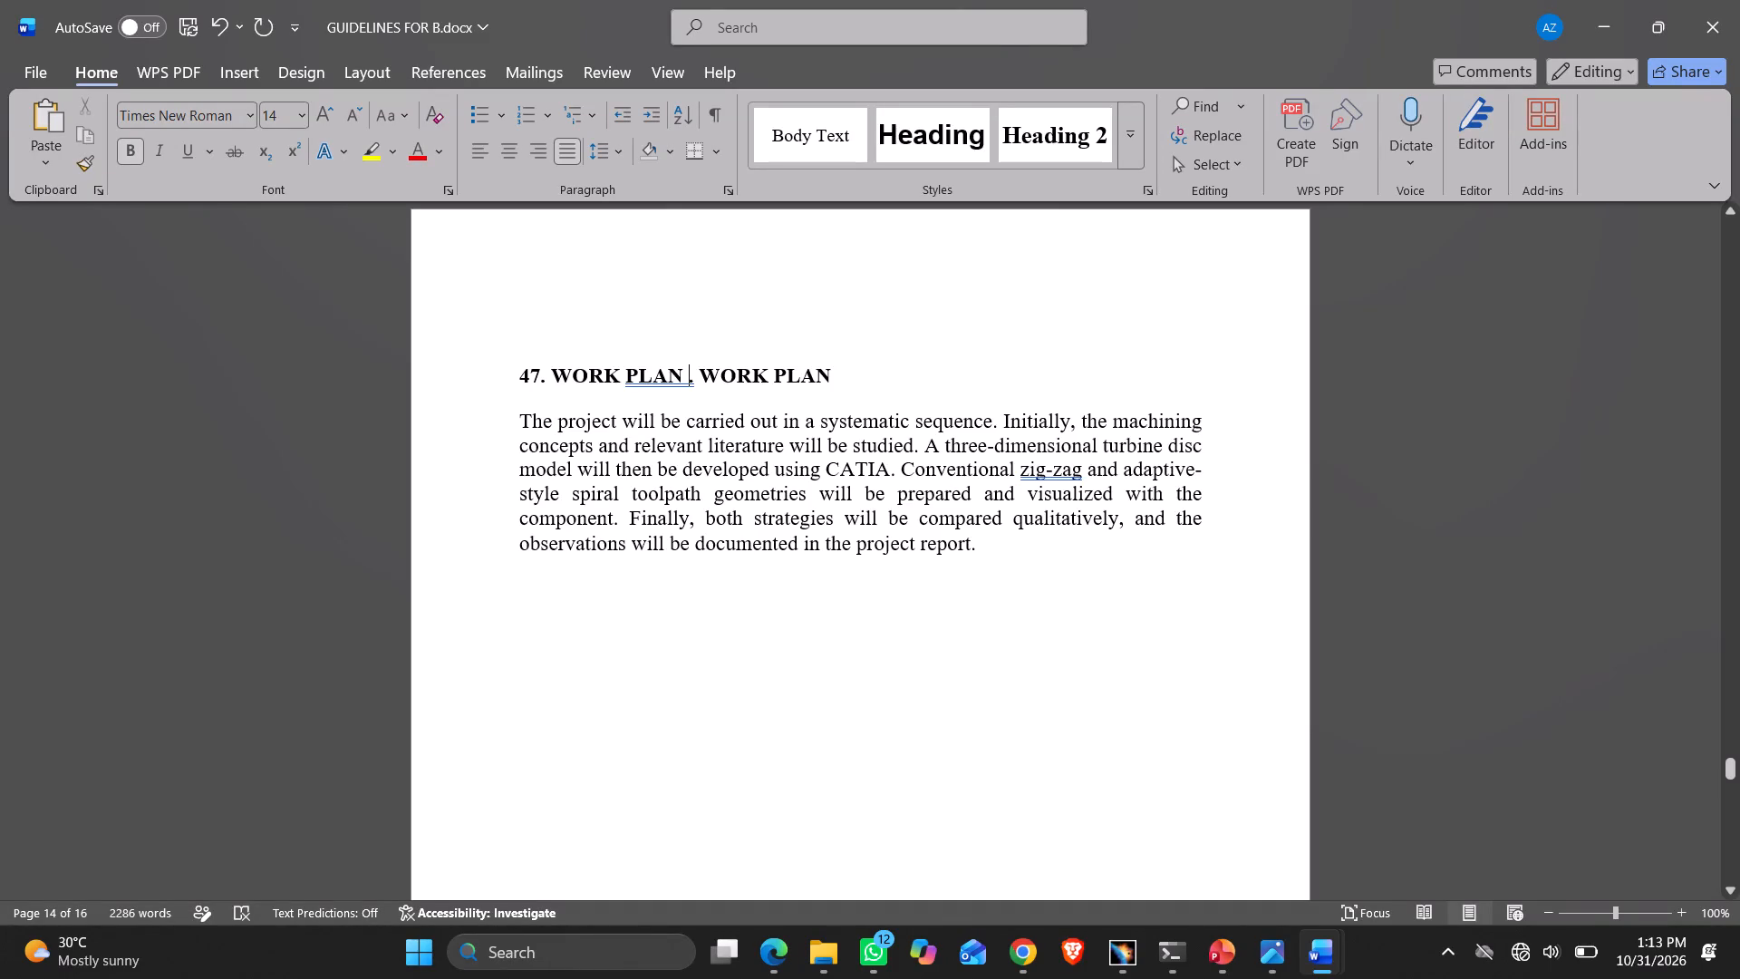
{"action": "key", "text": "BackSpace"}
{"action": "key", "text": "BackSpace"}
{"action": "key", "text": "BackSpace"}
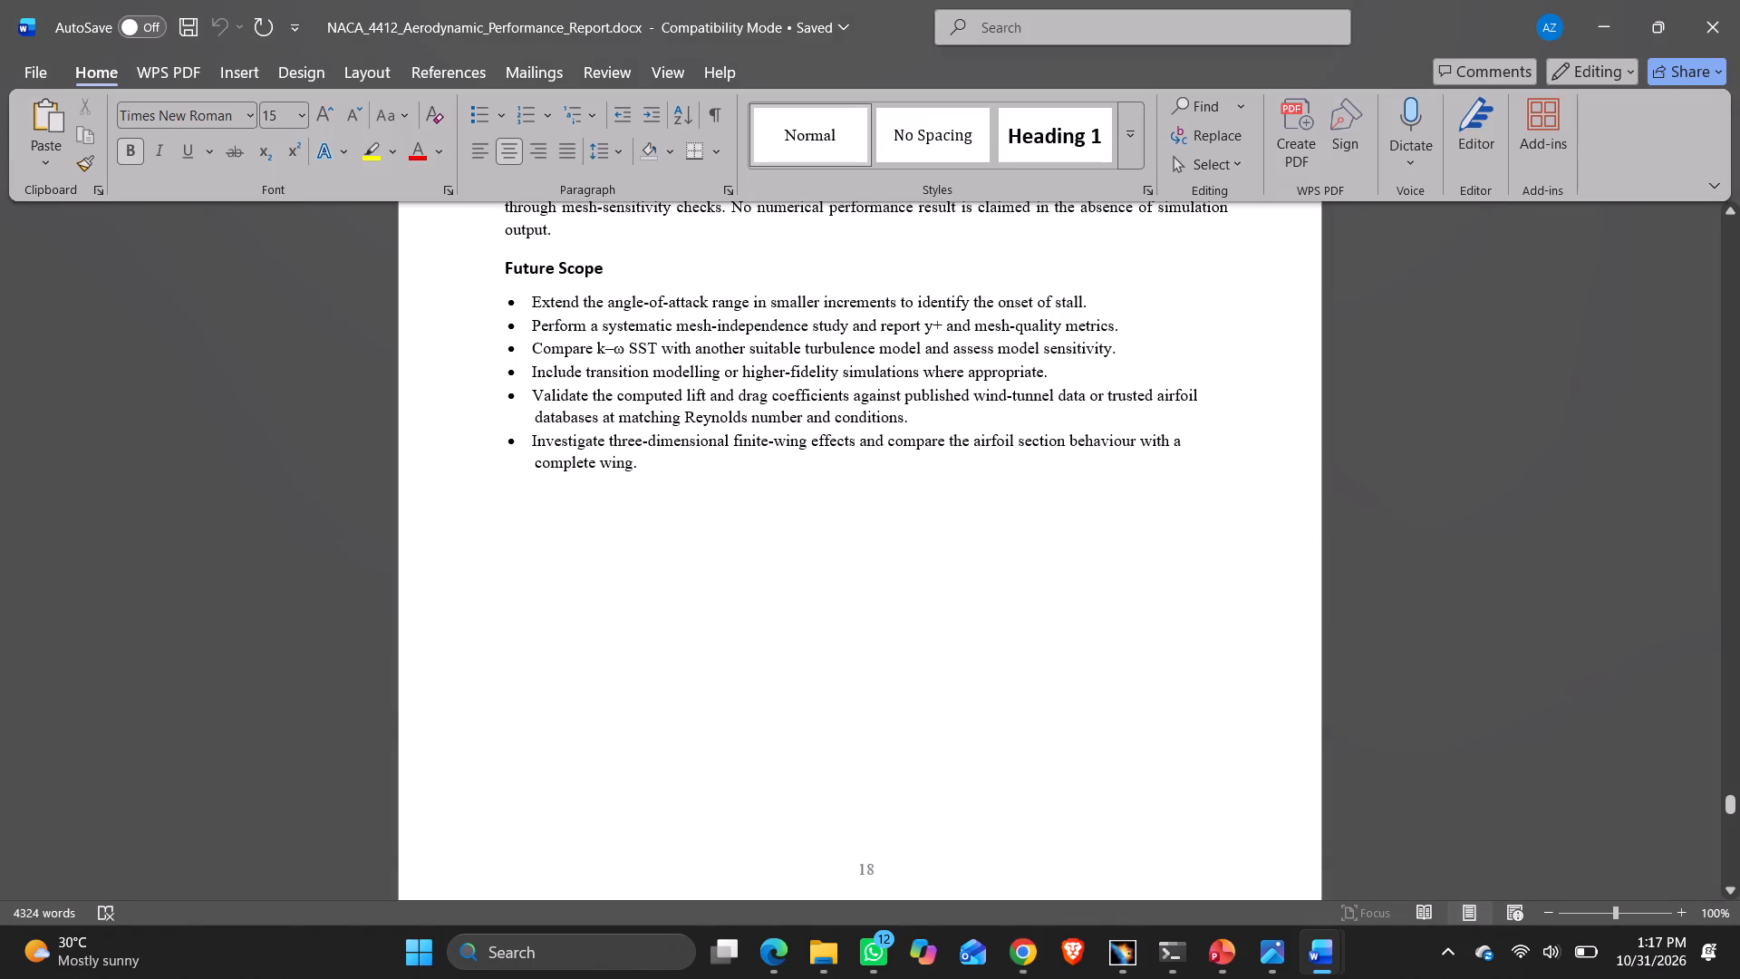
{"action": "scroll", "coordinate": [985, 368], "scroll_direction": "down", "scroll_amount": 10}
{"action": "scroll", "coordinate": [953, 370], "scroll_direction": "up", "scroll_amount": 20}
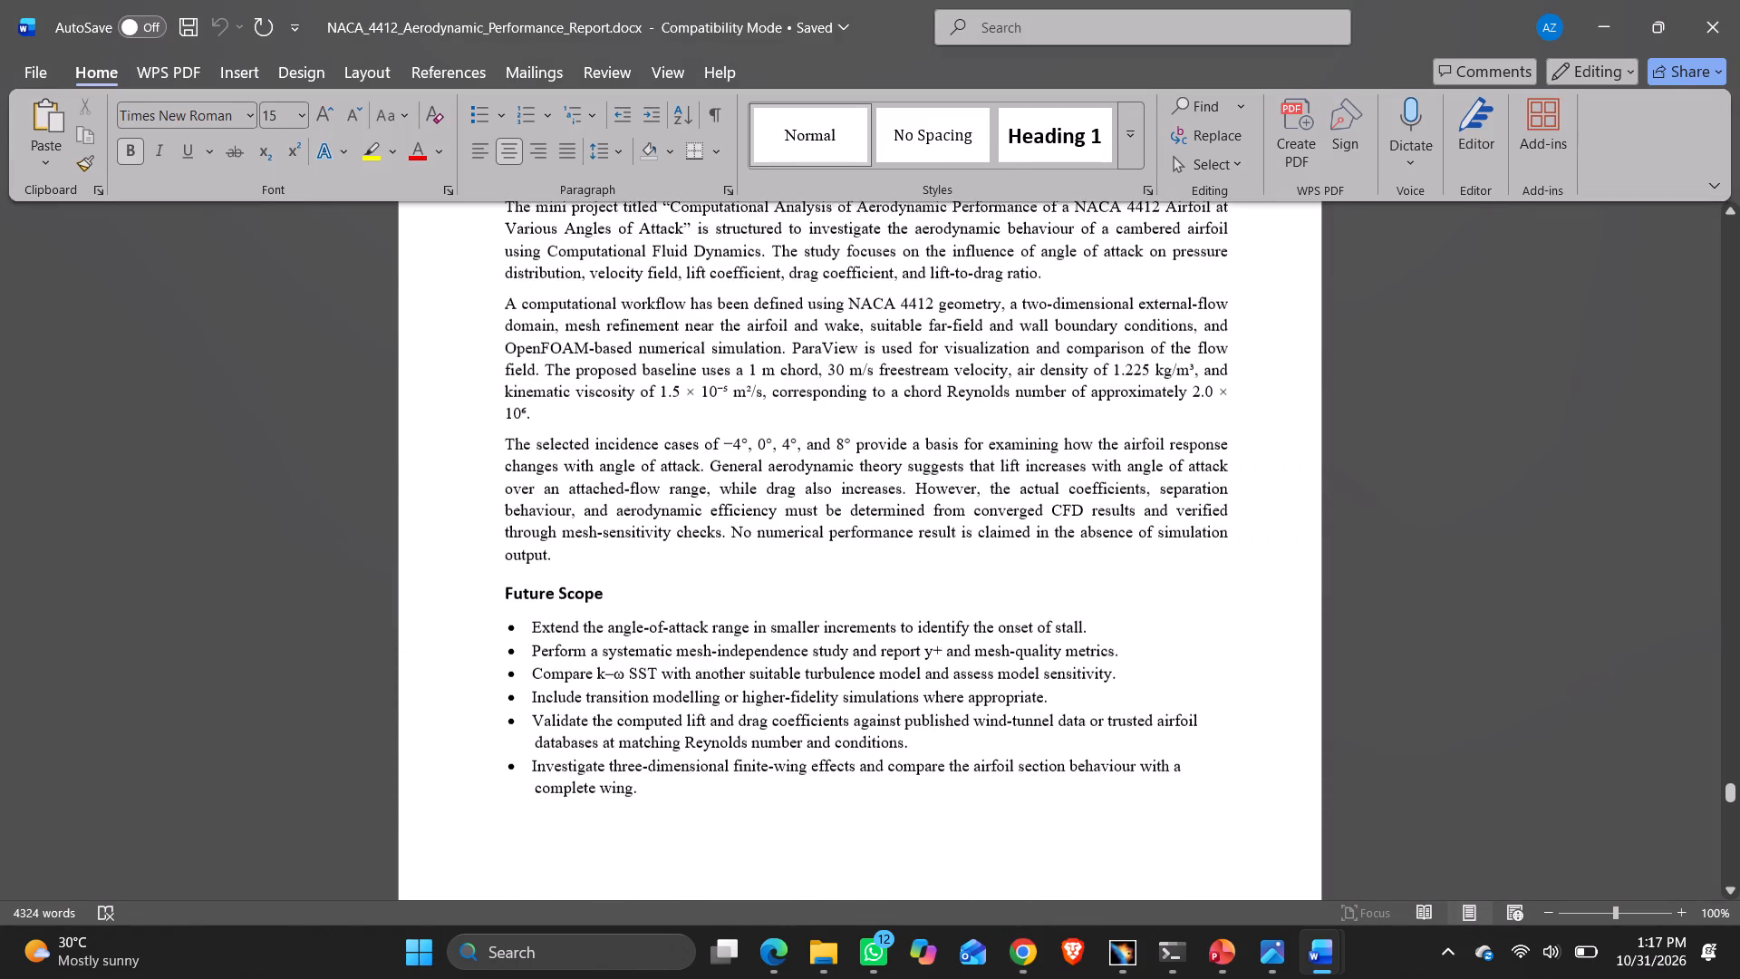
{"action": "scroll", "coordinate": [944, 353], "scroll_direction": "up", "scroll_amount": 7}
{"action": "scroll", "coordinate": [944, 353], "scroll_direction": "up", "scroll_amount": 20}
{"action": "scroll", "coordinate": [944, 353], "scroll_direction": "up", "scroll_amount": 1}
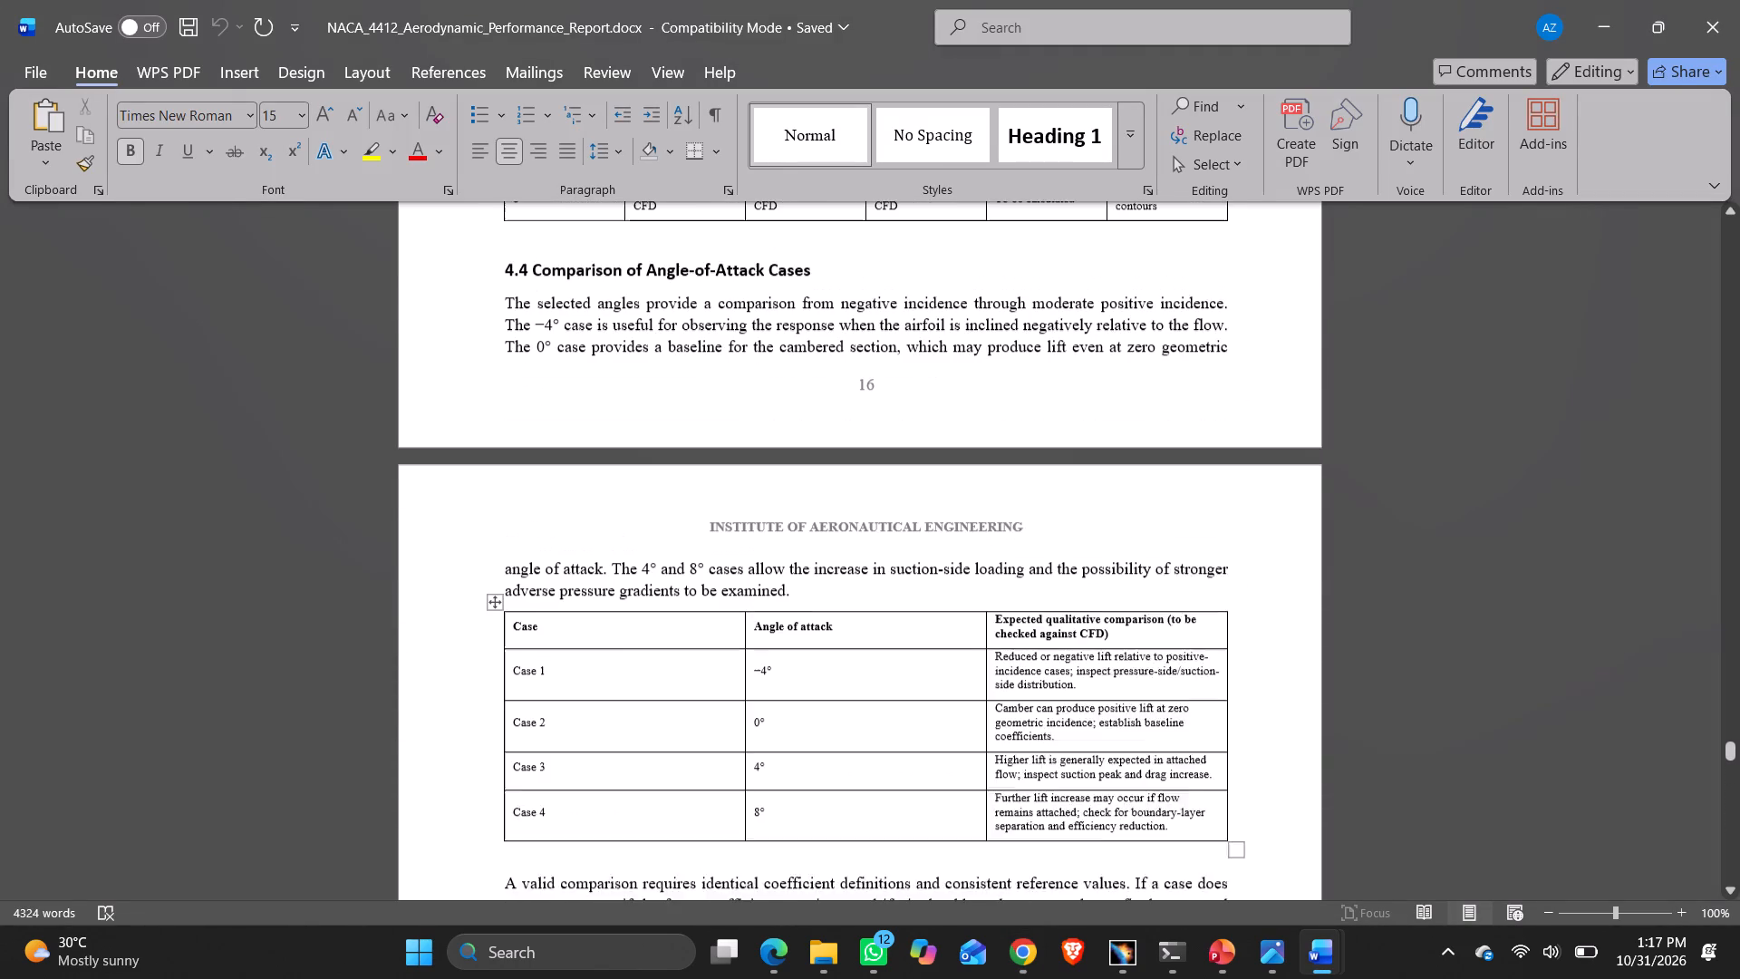
{"action": "scroll", "coordinate": [944, 354], "scroll_direction": "up", "scroll_amount": 8}
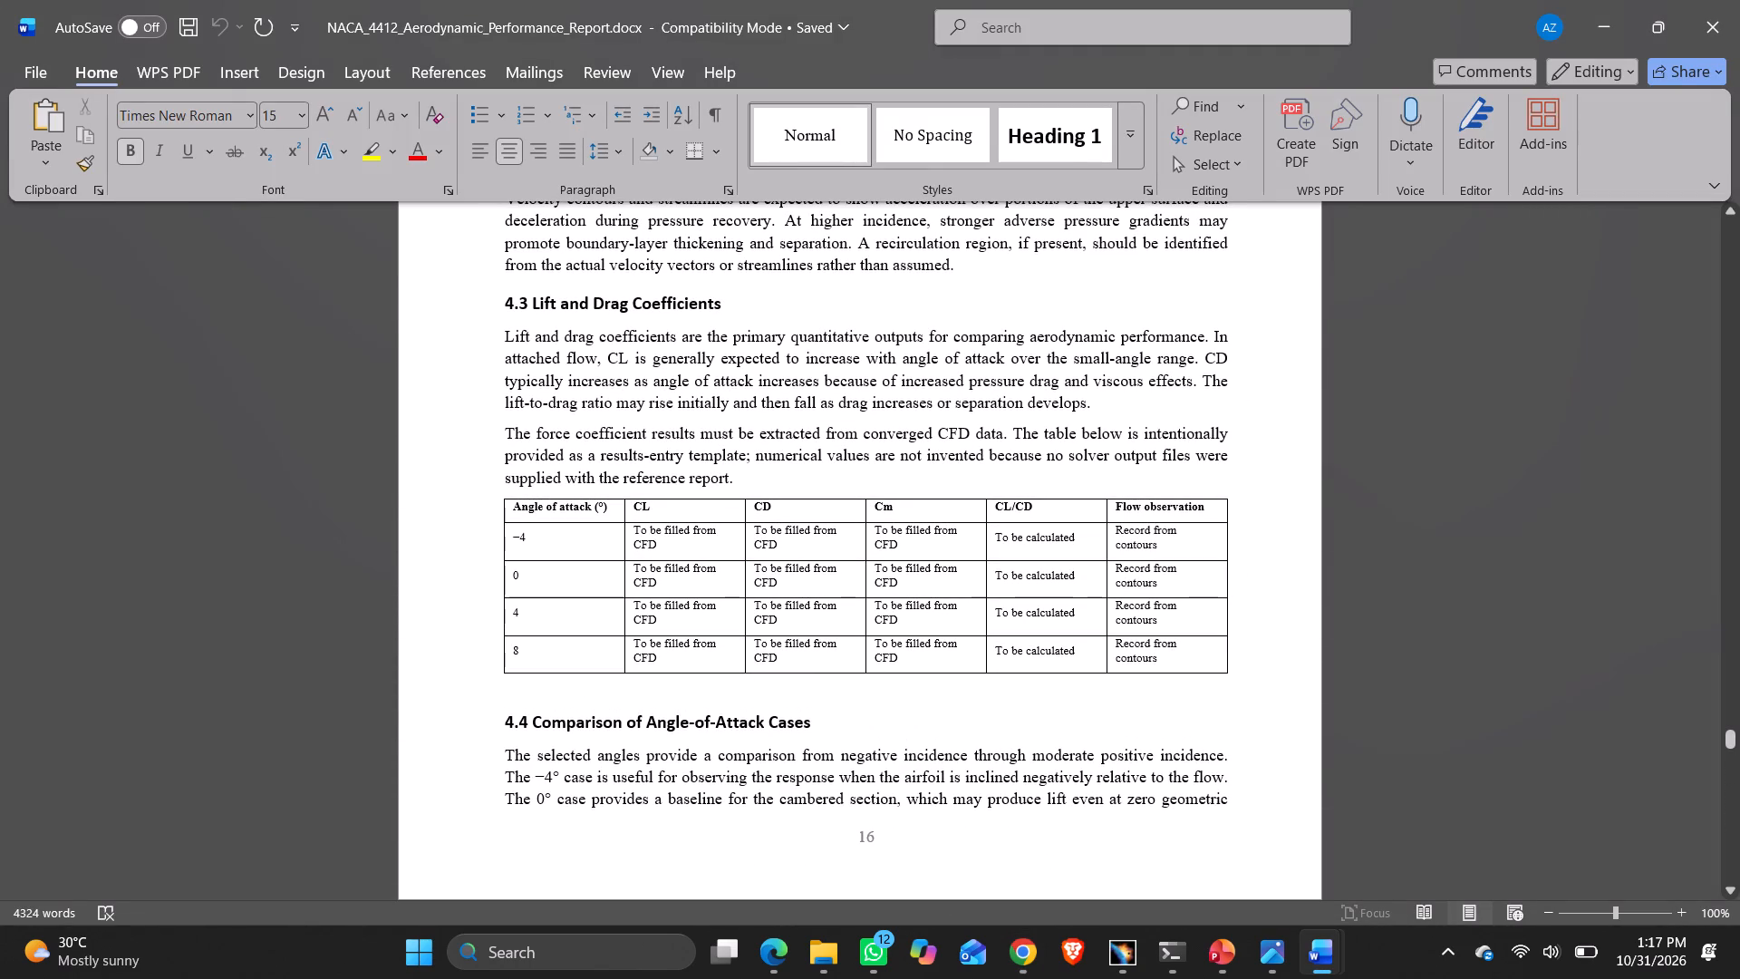
{"action": "scroll", "coordinate": [944, 354], "scroll_direction": "up", "scroll_amount": 12}
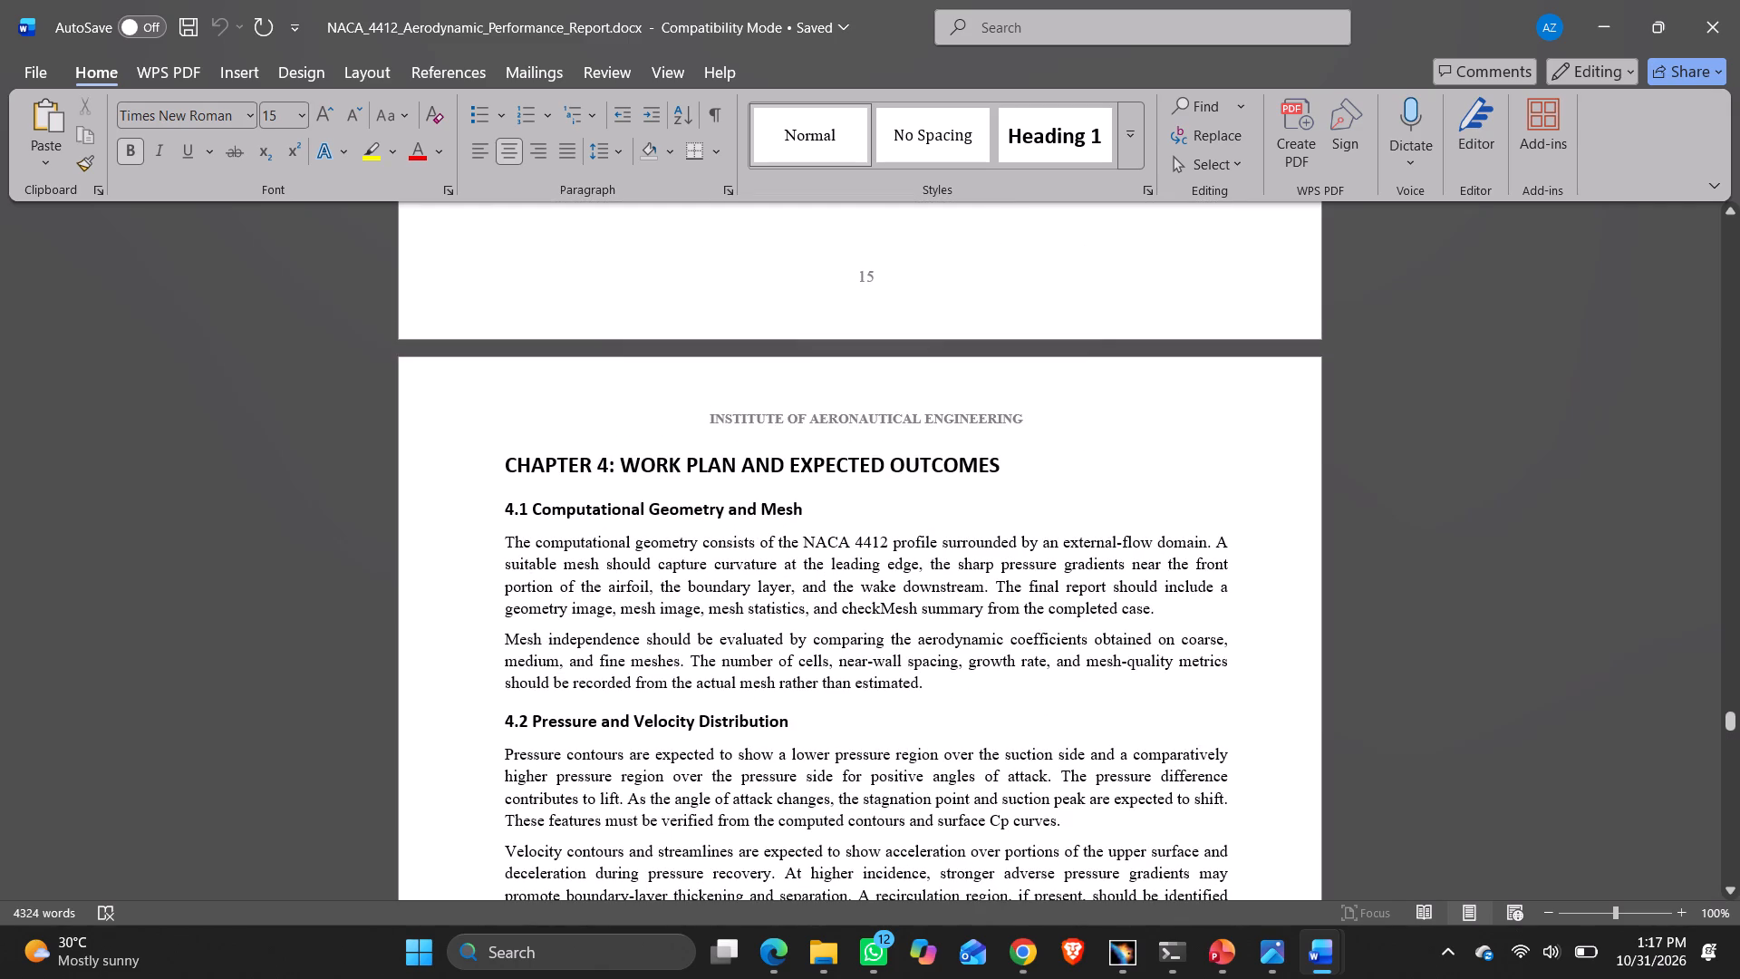
{"action": "scroll", "coordinate": [942, 358], "scroll_direction": "down", "scroll_amount": 19}
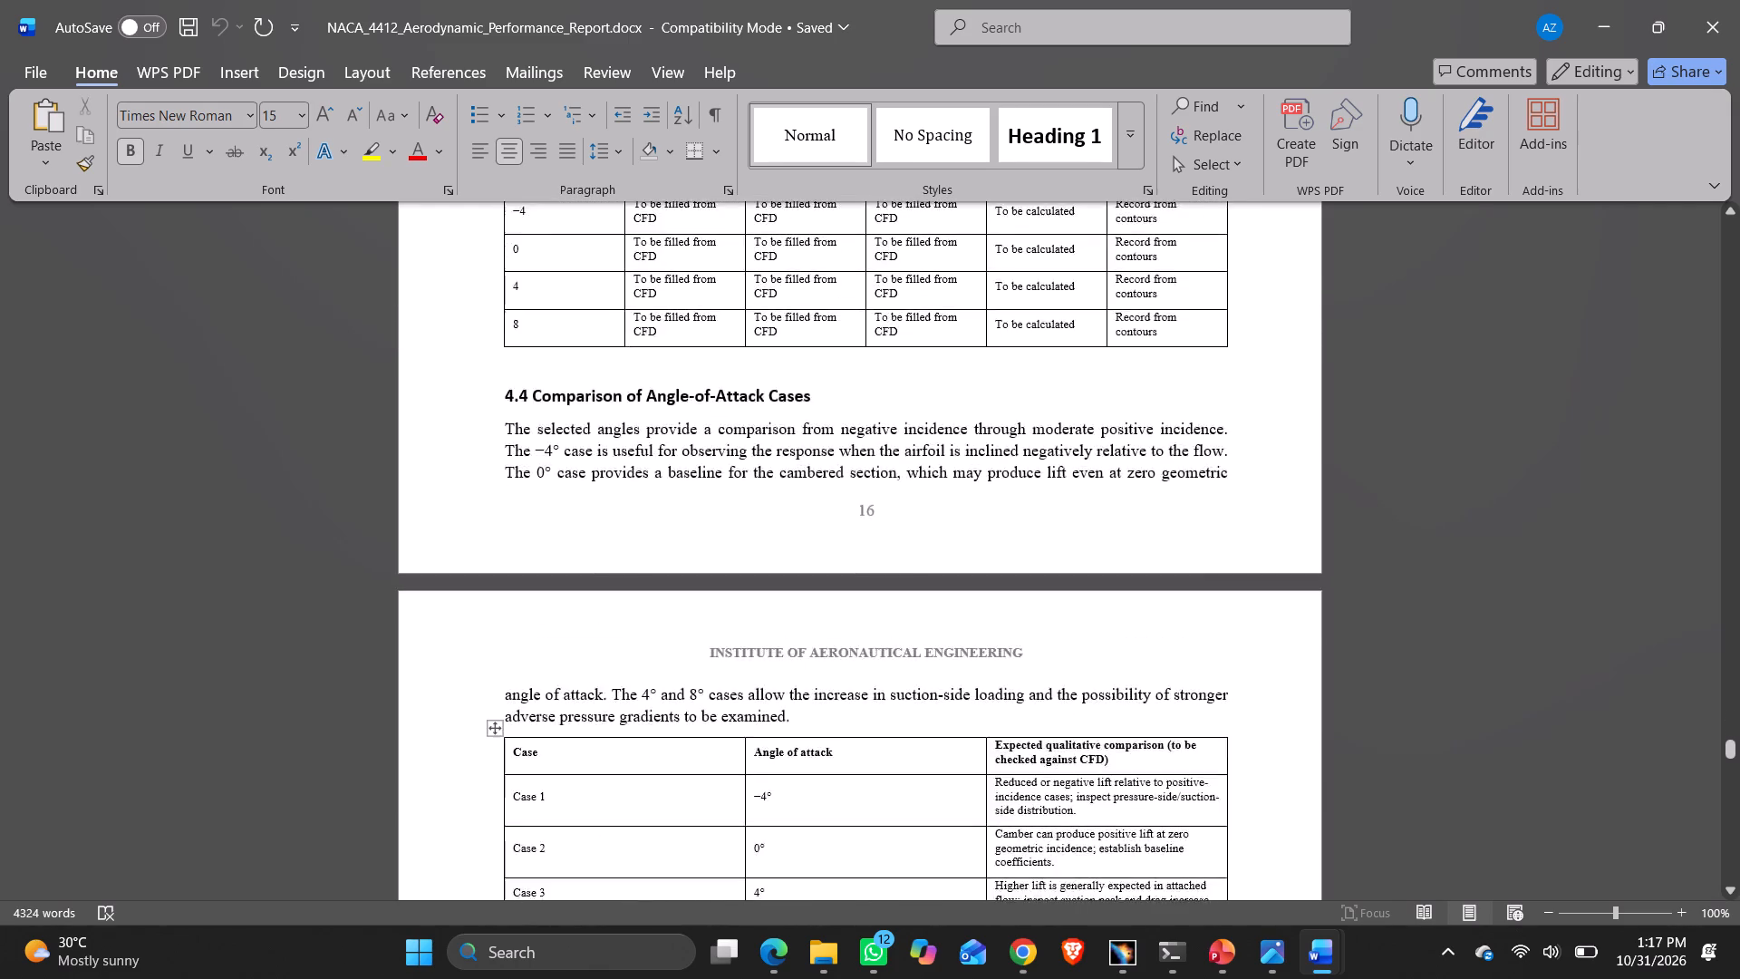
{"action": "scroll", "coordinate": [942, 368], "scroll_direction": "down", "scroll_amount": 9}
{"action": "scroll", "coordinate": [942, 371], "scroll_direction": "down", "scroll_amount": 15}
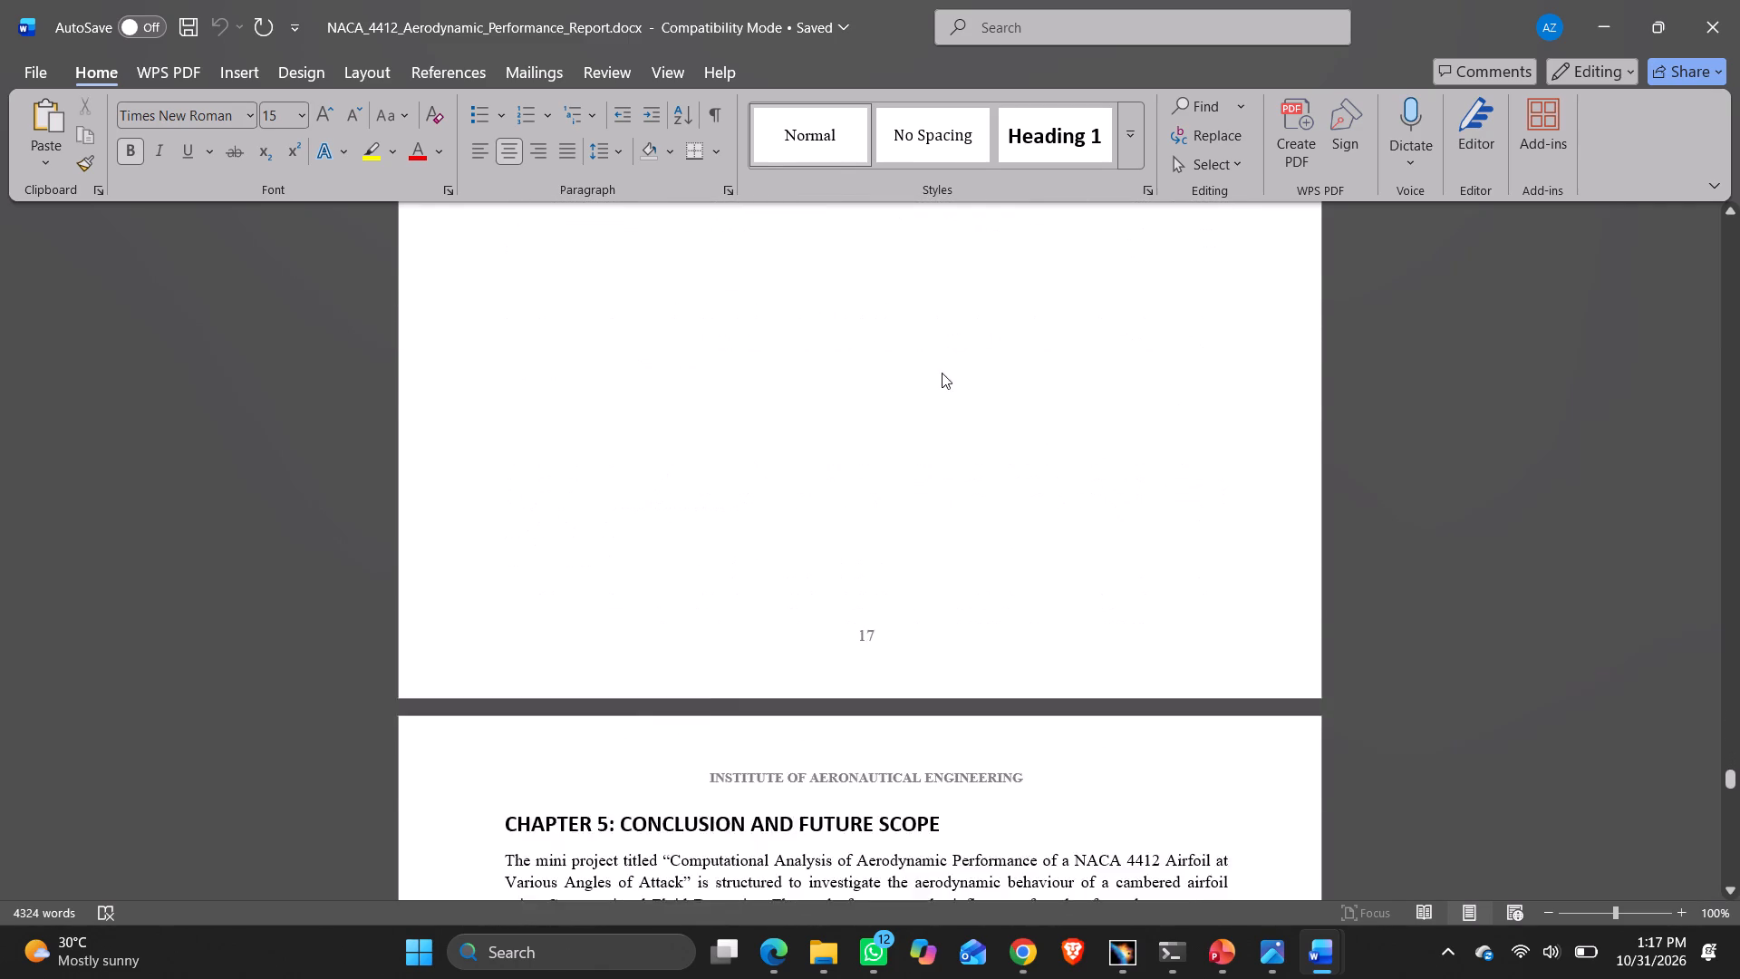
{"action": "scroll", "coordinate": [942, 373], "scroll_direction": "down", "scroll_amount": 1}
Ask ChatGPT in the turbine disc chat for "conclusion and future scopes.".
{"action": "key", "text": "alt+Tab"}
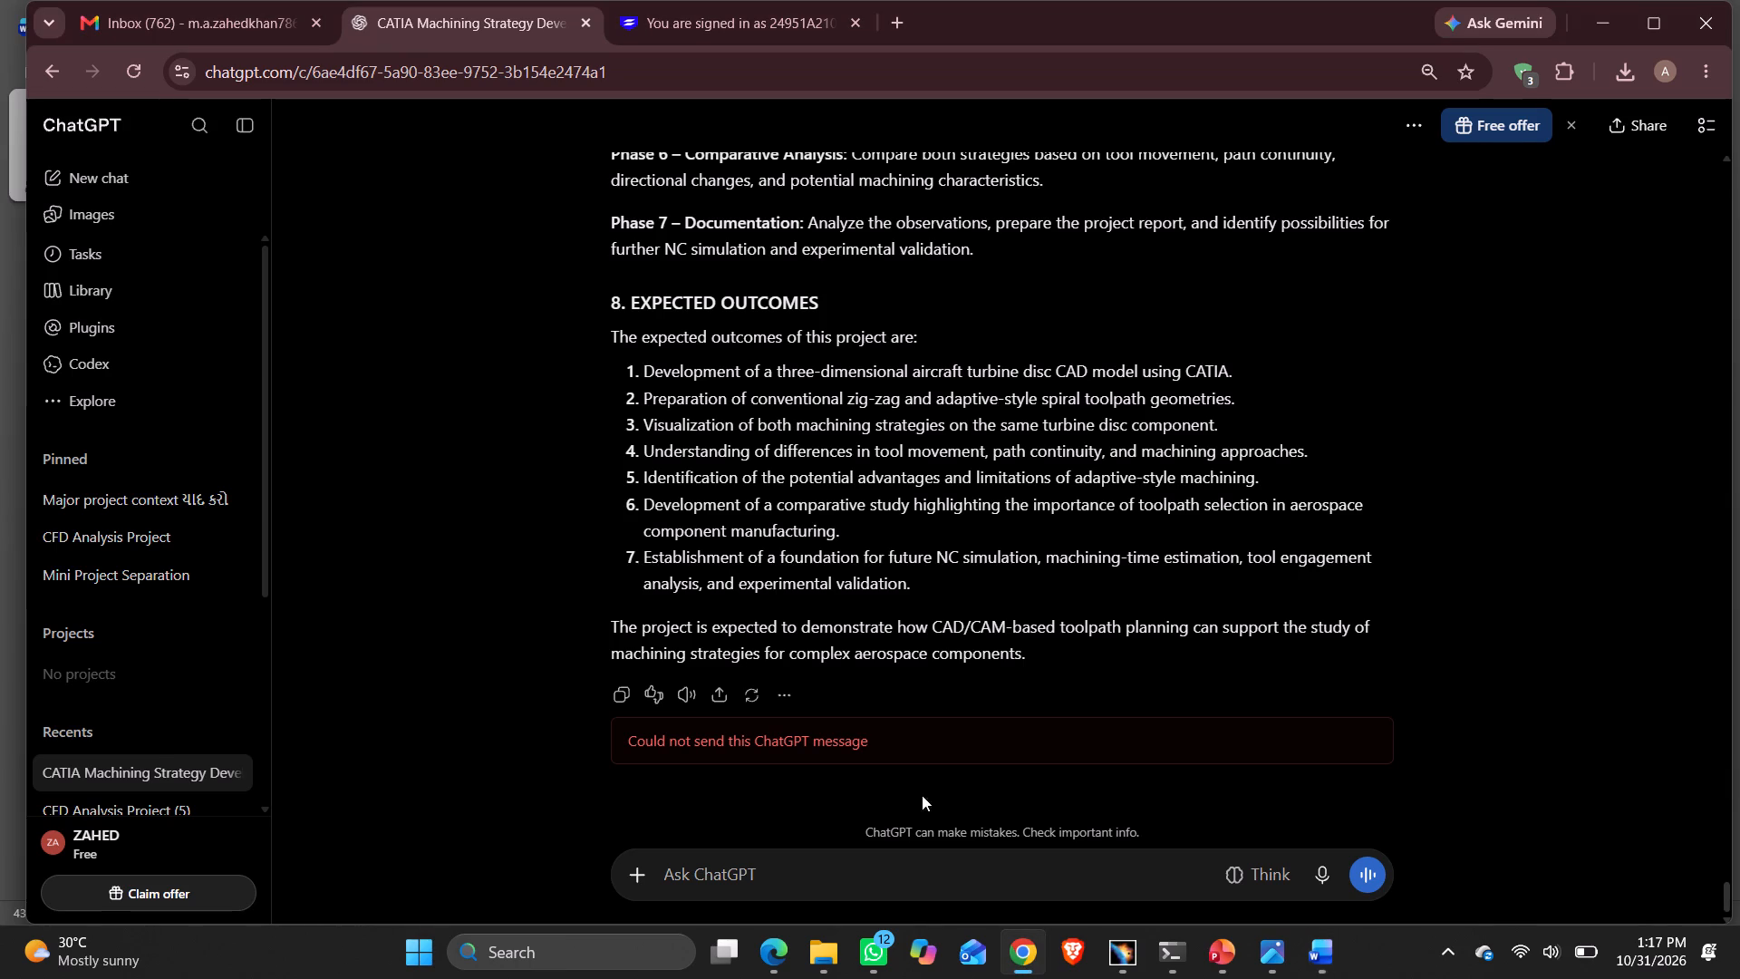
{"action": "left_click", "coordinate": [985, 863]}
{"action": "type", "text": "conclus"}
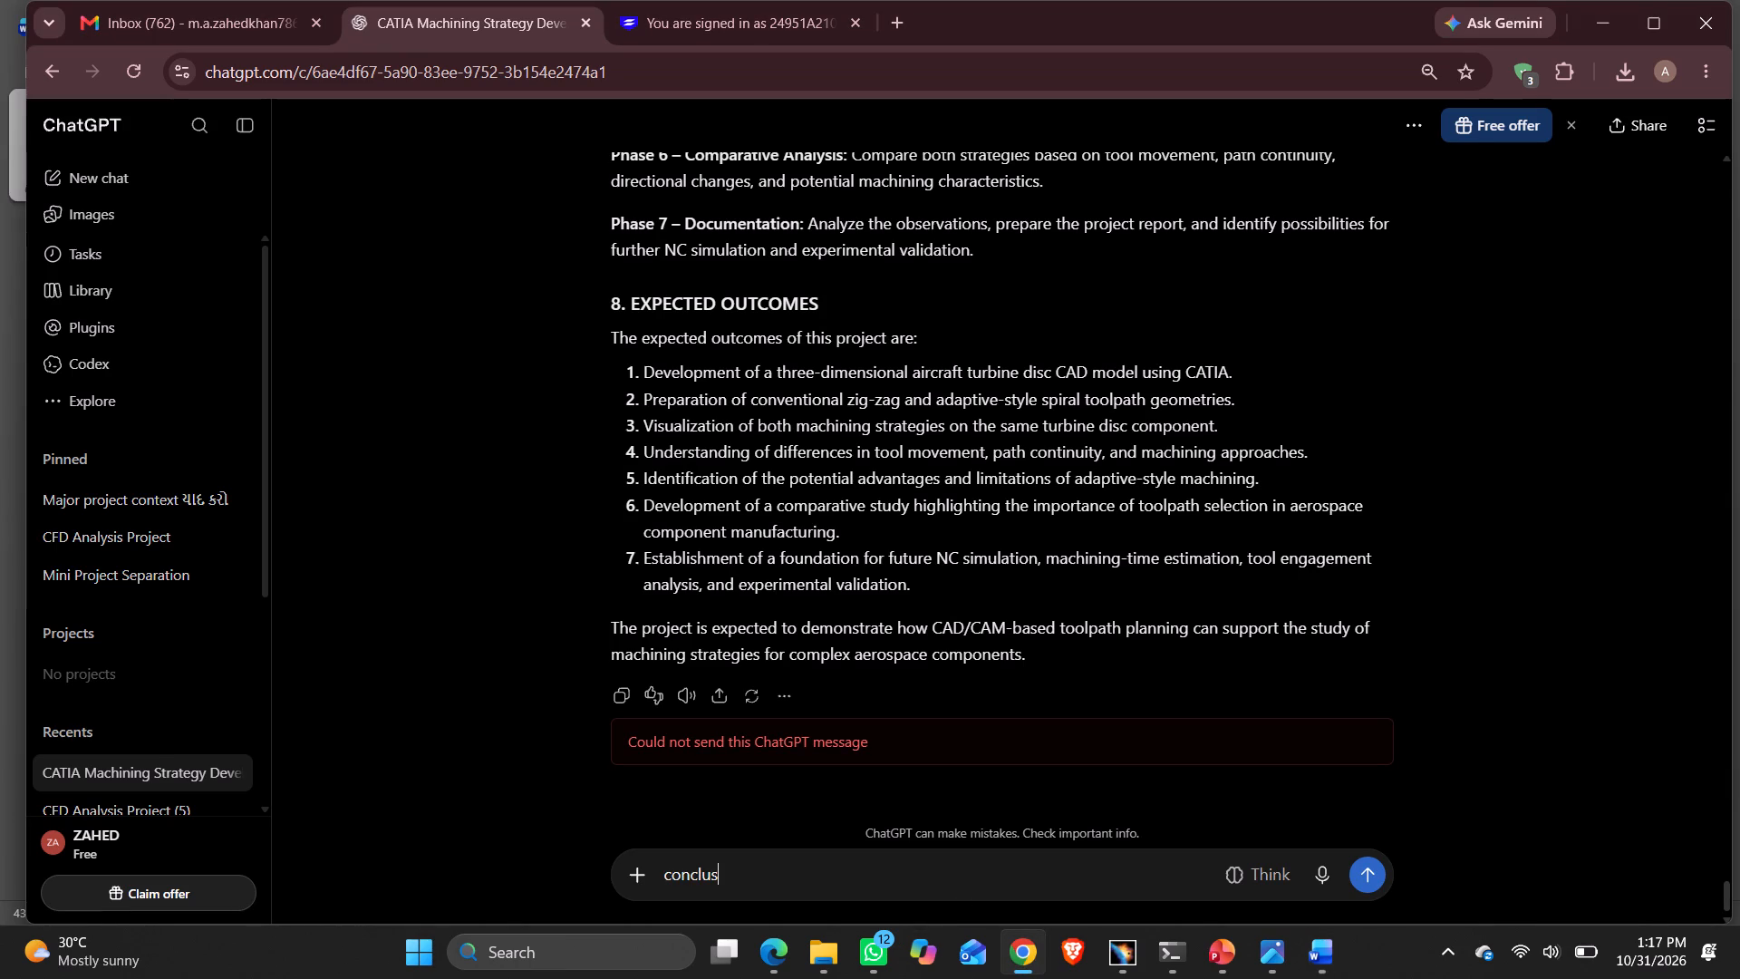
{"action": "key", "text": "BackSpace"}
{"action": "key", "text": "i"}
{"action": "key", "text": "BackSpace"}
{"action": "type", "text": "su"}
{"action": "key", "text": "BackSpace"}
{"action": "type", "text": "ion and future"}
{"action": "key", "text": "space"}
{"action": "type", "text": "scopes."}
{"action": "key", "text": "Return"}
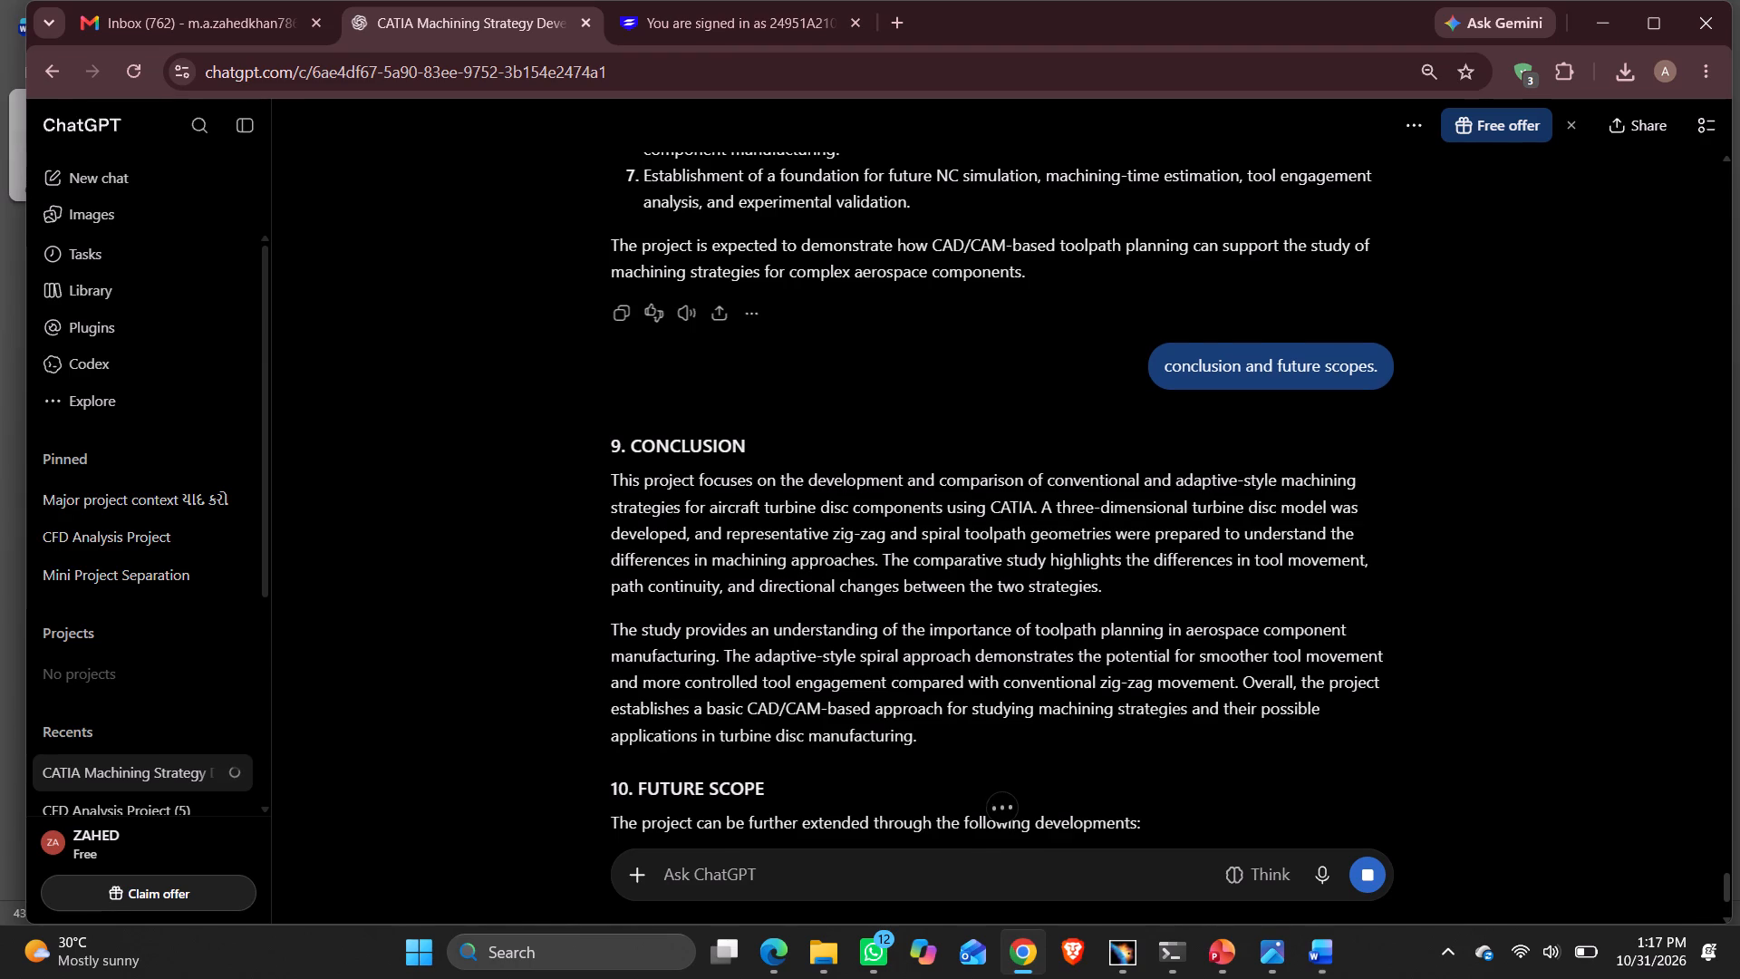
Replace the three conclusion paragraphs above Future Scope in the NACA 4412 report's Chapter 5 with ChatGPT's "9. CONCLUSION" heading and two paragraphs.
{"action": "left_click_drag", "start_coordinate": [915, 735], "coordinate": [594, 437]}
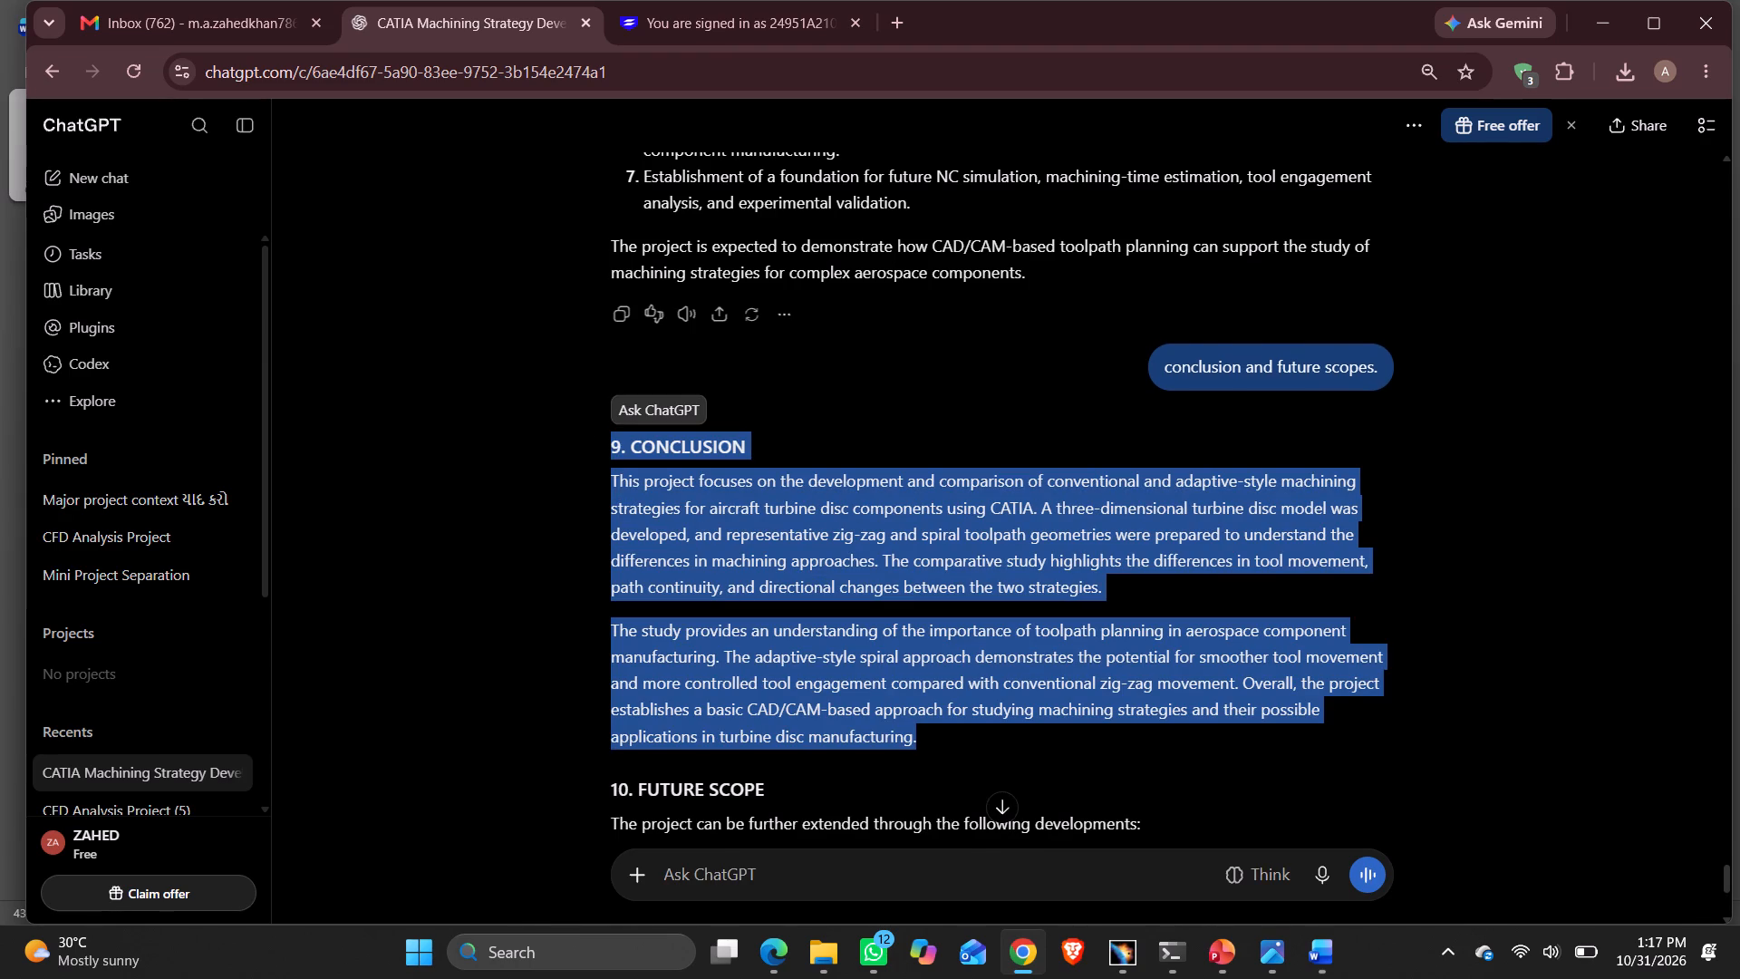
{"action": "key", "text": "ctrl+c"}
{"action": "key", "text": "alt+Tab"}
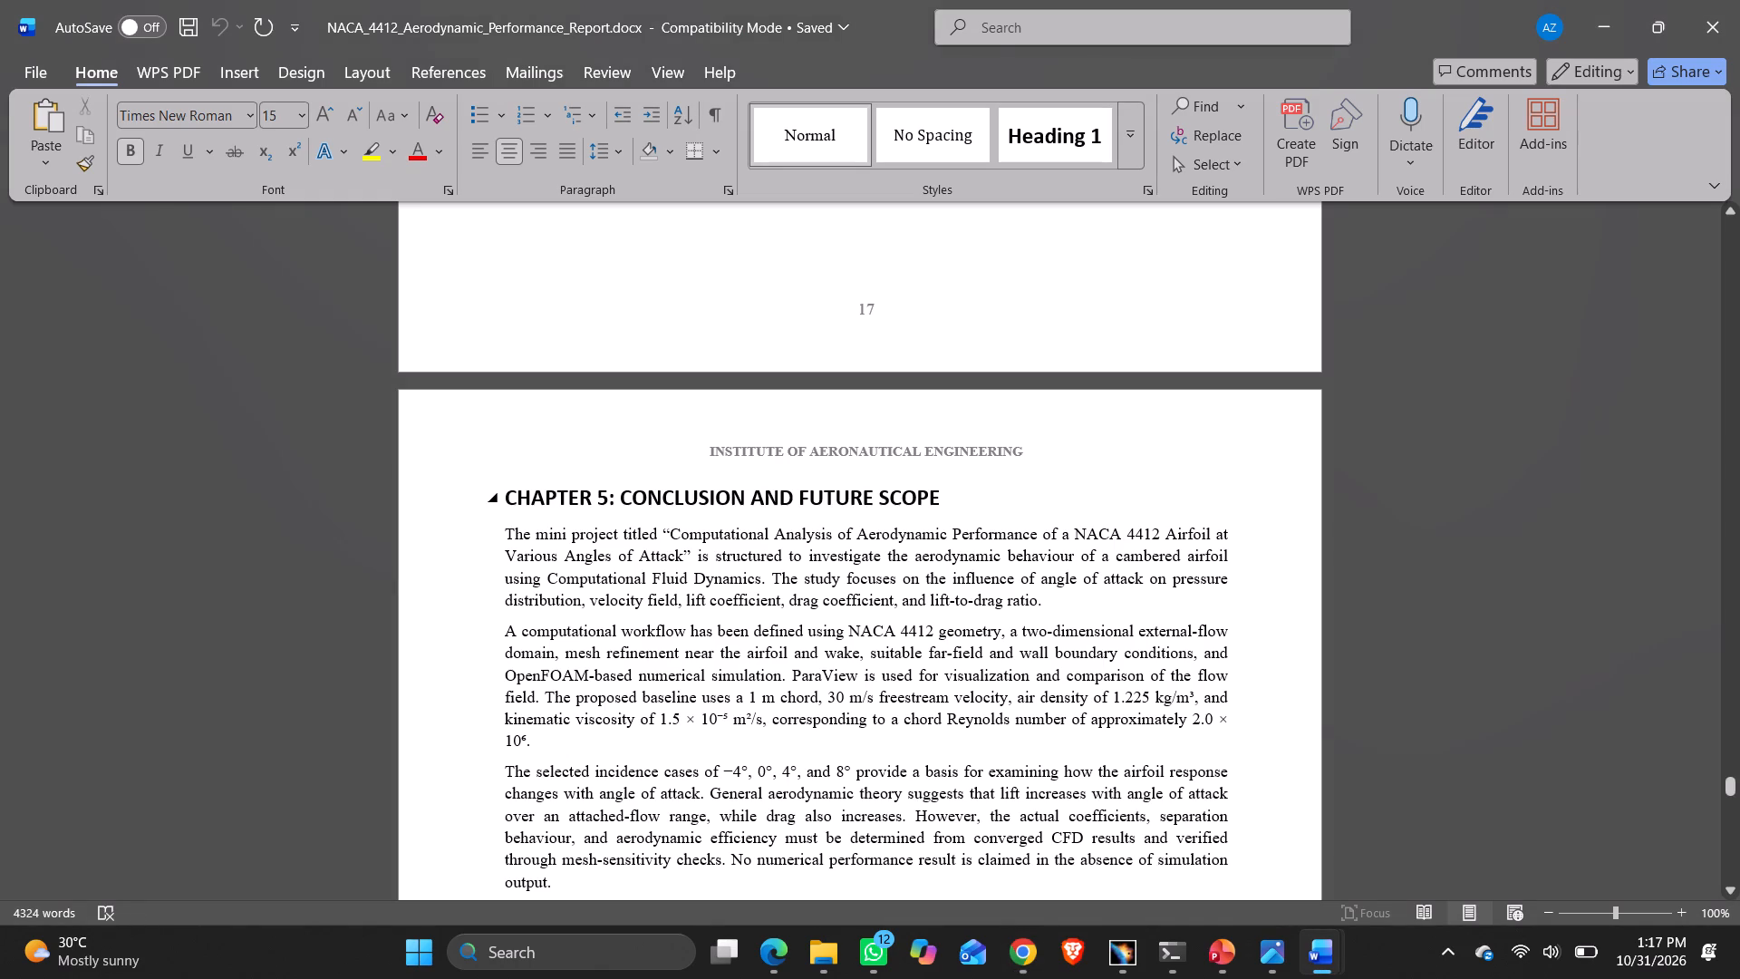
{"action": "left_click_drag", "start_coordinate": [507, 531], "coordinate": [681, 718]}
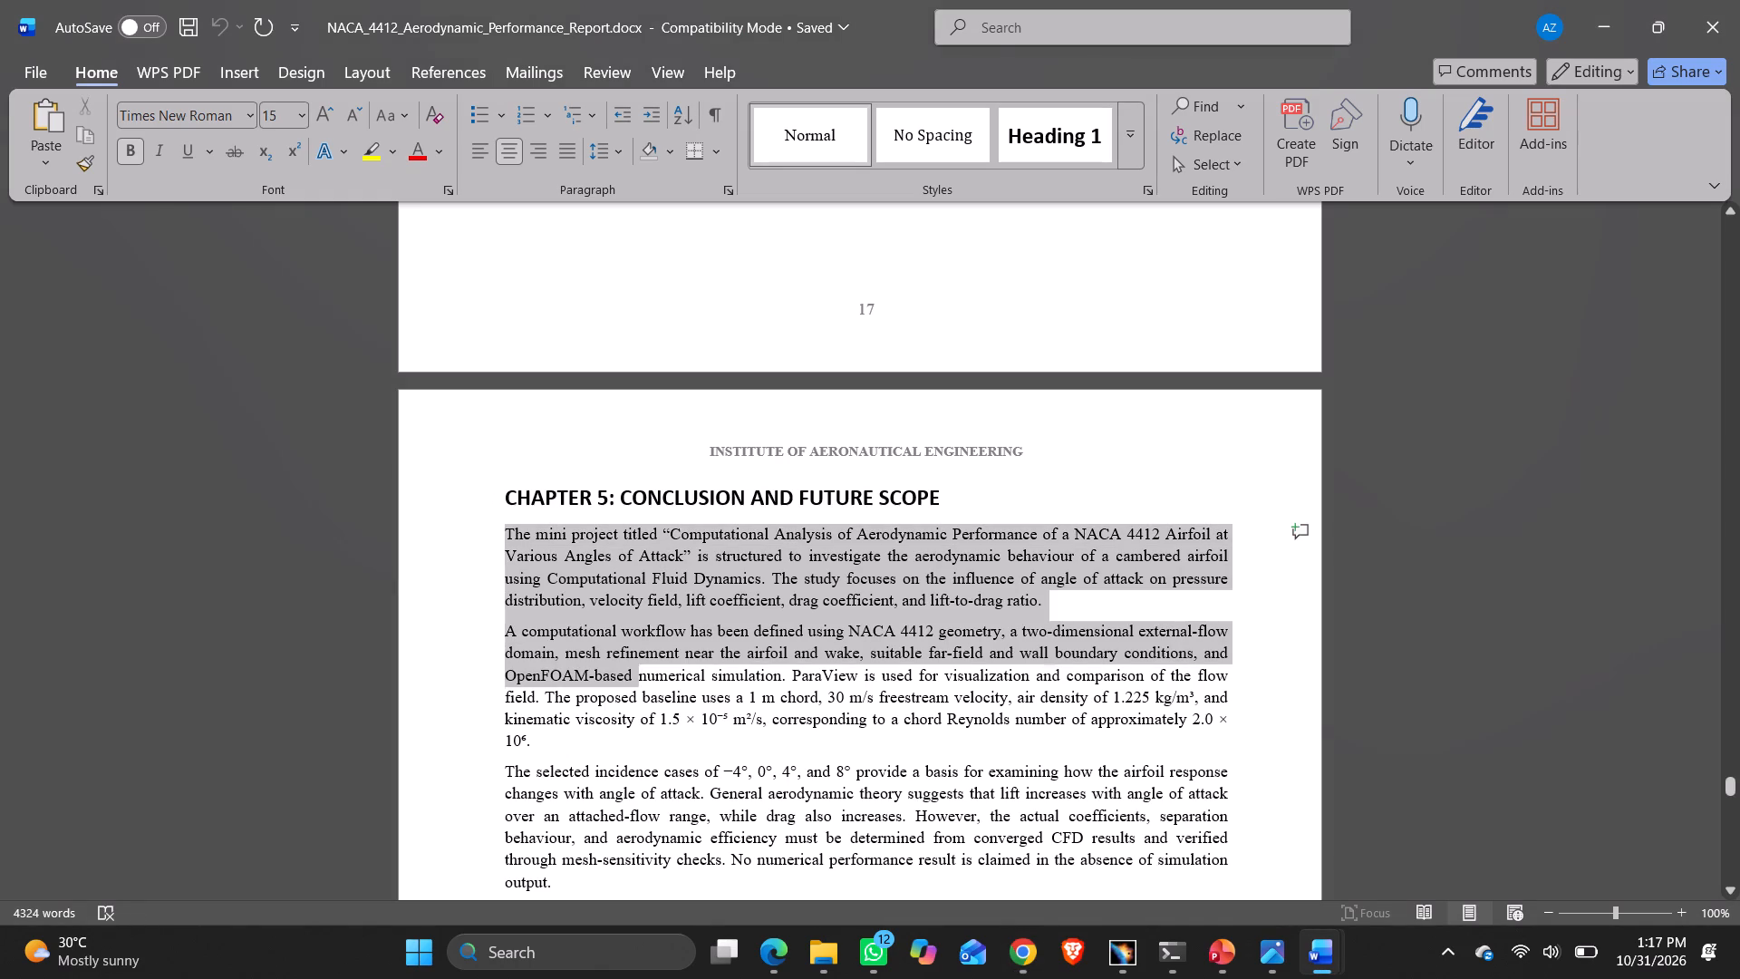
{"action": "left_click_drag", "start_coordinate": [681, 718], "coordinate": [794, 916]}
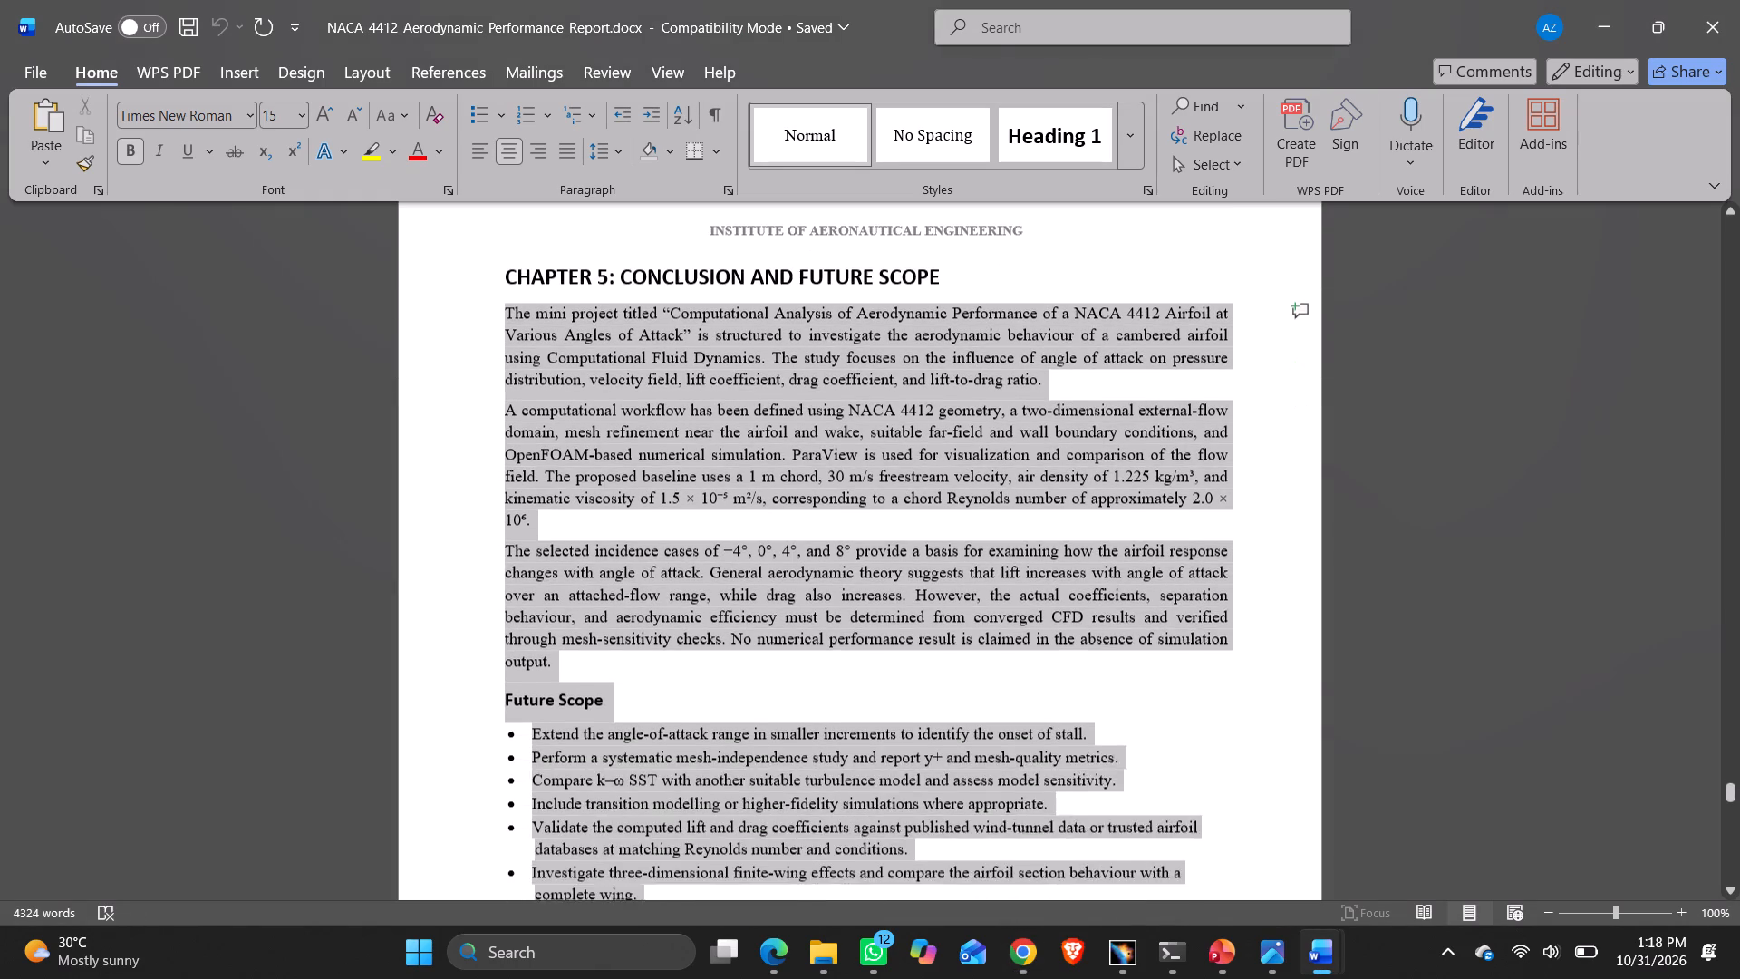
{"action": "left_click_drag", "start_coordinate": [794, 916], "coordinate": [616, 236]}
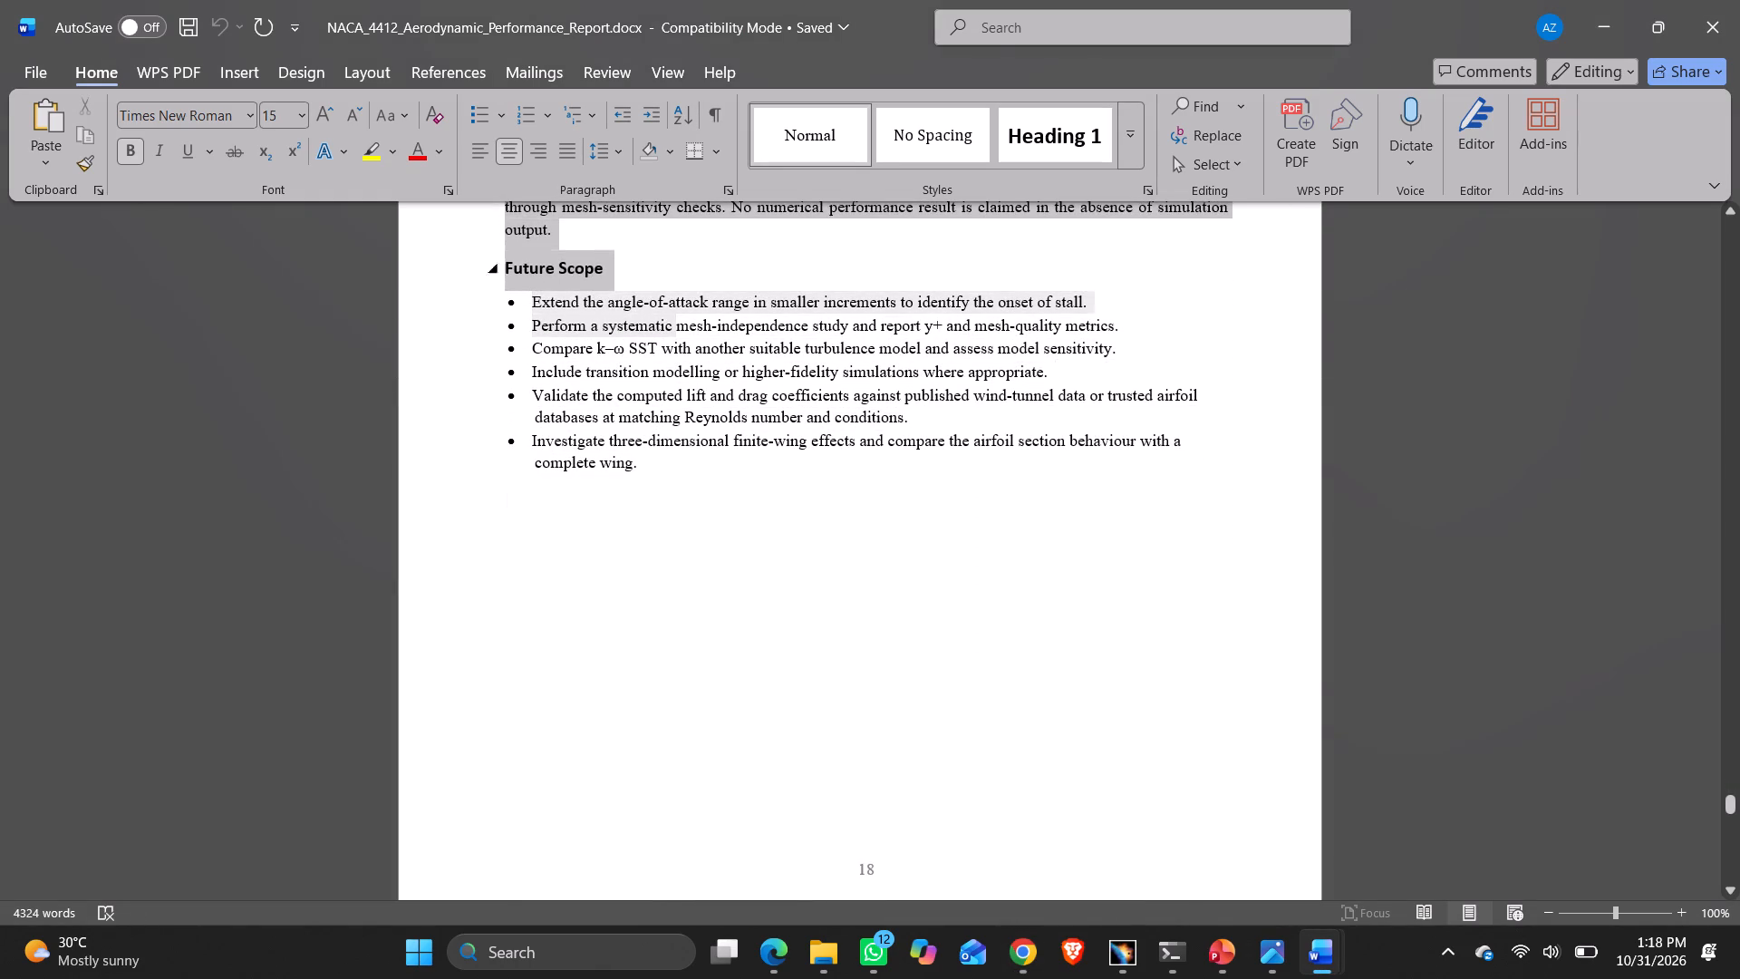
{"action": "left_click_drag", "start_coordinate": [616, 236], "coordinate": [550, 231]}
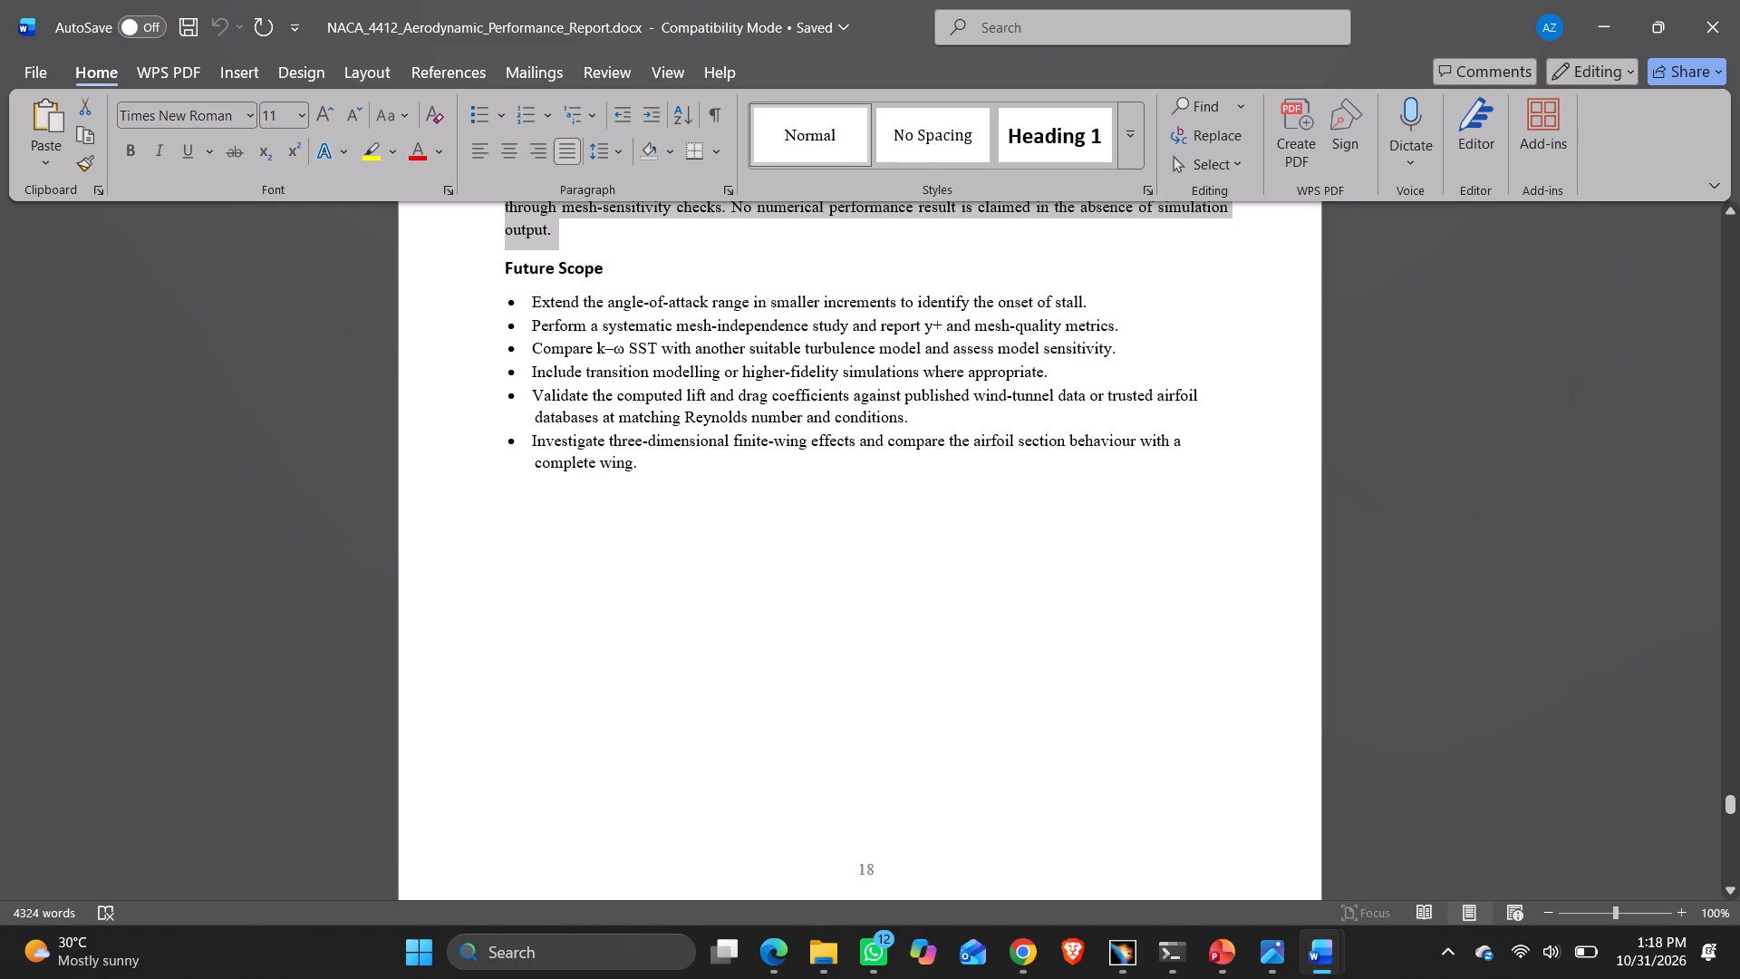
{"action": "key", "text": "ctrl+v"}
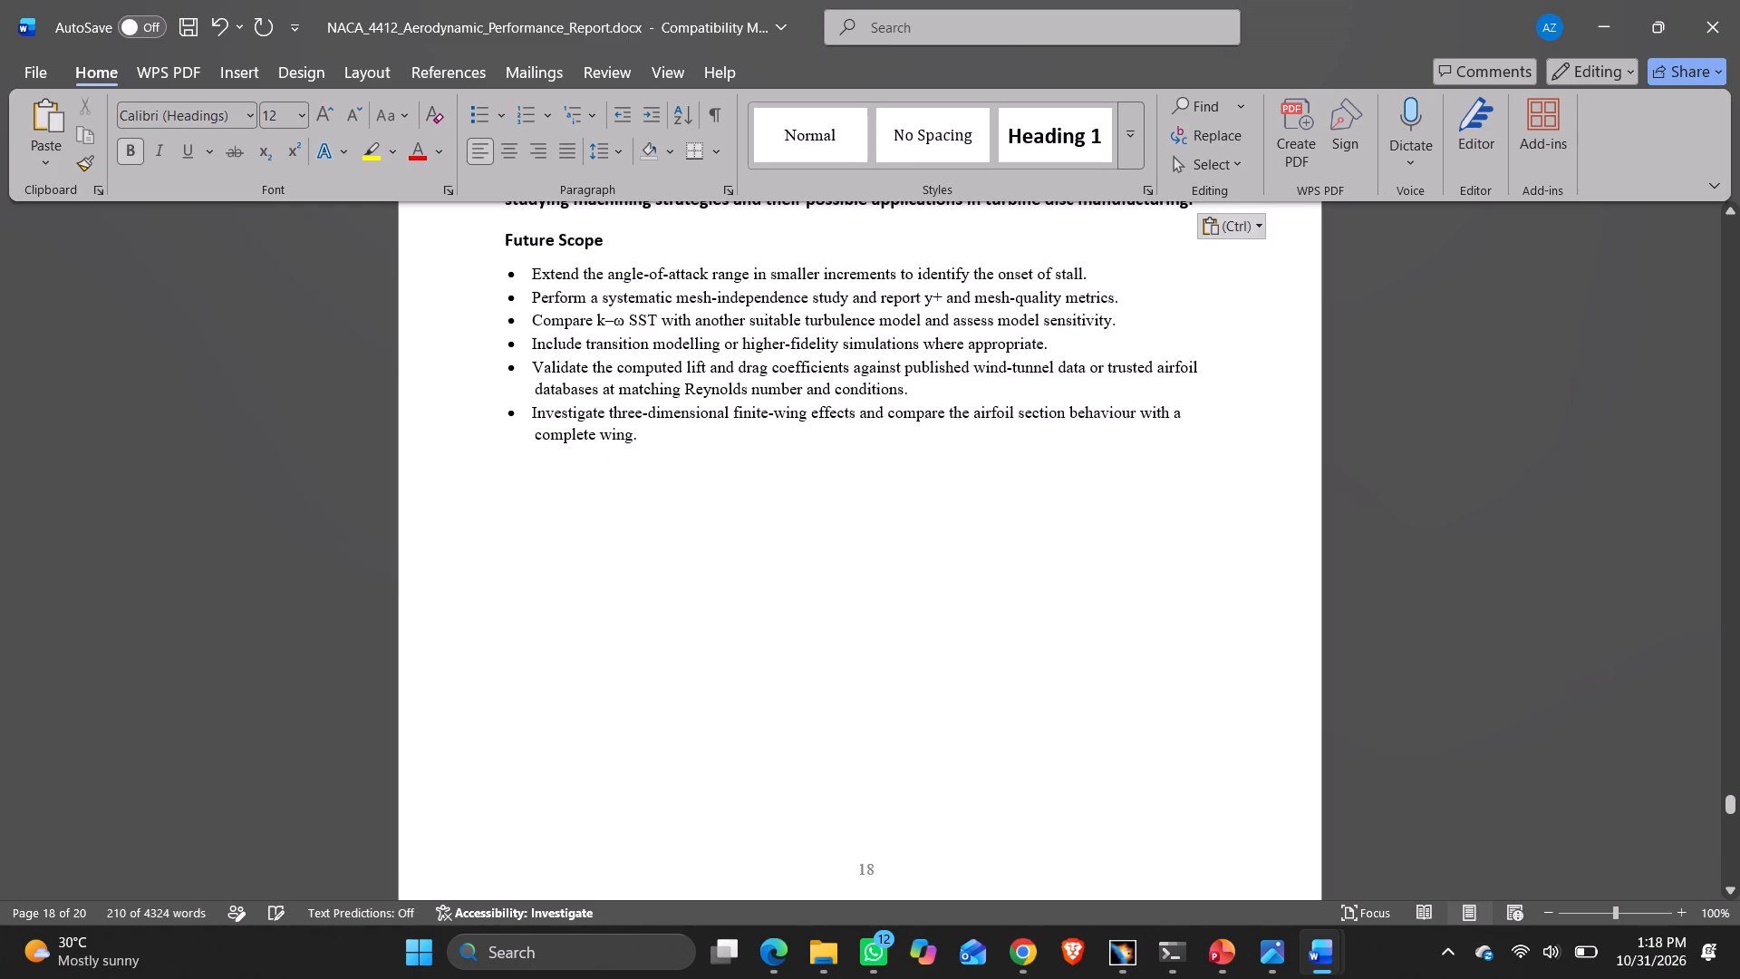
{"action": "scroll", "coordinate": [829, 504], "scroll_direction": "up", "scroll_amount": 12}
{"action": "scroll", "coordinate": [836, 522], "scroll_direction": "down", "scroll_amount": 2}
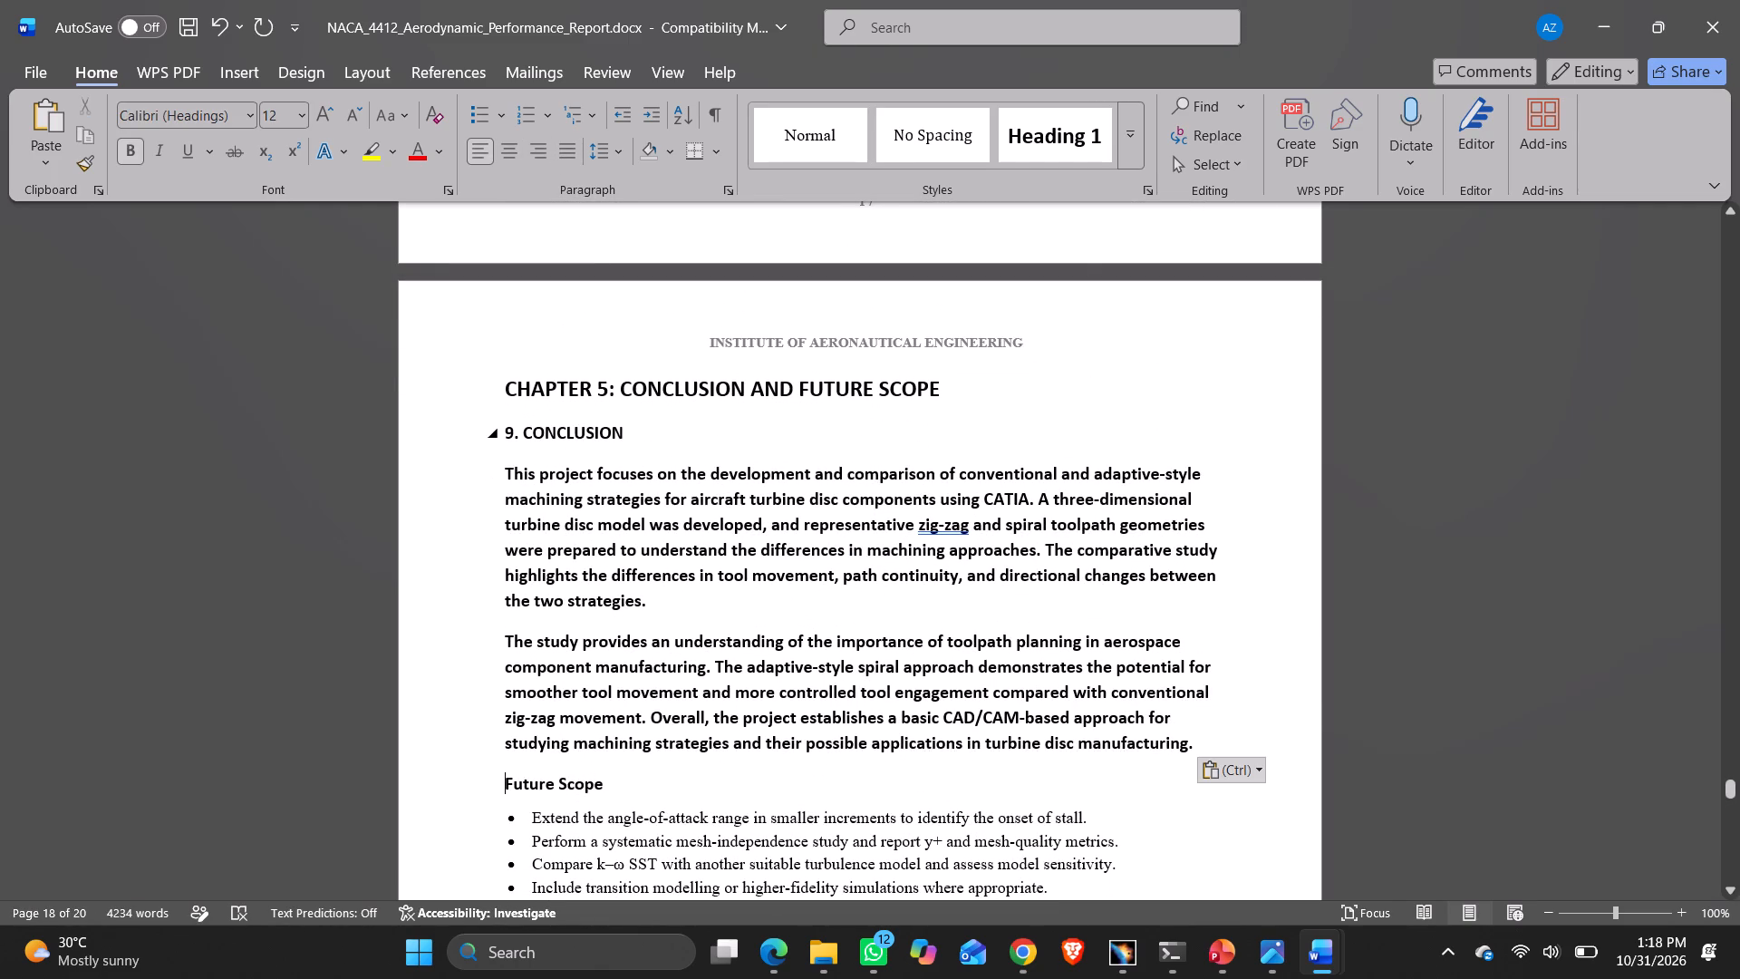
{"action": "left_click", "coordinate": [519, 433]}
Switch to the GUIDELINES FOR B report and add the number "5. " before the "EXPECTED OUTCOMES" heading.
{"action": "scroll", "coordinate": [758, 508], "scroll_direction": "up", "scroll_amount": 15}
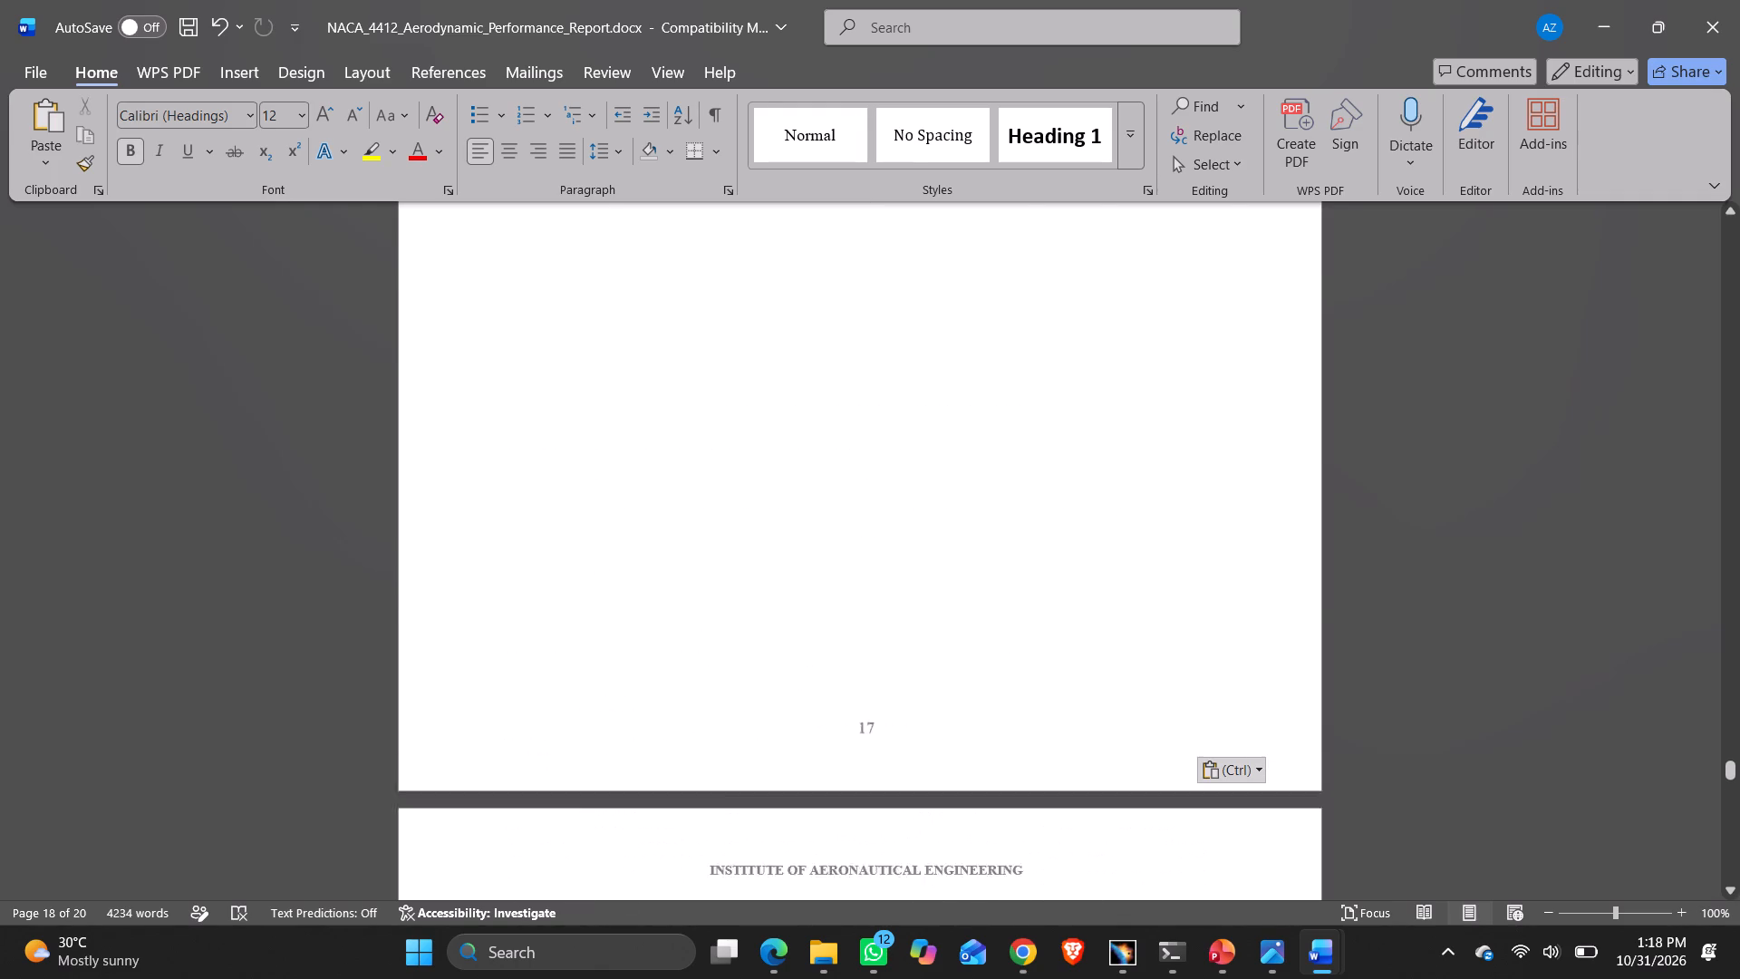
{"action": "scroll", "coordinate": [761, 507], "scroll_direction": "up", "scroll_amount": 13}
{"action": "key", "text": "alt+Tab"}
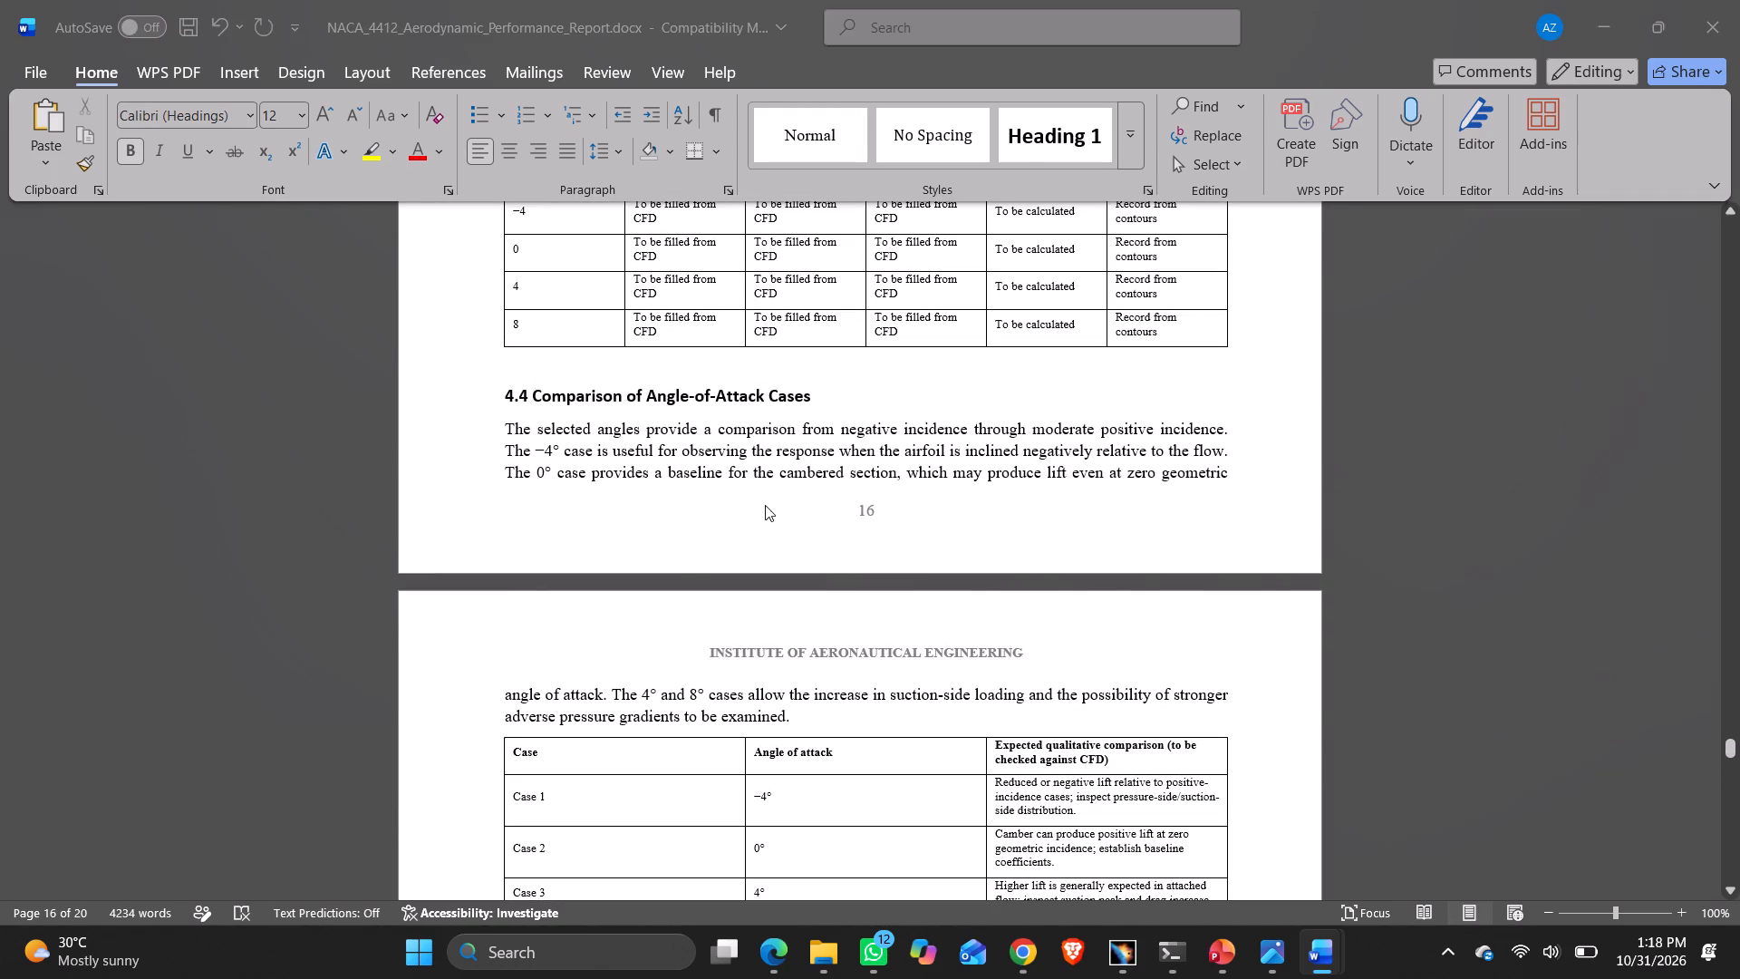
{"action": "key", "text": "alt+Tab"}
{"action": "scroll", "coordinate": [800, 477], "scroll_direction": "down", "scroll_amount": 6}
{"action": "scroll", "coordinate": [800, 477], "scroll_direction": "up", "scroll_amount": 13}
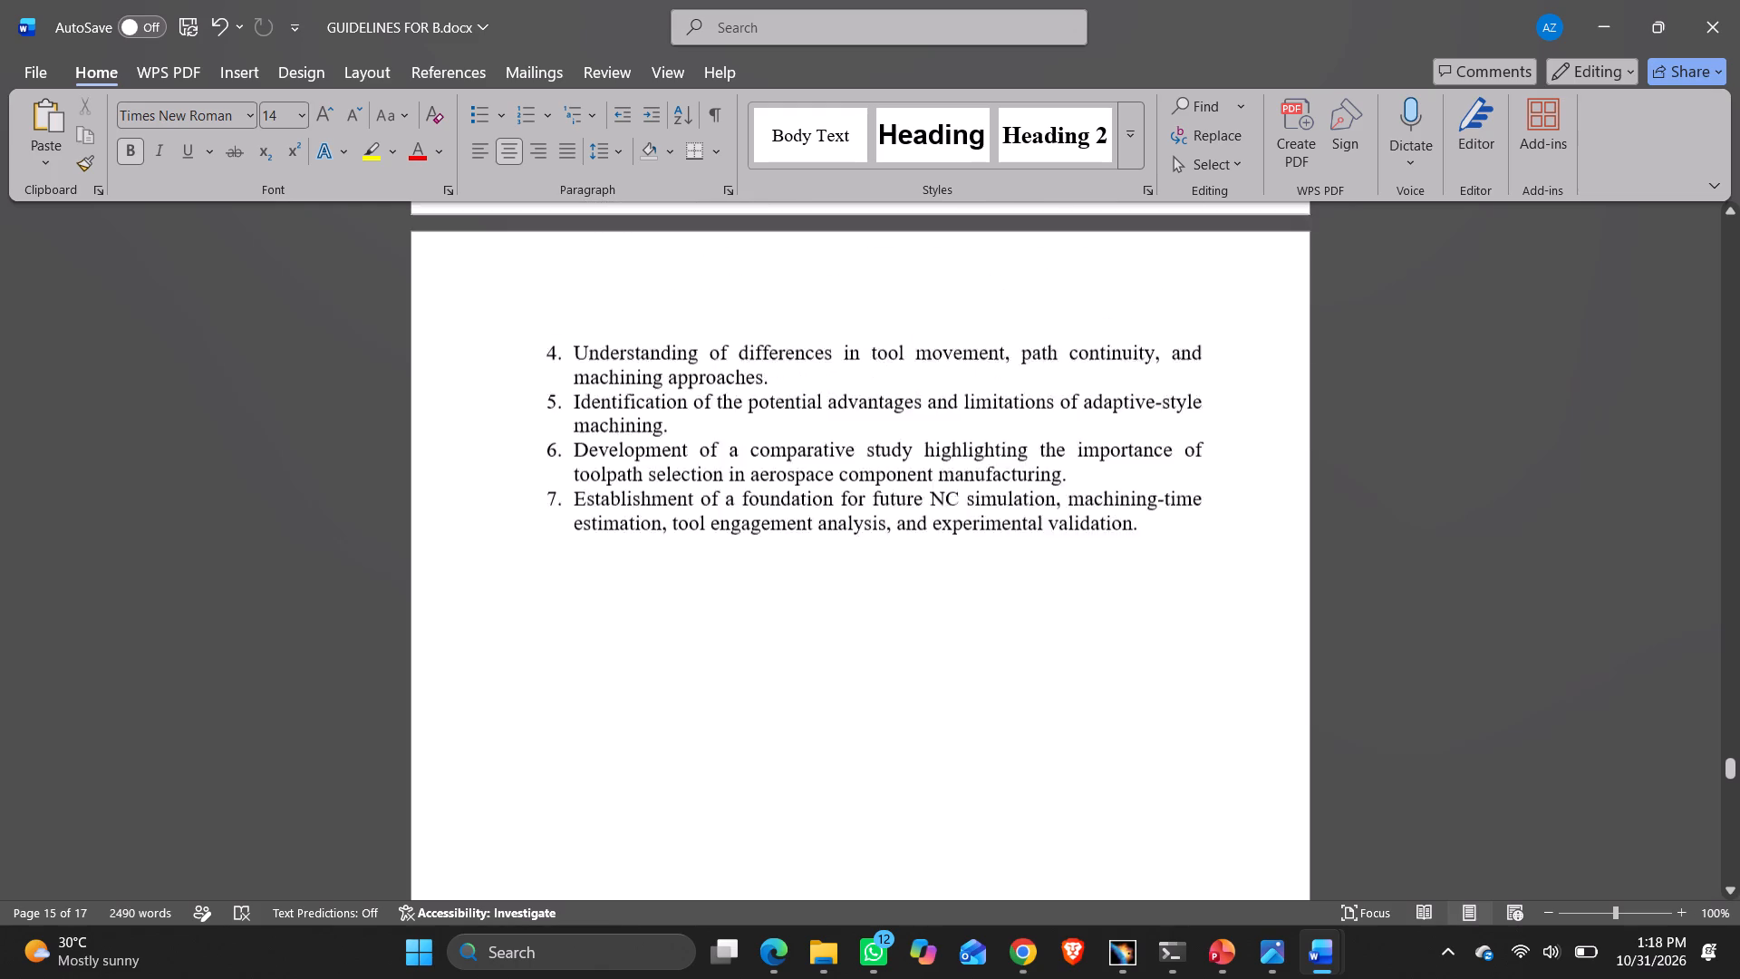
{"action": "scroll", "coordinate": [800, 477], "scroll_direction": "up", "scroll_amount": 11}
{"action": "scroll", "coordinate": [800, 477], "scroll_direction": "up", "scroll_amount": 13}
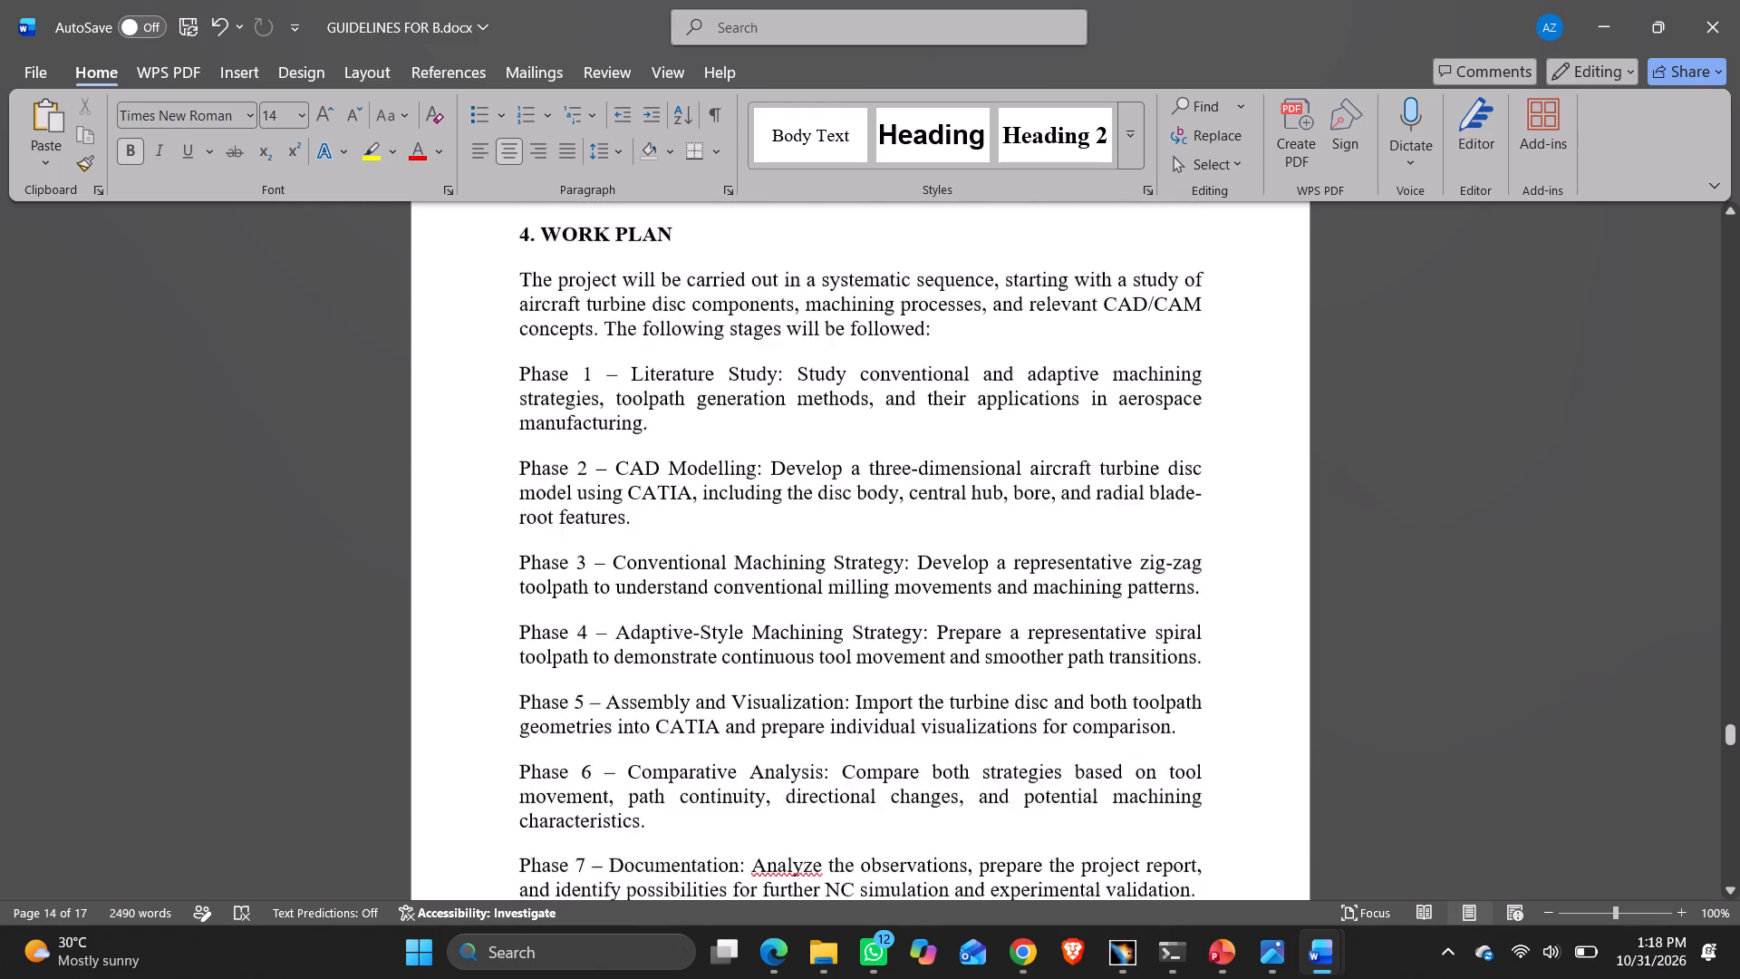
{"action": "scroll", "coordinate": [800, 477], "scroll_direction": "up", "scroll_amount": 3}
{"action": "scroll", "coordinate": [799, 481], "scroll_direction": "down", "scroll_amount": 20}
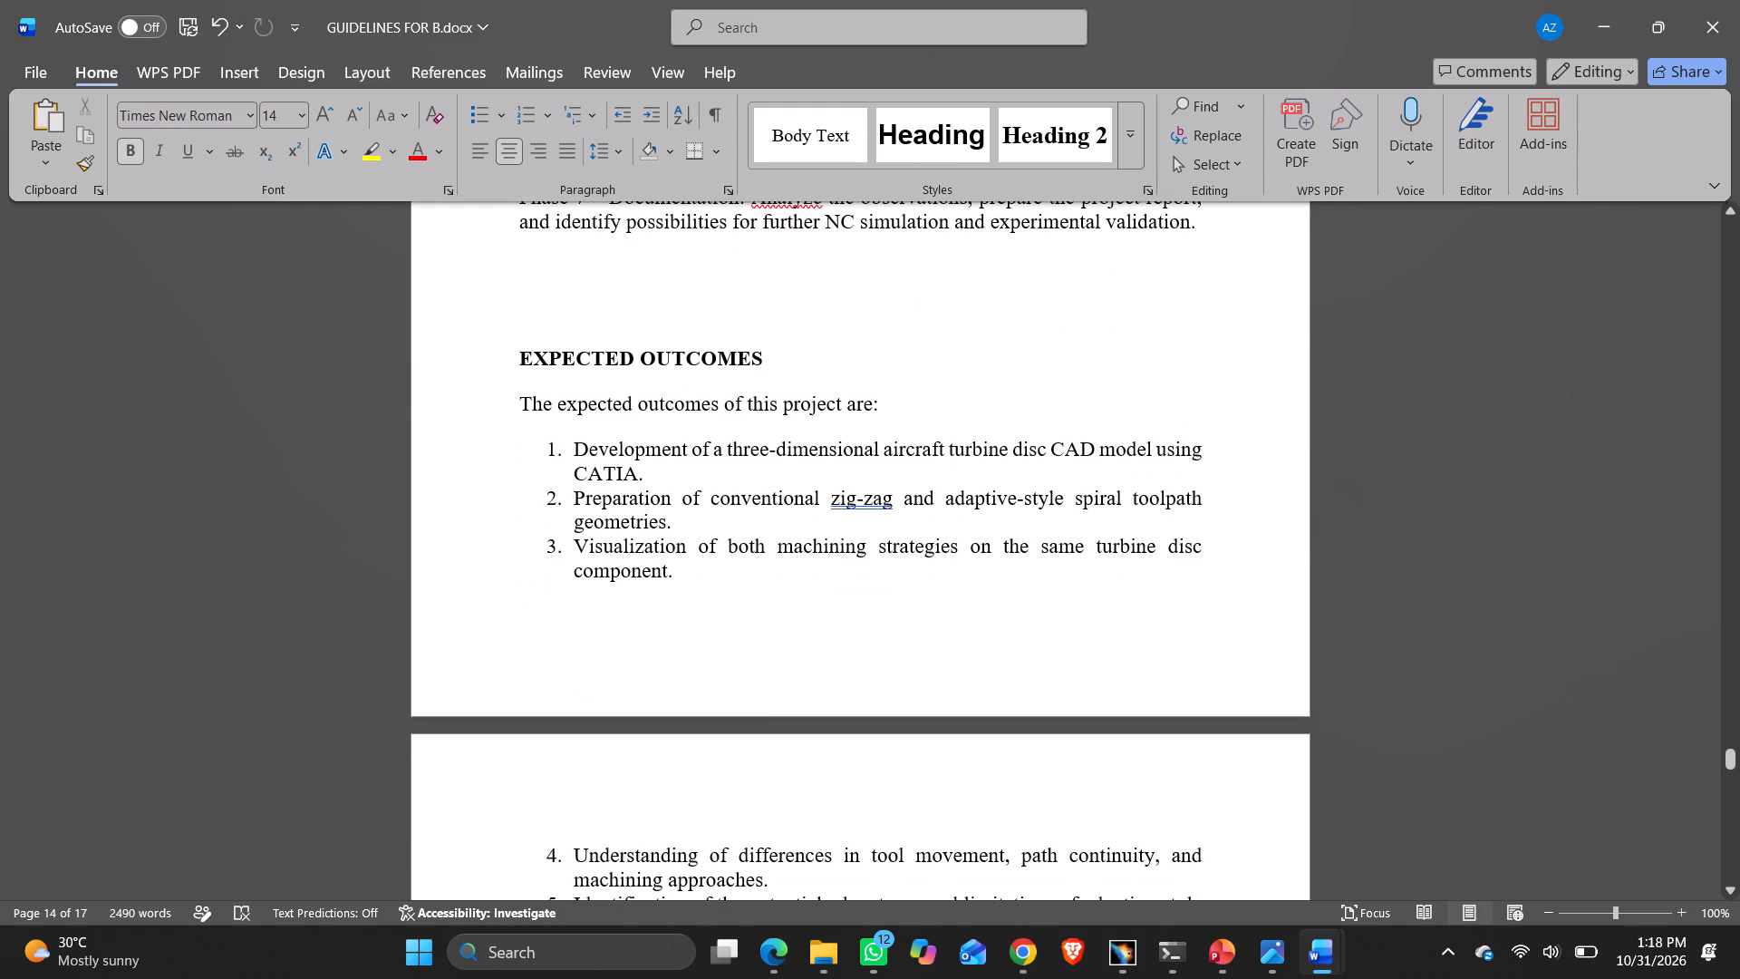
{"action": "left_click", "coordinate": [517, 358]}
{"action": "key", "text": "5"}
{"action": "key", "text": "period"}
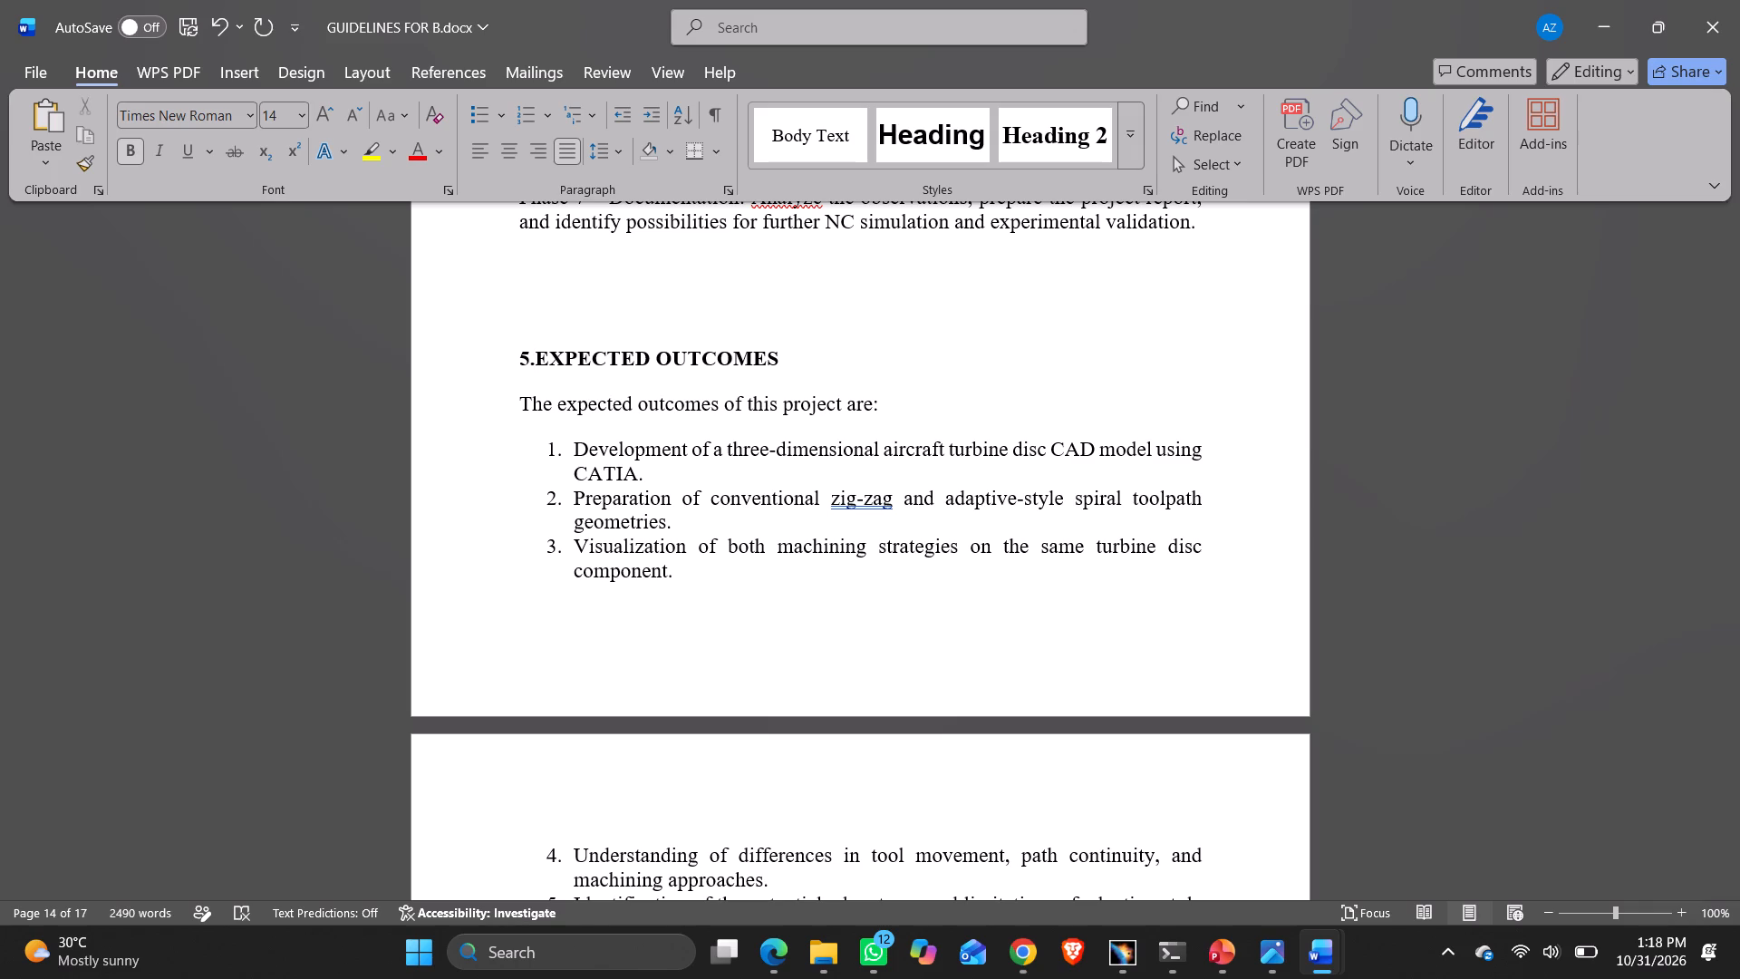
{"action": "scroll", "coordinate": [762, 471], "scroll_direction": "down", "scroll_amount": 7}
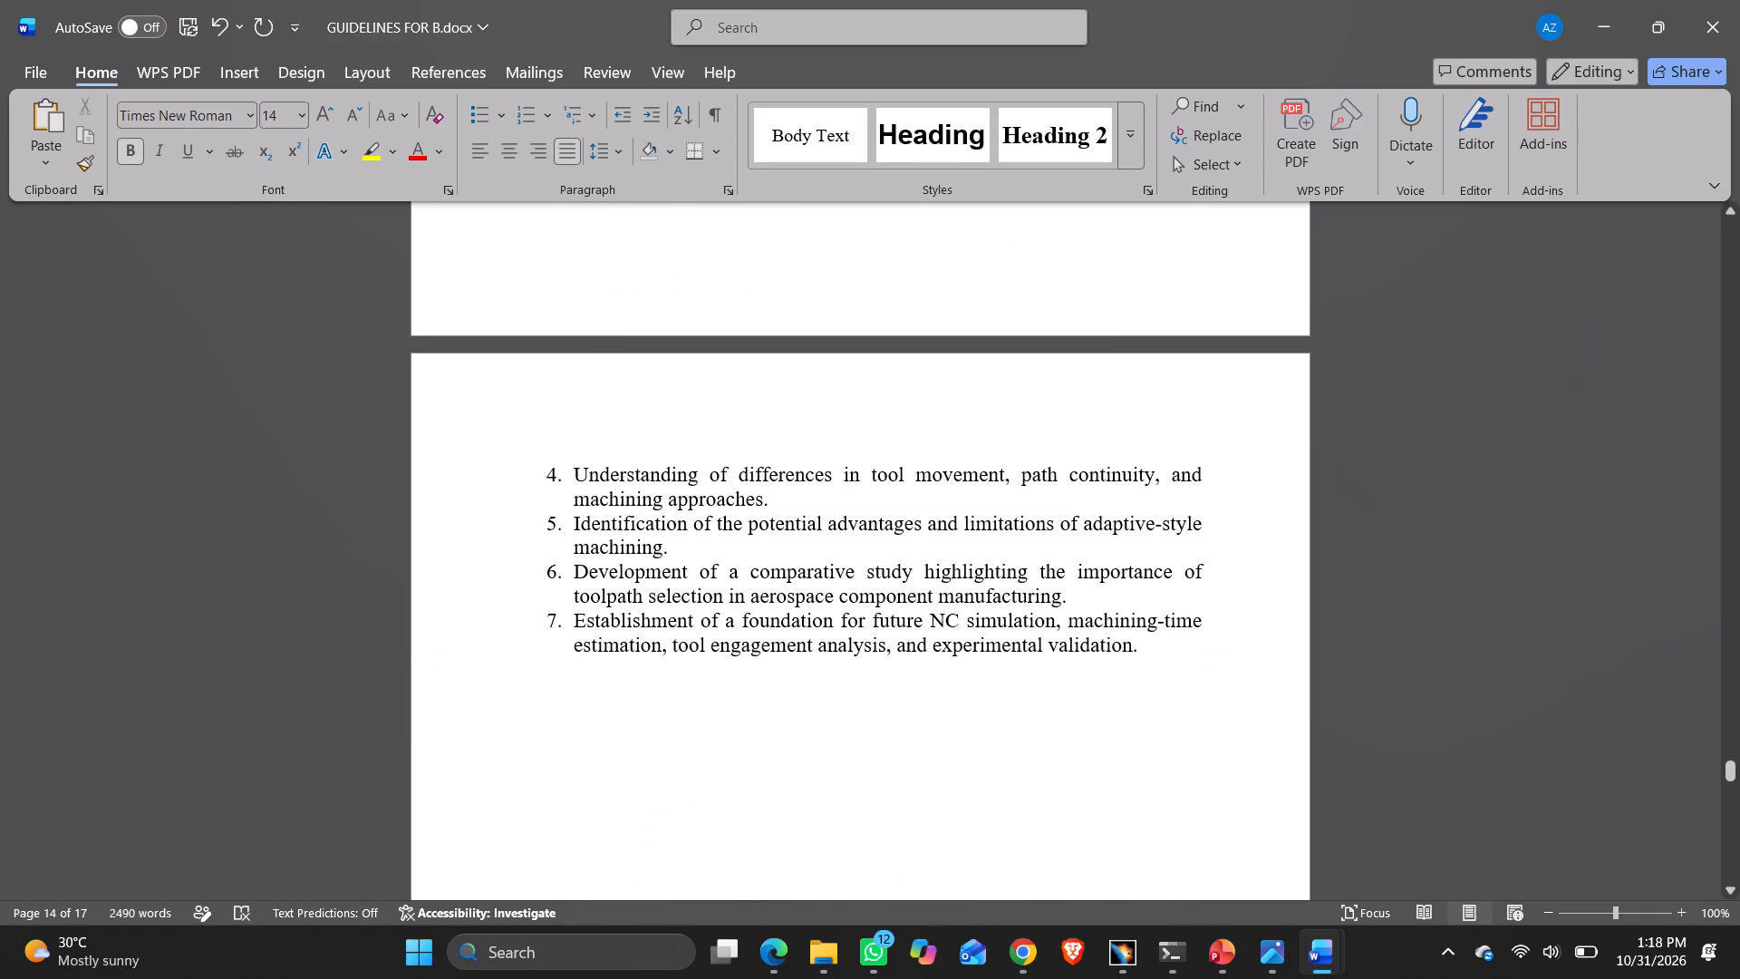
{"action": "scroll", "coordinate": [762, 470], "scroll_direction": "up", "scroll_amount": 7}
{"action": "key", "text": "space"}
Review the Chapter III methodology headings, the flowchart page and the start of the work plan in the report.
{"action": "scroll", "coordinate": [739, 457], "scroll_direction": "up", "scroll_amount": 5}
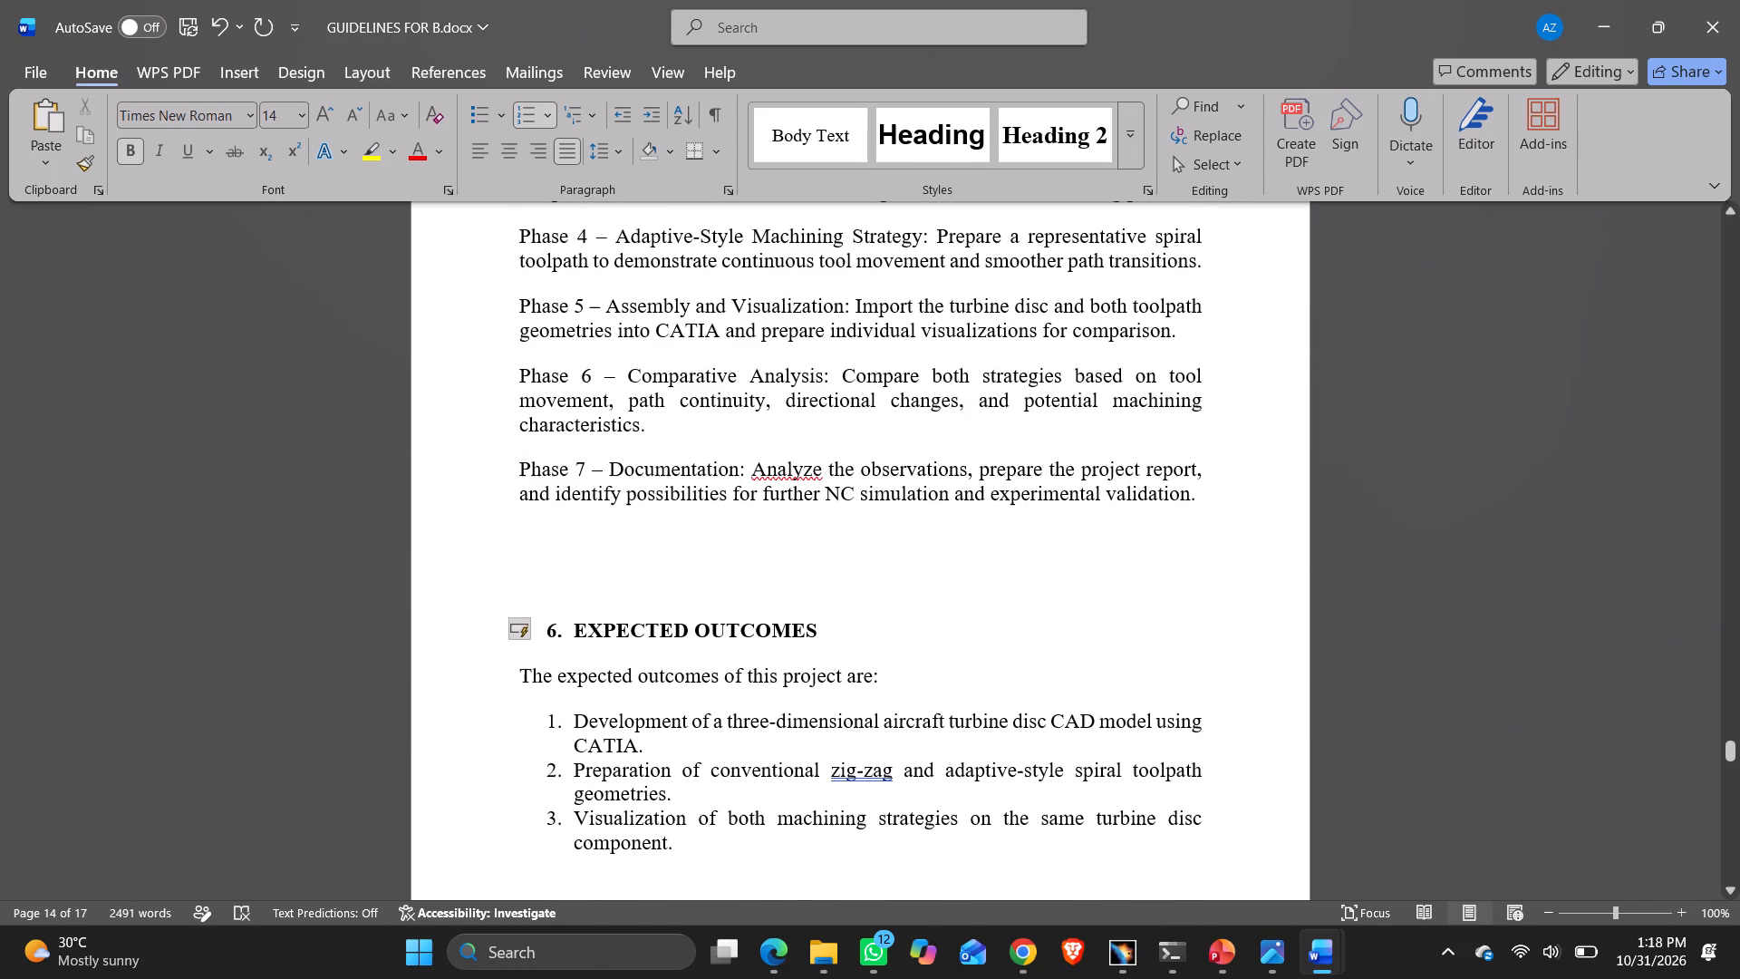
{"action": "scroll", "coordinate": [739, 457], "scroll_direction": "up", "scroll_amount": 13}
{"action": "scroll", "coordinate": [708, 453], "scroll_direction": "up", "scroll_amount": 9}
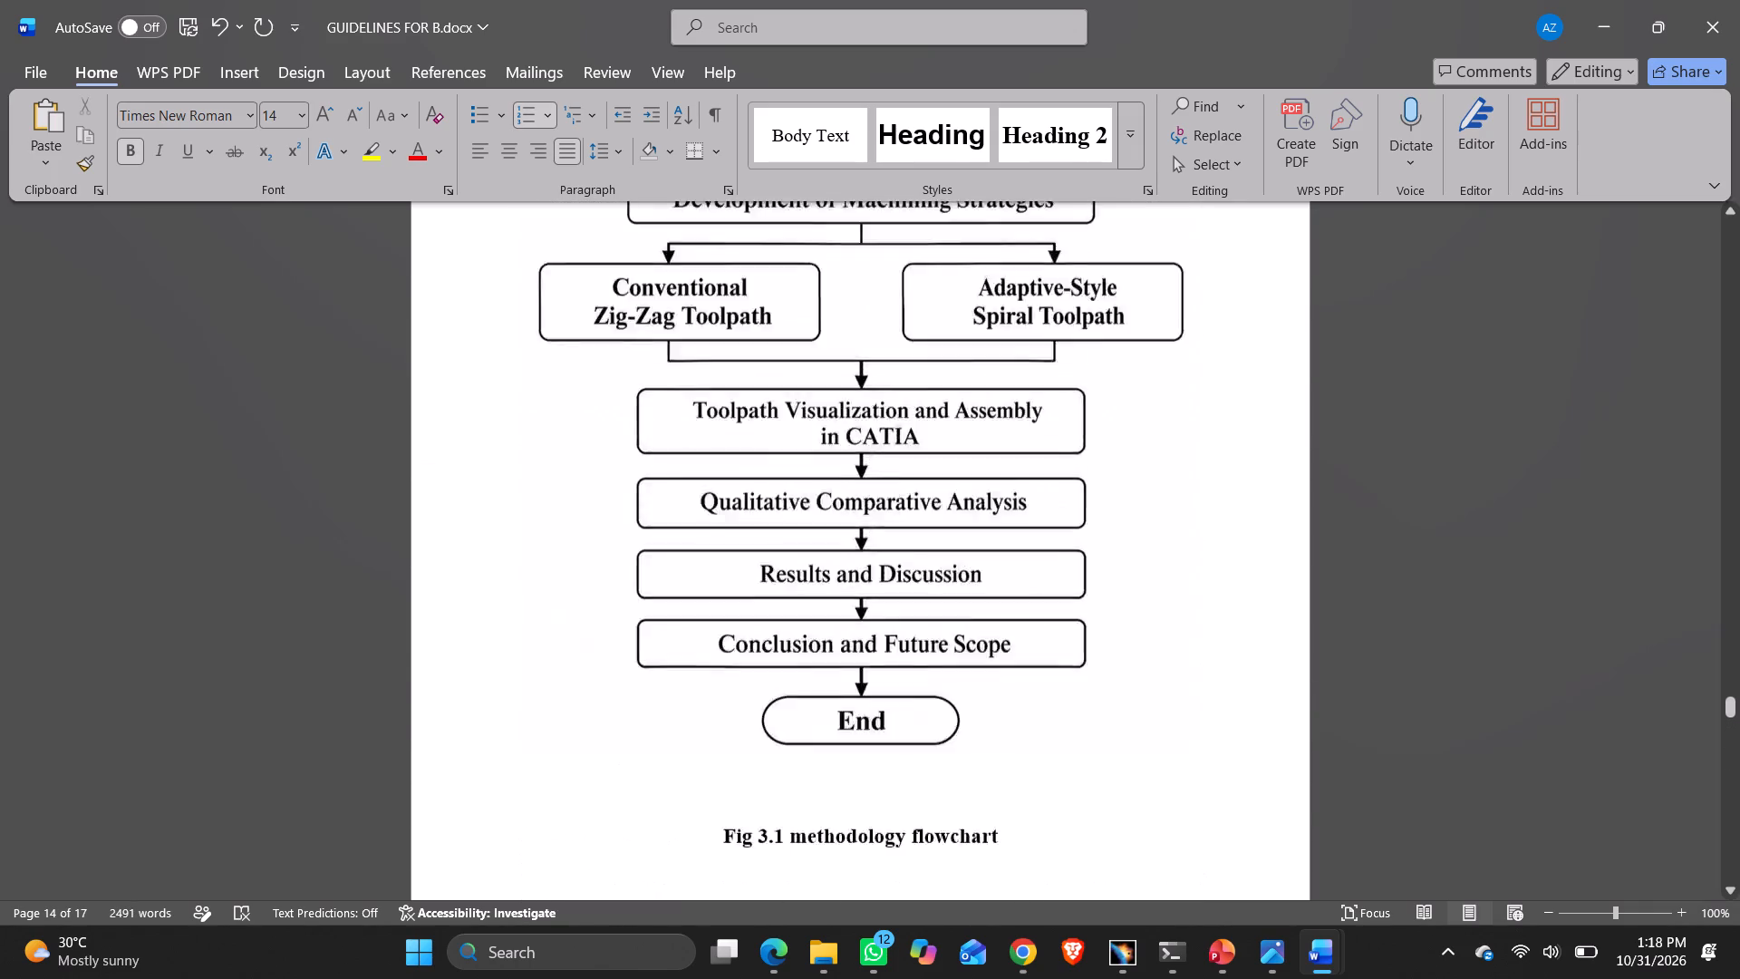
{"action": "scroll", "coordinate": [698, 449], "scroll_direction": "up", "scroll_amount": 20}
{"action": "scroll", "coordinate": [698, 449], "scroll_direction": "up", "scroll_amount": 8}
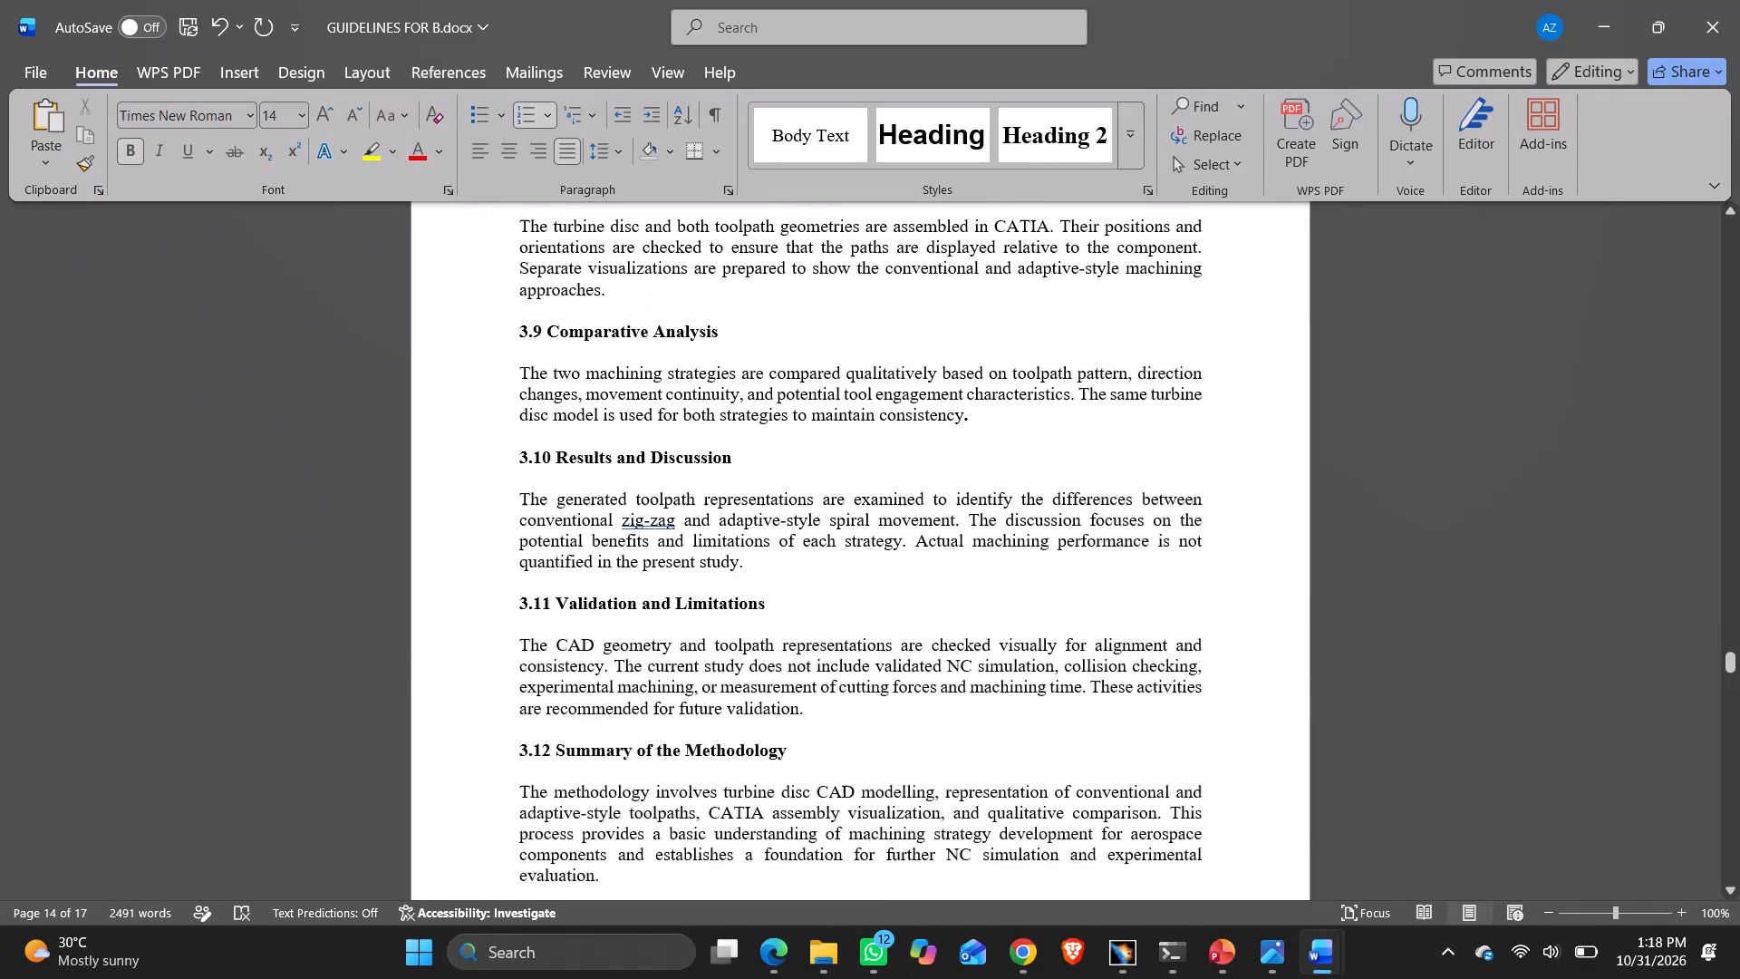
{"action": "scroll", "coordinate": [701, 448], "scroll_direction": "up", "scroll_amount": 20}
{"action": "scroll", "coordinate": [701, 448], "scroll_direction": "up", "scroll_amount": 8}
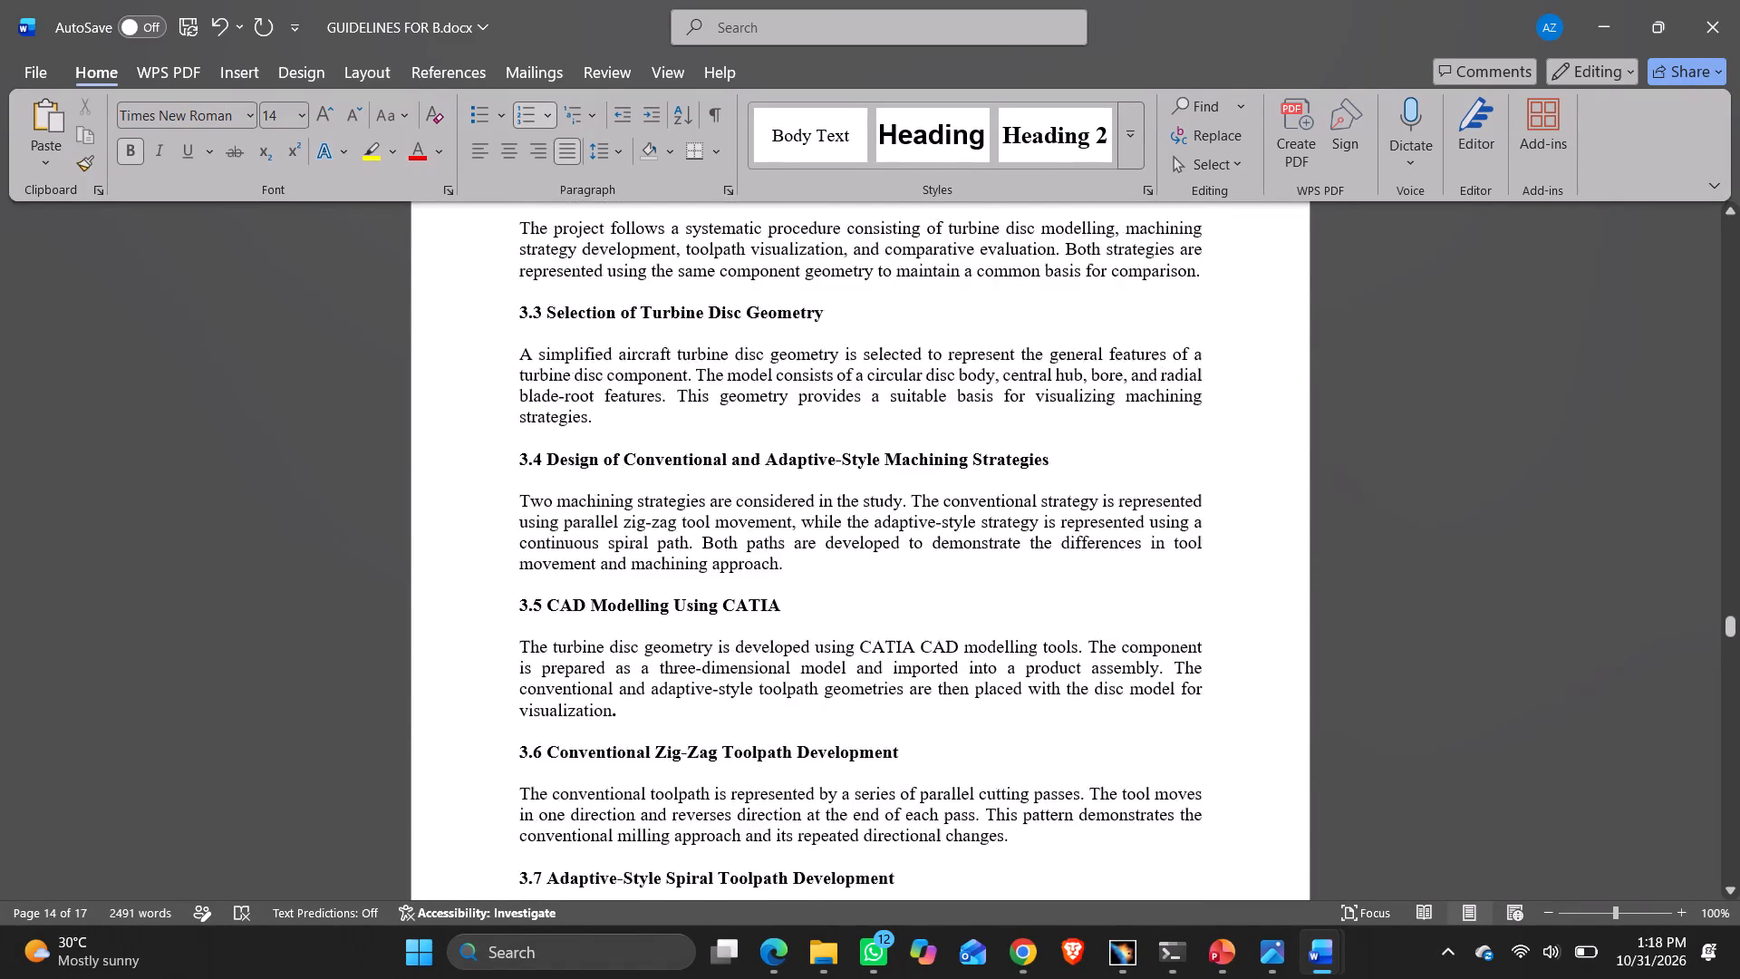
{"action": "scroll", "coordinate": [701, 448], "scroll_direction": "up", "scroll_amount": 4}
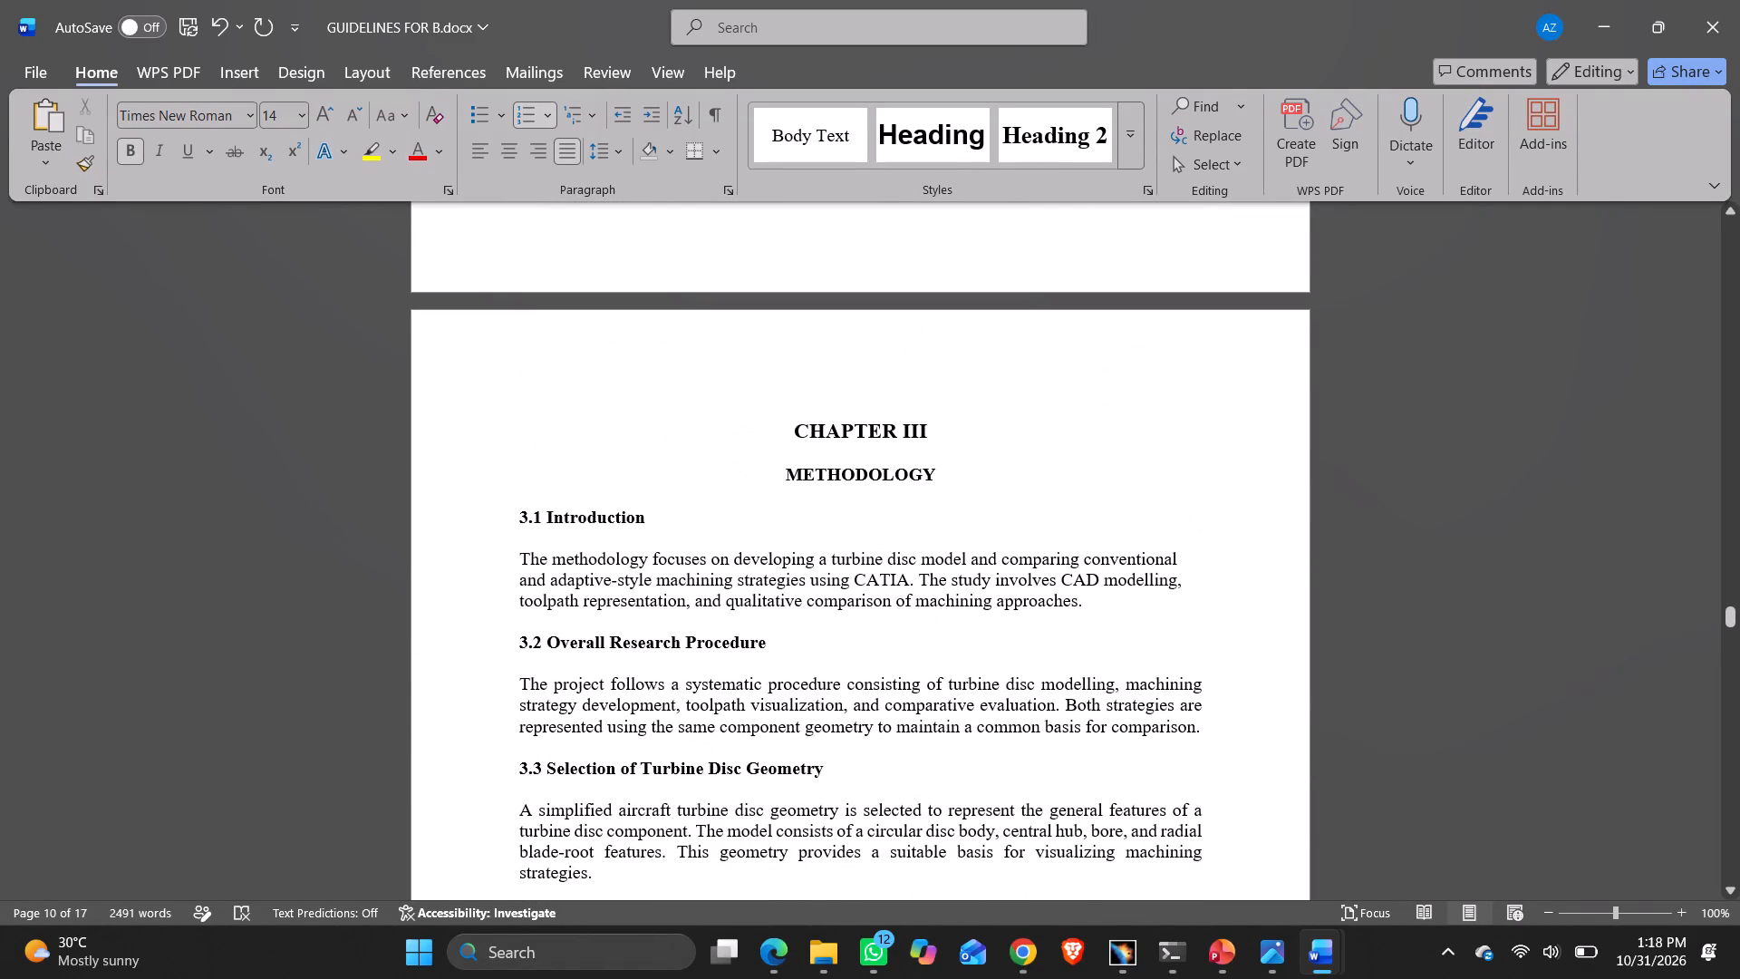
{"action": "scroll", "coordinate": [703, 455], "scroll_direction": "down", "scroll_amount": 20}
{"action": "scroll", "coordinate": [703, 455], "scroll_direction": "down", "scroll_amount": 20}
{"action": "scroll", "coordinate": [703, 455], "scroll_direction": "down", "scroll_amount": 8}
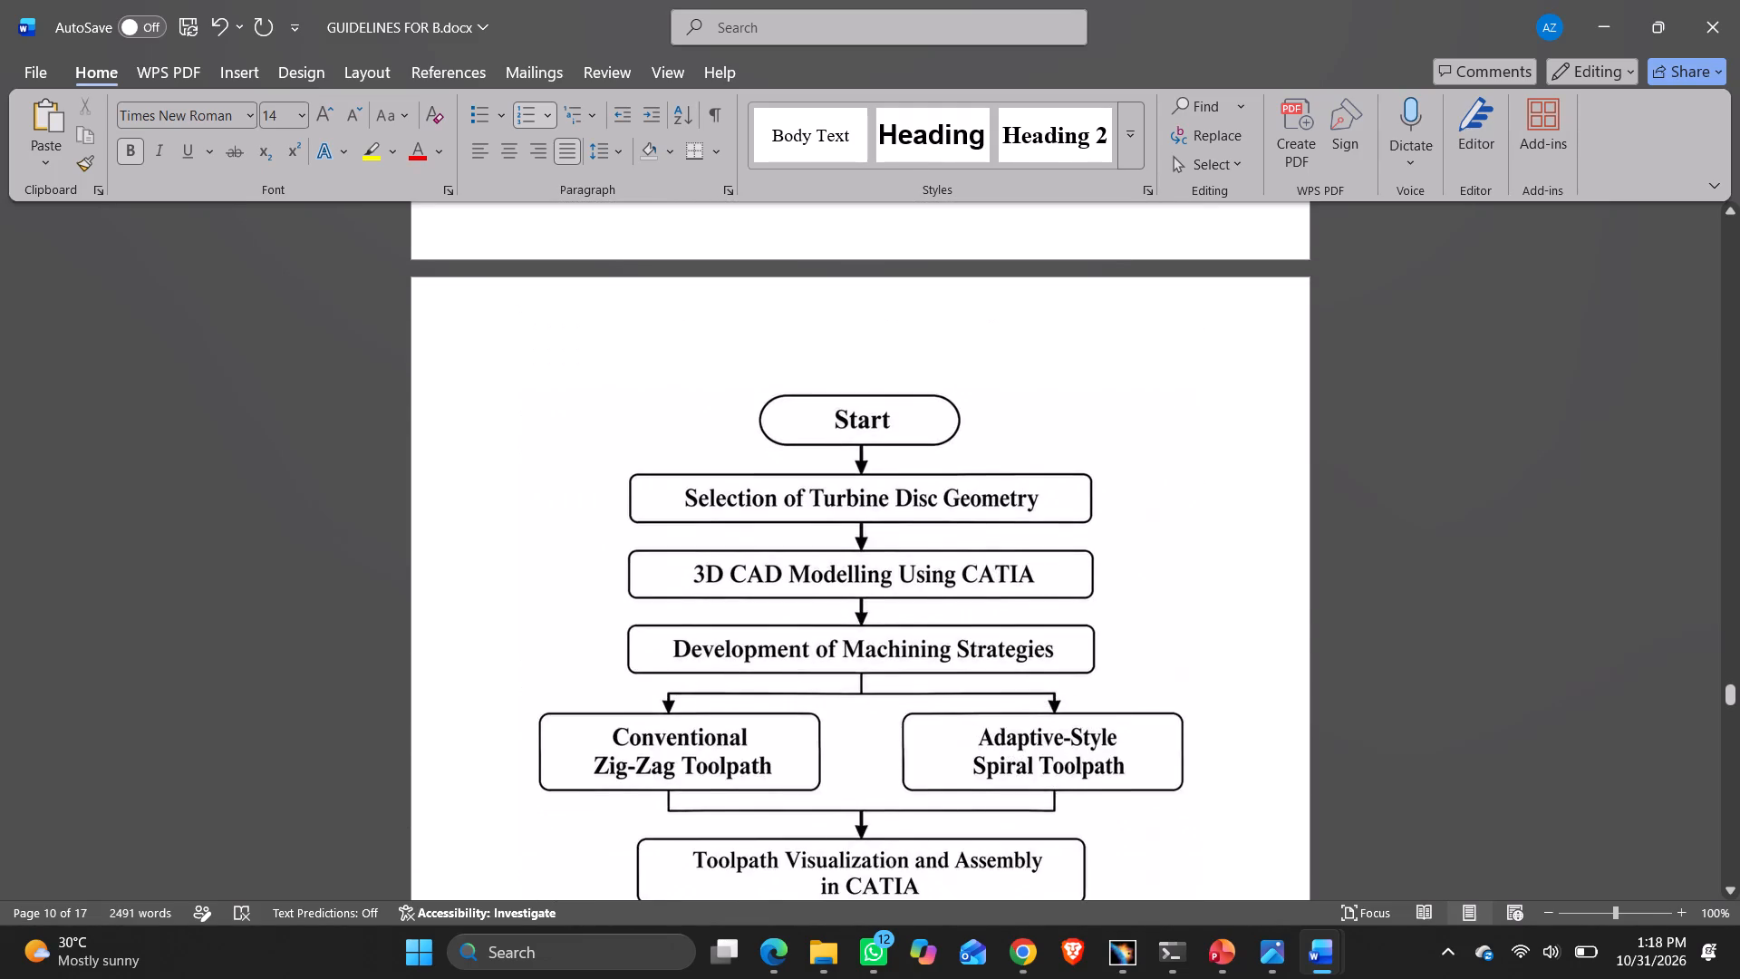
{"action": "scroll", "coordinate": [693, 503], "scroll_direction": "down", "scroll_amount": 15}
{"action": "scroll", "coordinate": [693, 509], "scroll_direction": "down", "scroll_amount": 7}
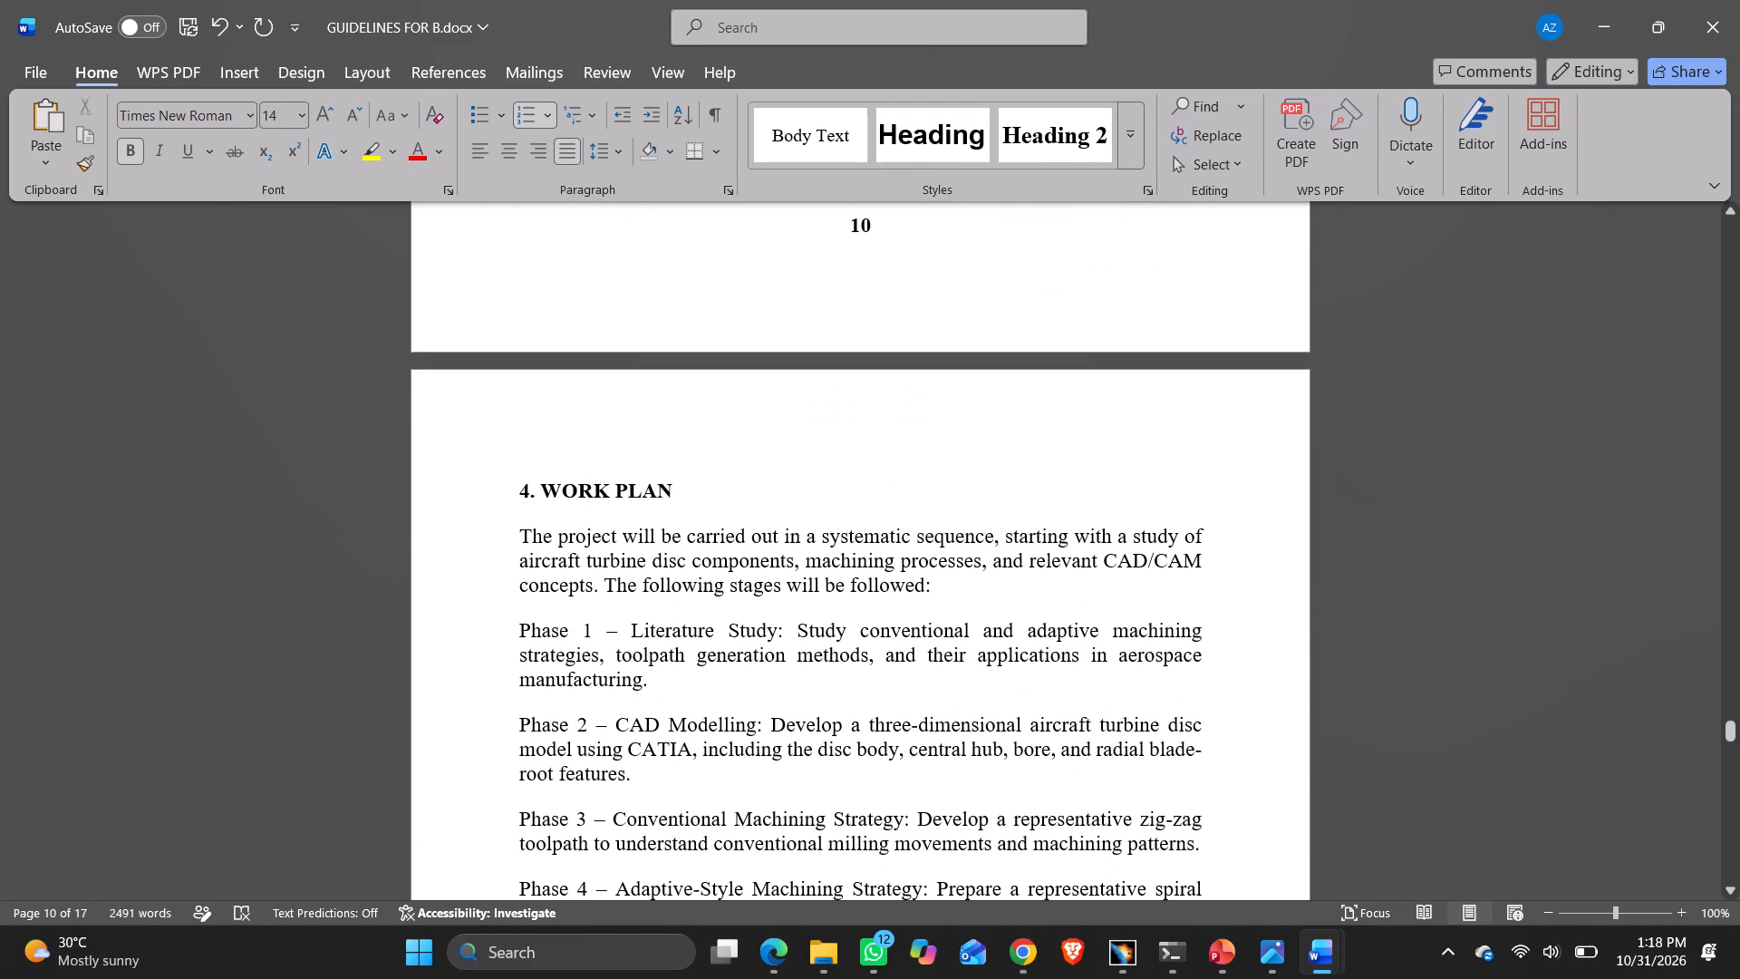
Insert a blank line above the "4. WORK PLAN" heading in the GUIDELINES FOR B report.
{"action": "key", "text": "alt+Tab"}
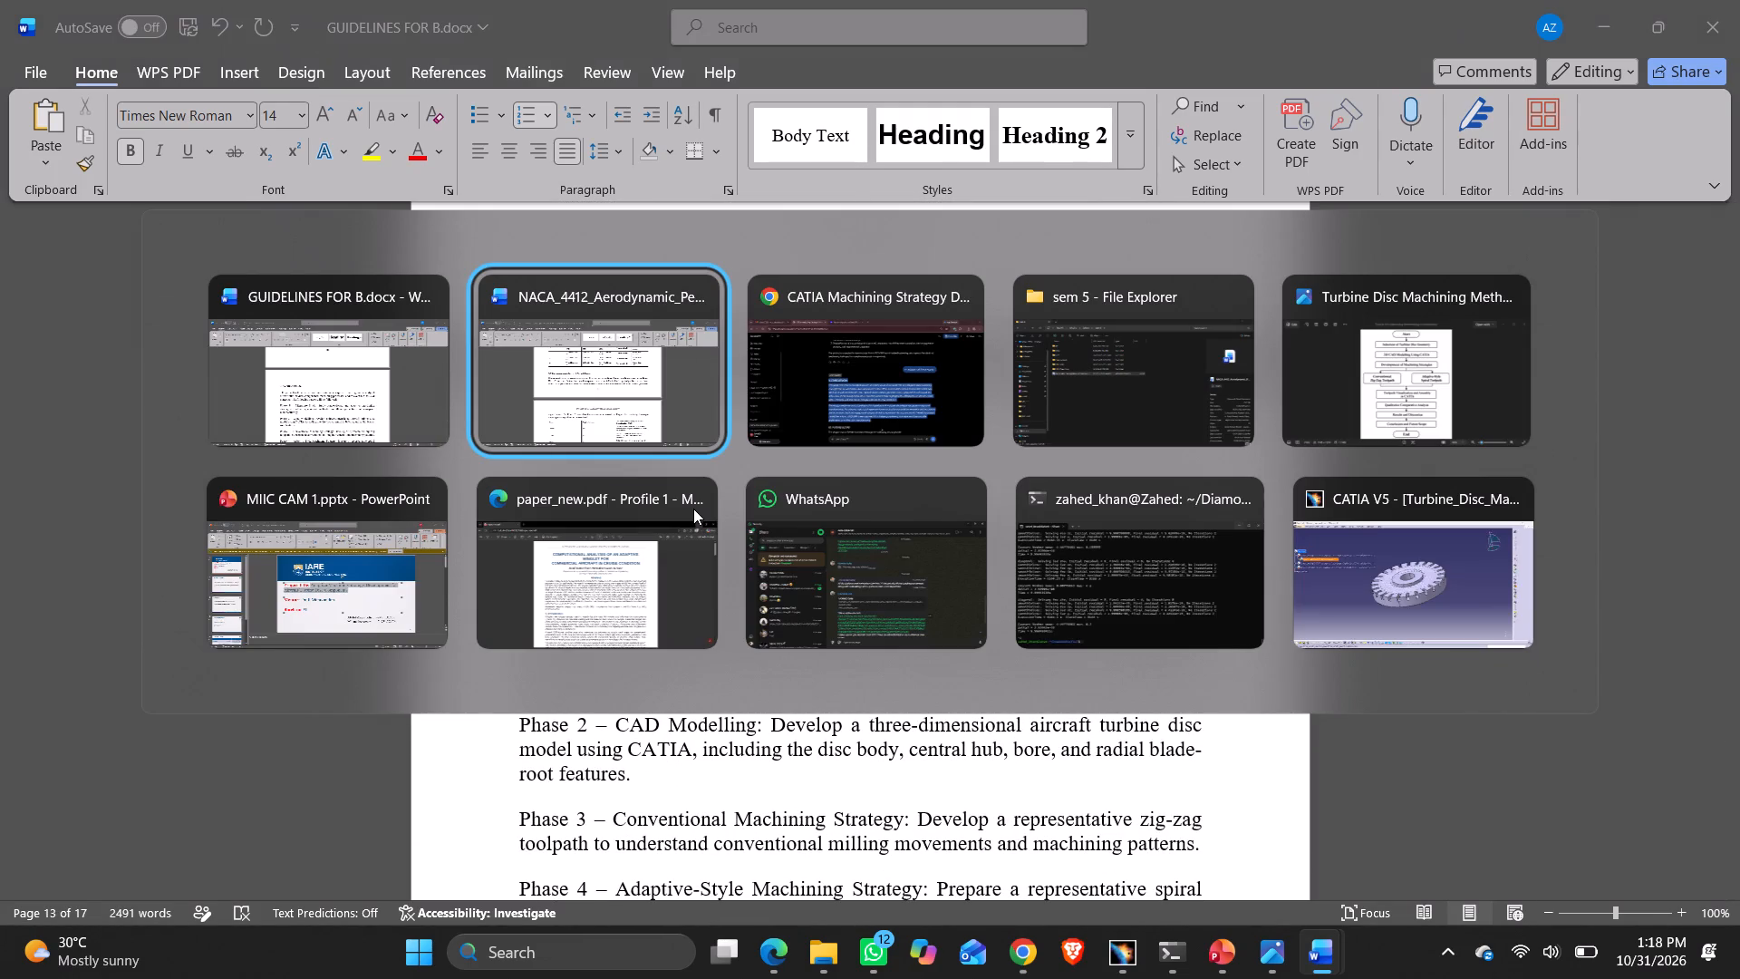
{"action": "key", "text": "alt+Left"}
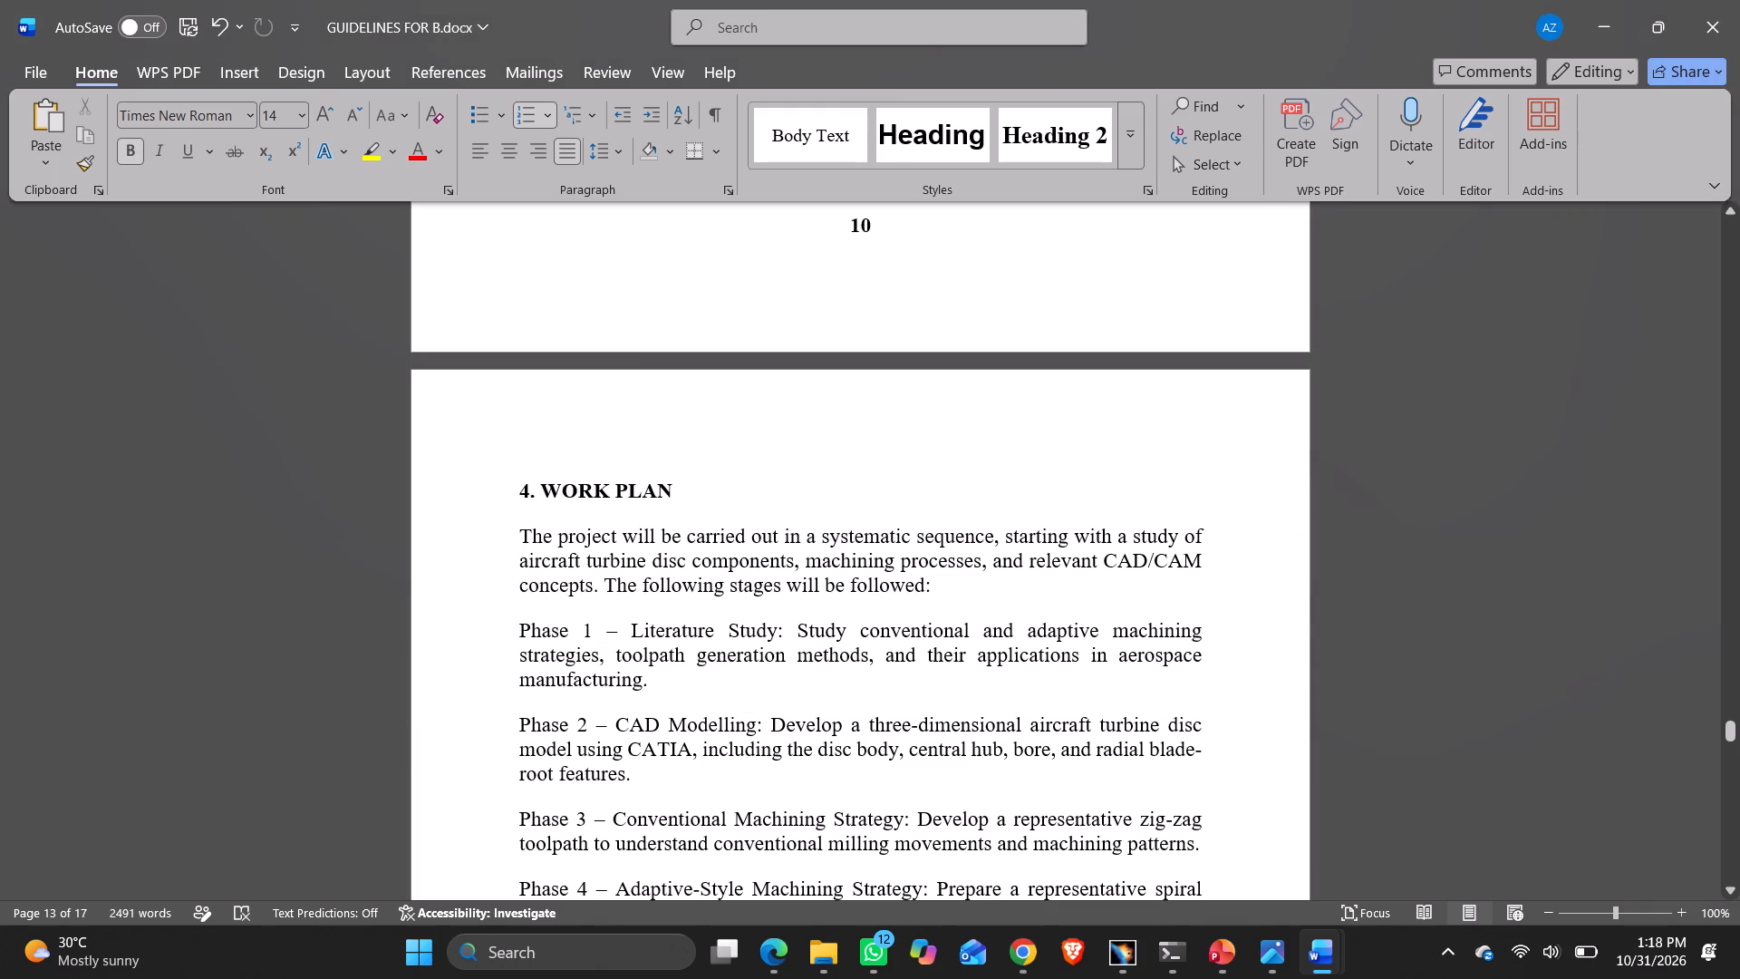
{"action": "left_click_drag", "start_coordinate": [684, 489], "coordinate": [521, 488]}
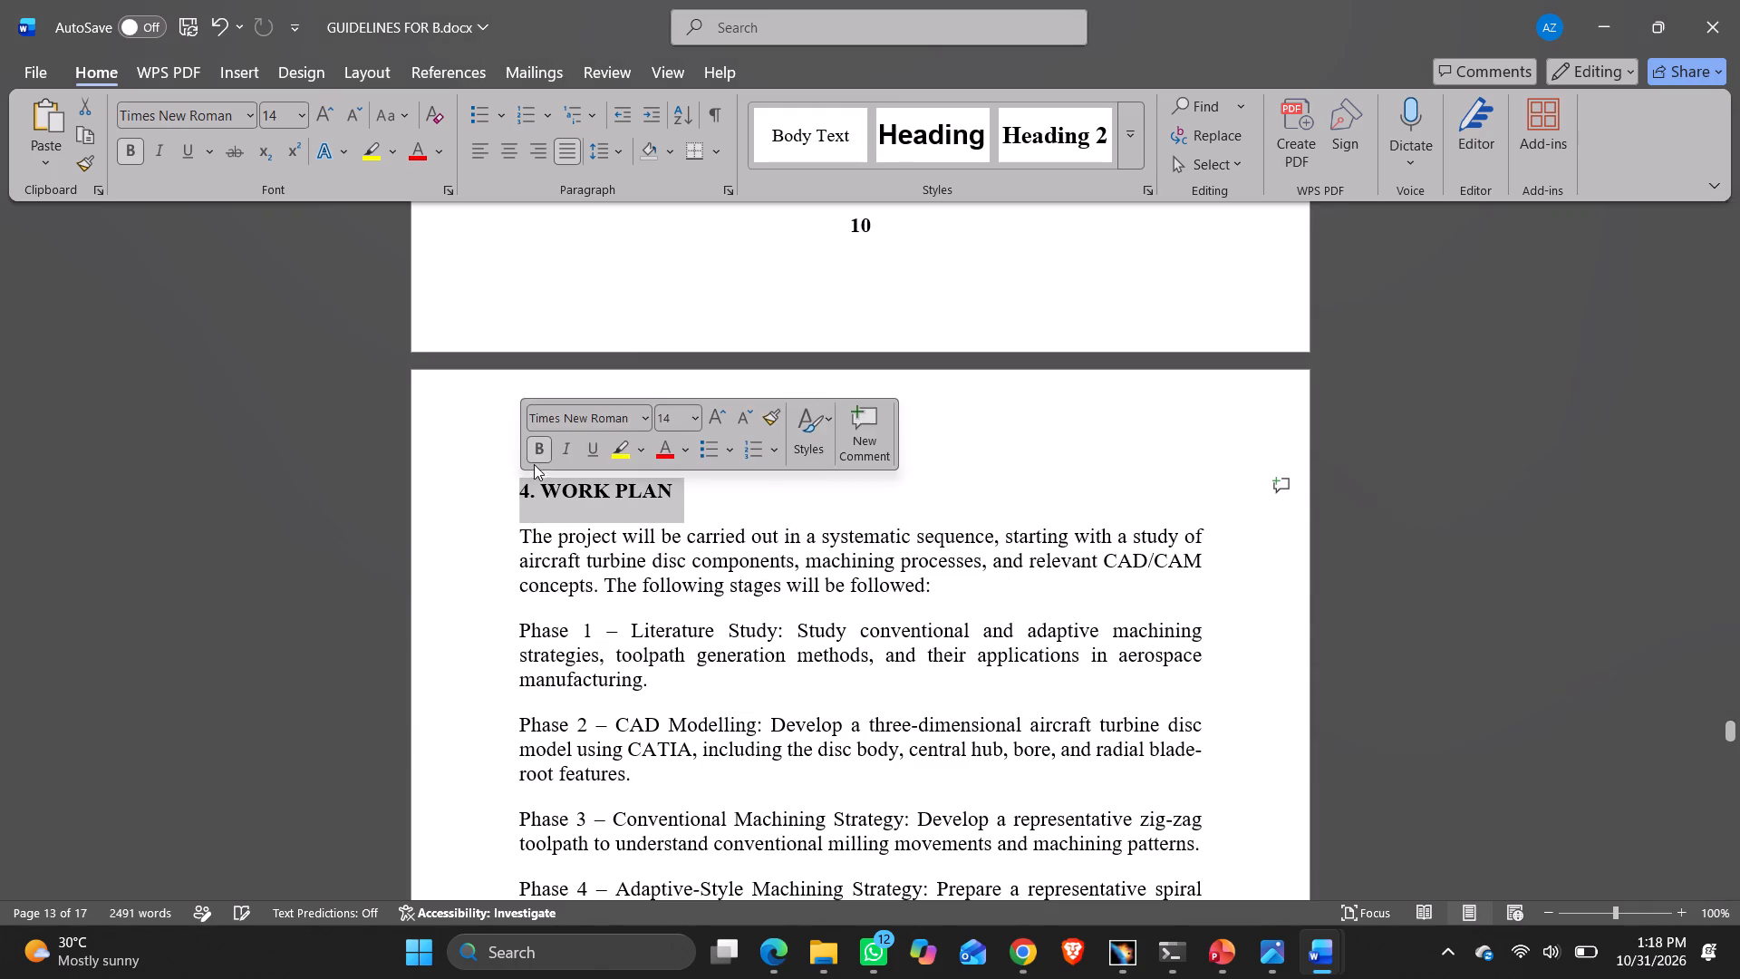
{"action": "left_click", "coordinate": [414, 435]}
{"action": "left_click", "coordinate": [769, 481]}
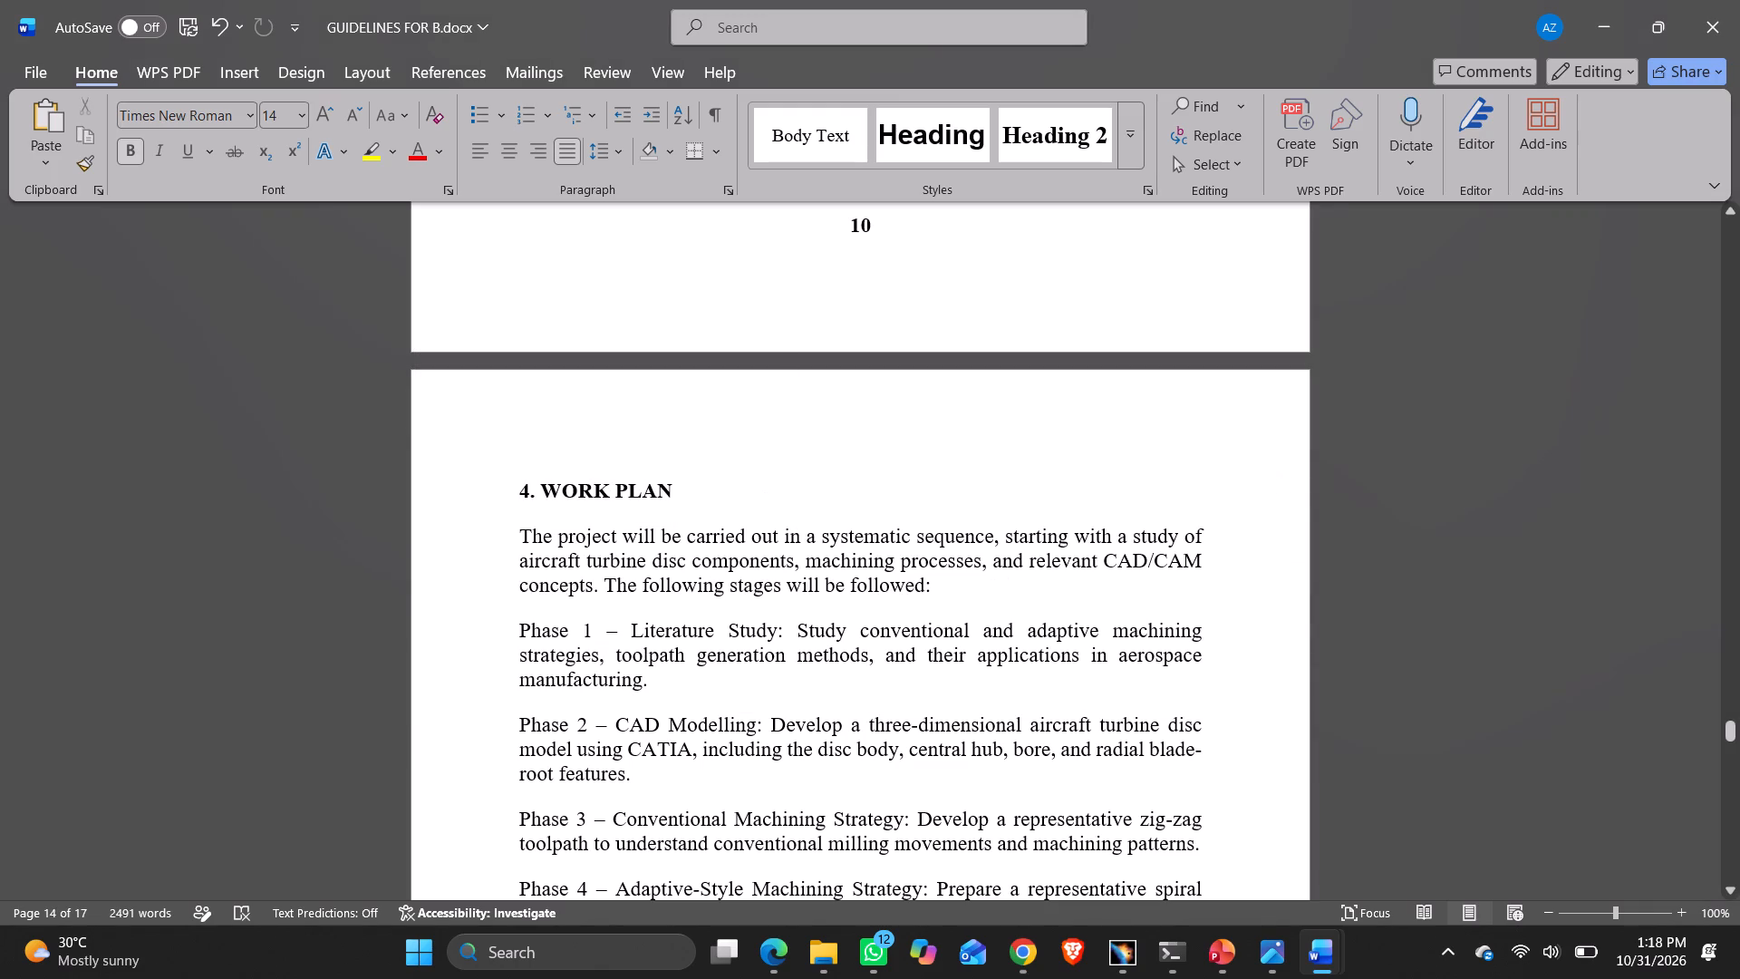
{"action": "left_click", "coordinate": [773, 444]}
{"action": "key", "text": "Left"}
{"action": "key", "text": "Left"}
{"action": "key", "text": "Left"}
{"action": "key", "text": "Left"}
{"action": "key", "text": "Left"}
{"action": "key", "text": "Left"}
{"action": "key", "text": "Left"}
{"action": "key", "text": "Left"}
{"action": "key", "text": "Left"}
{"action": "key", "text": "Left"}
{"action": "key", "text": "Left"}
{"action": "key", "text": "Left"}
{"action": "key", "text": "Return"}
{"action": "key", "text": "Up"}
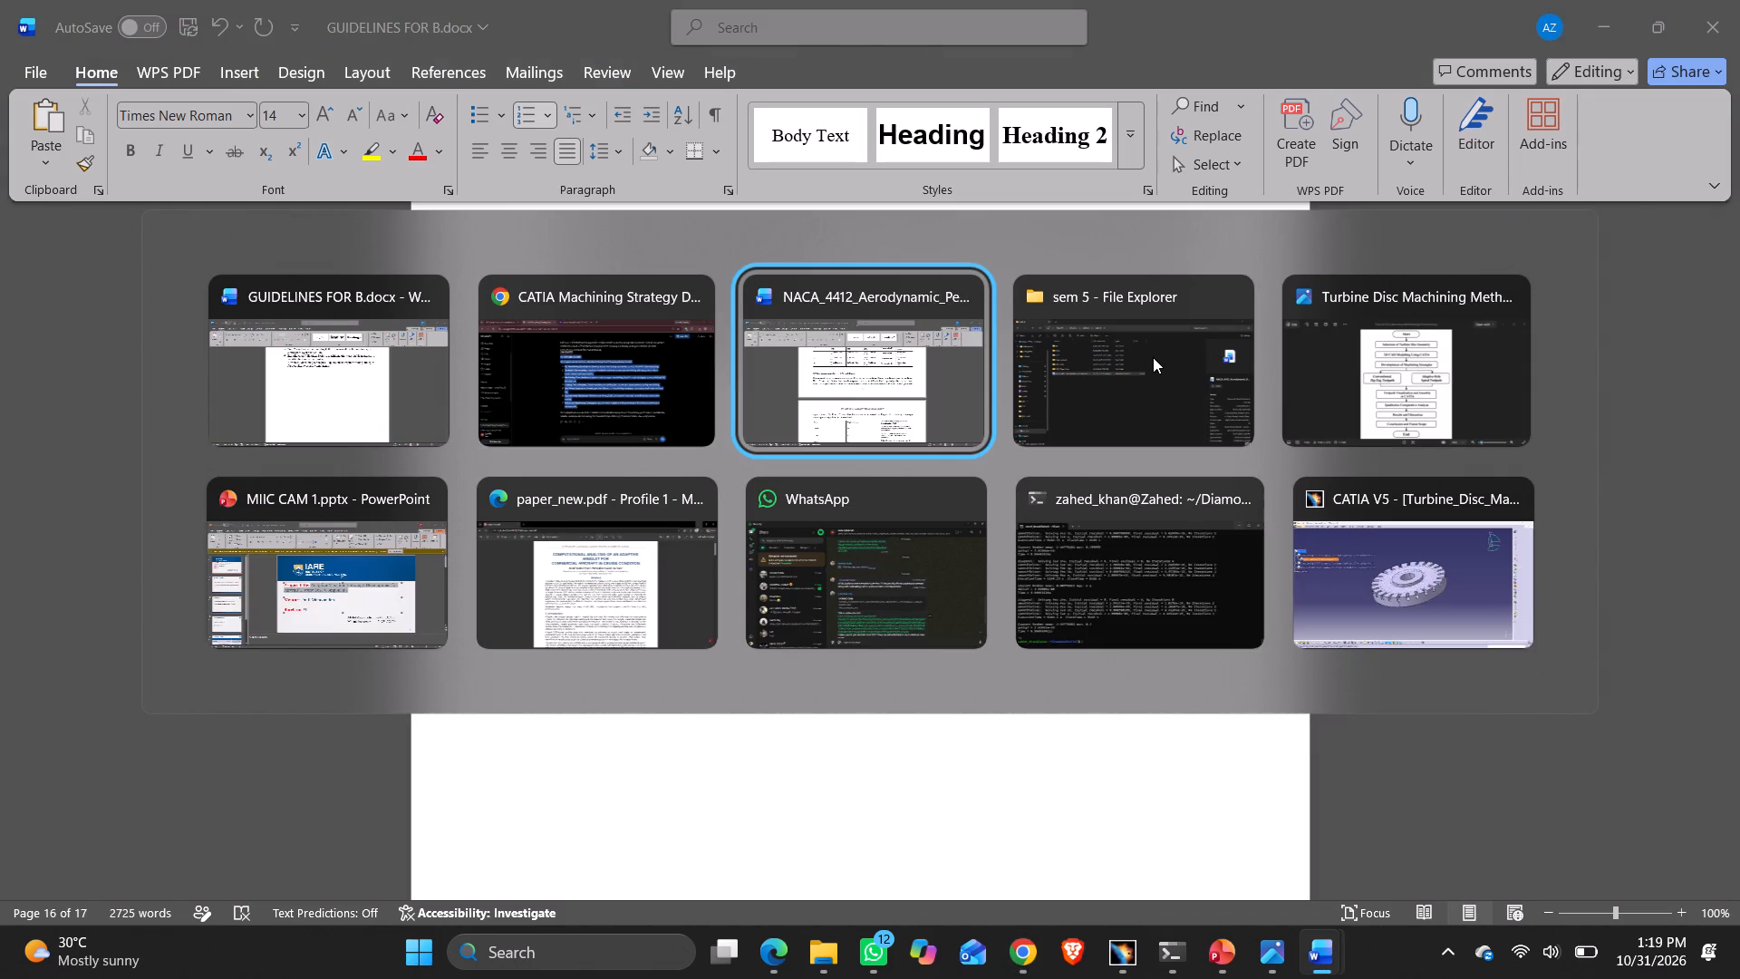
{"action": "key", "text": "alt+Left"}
Switch to the NACA 4412 report and undo the replacement of its three original Chapter 5 conclusion paragraphs.
{"action": "key", "text": "alt+Tab"}
{"action": "key", "text": "alt+Tab"}
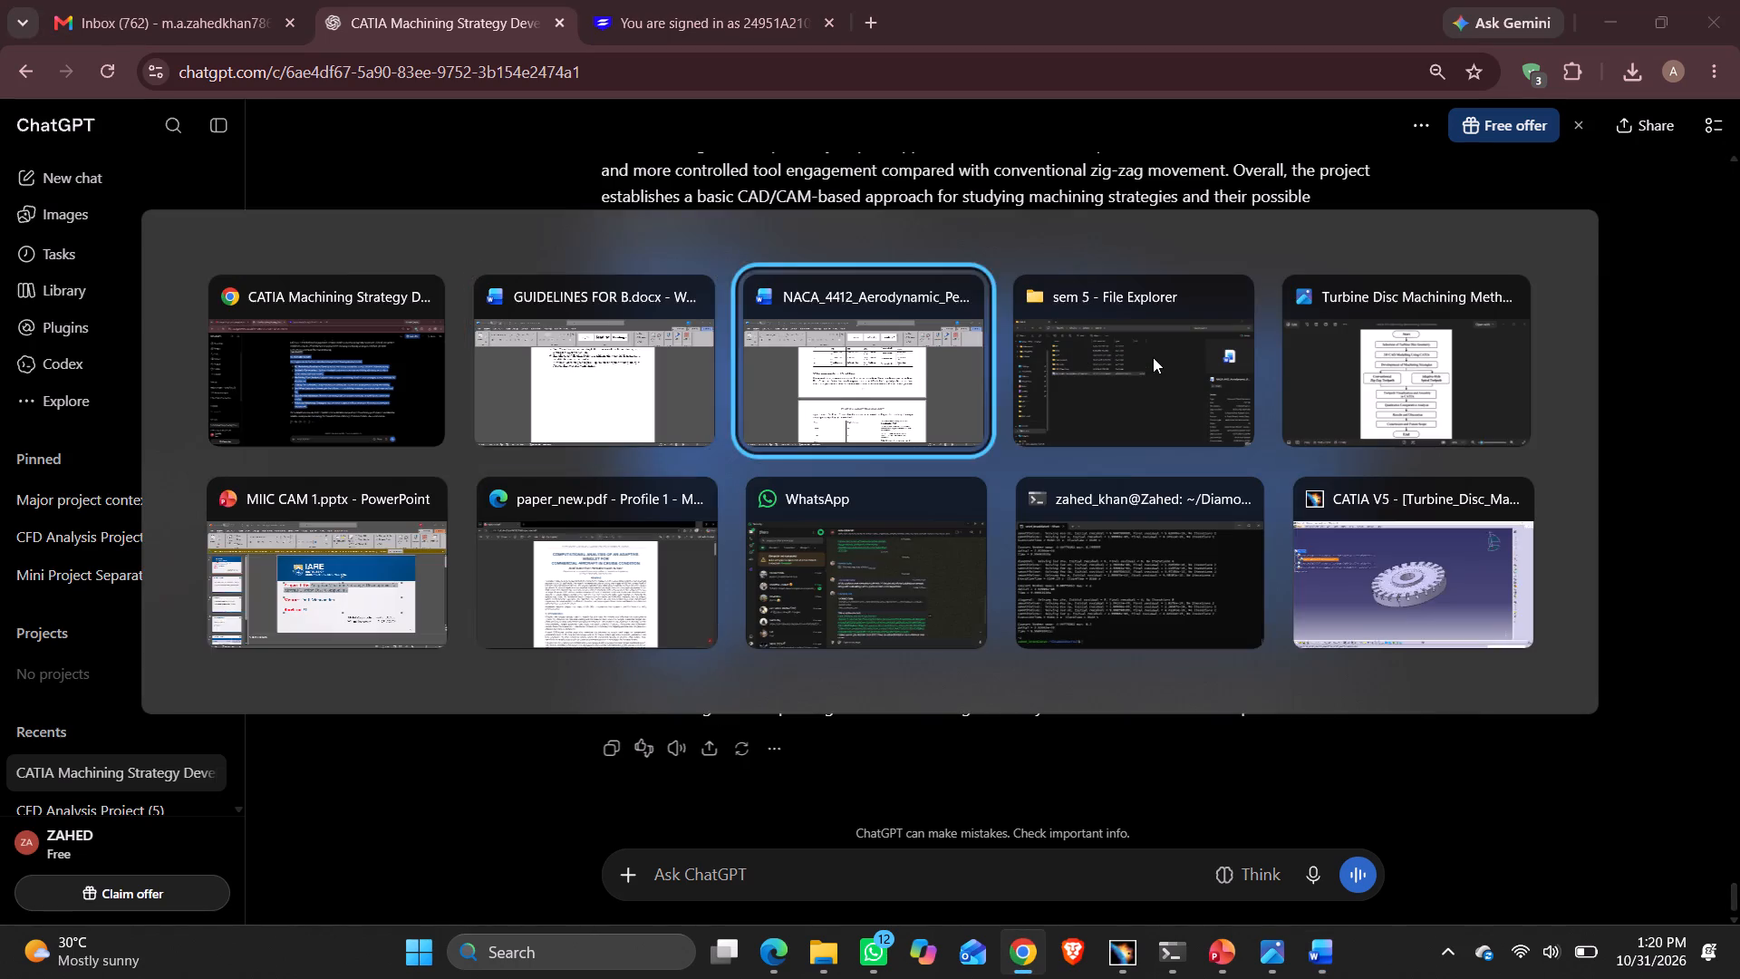
{"action": "scroll", "coordinate": [1191, 337], "scroll_direction": "down", "scroll_amount": 20}
{"action": "scroll", "coordinate": [1191, 337], "scroll_direction": "down", "scroll_amount": 9}
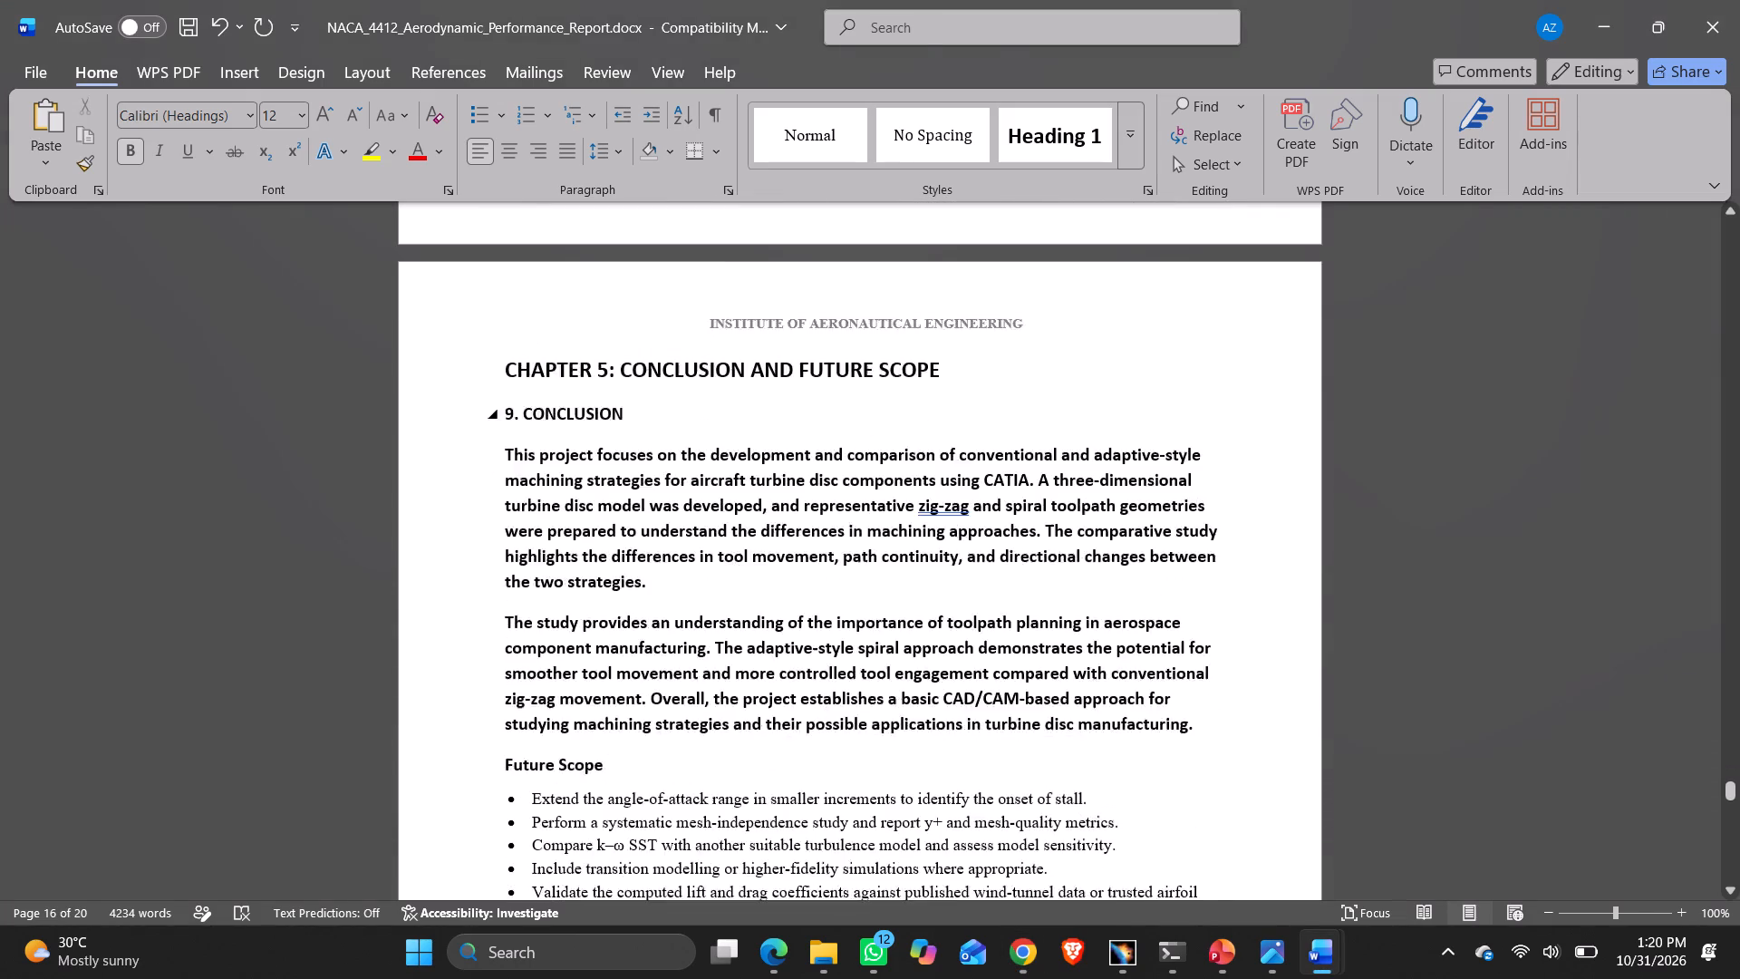
{"action": "key", "text": "ctrl+z"}
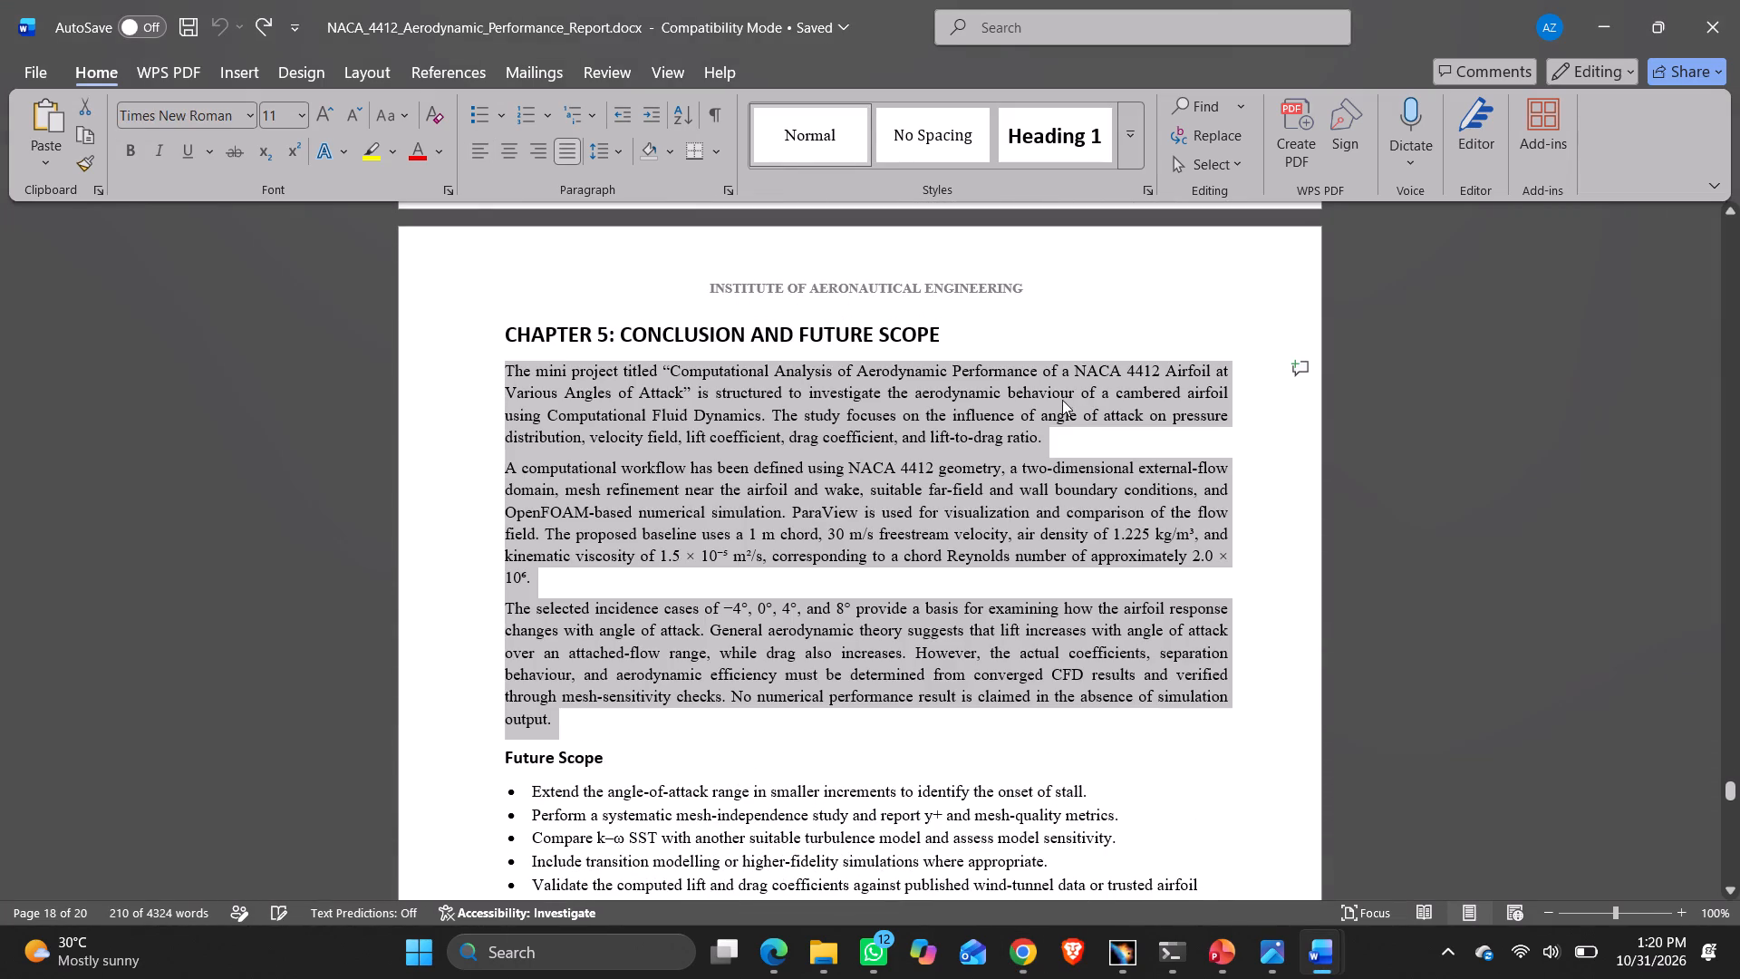
Switch back to the turbine disc report and check the font size of the body text under "3.12 Summary of the Methodology".
{"action": "scroll", "coordinate": [1023, 446], "scroll_direction": "down", "scroll_amount": 20}
{"action": "key", "text": "alt+Tab"}
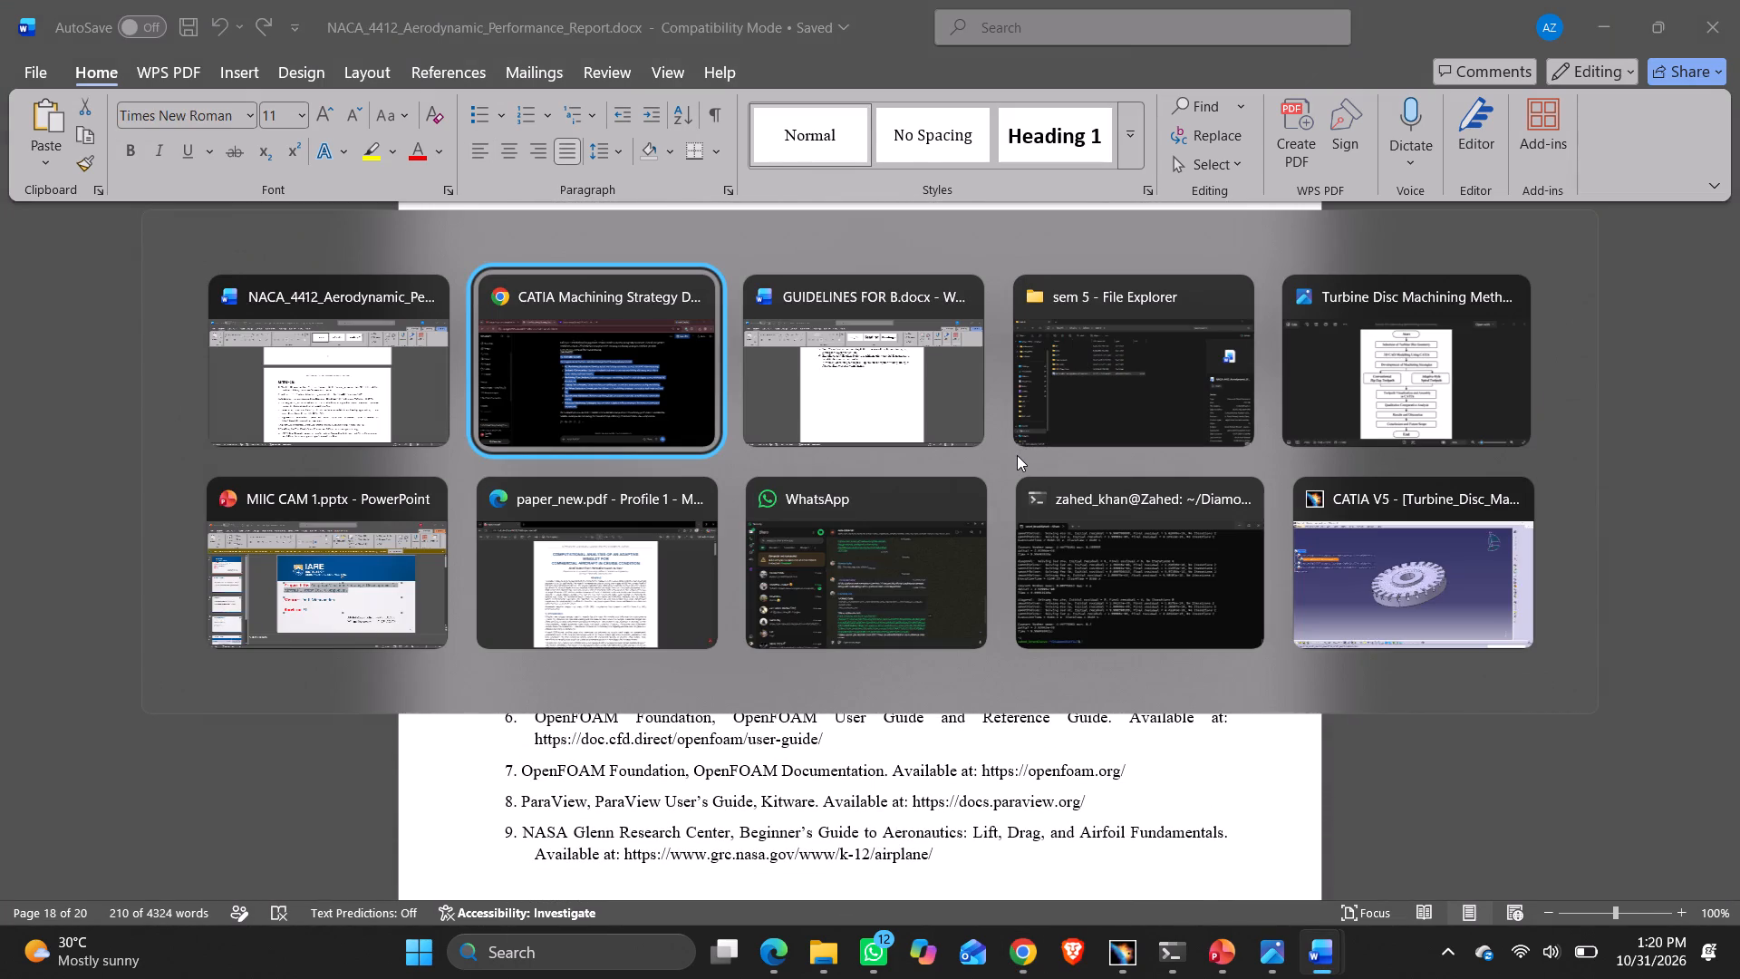
{"action": "key", "text": "alt+Tab"}
{"action": "scroll", "coordinate": [966, 441], "scroll_direction": "up", "scroll_amount": 13}
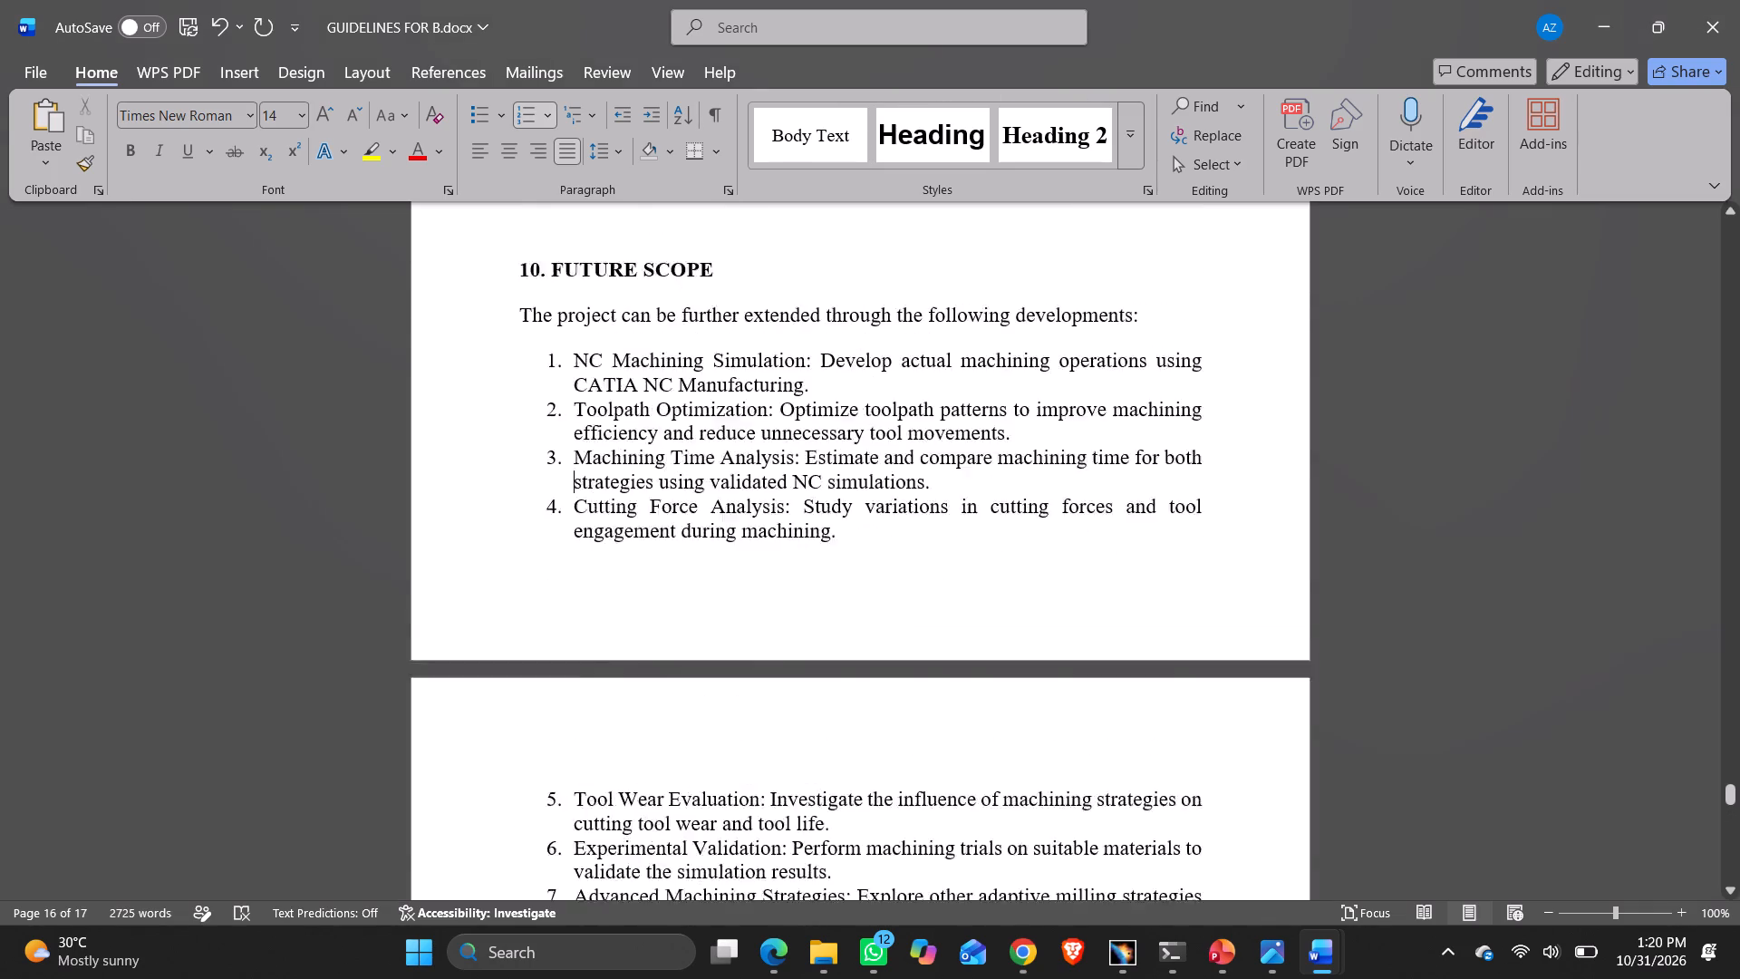
{"action": "scroll", "coordinate": [965, 443], "scroll_direction": "up", "scroll_amount": 18}
{"action": "scroll", "coordinate": [964, 451], "scroll_direction": "up", "scroll_amount": 13}
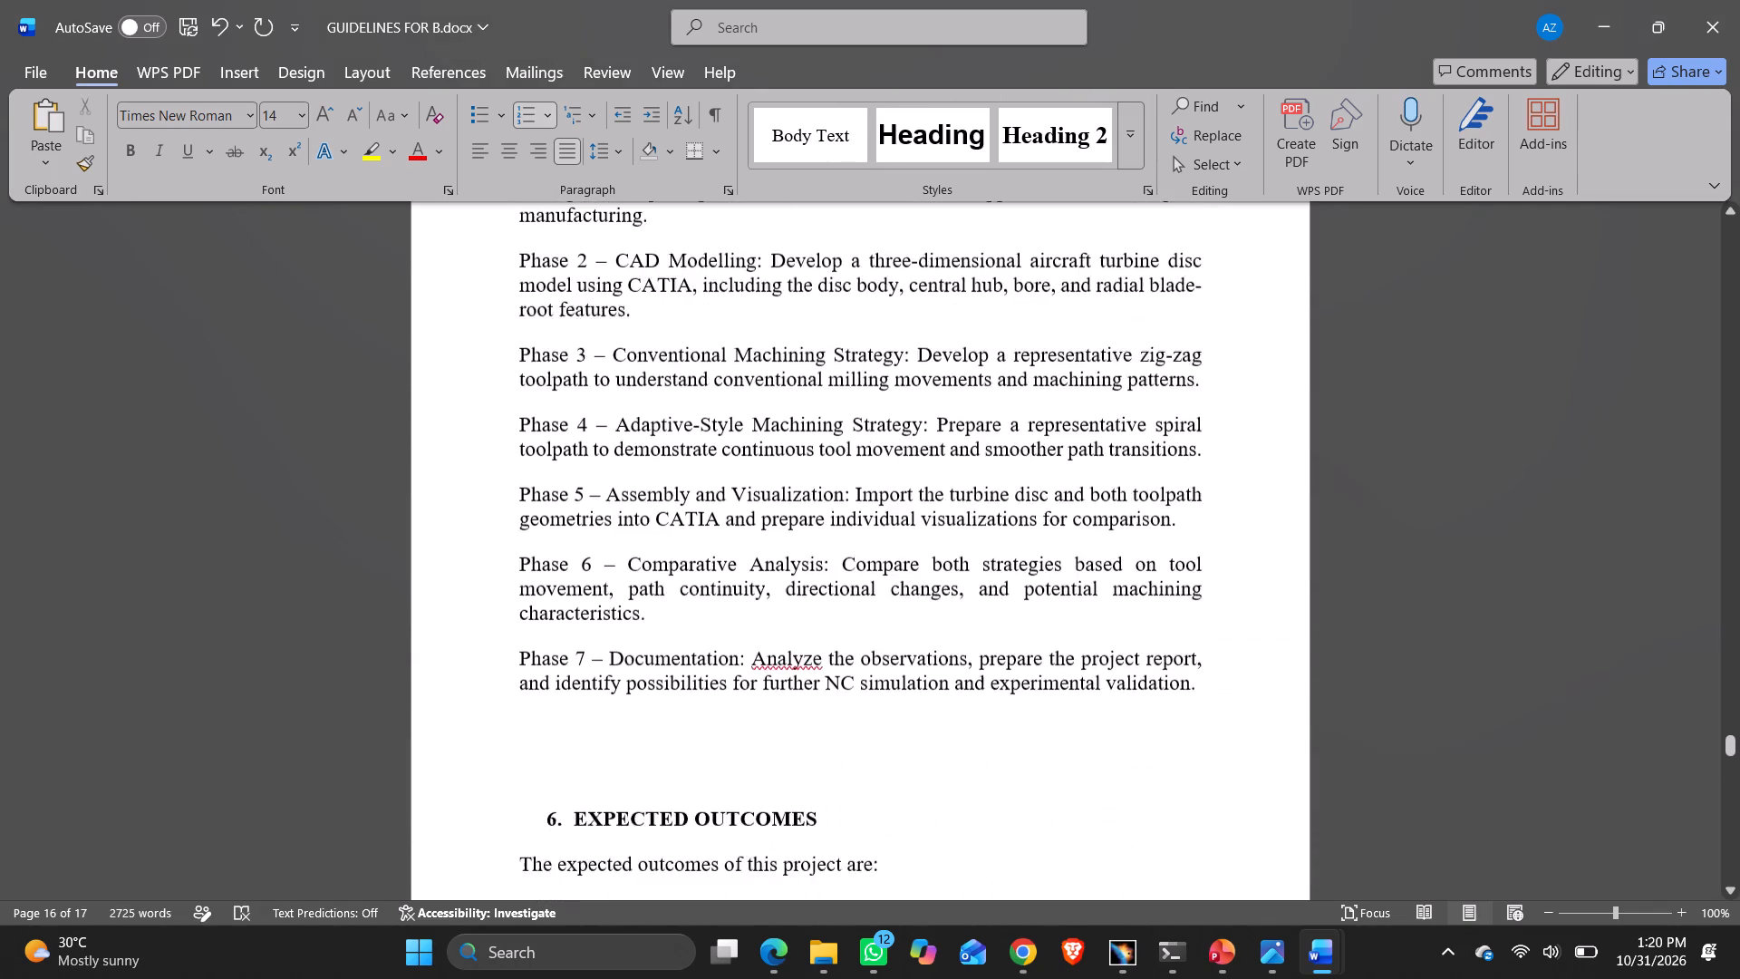
{"action": "scroll", "coordinate": [964, 451], "scroll_direction": "up", "scroll_amount": 13}
{"action": "scroll", "coordinate": [964, 451], "scroll_direction": "up", "scroll_amount": 8}
{"action": "scroll", "coordinate": [964, 451], "scroll_direction": "down", "scroll_amount": 8}
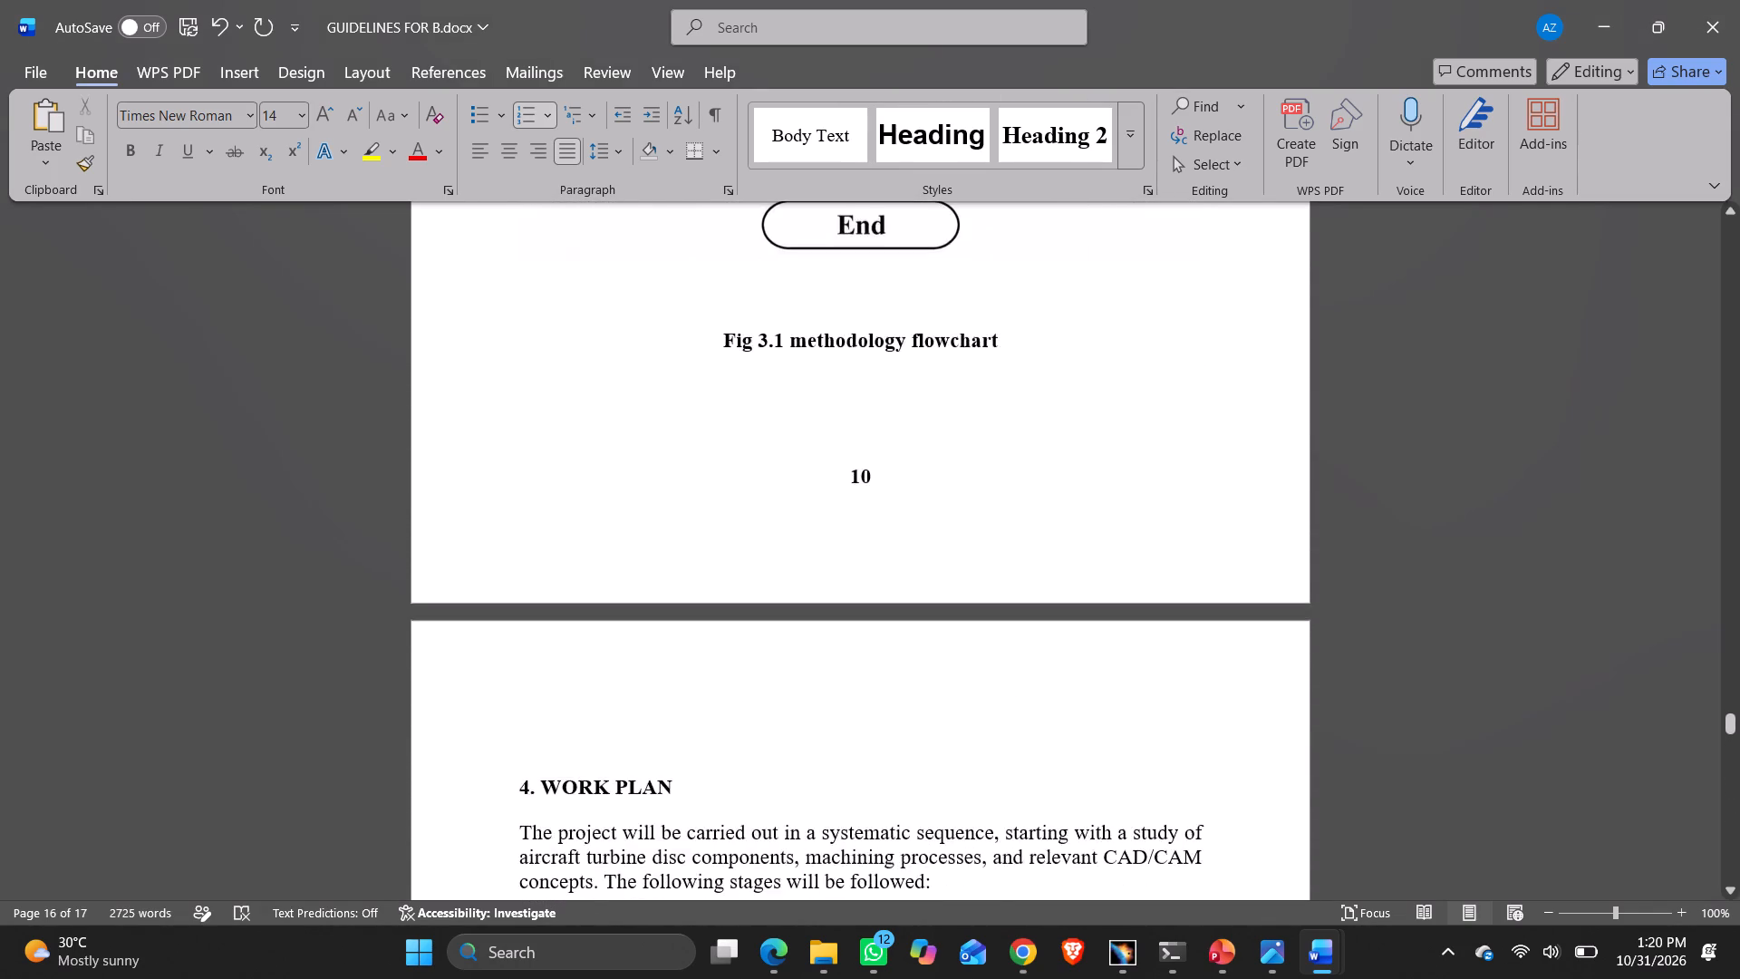
{"action": "scroll", "coordinate": [968, 454], "scroll_direction": "down", "scroll_amount": 3}
{"action": "scroll", "coordinate": [968, 456], "scroll_direction": "up", "scroll_amount": 20}
{"action": "scroll", "coordinate": [968, 456], "scroll_direction": "up", "scroll_amount": 12}
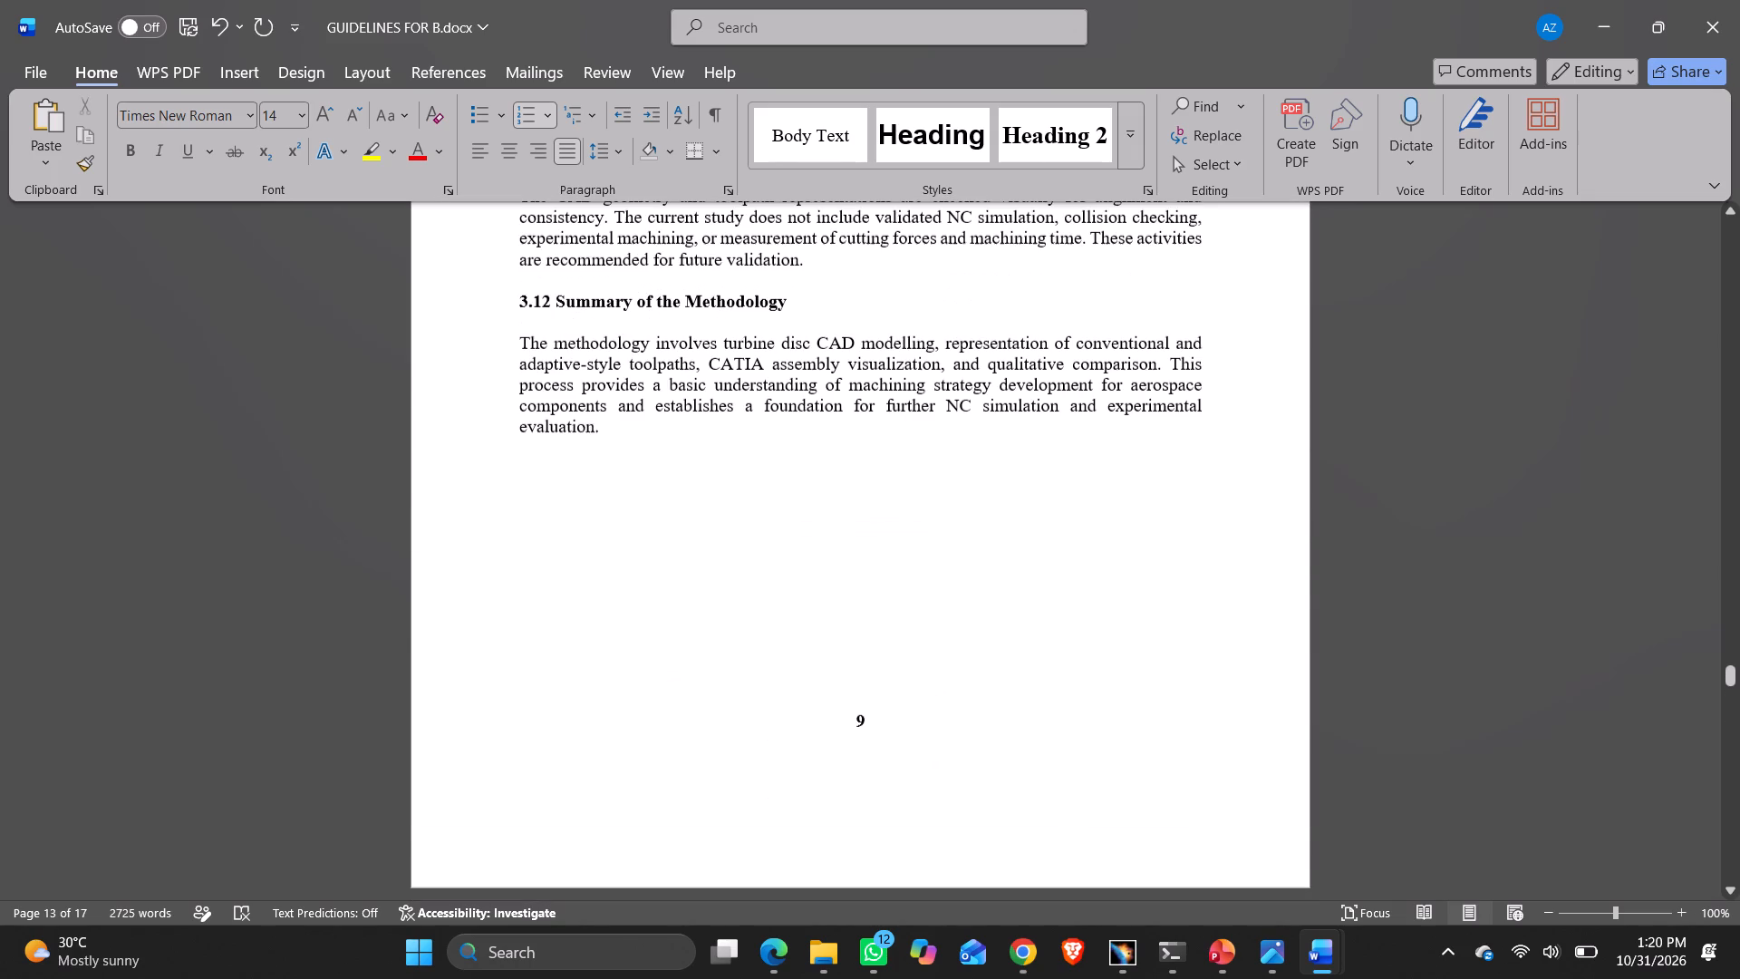
{"action": "left_click_drag", "start_coordinate": [978, 378], "coordinate": [1046, 364]}
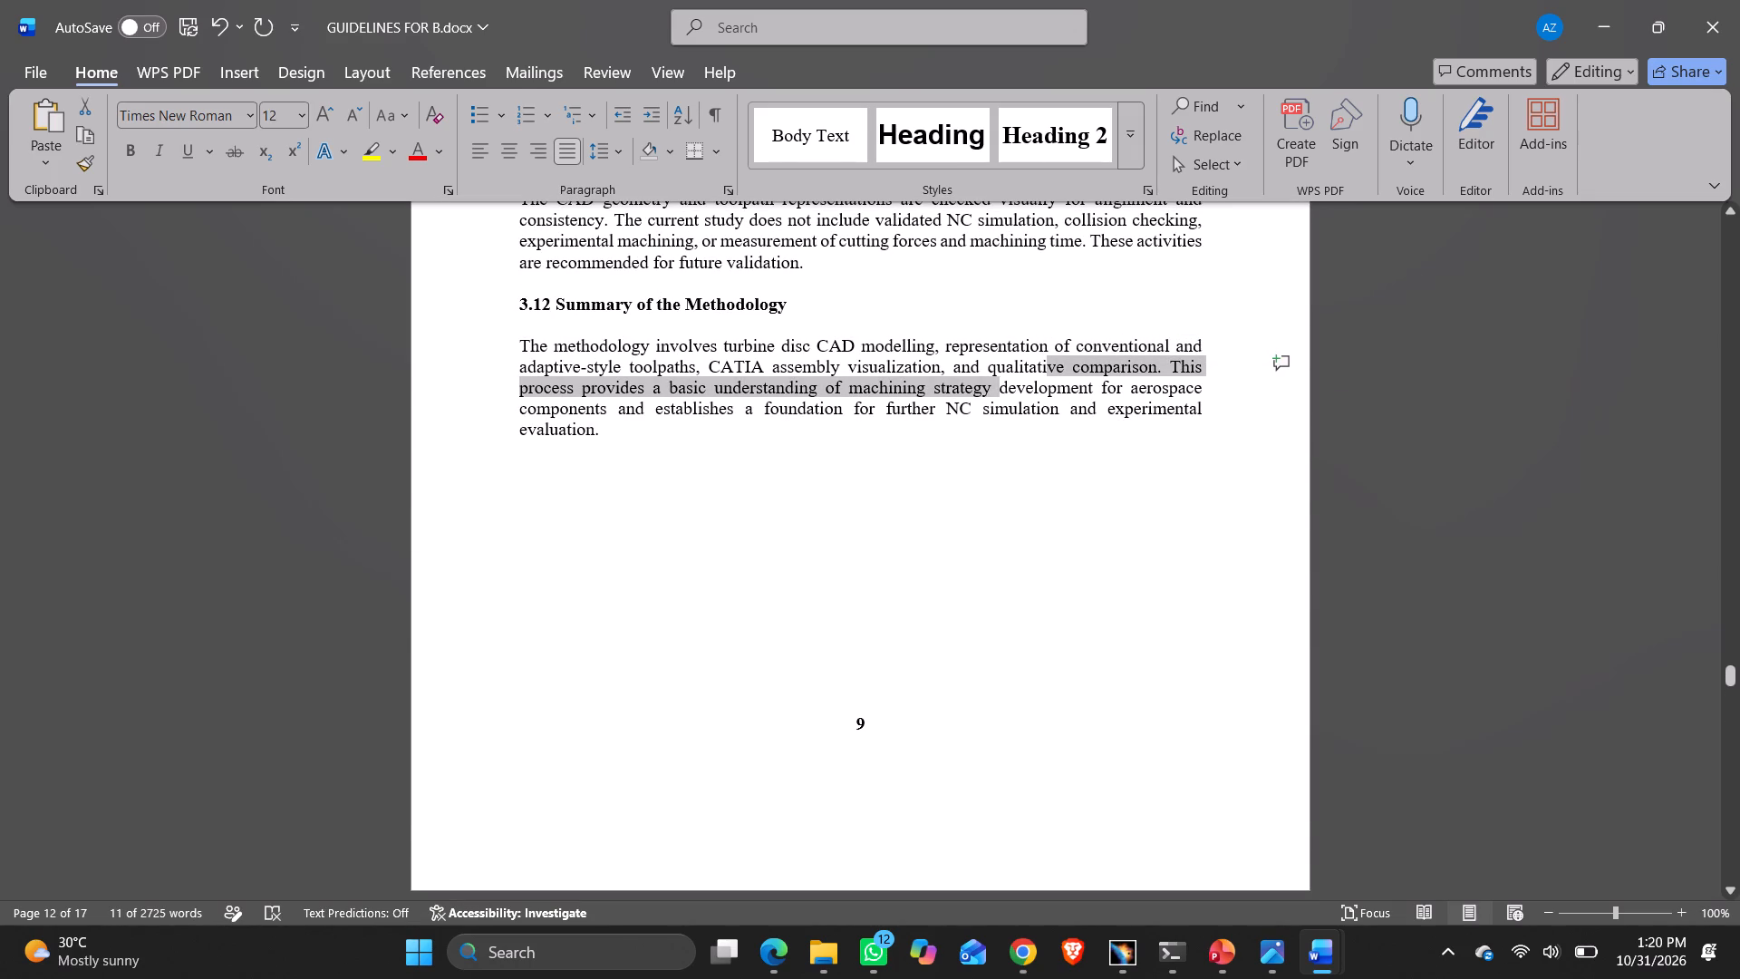
Reduce the intro and Phase 1 to Phase 7 paragraphs under "4. WORK PLAN" to 12 pt.
{"action": "scroll", "coordinate": [930, 489], "scroll_direction": "down", "scroll_amount": 20}
{"action": "scroll", "coordinate": [930, 489], "scroll_direction": "down", "scroll_amount": 15}
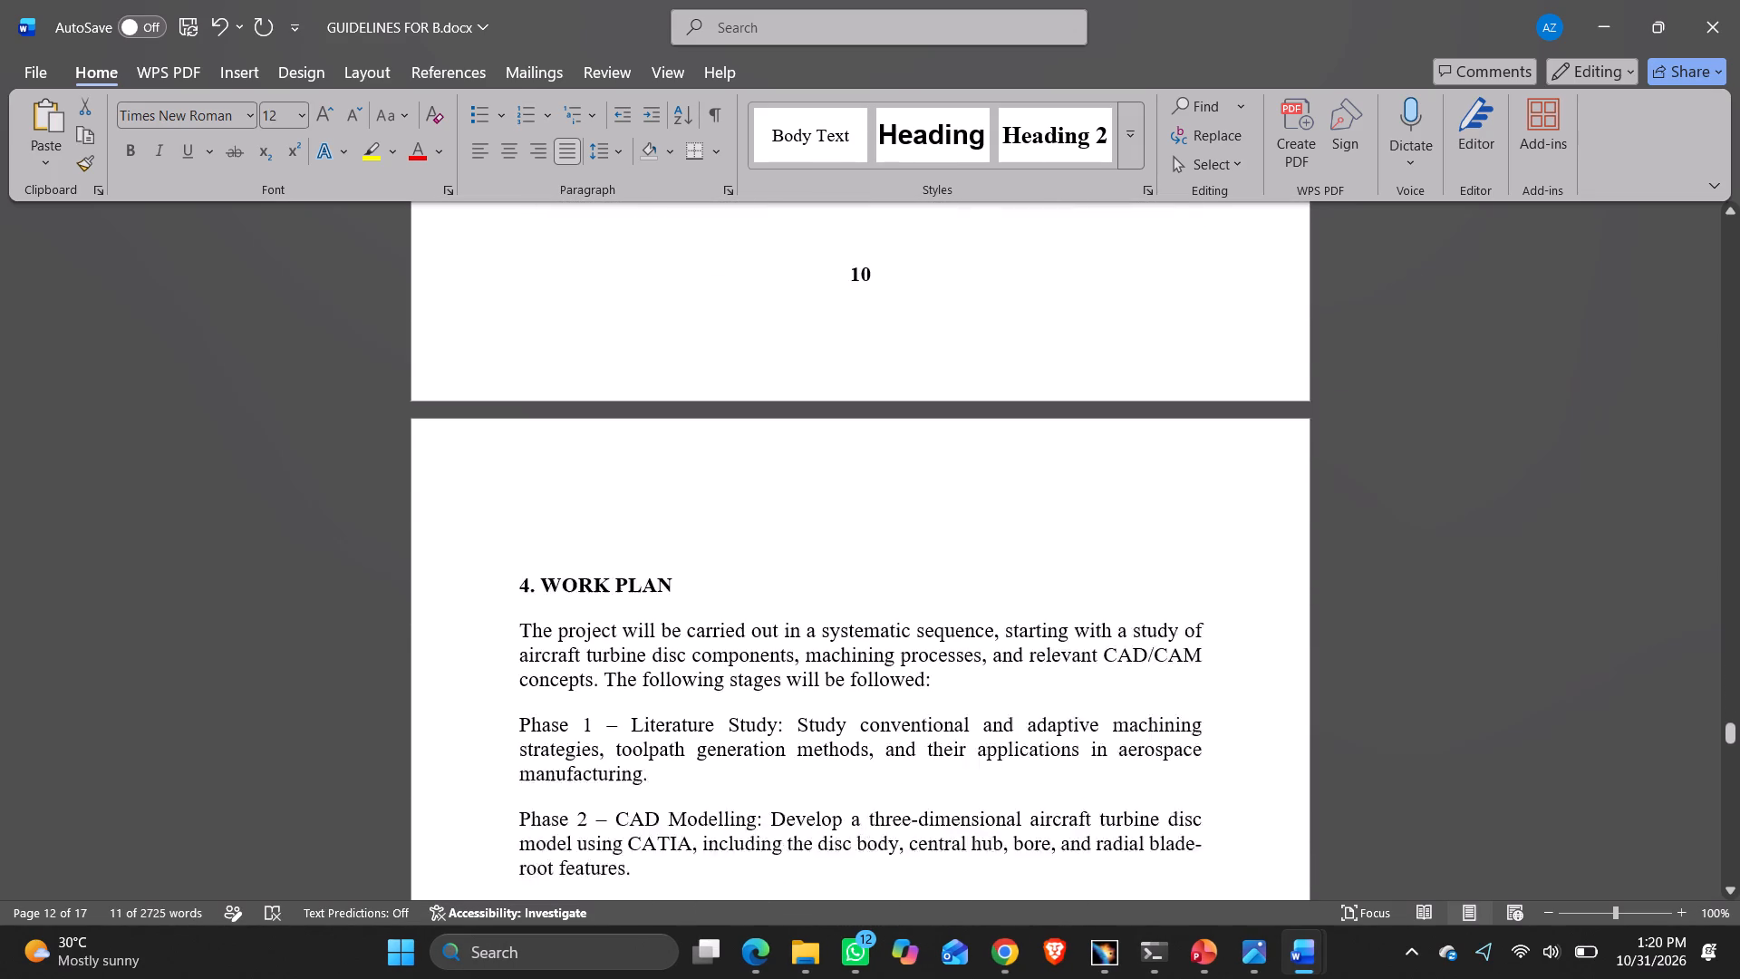
{"action": "left_click_drag", "start_coordinate": [521, 496], "coordinate": [614, 627]}
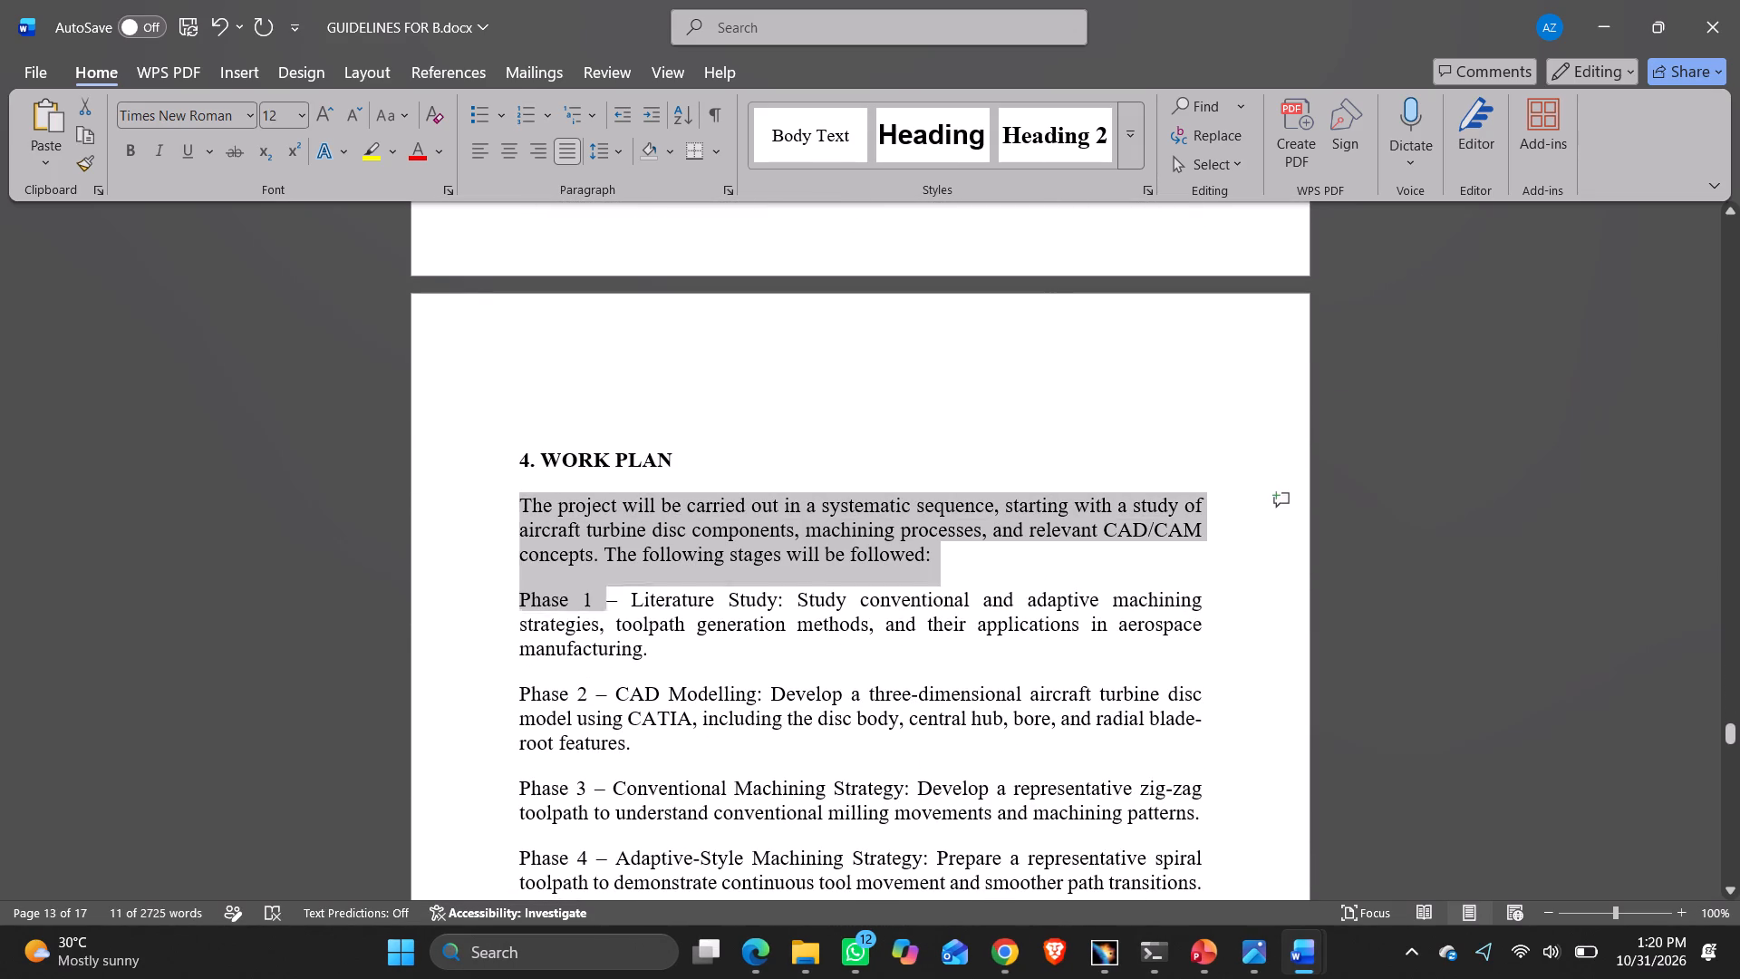
{"action": "left_click_drag", "start_coordinate": [614, 627], "coordinate": [1018, 907]}
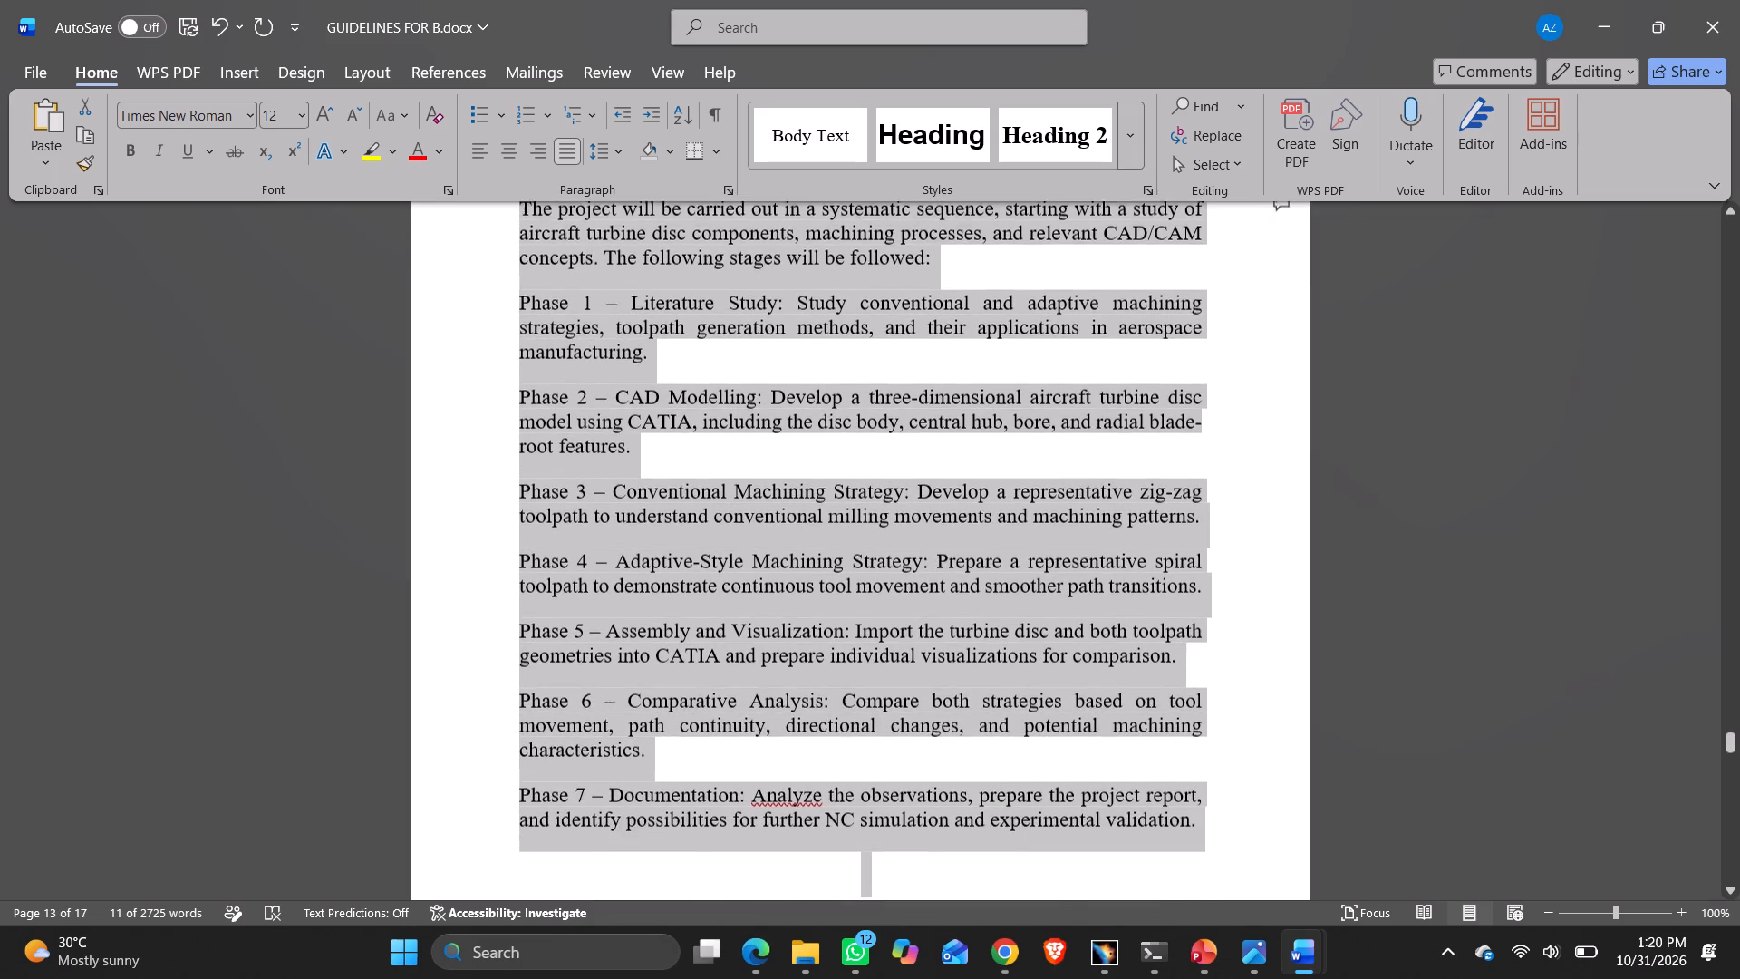
{"action": "left_click_drag", "start_coordinate": [1018, 907], "coordinate": [1200, 672]}
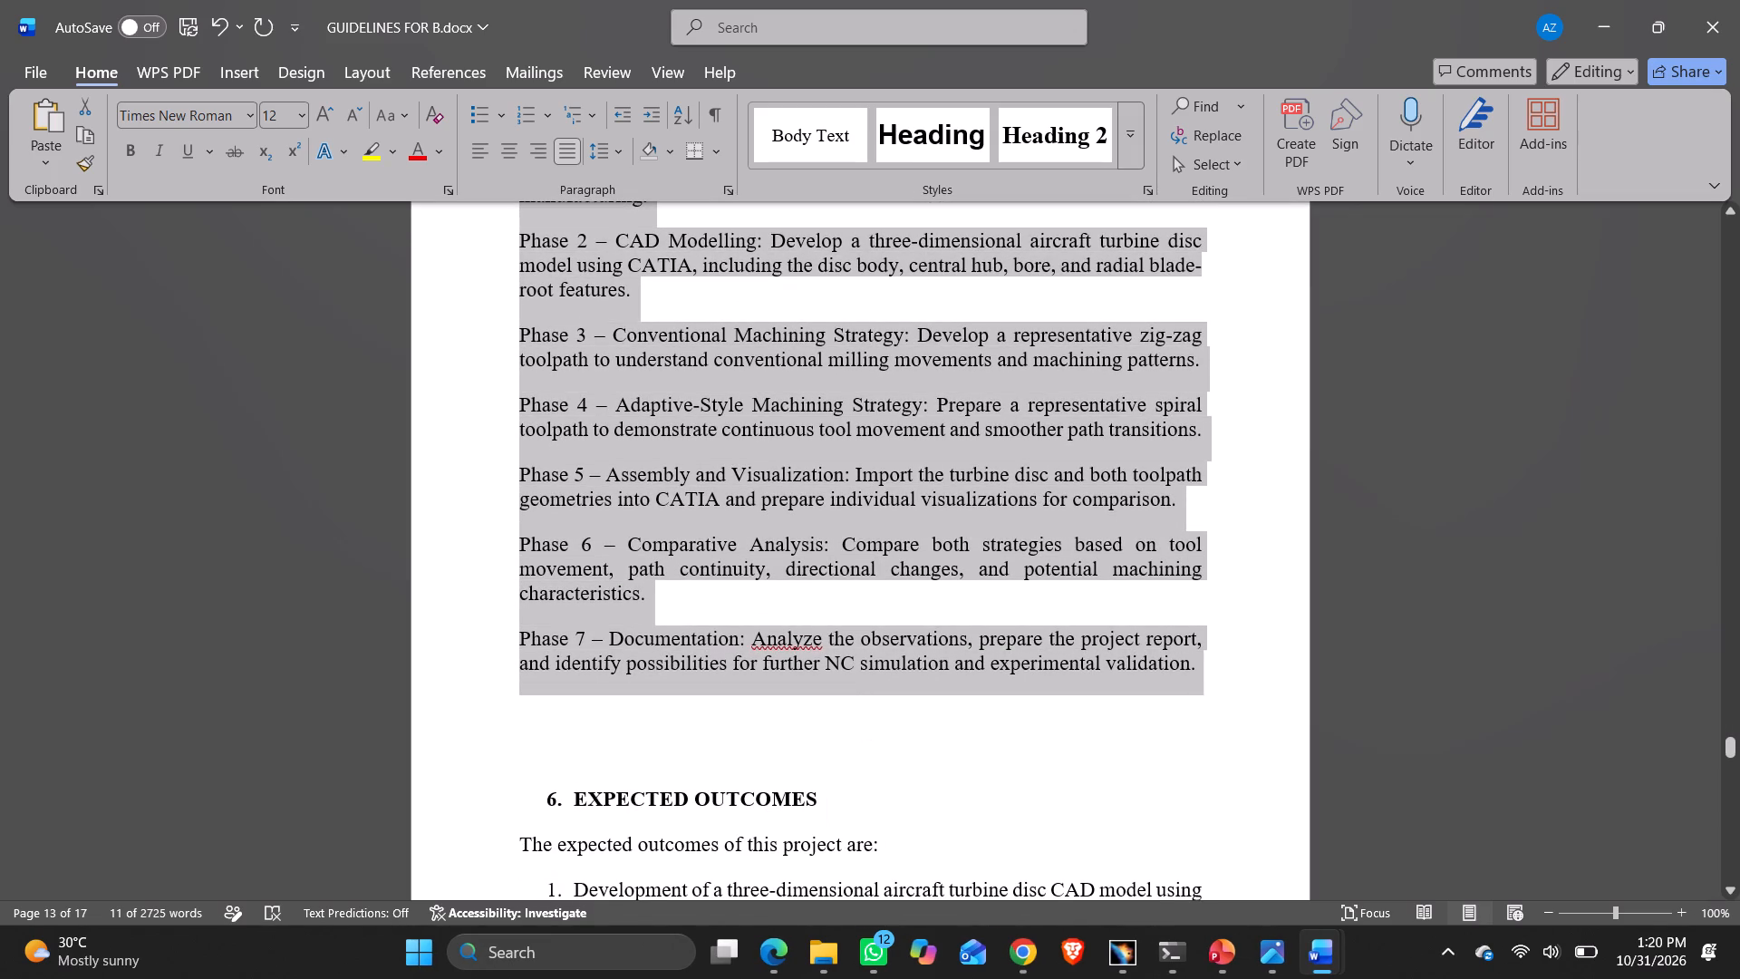
{"action": "left_click_drag", "start_coordinate": [1200, 672], "coordinate": [1198, 671]}
{"action": "left_click", "coordinate": [358, 102]}
{"action": "left_click", "coordinate": [768, 588]}
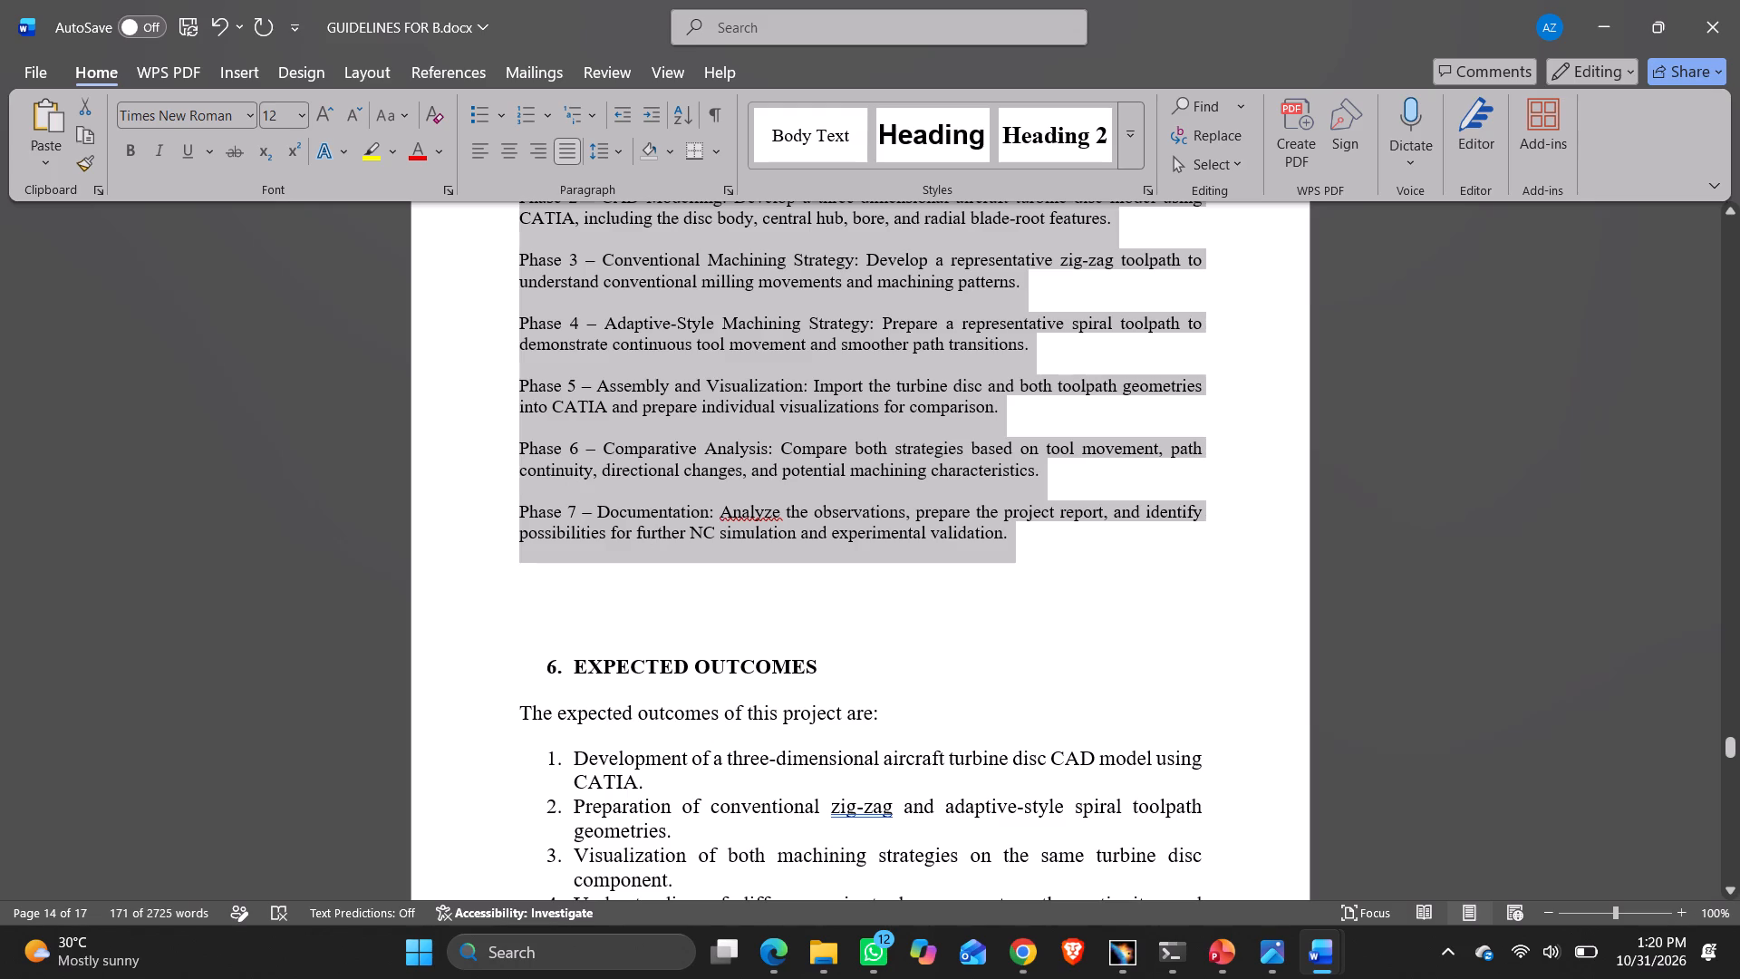
Reduce the intro line and seven numbered items under "6. EXPECTED OUTCOMES" to 12 pt.
{"action": "scroll", "coordinate": [798, 620], "scroll_direction": "down", "scroll_amount": 2}
{"action": "scroll", "coordinate": [670, 592], "scroll_direction": "down", "scroll_amount": 3}
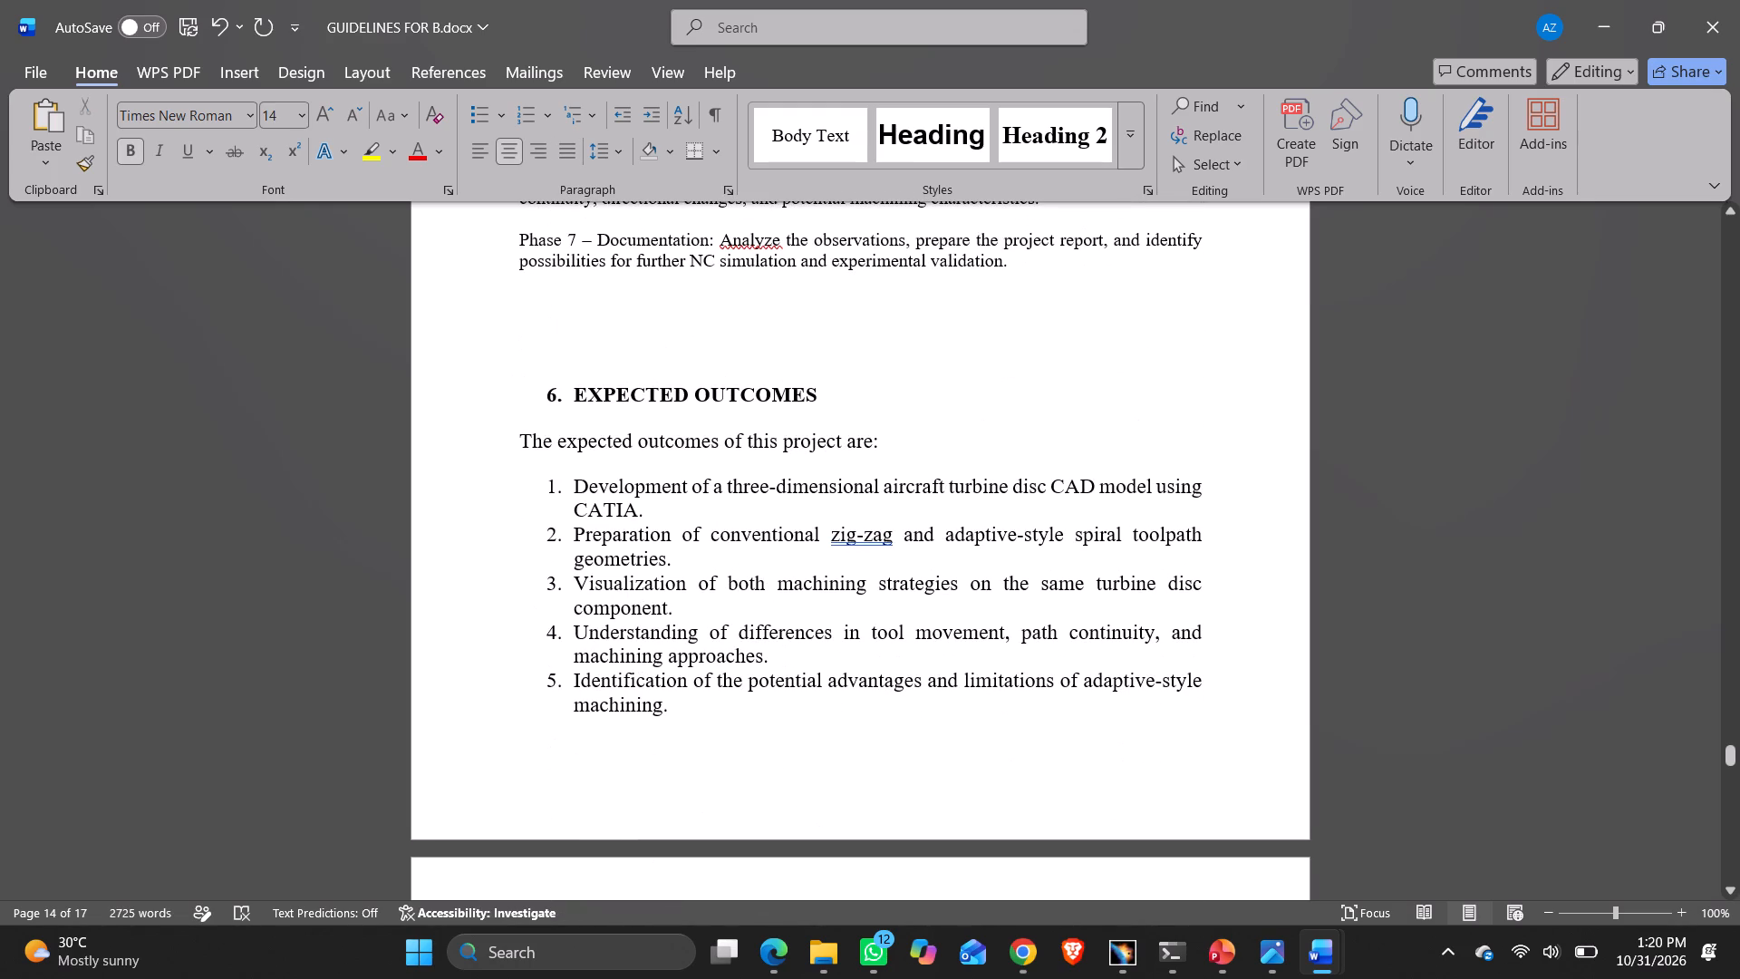
{"action": "left_click_drag", "start_coordinate": [521, 440], "coordinate": [781, 812]}
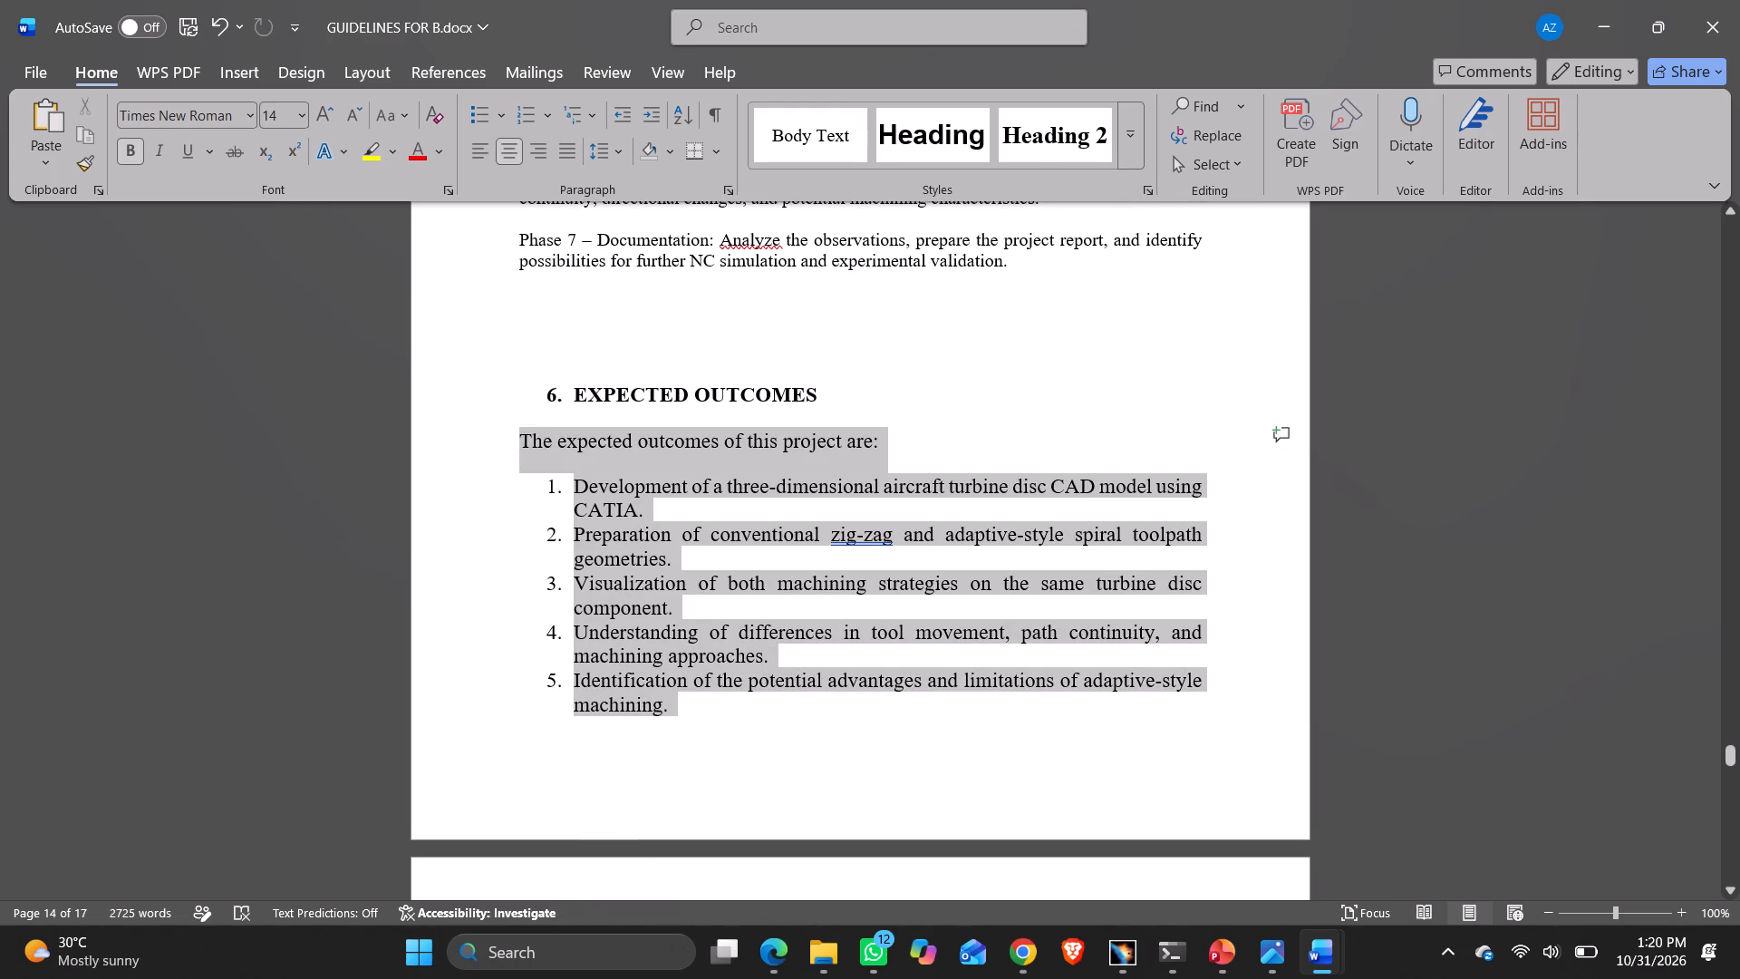
{"action": "left_click_drag", "start_coordinate": [781, 812], "coordinate": [1113, 601]}
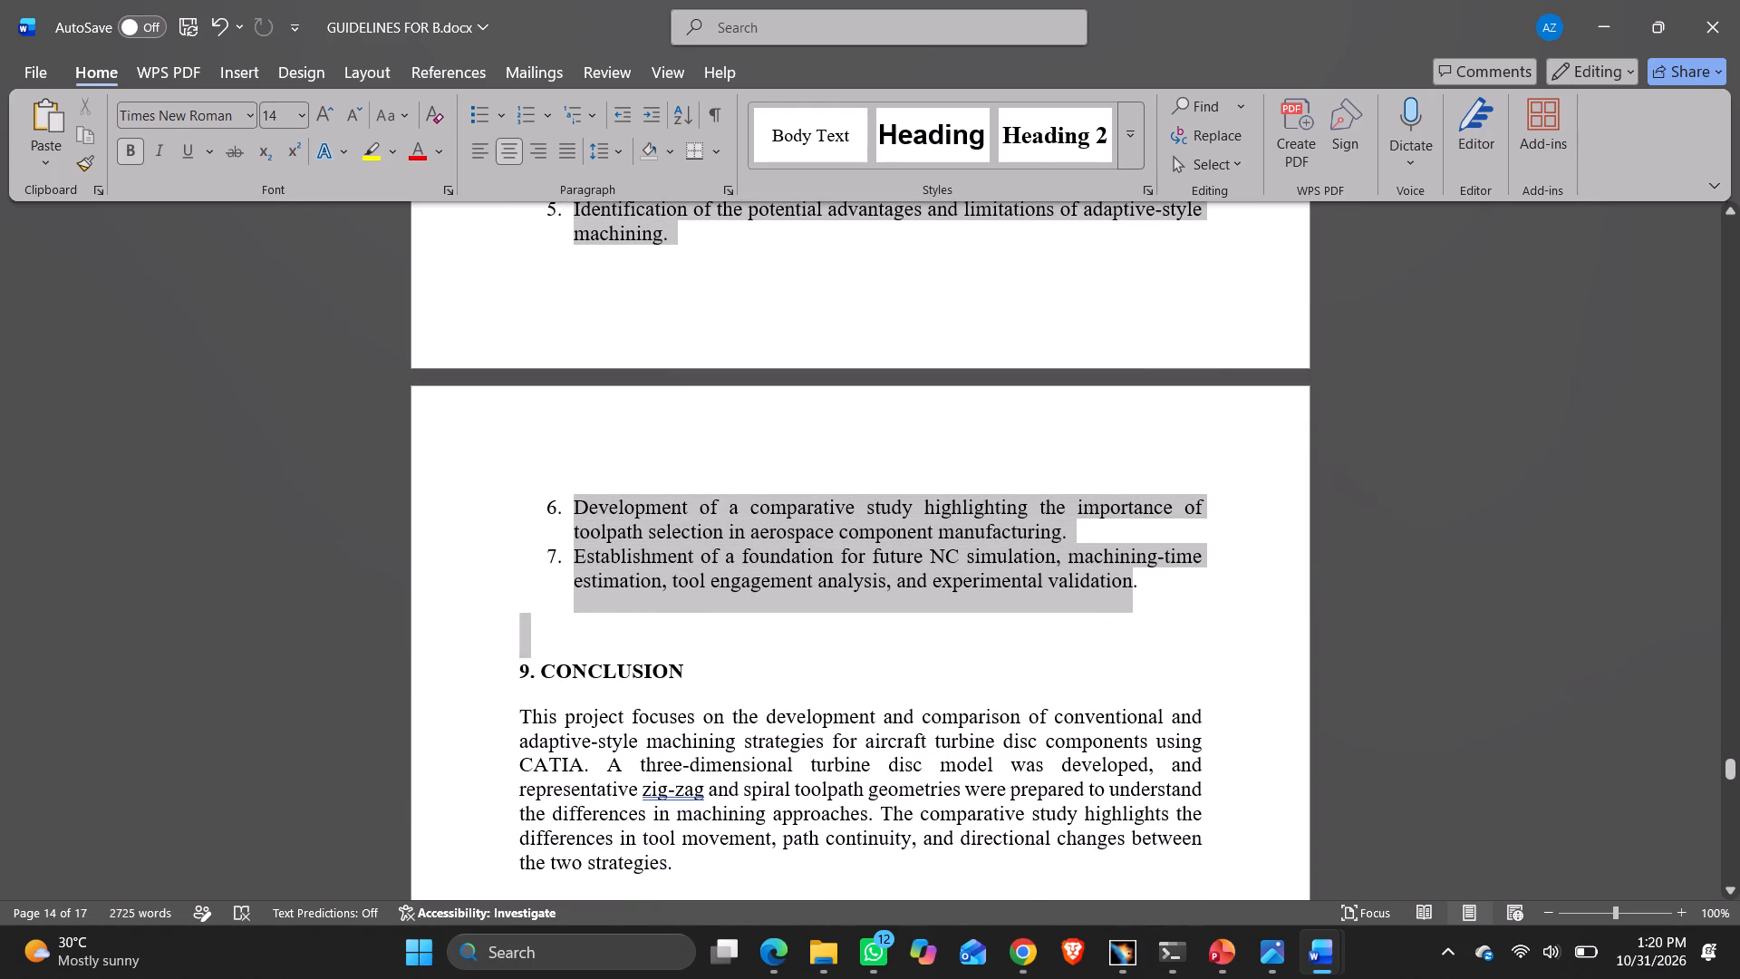
{"action": "left_click_drag", "start_coordinate": [1113, 601], "coordinate": [1134, 592]}
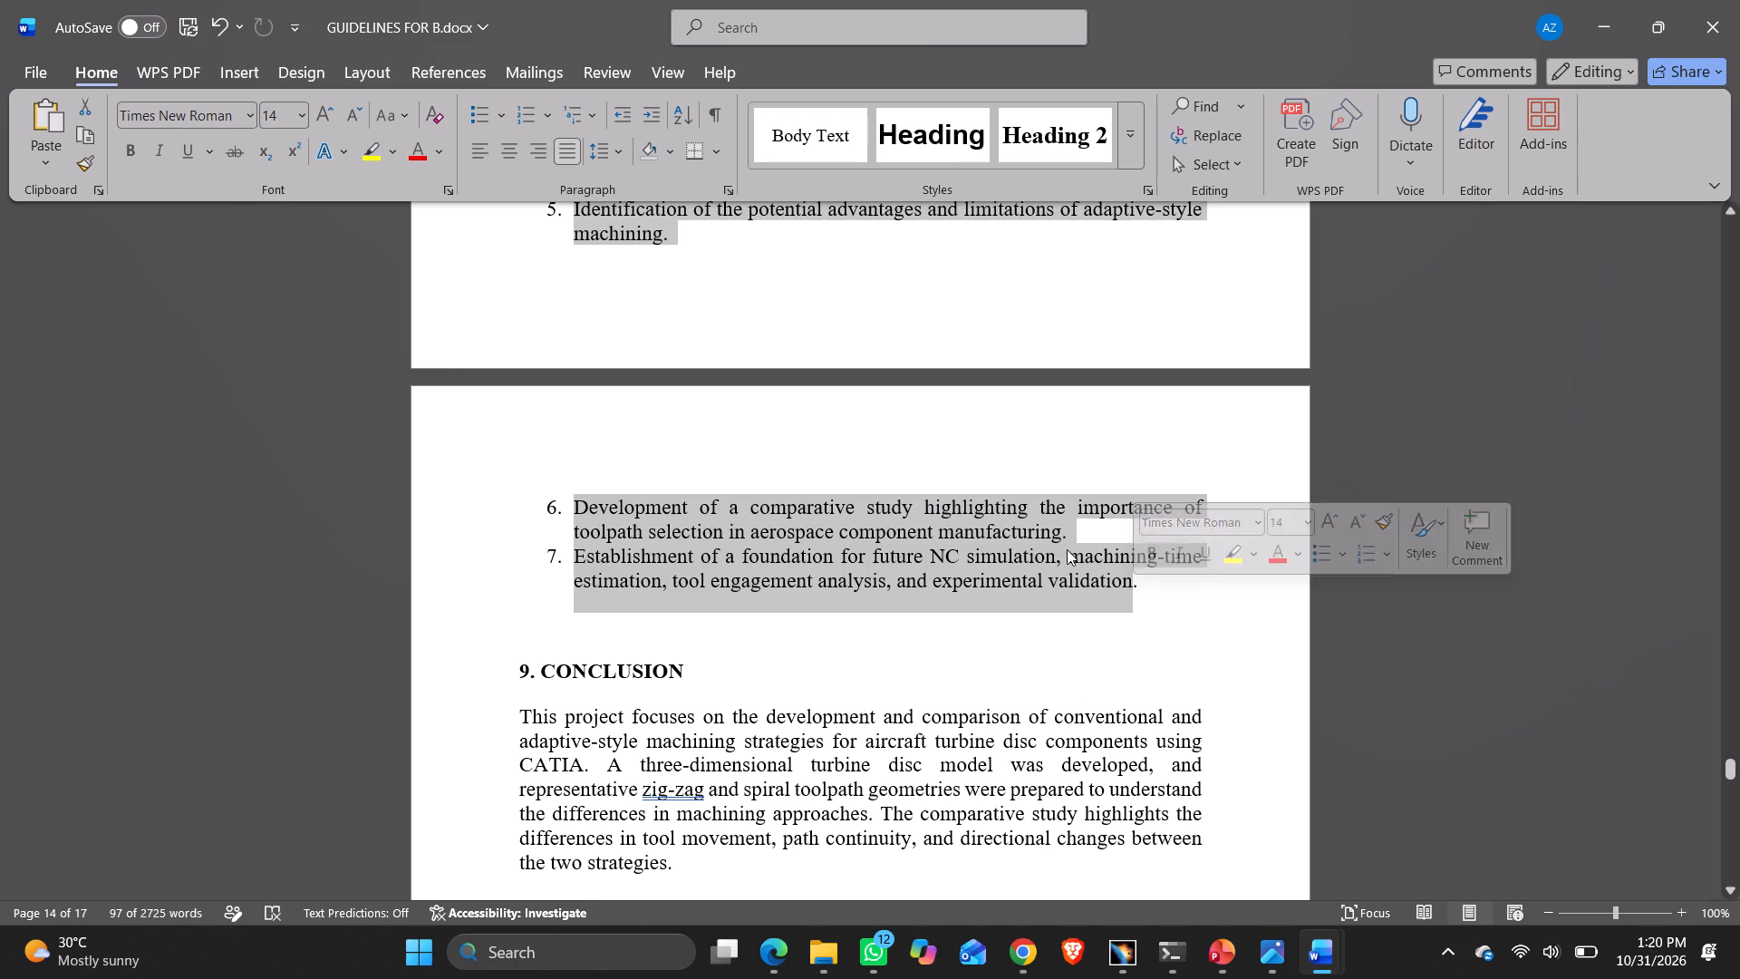
{"action": "left_click", "coordinate": [358, 110]}
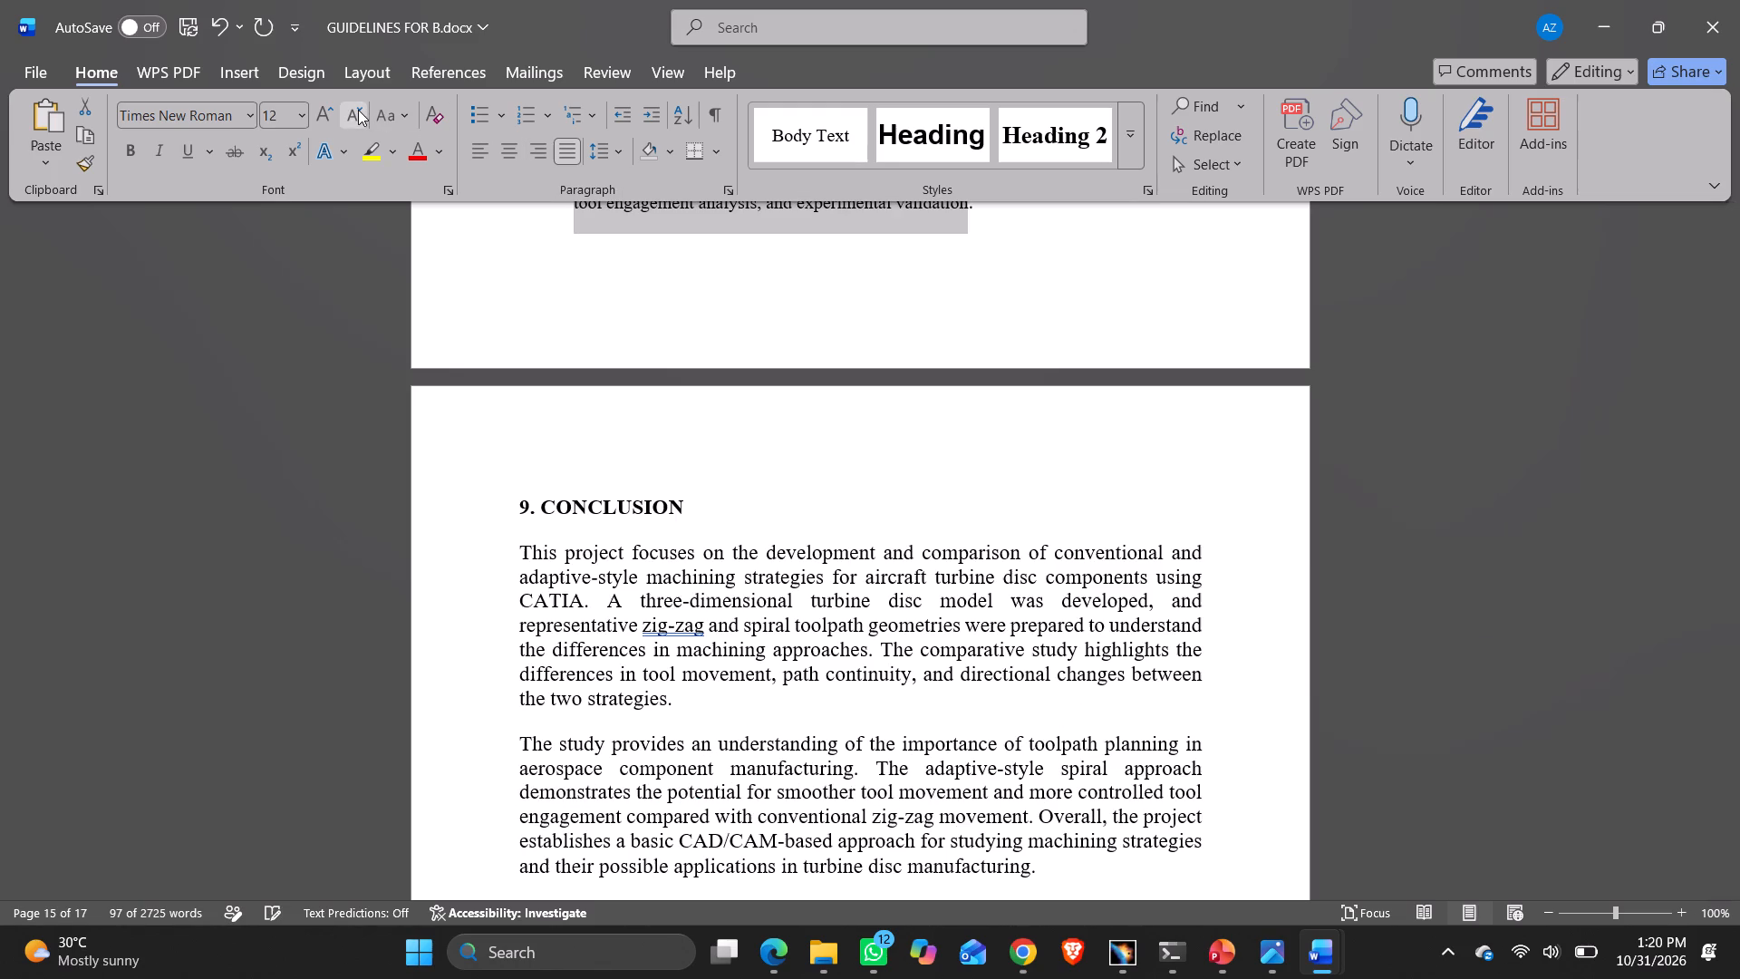
{"action": "left_click", "coordinate": [836, 314]}
Reduce the two paragraphs under "9. CONCLUSION" to 12 pt.
{"action": "scroll", "coordinate": [801, 456], "scroll_direction": "down", "scroll_amount": 3}
{"action": "left_click_drag", "start_coordinate": [518, 383], "coordinate": [894, 617]}
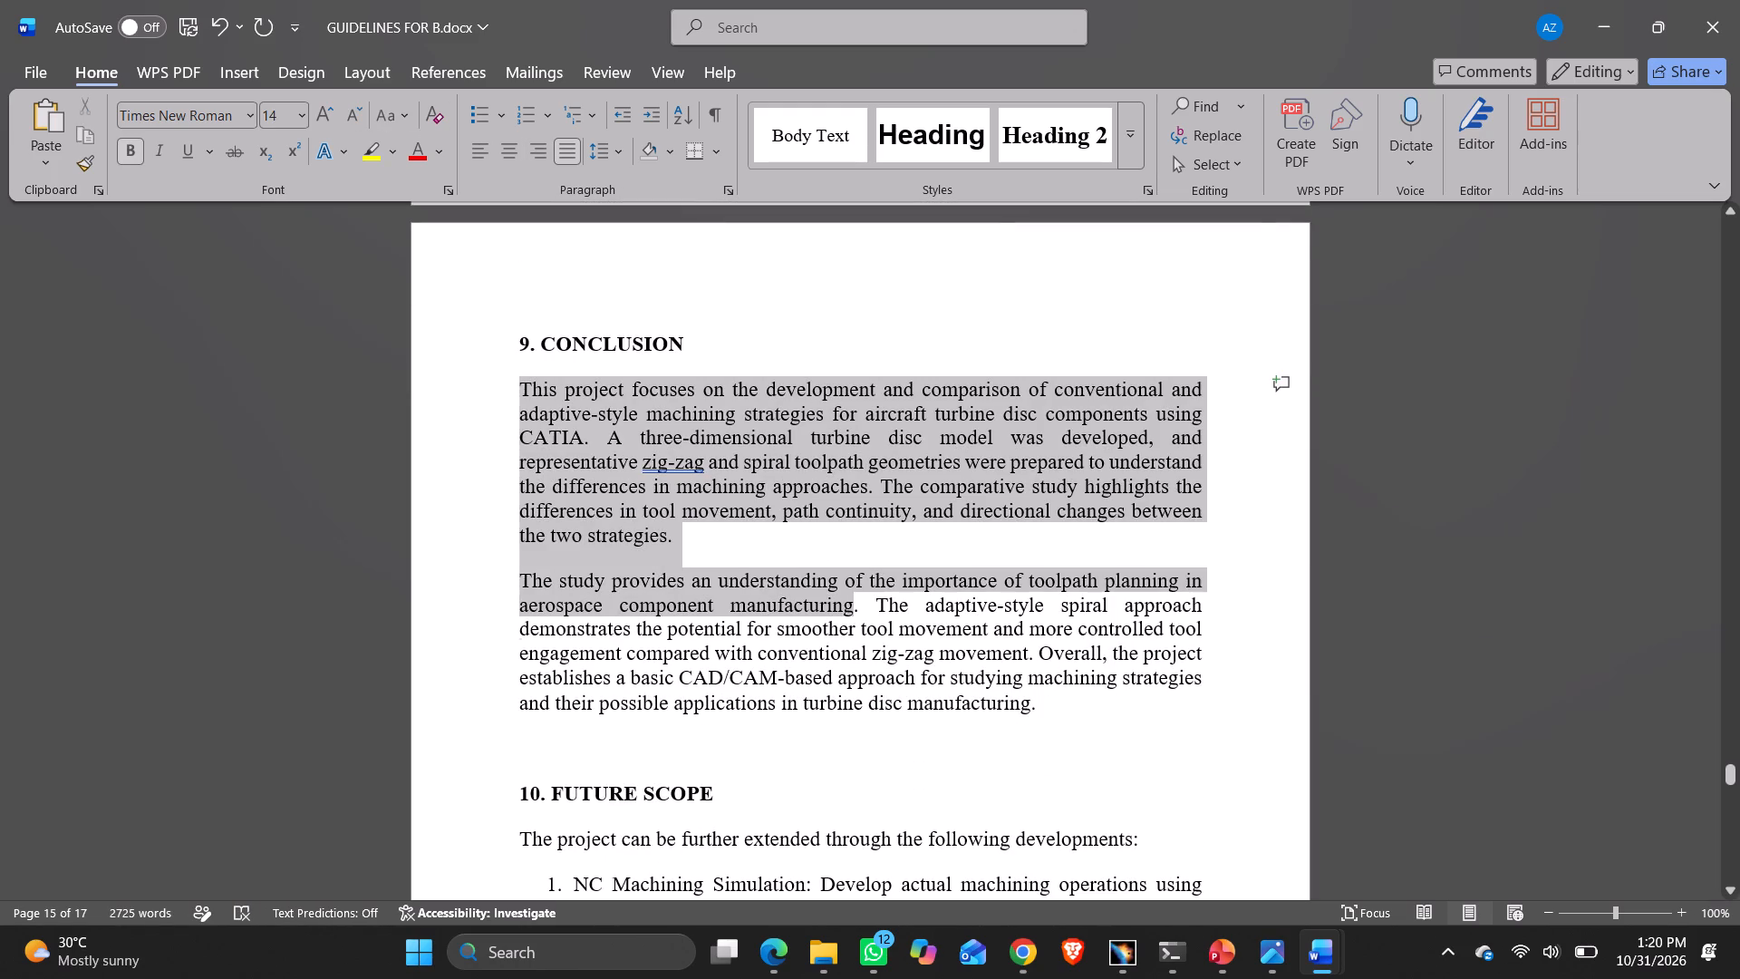
{"action": "left_click_drag", "start_coordinate": [894, 617], "coordinate": [1099, 708]}
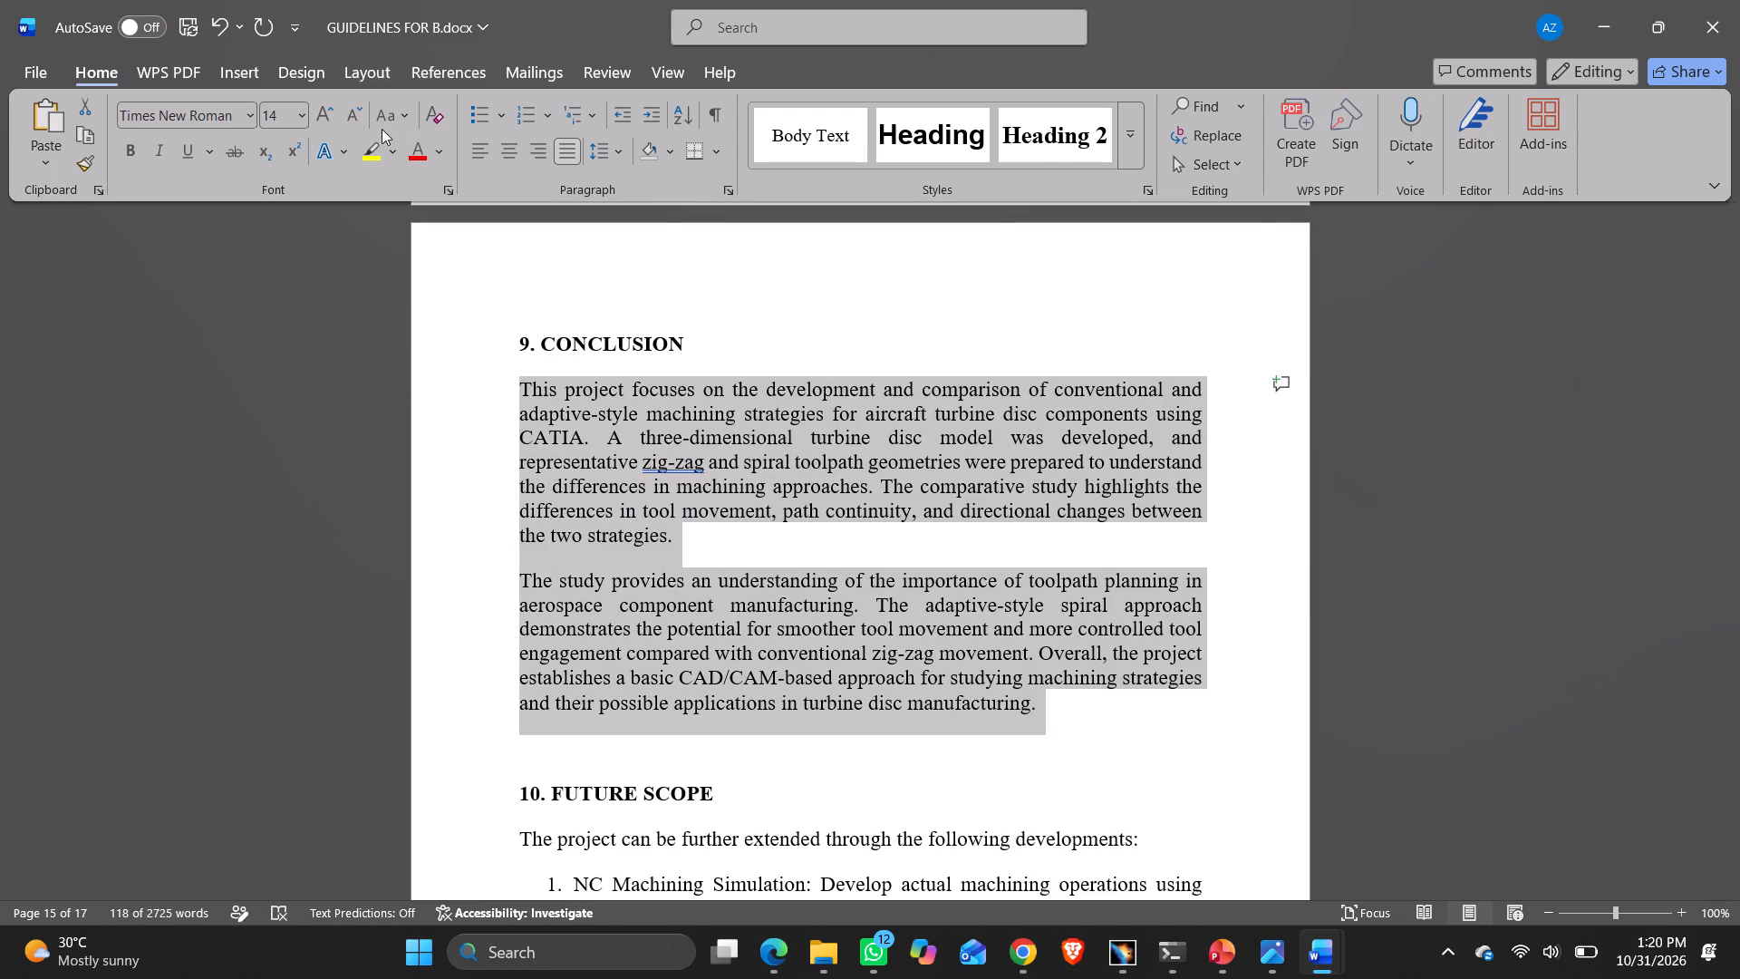
{"action": "left_click", "coordinate": [362, 108]}
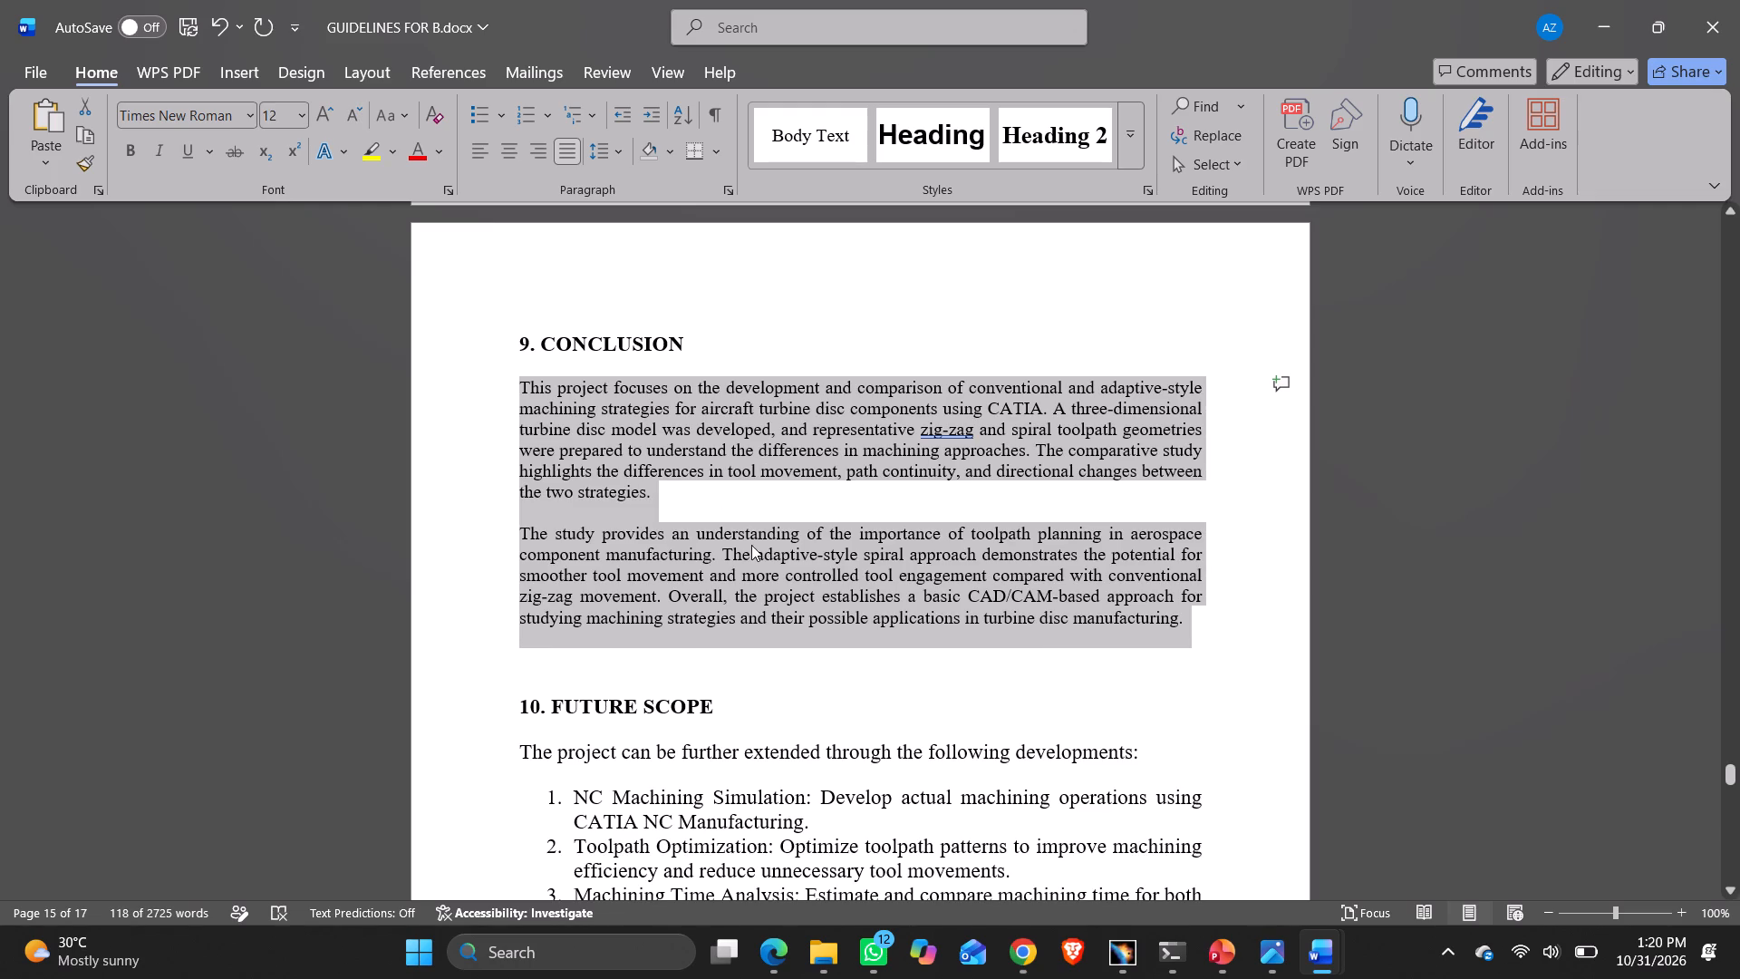
Reduce the intro line and seven numbered items under "10. FUTURE SCOPE" to 12 pt.
{"action": "scroll", "coordinate": [760, 514], "scroll_direction": "down", "scroll_amount": 6}
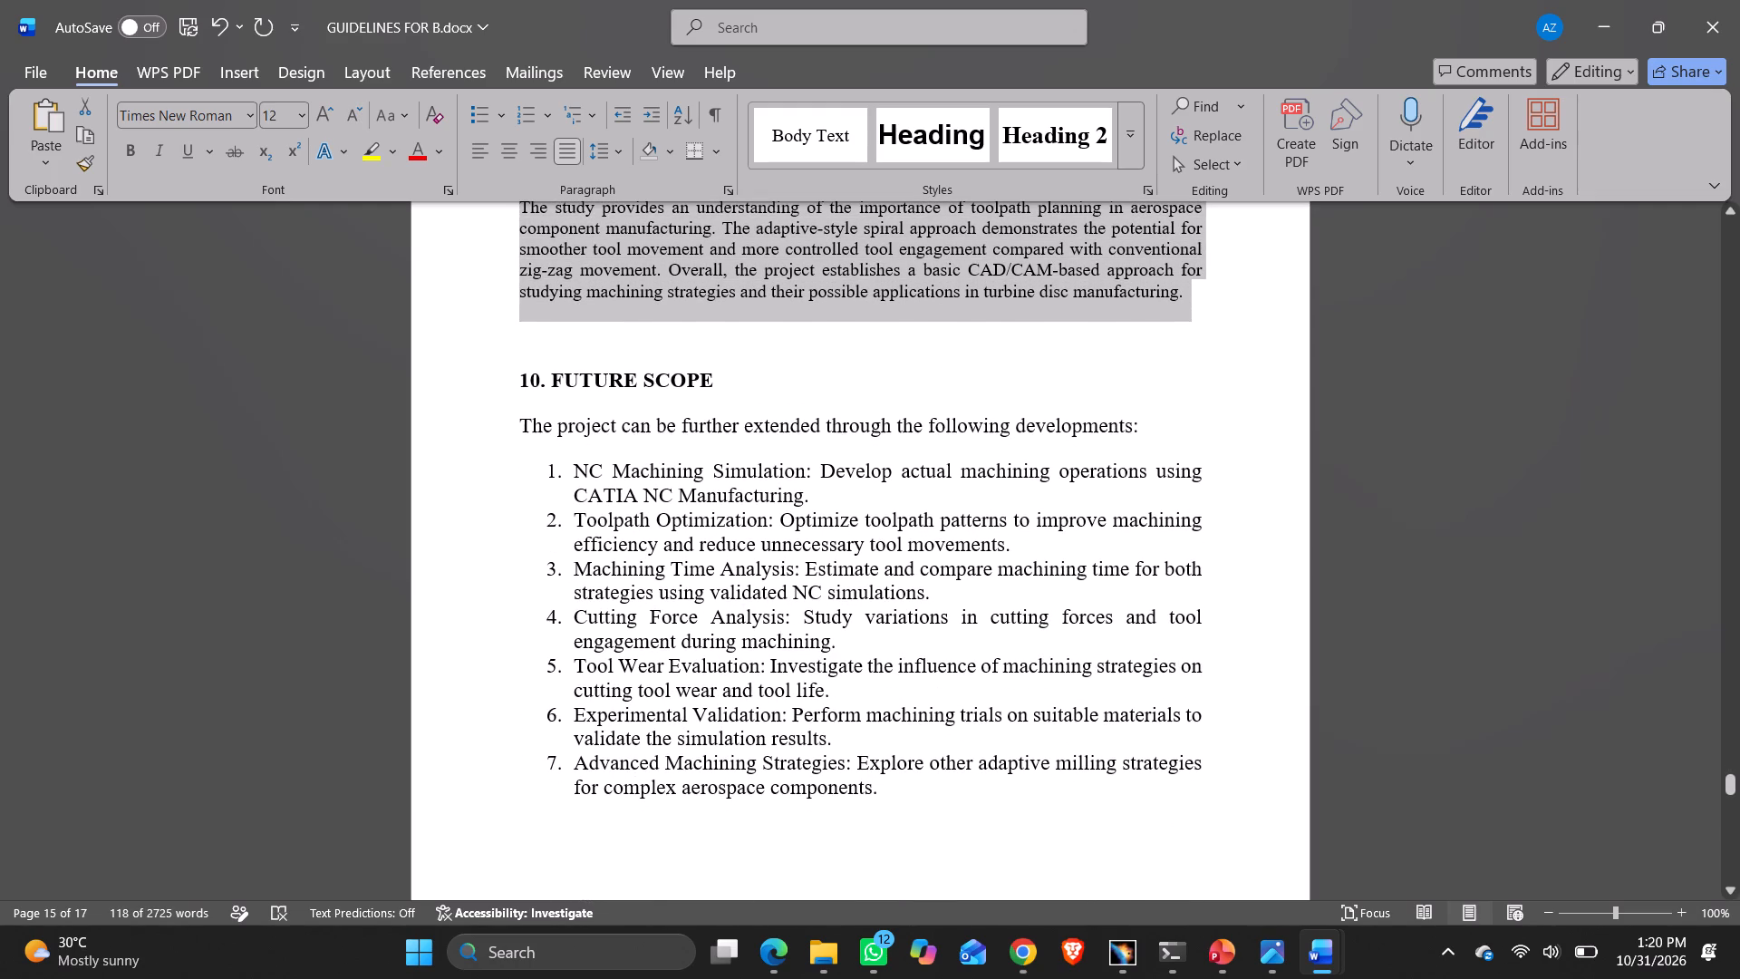
{"action": "left_click_drag", "start_coordinate": [520, 421], "coordinate": [876, 772]}
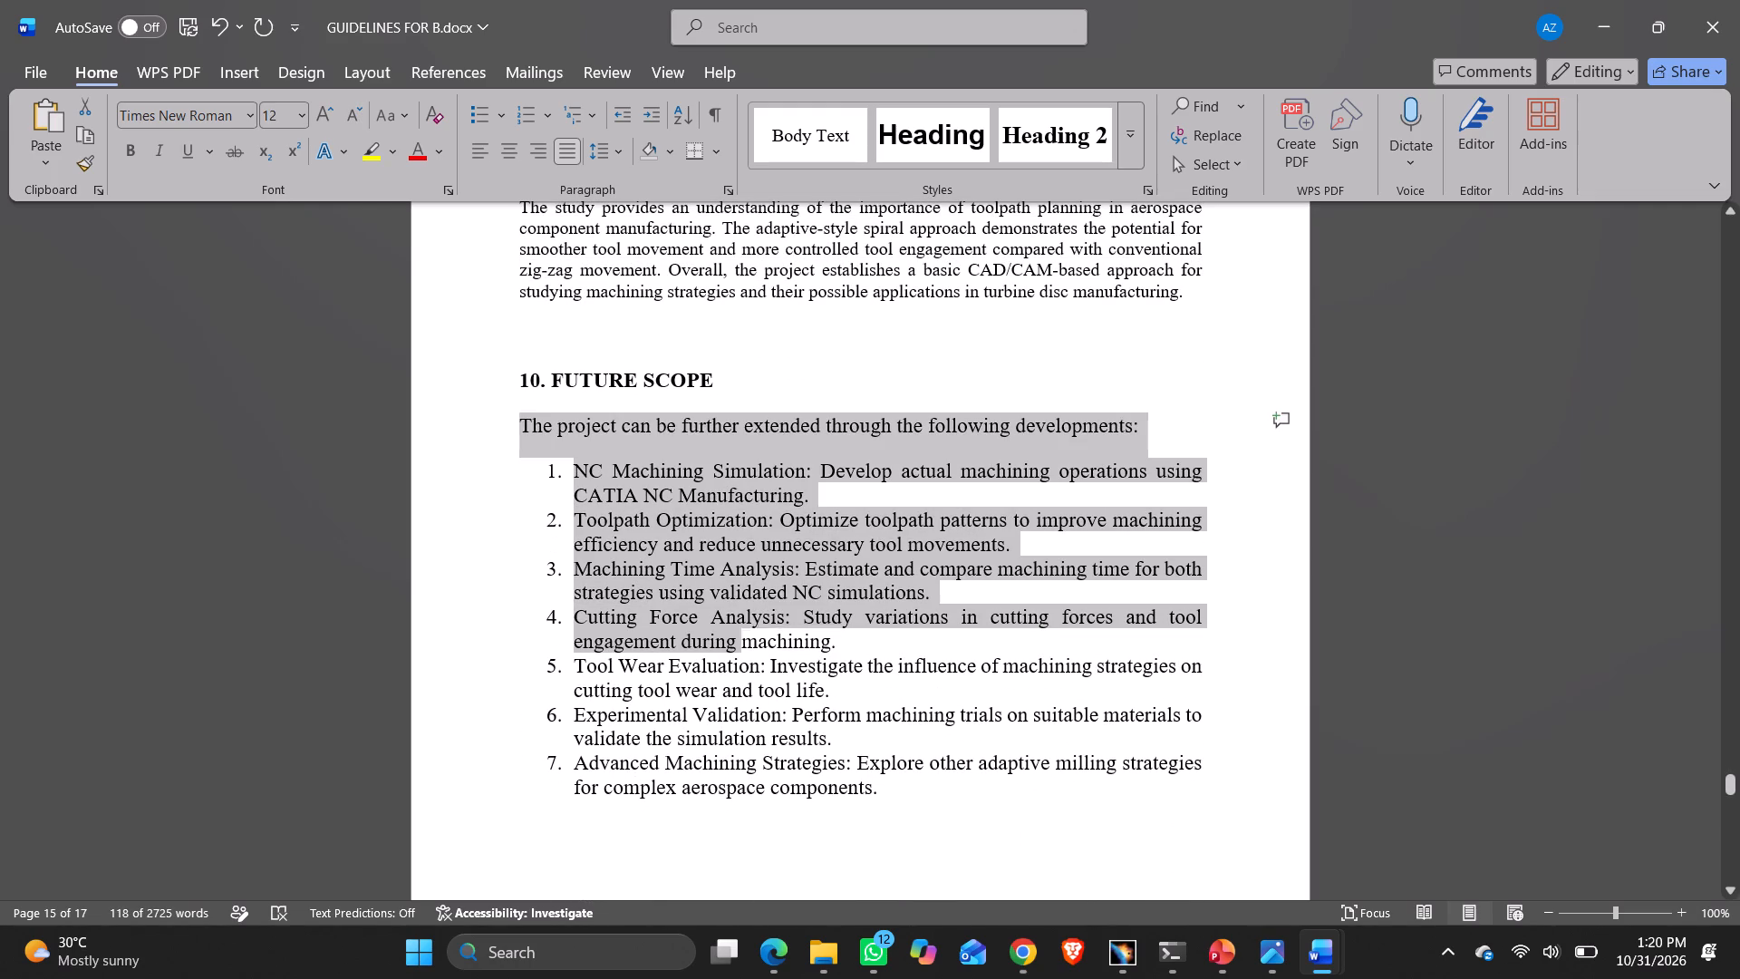
{"action": "left_click_drag", "start_coordinate": [876, 772], "coordinate": [925, 801]}
{"action": "left_click", "coordinate": [361, 111]}
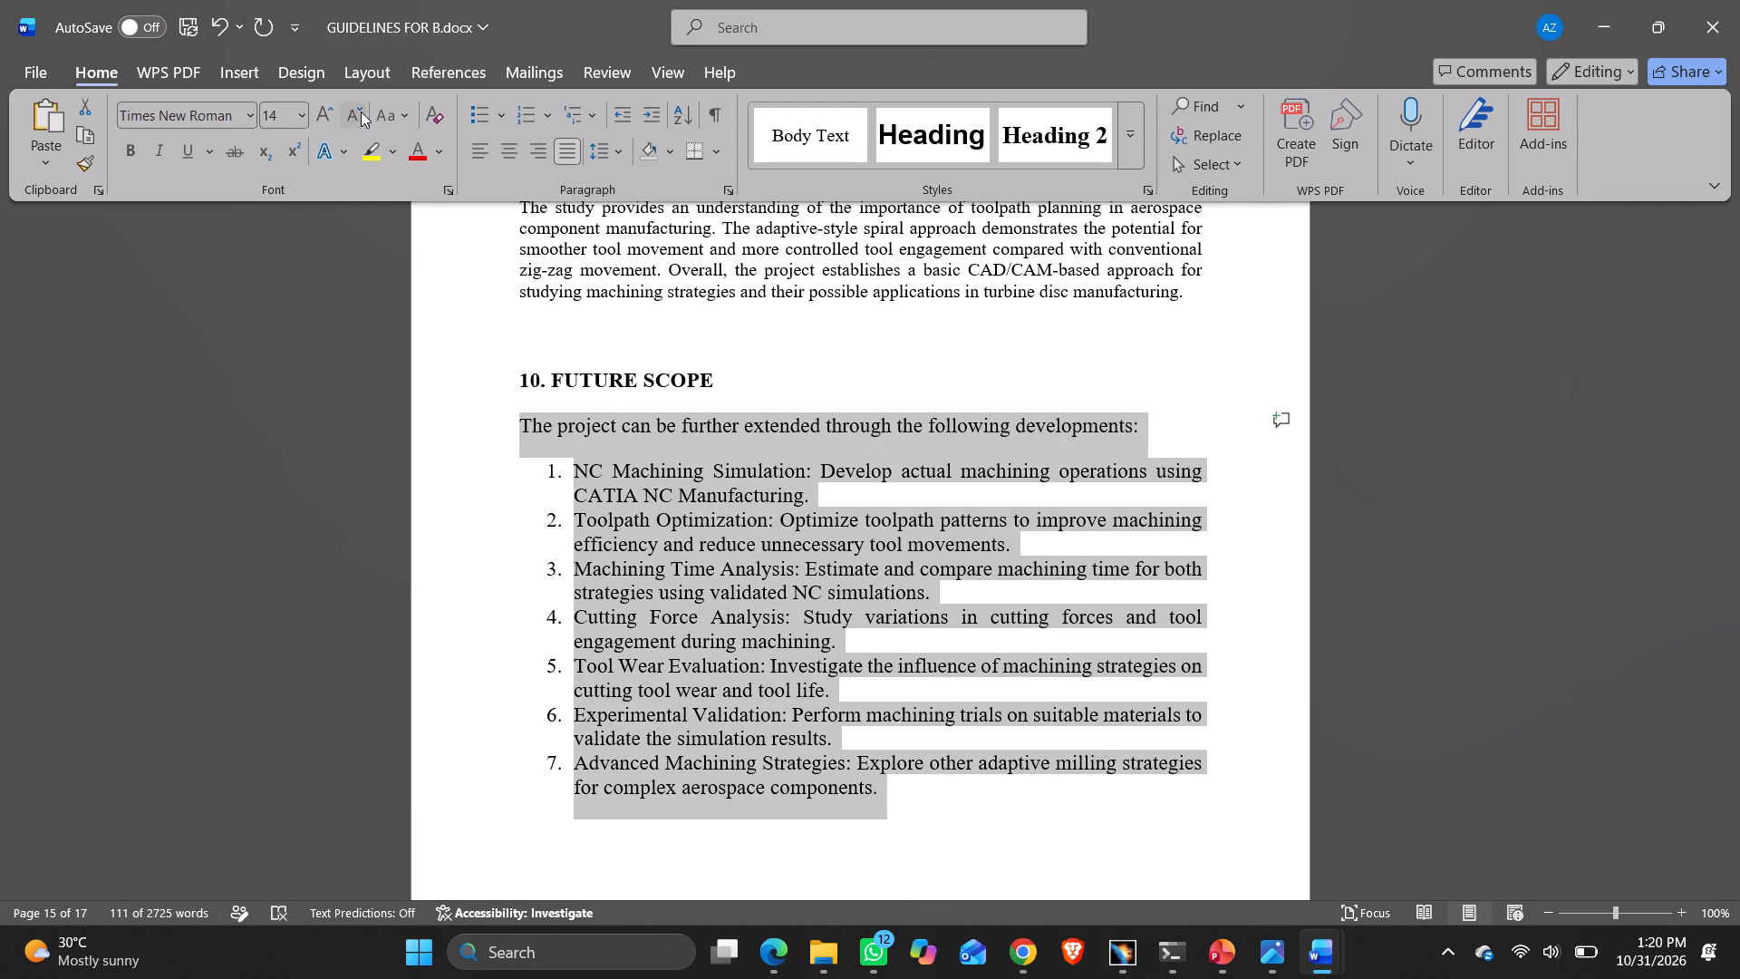
{"action": "left_click", "coordinate": [836, 381]}
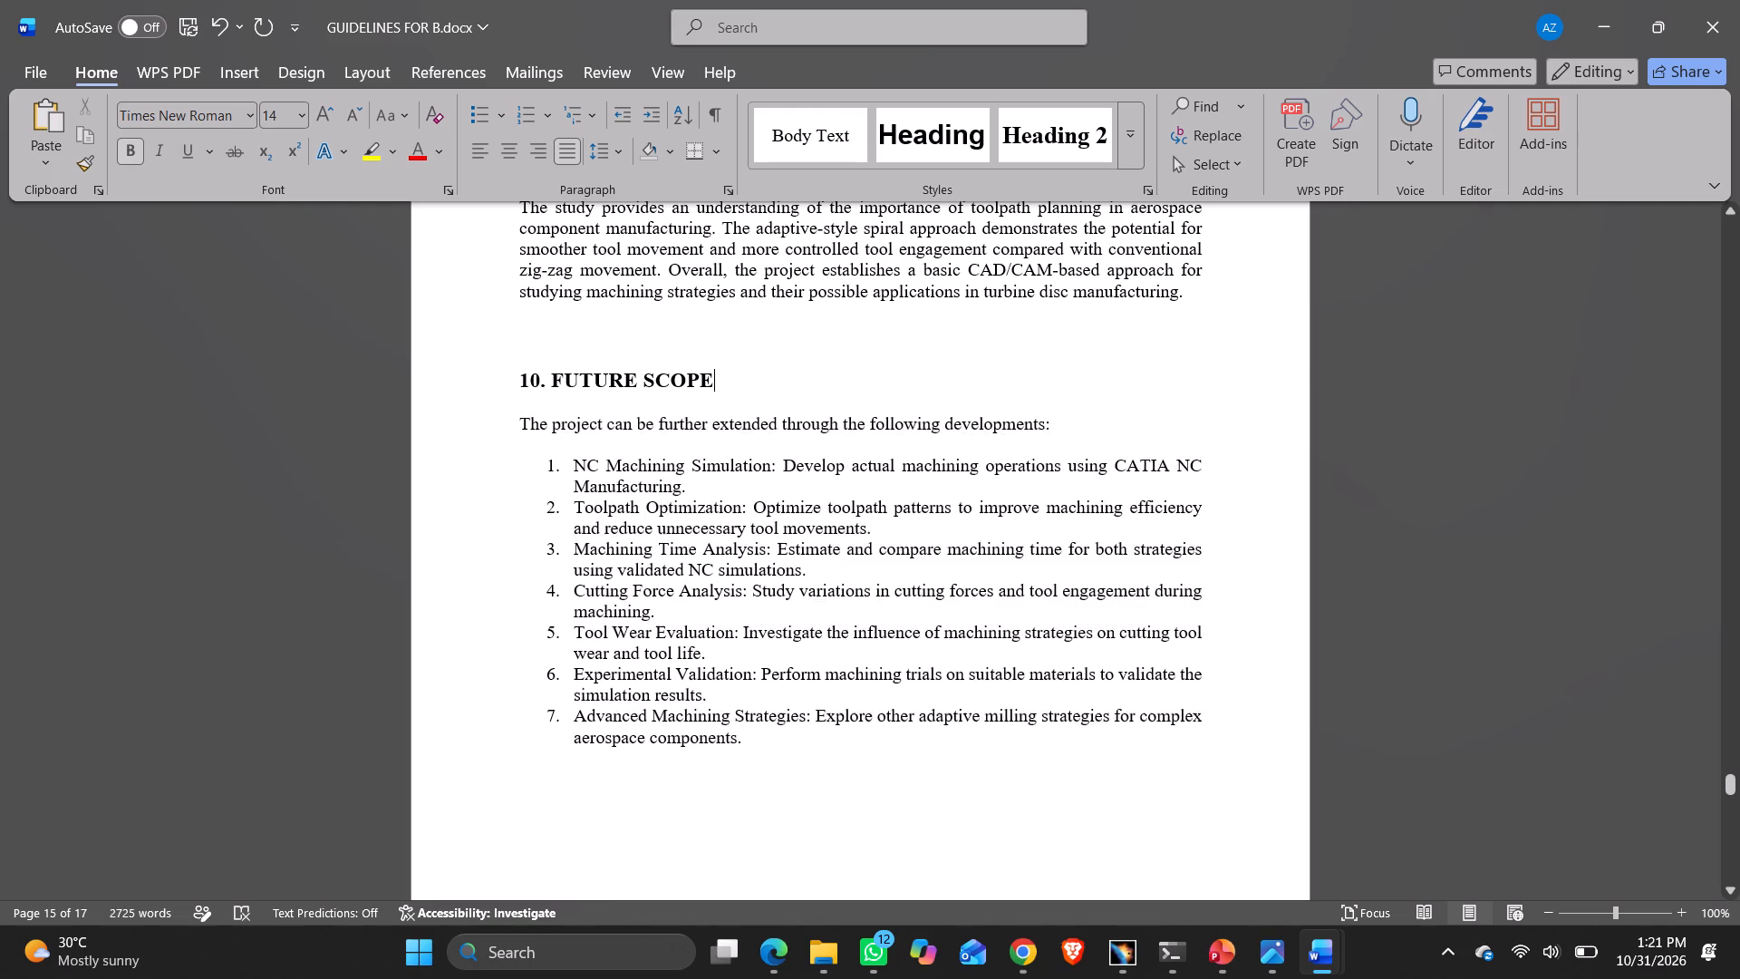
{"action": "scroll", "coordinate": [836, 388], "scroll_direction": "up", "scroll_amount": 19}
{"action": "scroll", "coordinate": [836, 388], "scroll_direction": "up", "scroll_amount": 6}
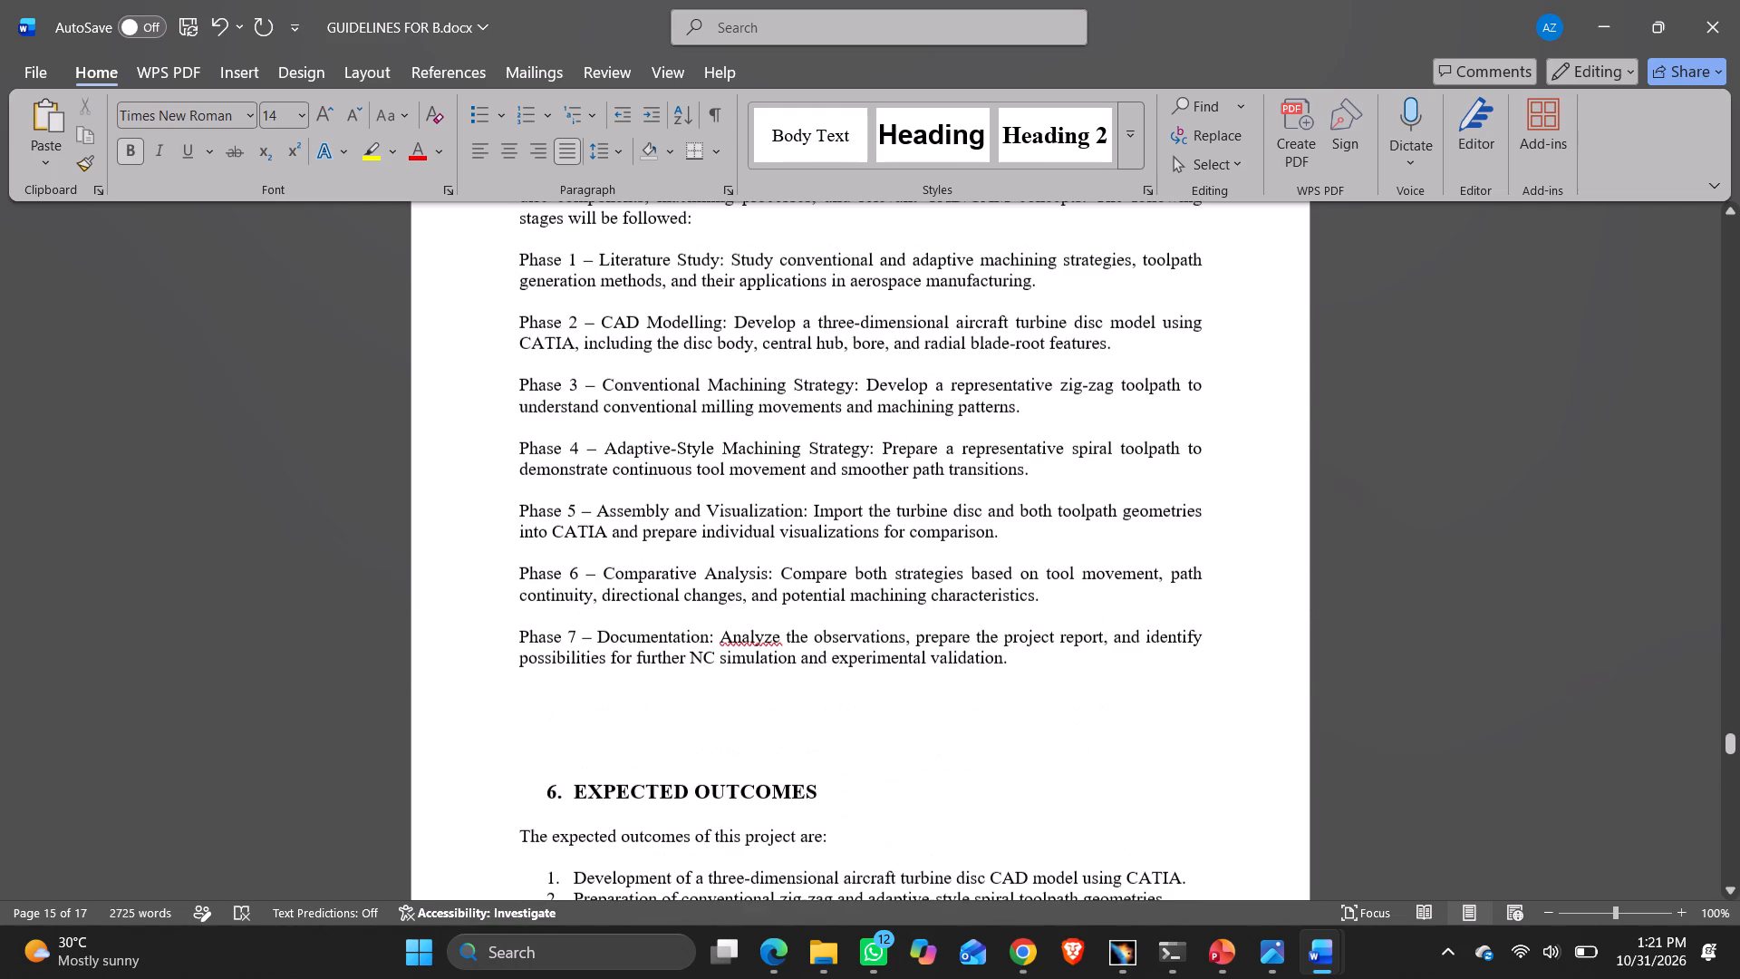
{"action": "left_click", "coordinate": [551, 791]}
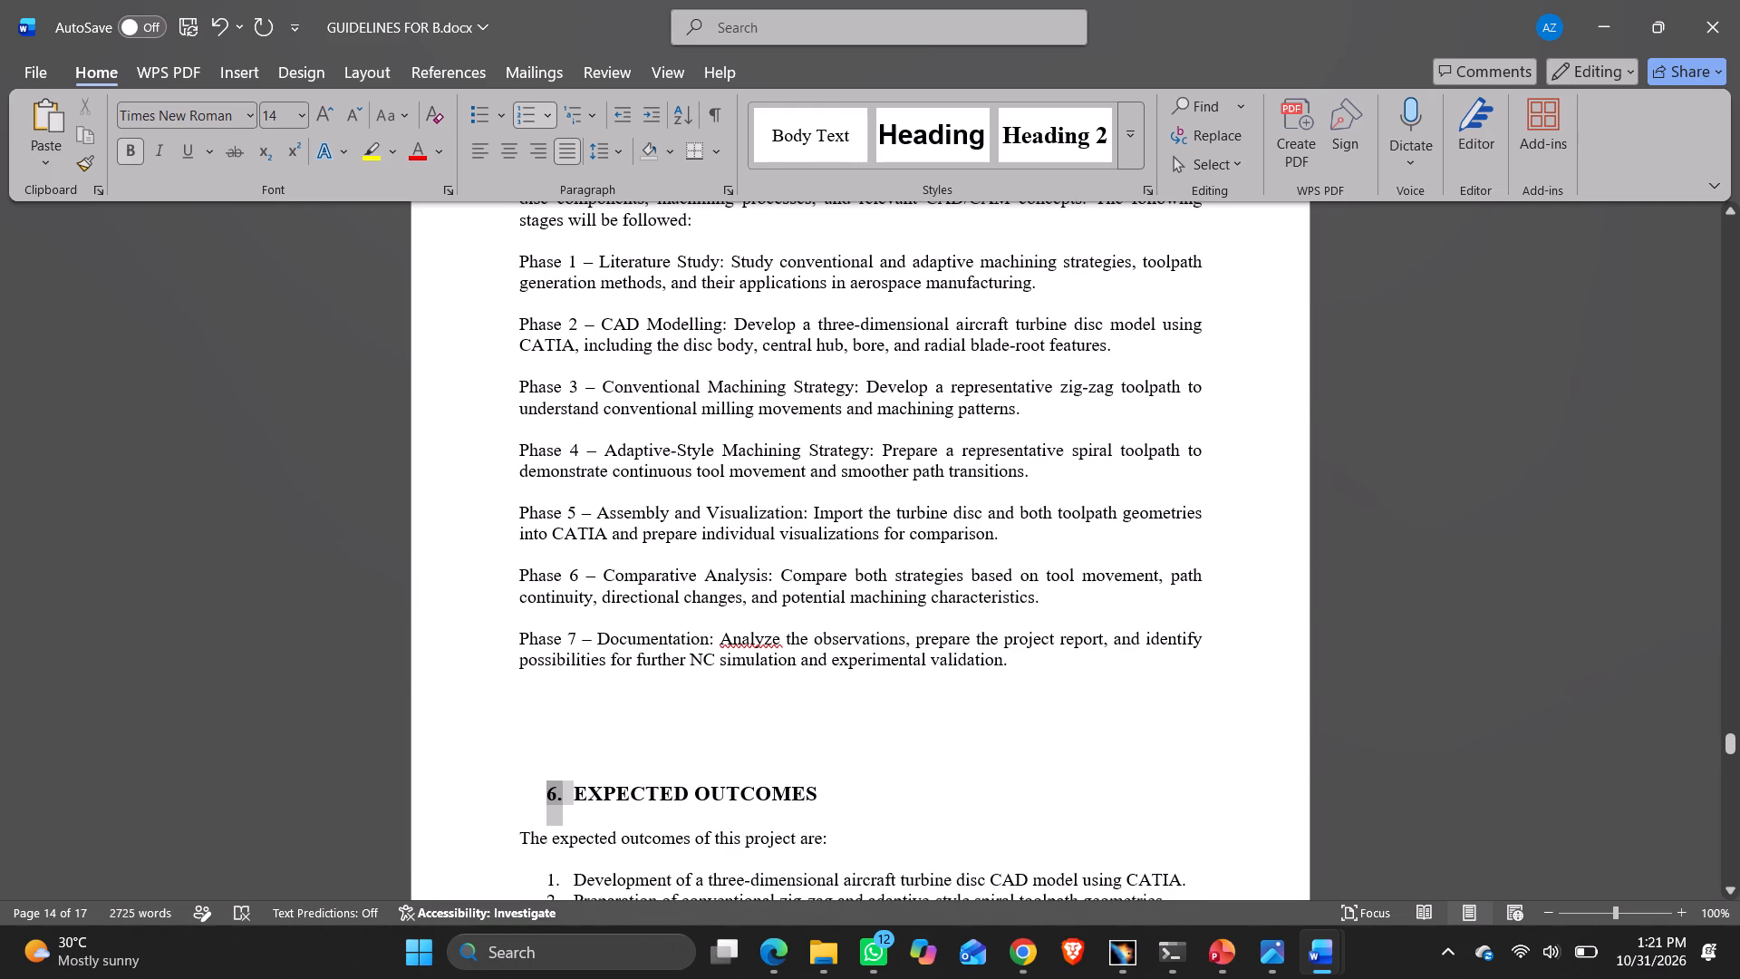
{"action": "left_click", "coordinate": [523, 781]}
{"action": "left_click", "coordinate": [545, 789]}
Remove the empty line above the "4. WORK PLAN" heading and insert a space before its number.
{"action": "scroll", "coordinate": [596, 782], "scroll_direction": "up", "scroll_amount": 12}
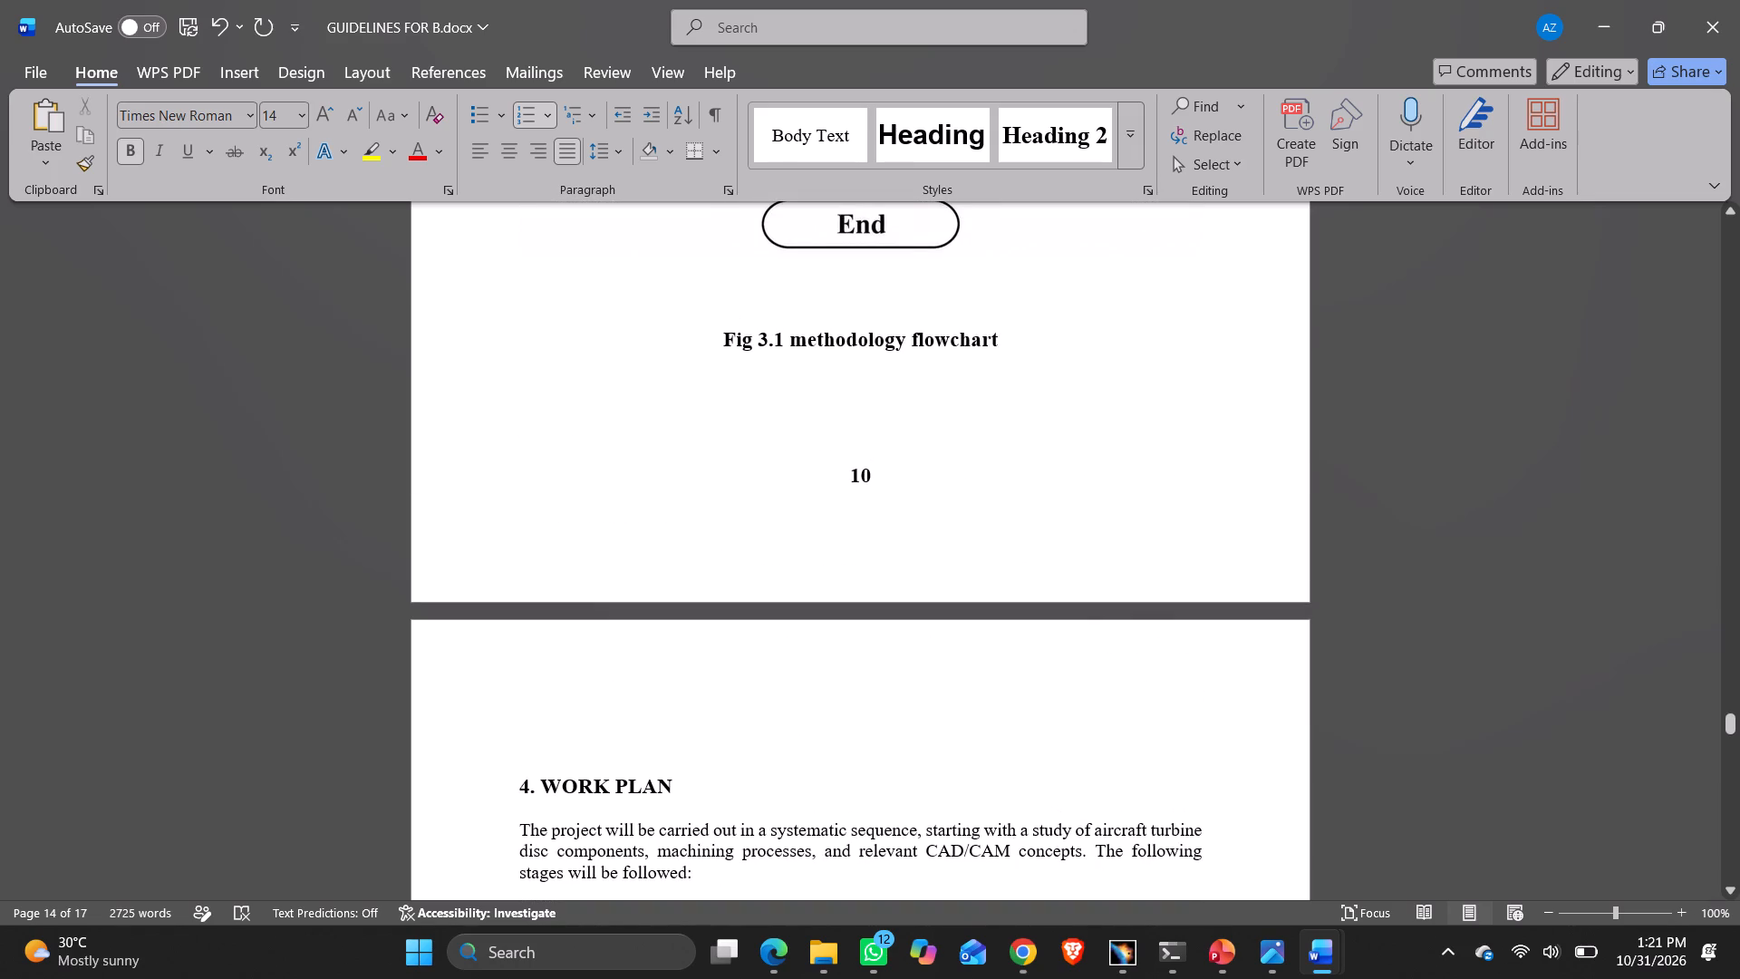
{"action": "left_click", "coordinate": [542, 785]}
{"action": "left_click", "coordinate": [520, 783]}
{"action": "key", "text": "BackSpace"}
{"action": "key", "text": "space"}
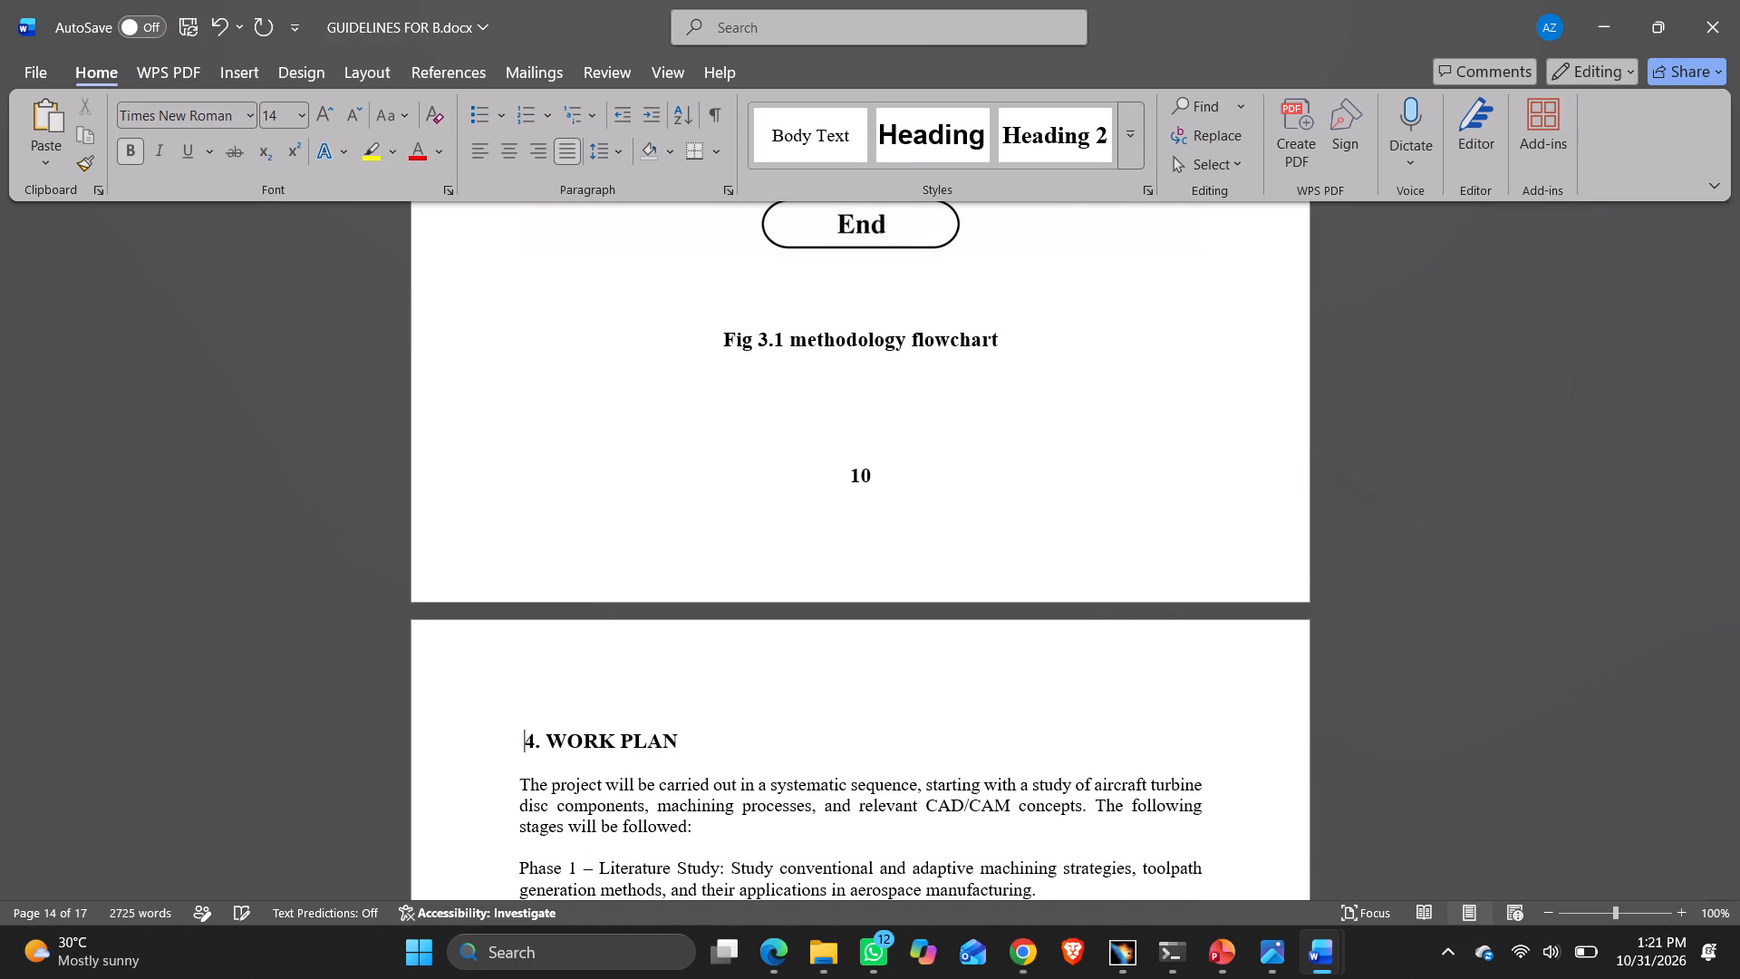
Examine how the Chapter III Methodology title and its numbered subsections are laid out in the report.
{"action": "scroll", "coordinate": [554, 754], "scroll_direction": "up", "scroll_amount": 15}
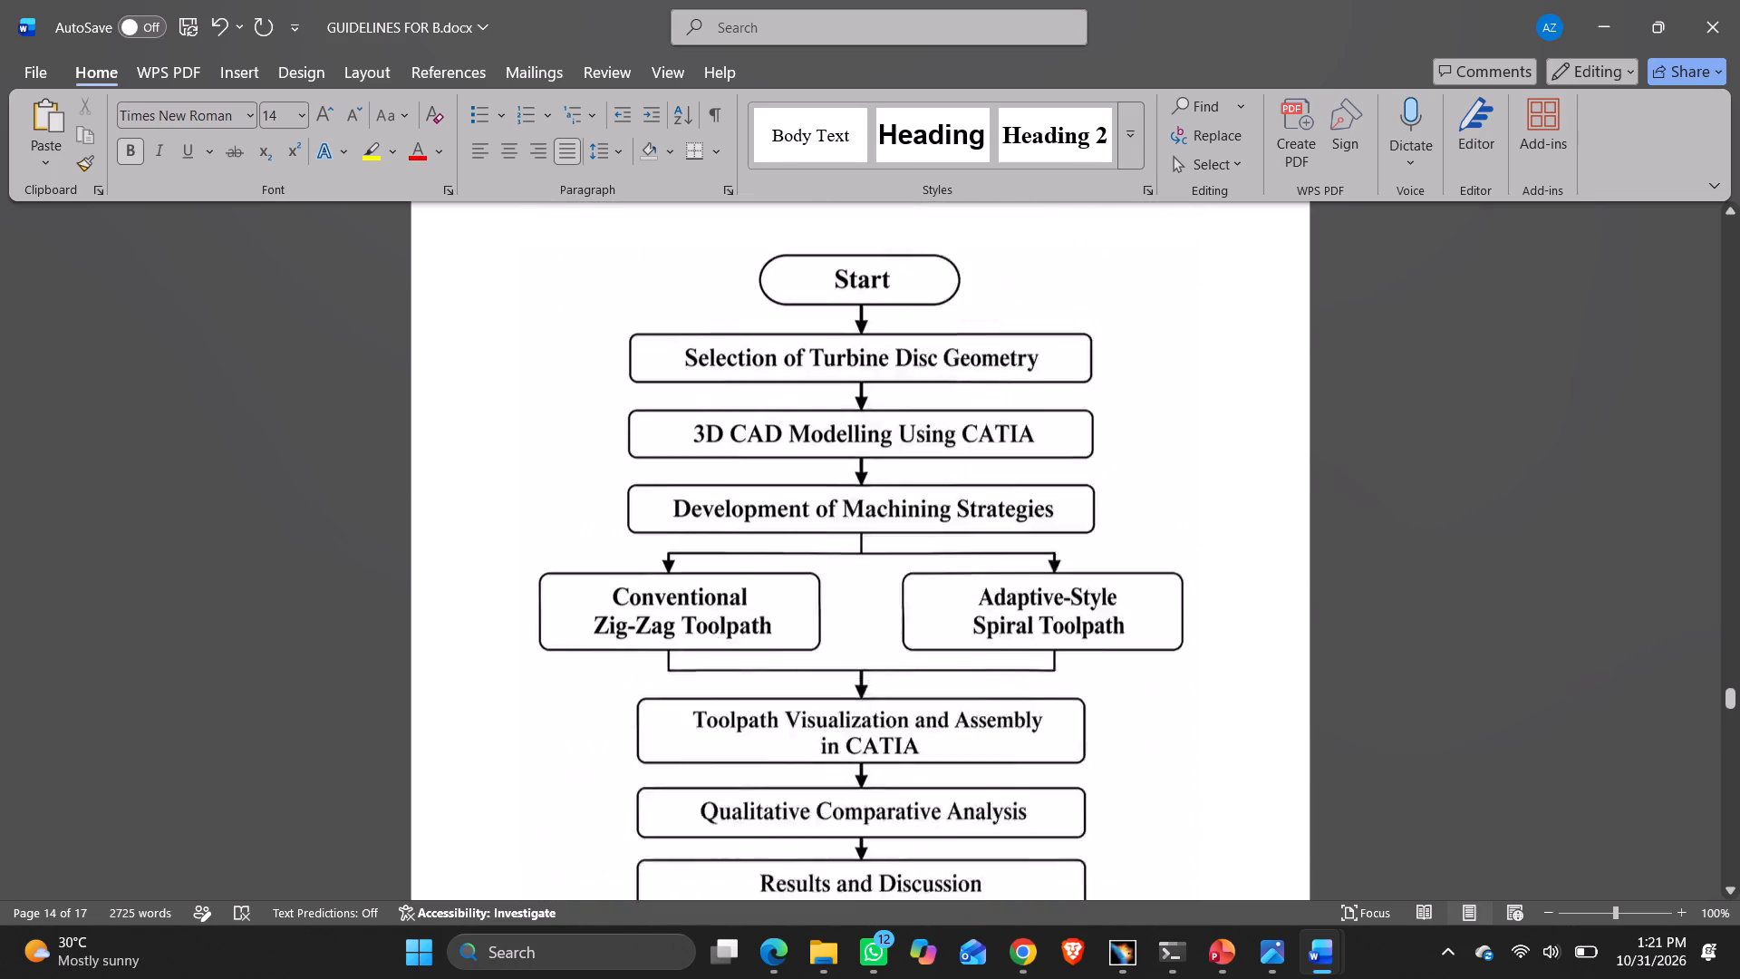
{"action": "scroll", "coordinate": [587, 731], "scroll_direction": "up", "scroll_amount": 19}
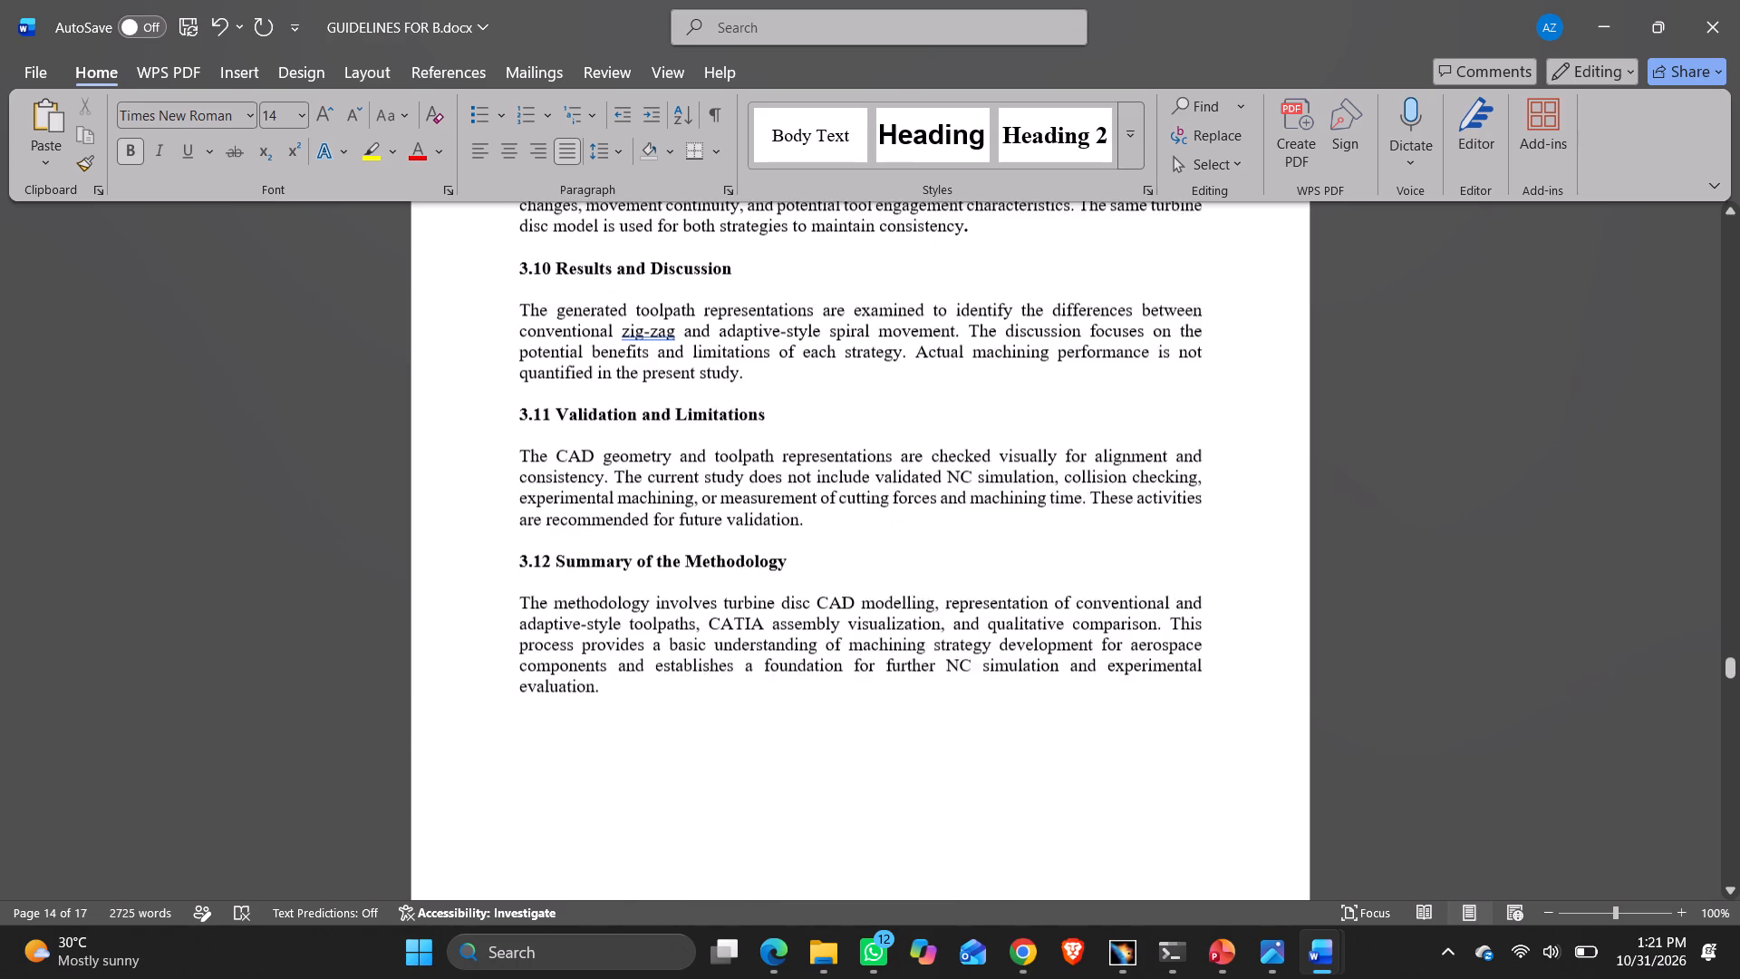
{"action": "scroll", "coordinate": [613, 729], "scroll_direction": "up", "scroll_amount": 3}
{"action": "scroll", "coordinate": [618, 720], "scroll_direction": "up", "scroll_amount": 18}
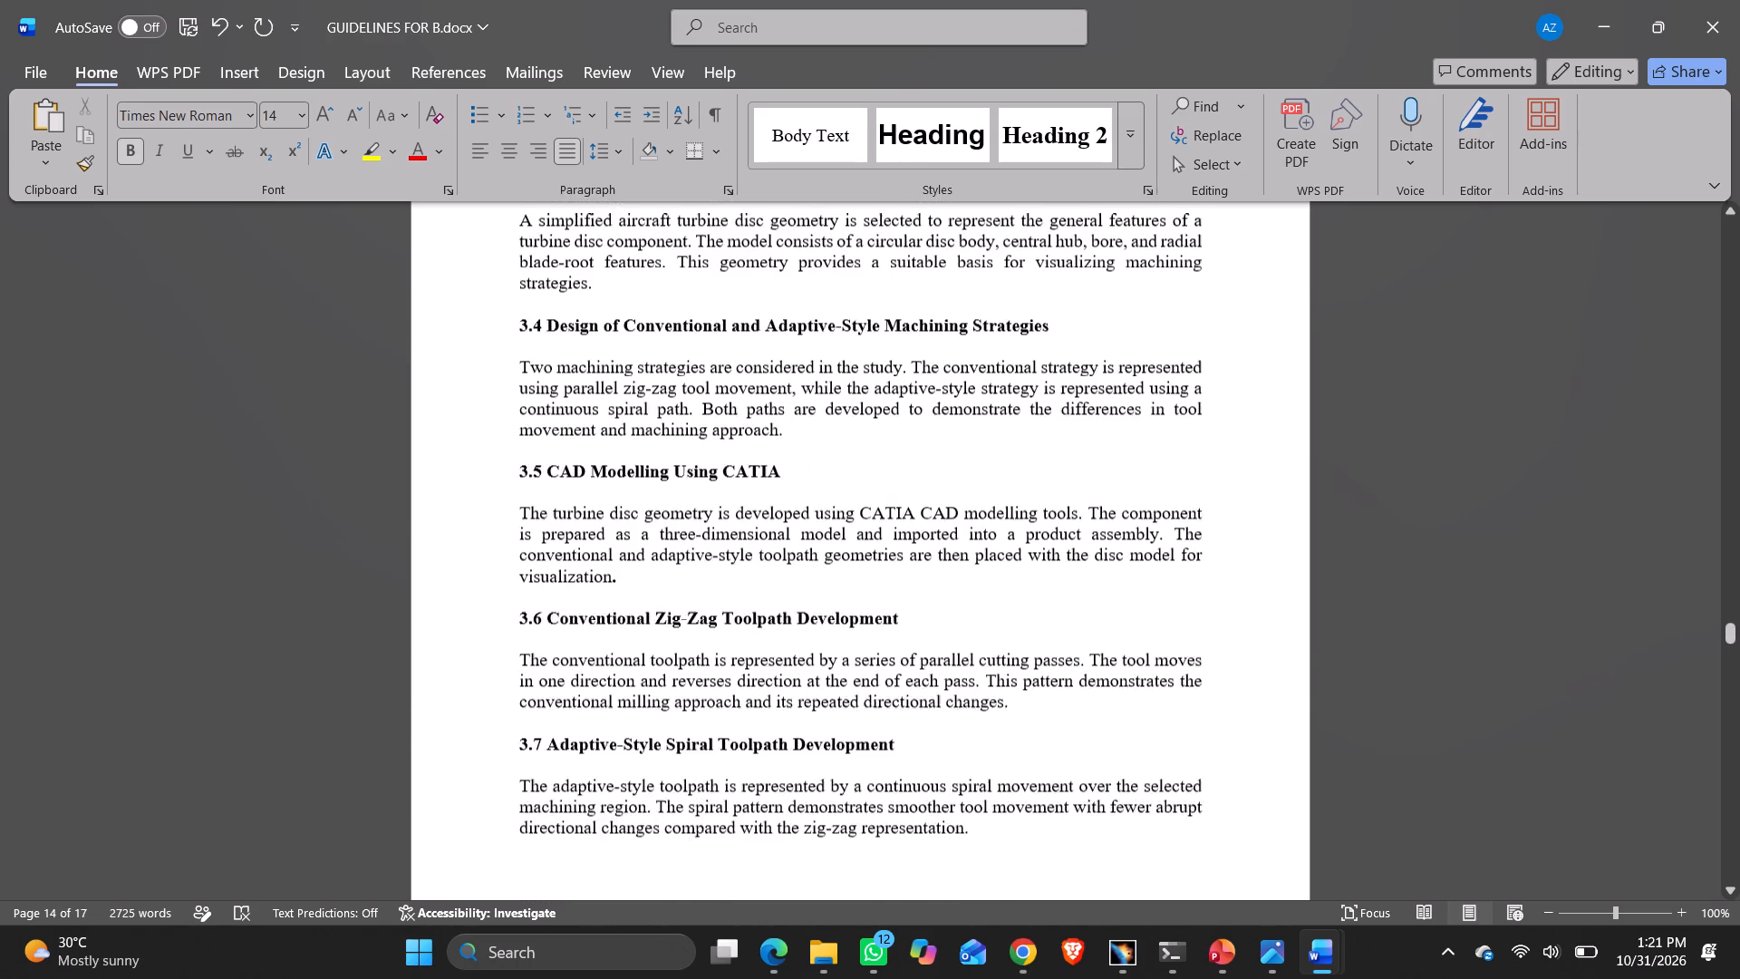
{"action": "scroll", "coordinate": [623, 709], "scroll_direction": "up", "scroll_amount": 11}
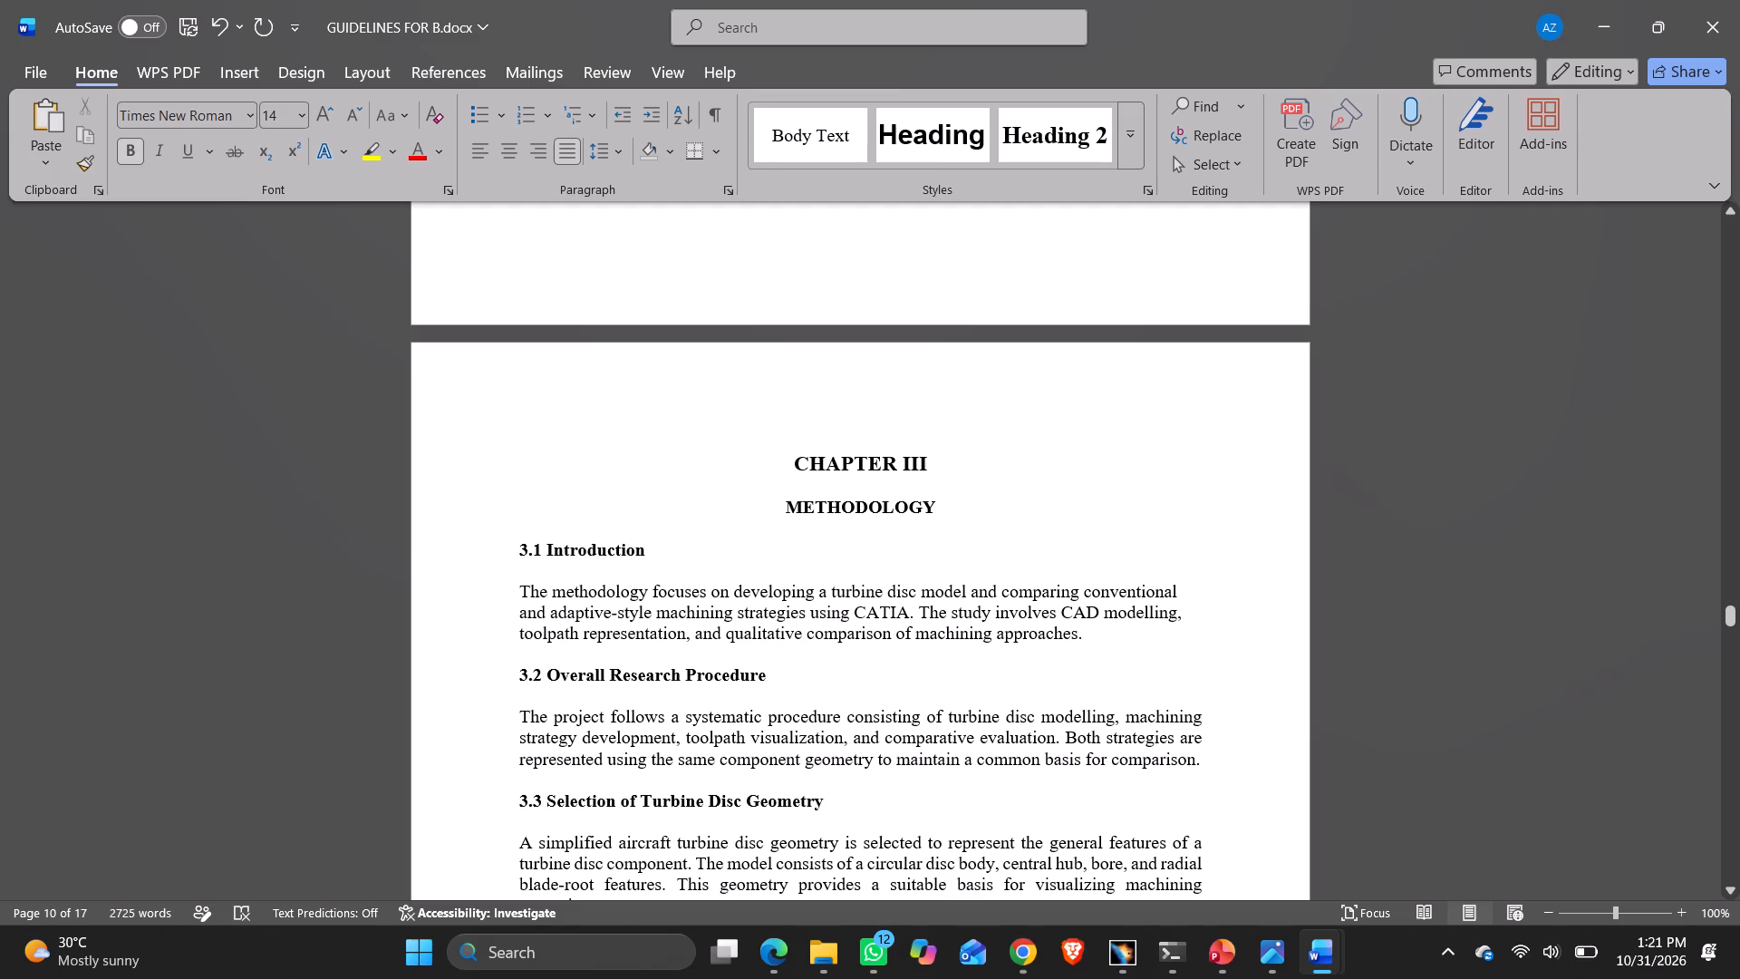
{"action": "scroll", "coordinate": [581, 600], "scroll_direction": "down", "scroll_amount": 6}
{"action": "scroll", "coordinate": [576, 601], "scroll_direction": "down", "scroll_amount": 19}
{"action": "scroll", "coordinate": [575, 608], "scroll_direction": "down", "scroll_amount": 7}
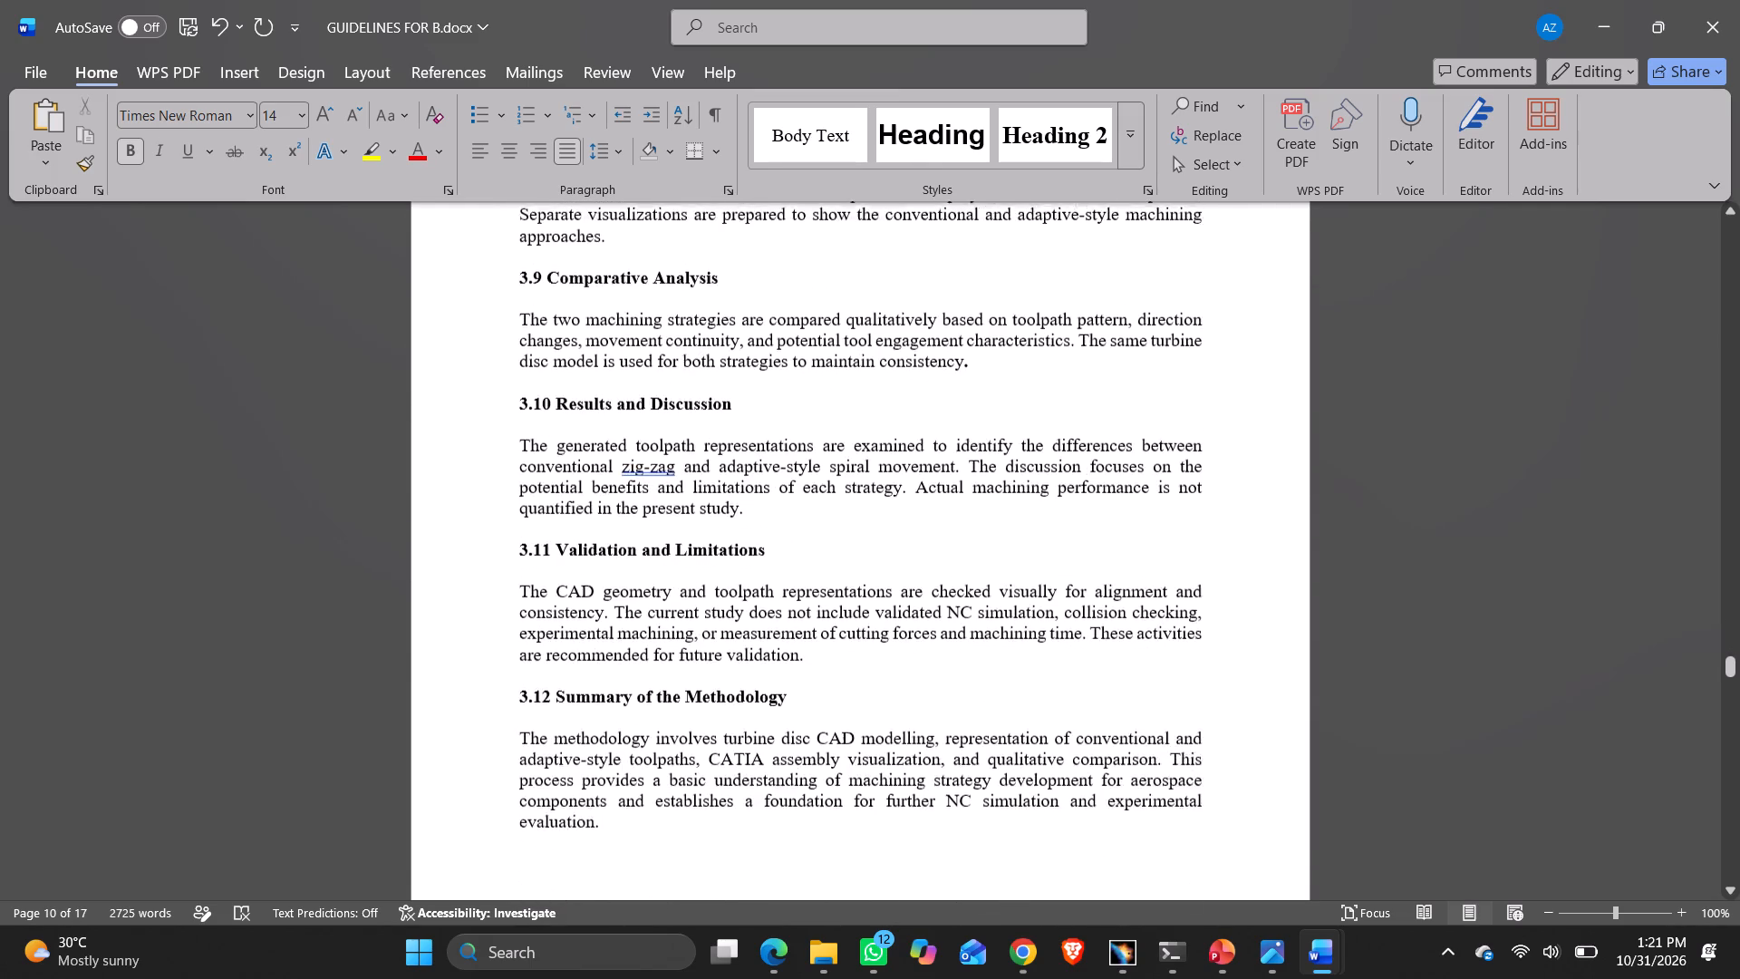
Examine how the NACA 4412 aerodynamic performance report lays out Chapter 3 and the Chapter 4 heading, for comparison with the turbine report's work plan page.
{"action": "scroll", "coordinate": [575, 608], "scroll_direction": "down", "scroll_amount": 16}
{"action": "scroll", "coordinate": [575, 610], "scroll_direction": "down", "scroll_amount": 12}
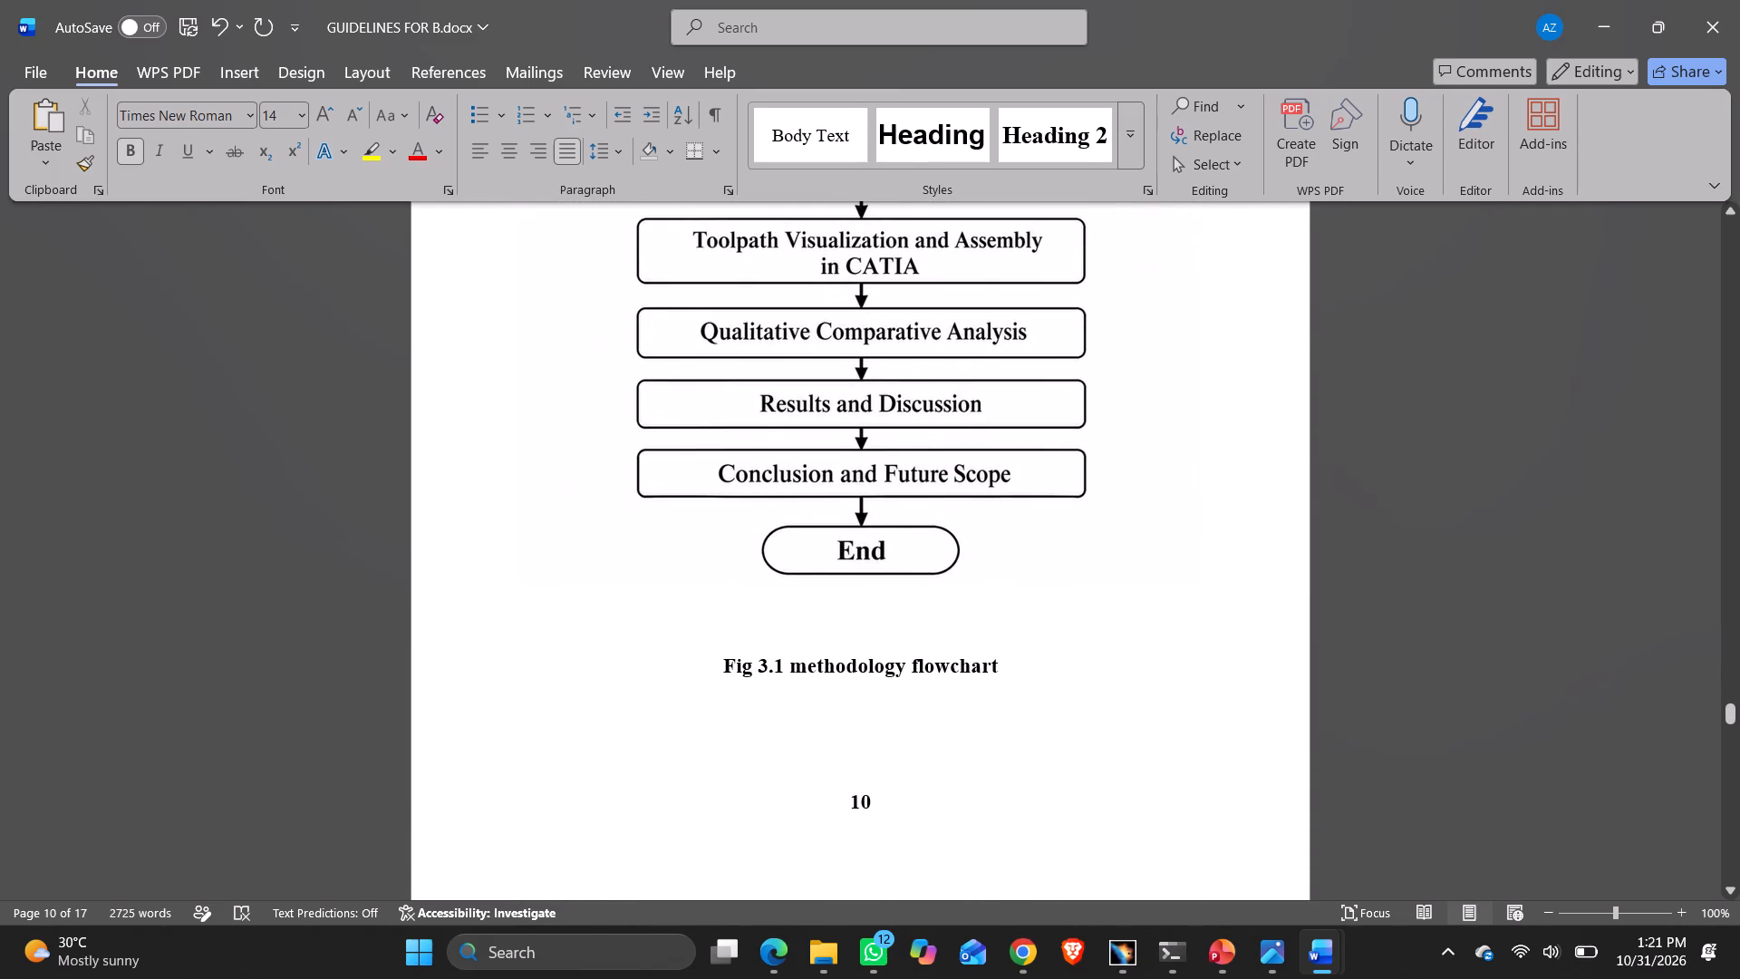
{"action": "scroll", "coordinate": [607, 597], "scroll_direction": "down", "scroll_amount": 12}
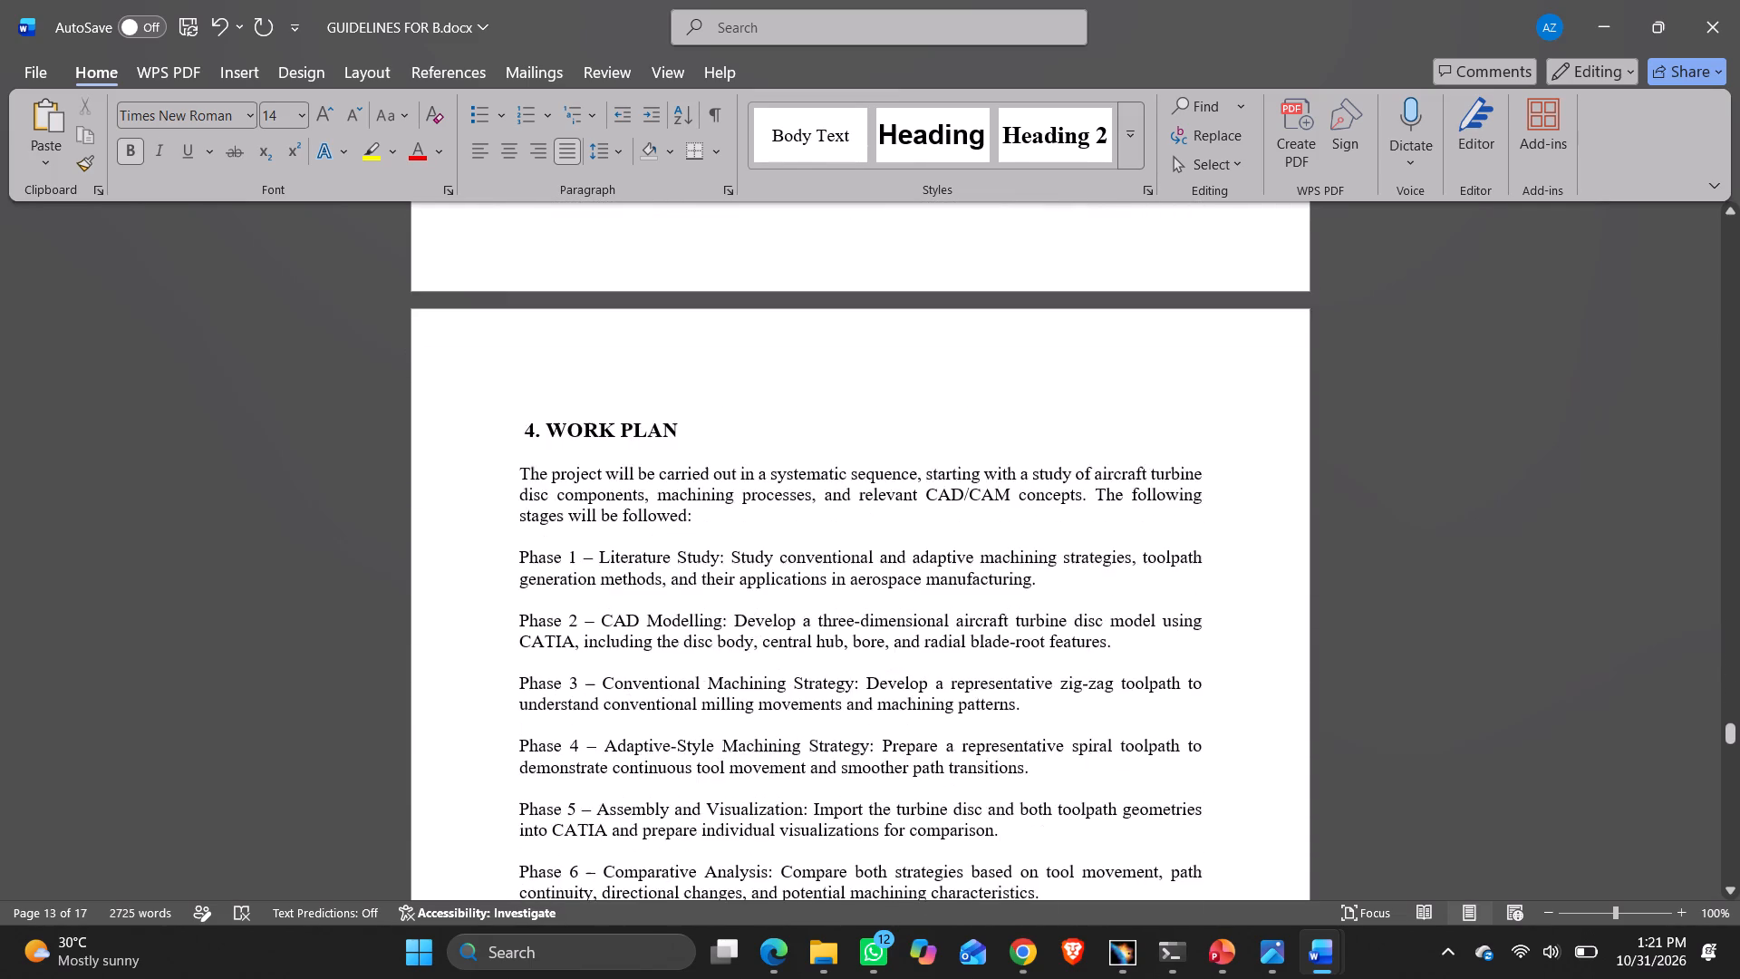
{"action": "scroll", "coordinate": [603, 595], "scroll_direction": "down", "scroll_amount": 1}
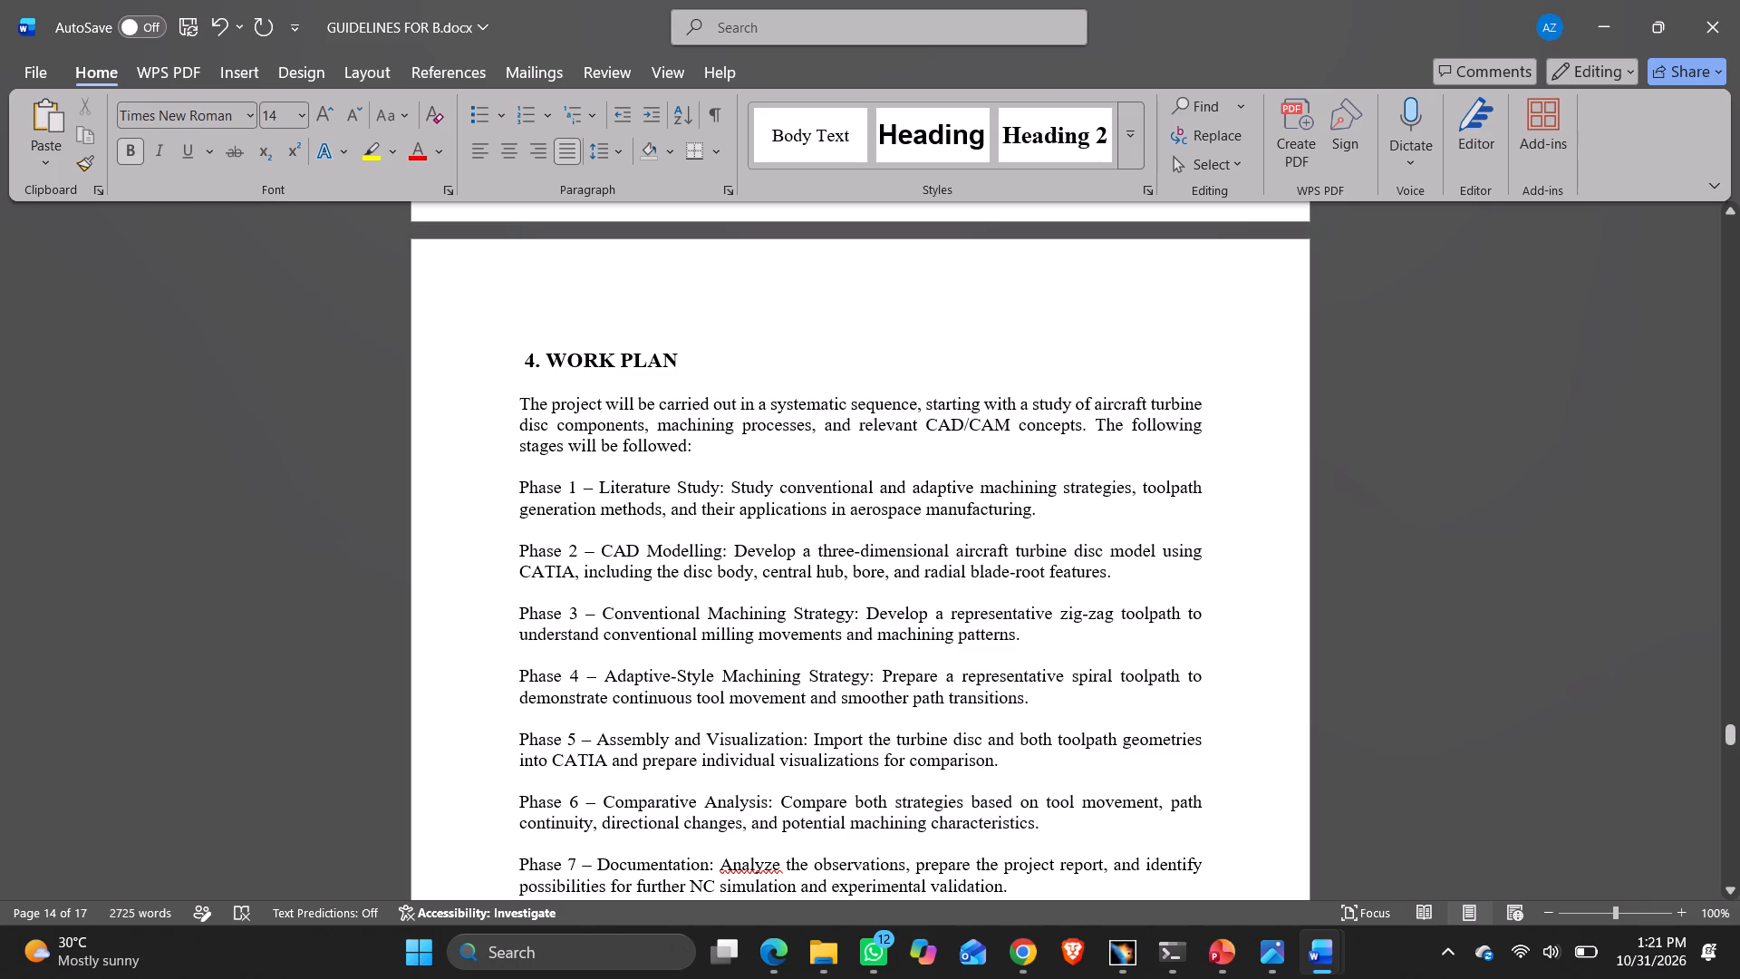
{"action": "key", "text": "alt+Tab"}
{"action": "scroll", "coordinate": [598, 560], "scroll_direction": "up", "scroll_amount": 4}
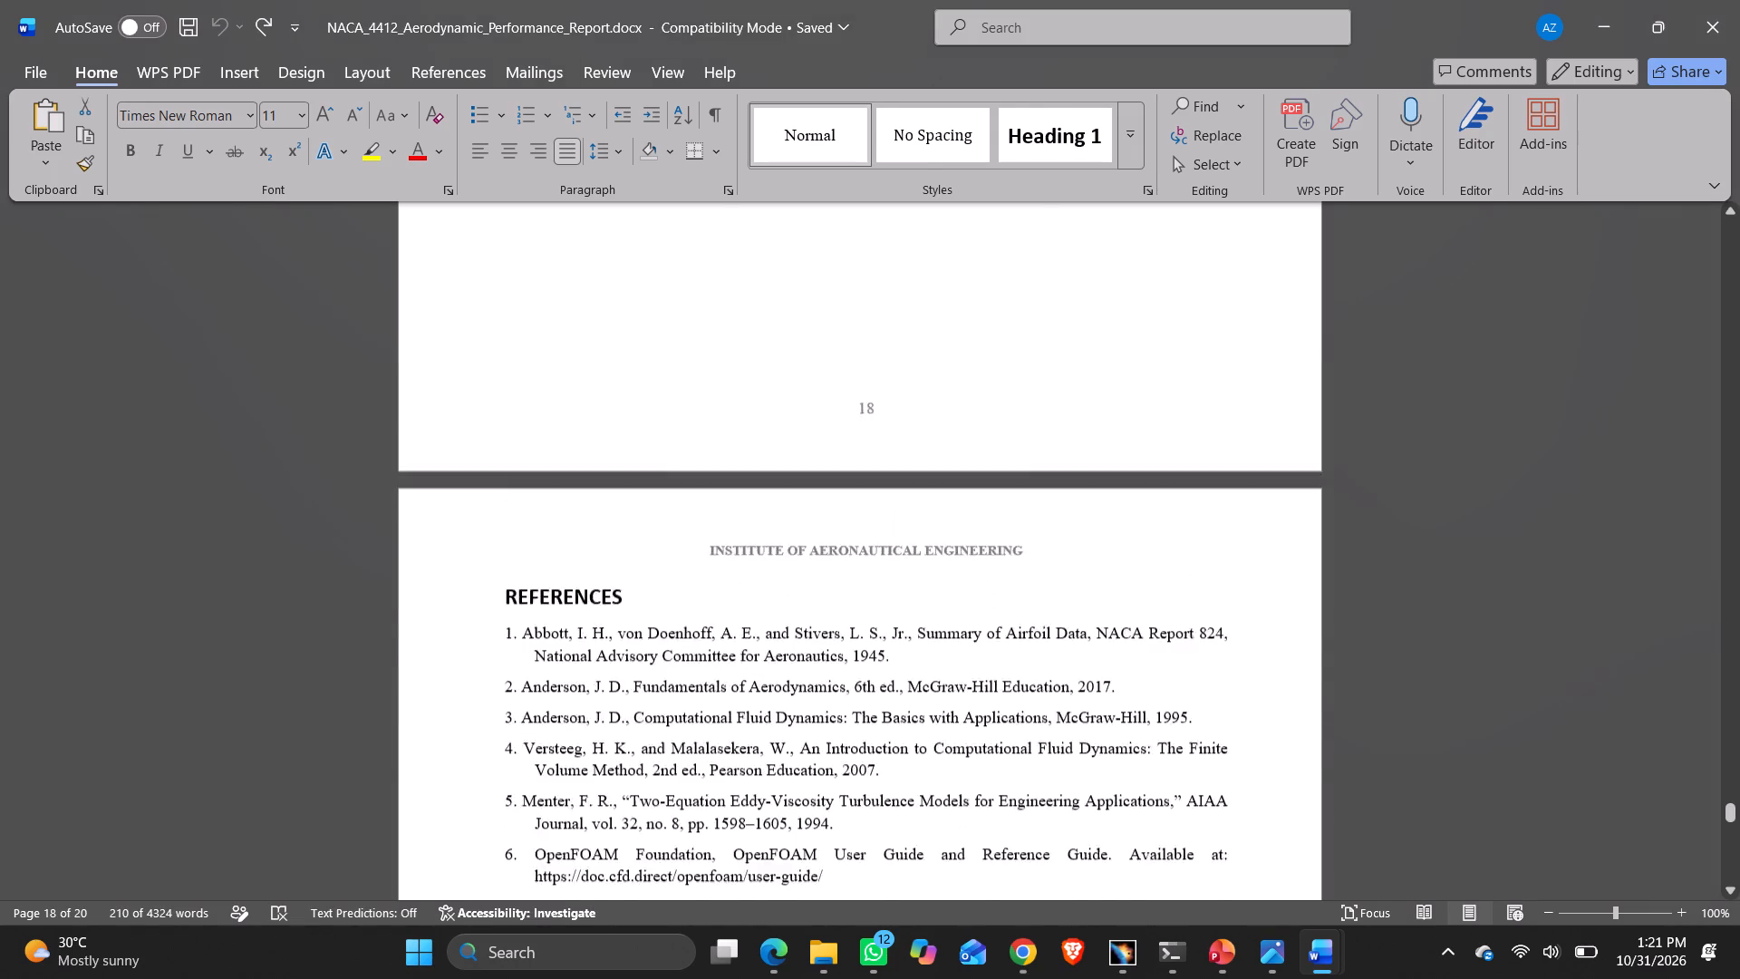
{"action": "scroll", "coordinate": [601, 558], "scroll_direction": "up", "scroll_amount": 20}
{"action": "scroll", "coordinate": [601, 558], "scroll_direction": "up", "scroll_amount": 15}
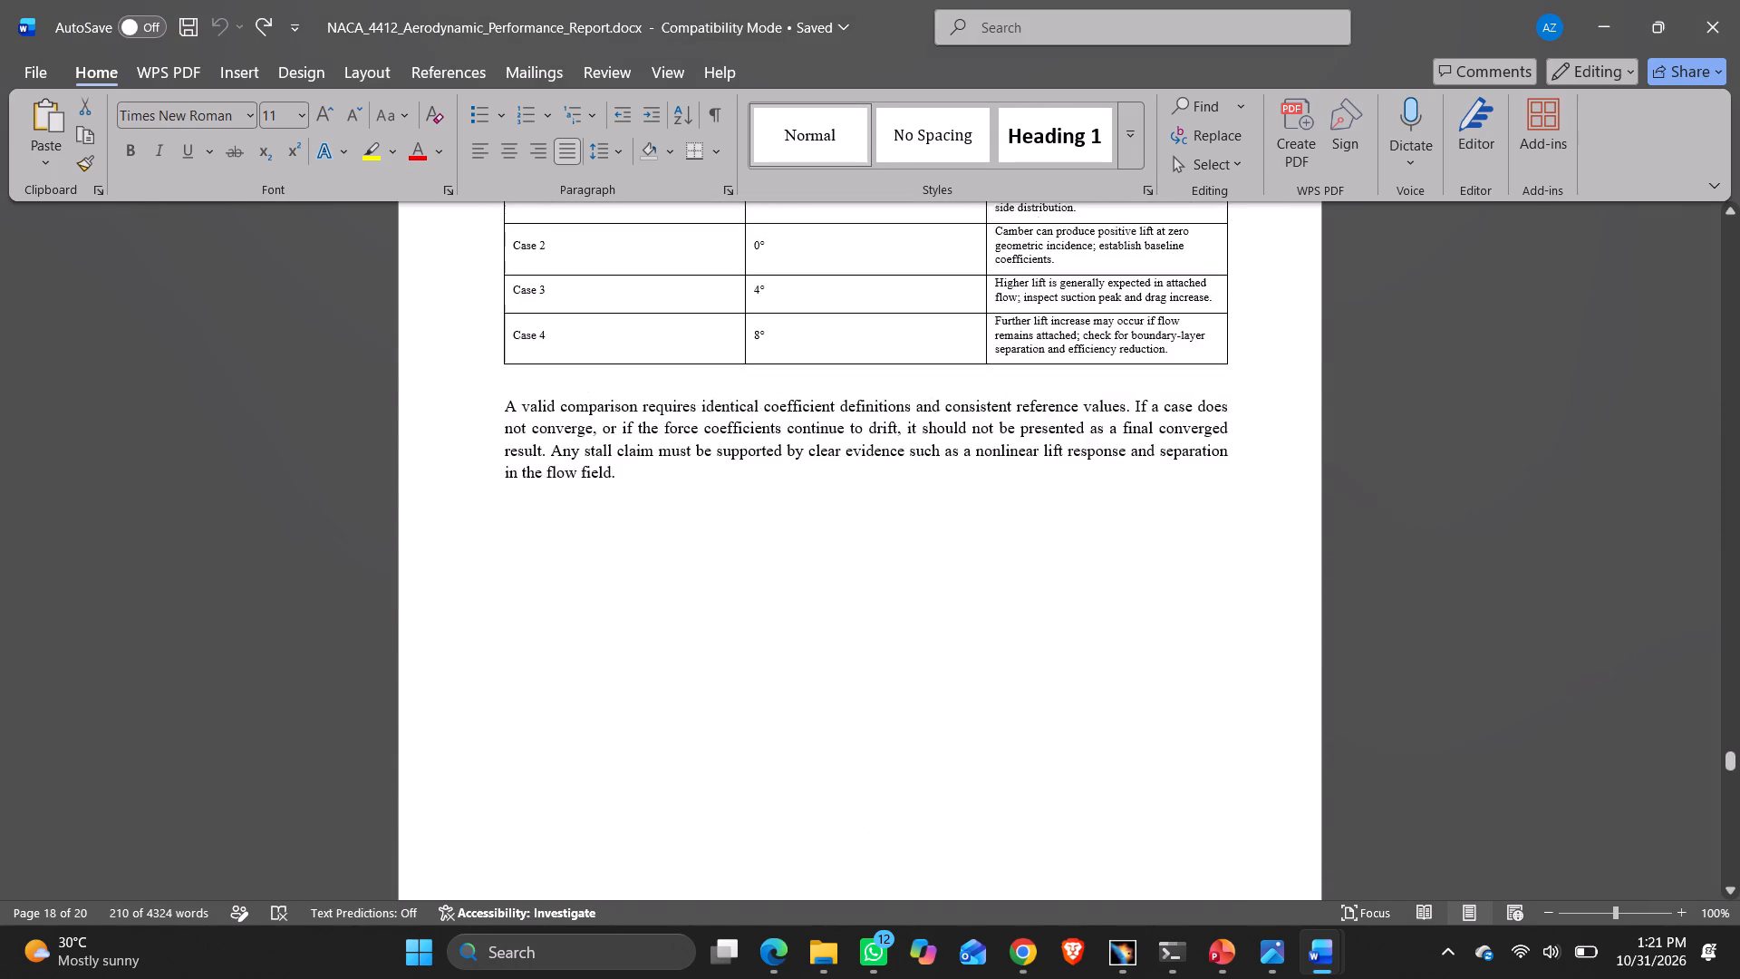
{"action": "scroll", "coordinate": [600, 558], "scroll_direction": "up", "scroll_amount": 20}
{"action": "scroll", "coordinate": [600, 558], "scroll_direction": "up", "scroll_amount": 11}
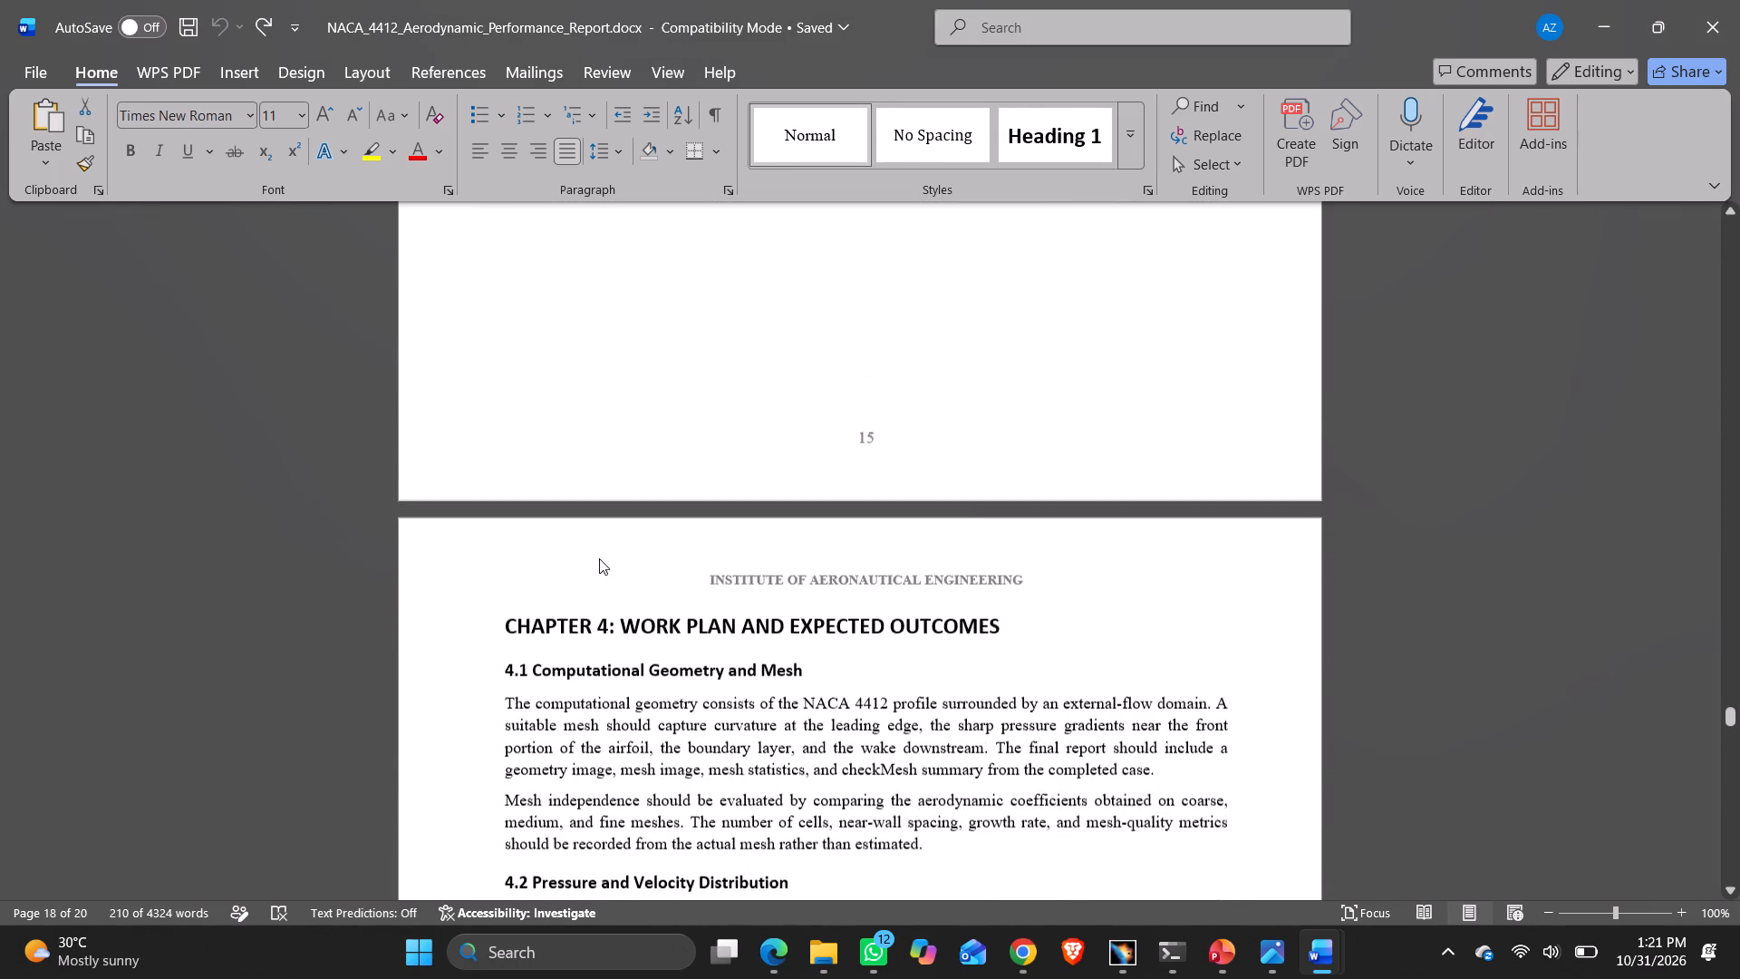
{"action": "scroll", "coordinate": [599, 558], "scroll_direction": "up", "scroll_amount": 5}
{"action": "scroll", "coordinate": [599, 558], "scroll_direction": "up", "scroll_amount": 19}
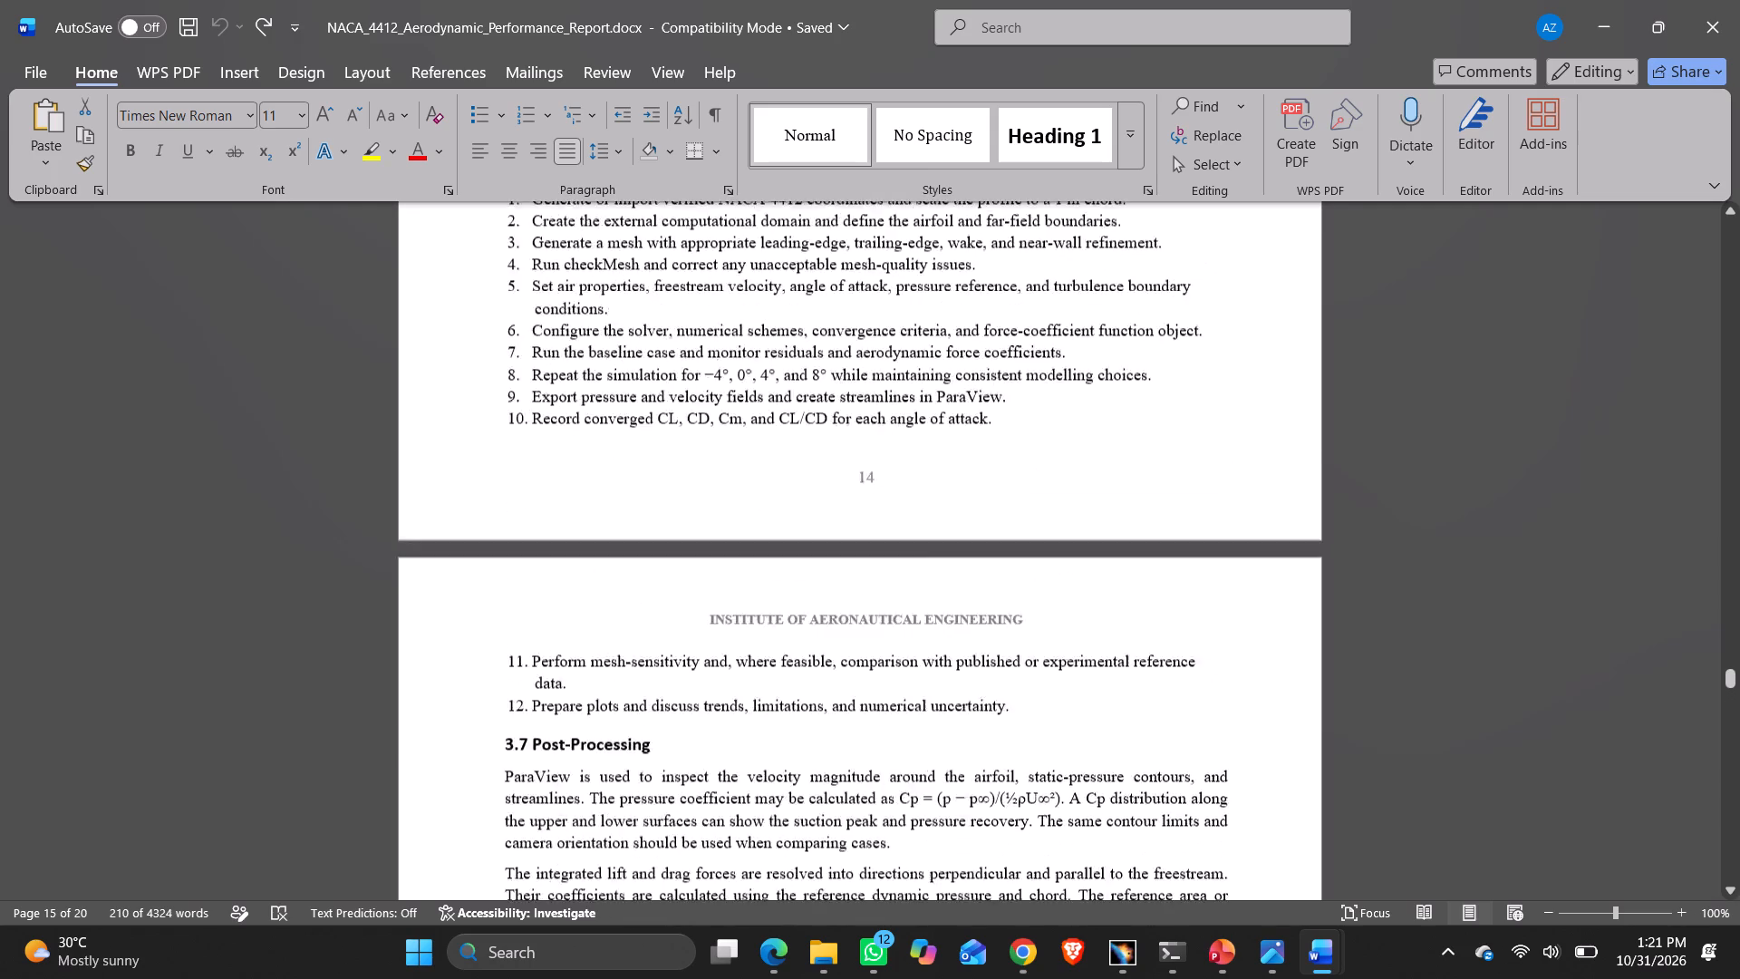
{"action": "scroll", "coordinate": [599, 558], "scroll_direction": "up", "scroll_amount": 20}
{"action": "scroll", "coordinate": [599, 558], "scroll_direction": "up", "scroll_amount": 13}
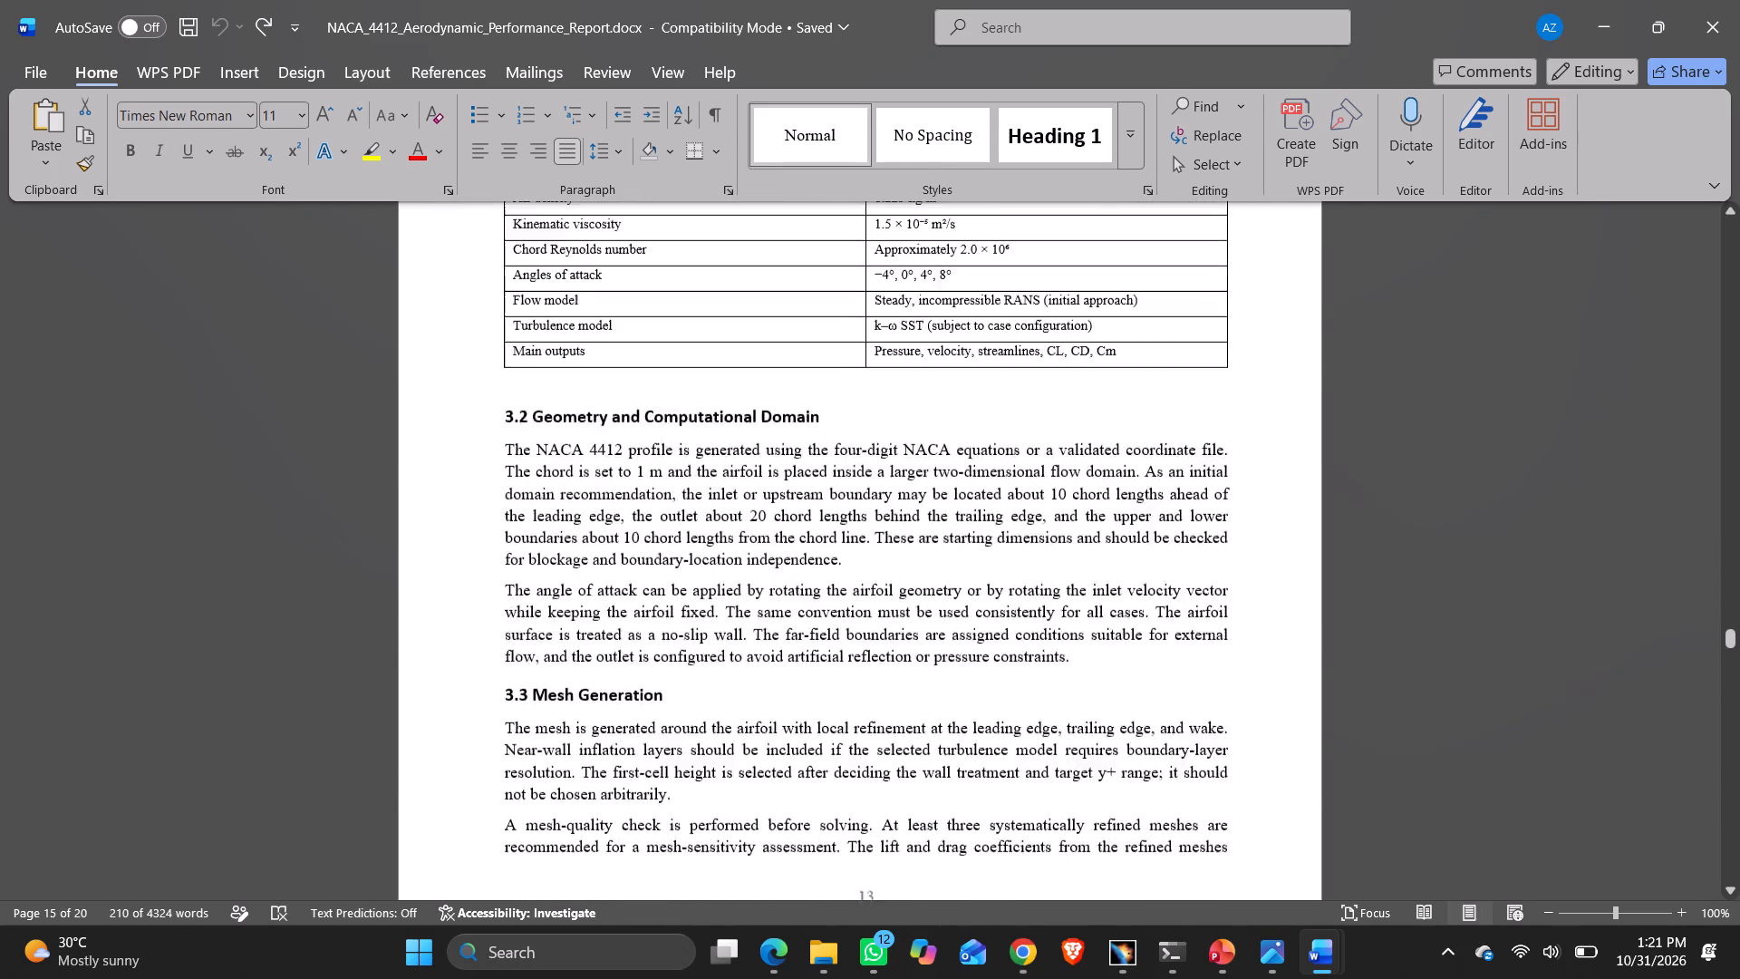
{"action": "scroll", "coordinate": [599, 558], "scroll_direction": "up", "scroll_amount": 7}
{"action": "scroll", "coordinate": [597, 563], "scroll_direction": "down", "scroll_amount": 16}
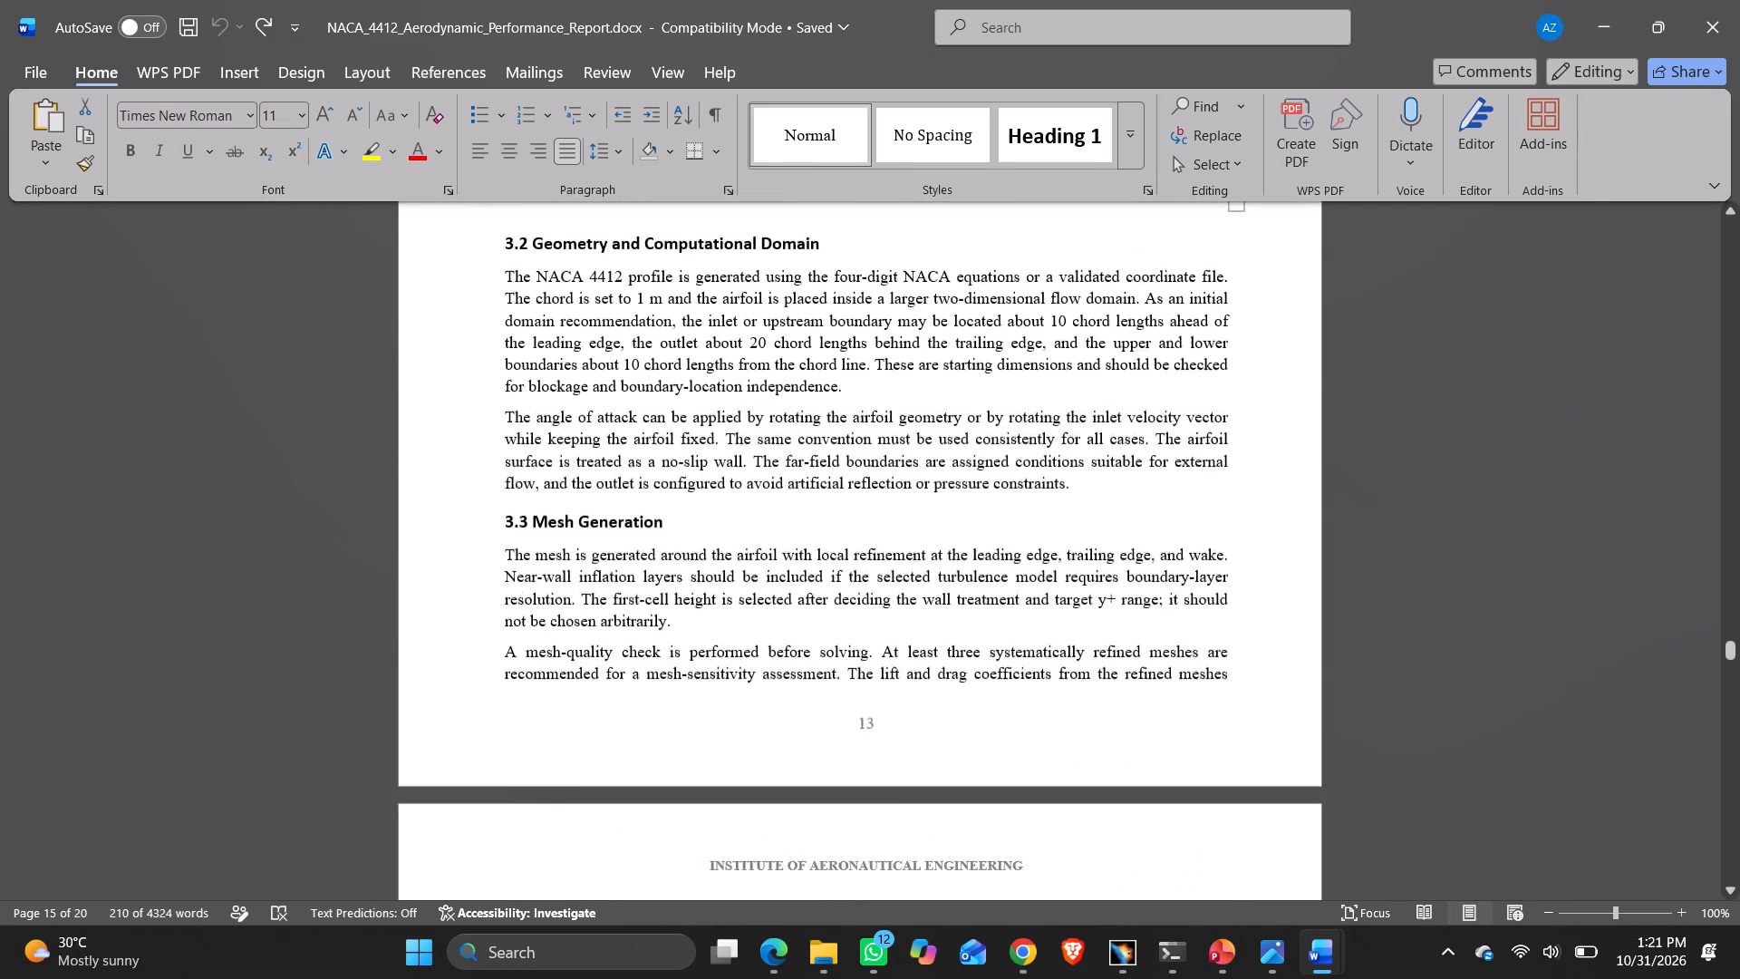
{"action": "scroll", "coordinate": [597, 583], "scroll_direction": "down", "scroll_amount": 20}
{"action": "scroll", "coordinate": [597, 583], "scroll_direction": "down", "scroll_amount": 19}
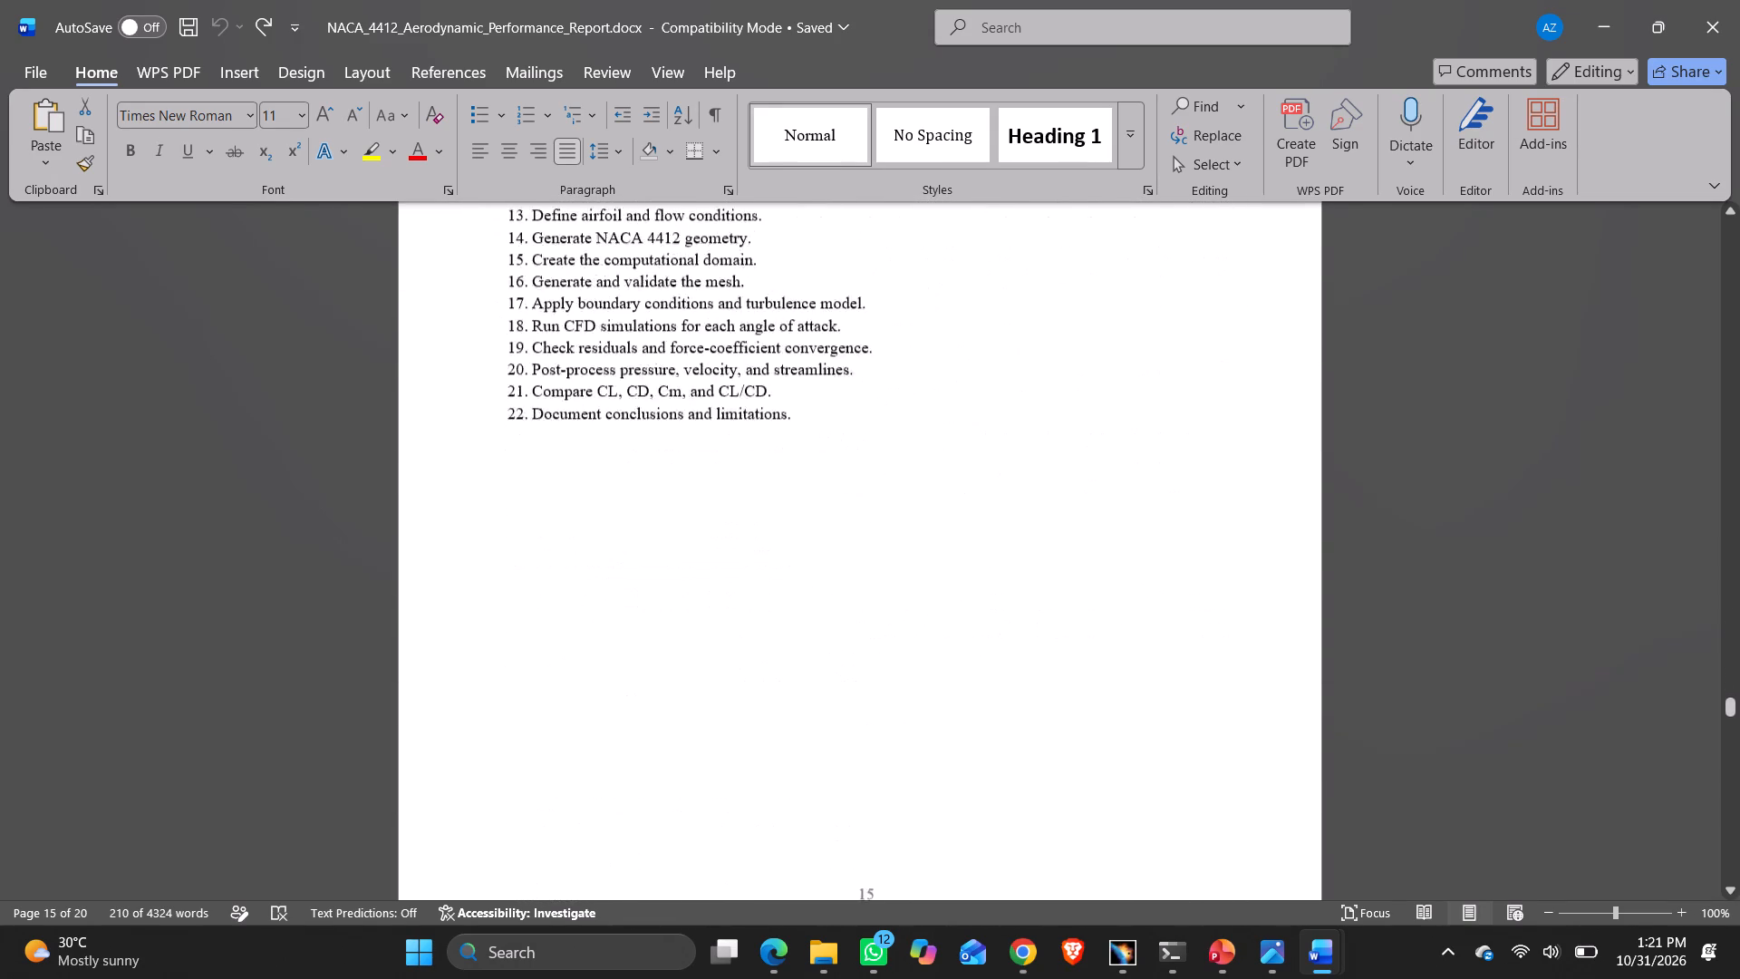
{"action": "scroll", "coordinate": [598, 583], "scroll_direction": "down", "scroll_amount": 13}
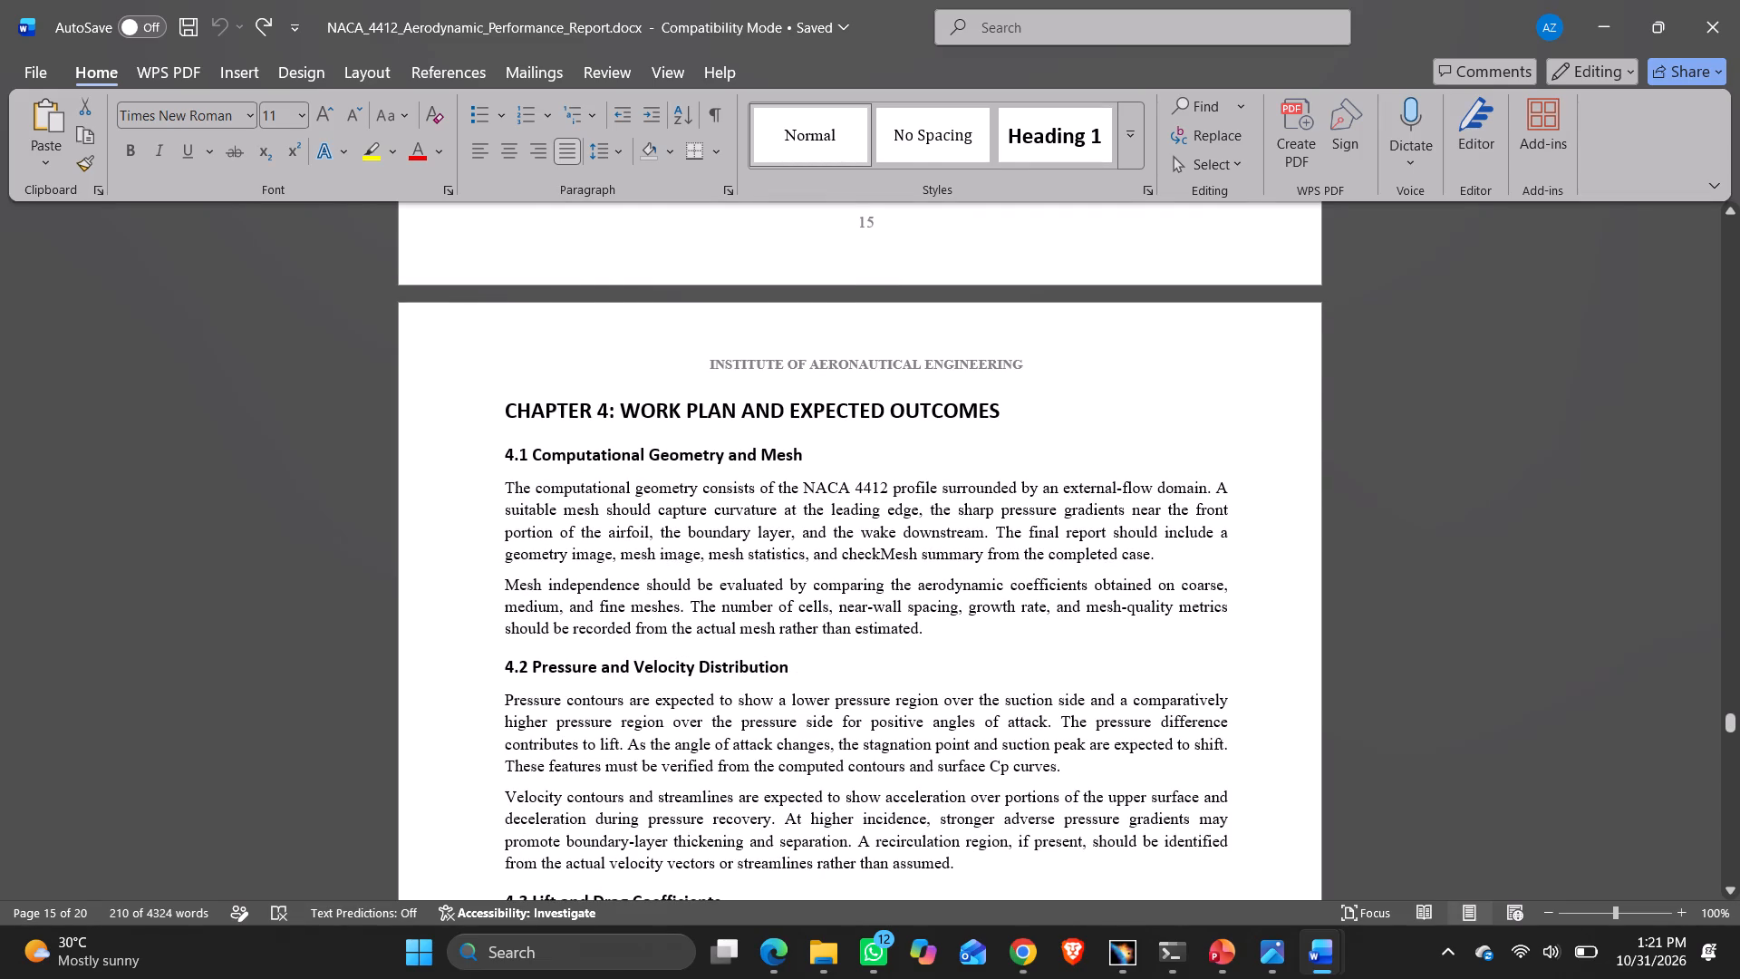
{"action": "key", "text": "alt+Tab"}
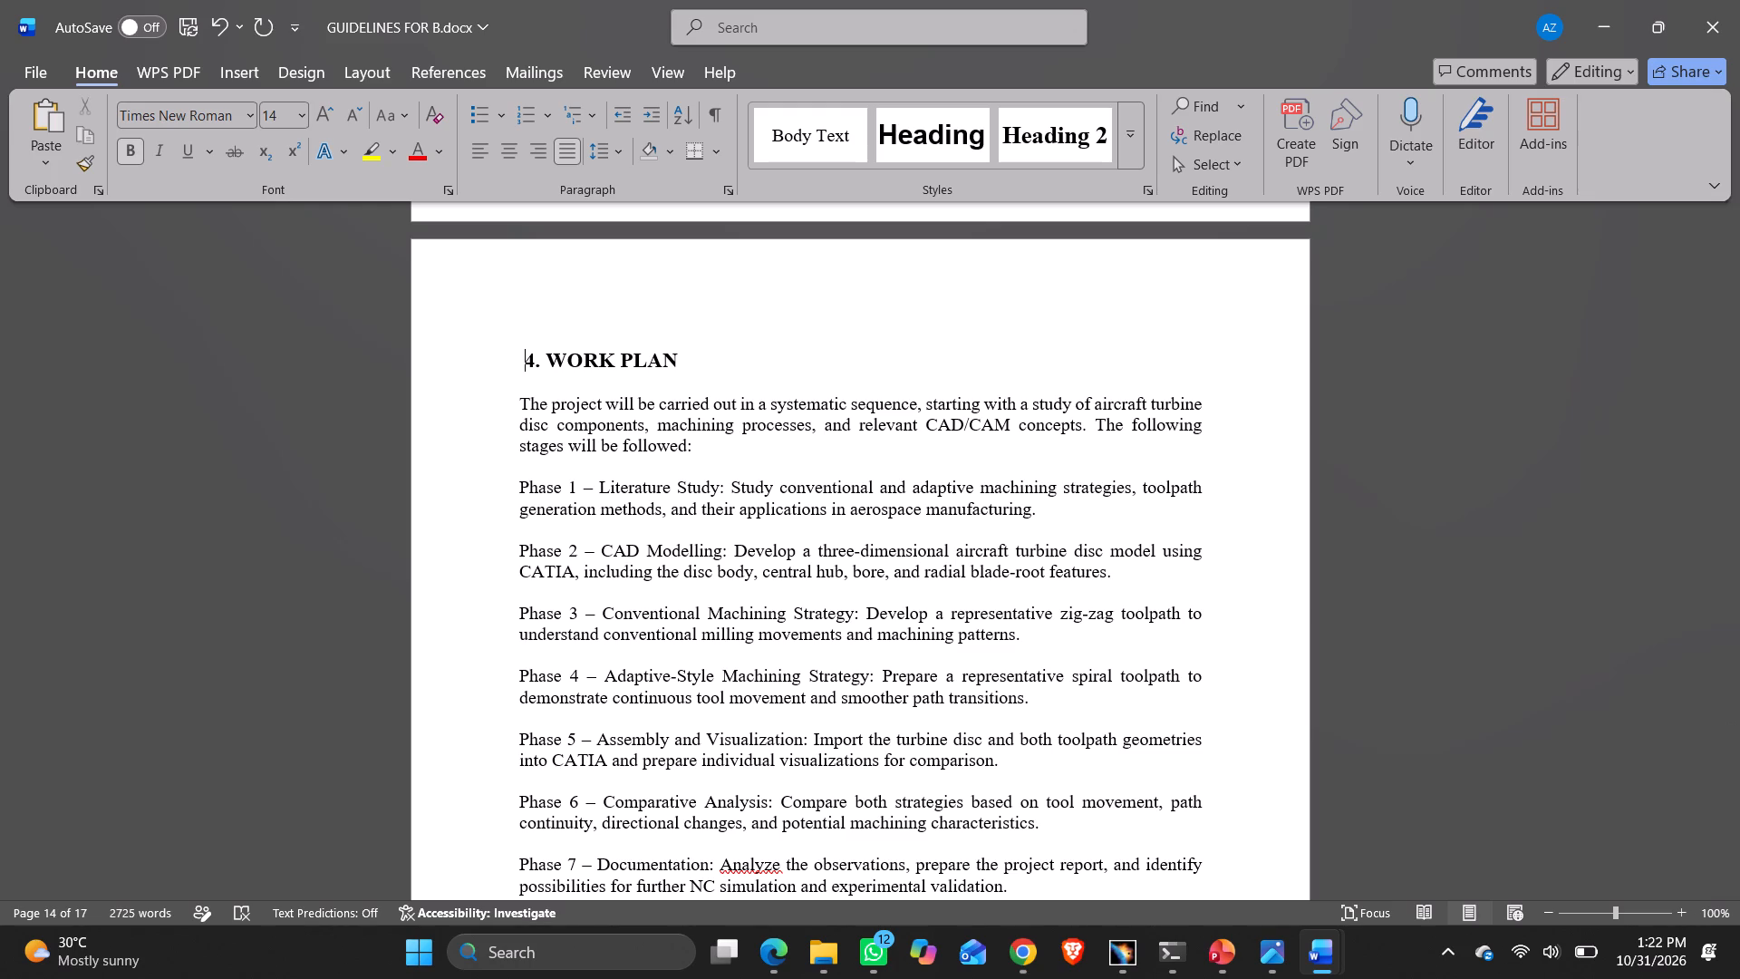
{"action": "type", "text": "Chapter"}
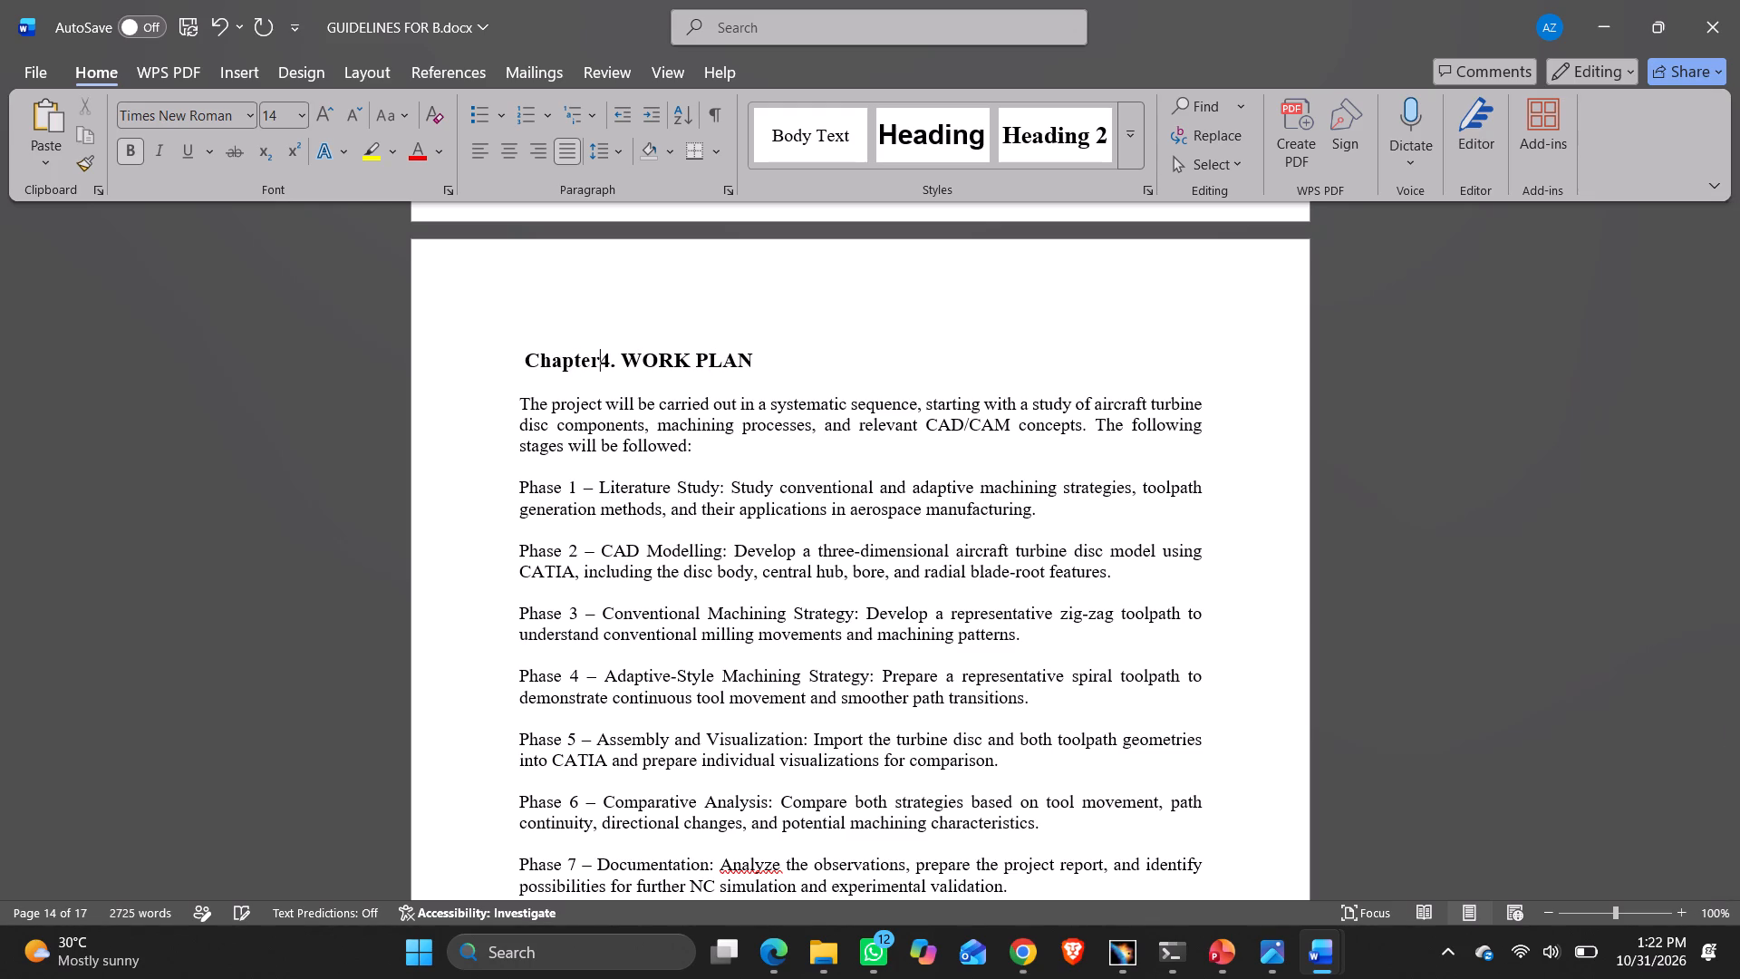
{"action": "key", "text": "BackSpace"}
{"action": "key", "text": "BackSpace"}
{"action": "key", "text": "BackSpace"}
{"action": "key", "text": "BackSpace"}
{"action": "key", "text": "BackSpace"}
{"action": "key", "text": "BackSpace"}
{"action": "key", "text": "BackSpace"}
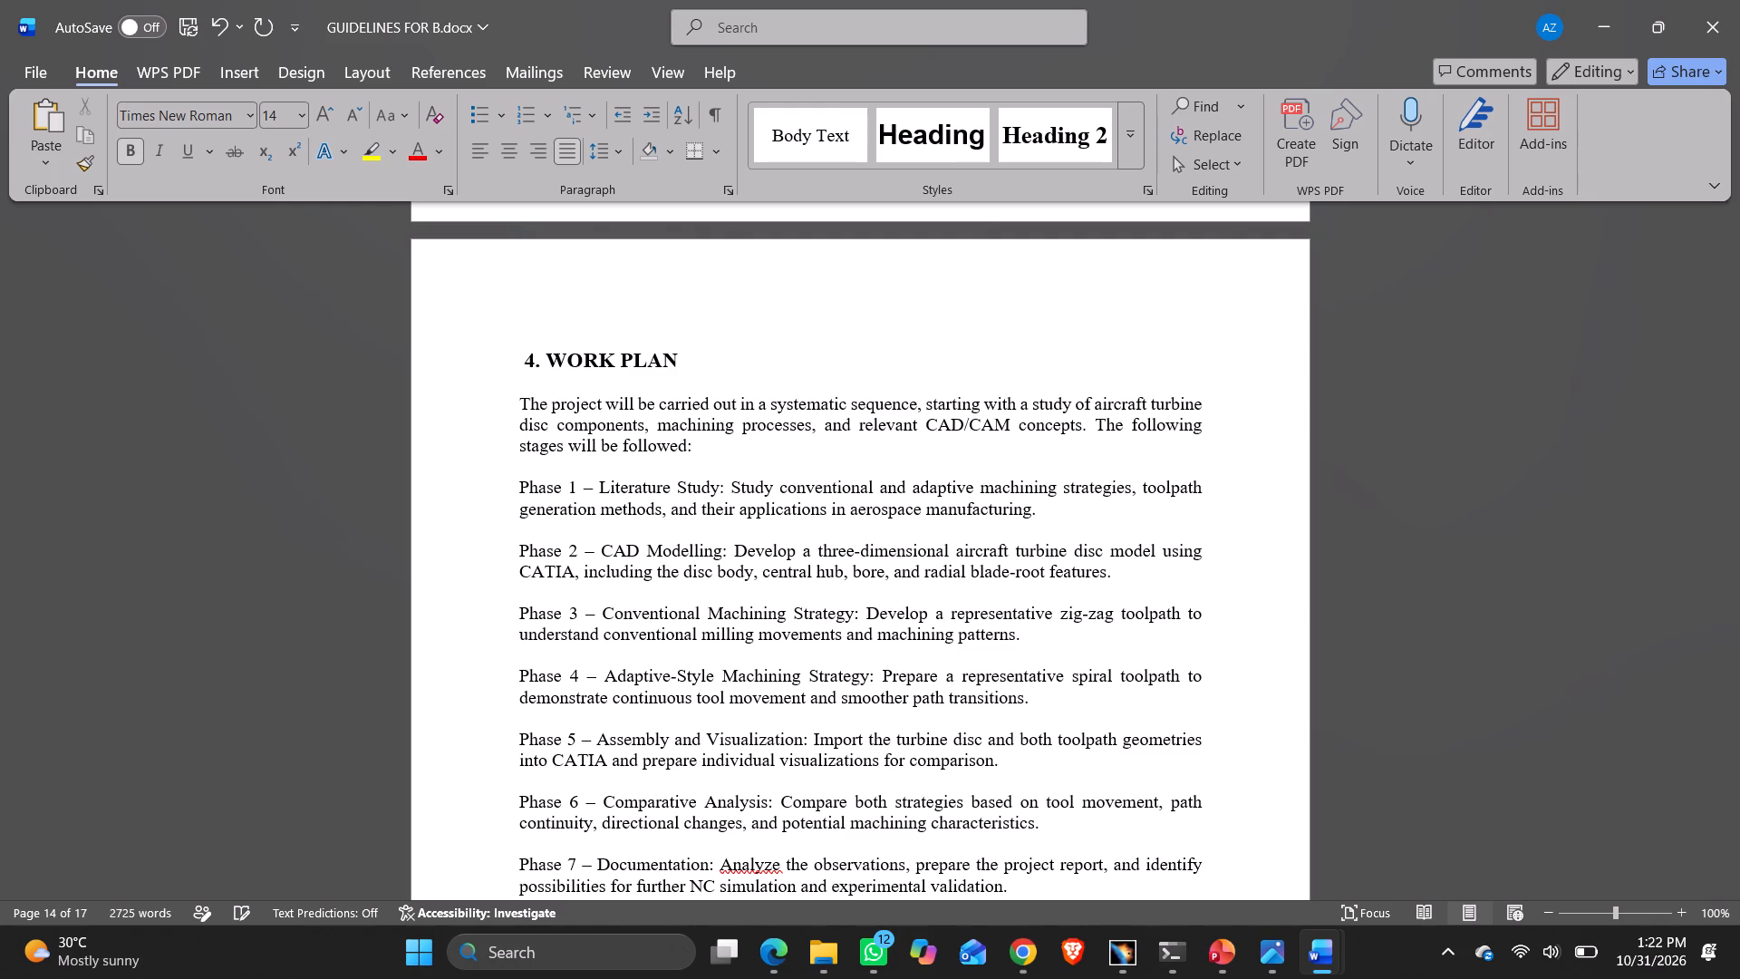
Copy the "CHAPTER III" title from the Methodology page and replace the "4. WORK PLAN" heading with it, on its own line above the intro paragraph.
{"action": "scroll", "coordinate": [401, 384], "scroll_direction": "up", "scroll_amount": 7}
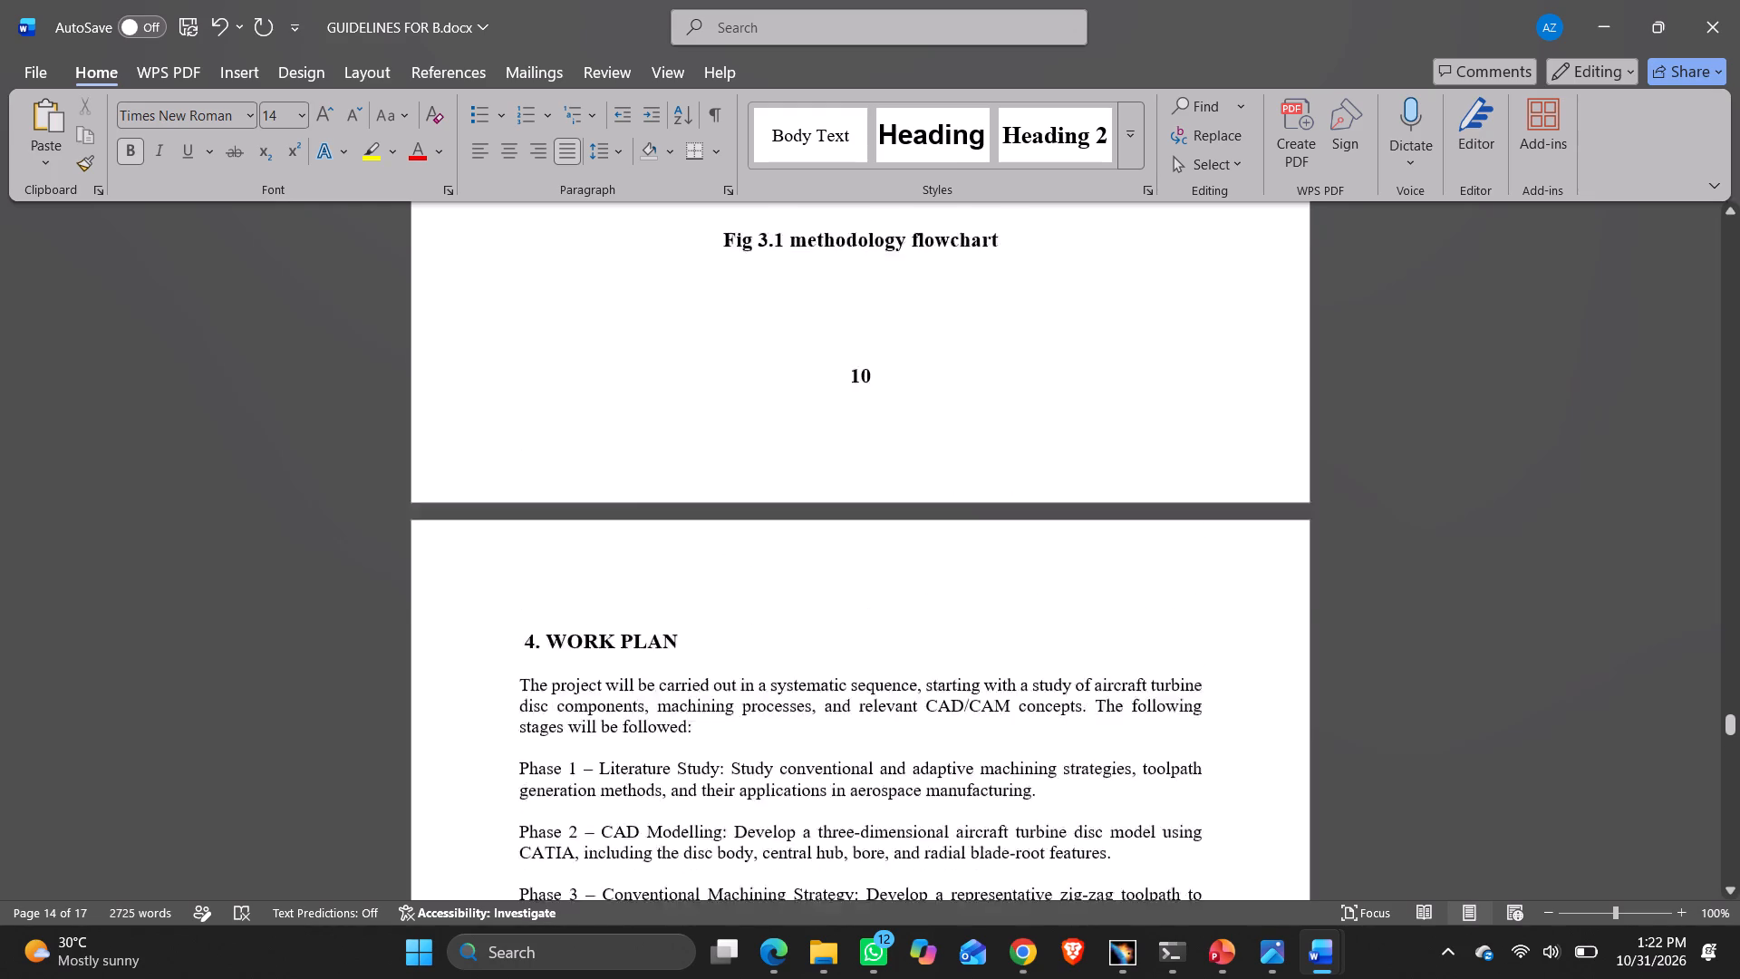
{"action": "scroll", "coordinate": [401, 384], "scroll_direction": "up", "scroll_amount": 20}
{"action": "scroll", "coordinate": [401, 384], "scroll_direction": "up", "scroll_amount": 17}
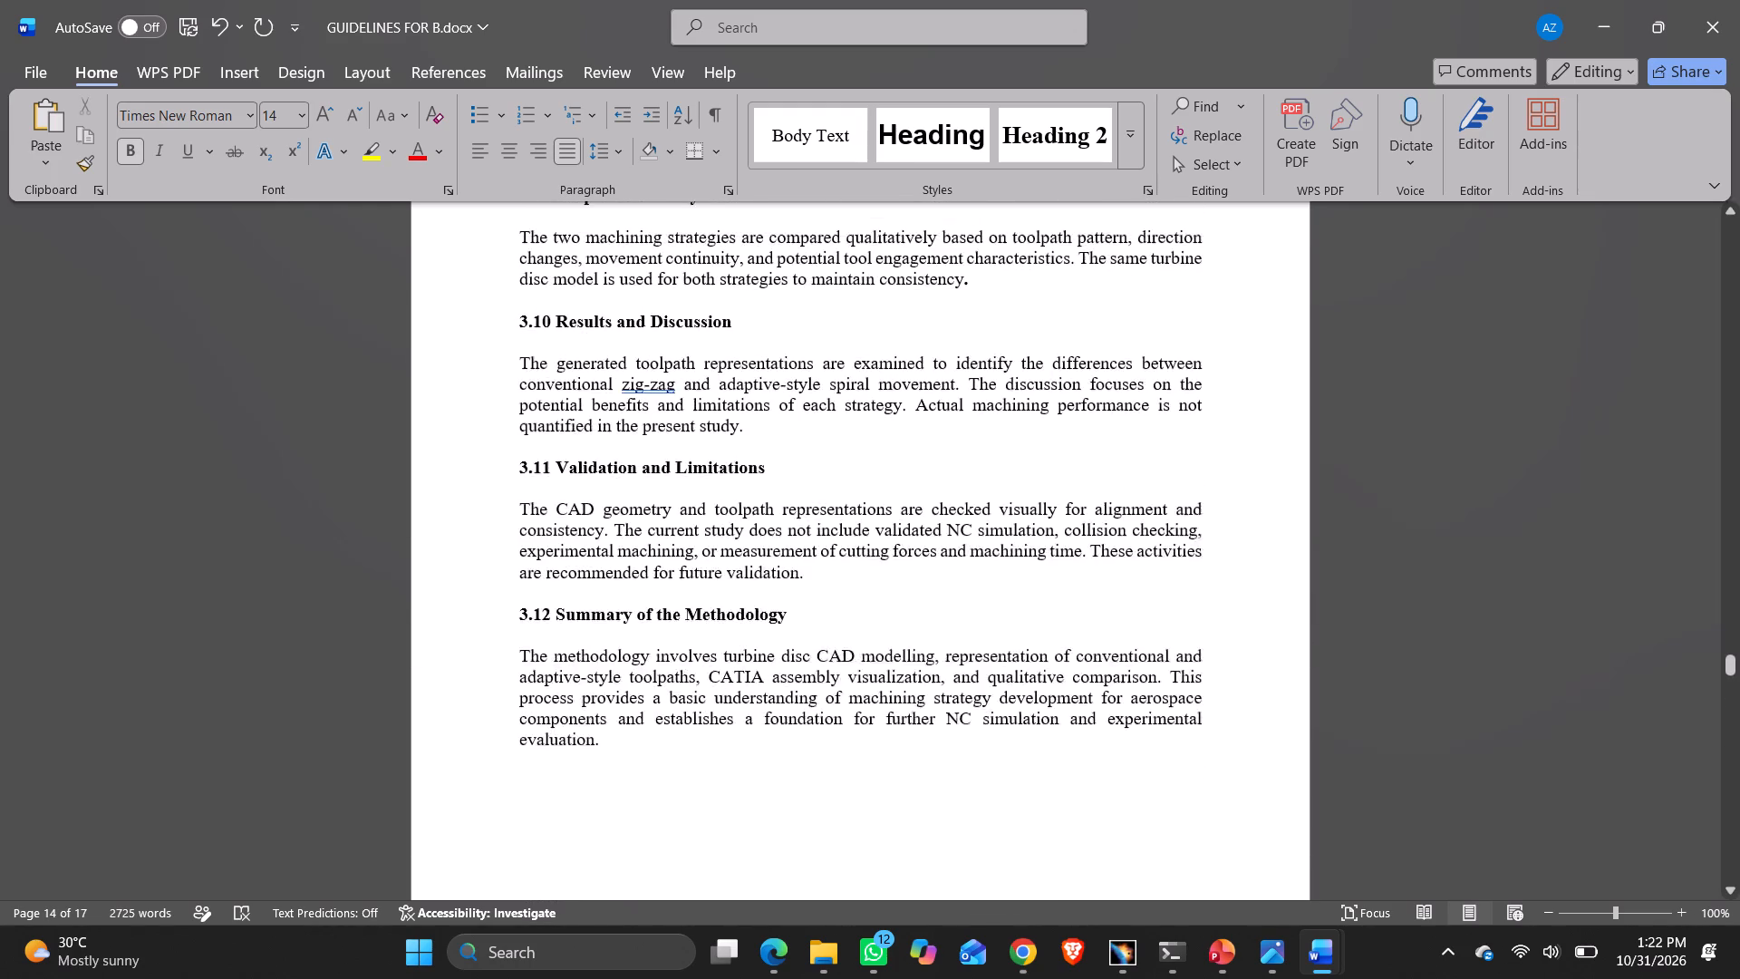
{"action": "scroll", "coordinate": [403, 383], "scroll_direction": "up", "scroll_amount": 13}
{"action": "scroll", "coordinate": [403, 383], "scroll_direction": "up", "scroll_amount": 14}
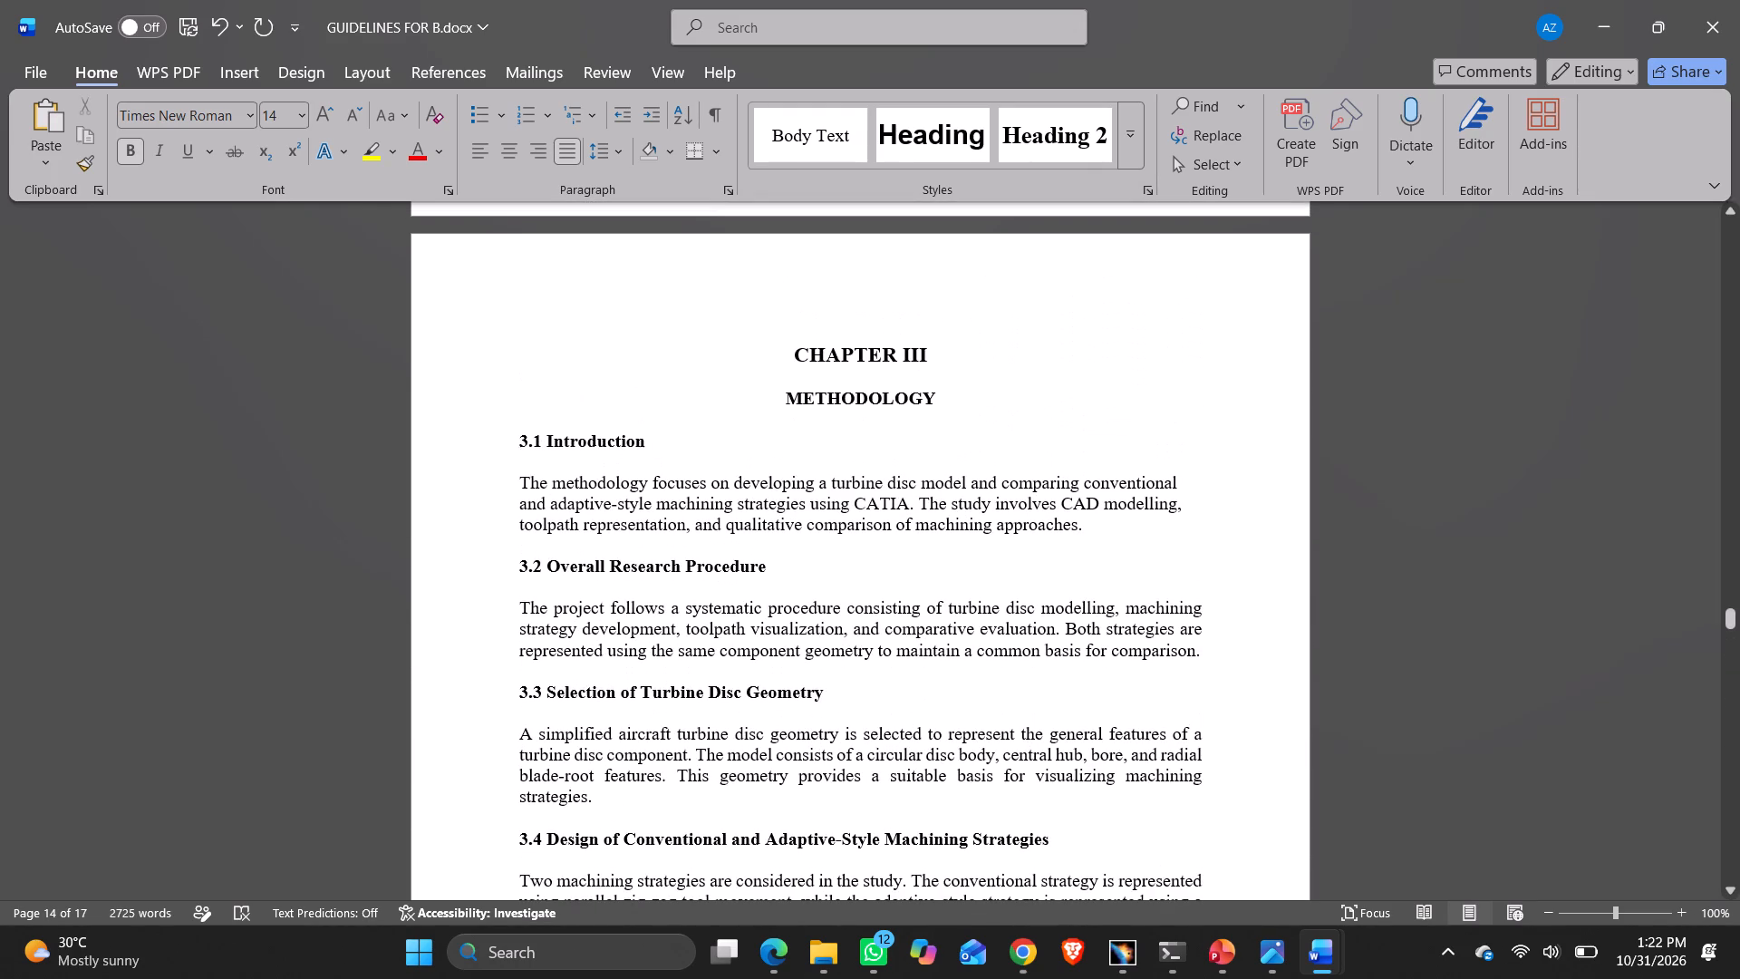
{"action": "left_click_drag", "start_coordinate": [794, 352], "coordinate": [799, 355]}
{"action": "left_click_drag", "start_coordinate": [799, 355], "coordinate": [928, 348]}
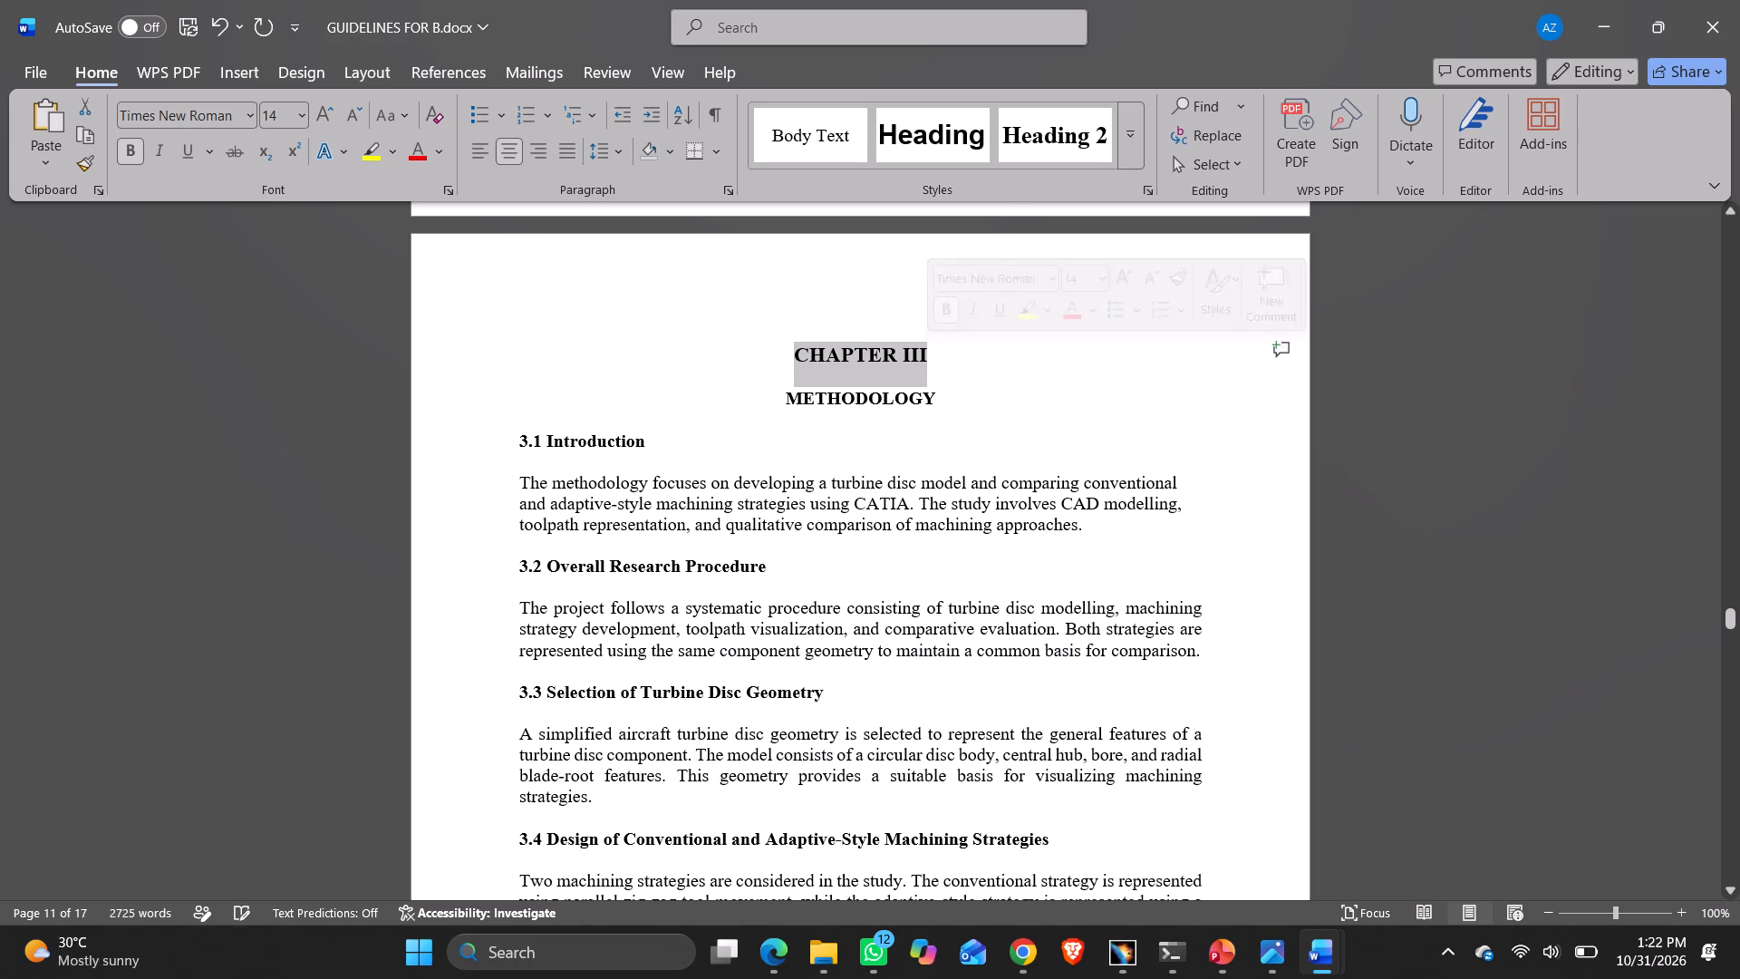
{"action": "key", "text": "ctrl+c"}
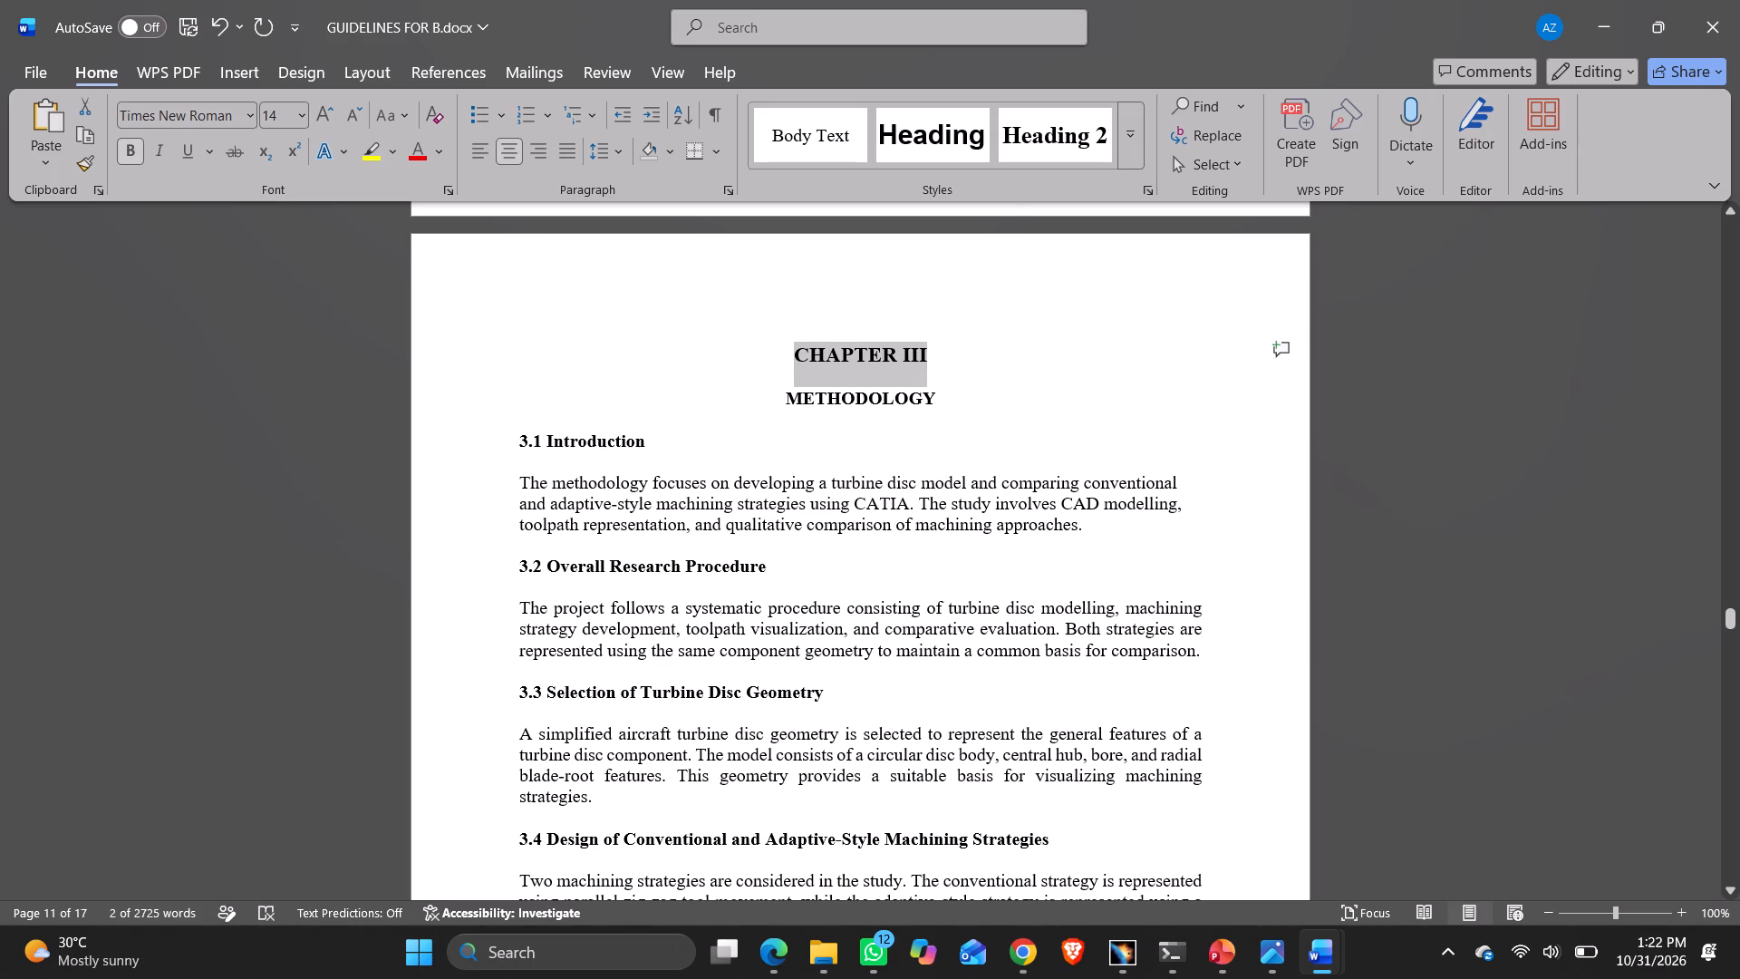
{"action": "scroll", "coordinate": [932, 416], "scroll_direction": "down", "scroll_amount": 20}
{"action": "scroll", "coordinate": [932, 416], "scroll_direction": "down", "scroll_amount": 20}
{"action": "scroll", "coordinate": [932, 416], "scroll_direction": "down", "scroll_amount": 5}
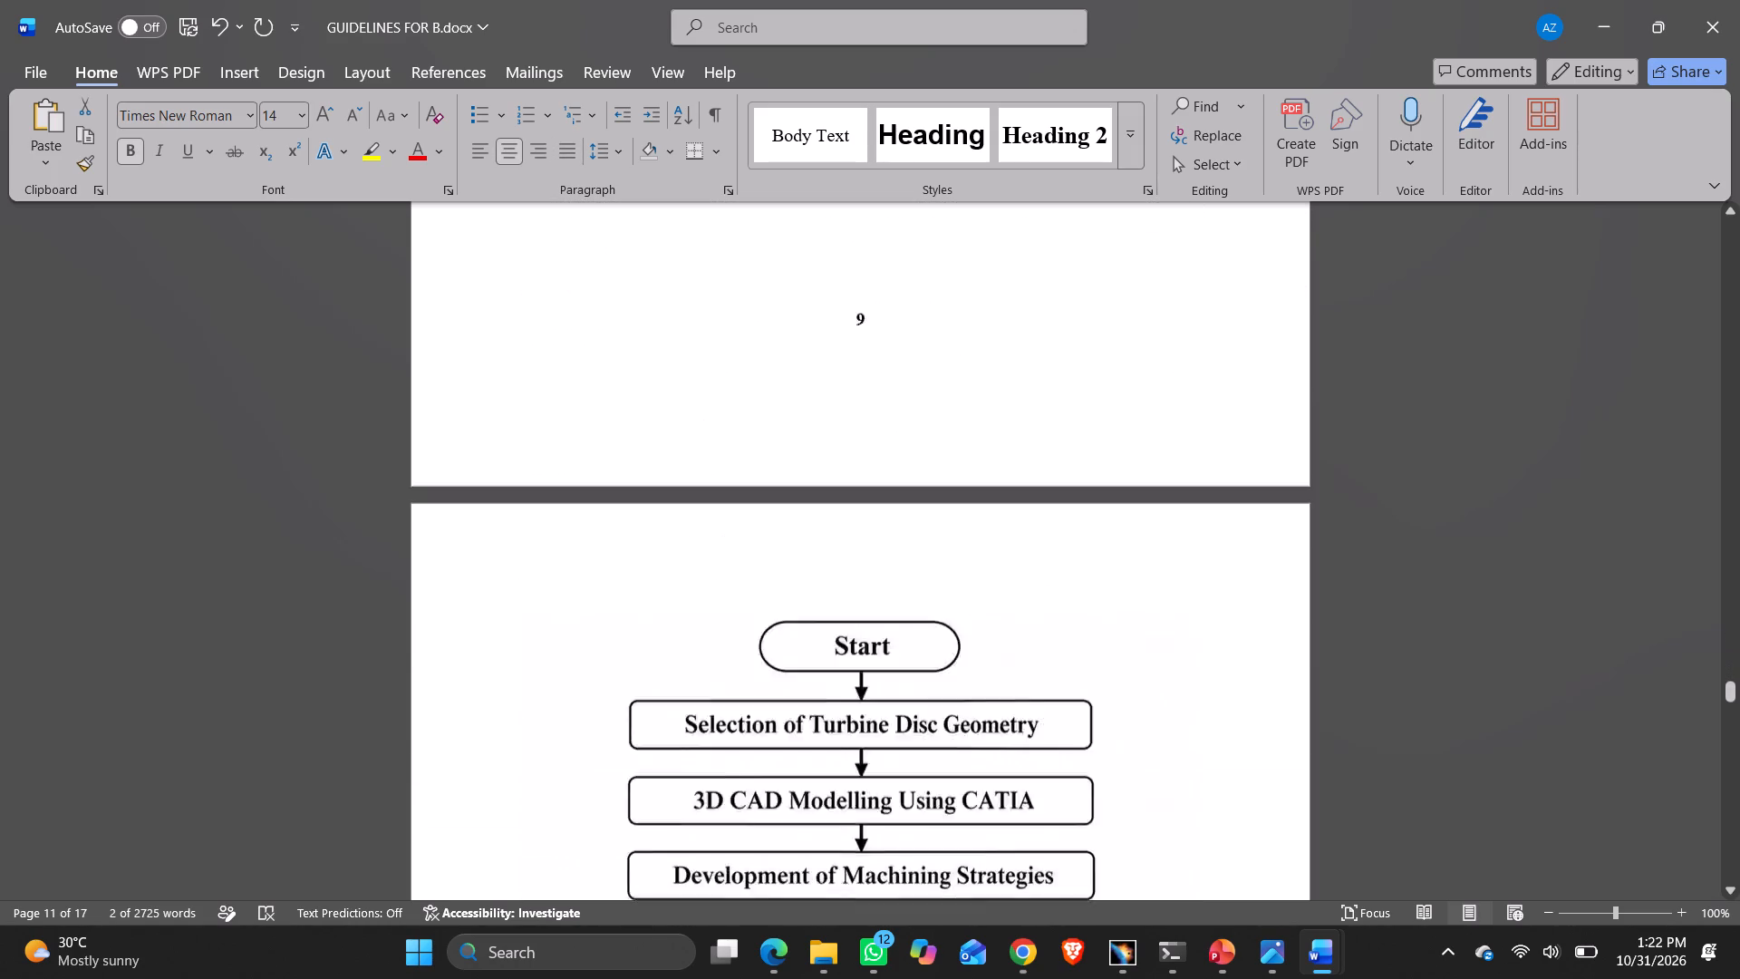
{"action": "scroll", "coordinate": [904, 459], "scroll_direction": "down", "scroll_amount": 20}
{"action": "scroll", "coordinate": [904, 459], "scroll_direction": "down", "scroll_amount": 6}
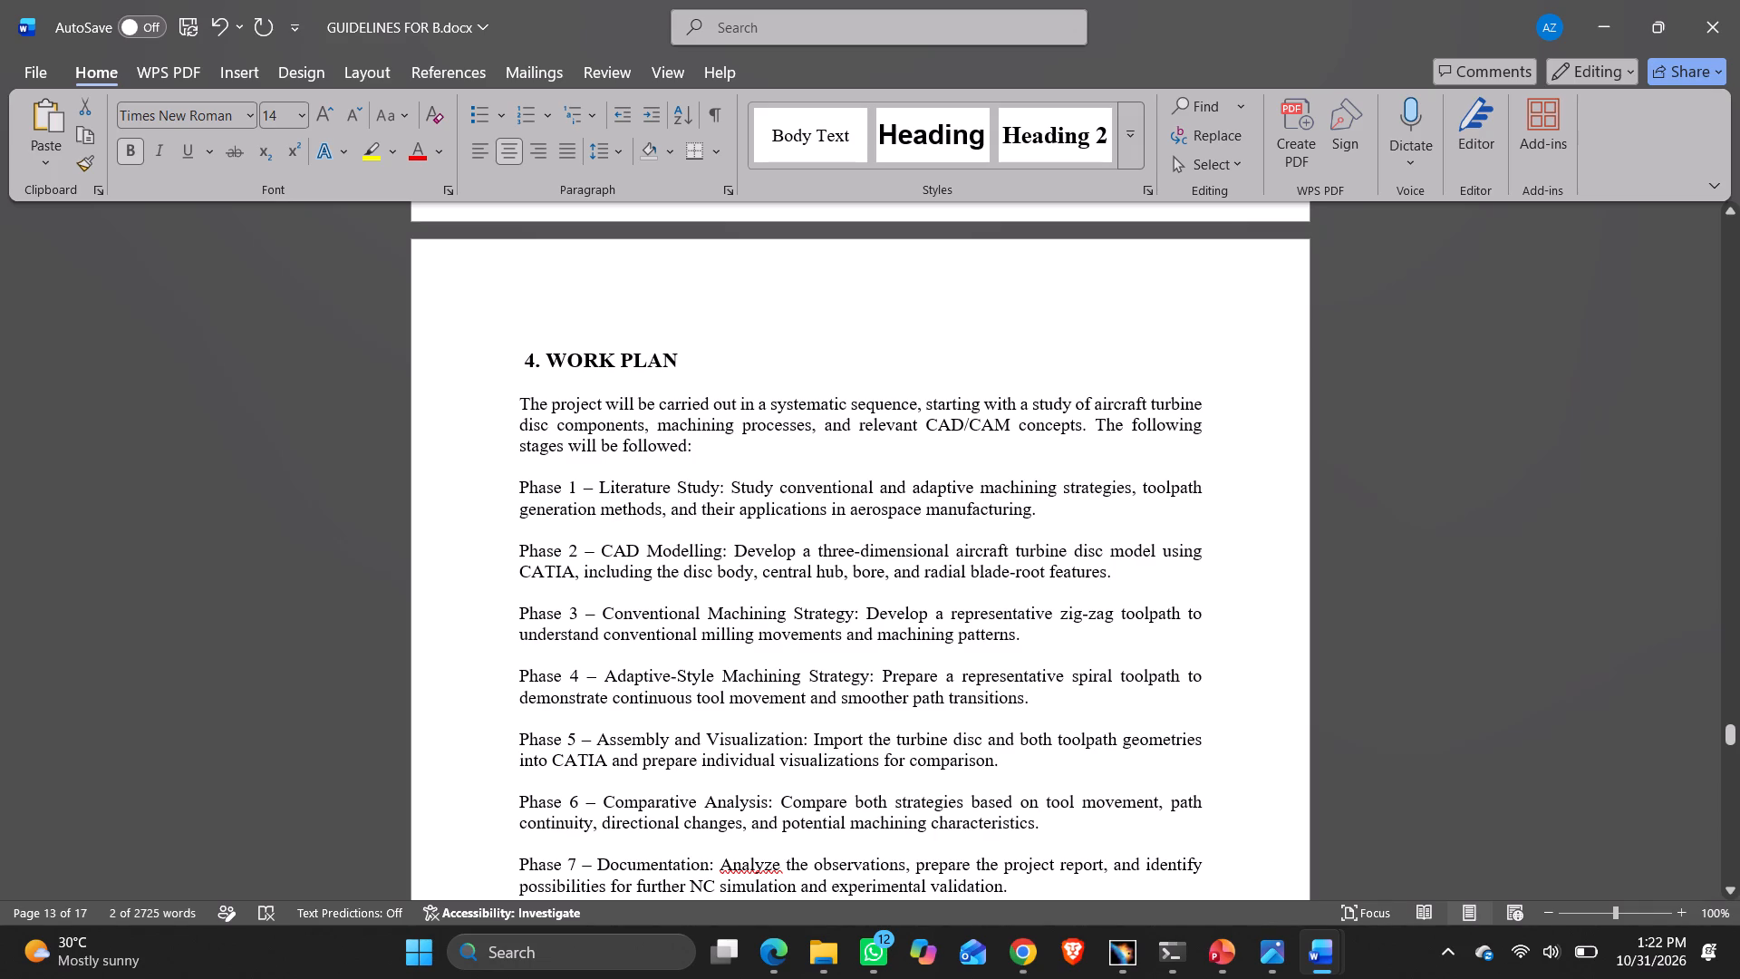
{"action": "left_click_drag", "start_coordinate": [677, 356], "coordinate": [532, 353]}
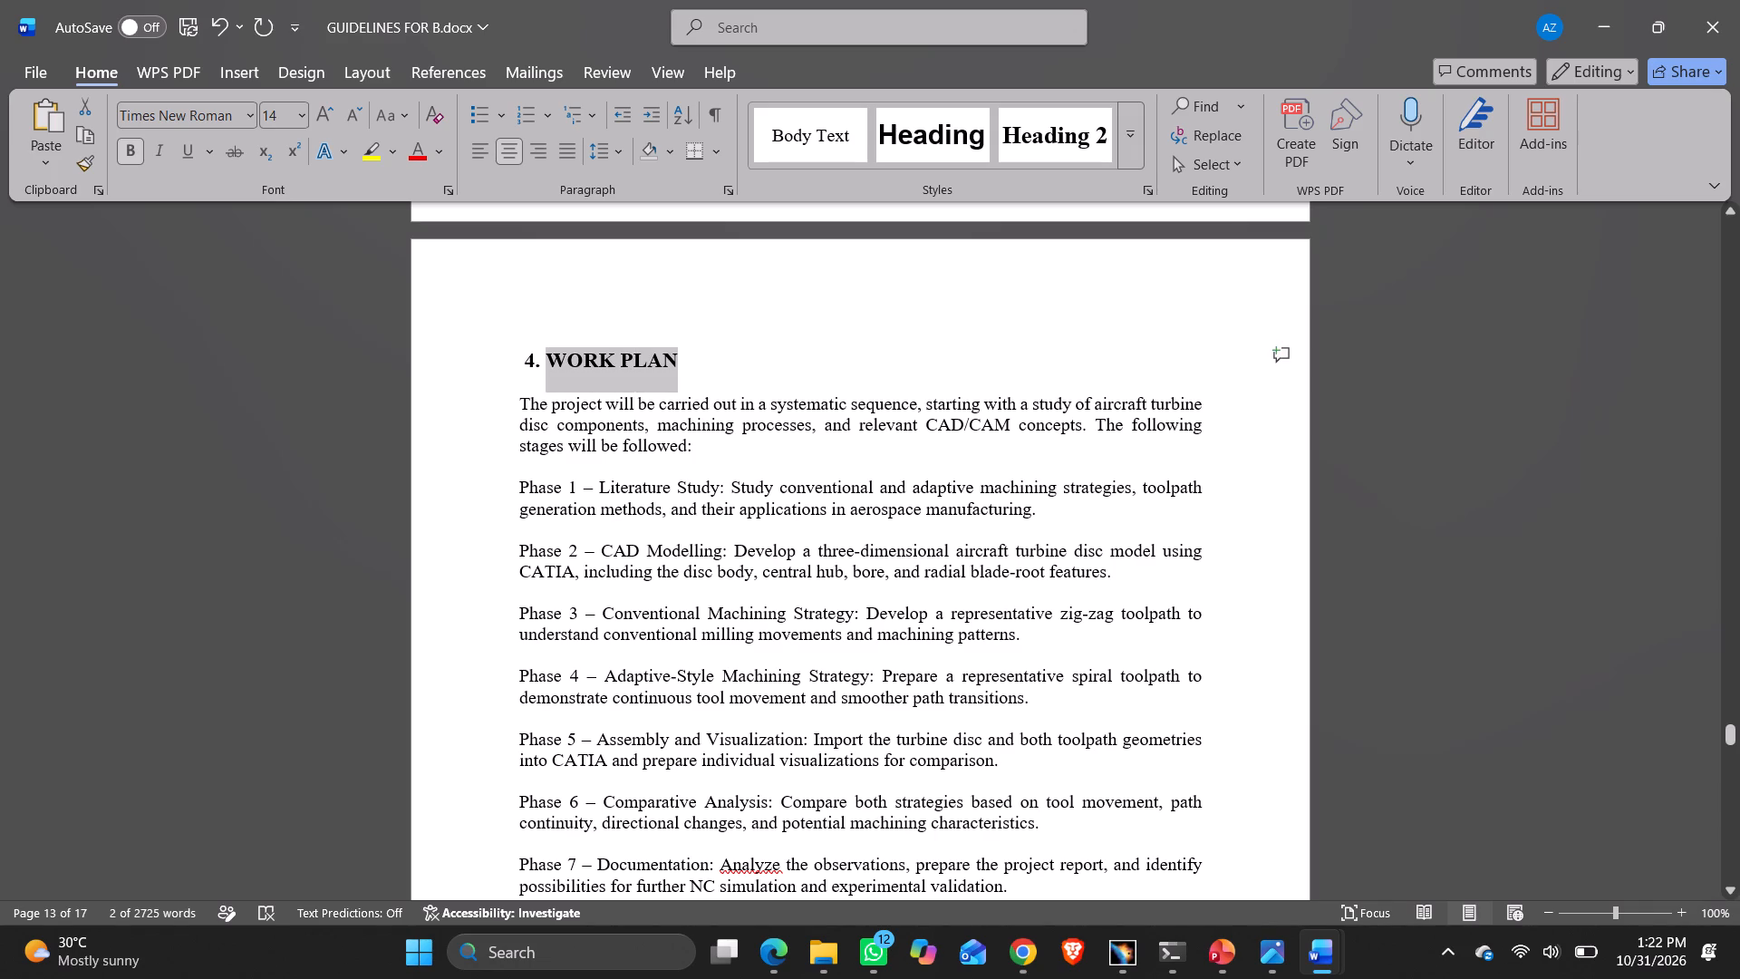
{"action": "left_click_drag", "start_coordinate": [532, 353], "coordinate": [536, 347]}
{"action": "left_click", "coordinate": [491, 340]}
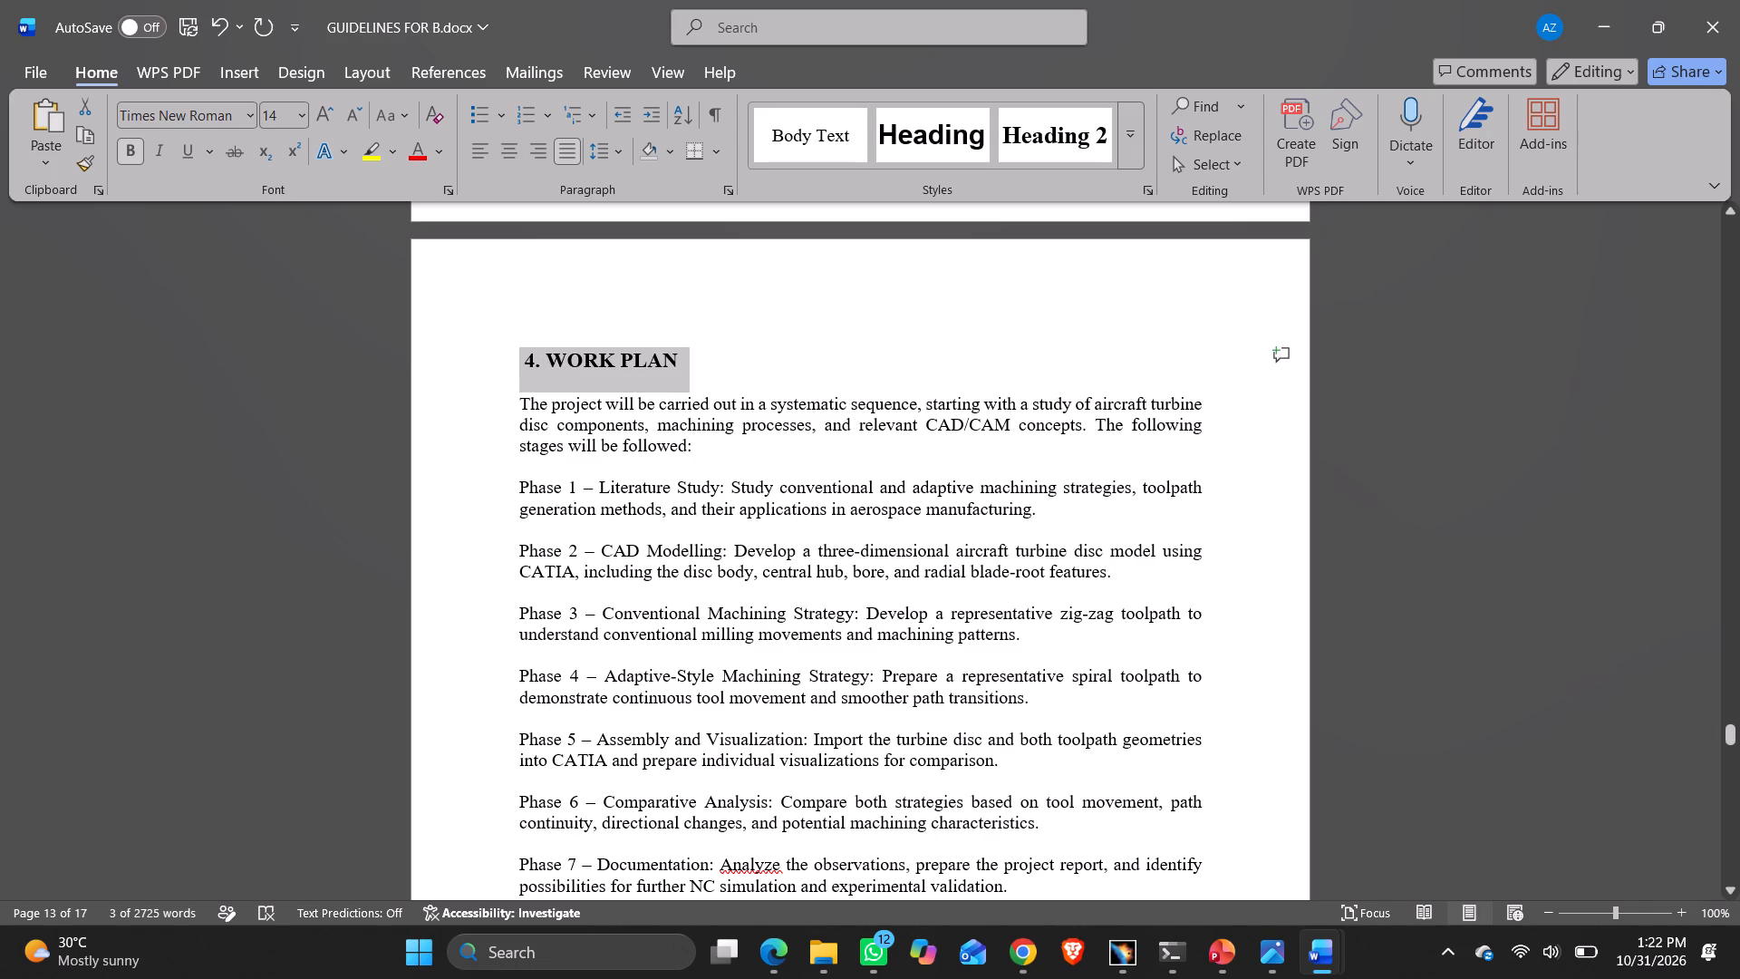
{"action": "key", "text": "ctrl+v"}
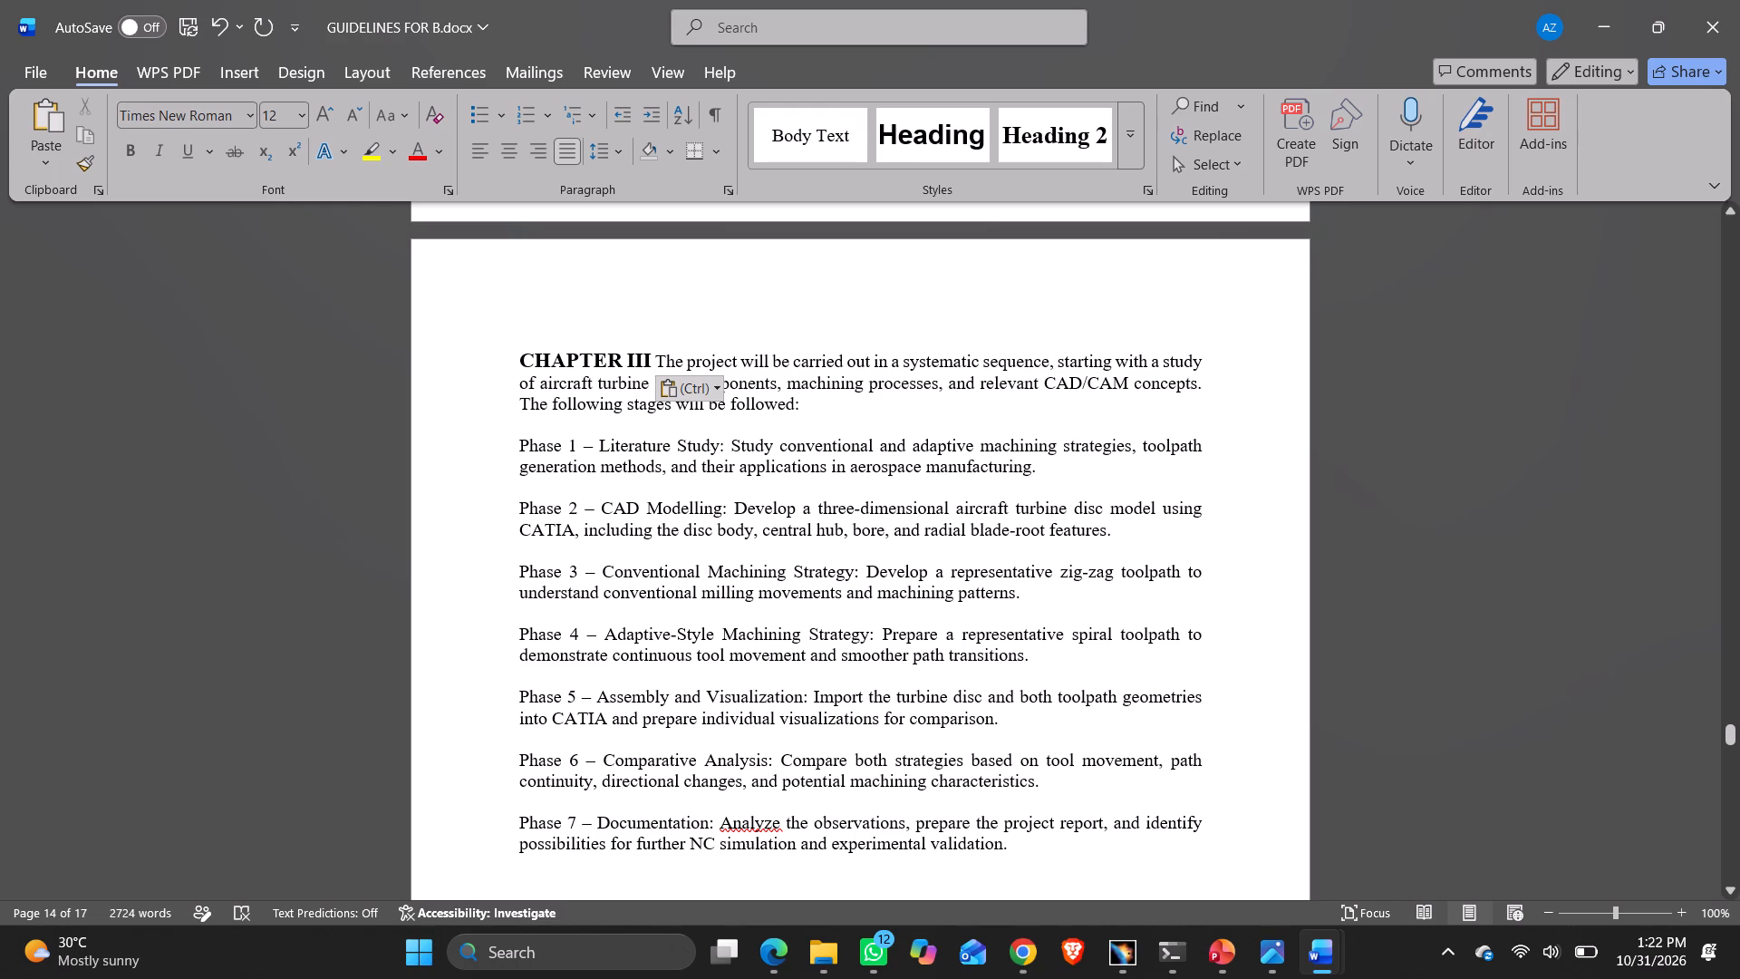
{"action": "key", "text": "space"}
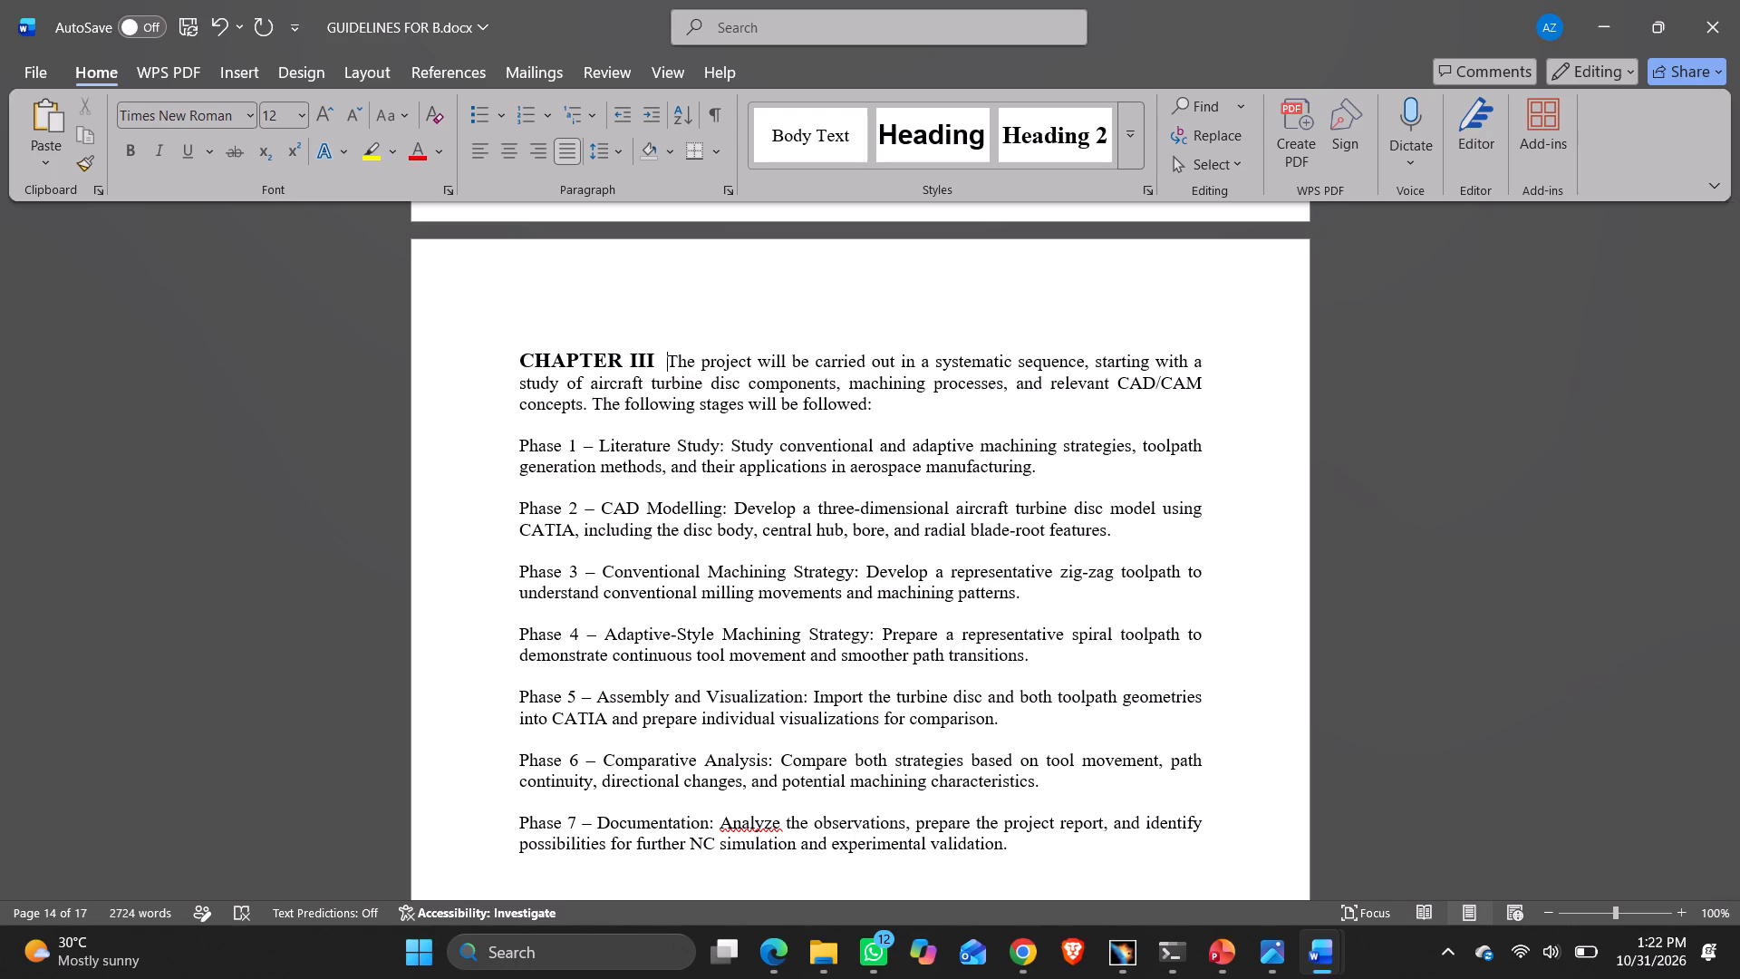
{"action": "key", "text": "Return"}
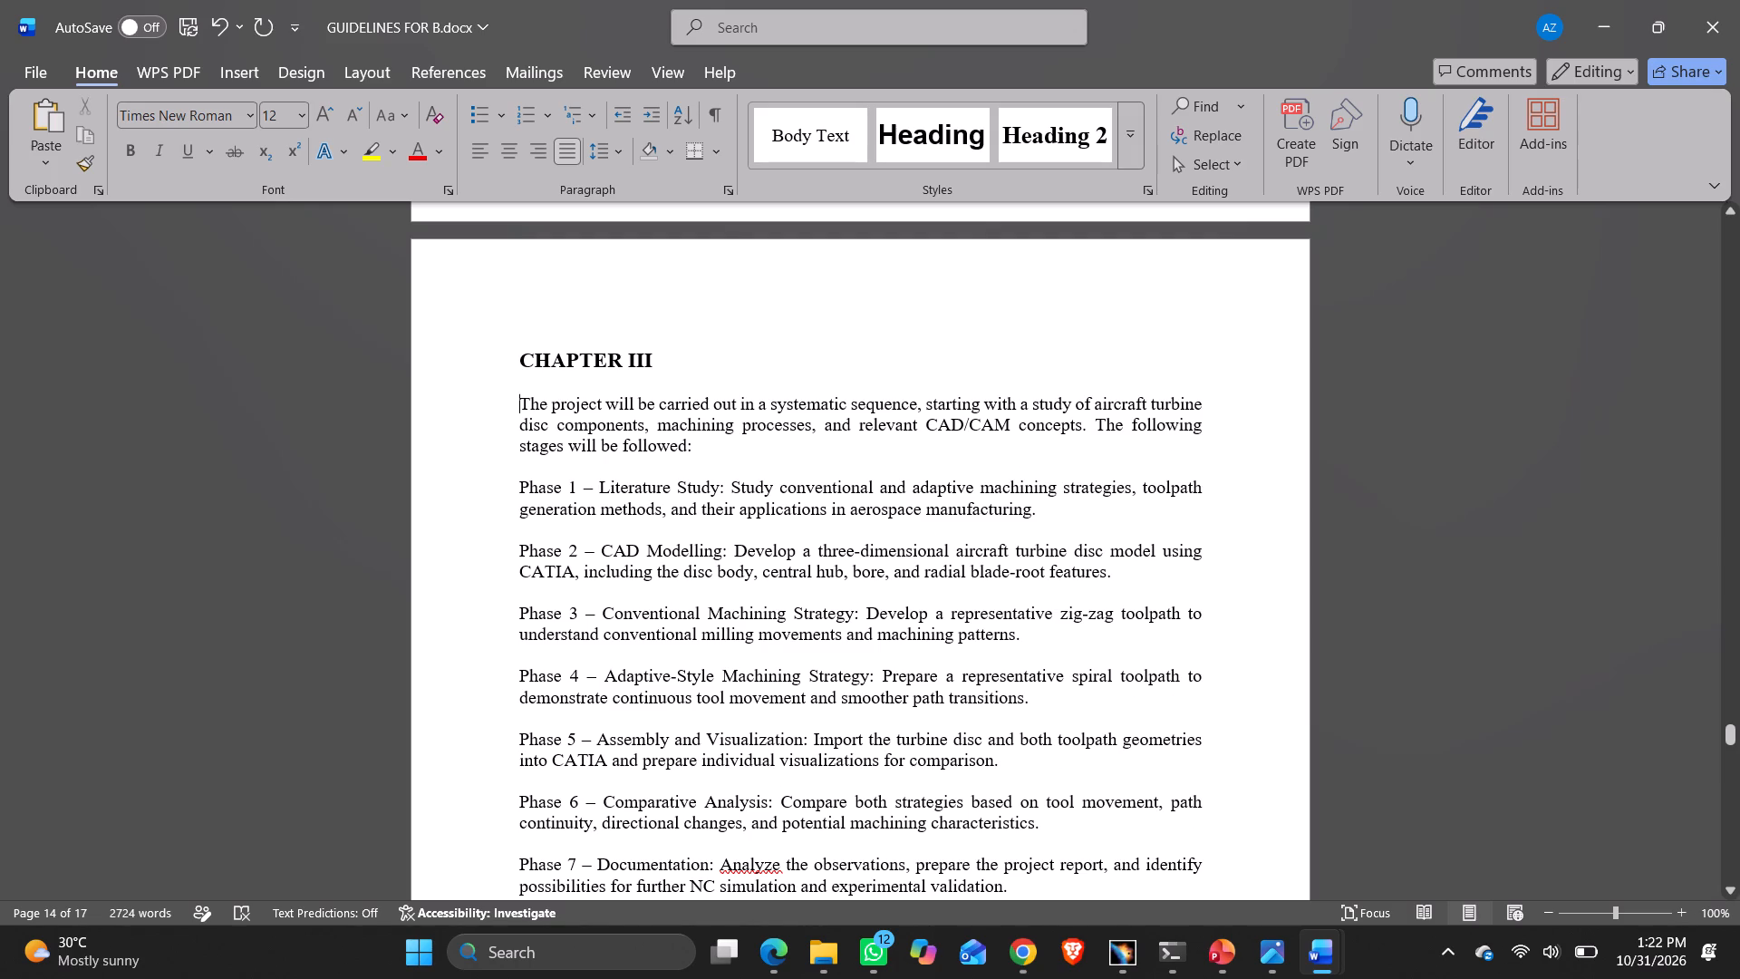
Centre the pasted chapter title above the work plan text.
{"action": "left_click_drag", "start_coordinate": [653, 358], "coordinate": [547, 347]}
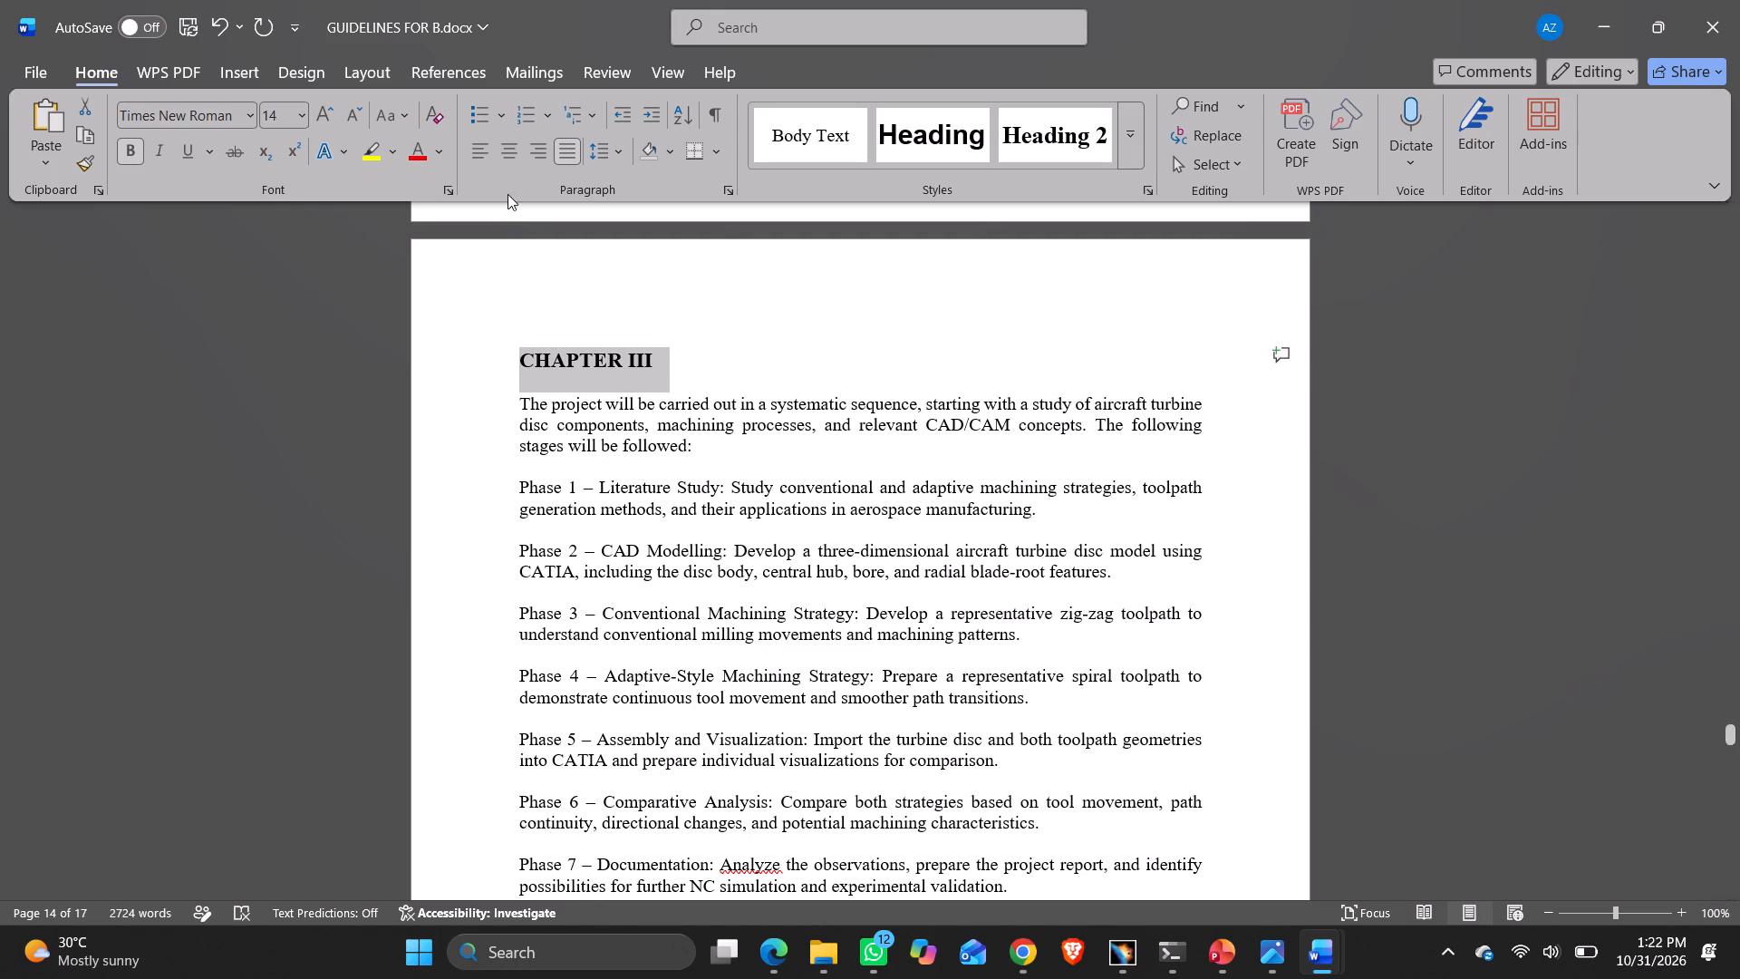
{"action": "left_click", "coordinate": [511, 140]}
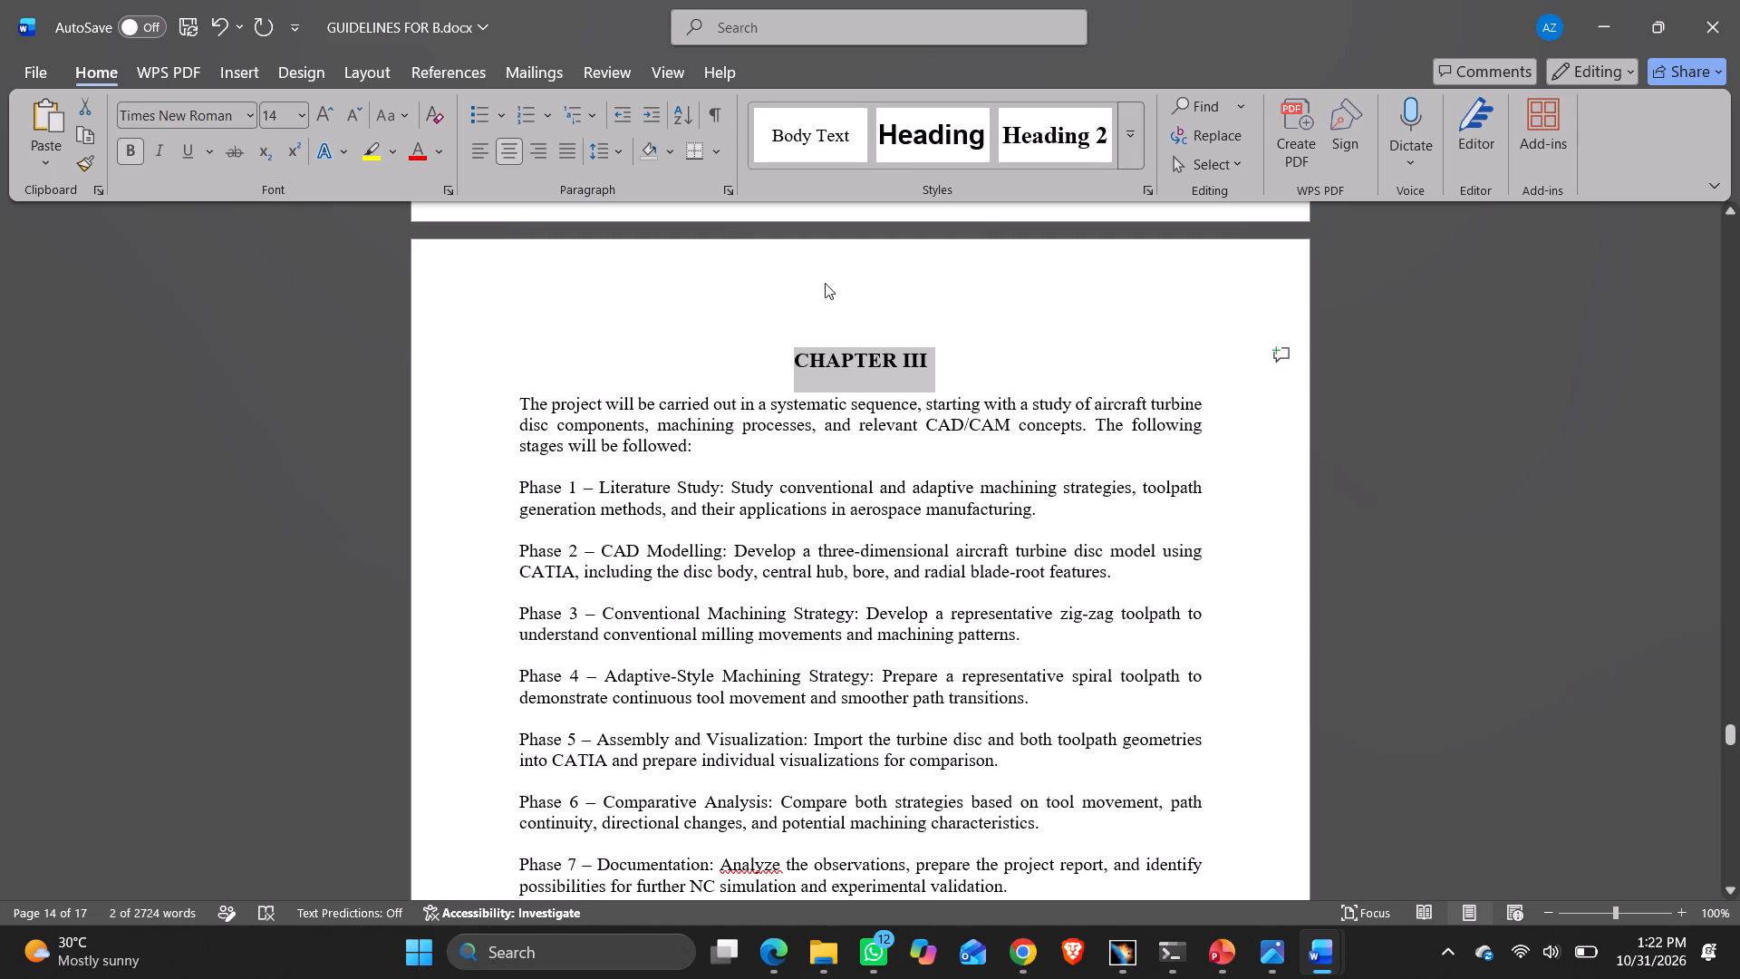
Change the work plan page's chapter title to "CHAPTER IV" and add an empty centred line below it.
{"action": "left_click", "coordinate": [926, 354]}
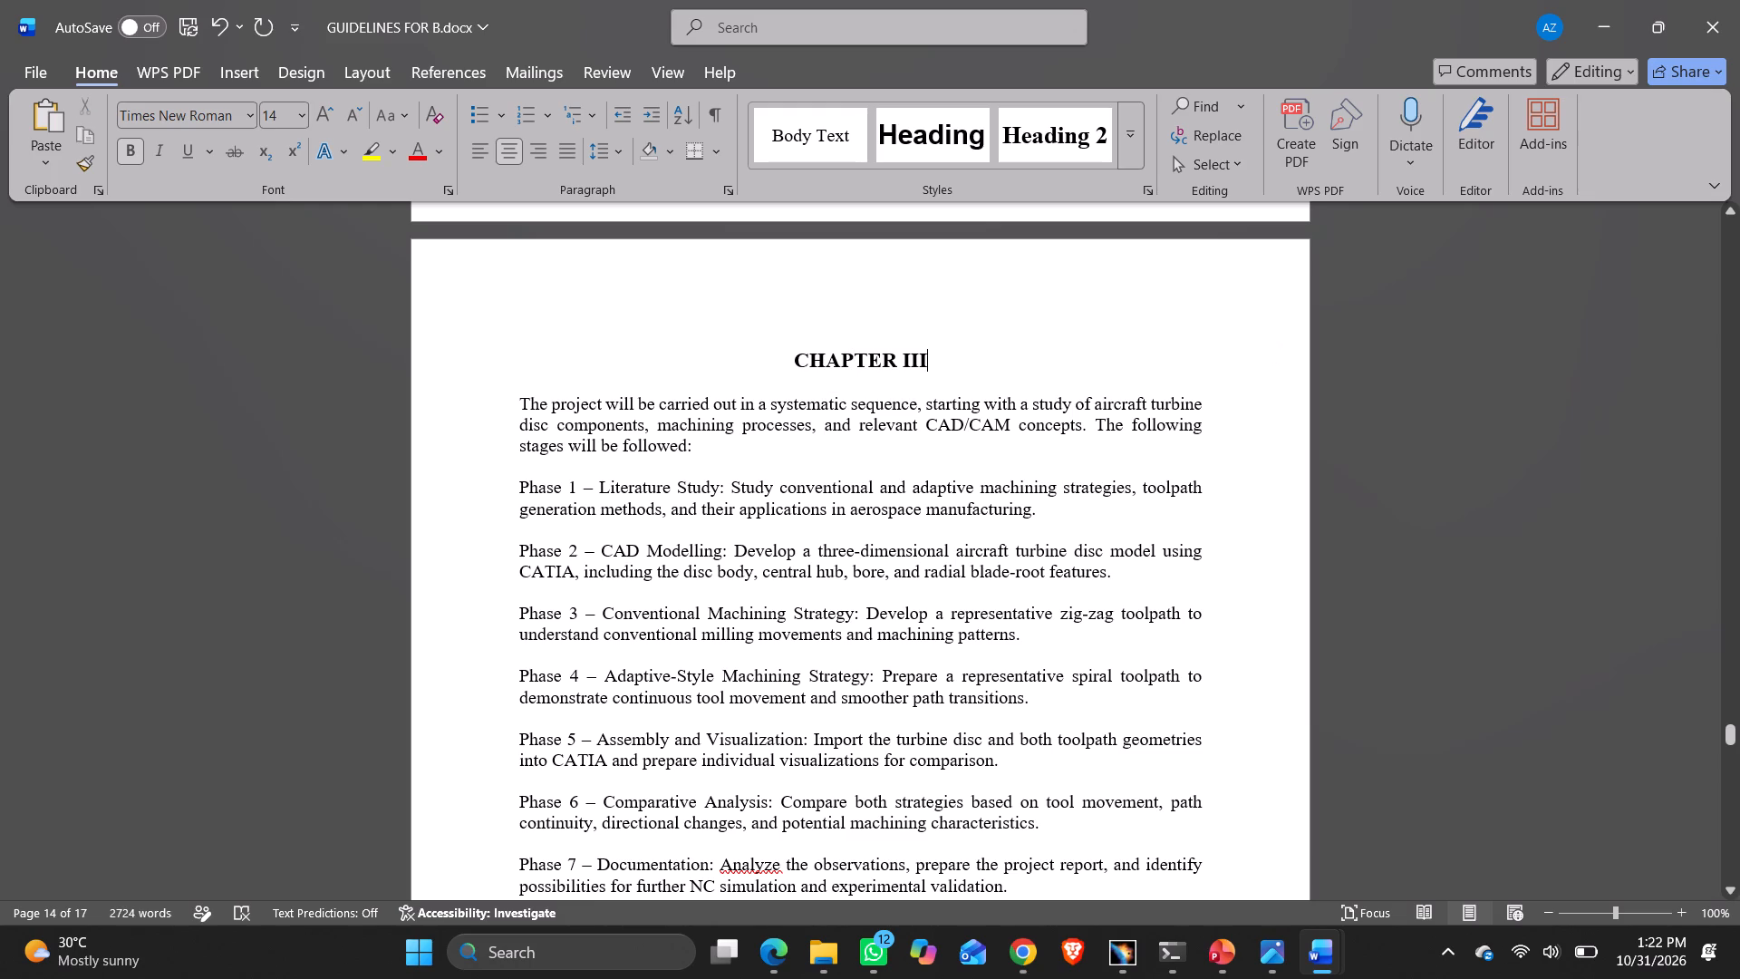
{"action": "key", "text": "BackSpace"}
{"action": "key", "text": "BackSpace"}
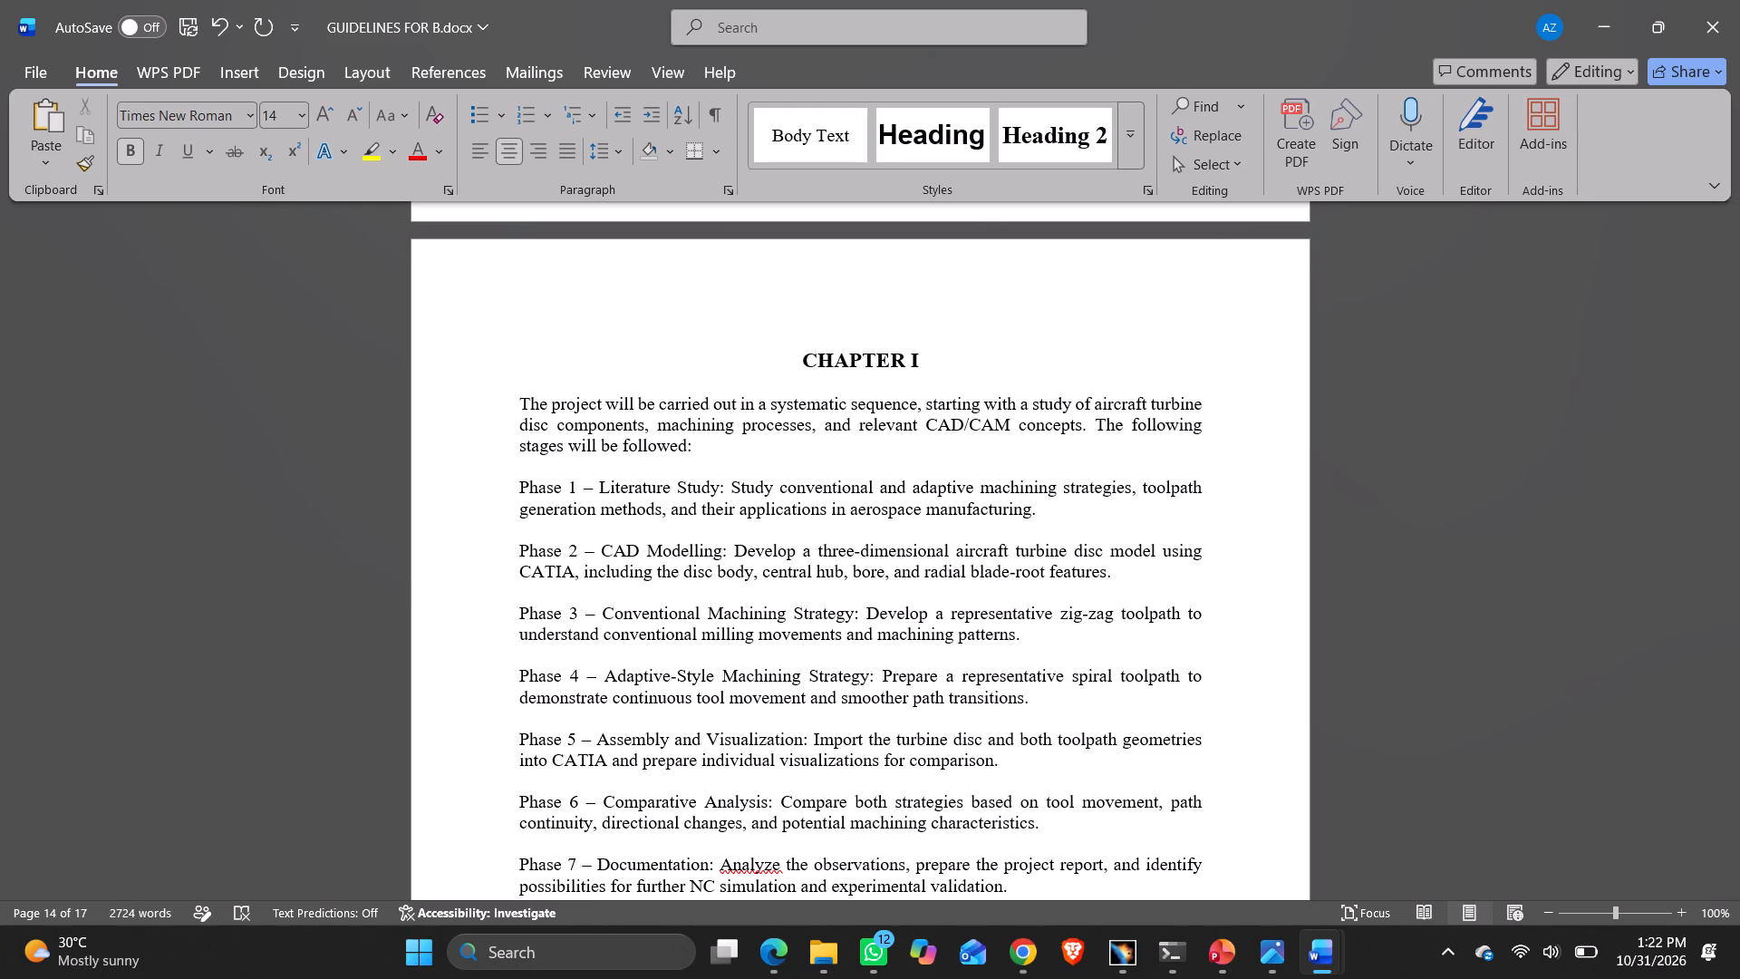
{"action": "key", "text": "shift+v"}
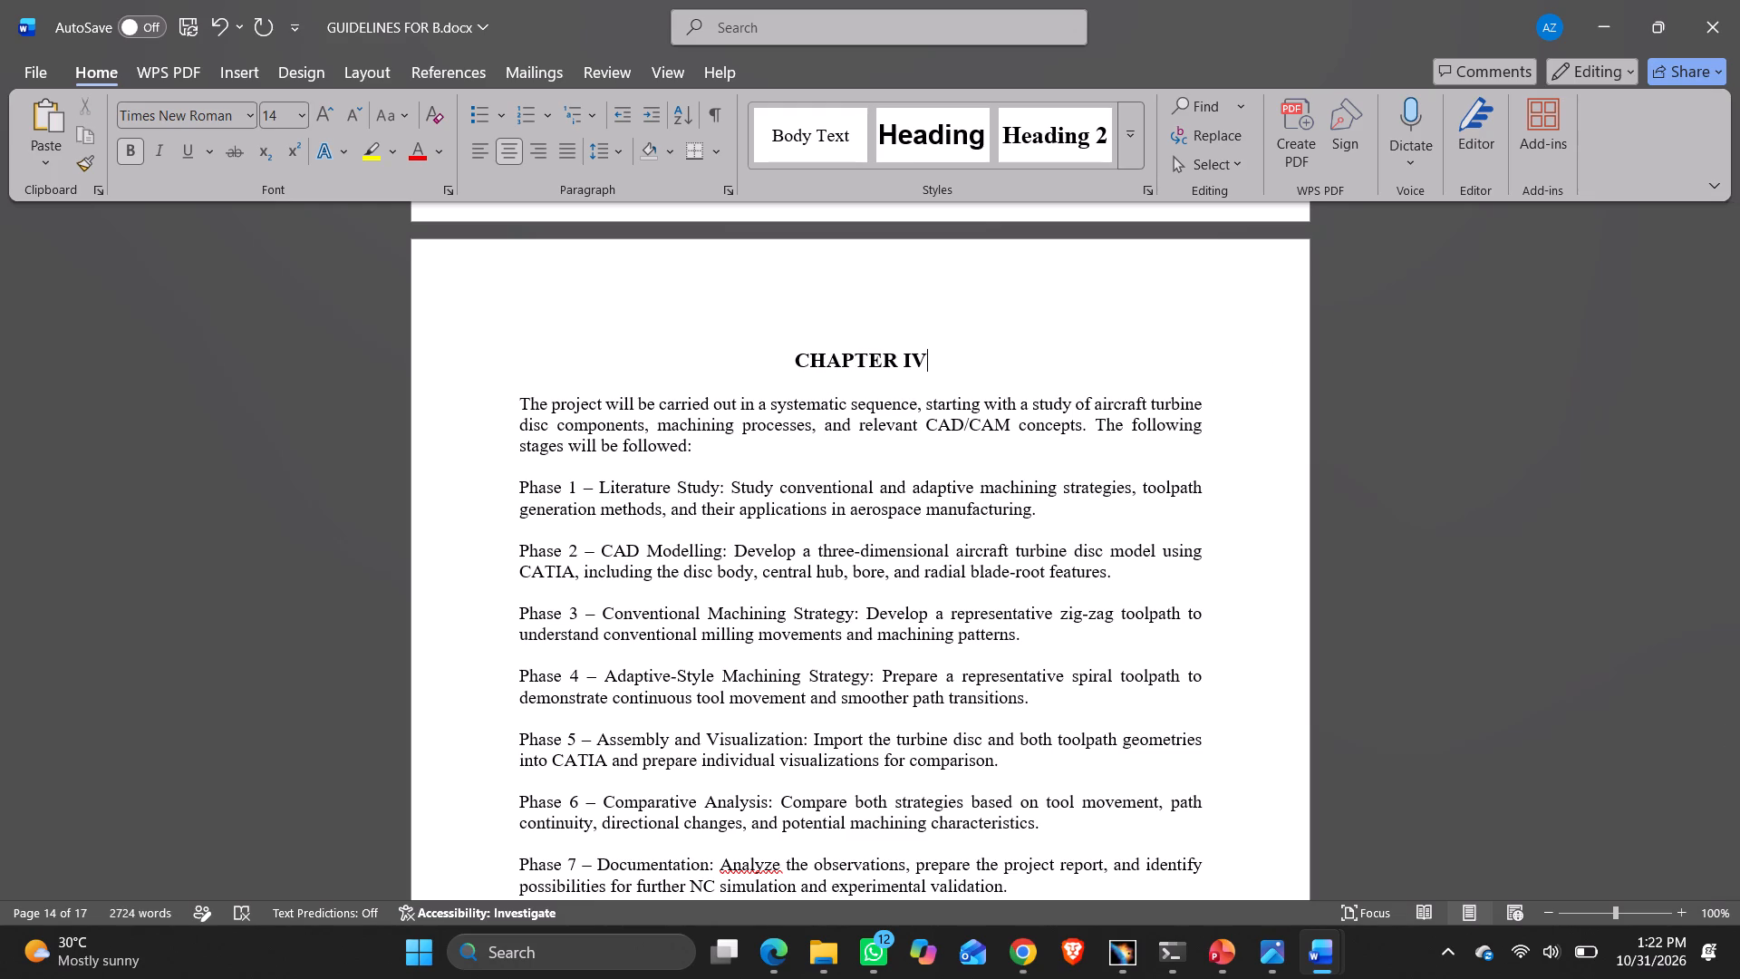
{"action": "key", "text": "Return"}
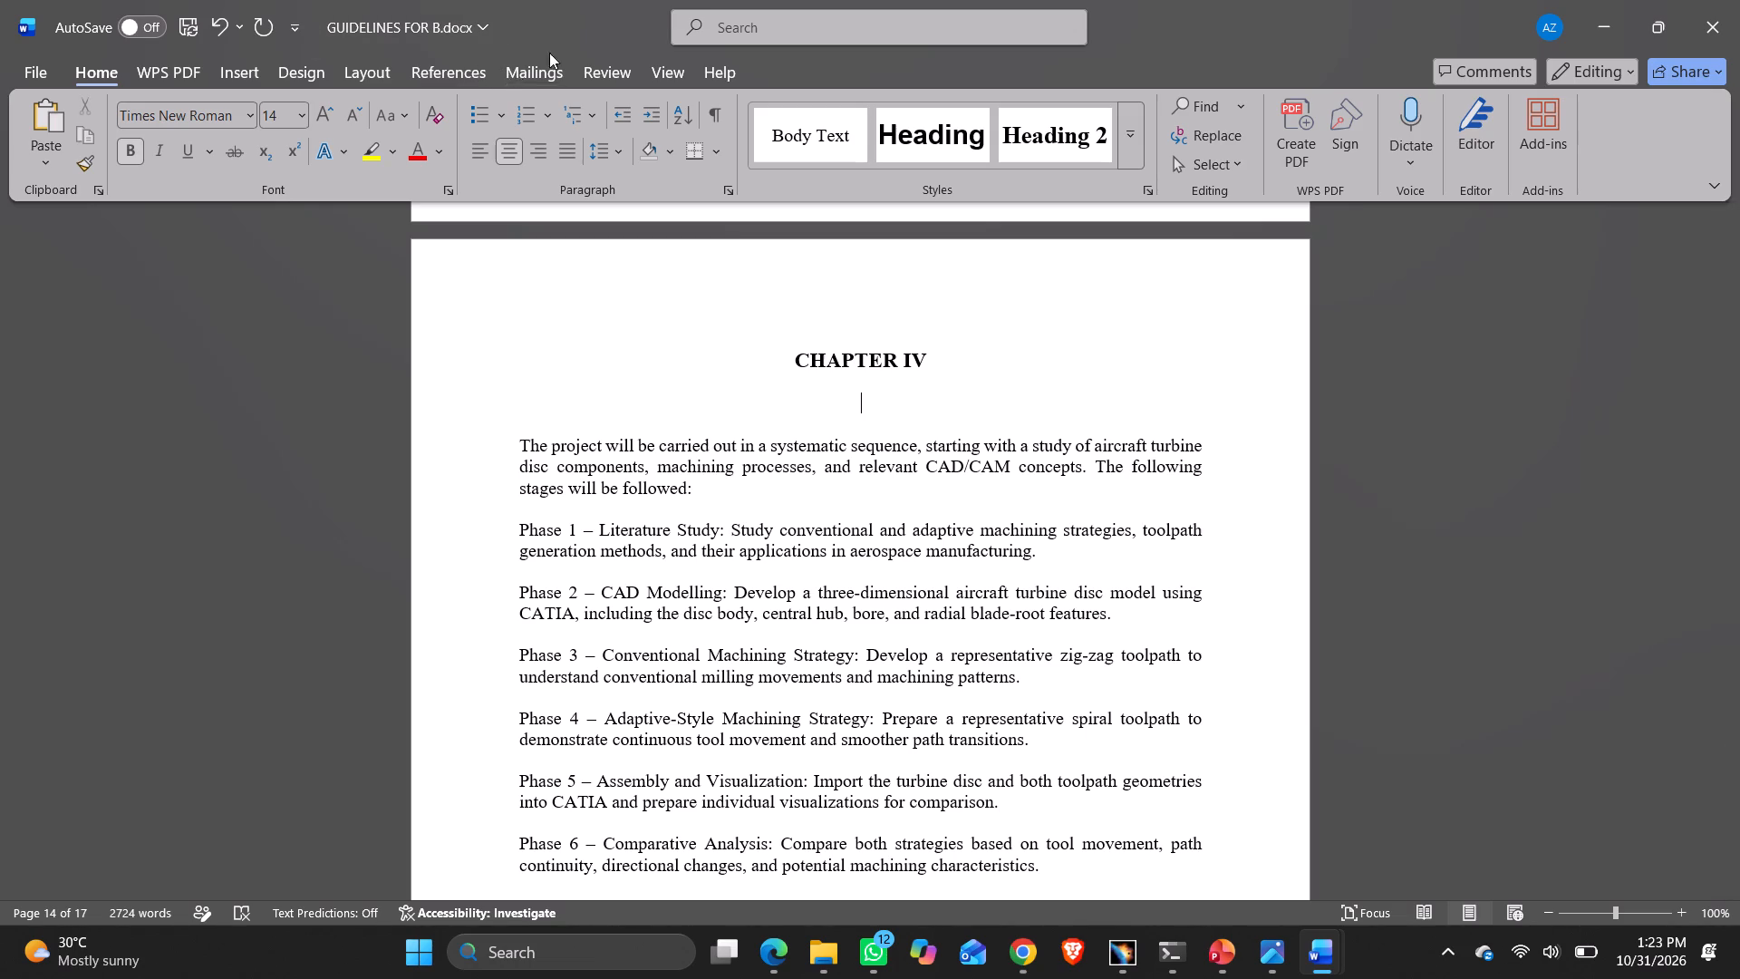
Copy the title text "WORK PLAN AND EXPECTED OUTCOMES" from the NACA 4412 report's Chapter 4 heading onto the empty line under "CHAPTER IV".
{"action": "key", "text": "alt+Tab"}
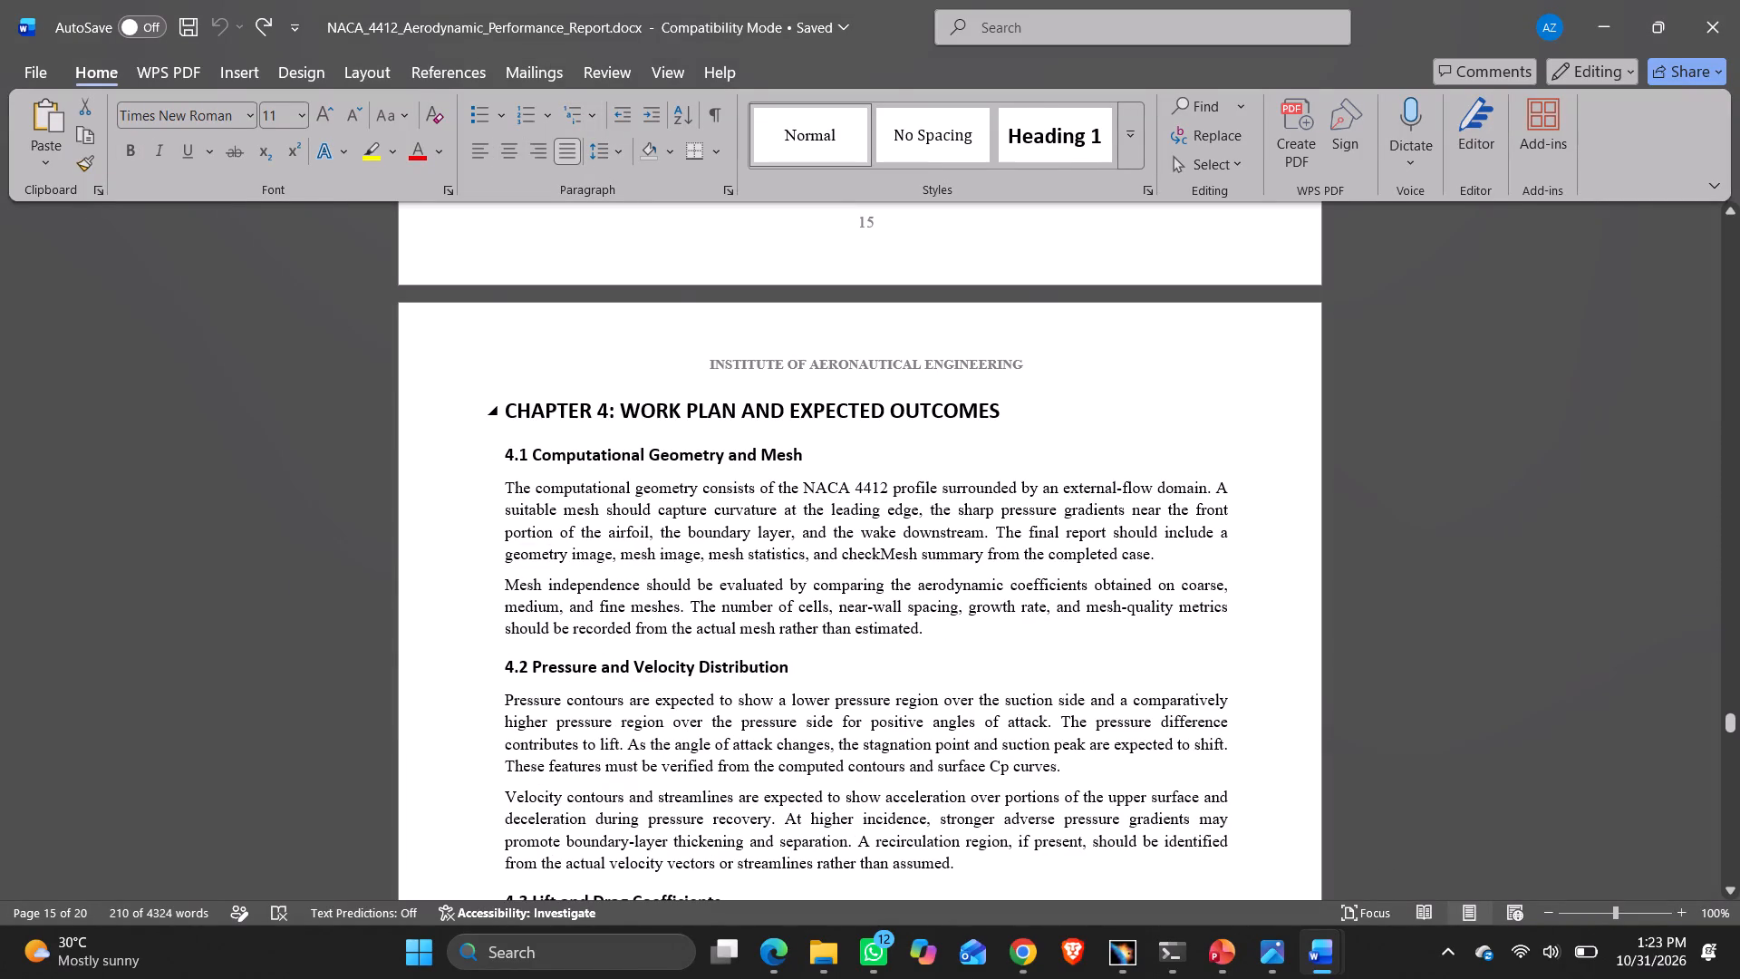
{"action": "left_click_drag", "start_coordinate": [622, 404], "coordinate": [1008, 412]}
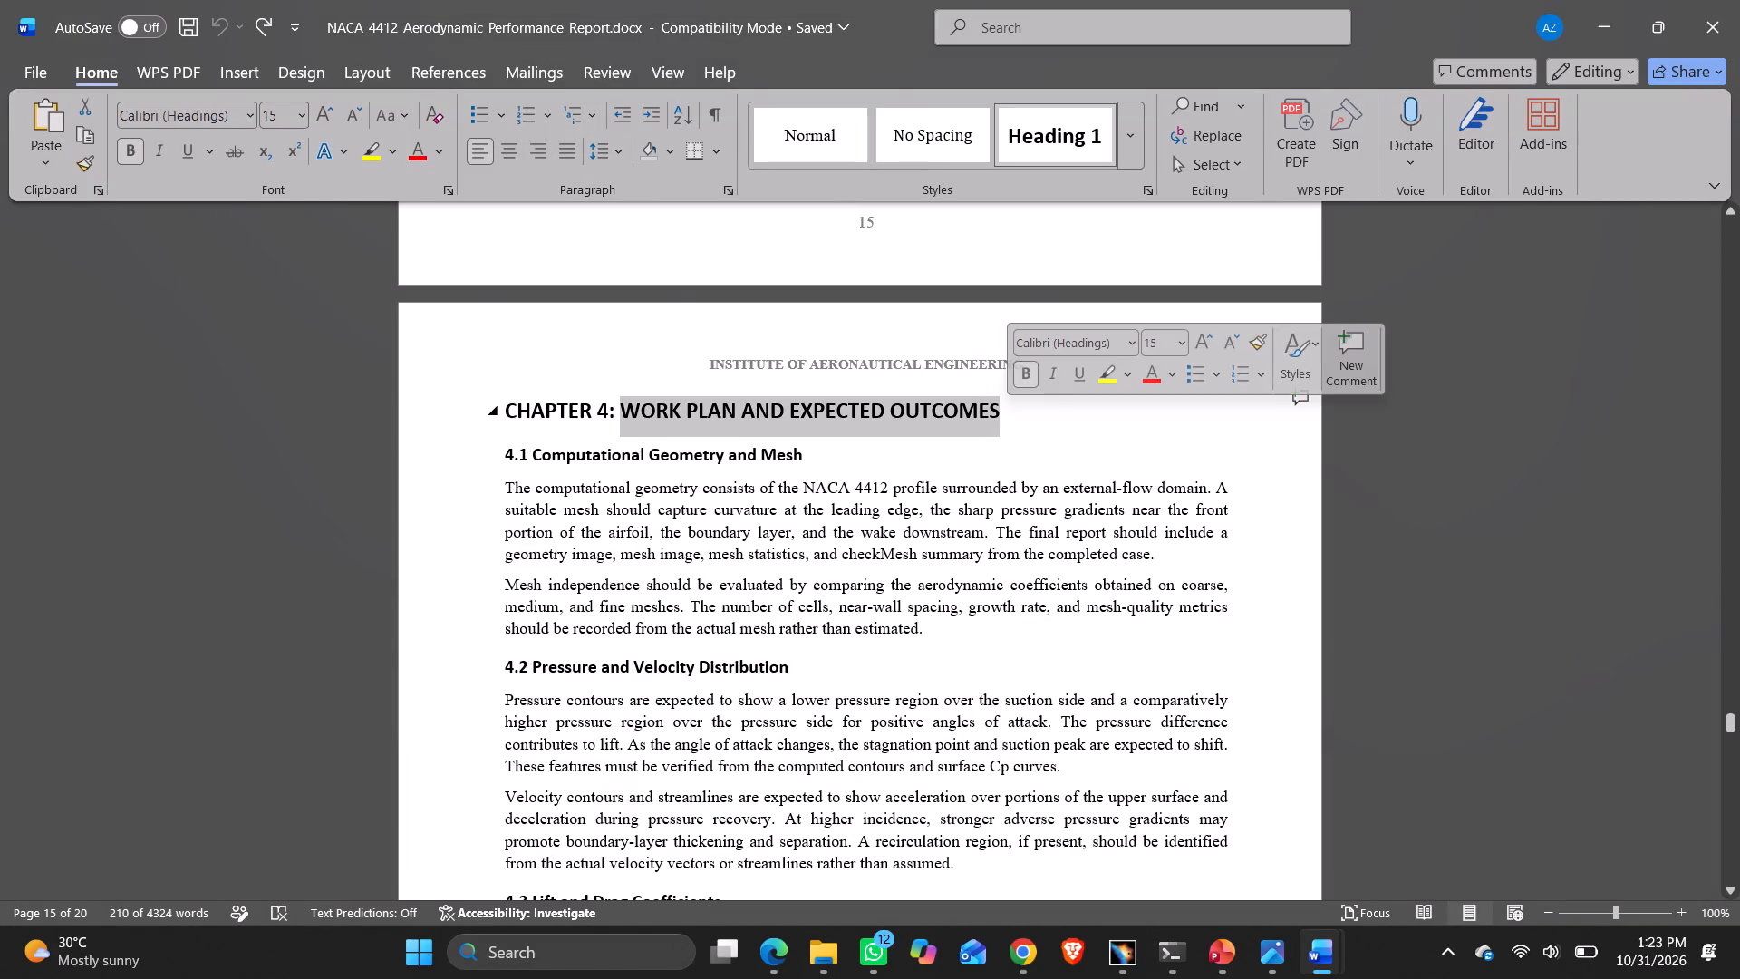
{"action": "key", "text": "ctrl+c"}
{"action": "key", "text": "alt+Tab"}
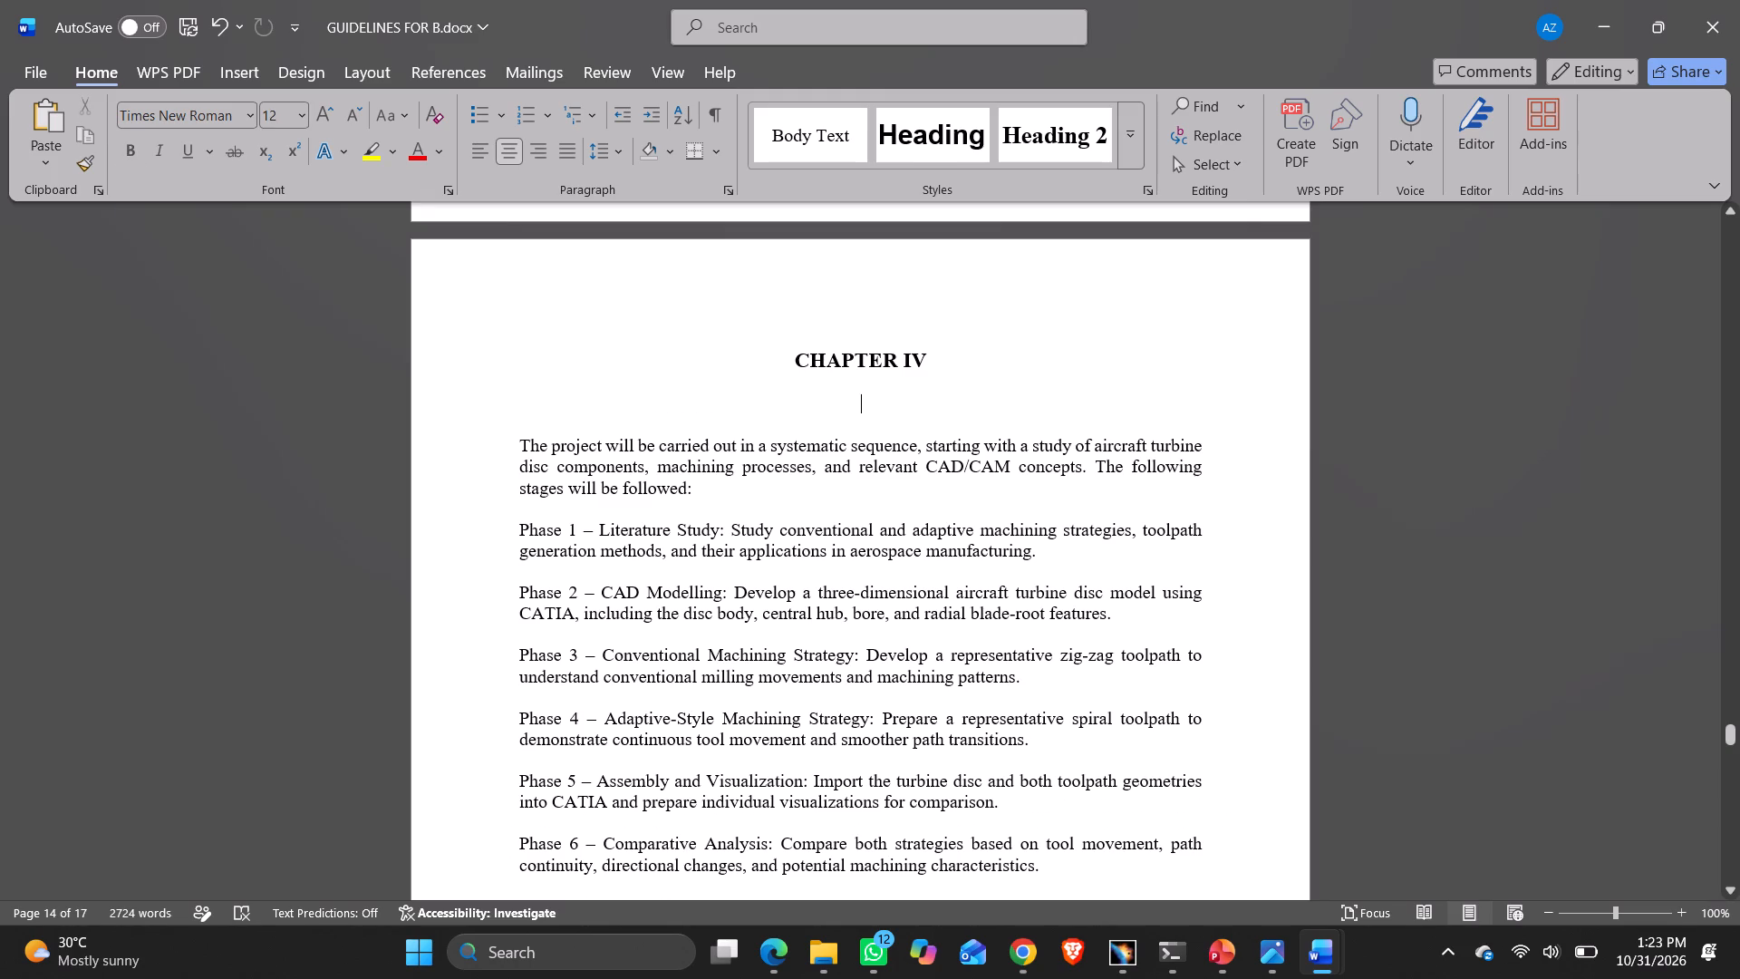
{"action": "key", "text": "ctrl+v"}
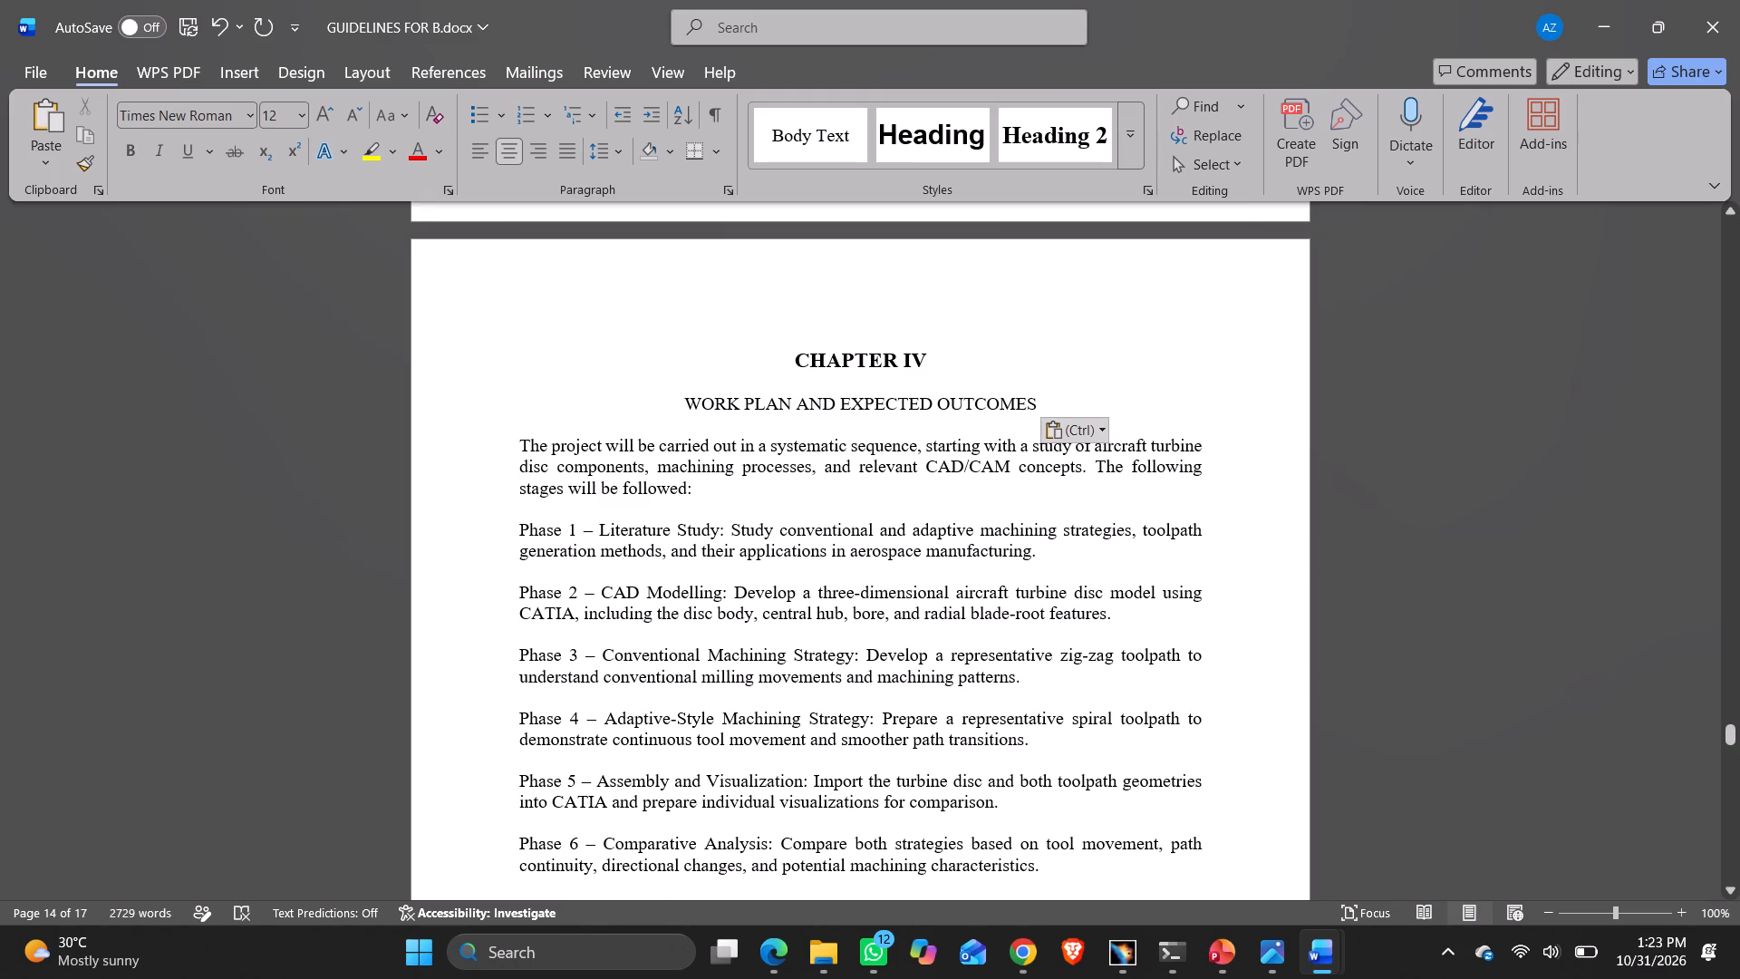
Make the "WORK PLAN AND EXPECTED OUTCOMES" subtitle bold.
{"action": "left_click_drag", "start_coordinate": [1033, 402], "coordinate": [687, 402]}
{"action": "left_click", "coordinate": [705, 363]}
{"action": "left_click", "coordinate": [595, 354]}
Compare the font formatting of the "METHODOLOGY" subtitle in Chapter III with that of the new Chapter IV subtitle.
{"action": "scroll", "coordinate": [604, 345], "scroll_direction": "up", "scroll_amount": 4}
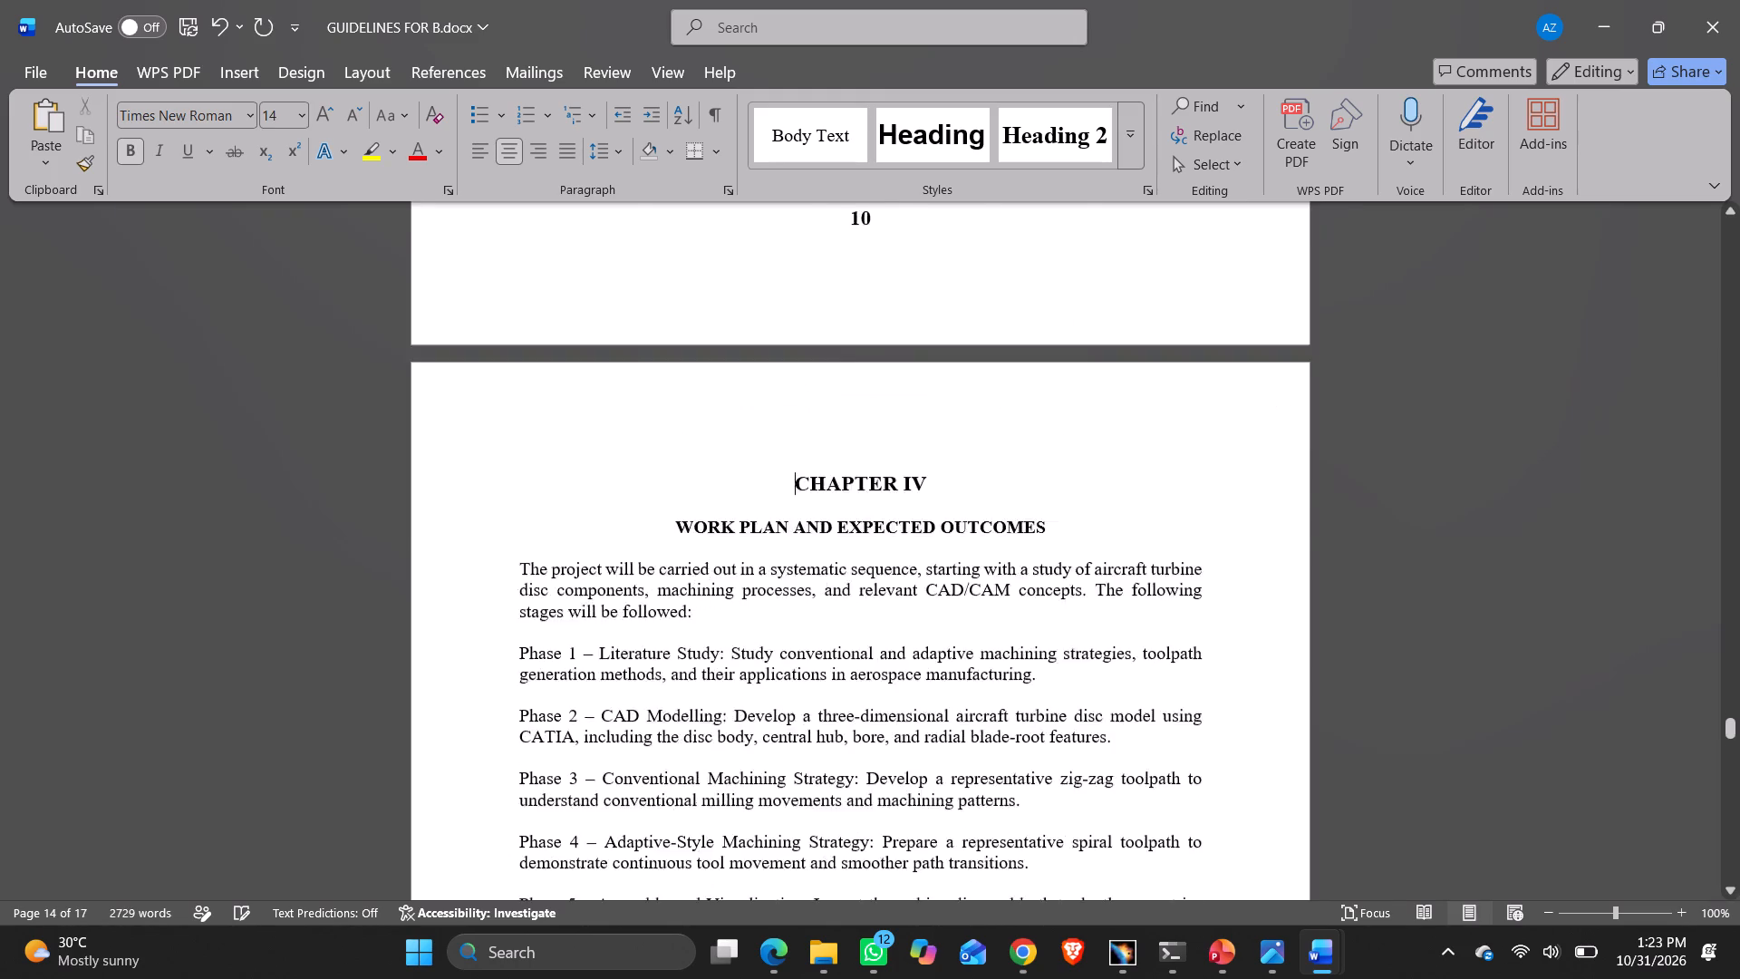
{"action": "scroll", "coordinate": [604, 345], "scroll_direction": "up", "scroll_amount": 20}
{"action": "scroll", "coordinate": [604, 345], "scroll_direction": "up", "scroll_amount": 18}
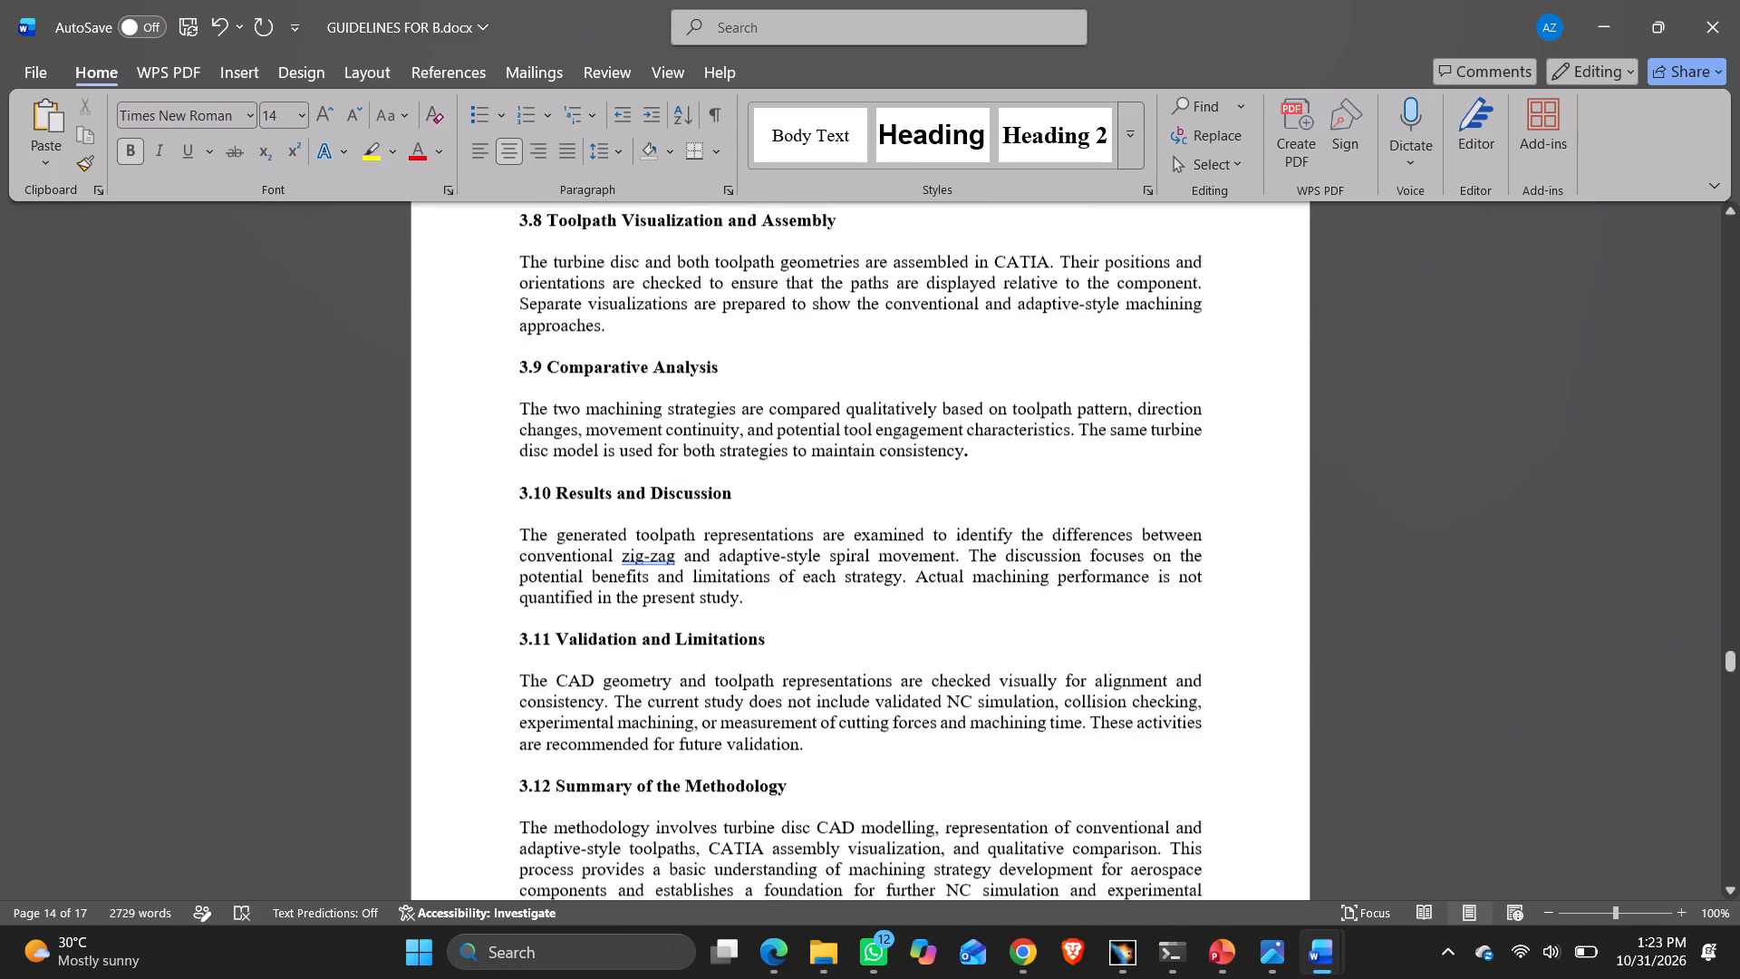
{"action": "scroll", "coordinate": [613, 339], "scroll_direction": "up", "scroll_amount": 15}
{"action": "left_click", "coordinate": [613, 339]}
{"action": "scroll", "coordinate": [622, 334], "scroll_direction": "up", "scroll_amount": 9}
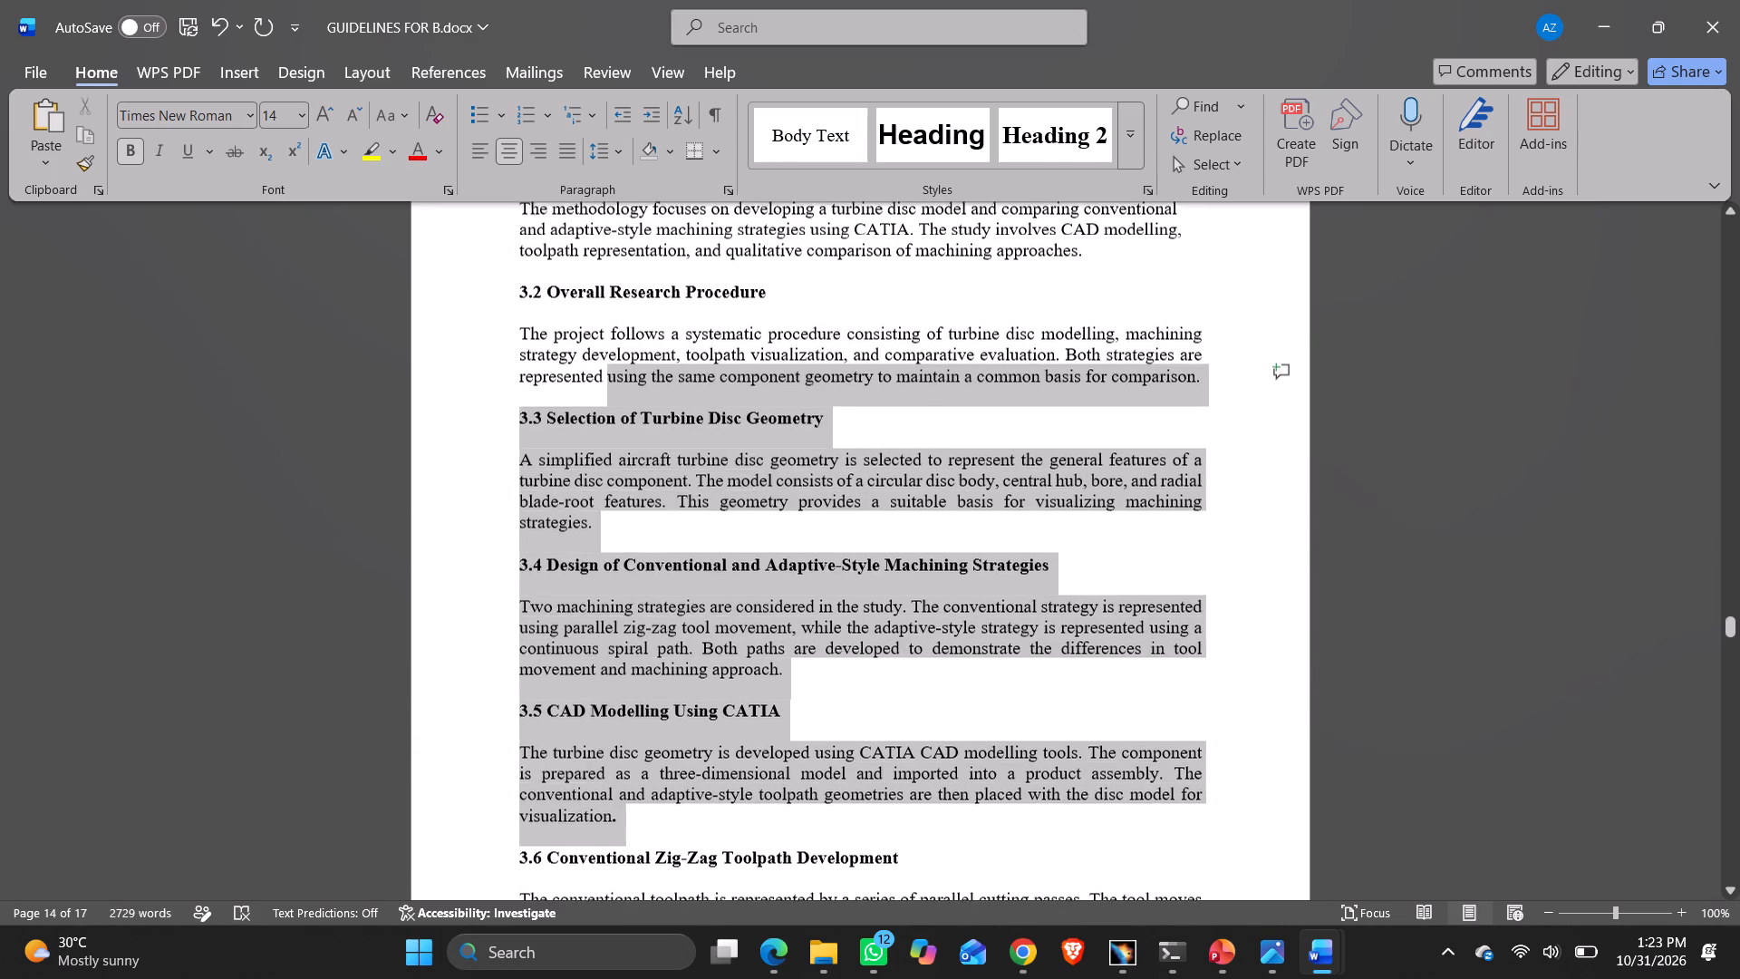
{"action": "left_click", "coordinate": [503, 353]}
{"action": "scroll", "coordinate": [523, 344], "scroll_direction": "up", "scroll_amount": 1}
{"action": "scroll", "coordinate": [889, 395], "scroll_direction": "up", "scroll_amount": 5}
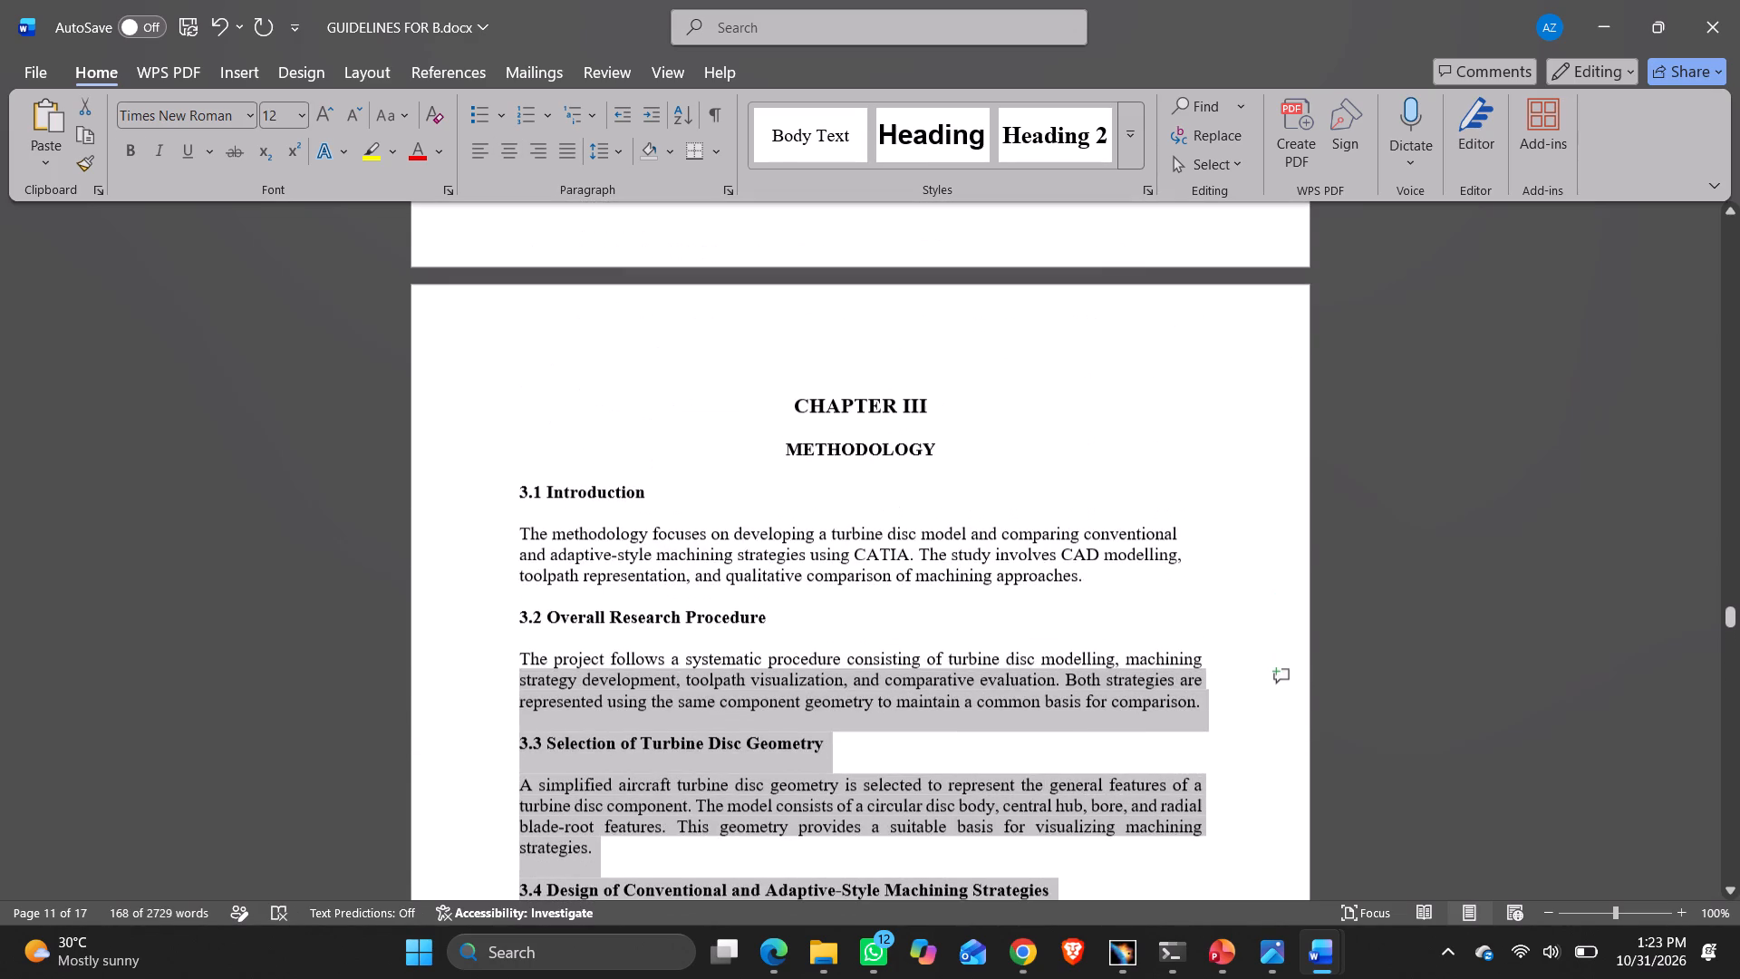
{"action": "left_click_drag", "start_coordinate": [940, 454], "coordinate": [920, 453]}
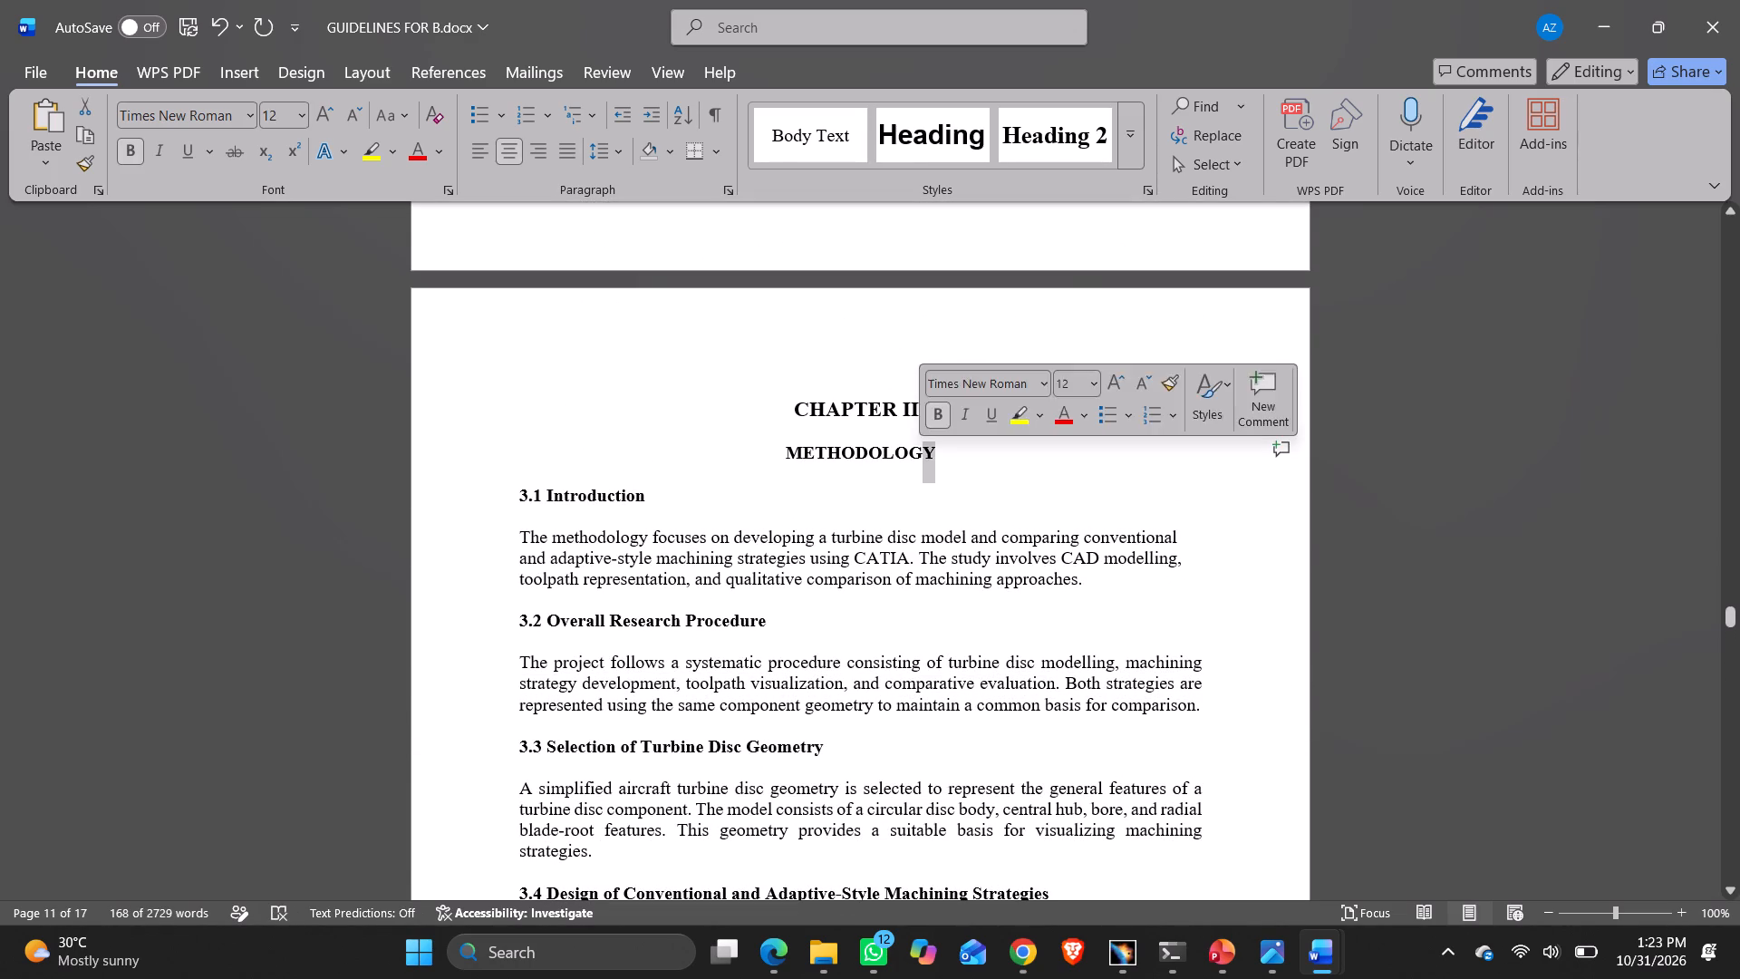
{"action": "scroll", "coordinate": [844, 452], "scroll_direction": "down", "scroll_amount": 19}
{"action": "scroll", "coordinate": [839, 450], "scroll_direction": "down", "scroll_amount": 9}
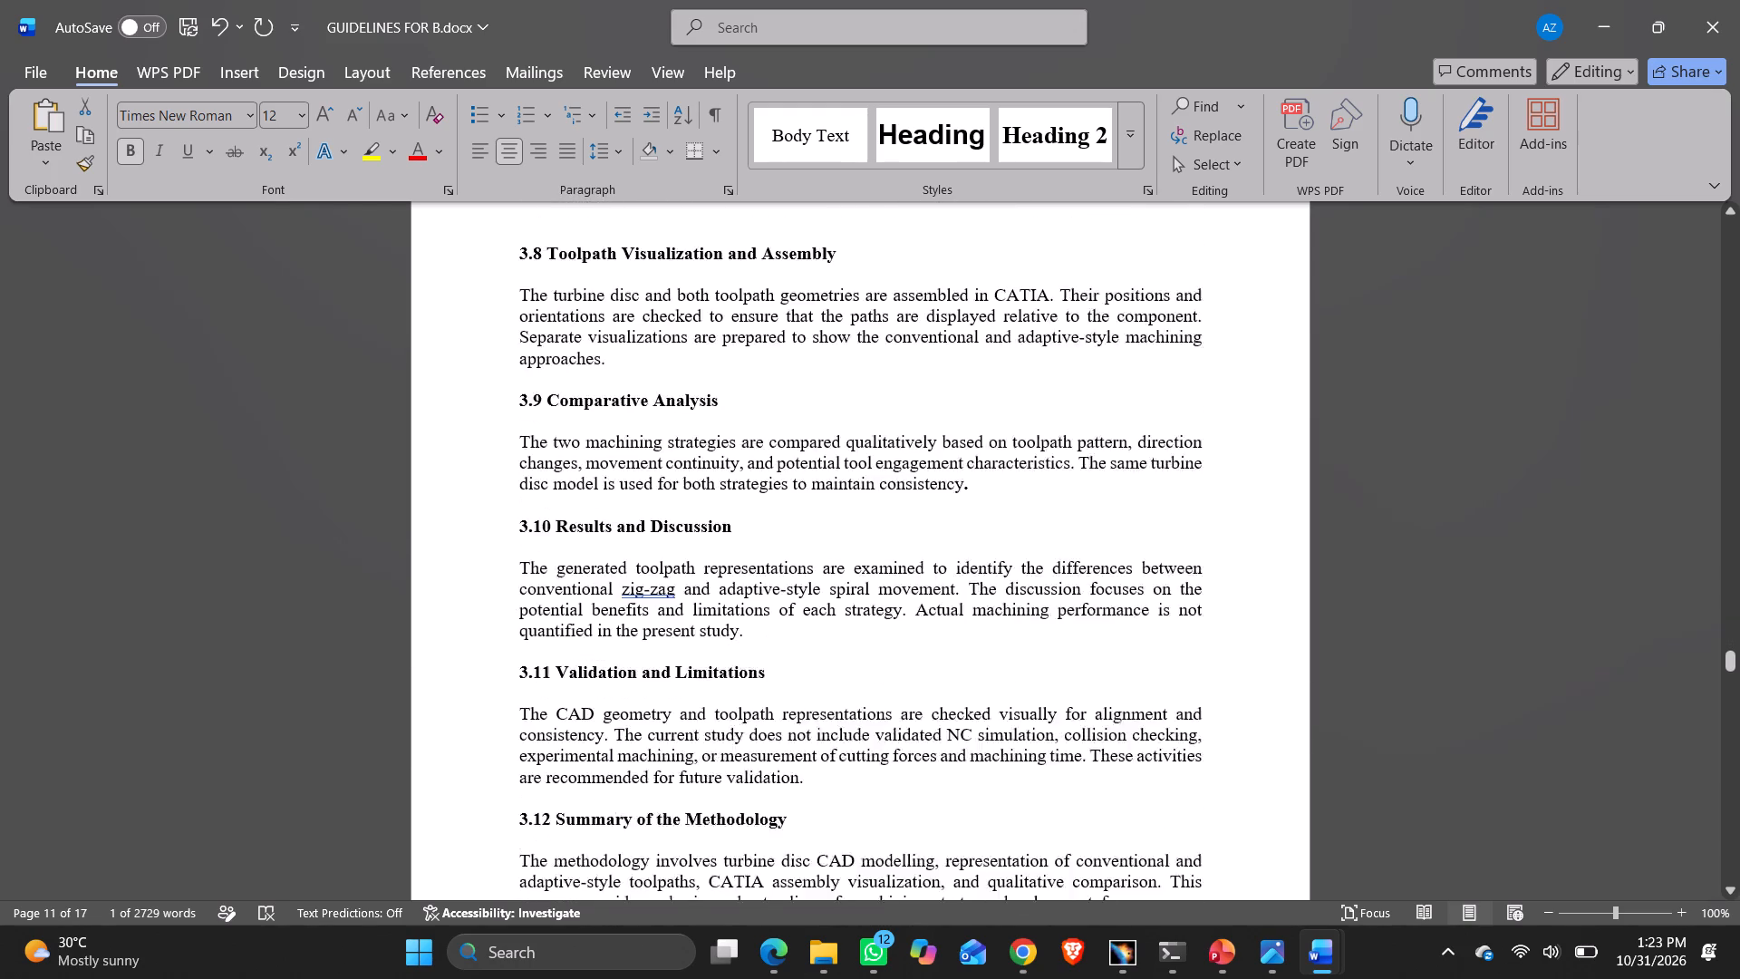
{"action": "scroll", "coordinate": [841, 445], "scroll_direction": "down", "scroll_amount": 3}
{"action": "scroll", "coordinate": [841, 445], "scroll_direction": "down", "scroll_amount": 20}
{"action": "scroll", "coordinate": [841, 445], "scroll_direction": "down", "scroll_amount": 9}
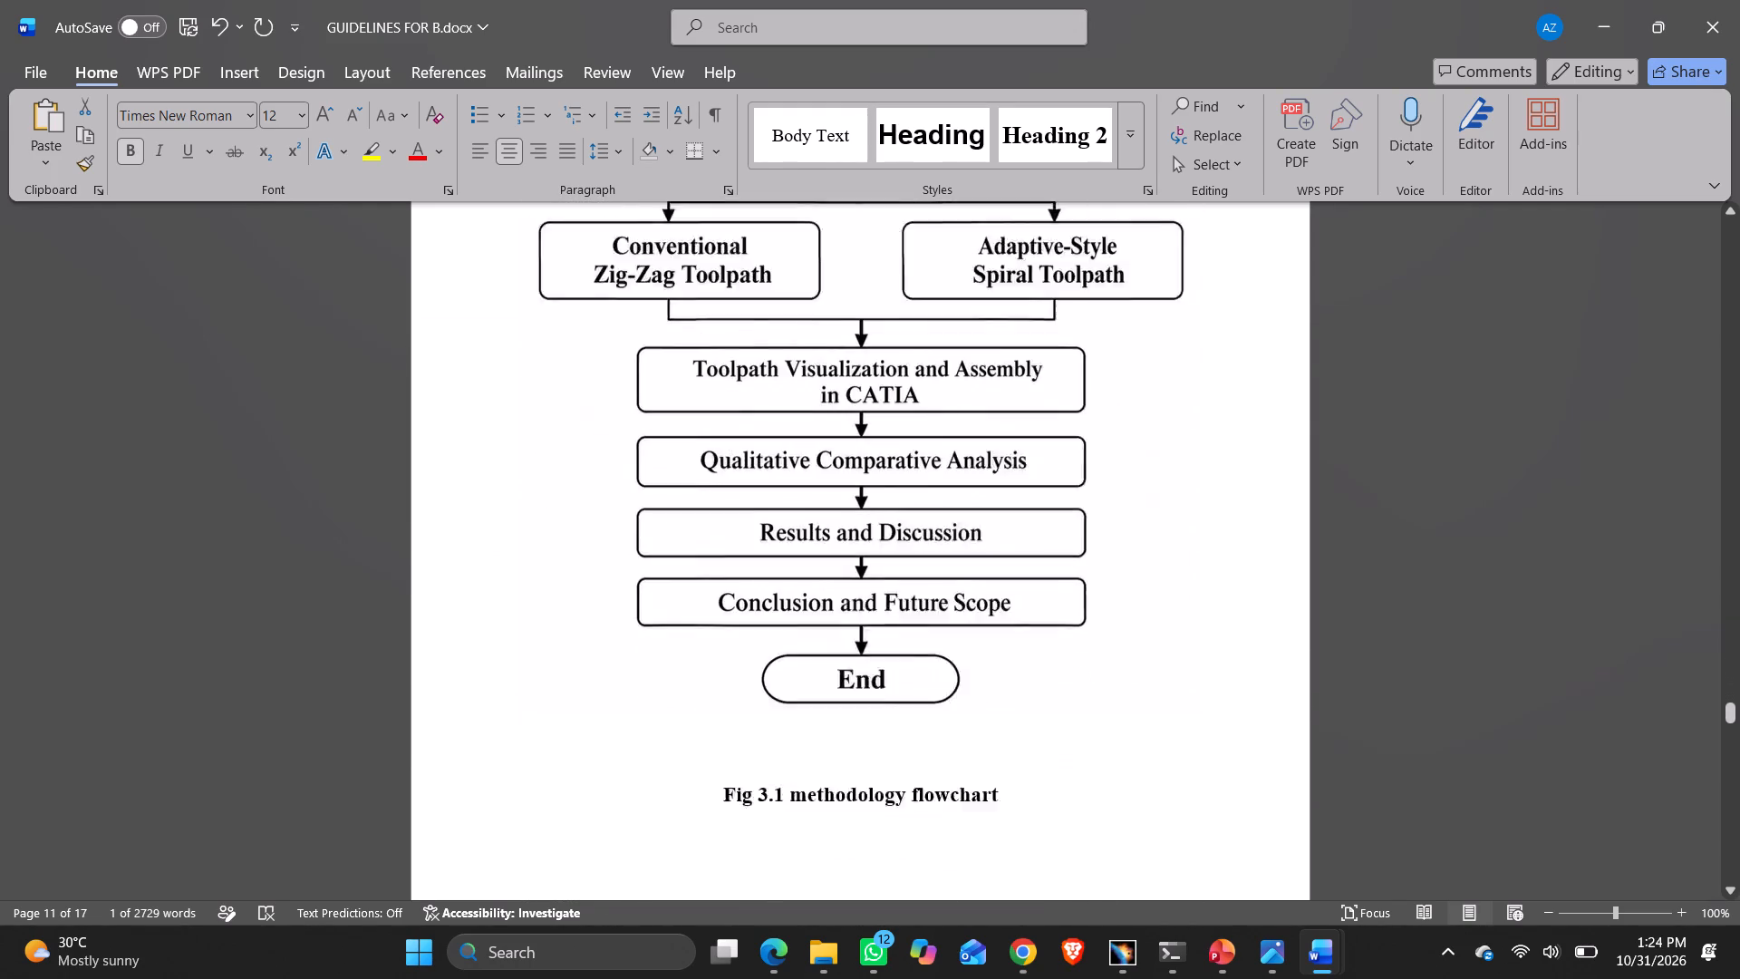
{"action": "scroll", "coordinate": [854, 443], "scroll_direction": "down", "scroll_amount": 9}
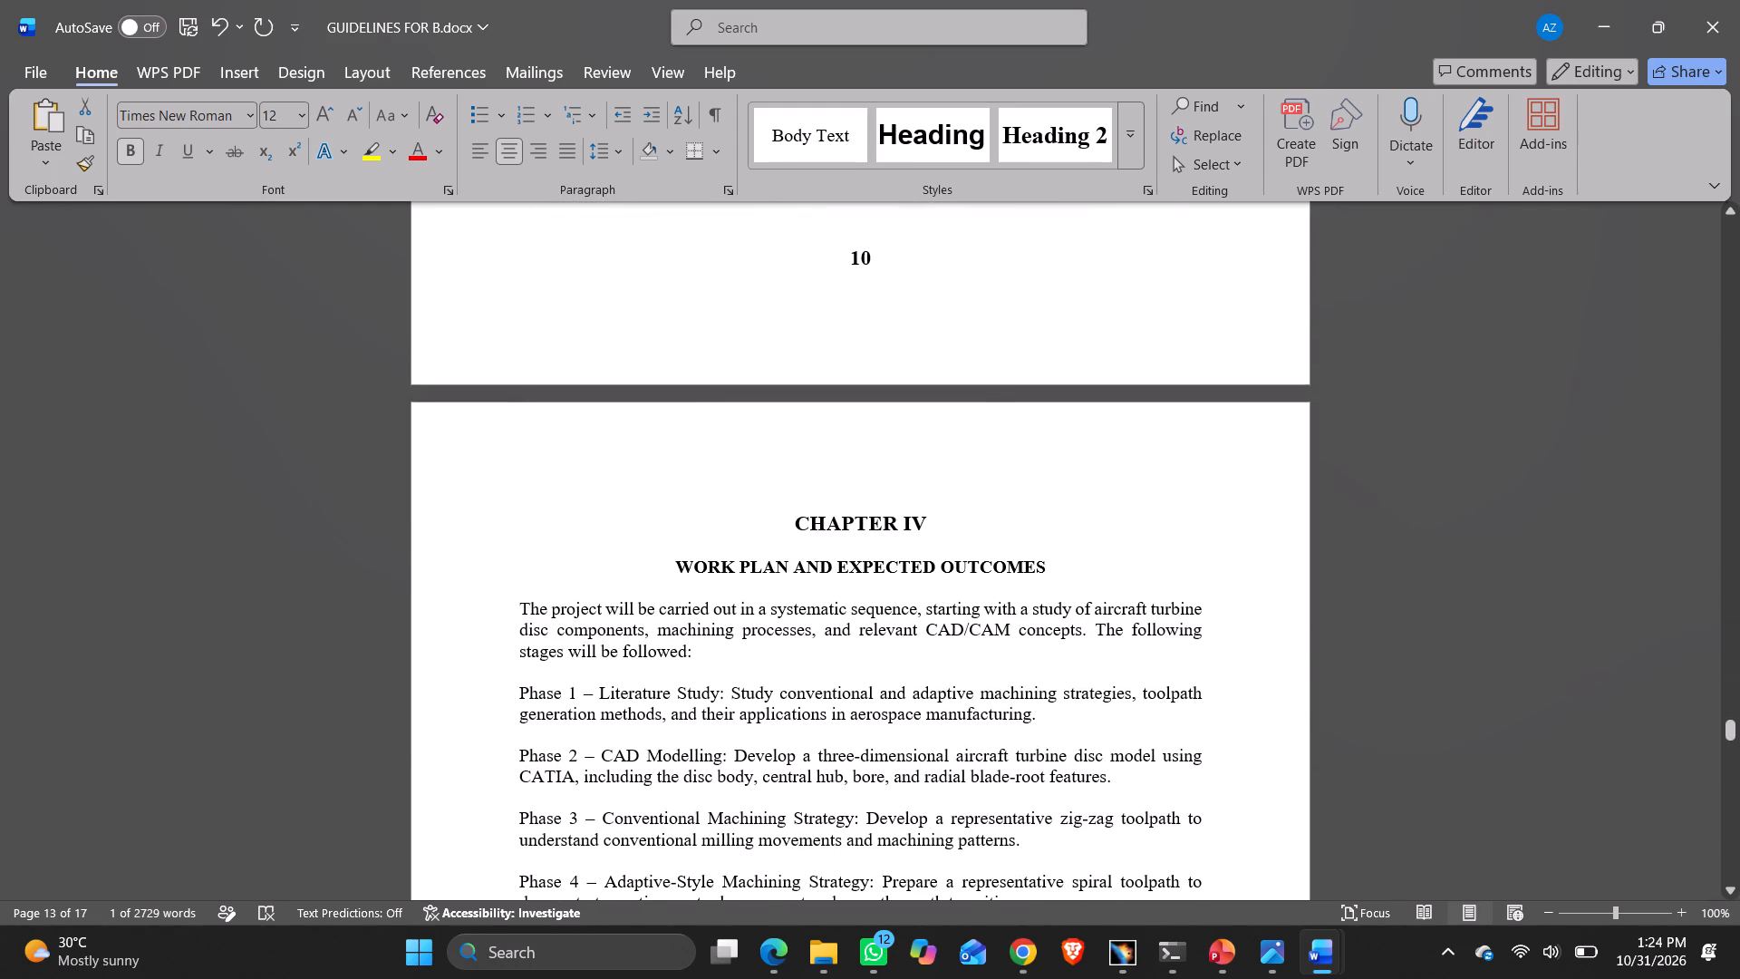
{"action": "left_click_drag", "start_coordinate": [1043, 566], "coordinate": [705, 559]}
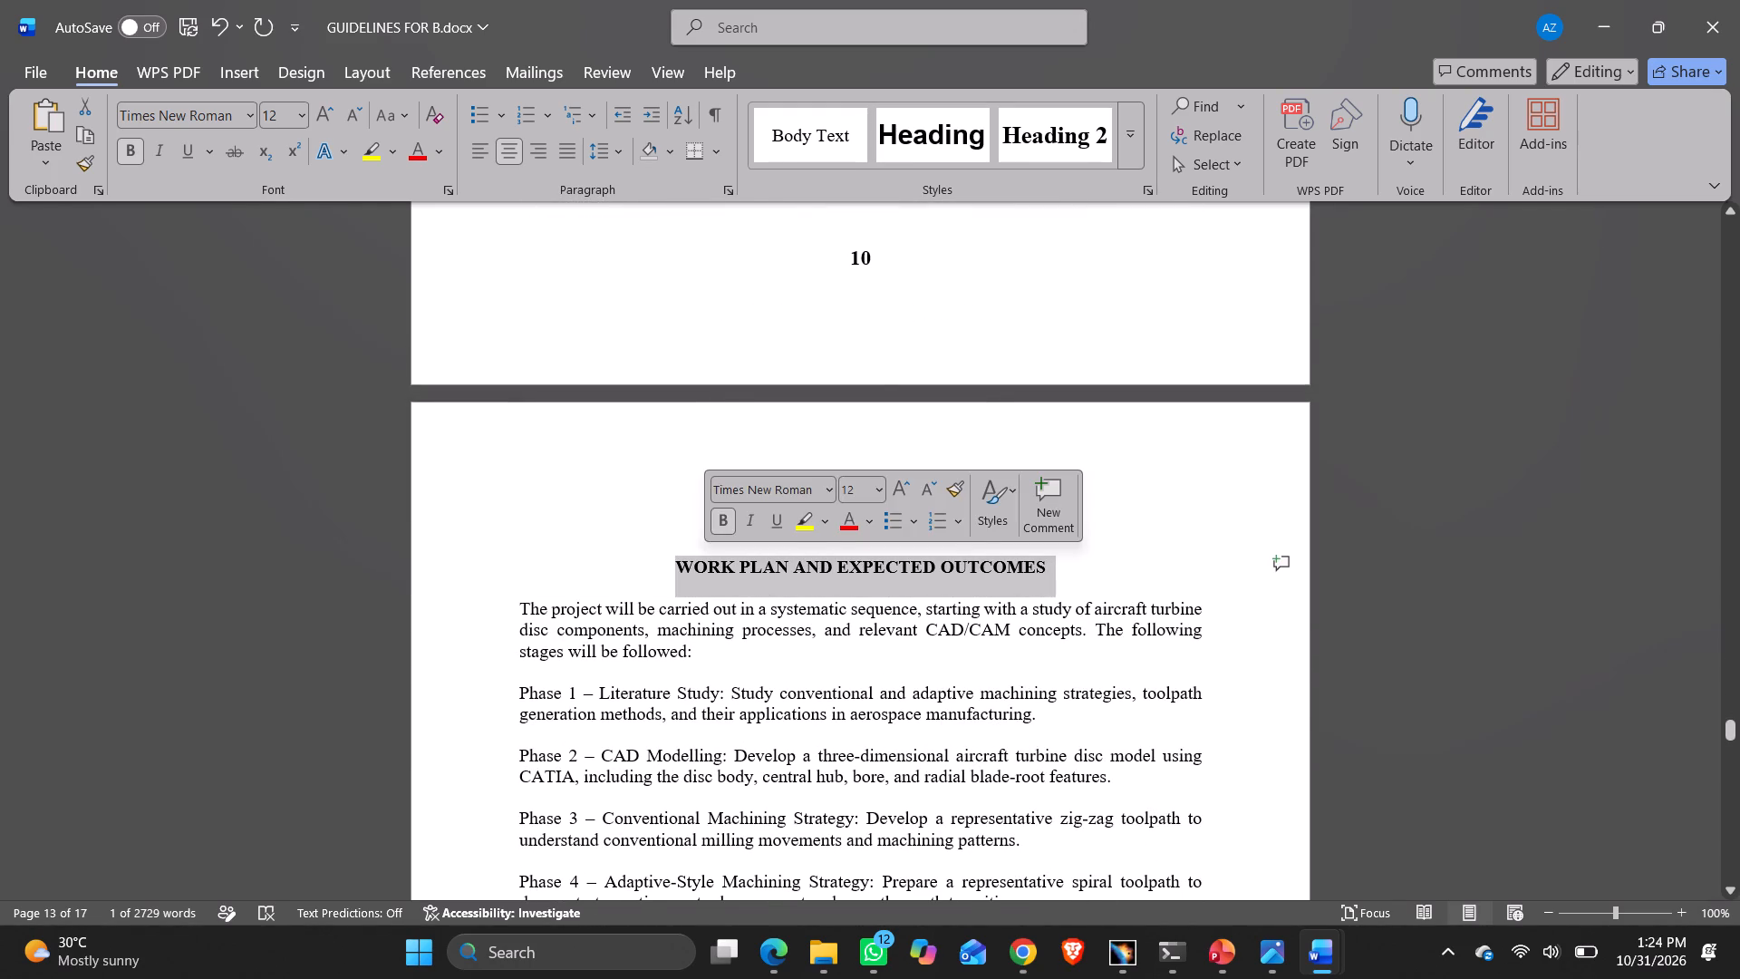
{"action": "left_click", "coordinate": [649, 444]}
Add a section heading "4.1 Work Plan" on a new line between the Chapter IV subtitle and the intro paragraph.
{"action": "scroll", "coordinate": [835, 479], "scroll_direction": "down", "scroll_amount": 13}
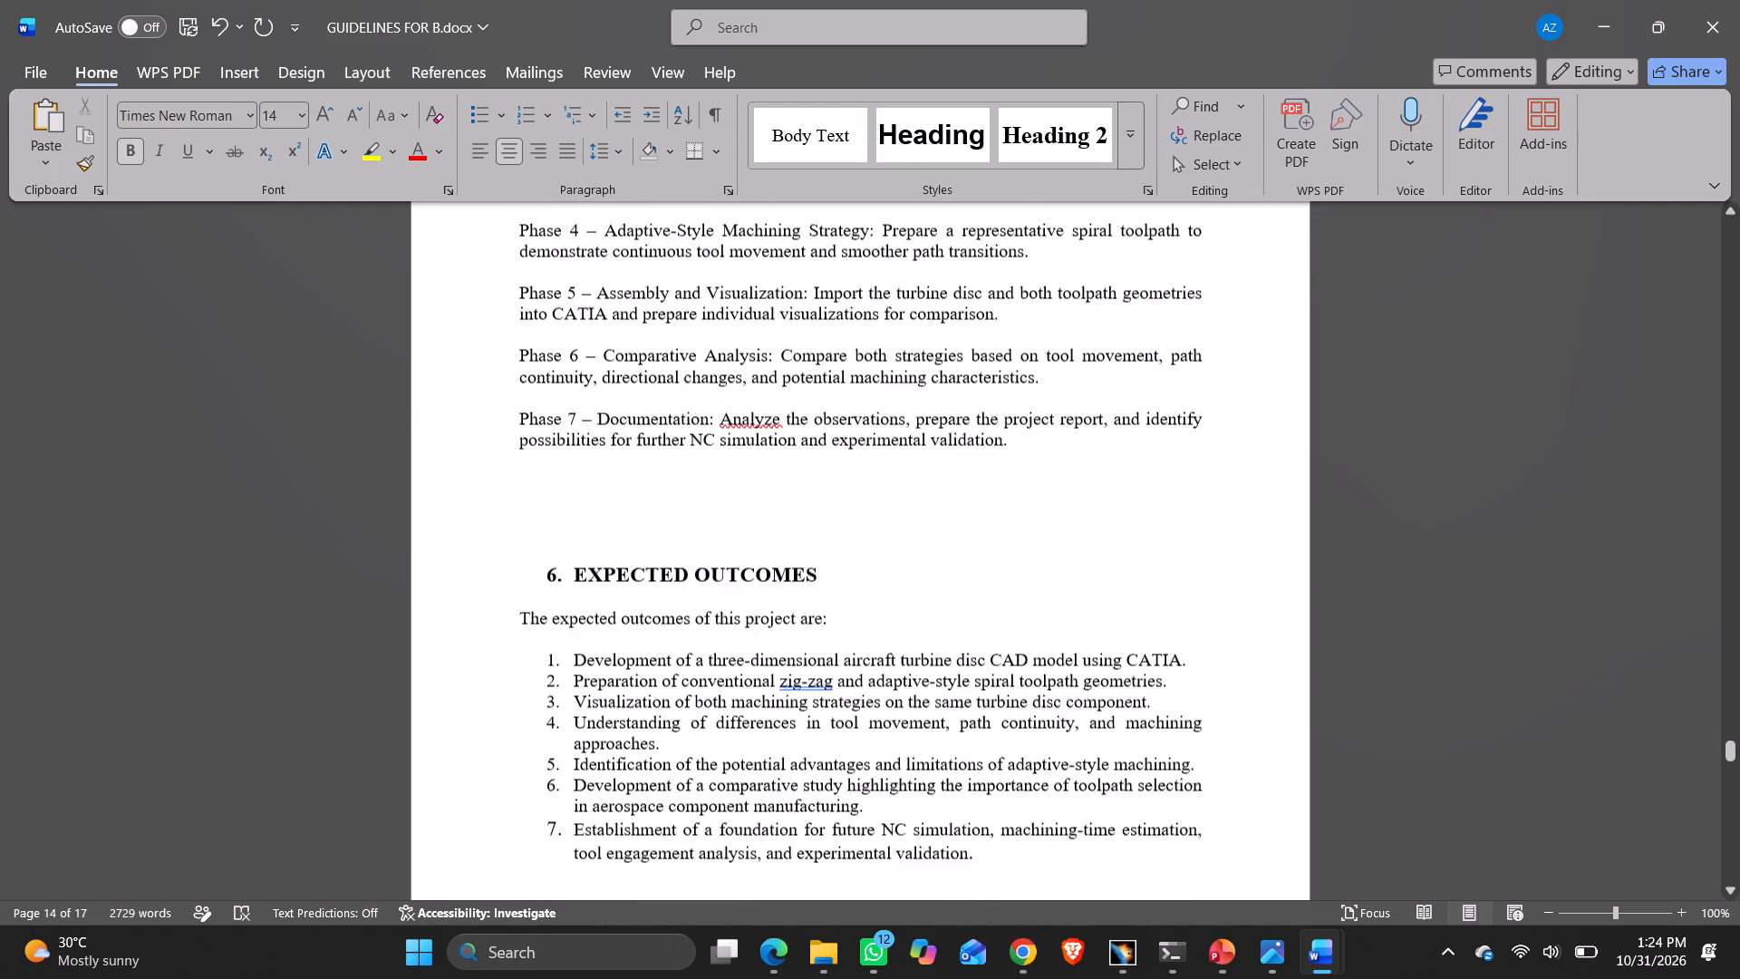
{"action": "scroll", "coordinate": [835, 480], "scroll_direction": "down", "scroll_amount": 2}
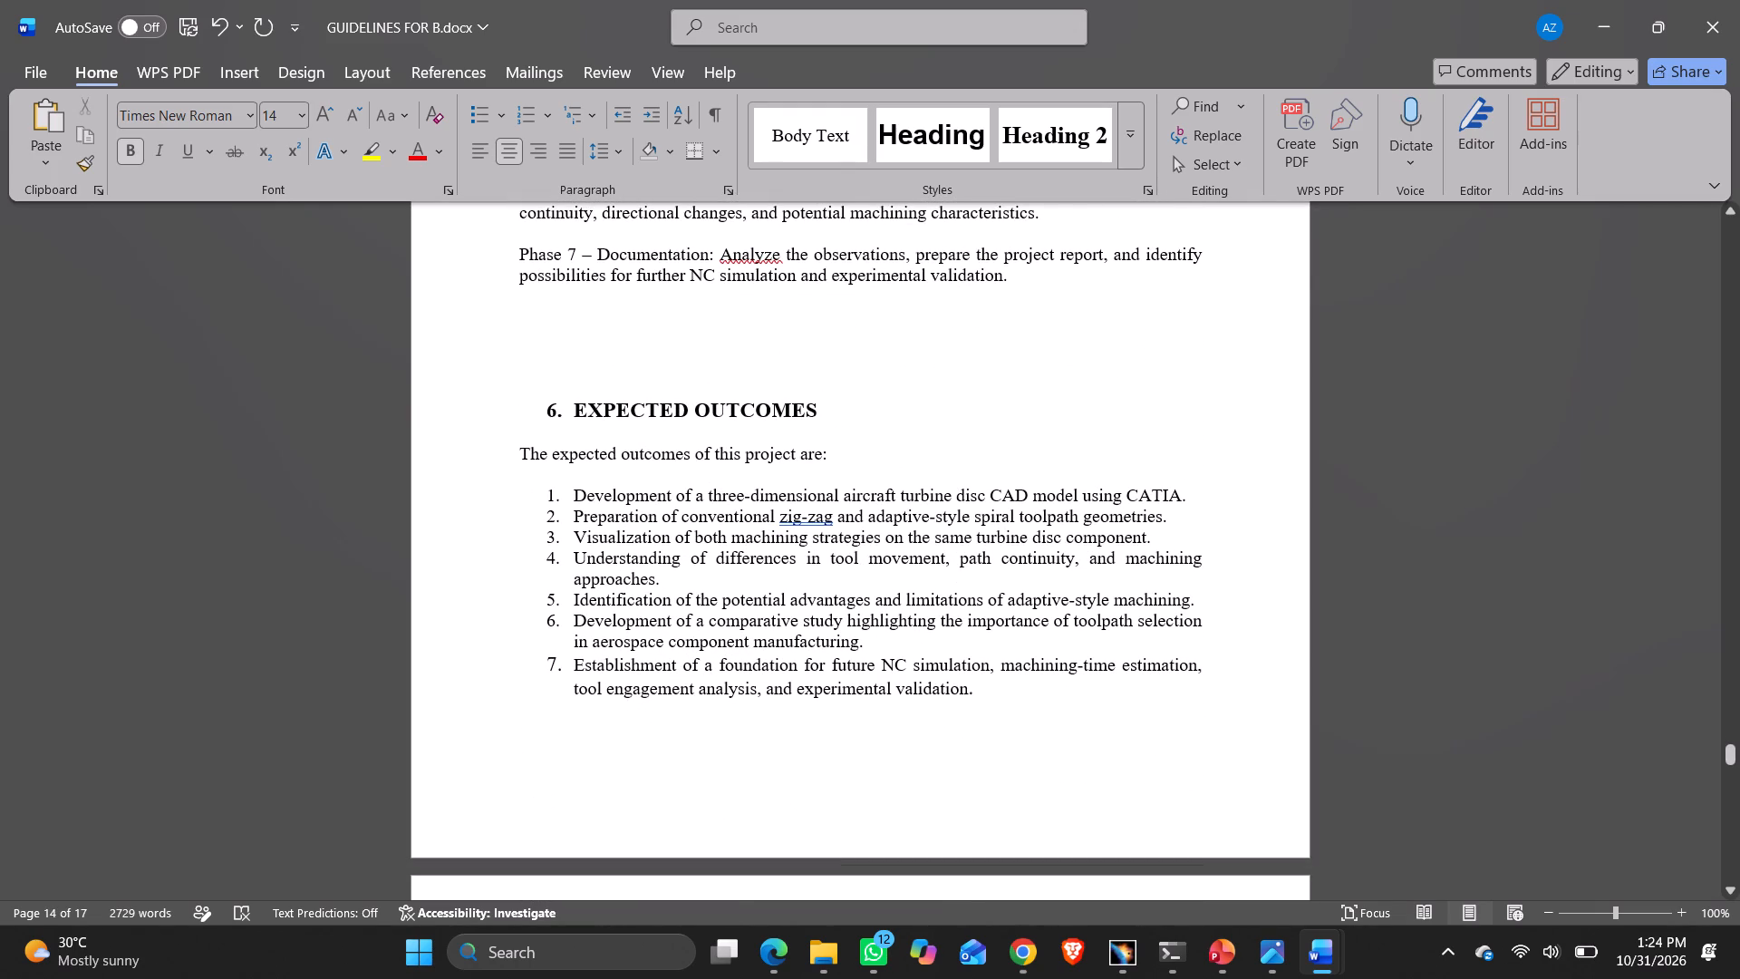
{"action": "scroll", "coordinate": [557, 390], "scroll_direction": "up", "scroll_amount": 13}
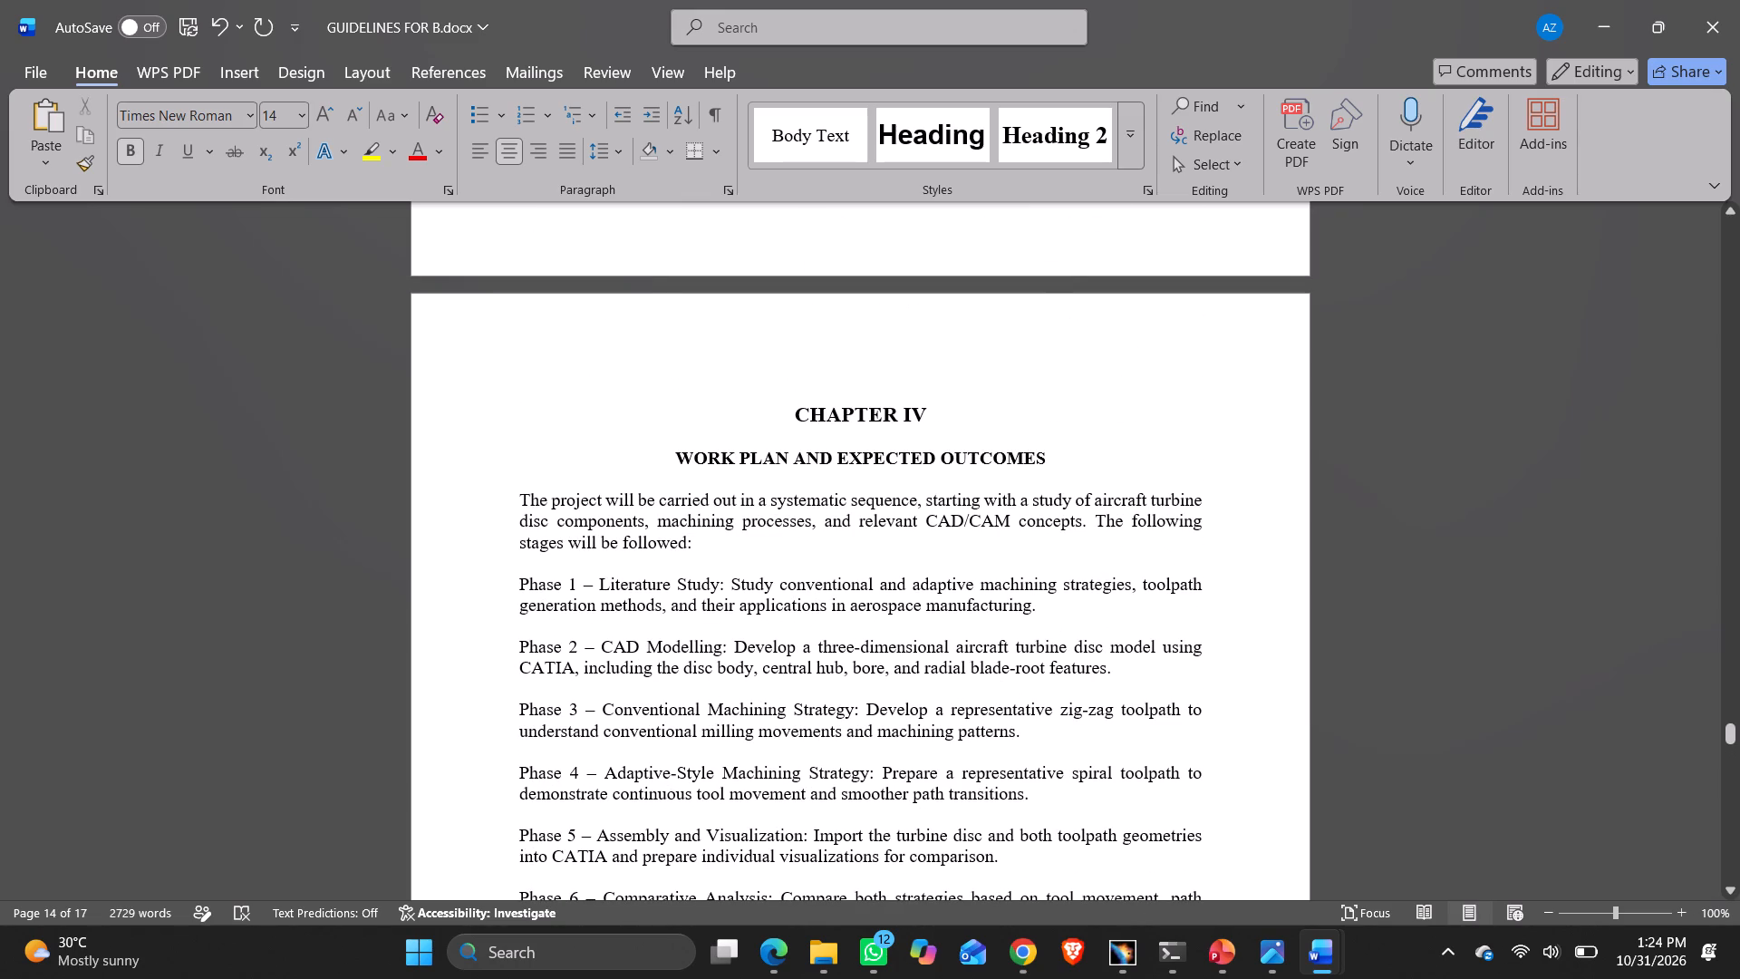
{"action": "left_click", "coordinate": [1056, 458]}
{"action": "key", "text": "Return"}
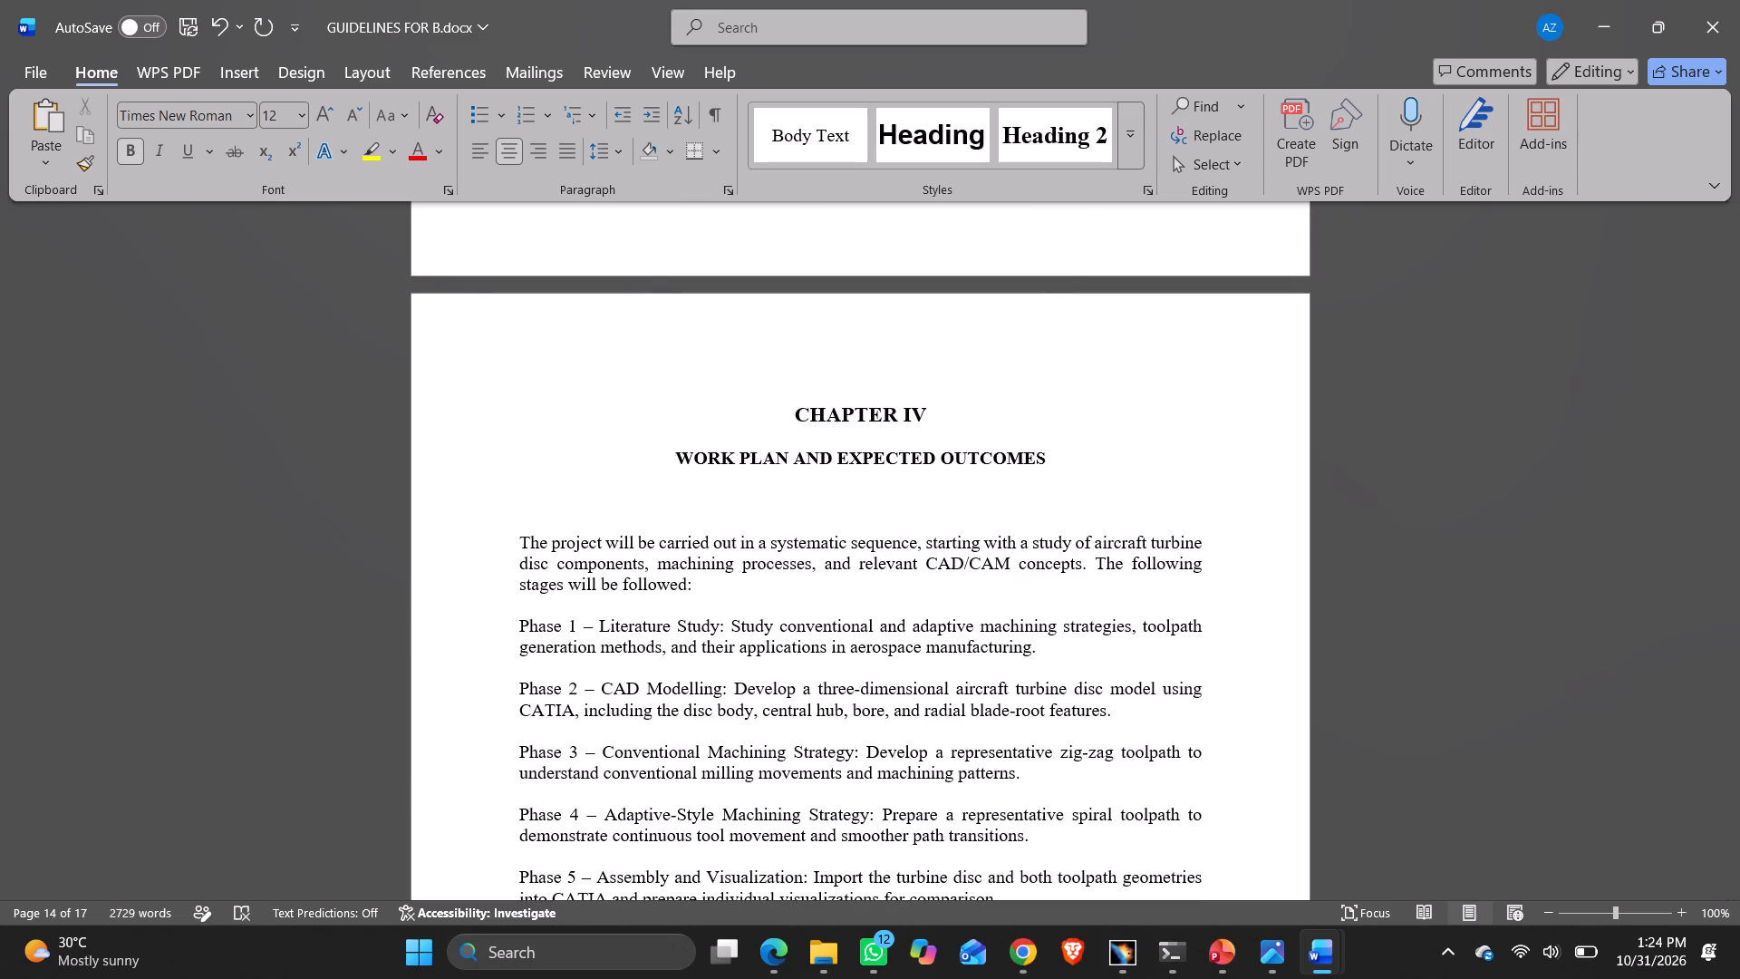
{"action": "key", "text": "4"}
{"action": "type", "text": ".1"}
{"action": "key", "text": "space"}
{"action": "key", "text": "shift+w"}
{"action": "type", "text": "or"}
{"action": "type", "text": "k"}
{"action": "key", "text": "space"}
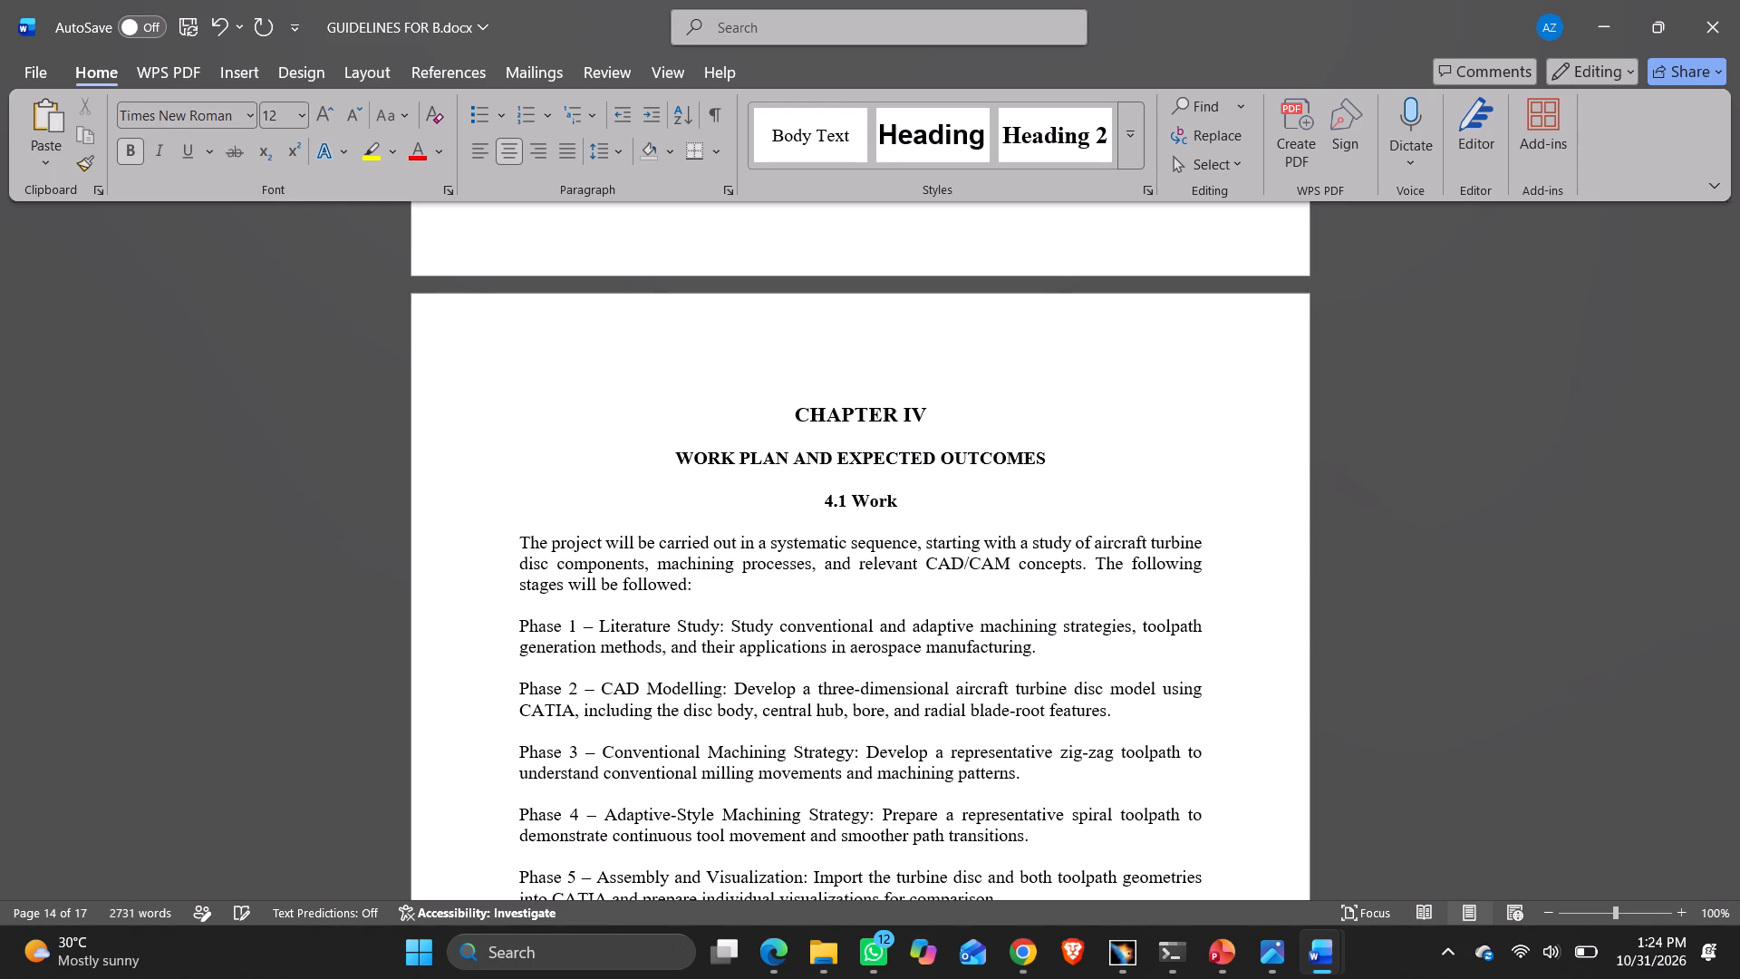
{"action": "type", "text": "Pla"}
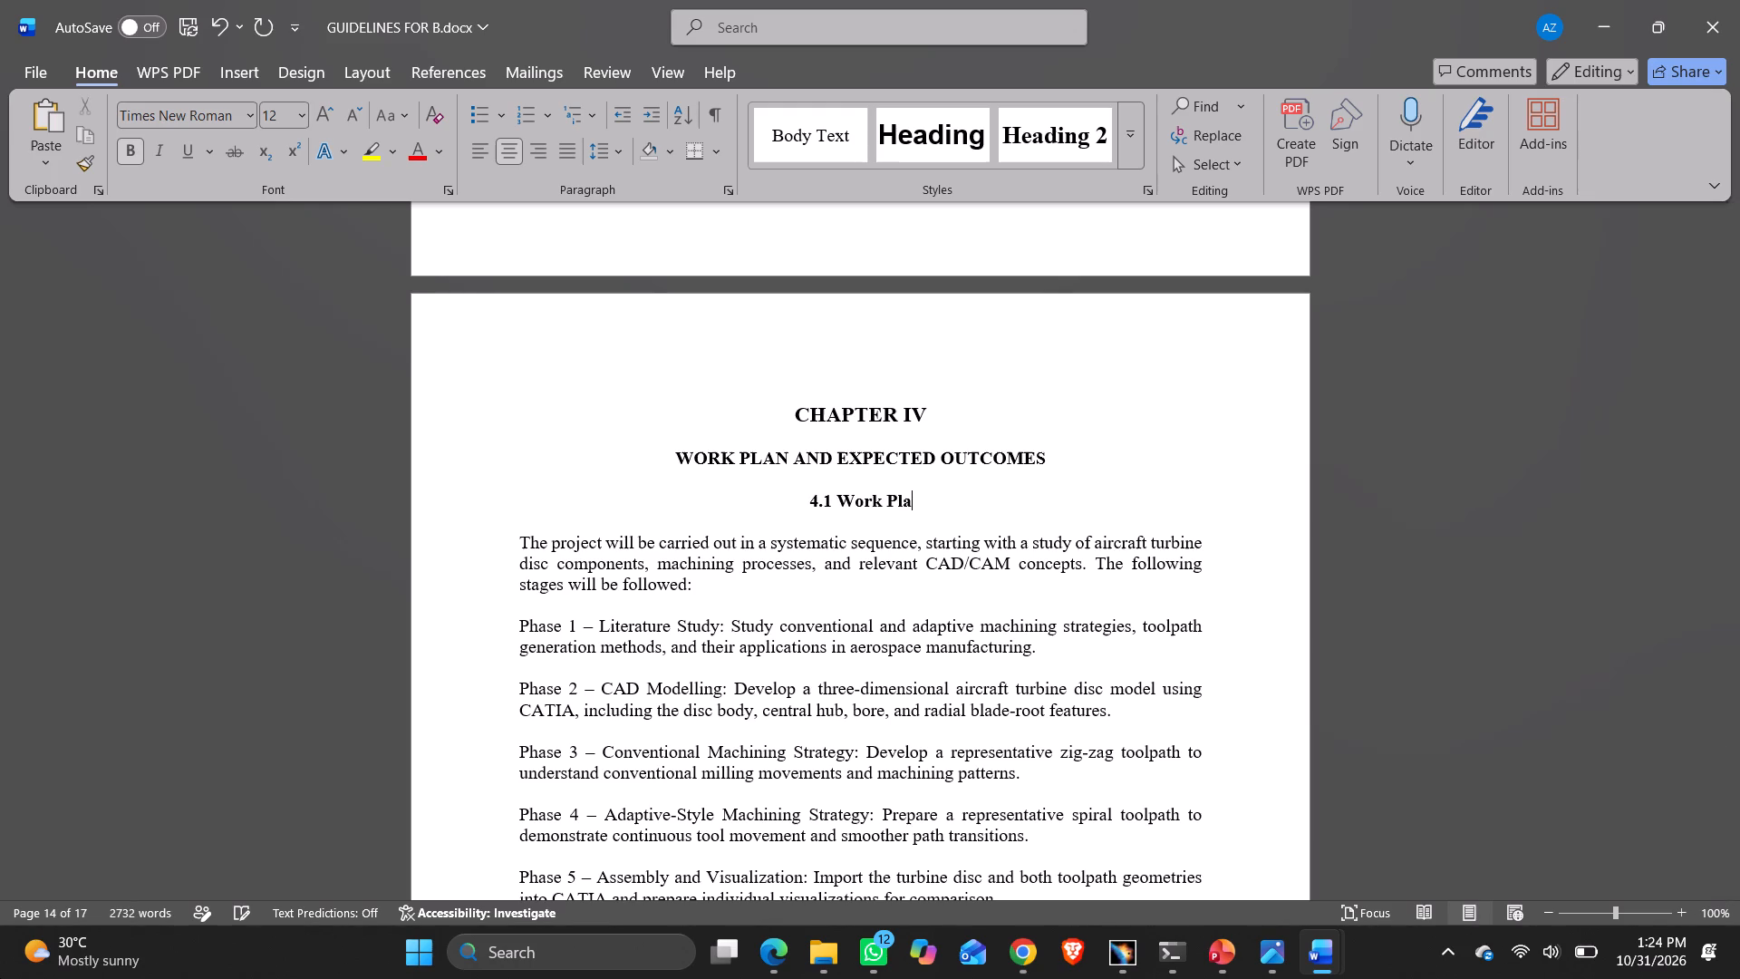
{"action": "key", "text": "n"}
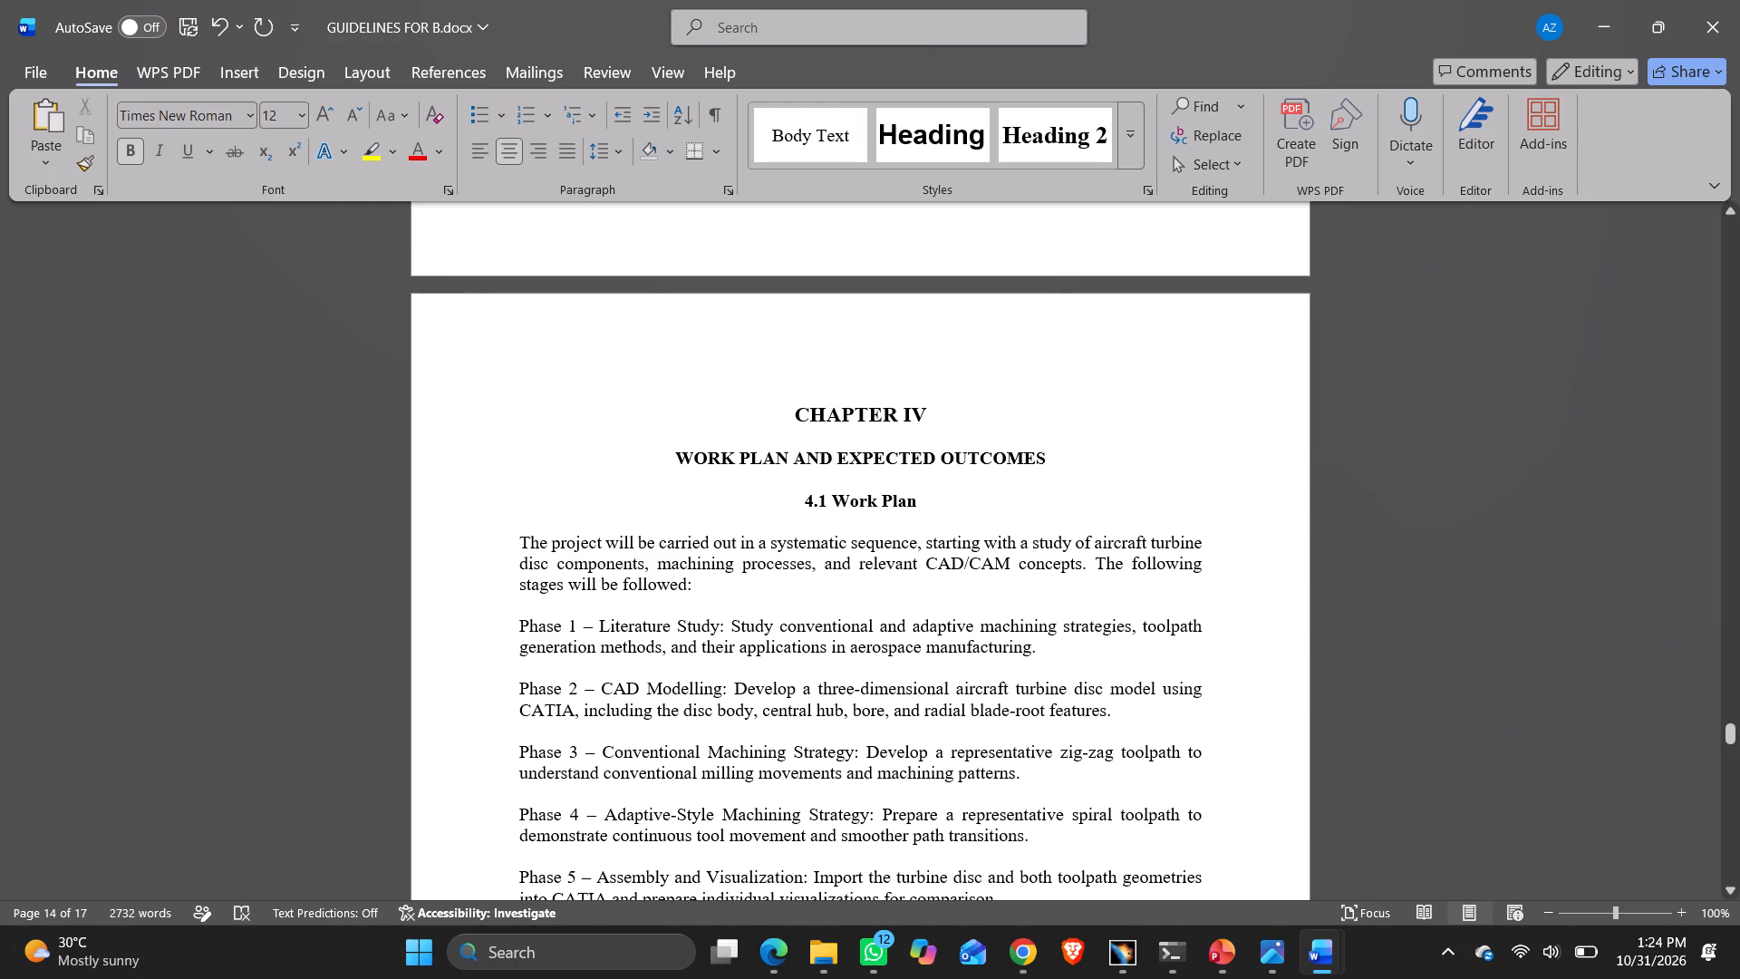
Check the format of the "3.12 Summary of the Methodology" heading and left-align the "4.1 Work Plan" heading to match.
{"action": "scroll", "coordinate": [720, 483], "scroll_direction": "up", "scroll_amount": 20}
{"action": "scroll", "coordinate": [720, 483], "scroll_direction": "up", "scroll_amount": 14}
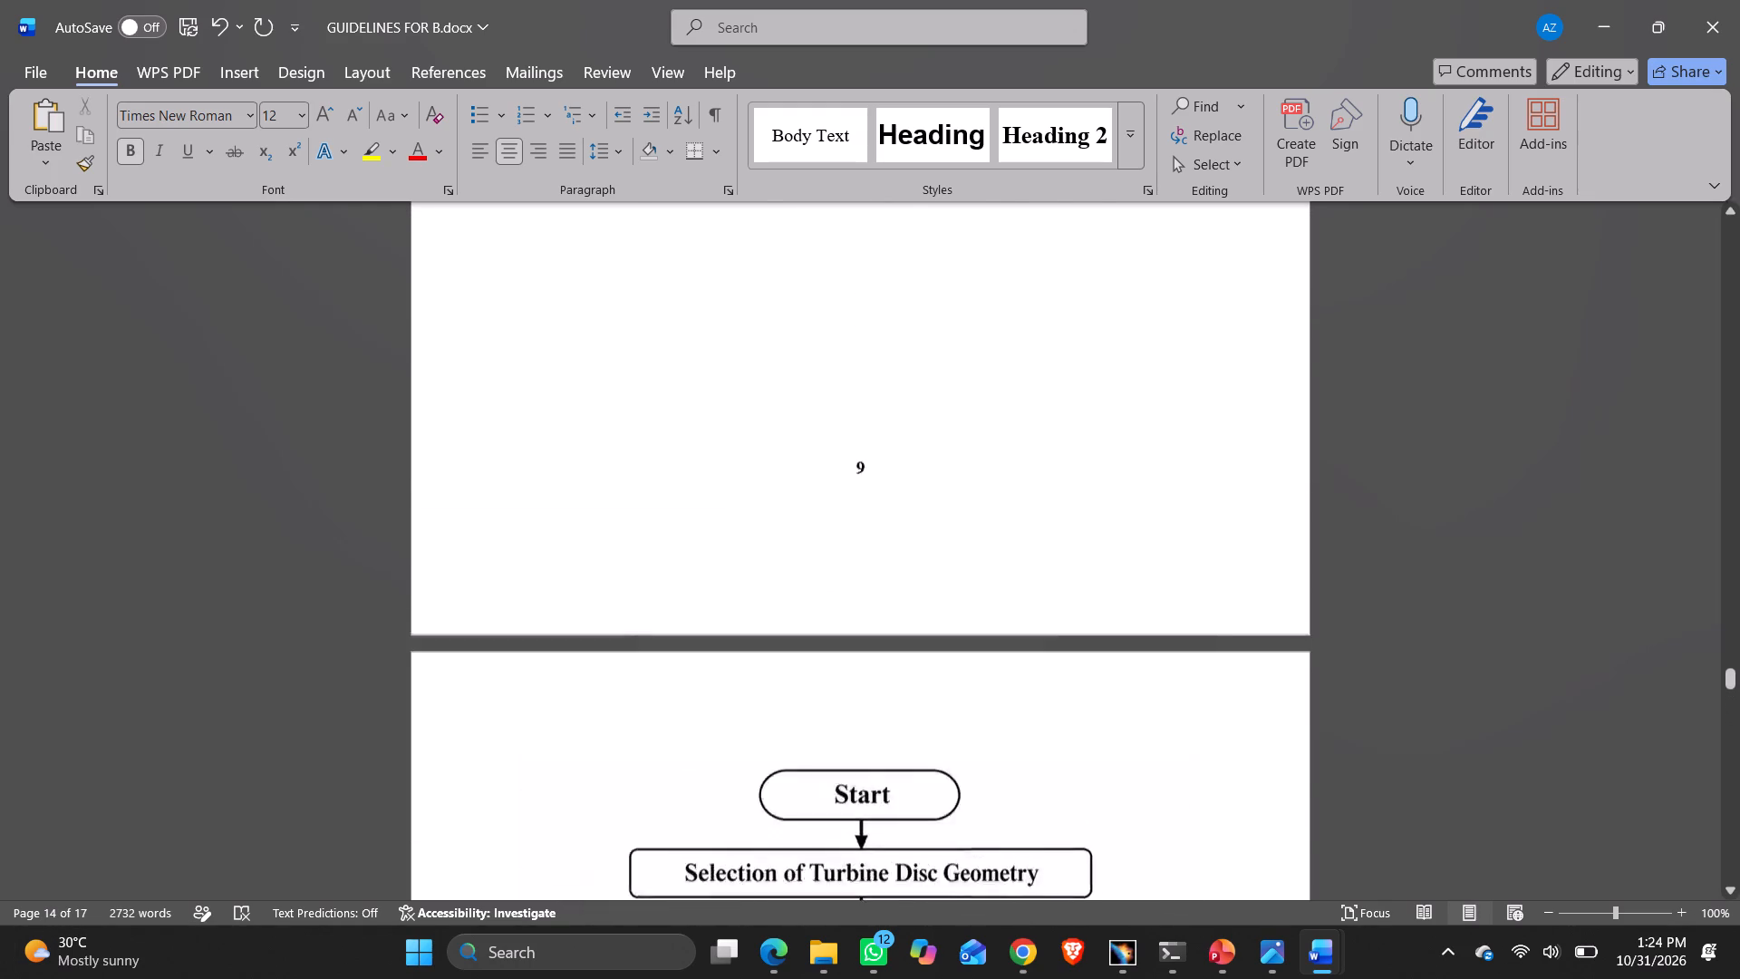
{"action": "scroll", "coordinate": [720, 484], "scroll_direction": "up", "scroll_amount": 6}
{"action": "left_click_drag", "start_coordinate": [783, 577], "coordinate": [735, 572]}
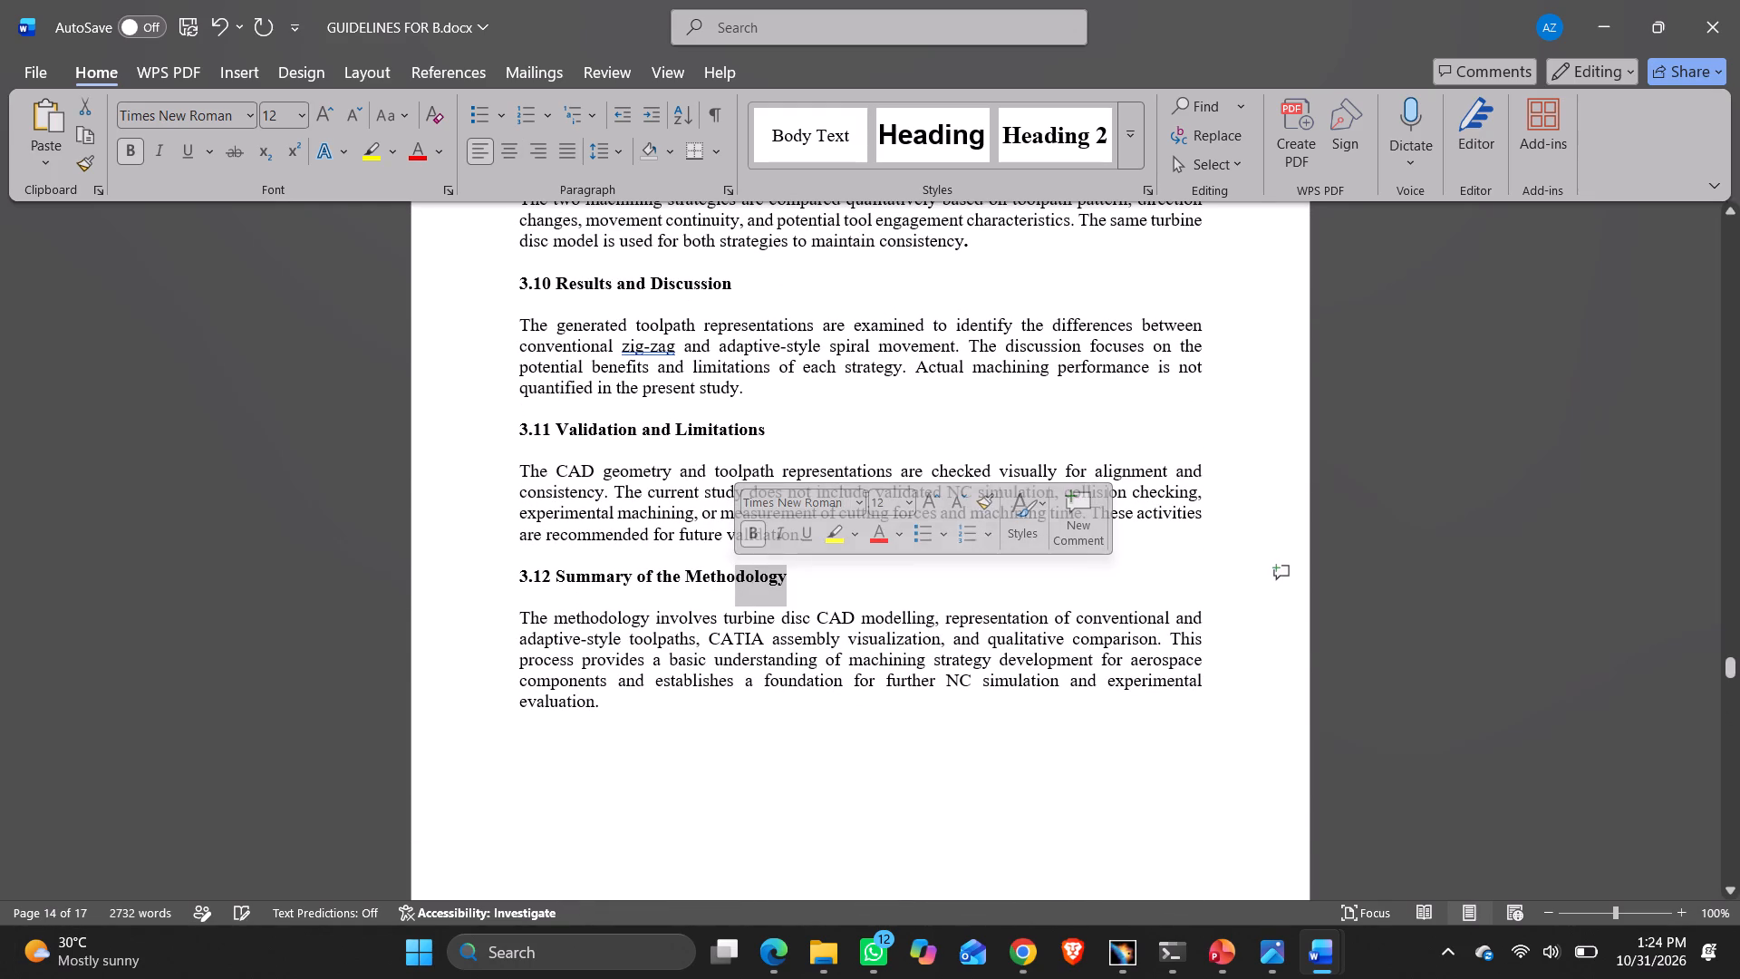
{"action": "scroll", "coordinate": [692, 586], "scroll_direction": "down", "scroll_amount": 17}
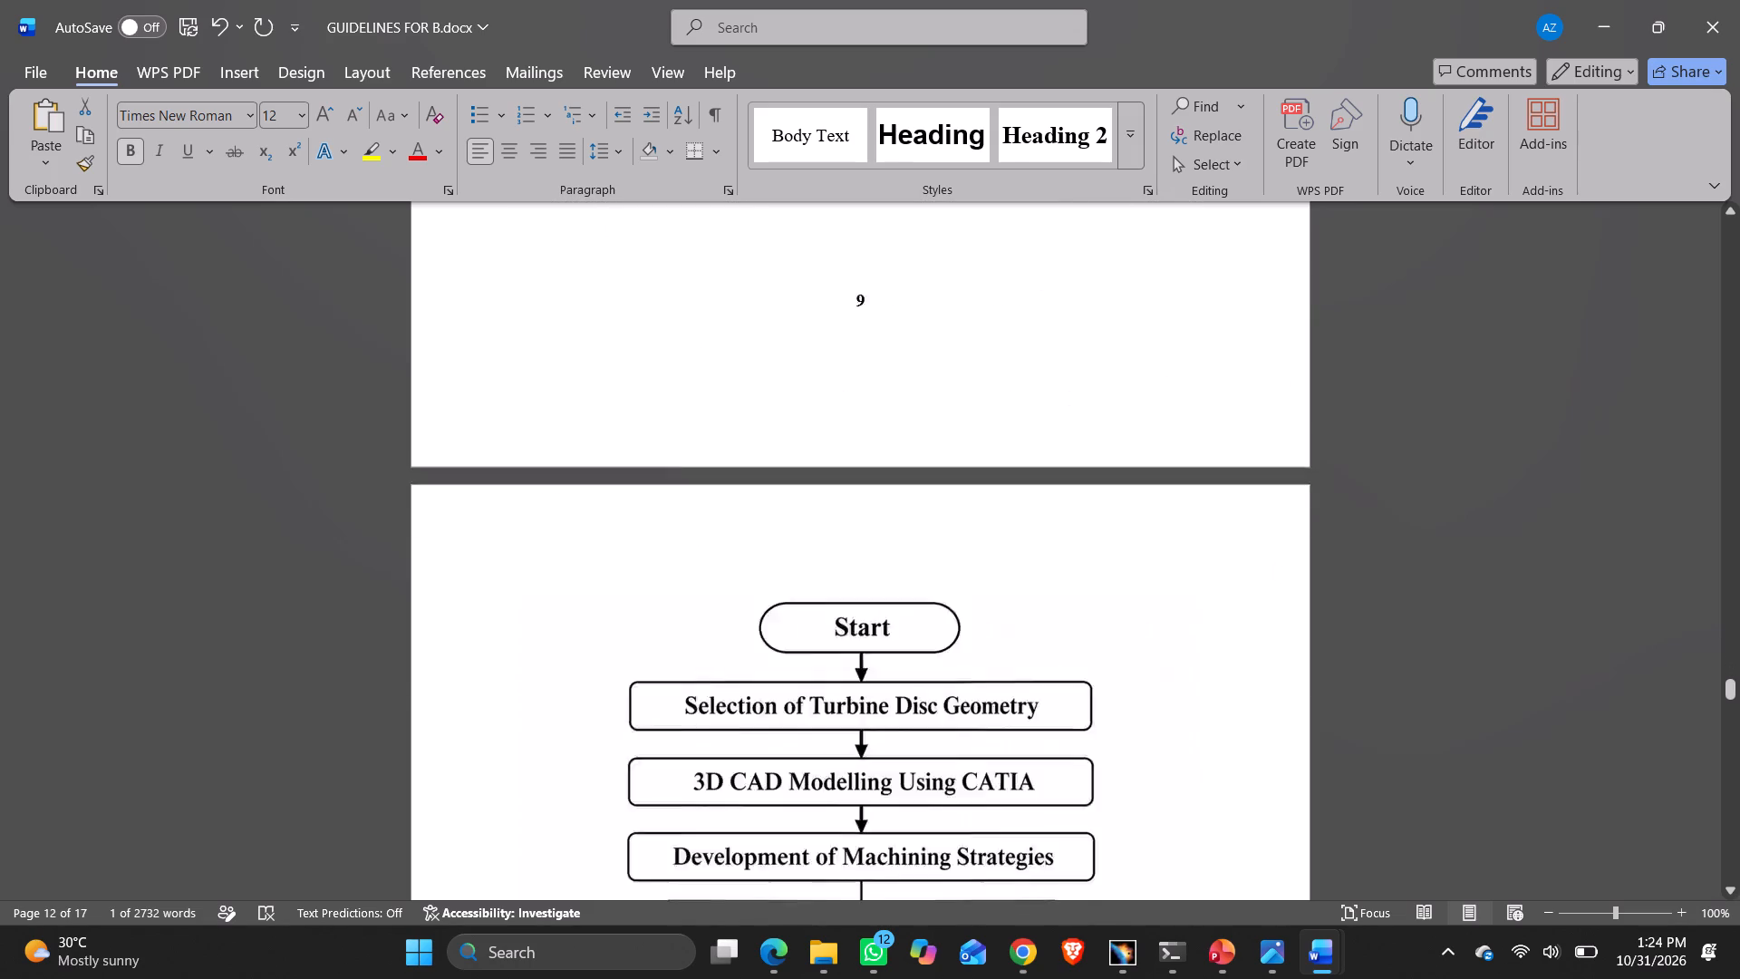
{"action": "scroll", "coordinate": [696, 626], "scroll_direction": "down", "scroll_amount": 20}
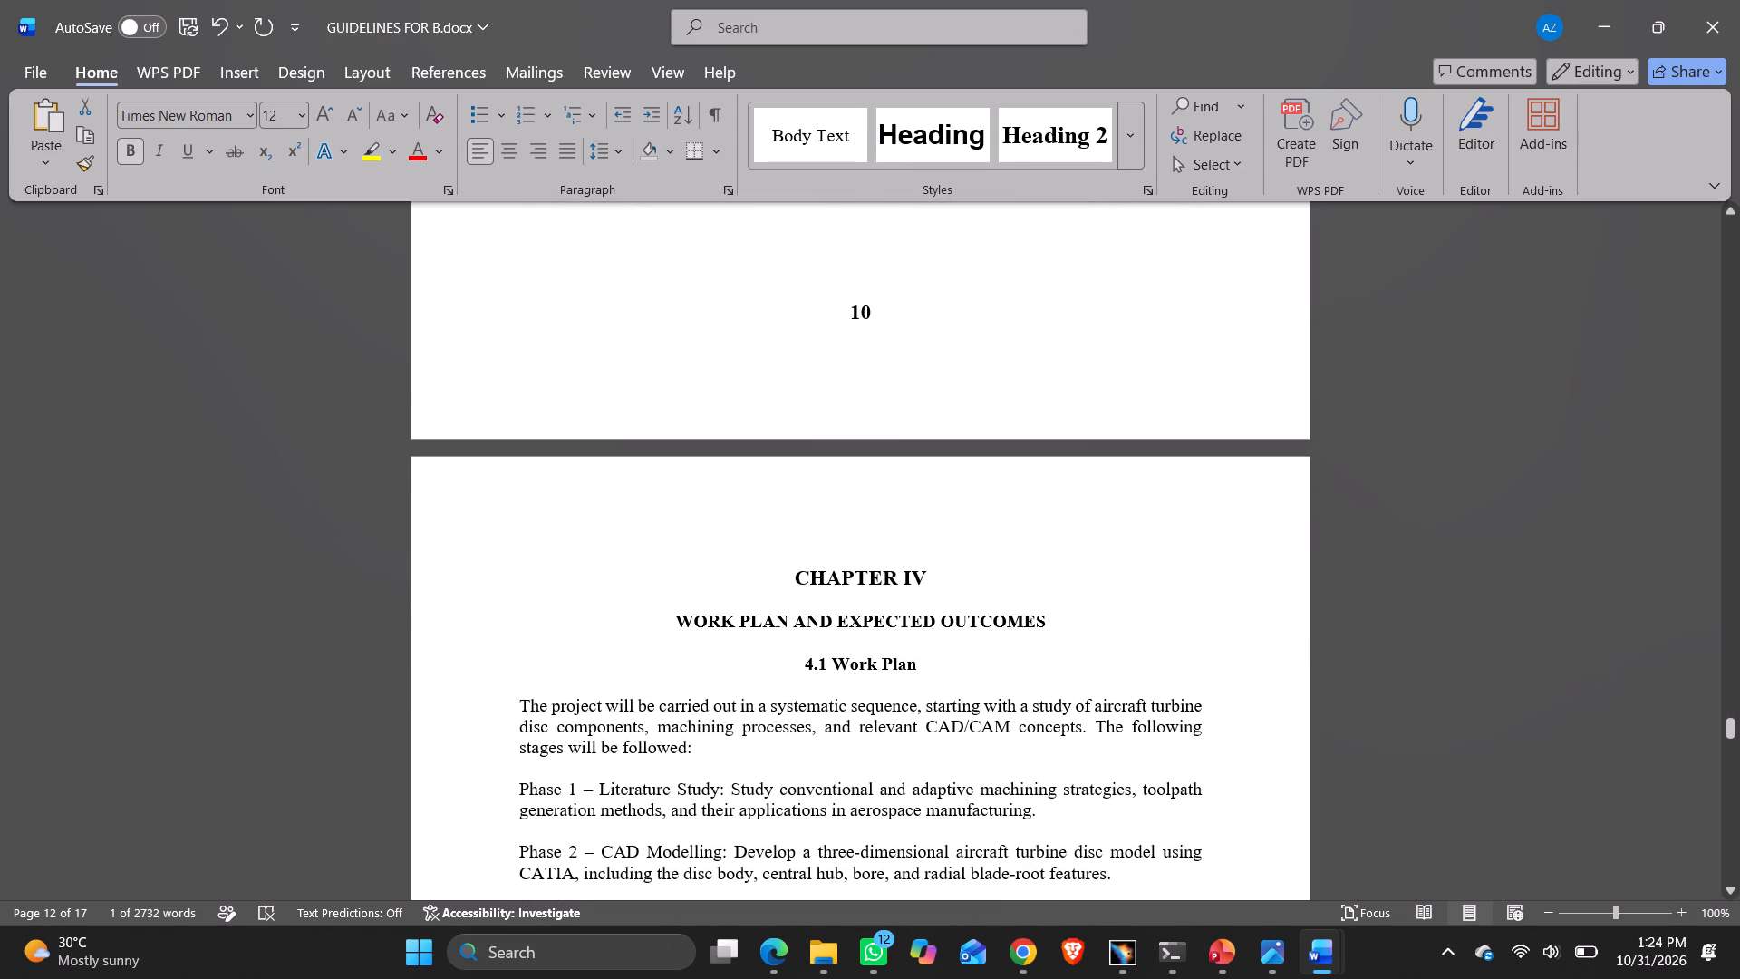
{"action": "left_click", "coordinate": [799, 664]}
{"action": "key", "text": "BackSpace"}
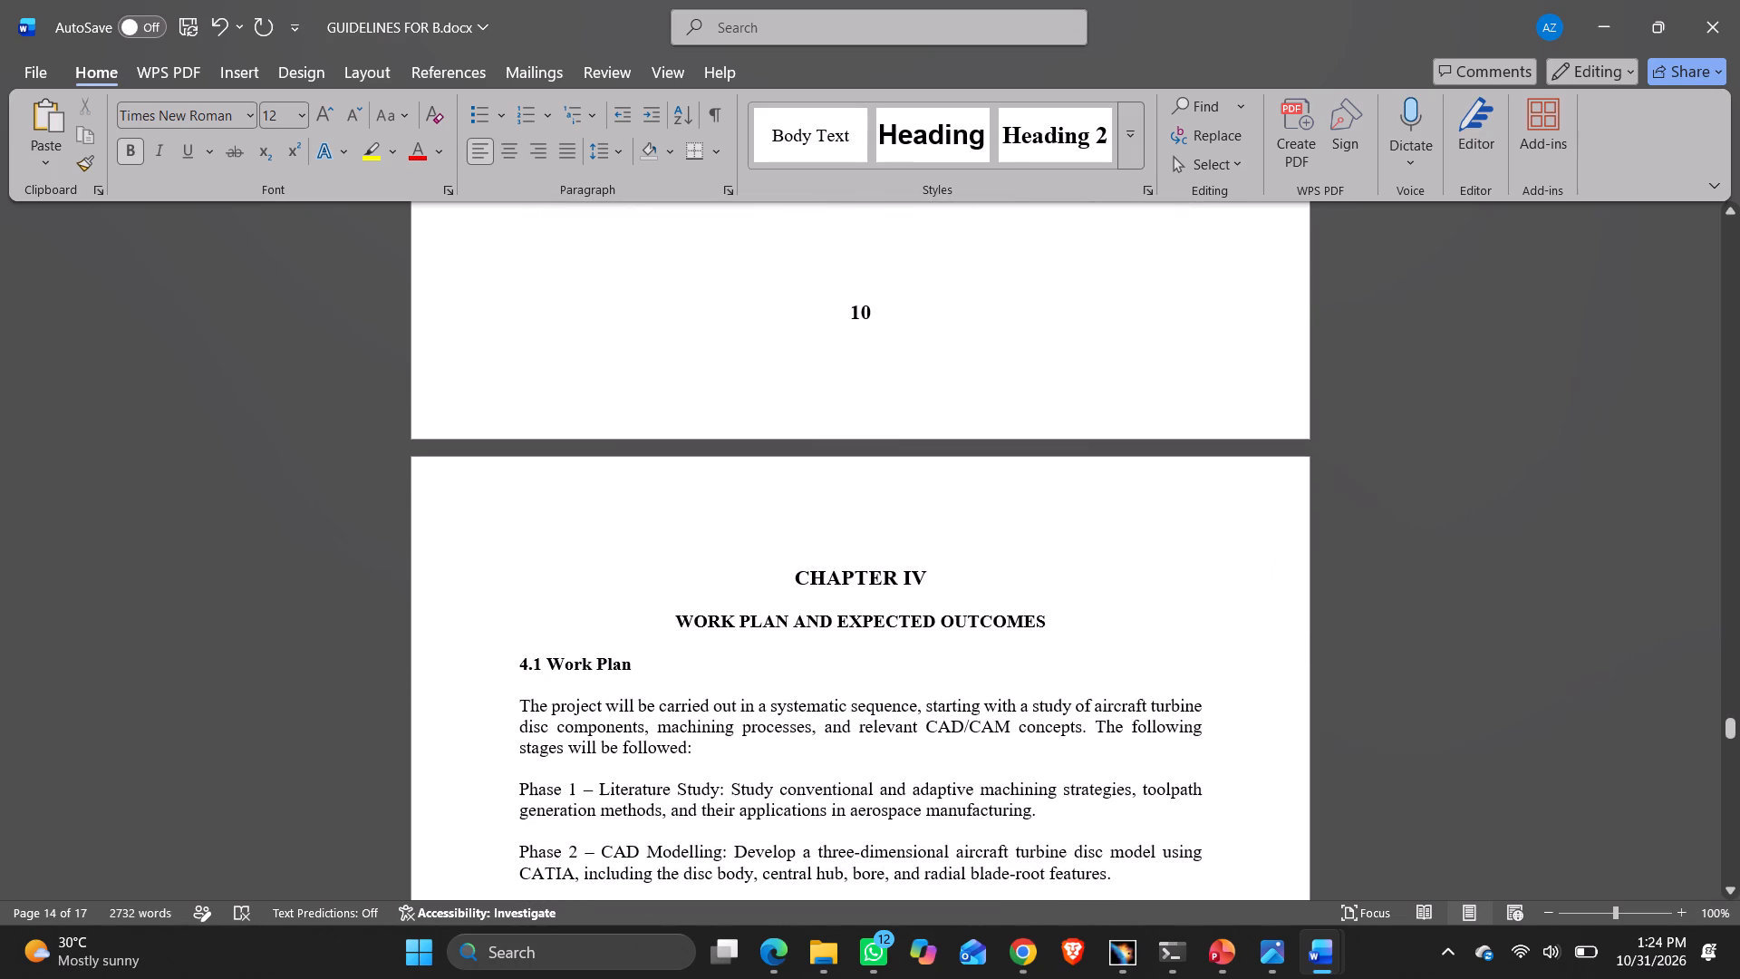
{"action": "left_click_drag", "start_coordinate": [633, 665], "coordinate": [613, 671]}
{"action": "left_click", "coordinate": [714, 677]}
Replace the automatic list number of the "EXPECTED OUTCOMES" heading with the section number 4.2, flush with the left margin.
{"action": "scroll", "coordinate": [712, 686], "scroll_direction": "down", "scroll_amount": 17}
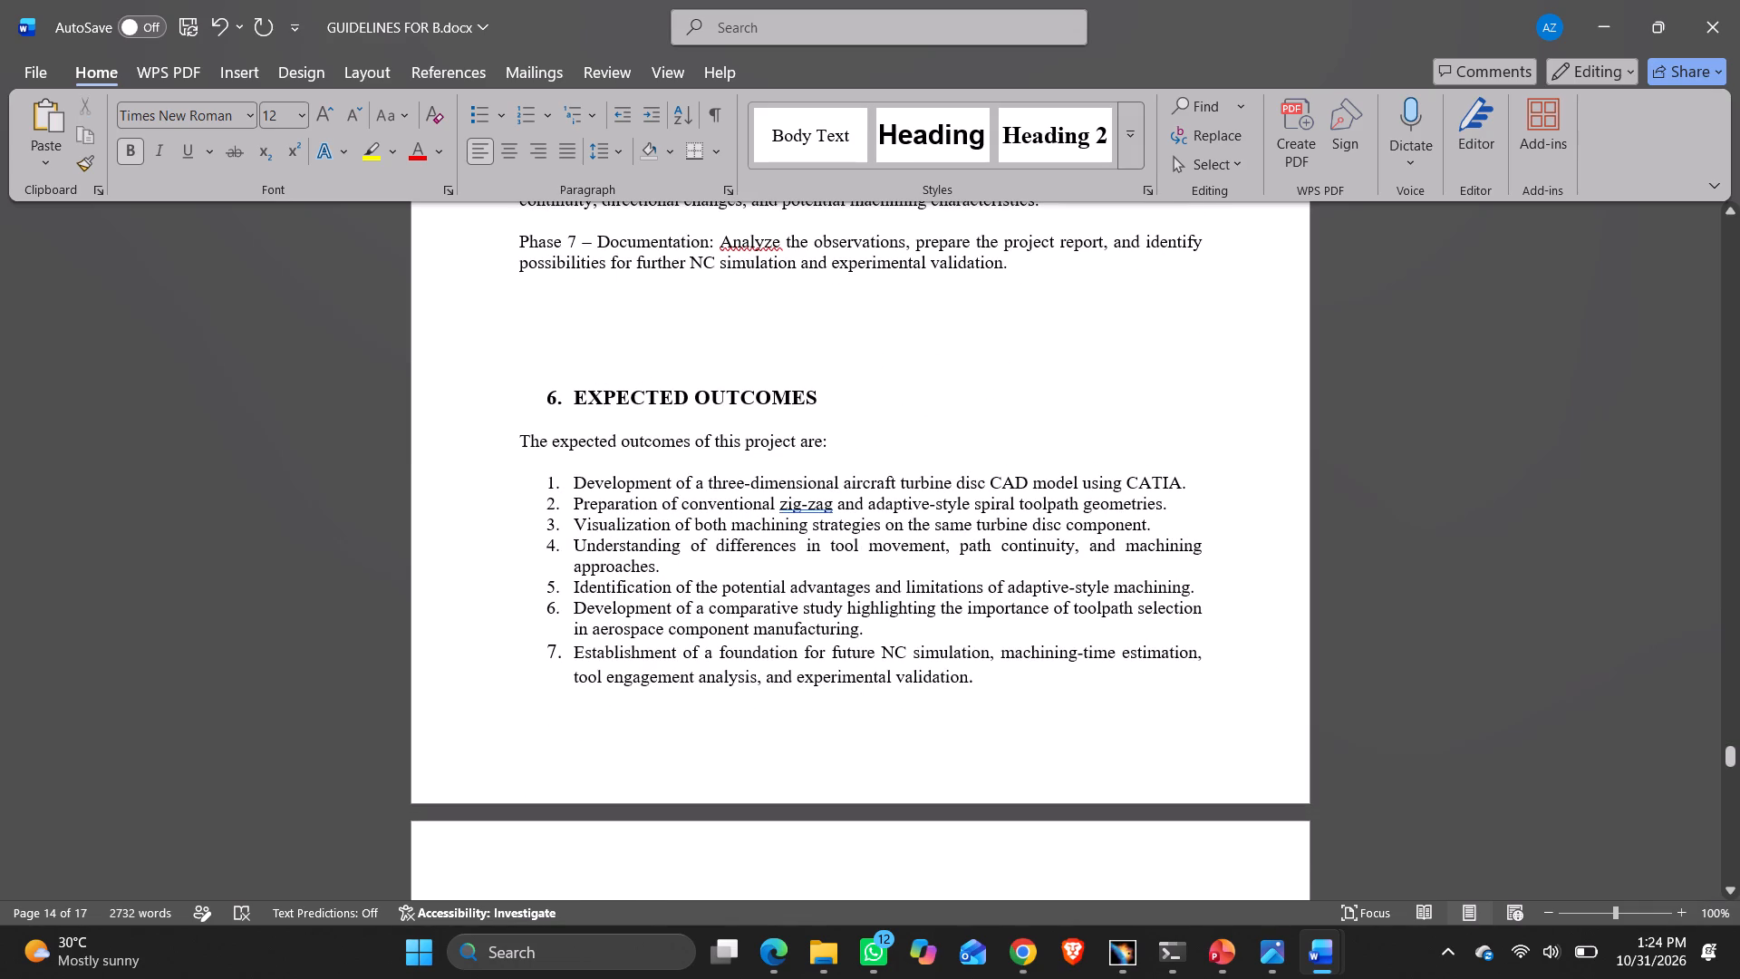
{"action": "left_click_drag", "start_coordinate": [817, 391], "coordinate": [546, 393]}
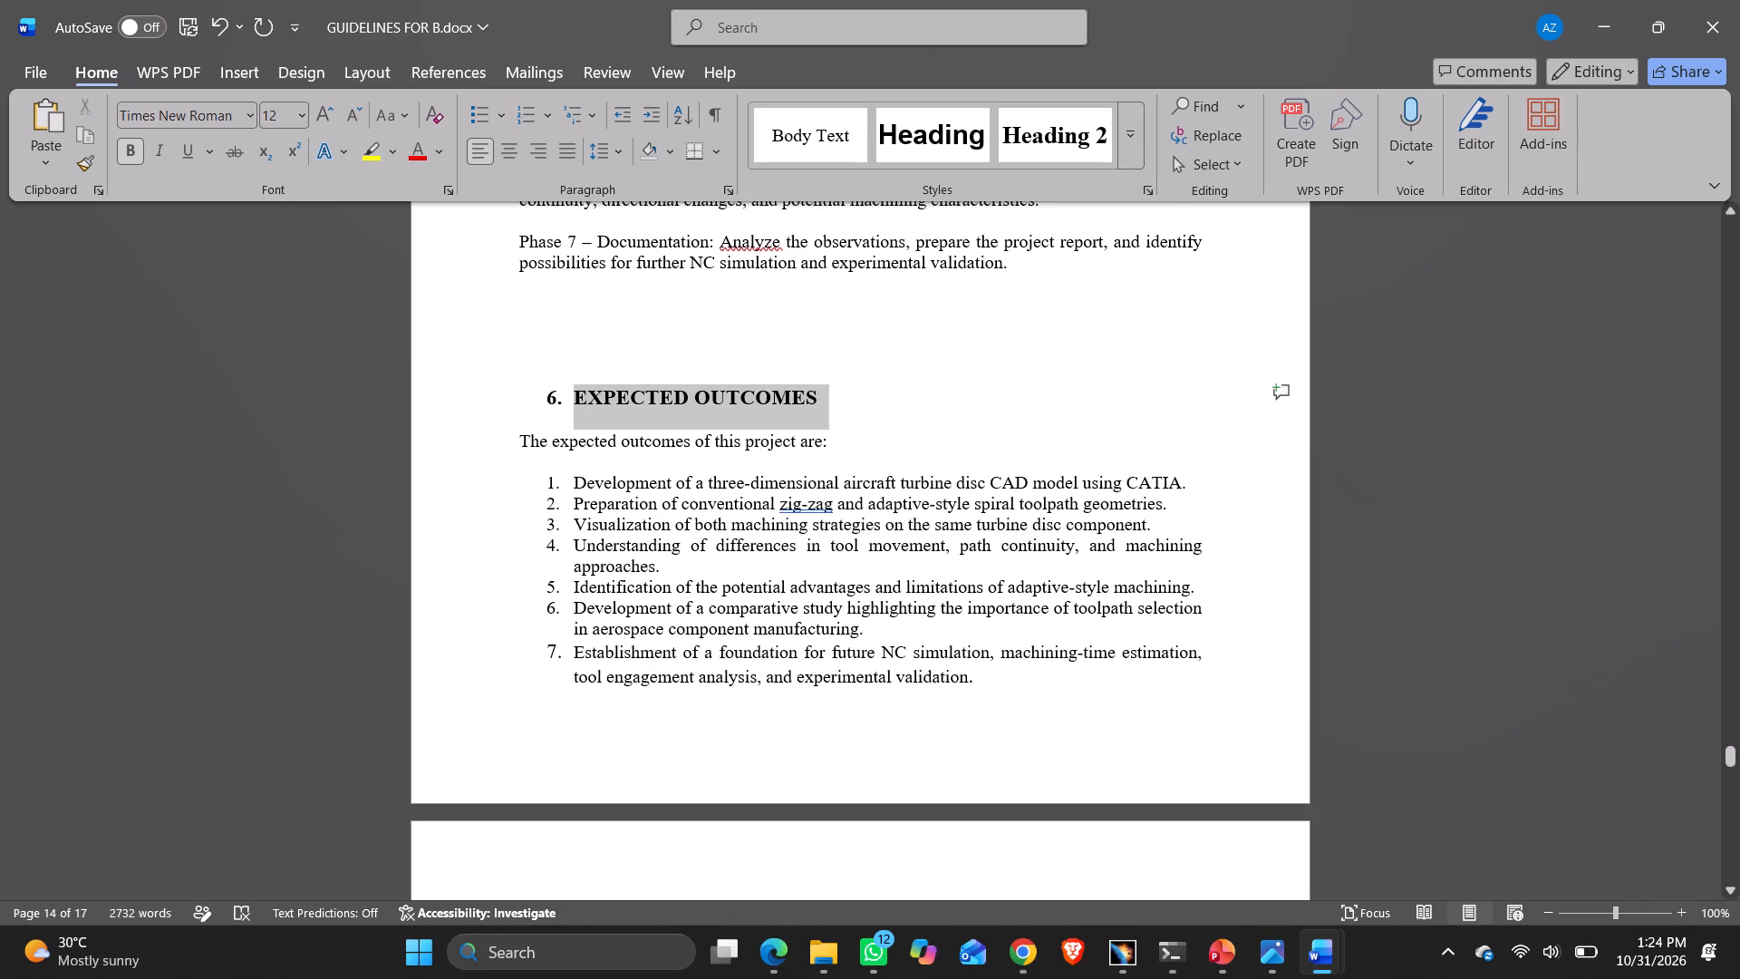
{"action": "left_click_drag", "start_coordinate": [546, 393], "coordinate": [546, 393]}
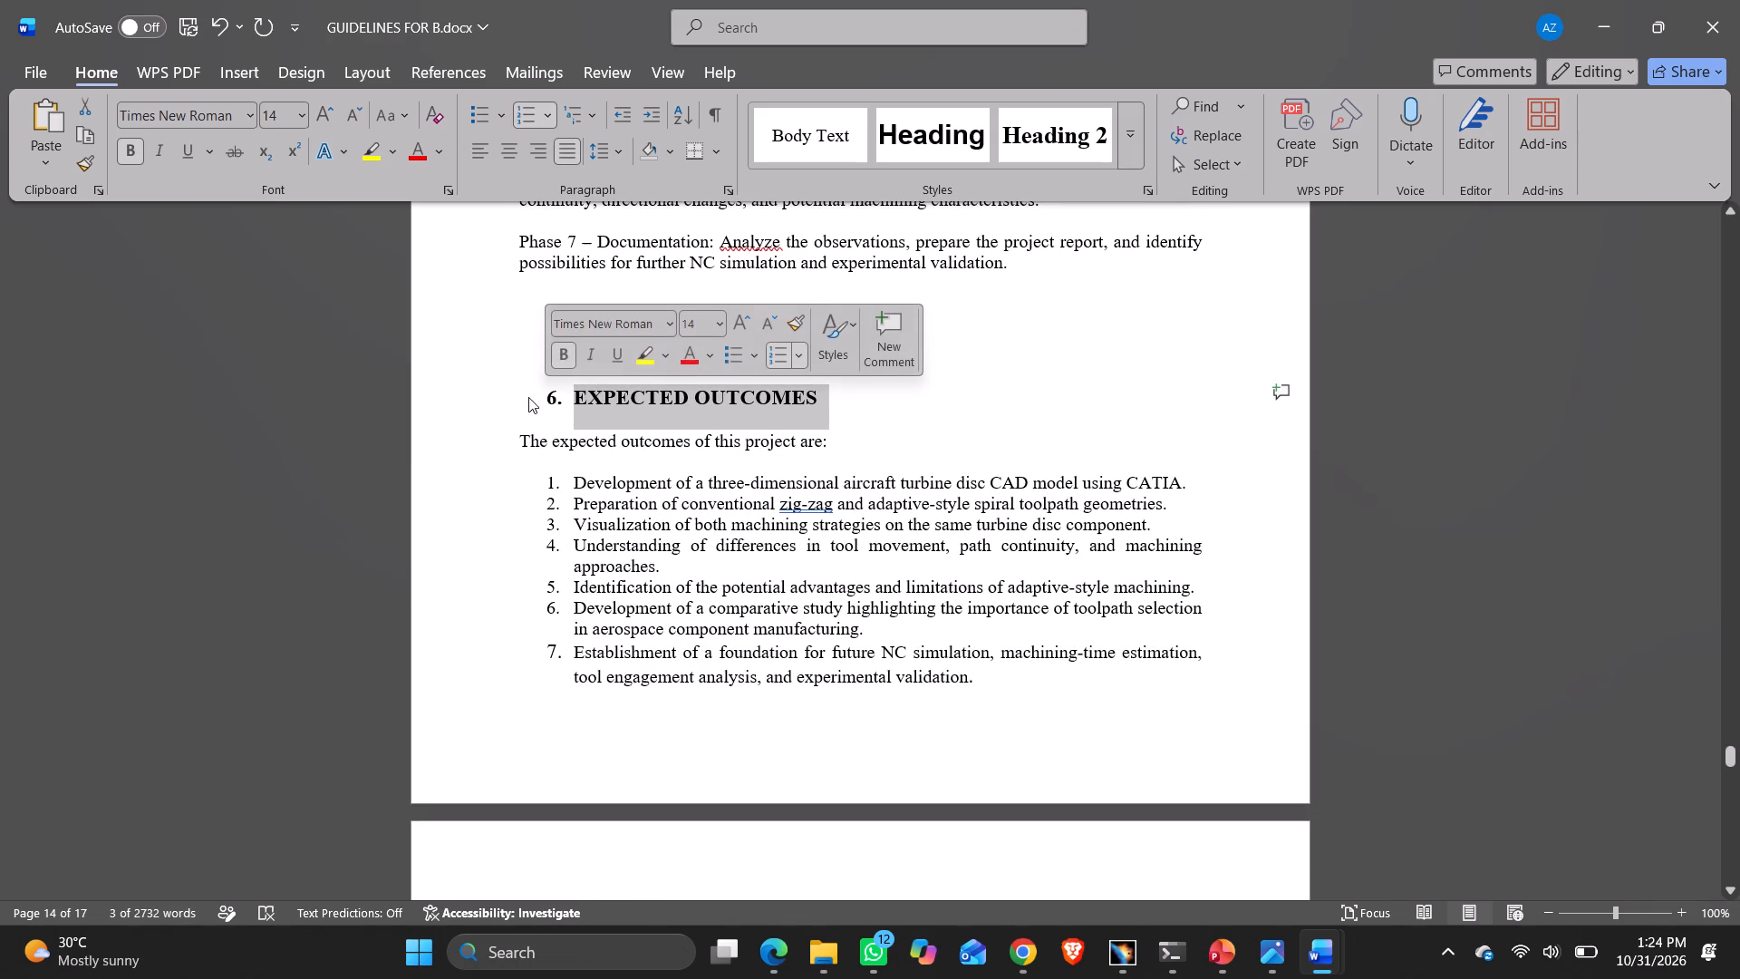
{"action": "left_click", "coordinate": [535, 387]}
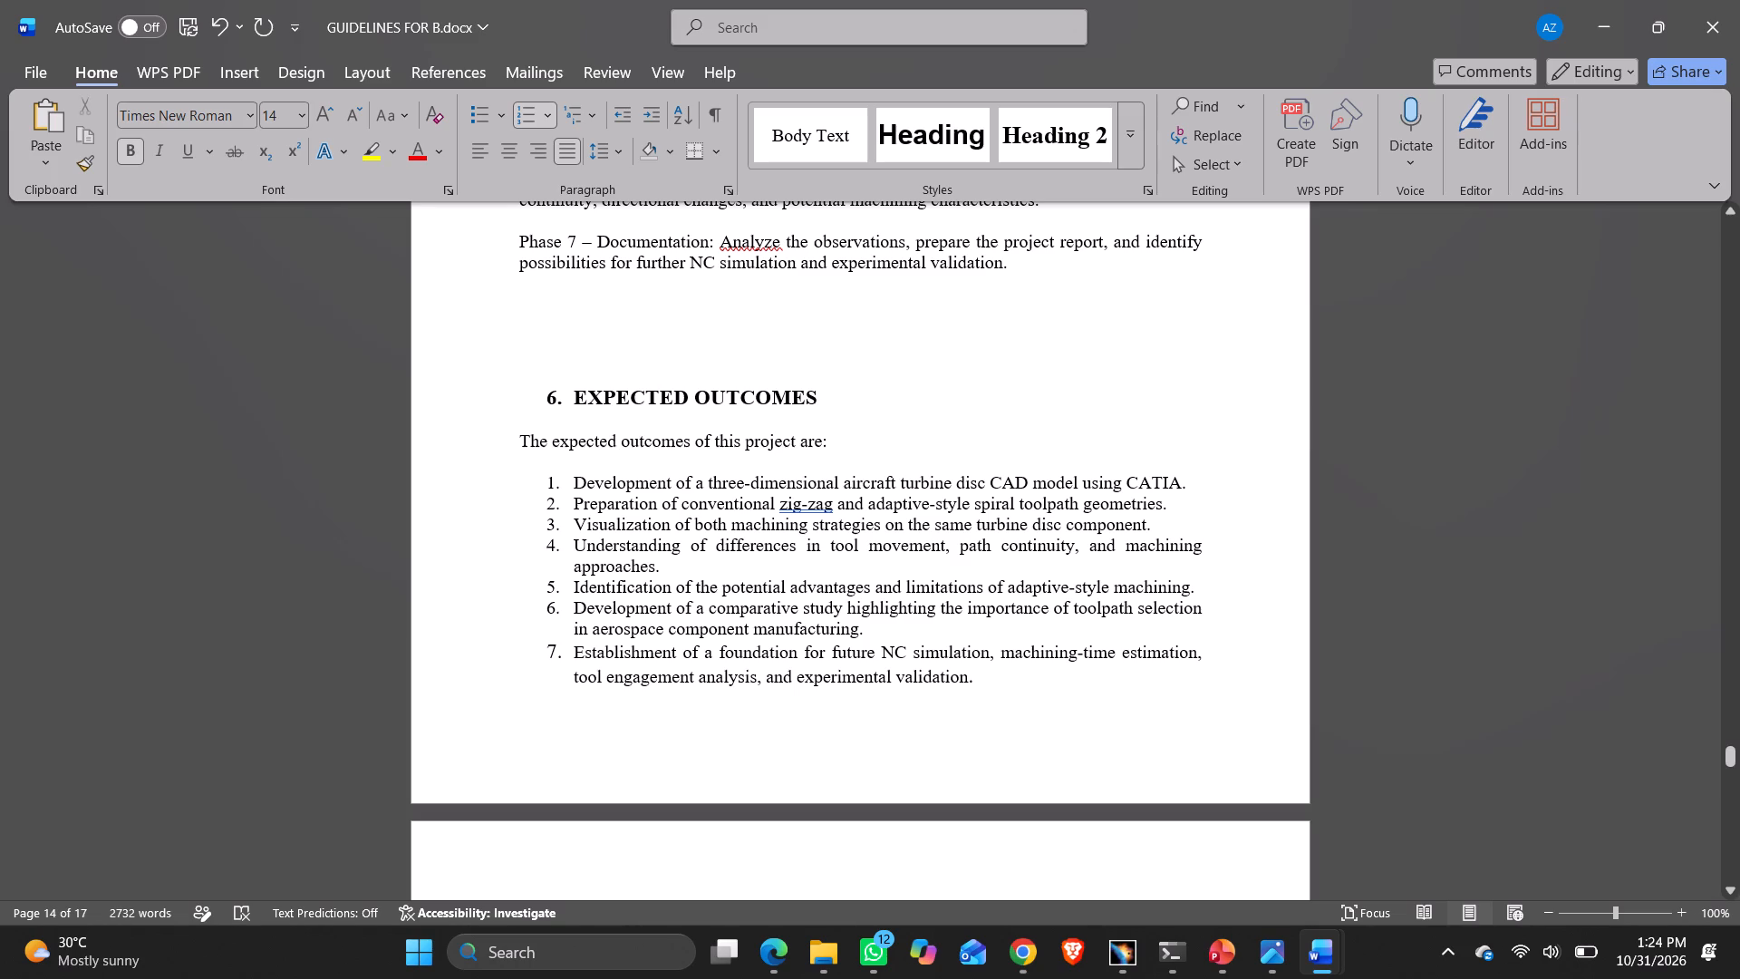
{"action": "key", "text": "BackSpace"}
{"action": "key", "text": "BackSpace"}
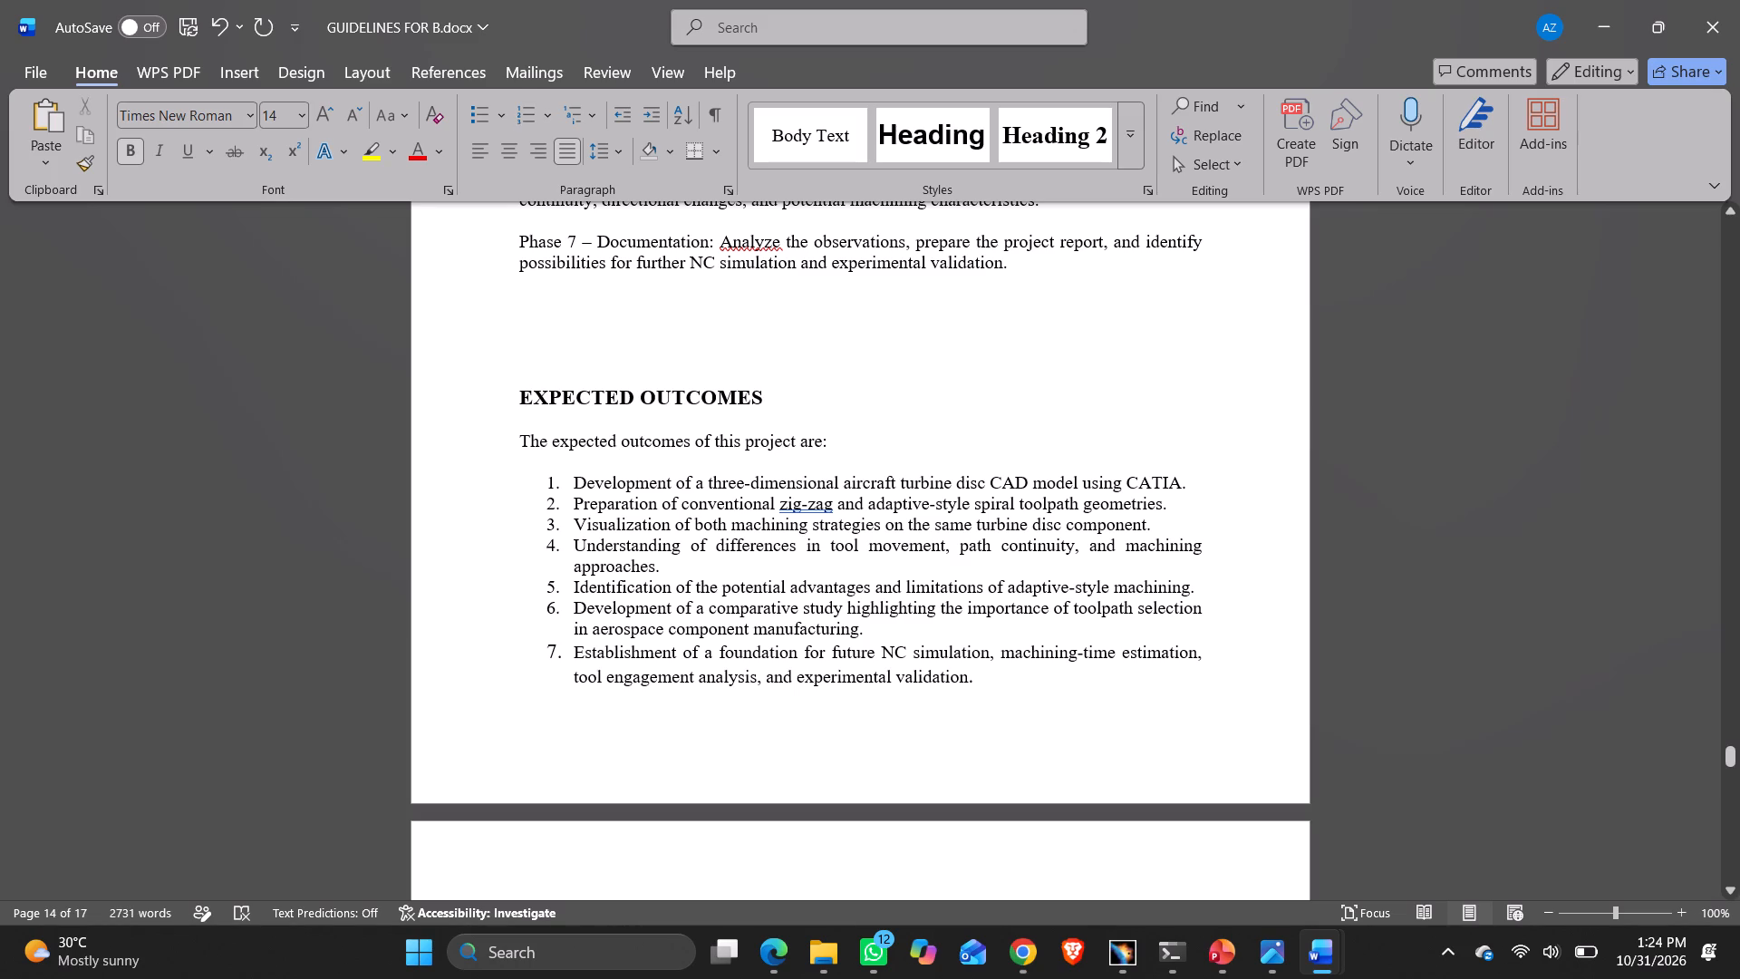
{"action": "type", "text": "4.2"}
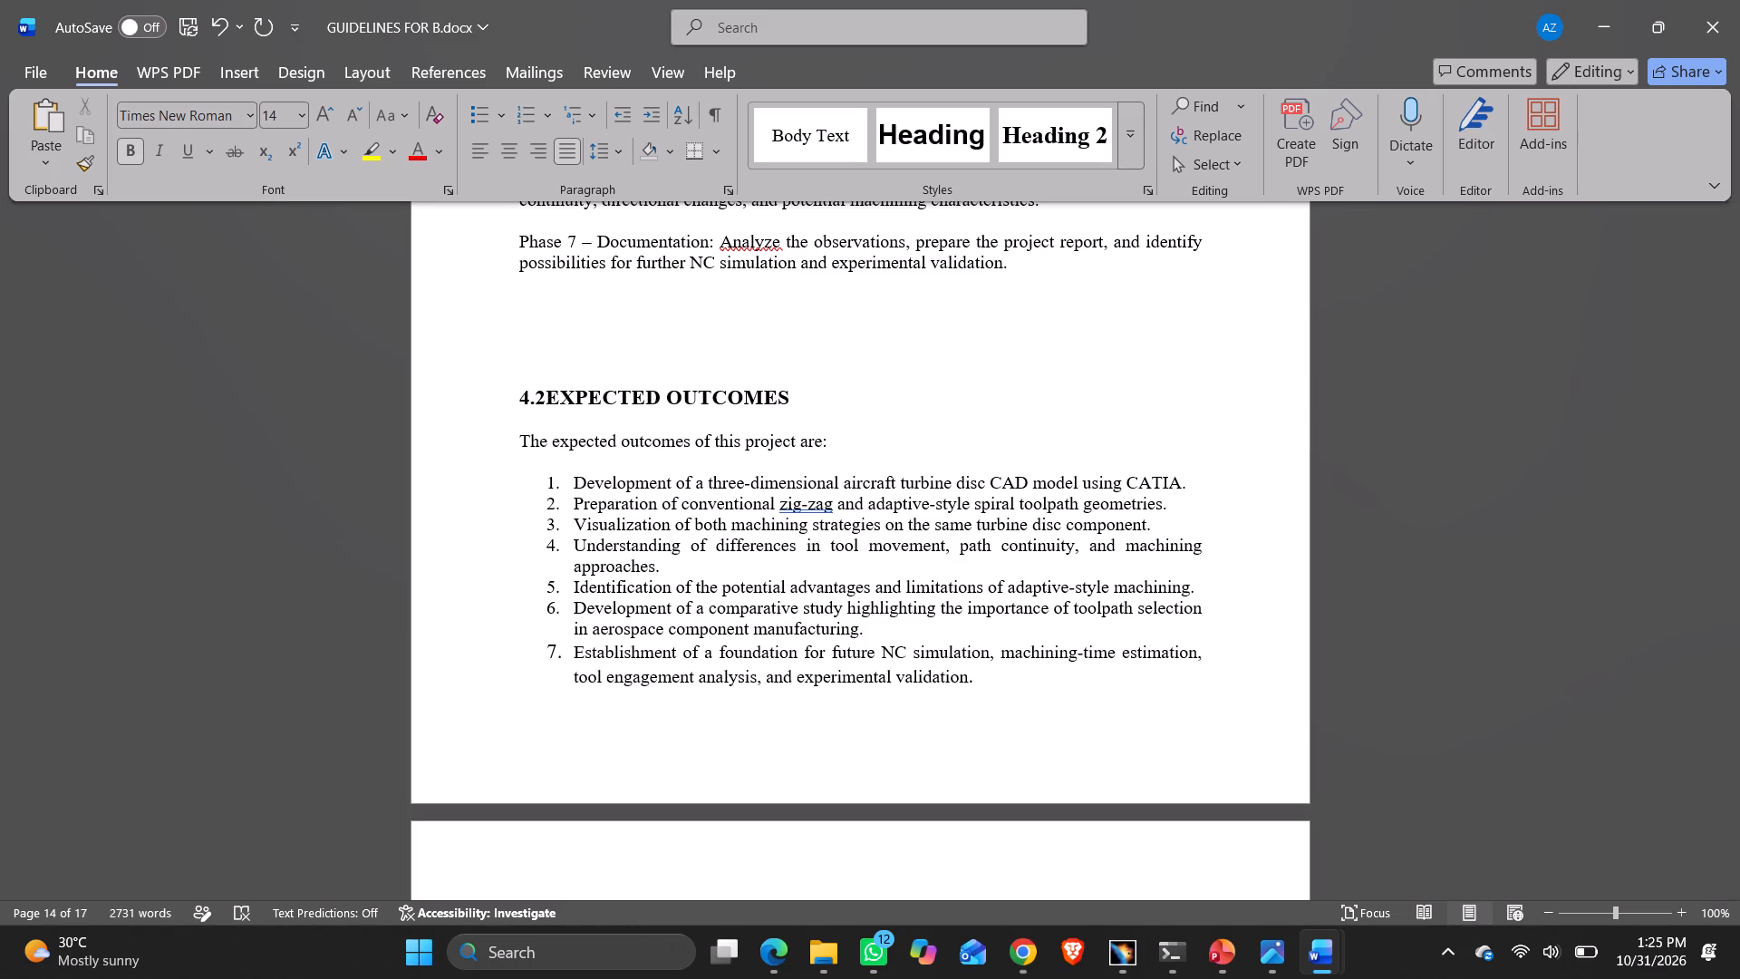
{"action": "key", "text": "space"}
{"action": "key", "text": "space"}
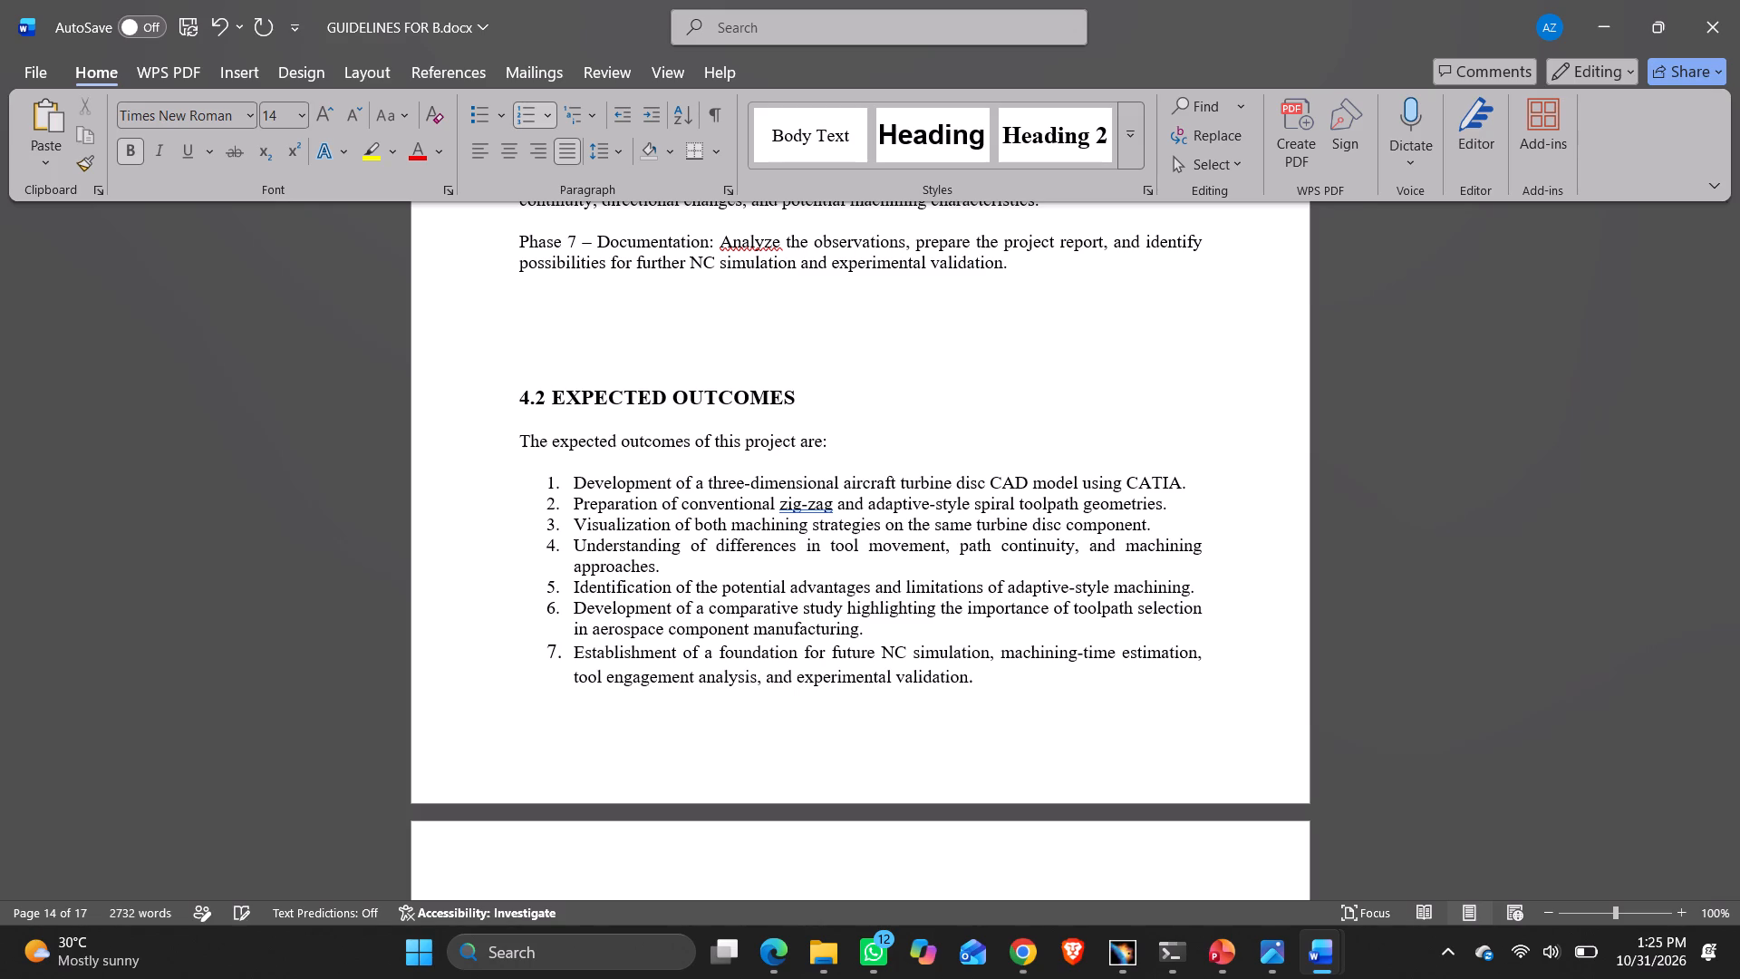
{"action": "left_click_drag", "start_coordinate": [795, 394], "coordinate": [775, 398]}
Delete the section number and one empty line above the "EXPECTED OUTCOMES" heading, and re-enter 4.2 before the heading text.
{"action": "left_click_drag", "start_coordinate": [775, 398], "coordinate": [587, 391]}
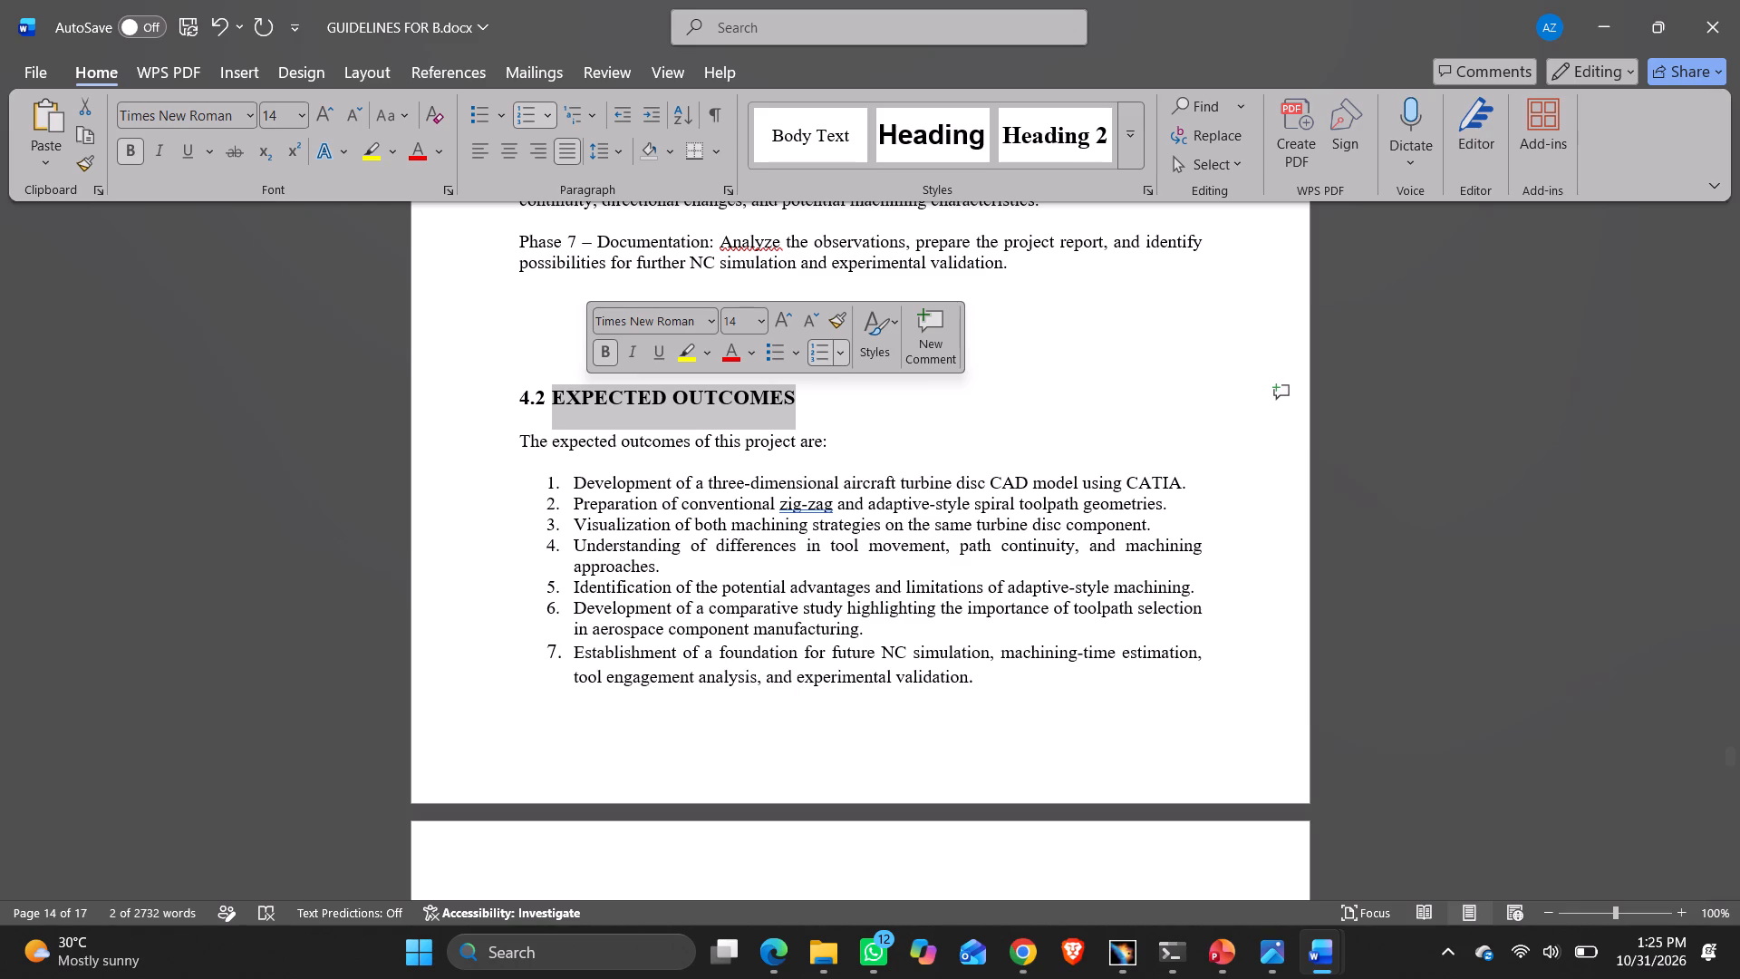
{"action": "left_click", "coordinate": [478, 376]}
{"action": "left_click_drag", "start_coordinate": [508, 393], "coordinate": [567, 400]}
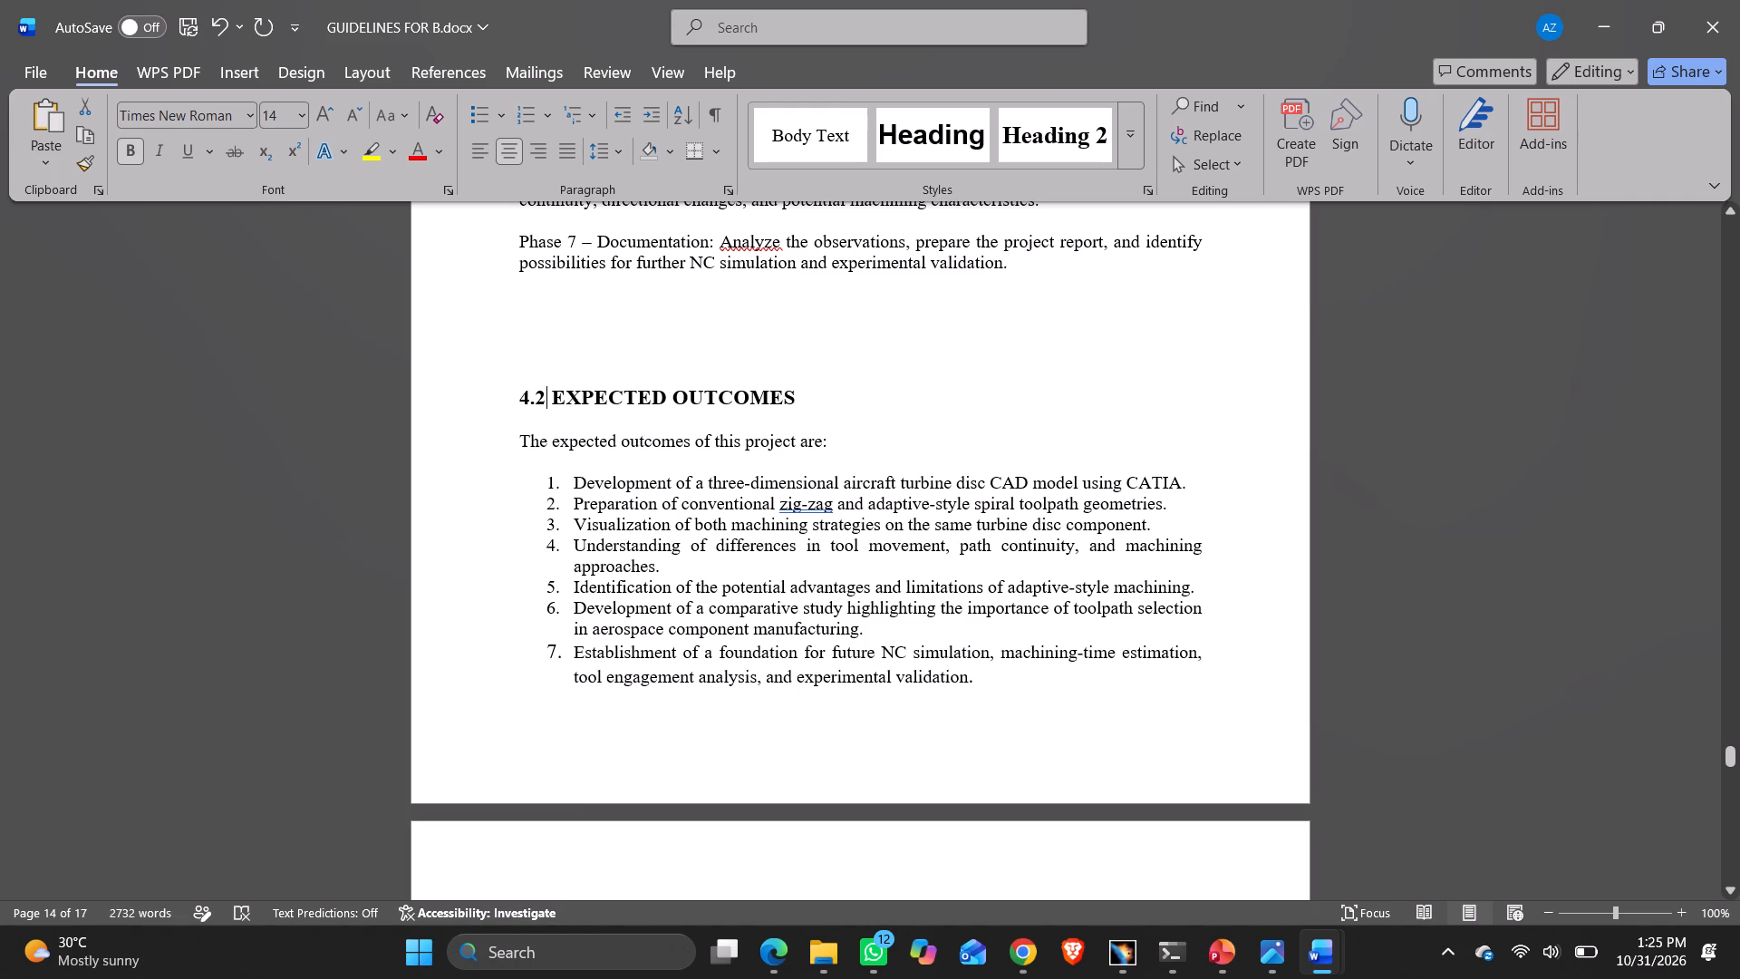
{"action": "left_click_drag", "start_coordinate": [567, 400], "coordinate": [744, 384]}
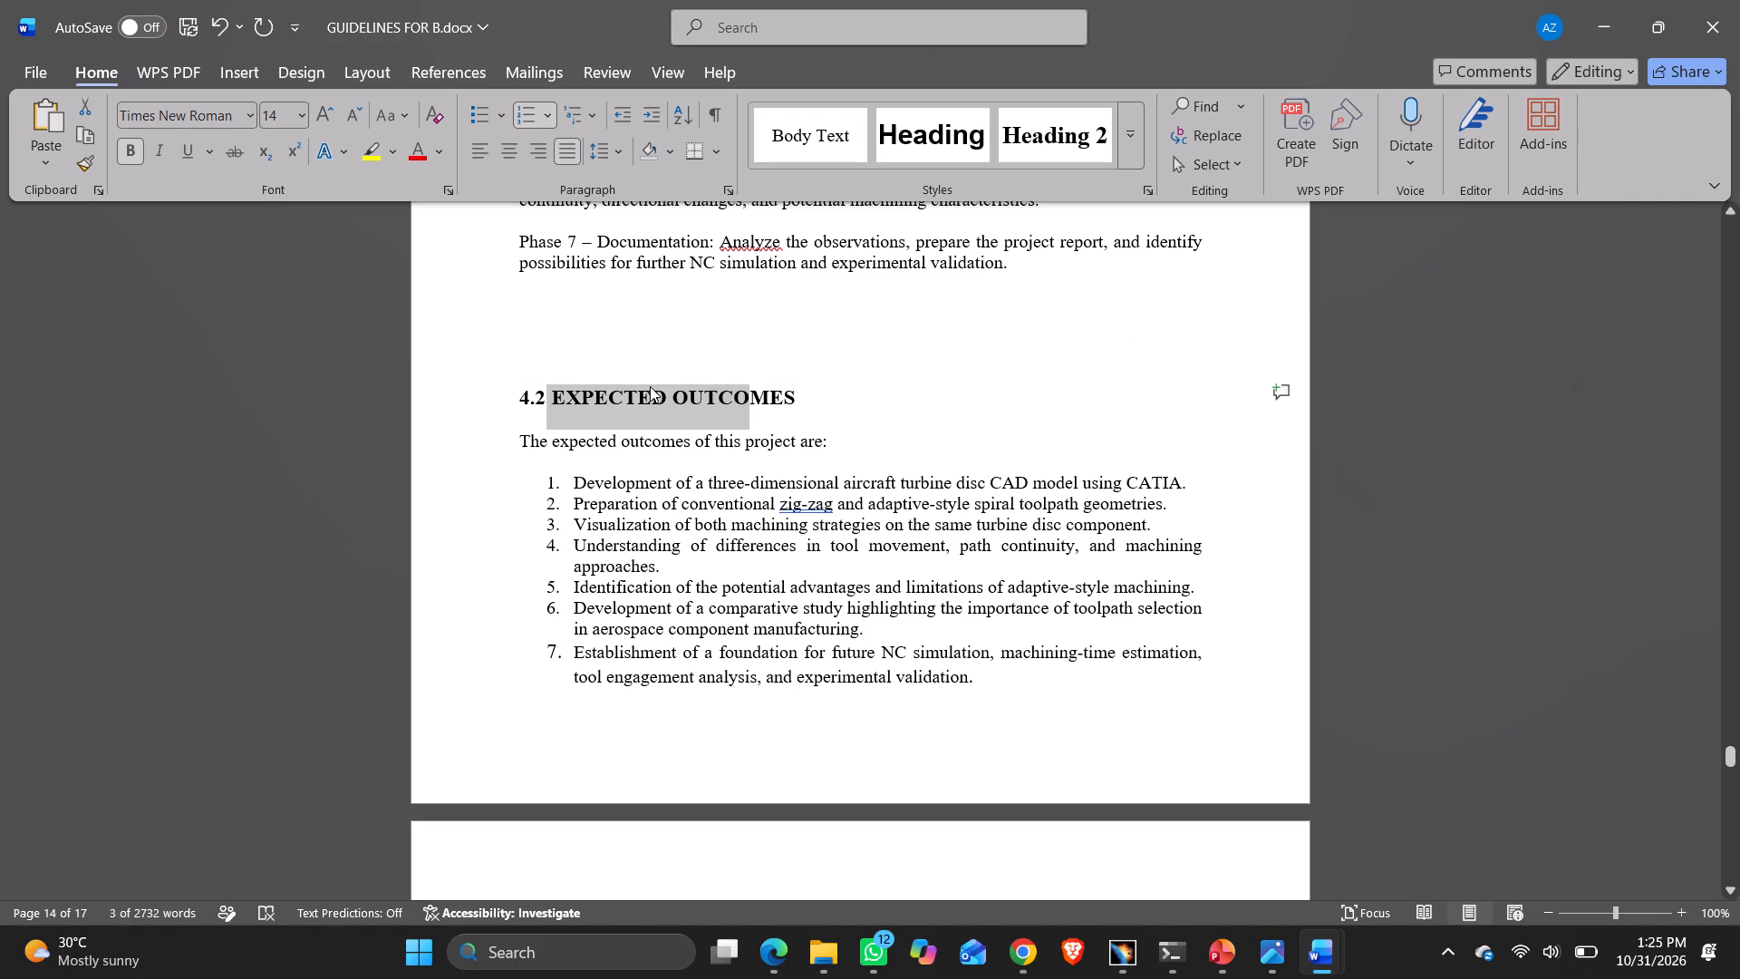
{"action": "left_click", "coordinate": [580, 352]}
{"action": "left_click", "coordinate": [551, 397]}
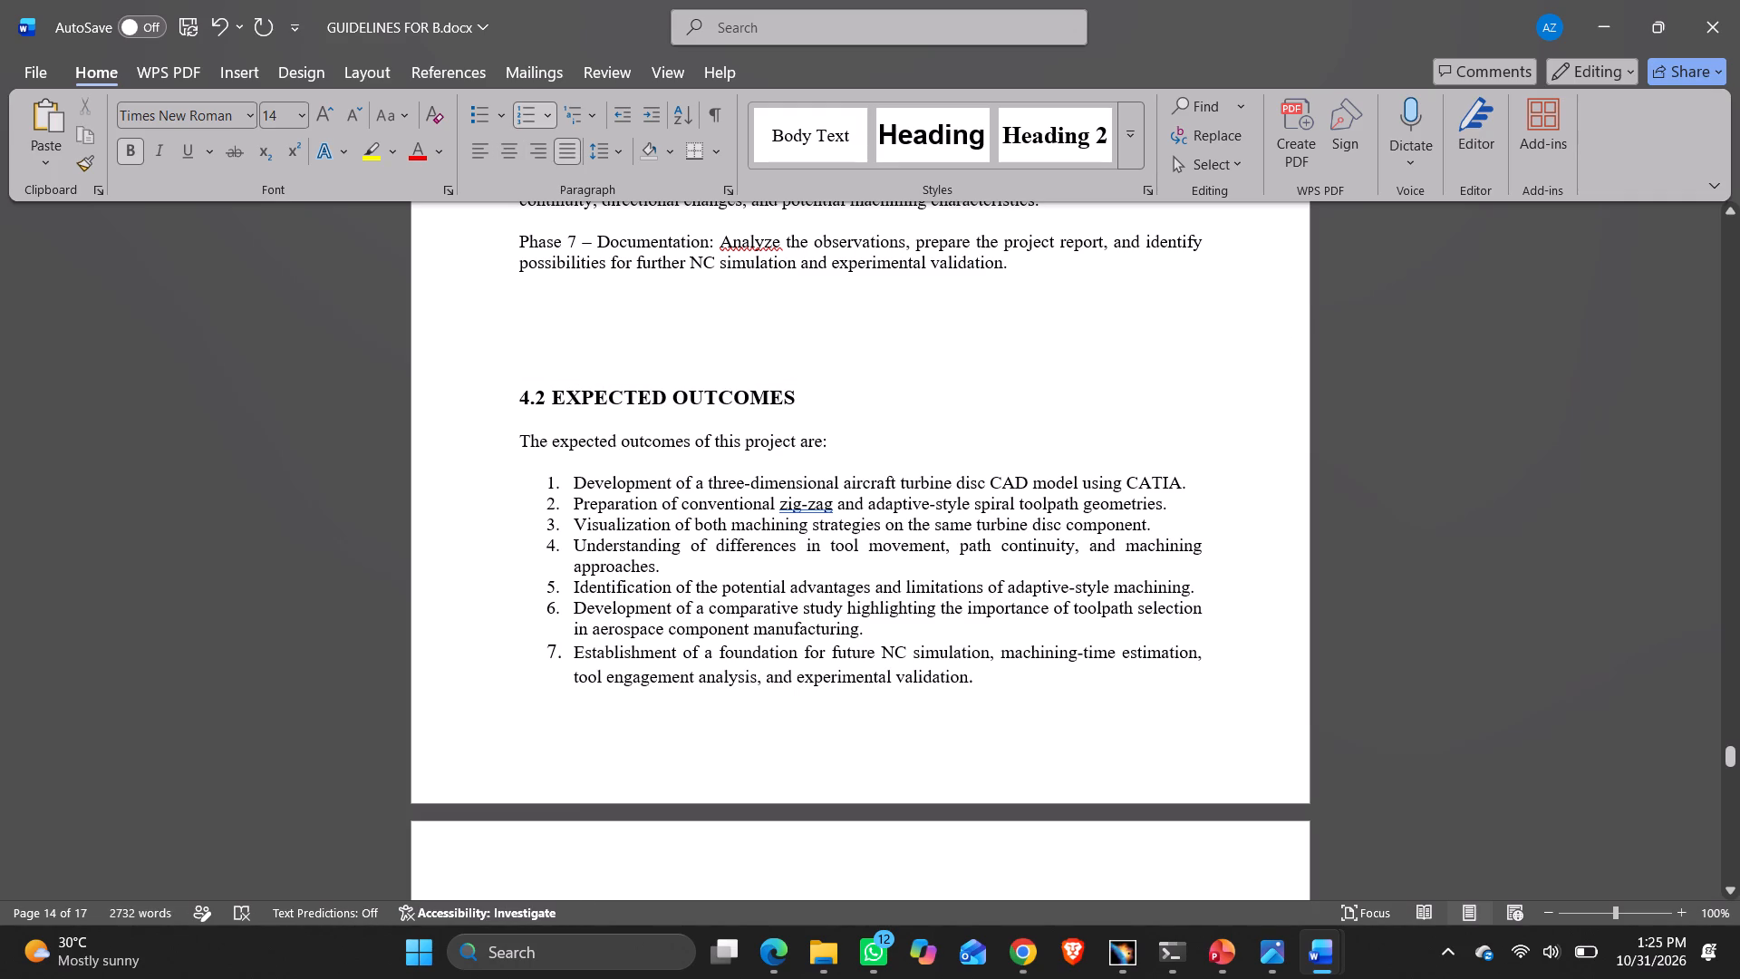
{"action": "key", "text": "BackSpace"}
{"action": "key", "text": "BackSpace"}
{"action": "key", "text": "BackSpace"}
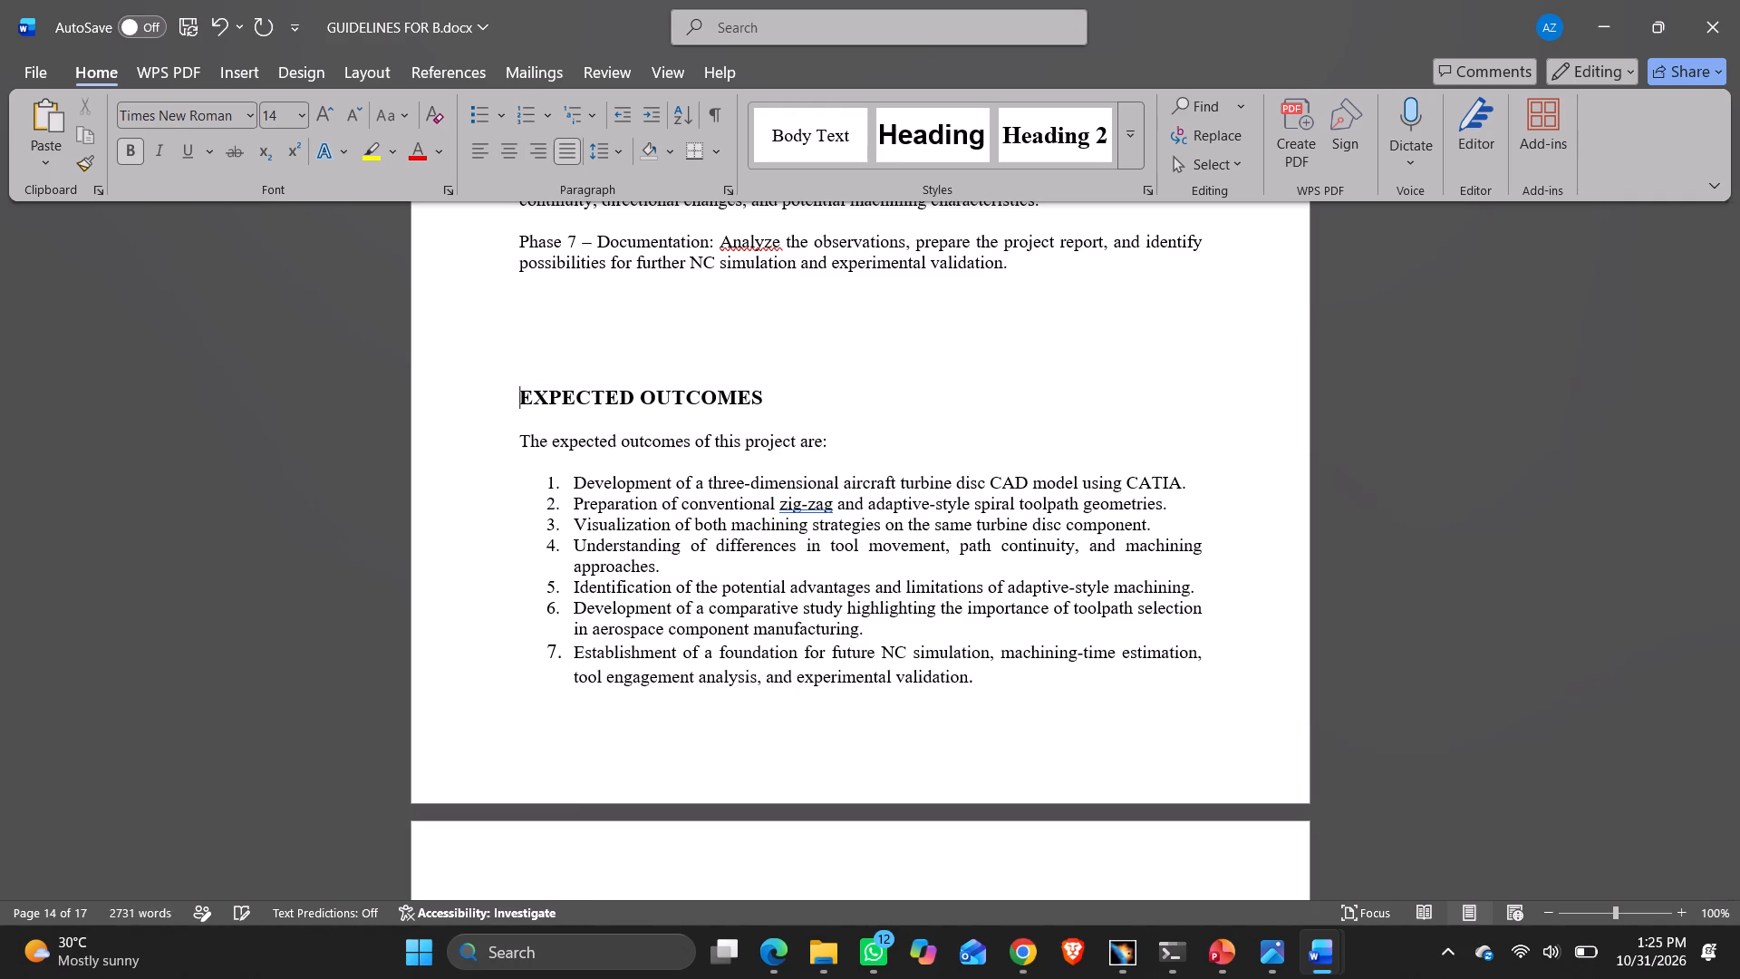
{"action": "key", "text": "BackSpace"}
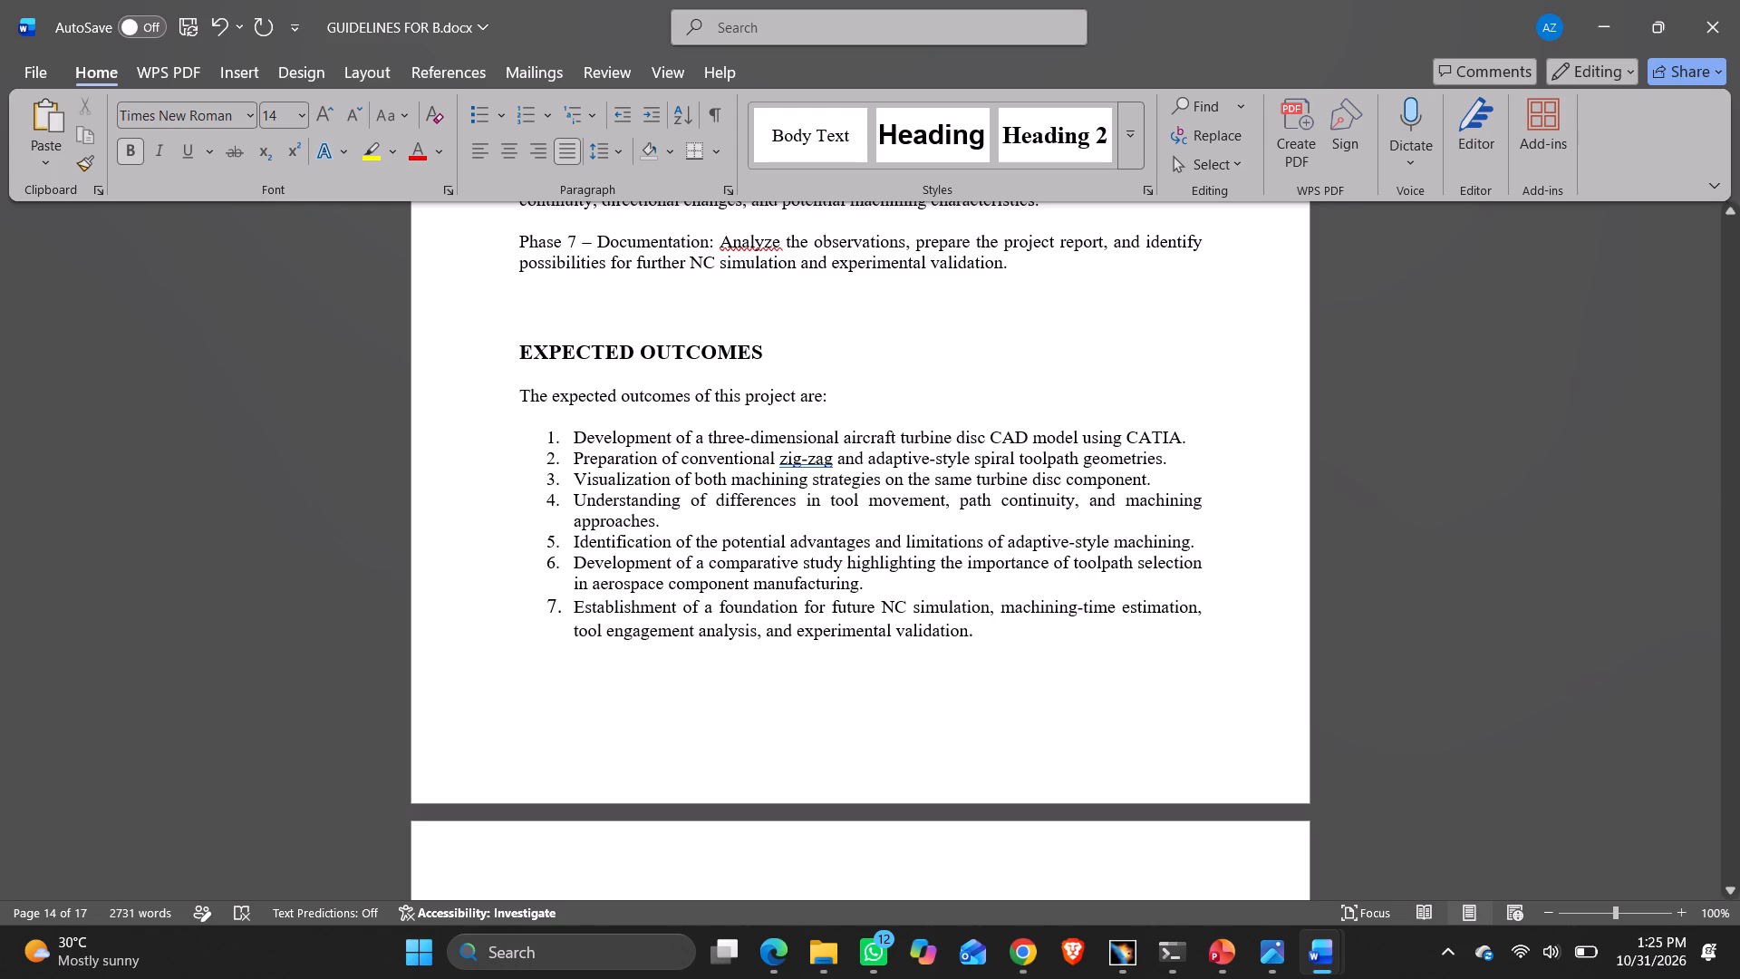
{"action": "type", "text": "4.2"}
{"action": "key", "text": "space"}
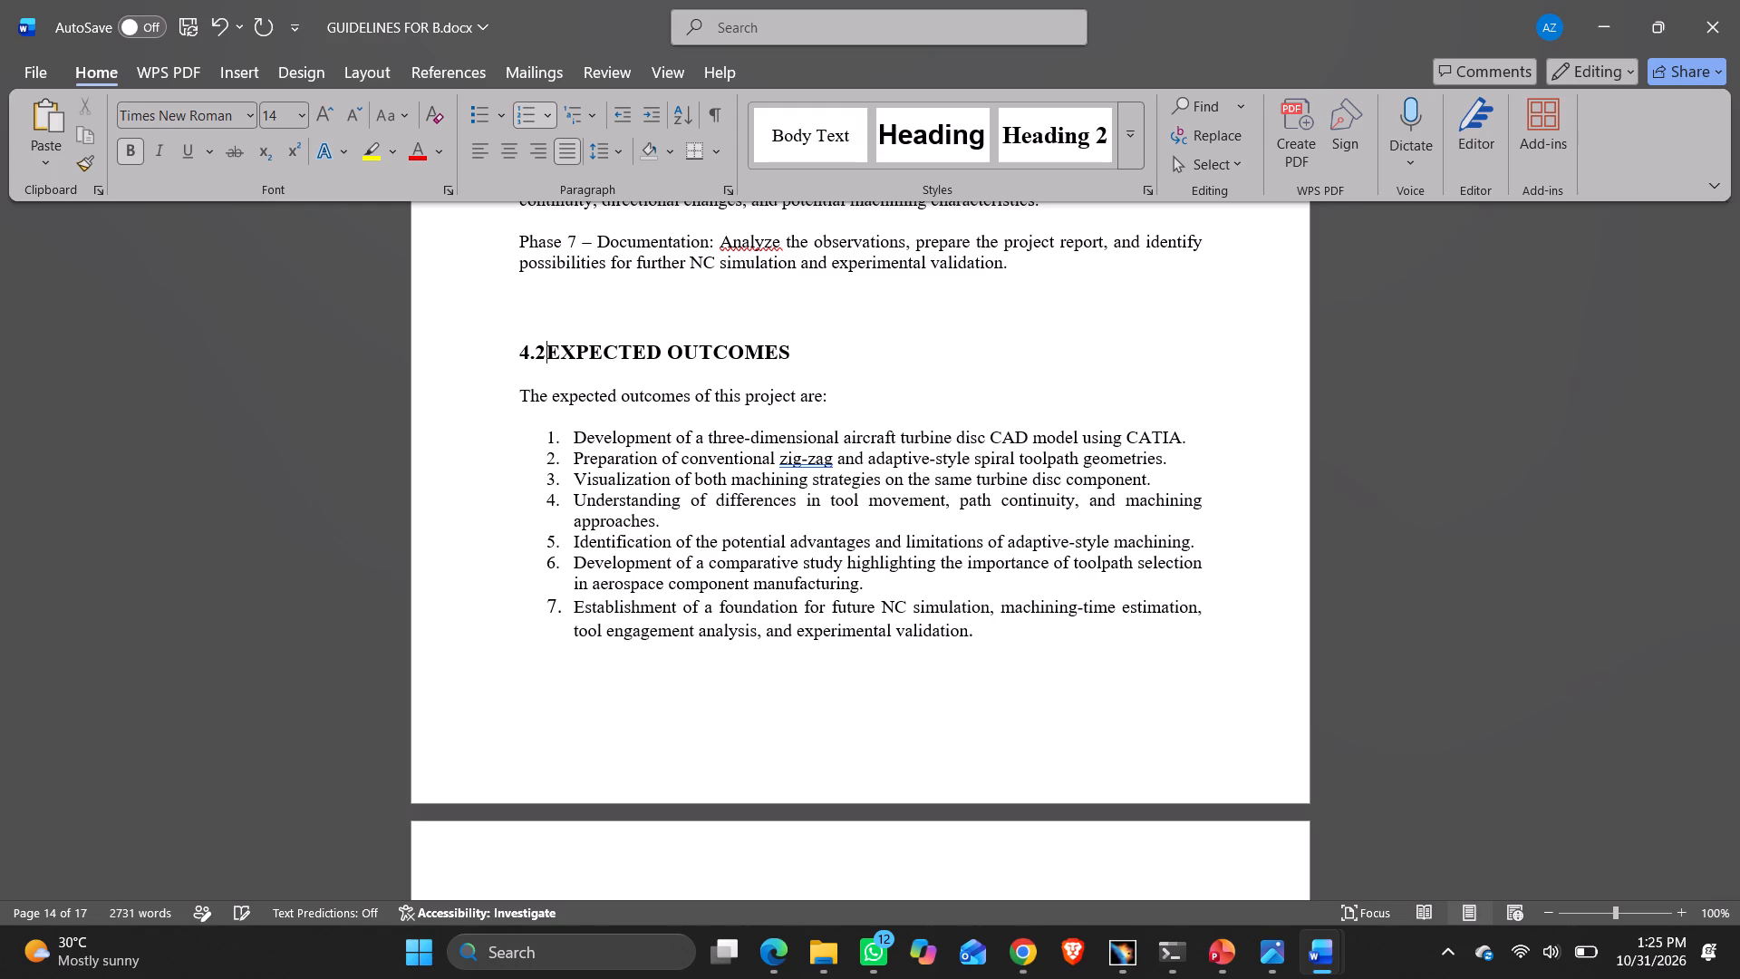
{"action": "key", "text": "space"}
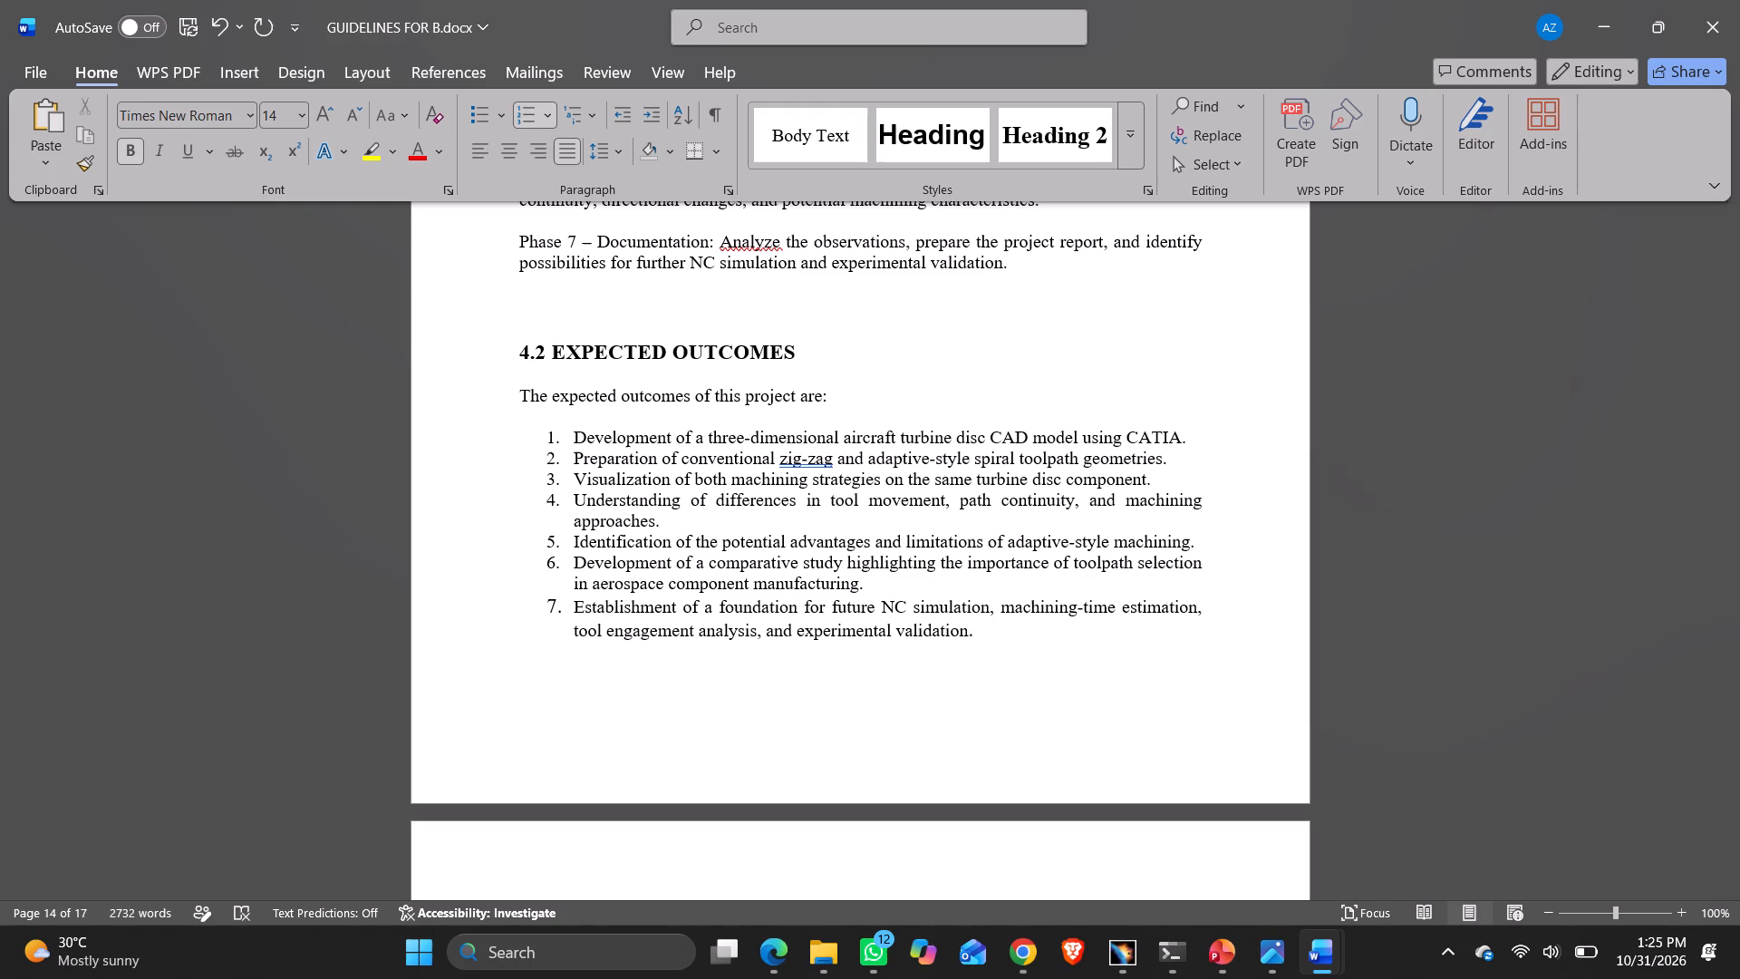
Remove the automatic numbering from the "EXPECTED OUTCOMES" heading and enter its section number 4.2 as plain text.
{"action": "left_click", "coordinate": [527, 117]}
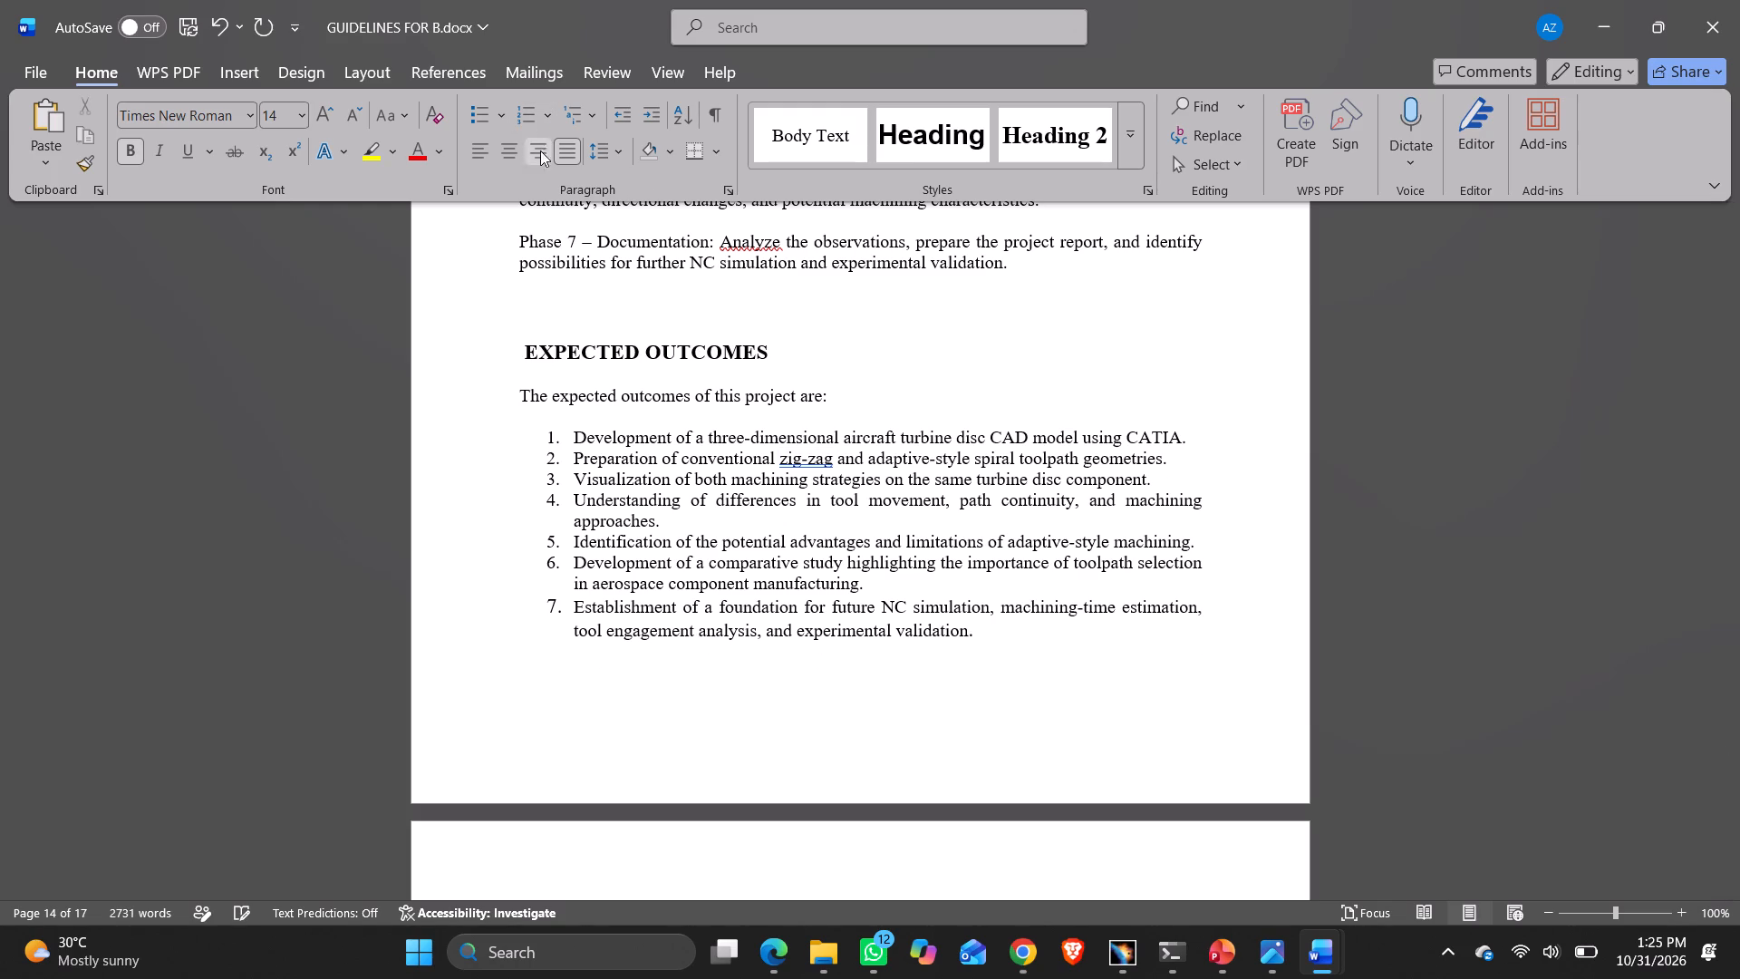
{"action": "key", "text": "4"}
{"action": "key", "text": "period"}
{"action": "key", "text": "2"}
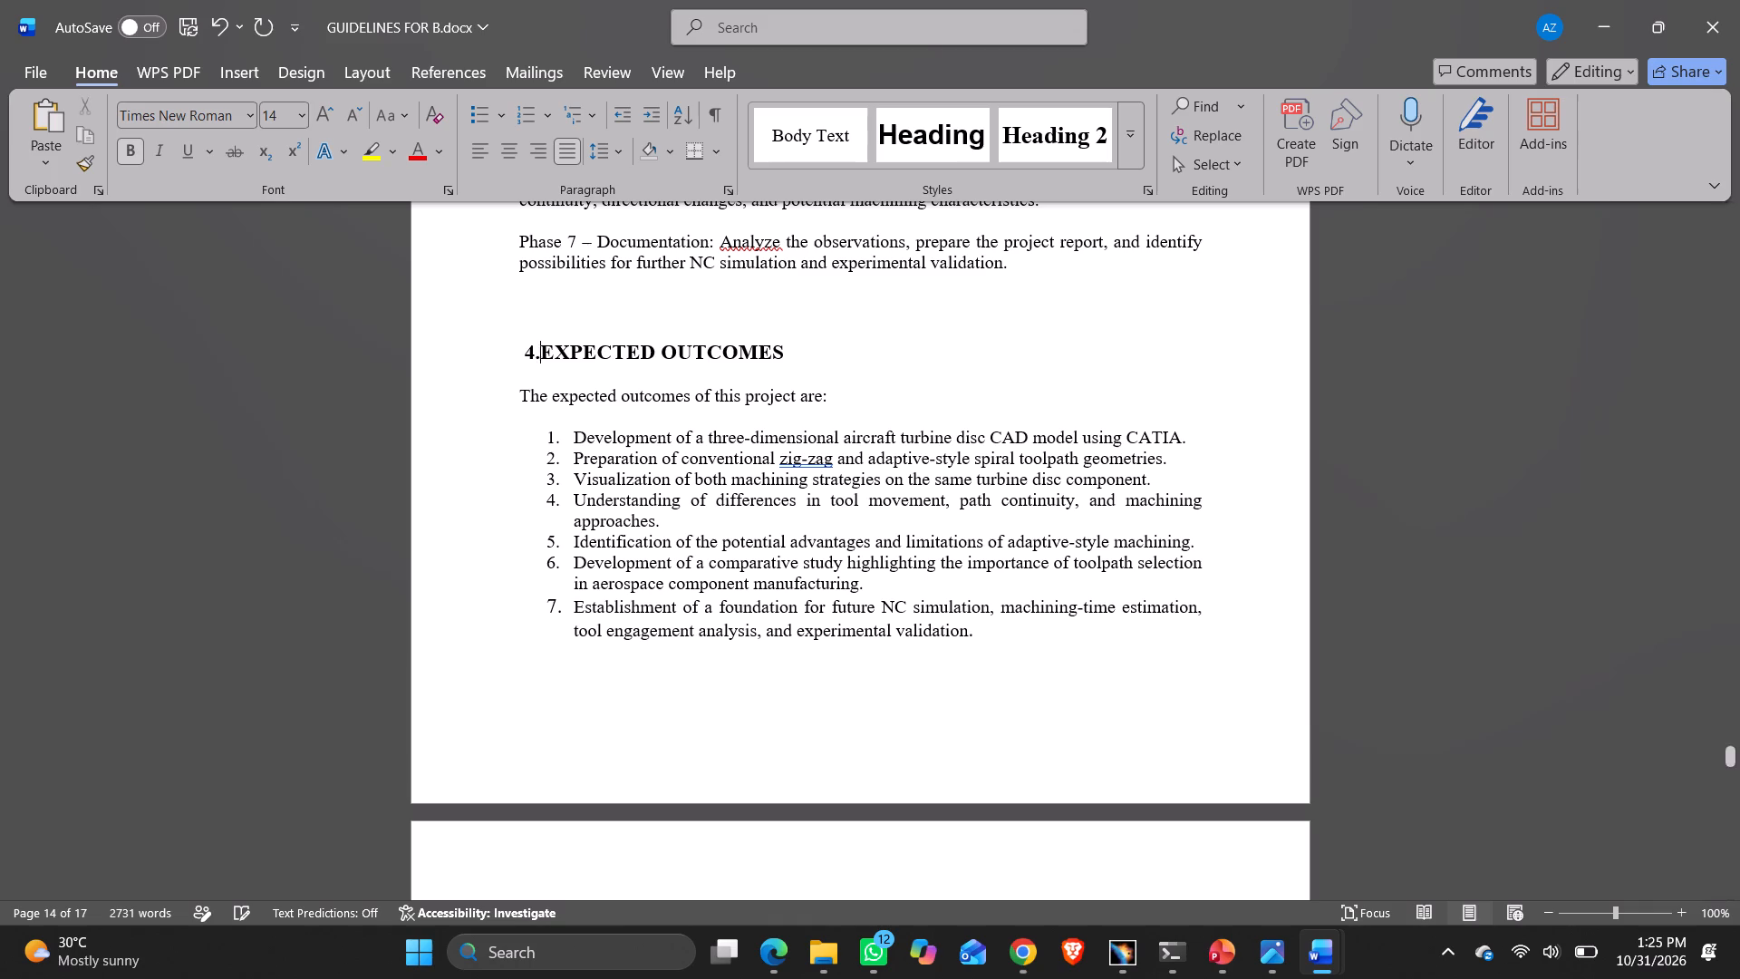
{"action": "key", "text": "space"}
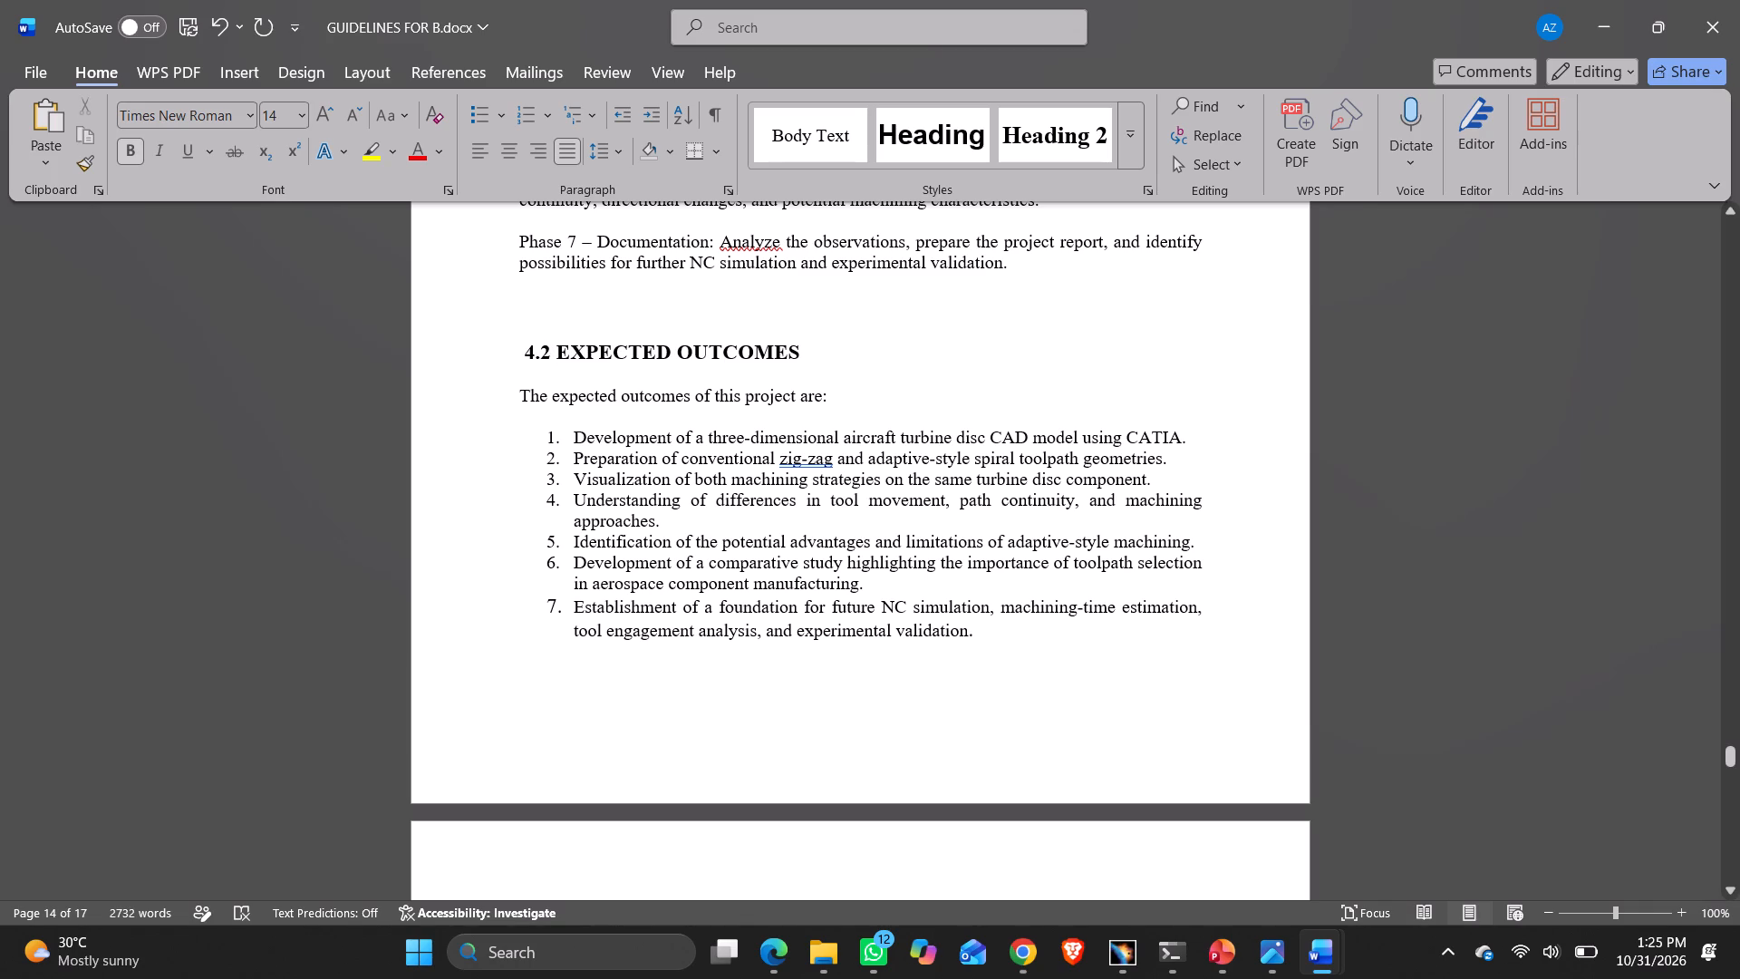
Reduce the "4.2 EXPECTED OUTCOMES" heading to font size 12 and remove the space in front of it.
{"action": "left_click_drag", "start_coordinate": [801, 351], "coordinate": [528, 347]}
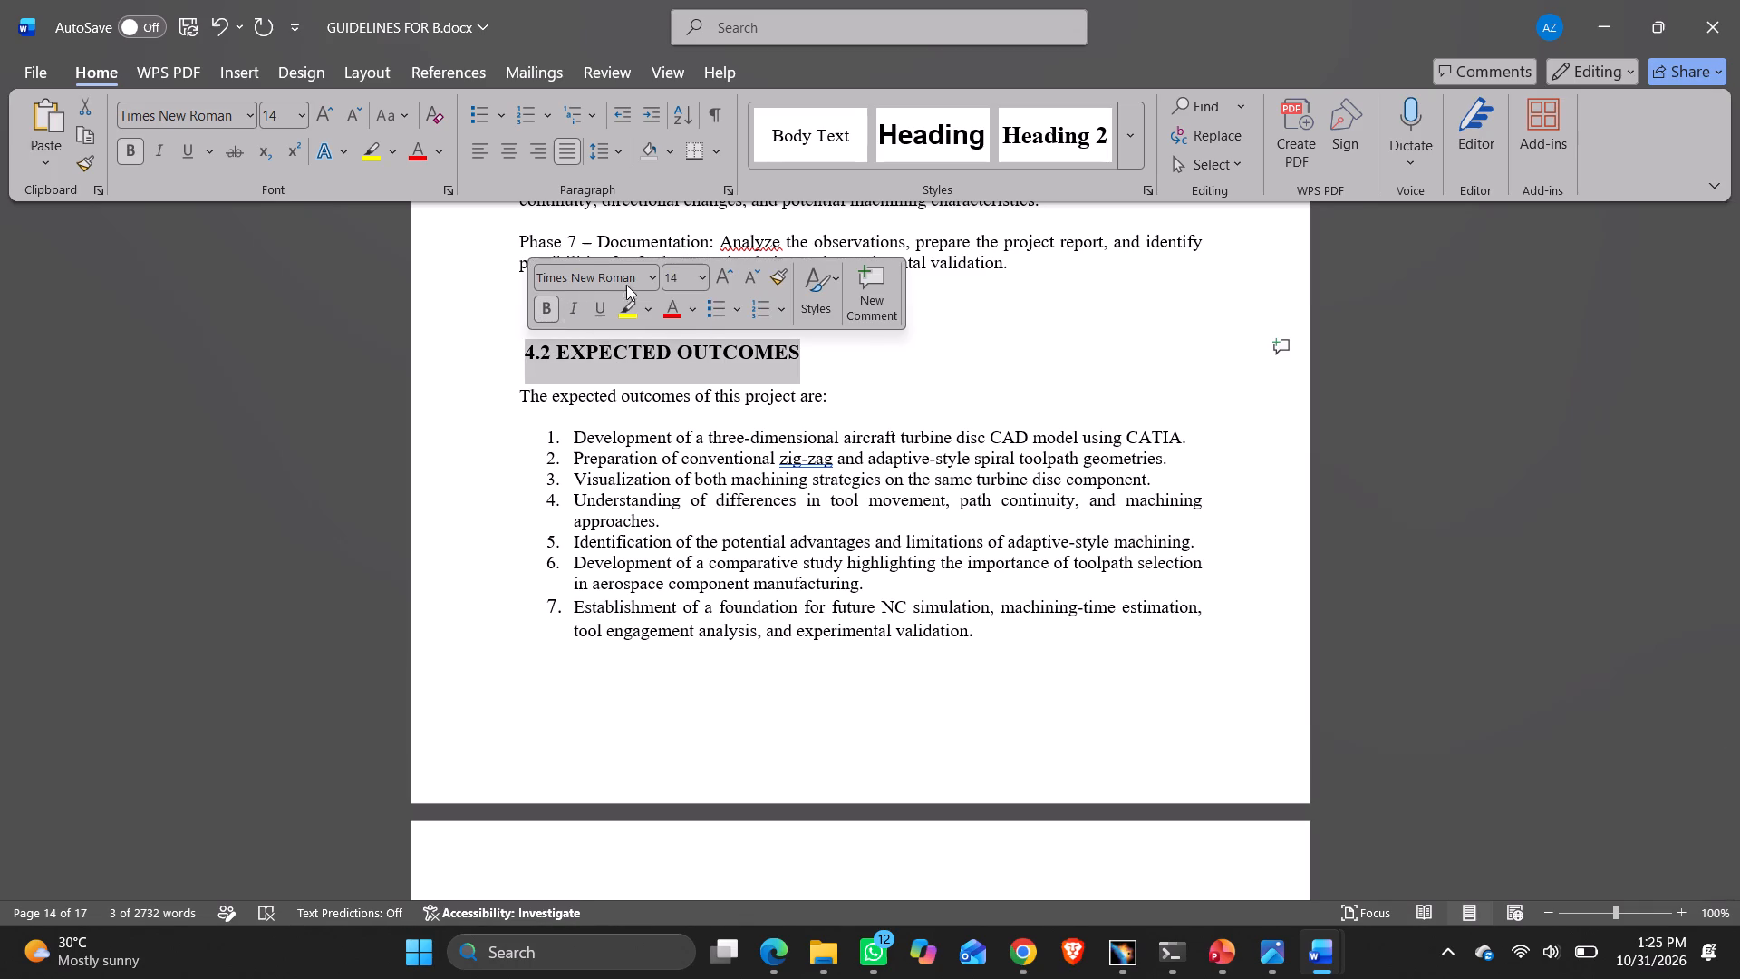
{"action": "left_click", "coordinate": [759, 267]}
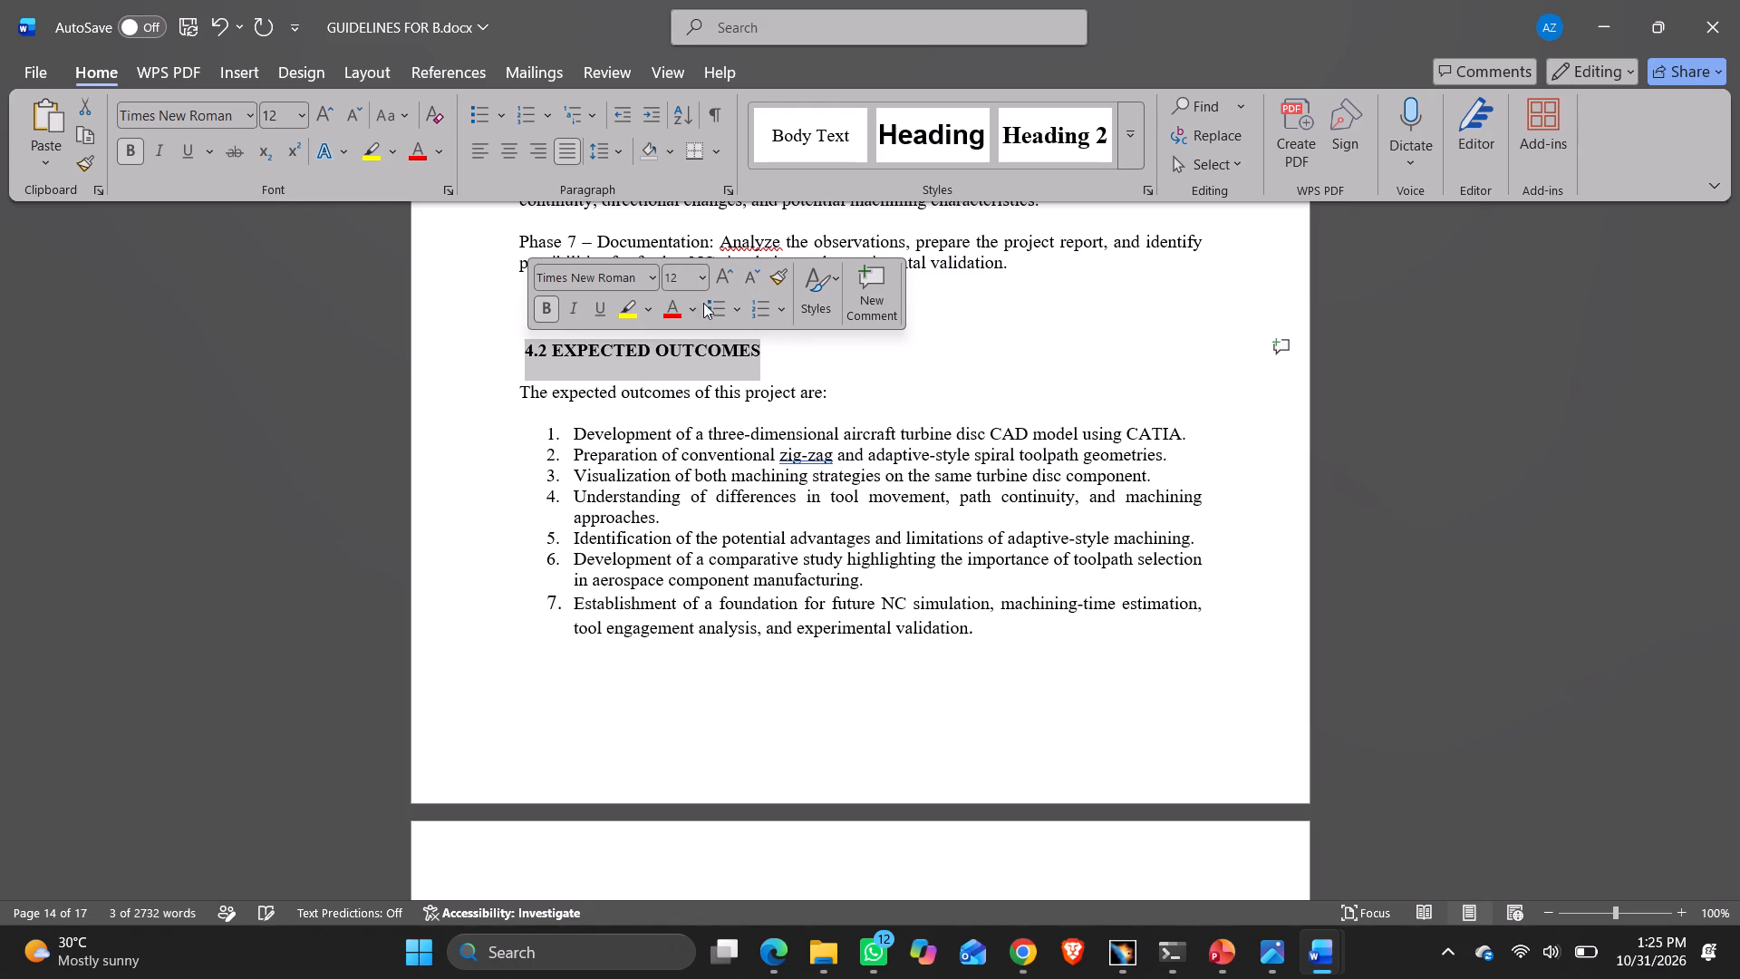
{"action": "left_click", "coordinate": [526, 343]}
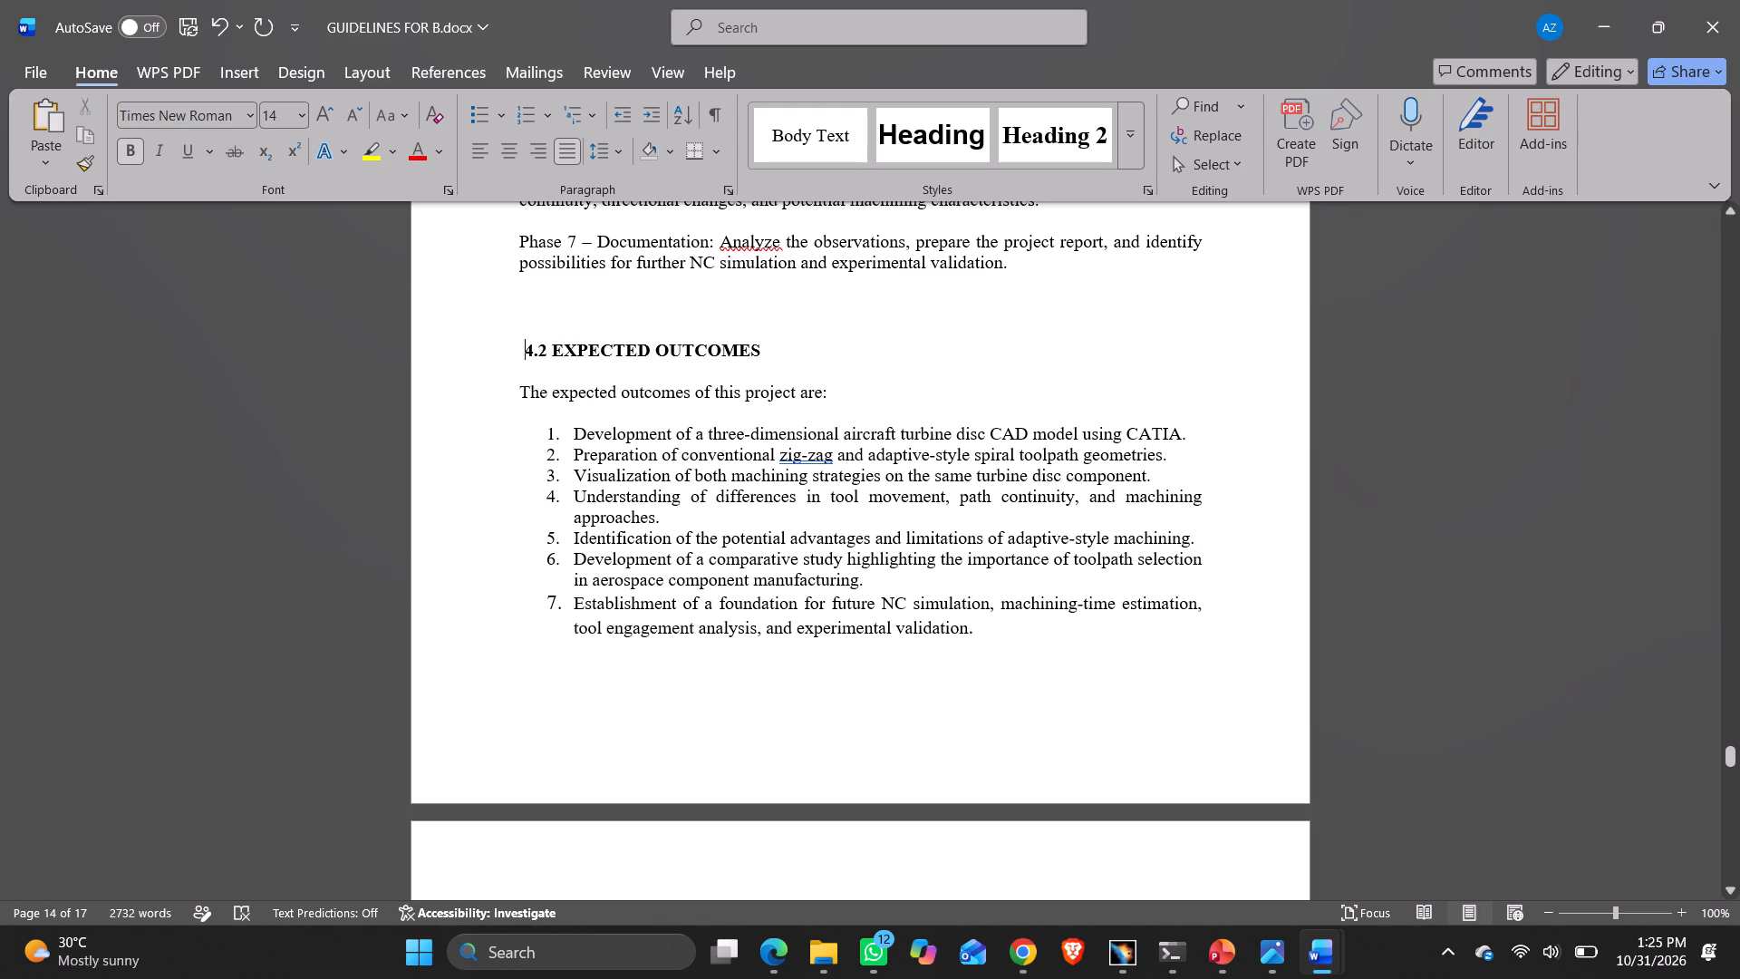
{"action": "key", "text": "BackSpace"}
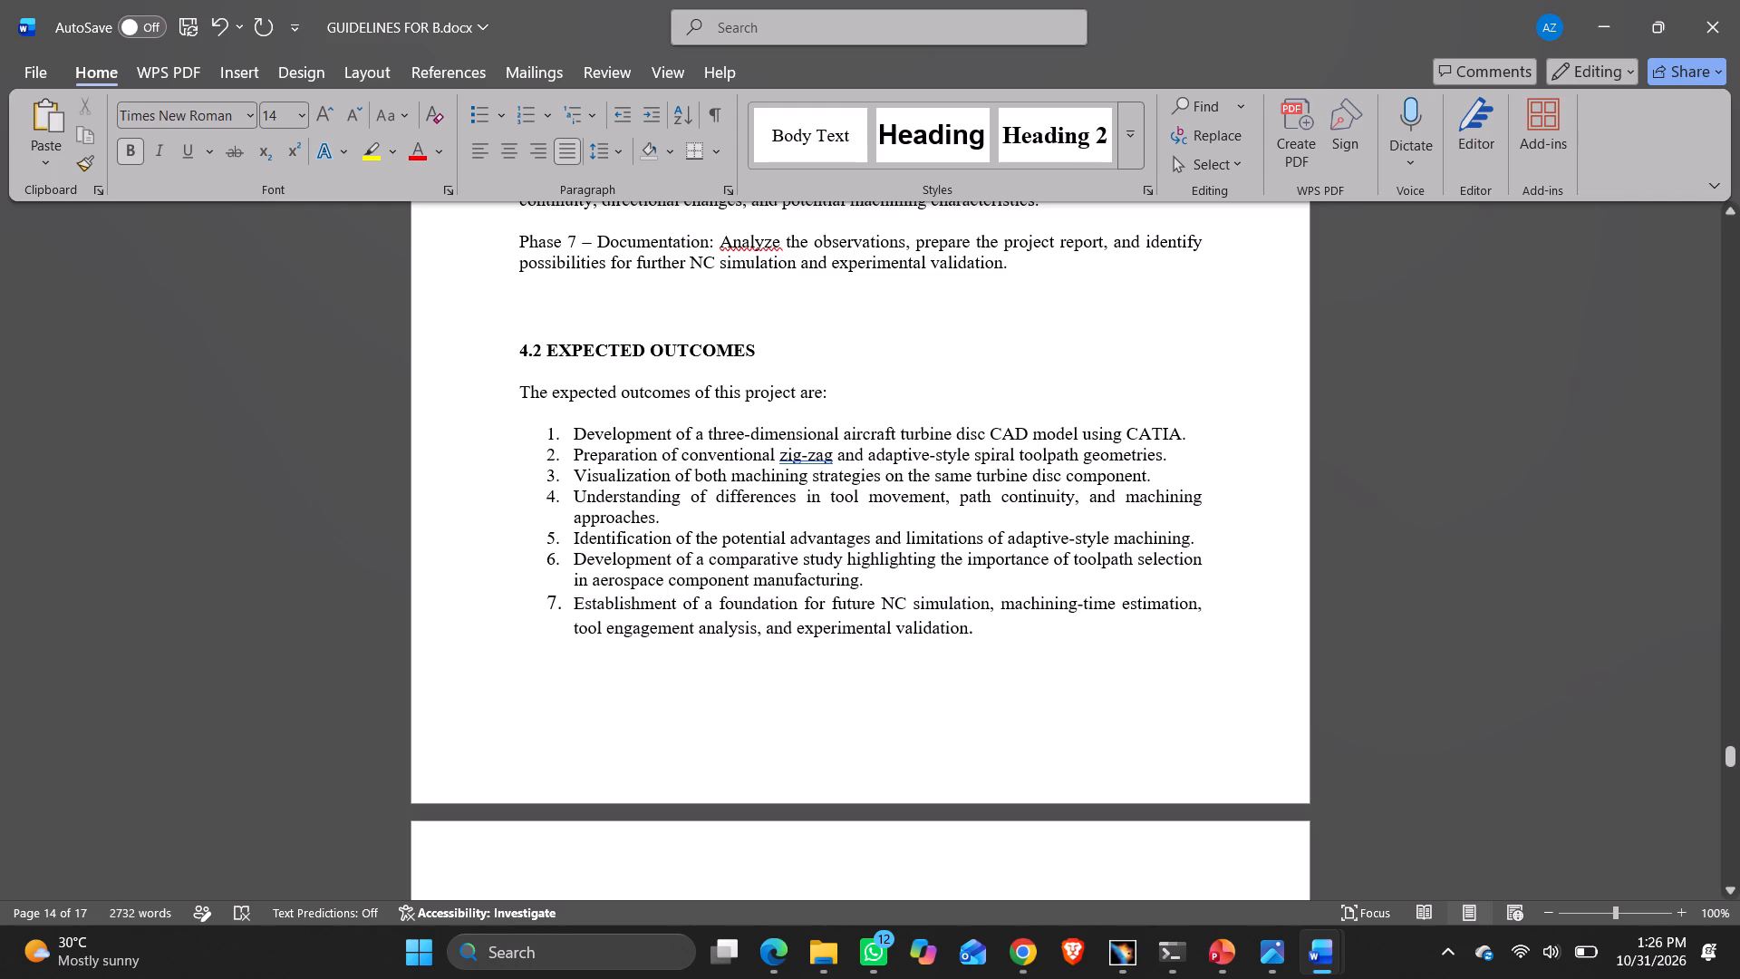
Insert an empty centred line above the "9. CONCLUSION" heading.
{"action": "scroll", "coordinate": [784, 565], "scroll_direction": "down", "scroll_amount": 11}
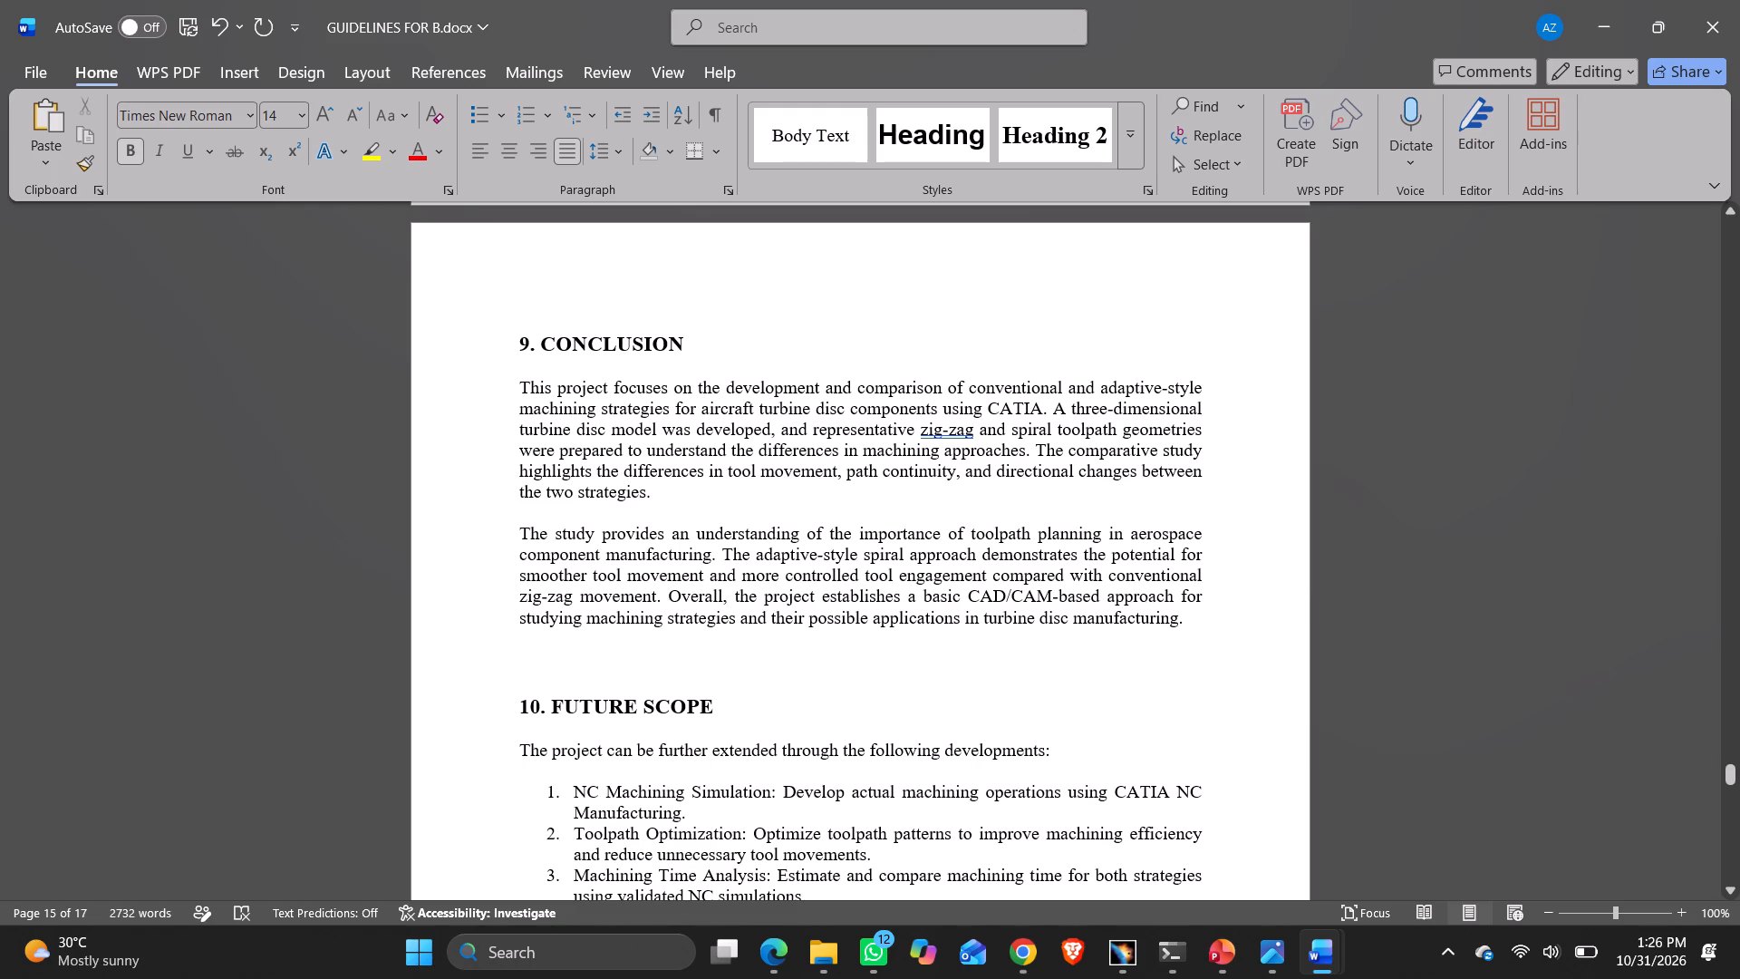
{"action": "scroll", "coordinate": [760, 402], "scroll_direction": "up", "scroll_amount": 3}
{"action": "left_click", "coordinate": [764, 413]}
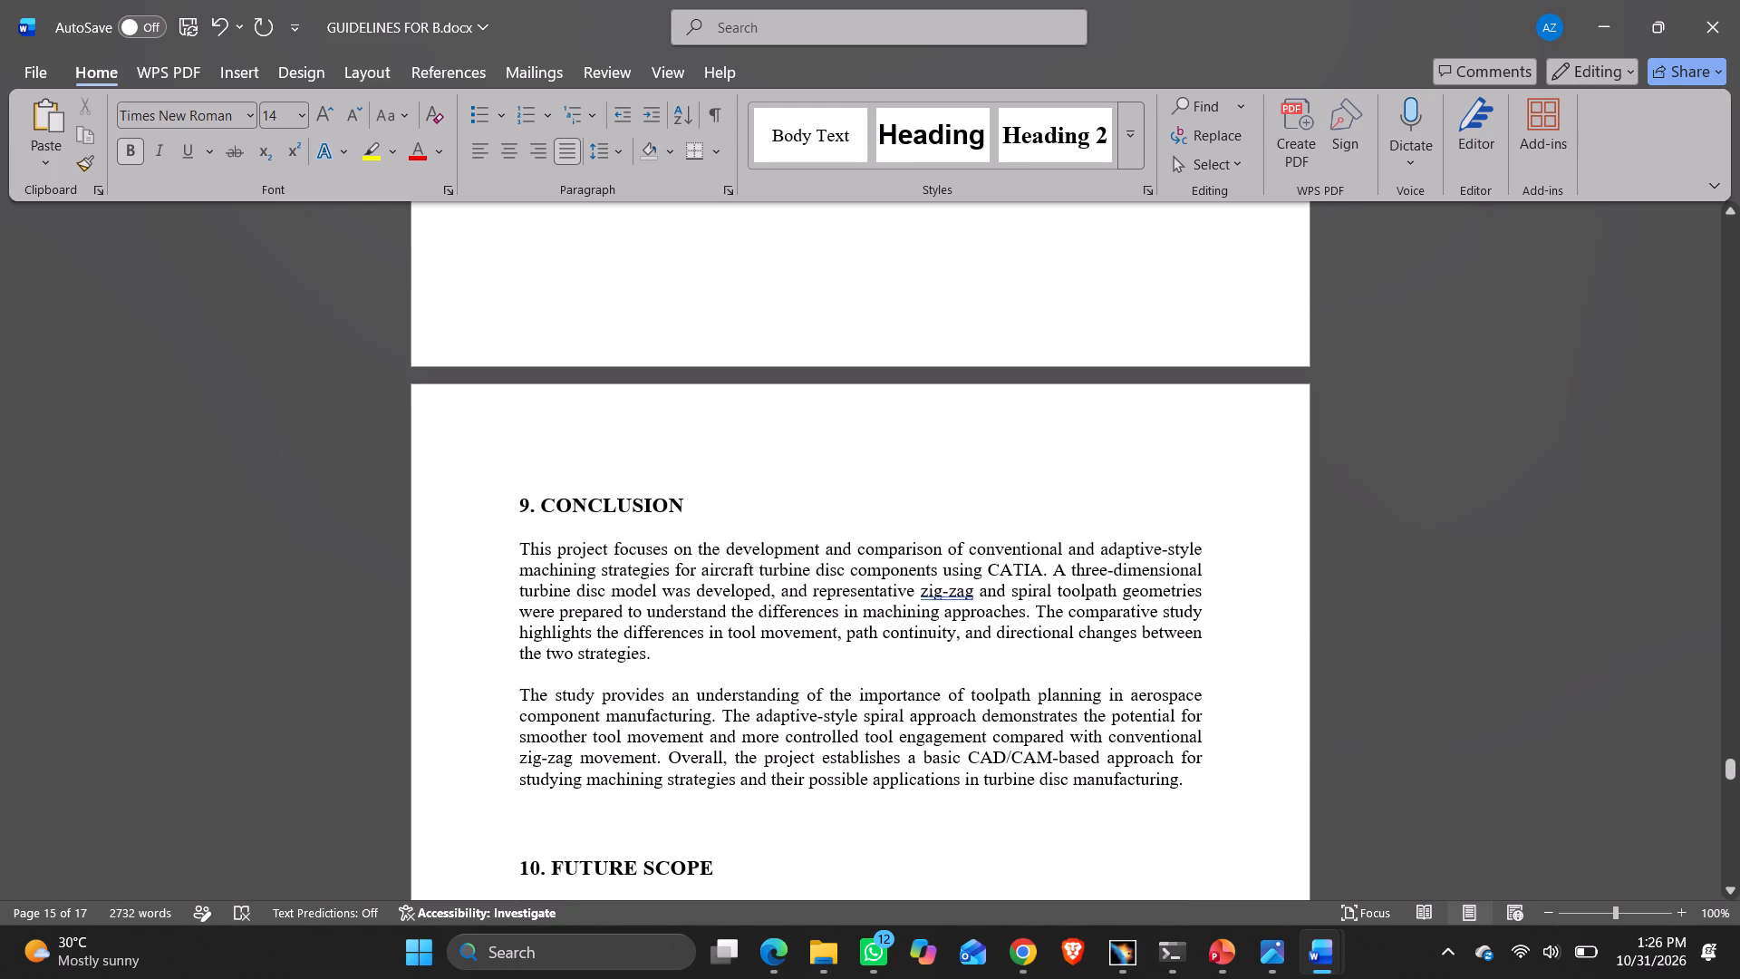
{"action": "left_click", "coordinate": [809, 330]}
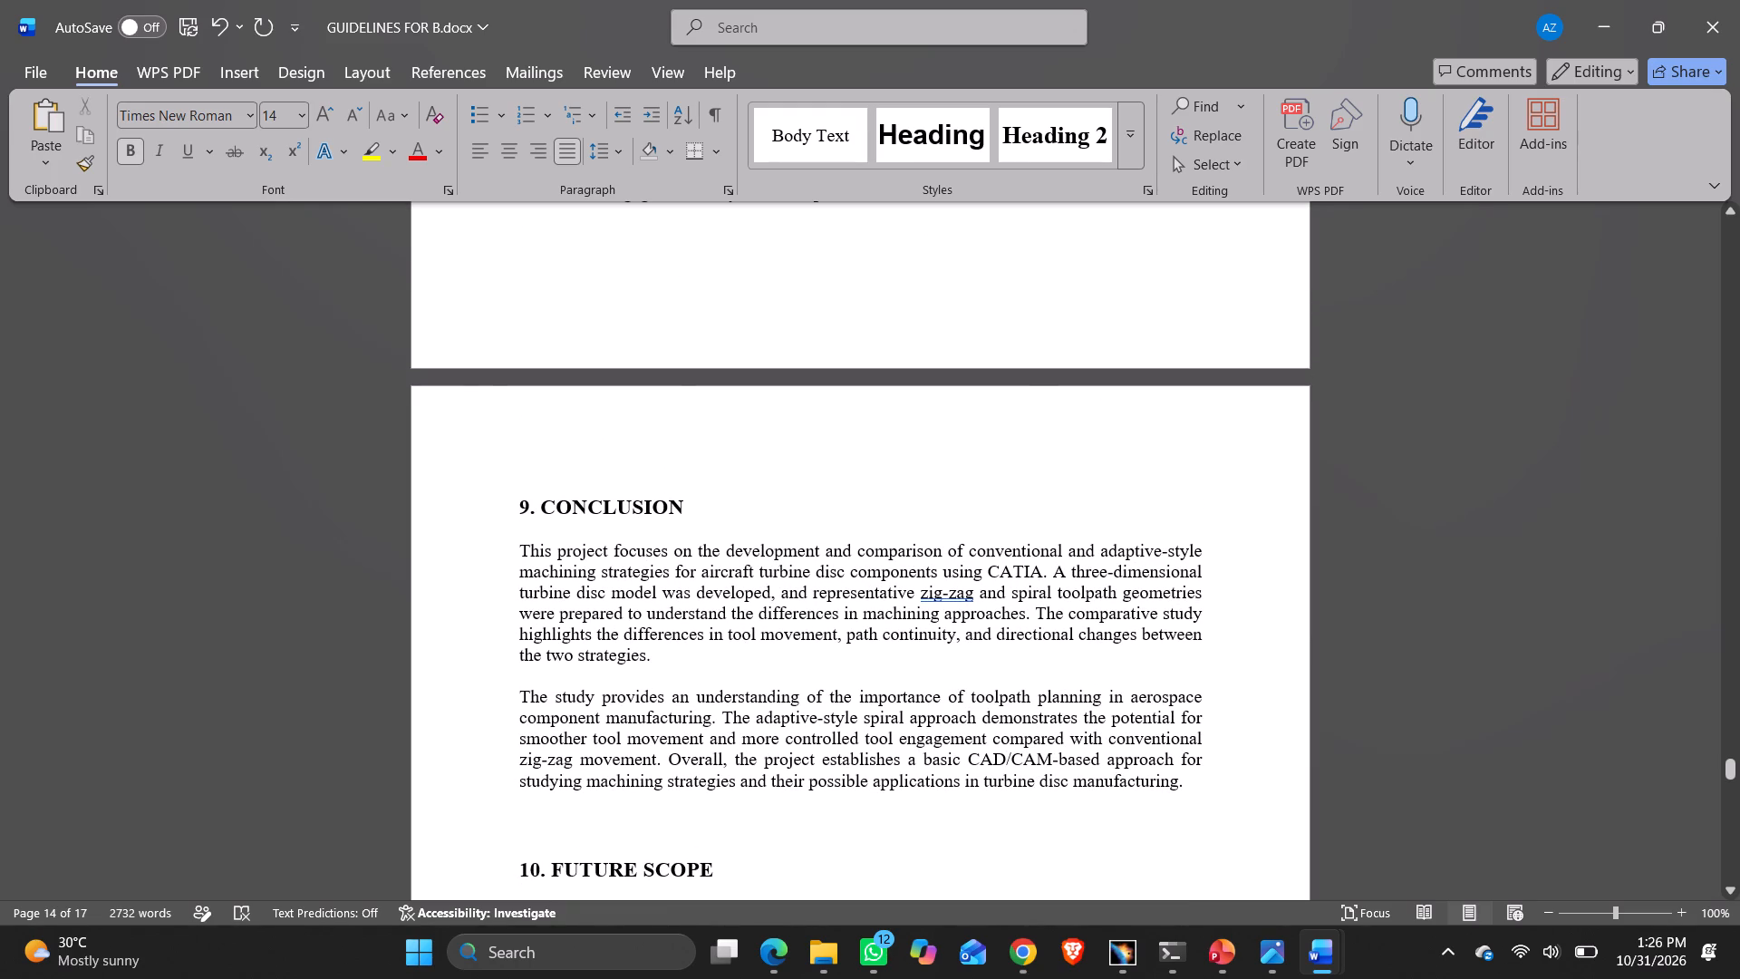
{"action": "key", "text": "Return"}
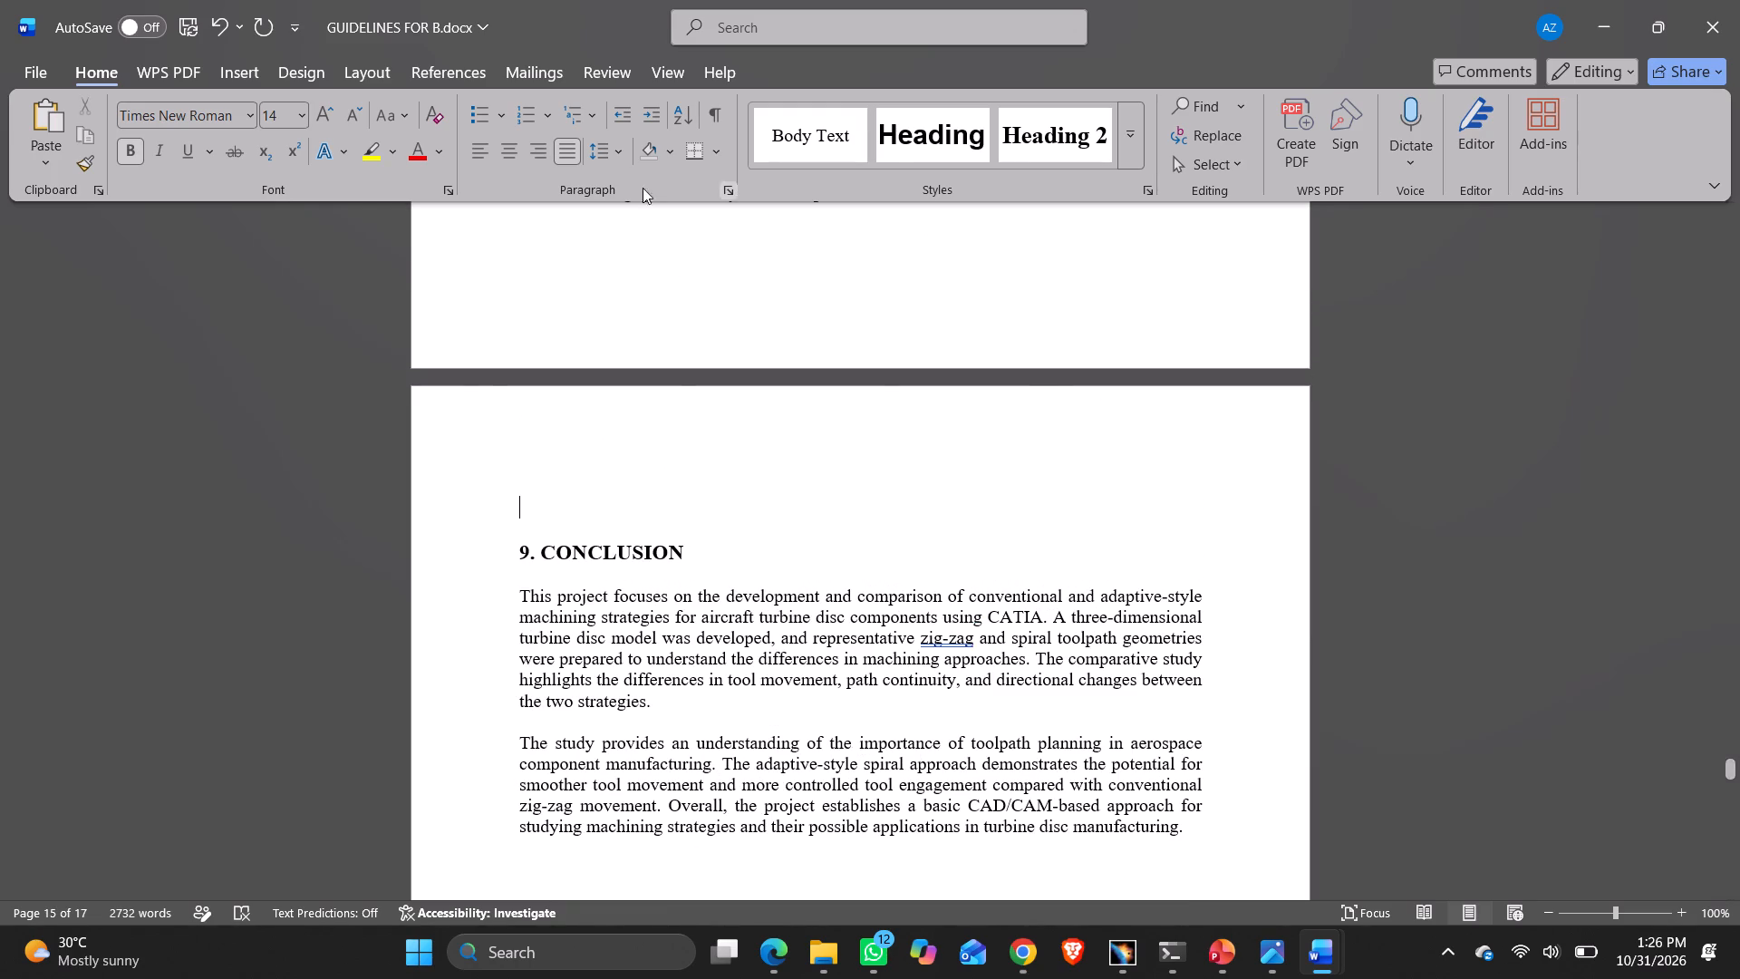
{"action": "left_click", "coordinate": [519, 155]}
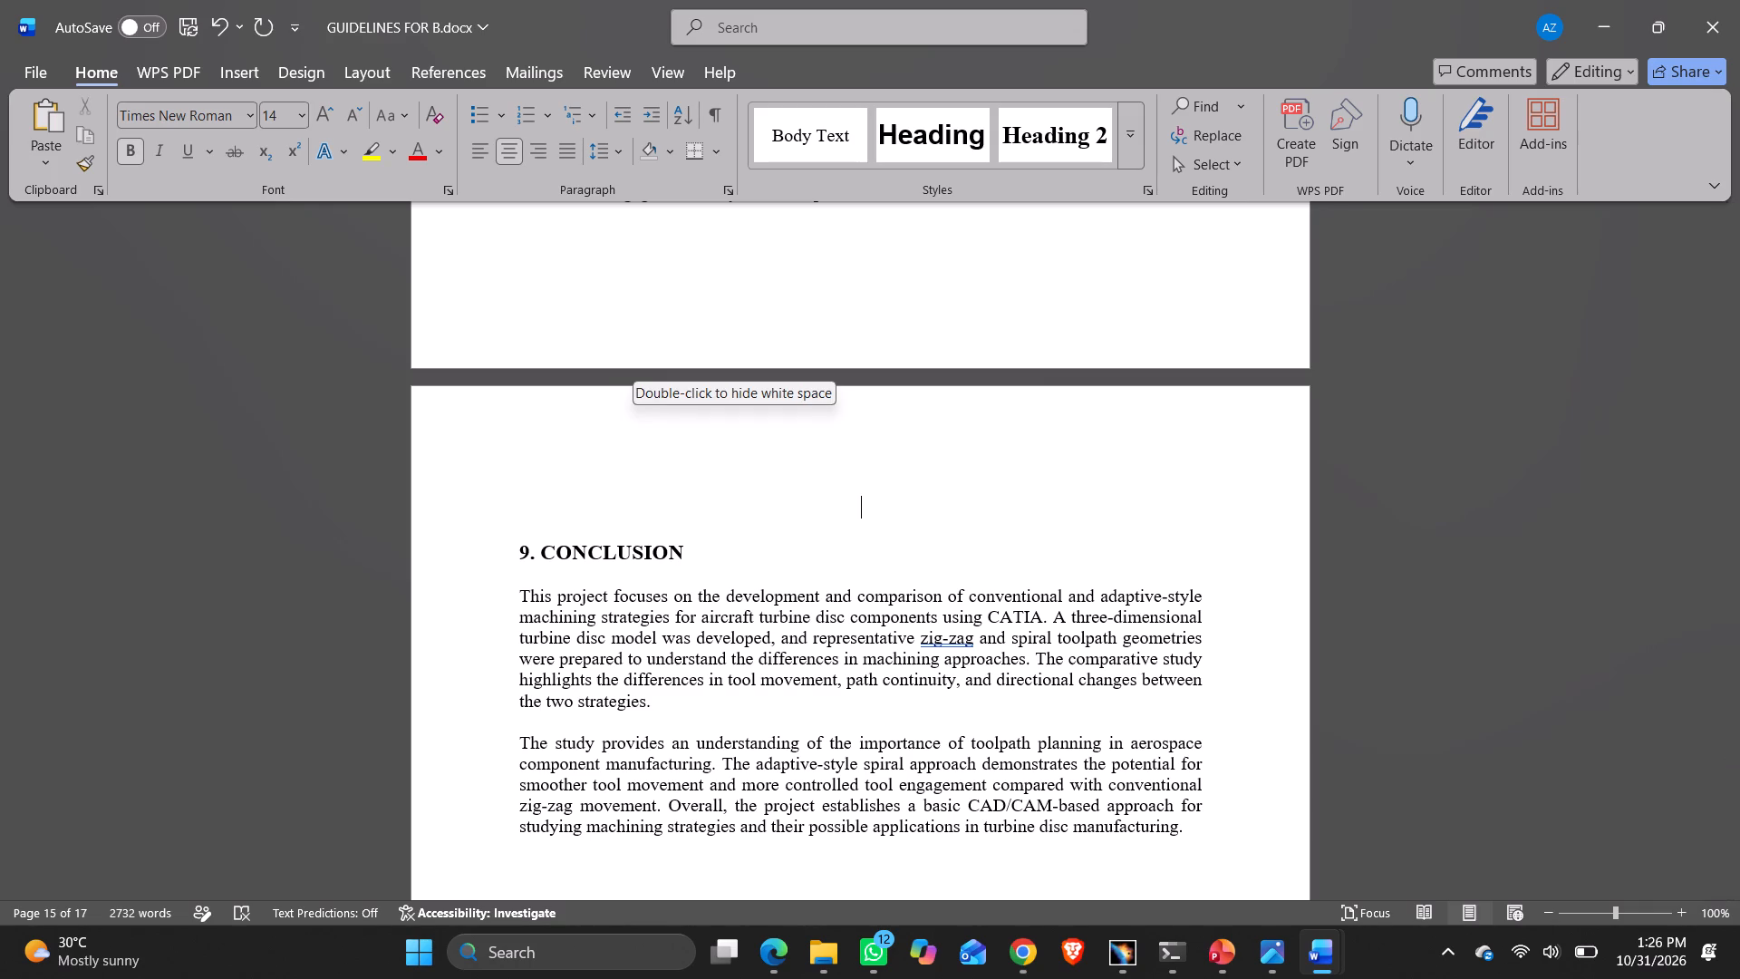
{"action": "key", "text": "v"}
{"action": "key", "text": "BackSpace"}
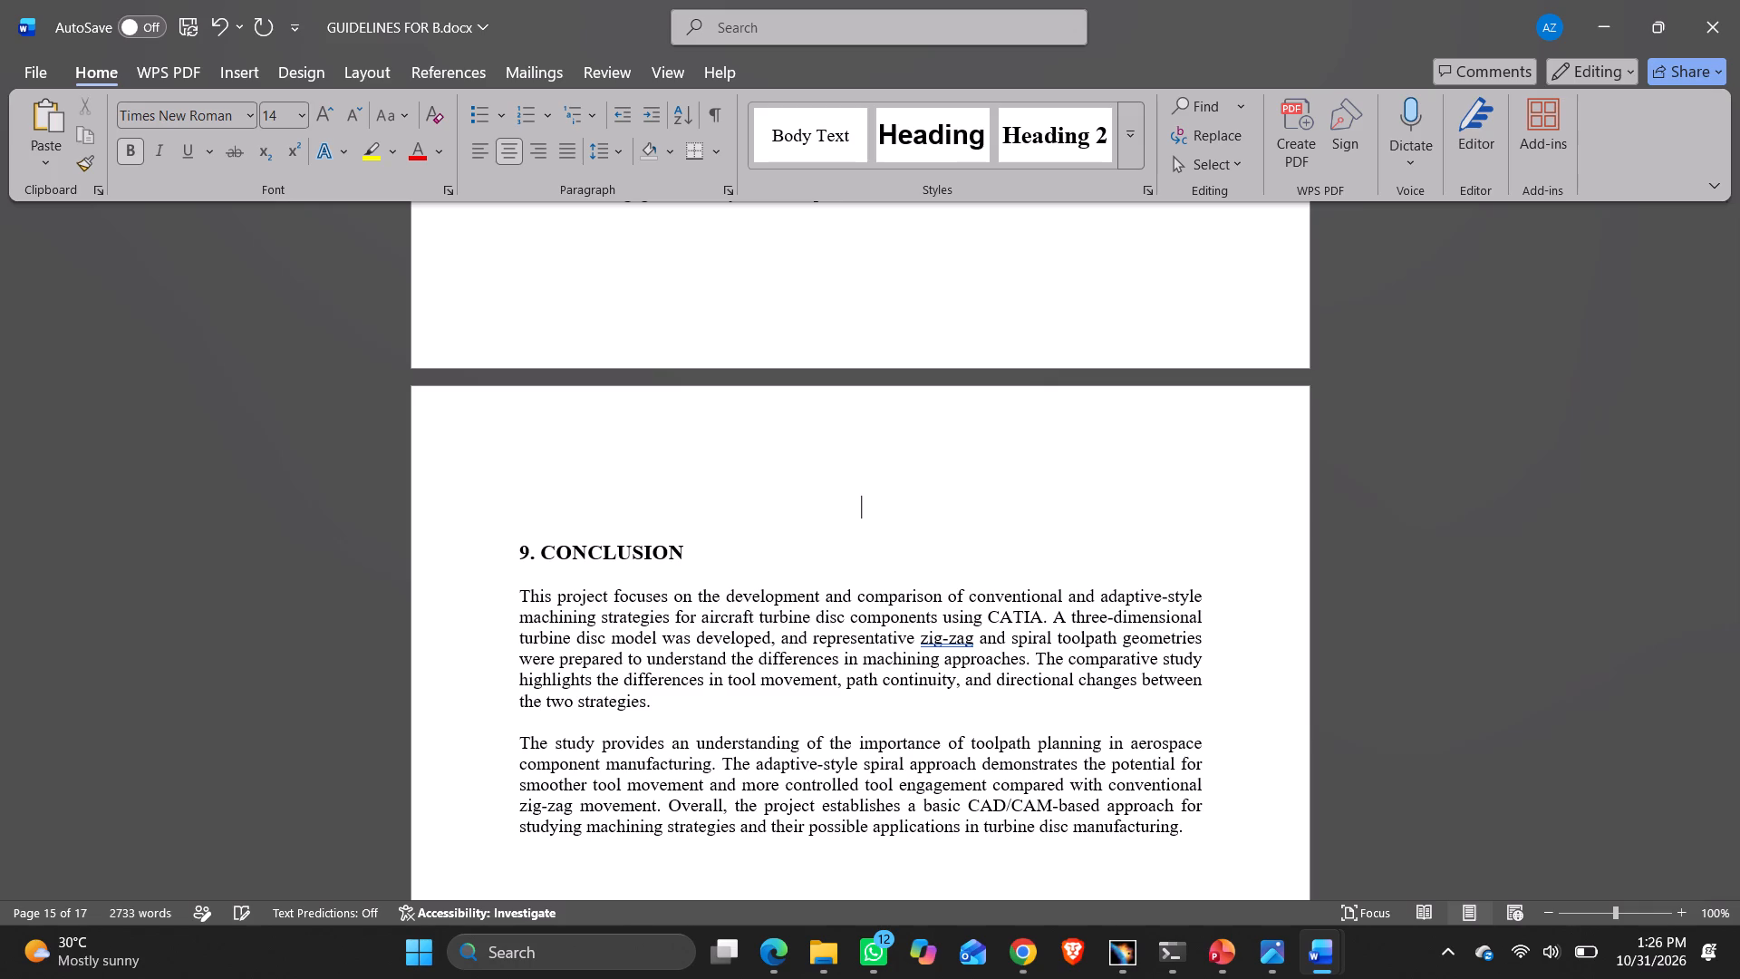
Copy the "CHAPTER IV" heading onto the empty line above "9. CONCLUSION" and change it to "CHAPTER V".
{"action": "scroll", "coordinate": [719, 384], "scroll_direction": "up", "scroll_amount": 15}
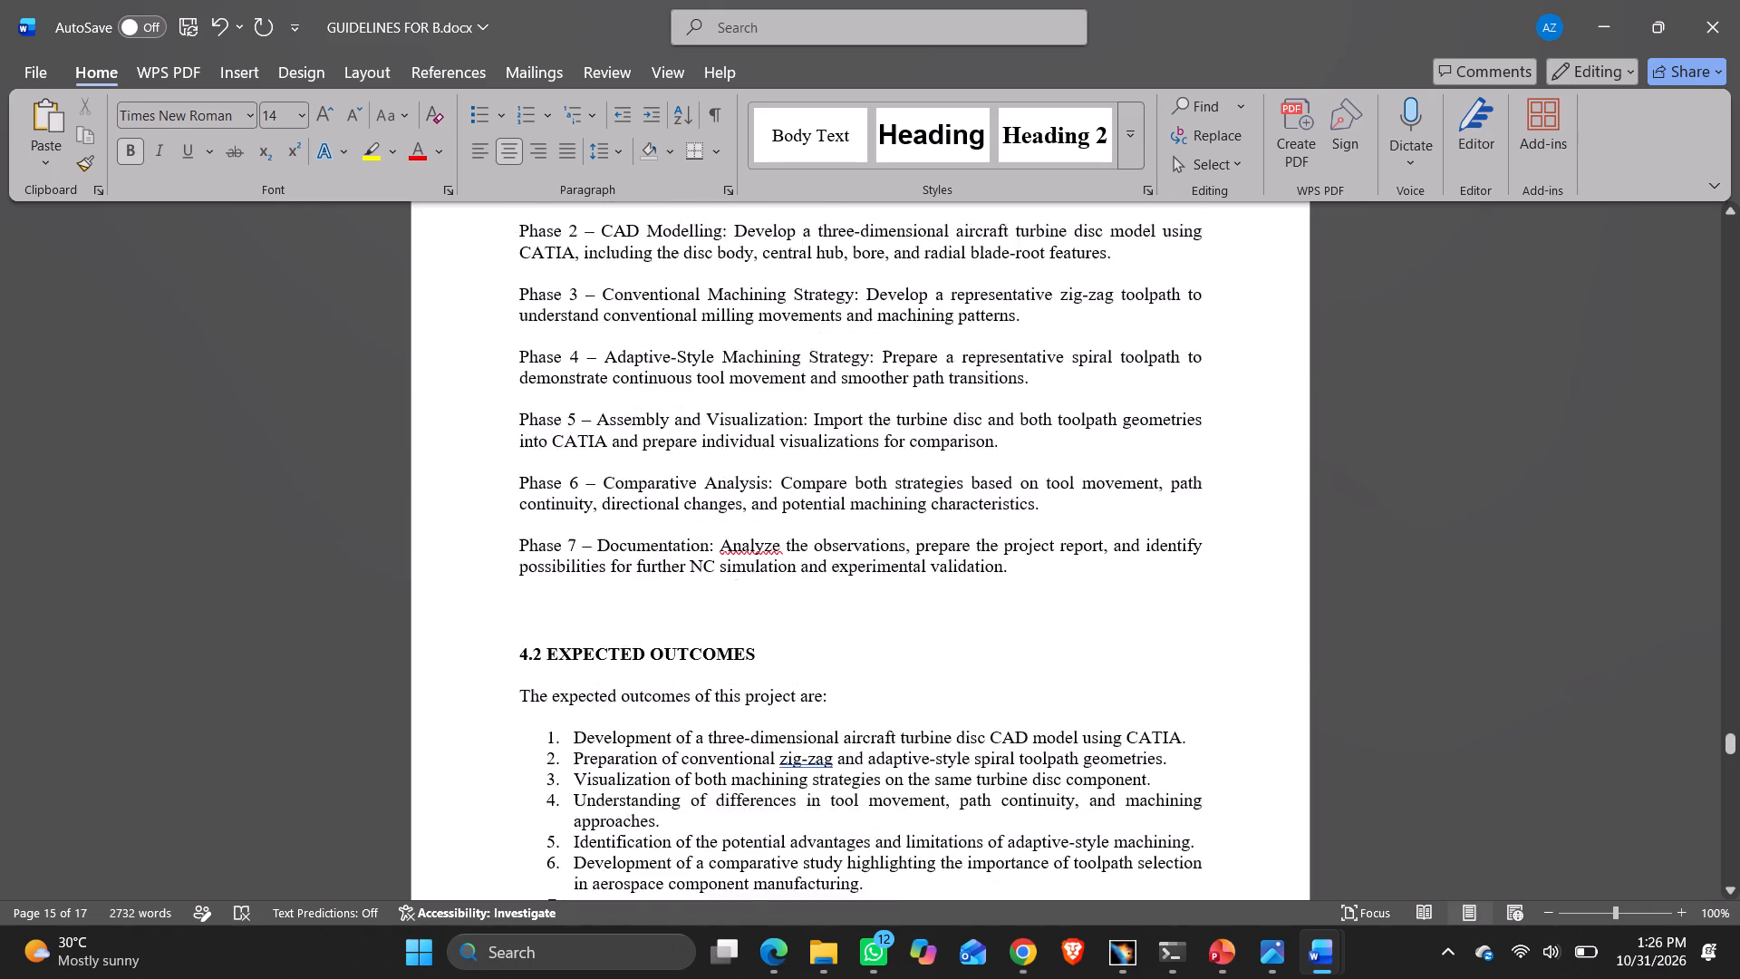
{"action": "scroll", "coordinate": [724, 383], "scroll_direction": "up", "scroll_amount": 15}
{"action": "scroll", "coordinate": [836, 700], "scroll_direction": "down", "scroll_amount": 3}
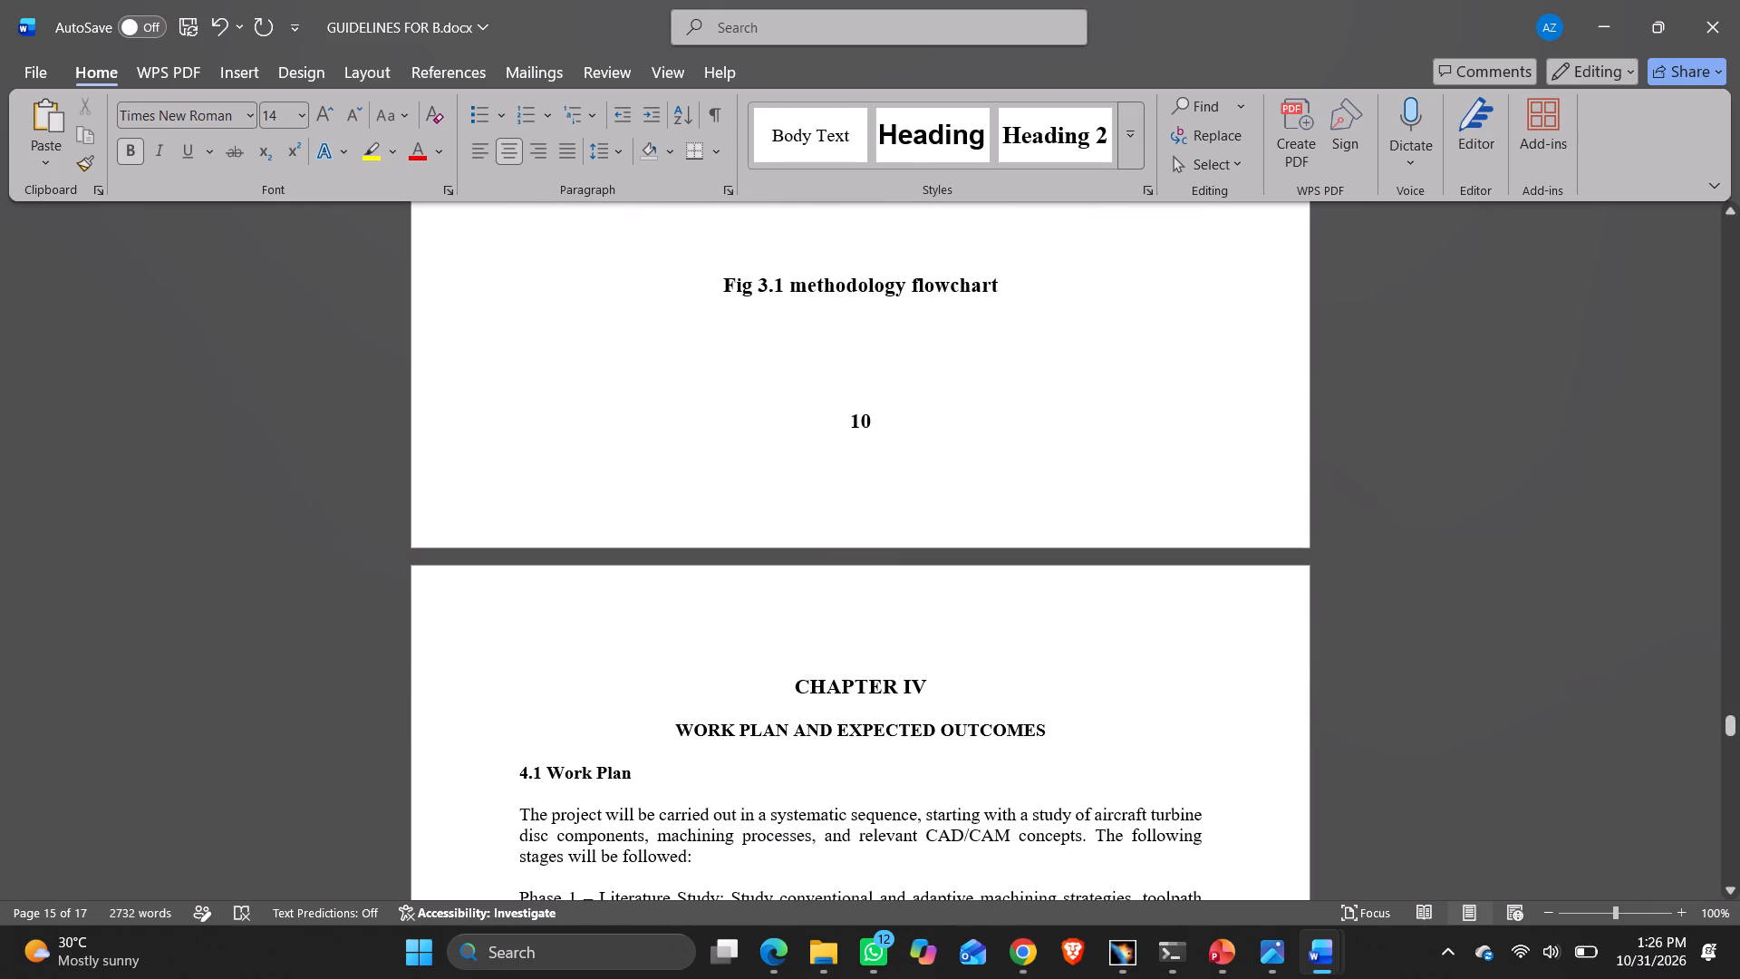
{"action": "left_click_drag", "start_coordinate": [925, 693], "coordinate": [826, 678]}
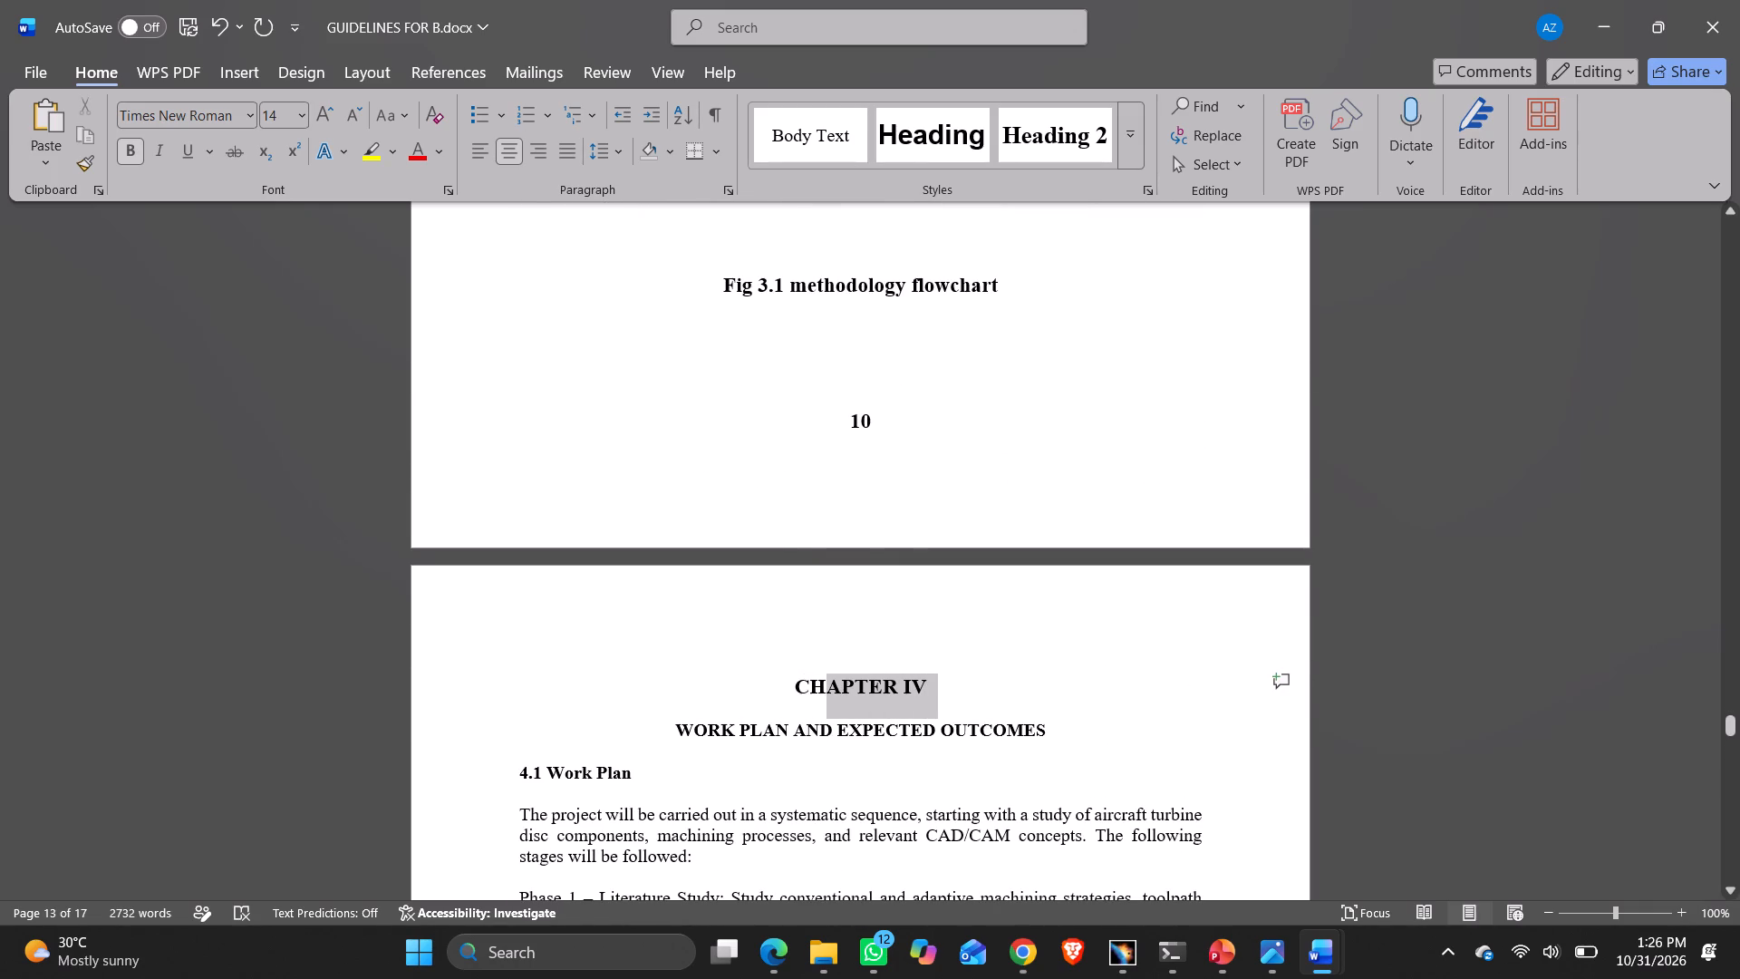
{"action": "left_click_drag", "start_coordinate": [826, 678], "coordinate": [795, 678]}
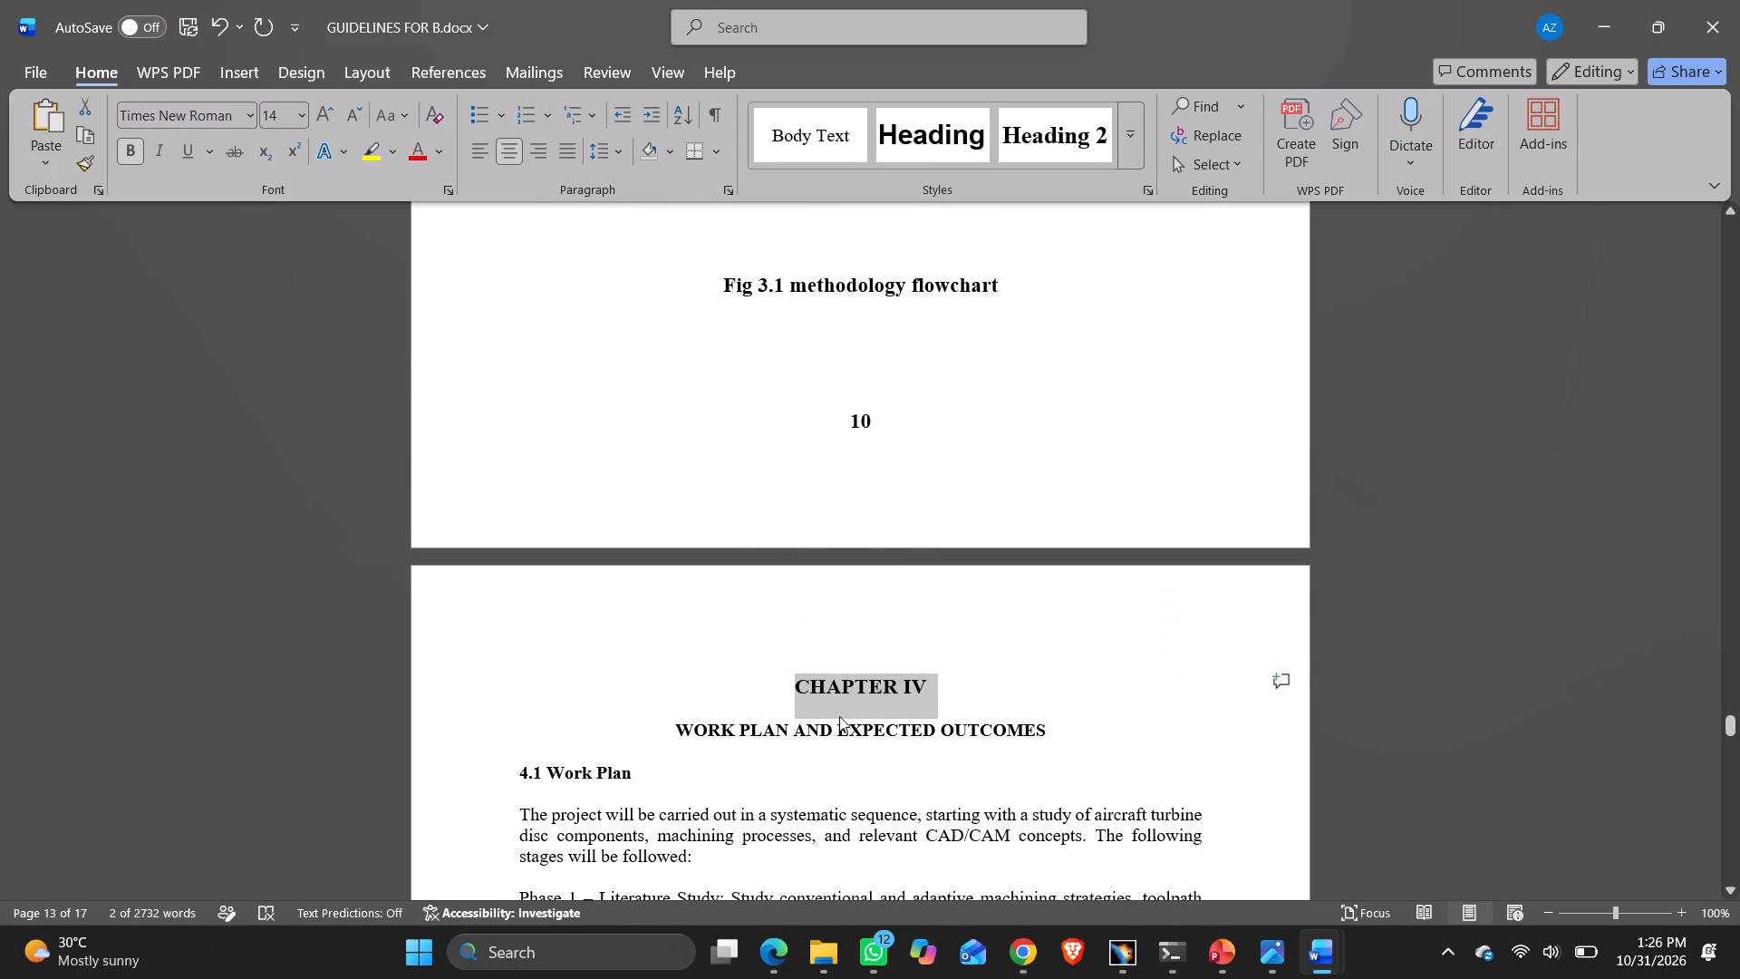
{"action": "key", "text": "ctrl+c"}
{"action": "scroll", "coordinate": [835, 696], "scroll_direction": "down", "scroll_amount": 20}
{"action": "scroll", "coordinate": [835, 696], "scroll_direction": "down", "scroll_amount": 10}
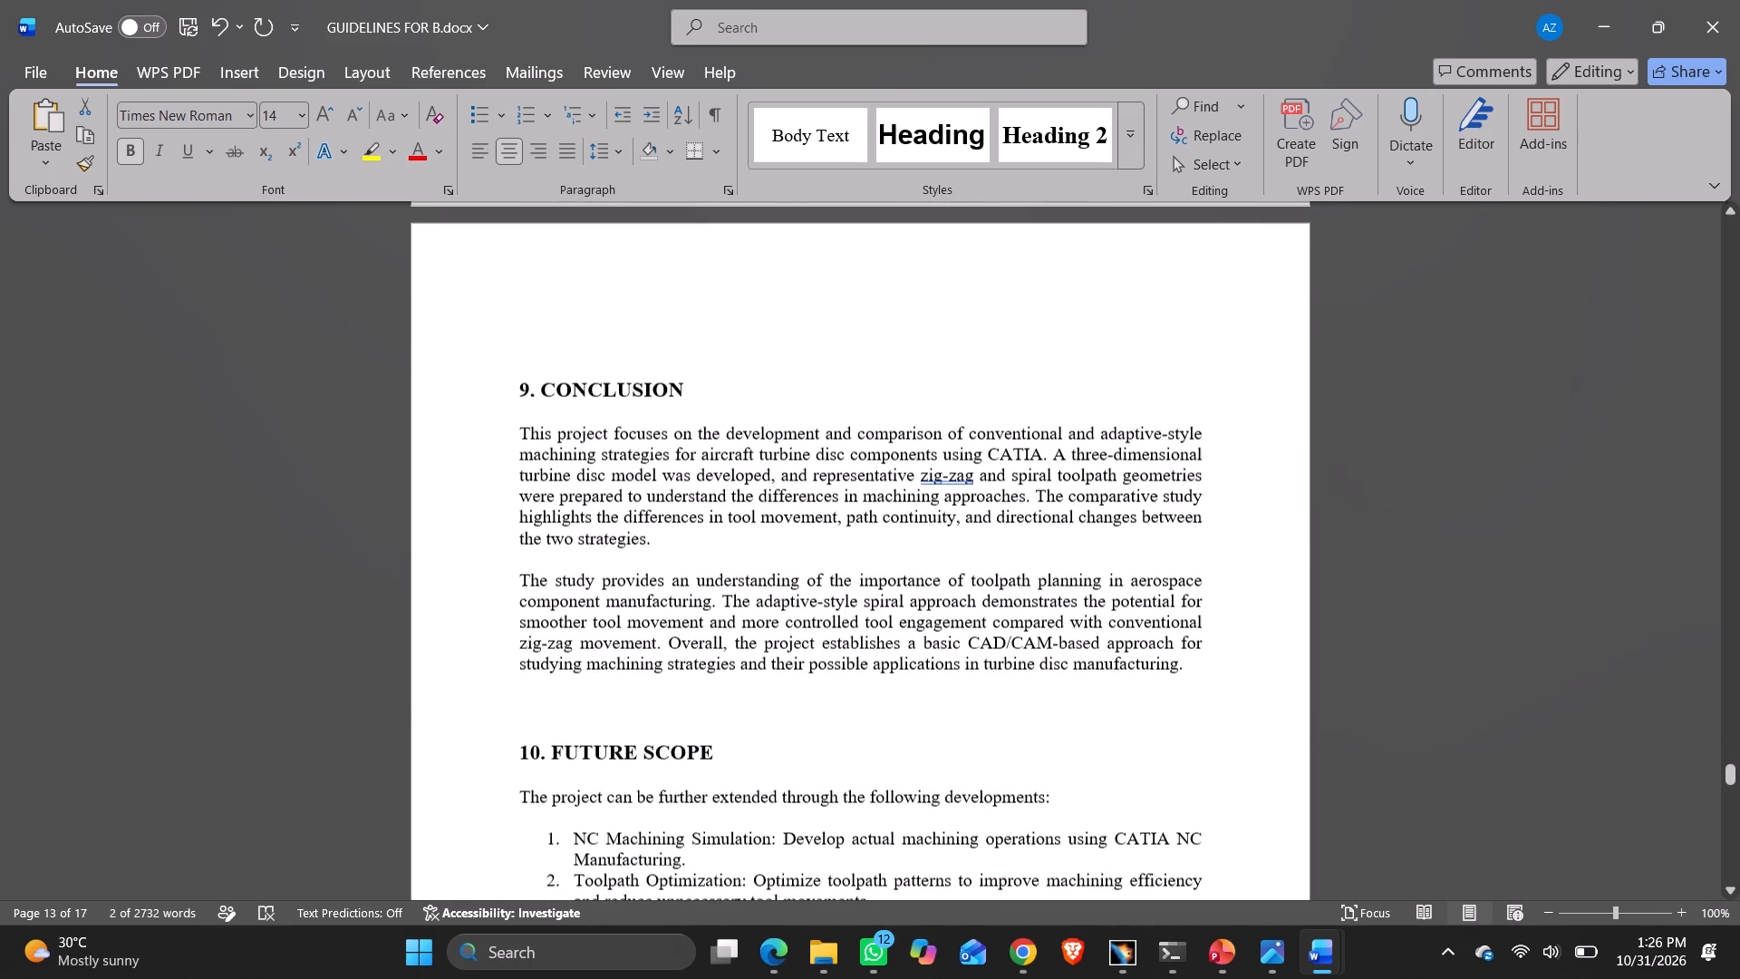
{"action": "left_click", "coordinate": [814, 334]}
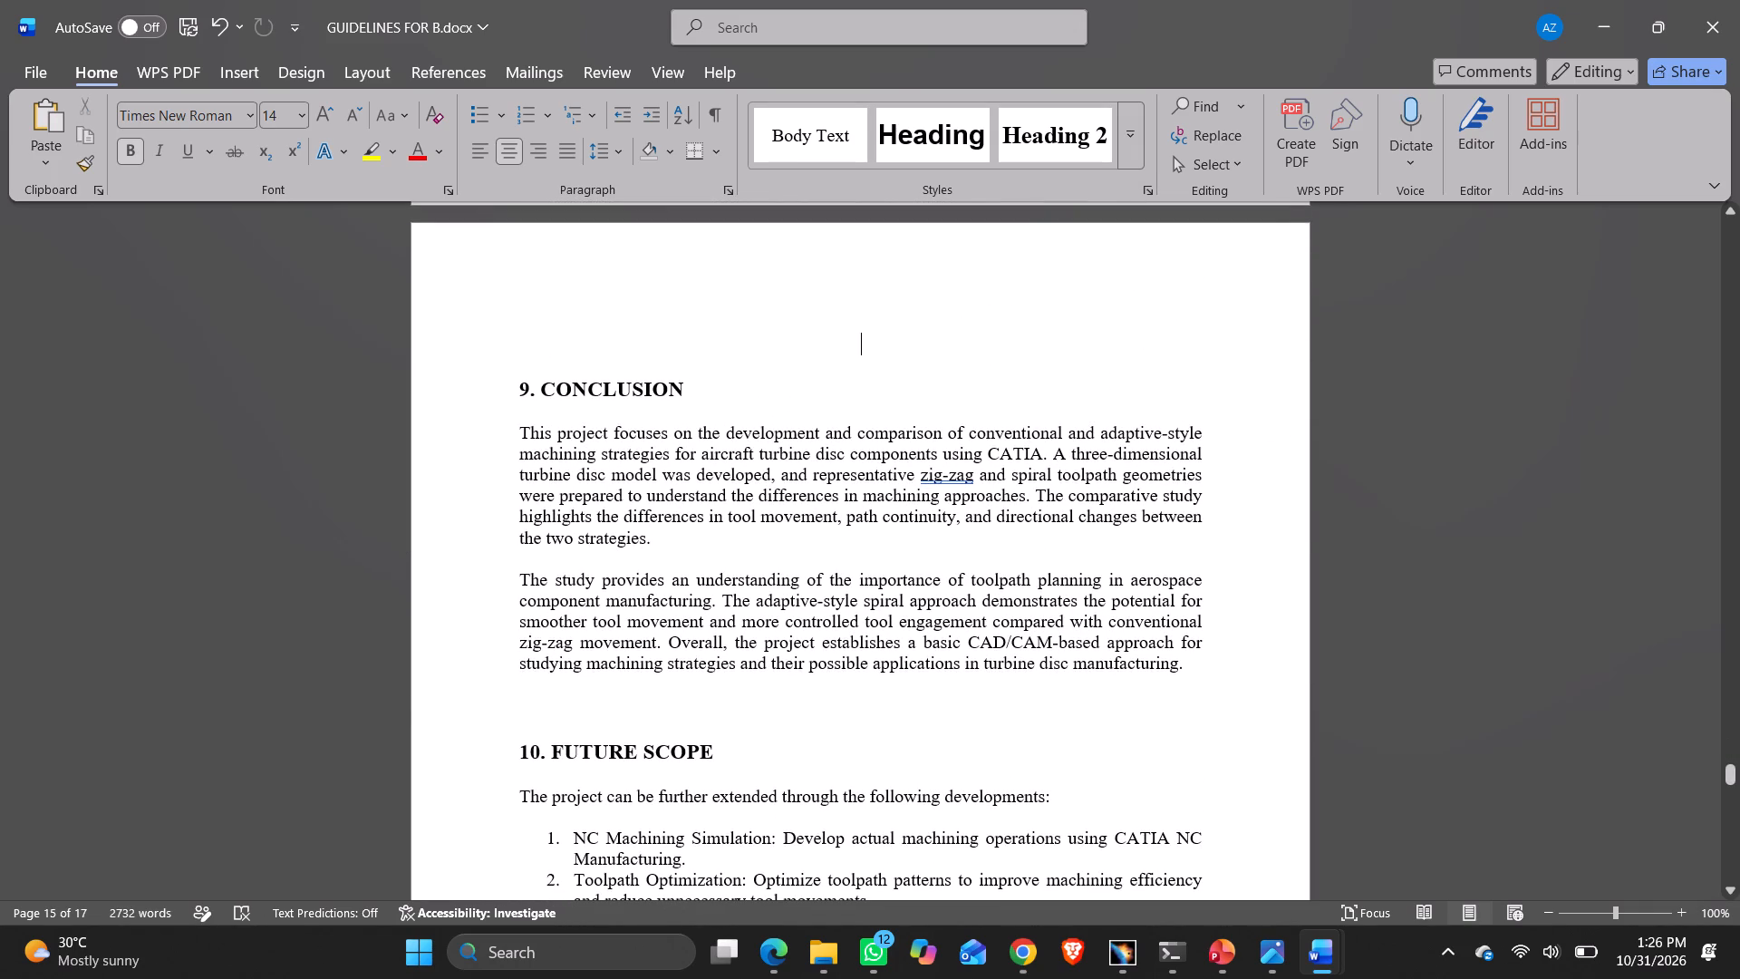
{"action": "key", "text": "ctrl+v"}
{"action": "left_click", "coordinate": [911, 346]}
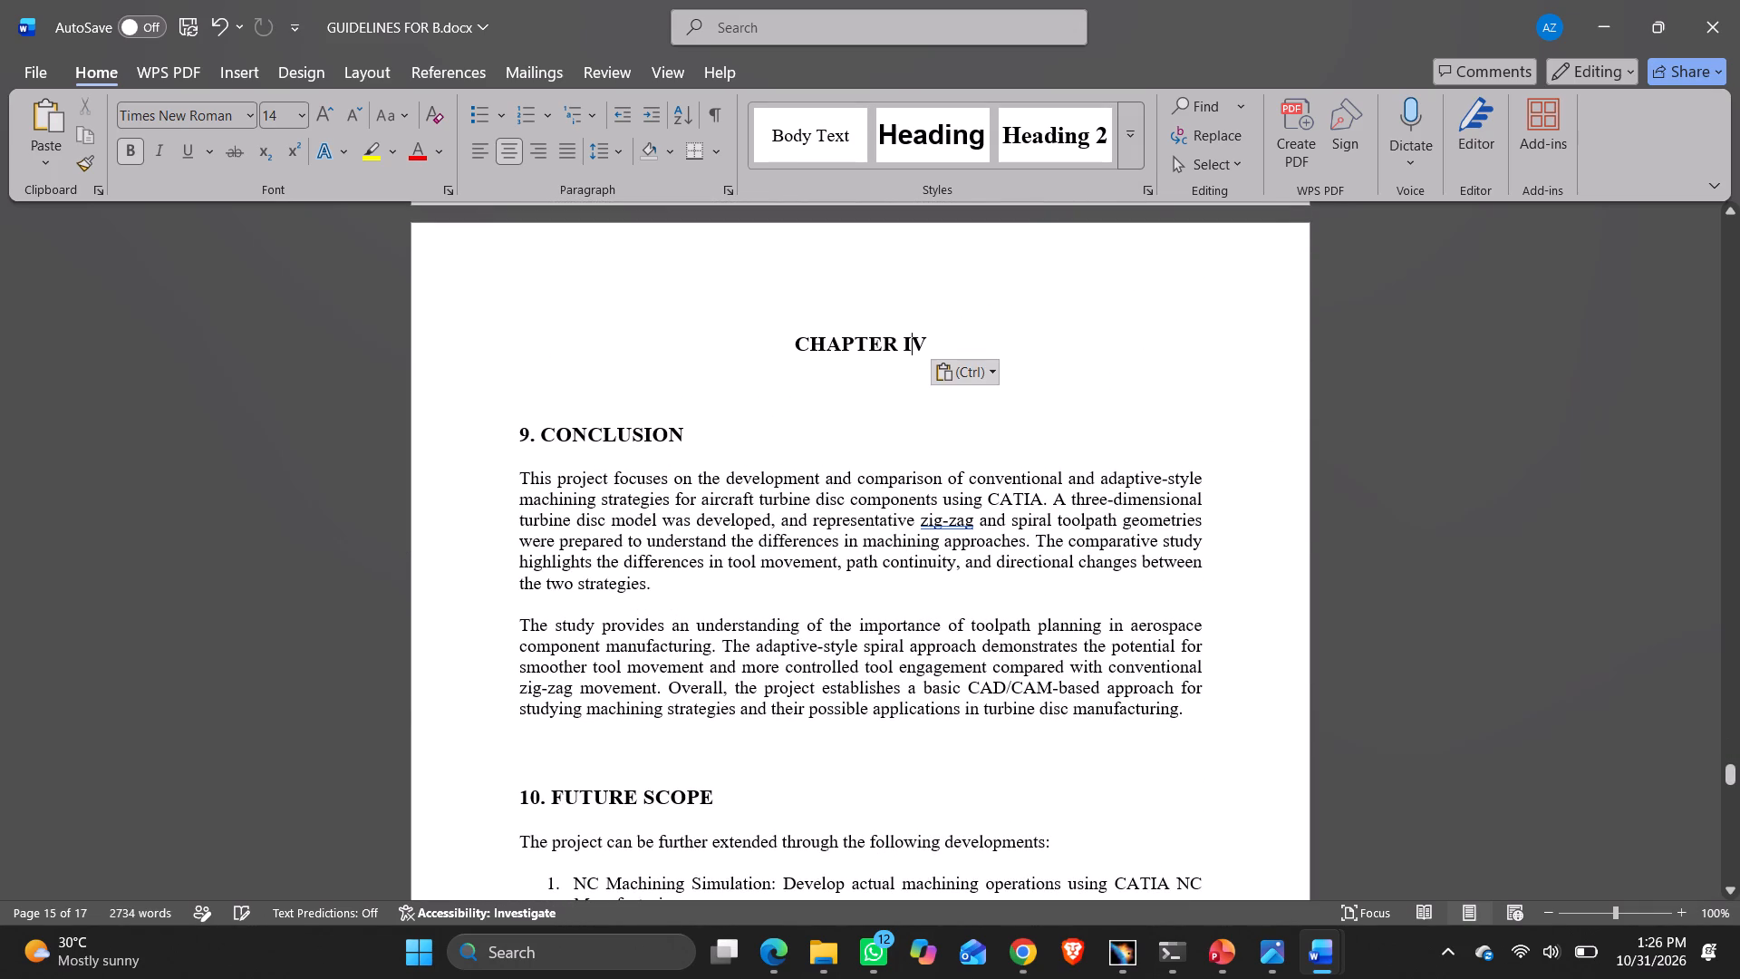
{"action": "key", "text": "BackSpace"}
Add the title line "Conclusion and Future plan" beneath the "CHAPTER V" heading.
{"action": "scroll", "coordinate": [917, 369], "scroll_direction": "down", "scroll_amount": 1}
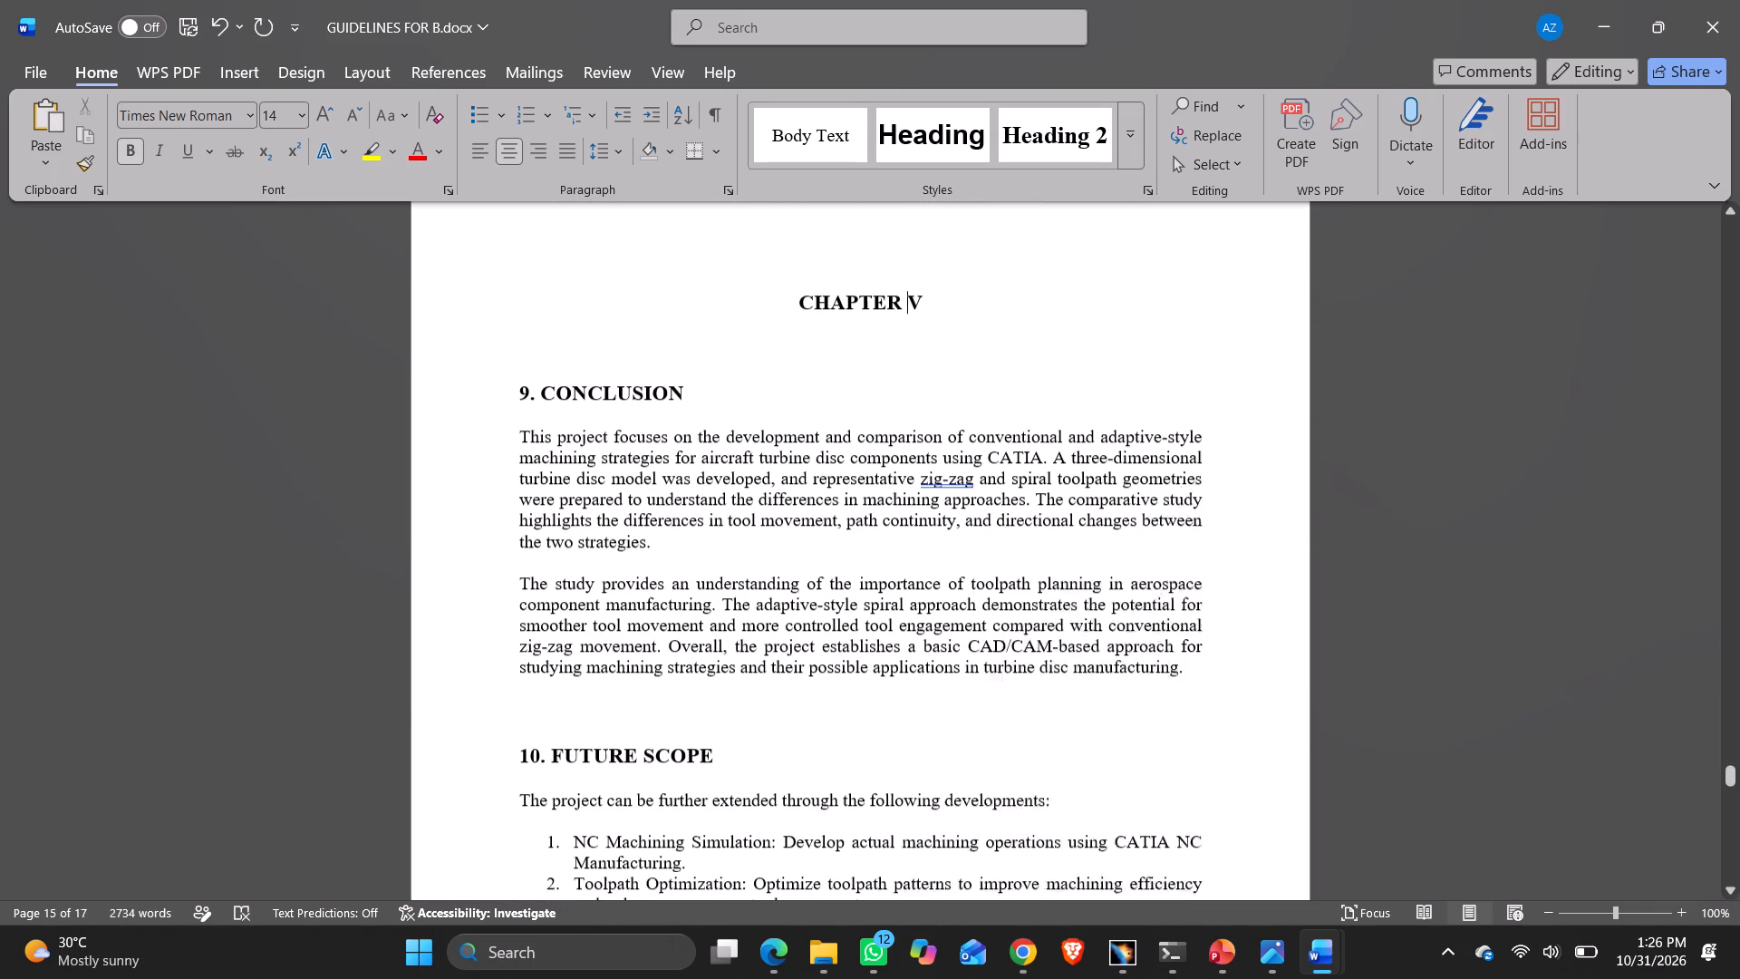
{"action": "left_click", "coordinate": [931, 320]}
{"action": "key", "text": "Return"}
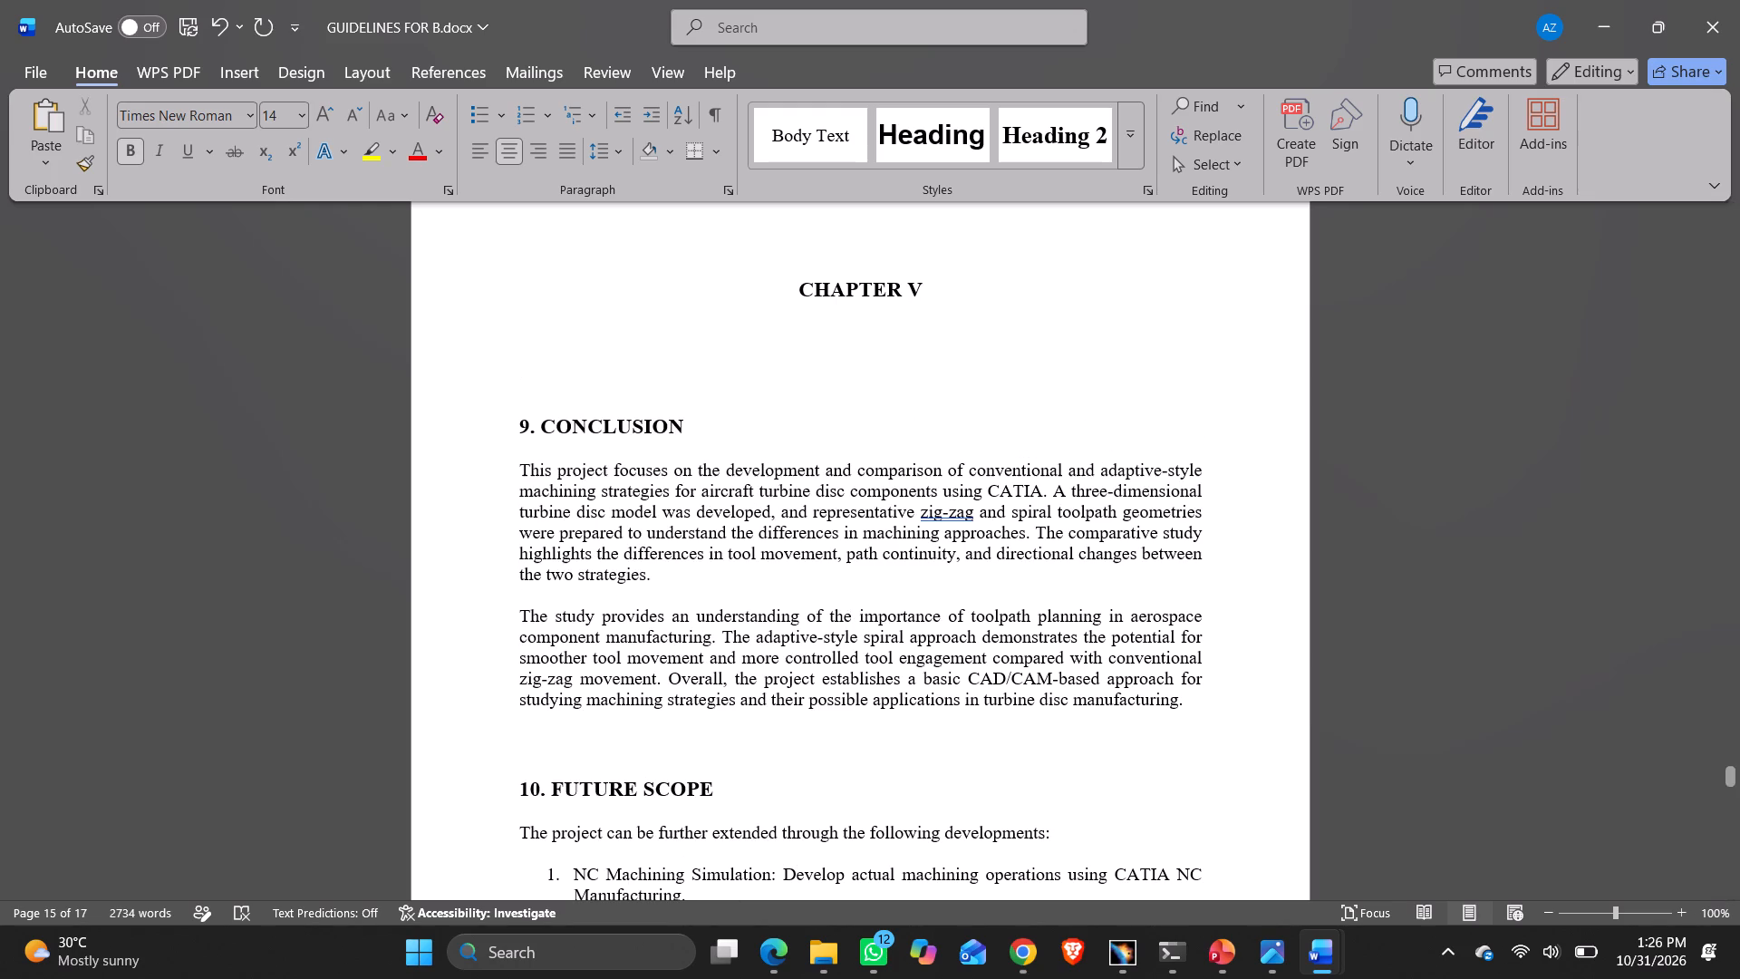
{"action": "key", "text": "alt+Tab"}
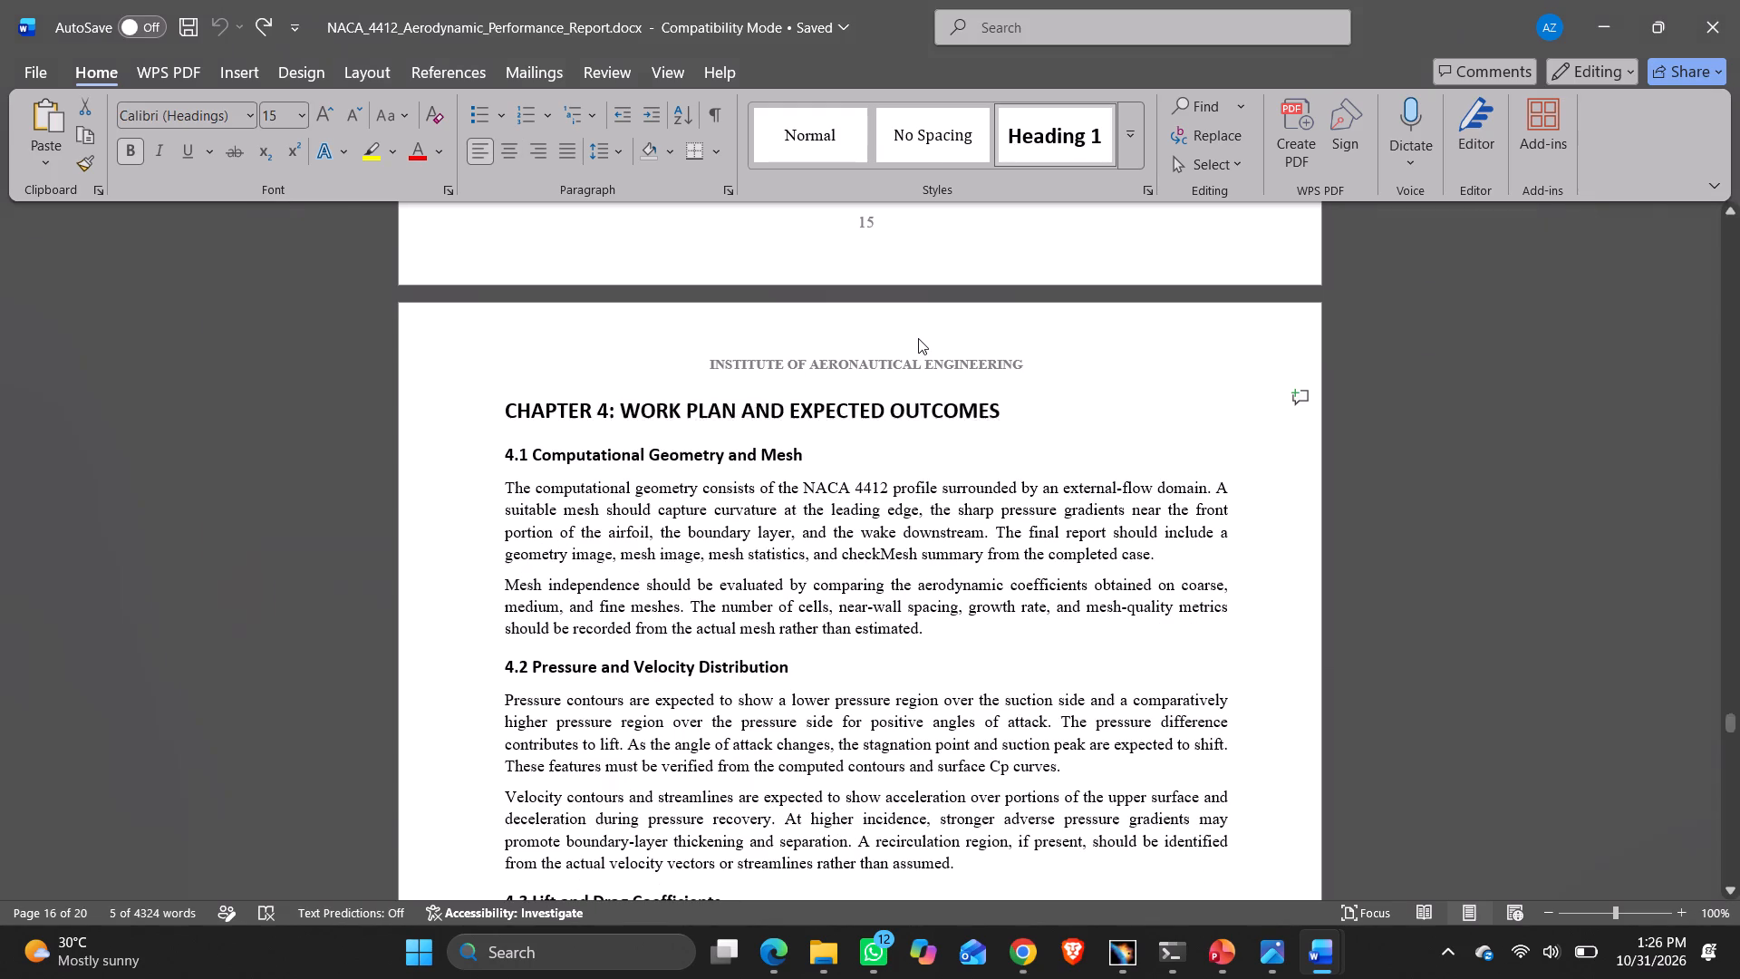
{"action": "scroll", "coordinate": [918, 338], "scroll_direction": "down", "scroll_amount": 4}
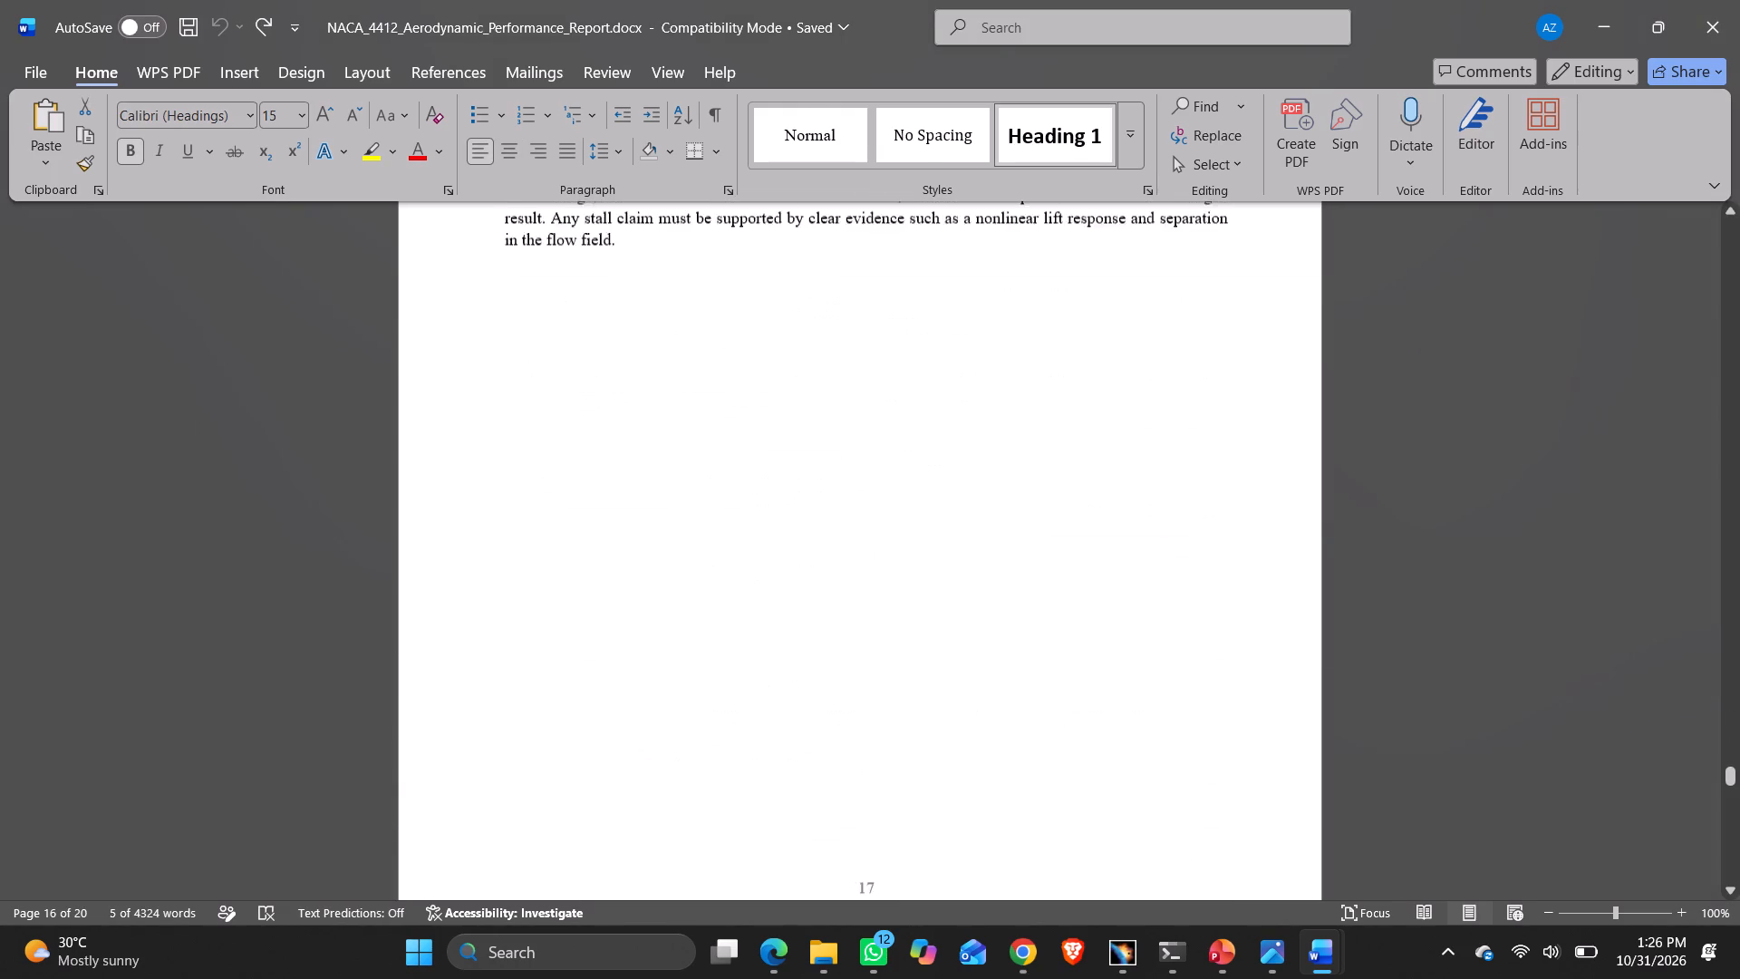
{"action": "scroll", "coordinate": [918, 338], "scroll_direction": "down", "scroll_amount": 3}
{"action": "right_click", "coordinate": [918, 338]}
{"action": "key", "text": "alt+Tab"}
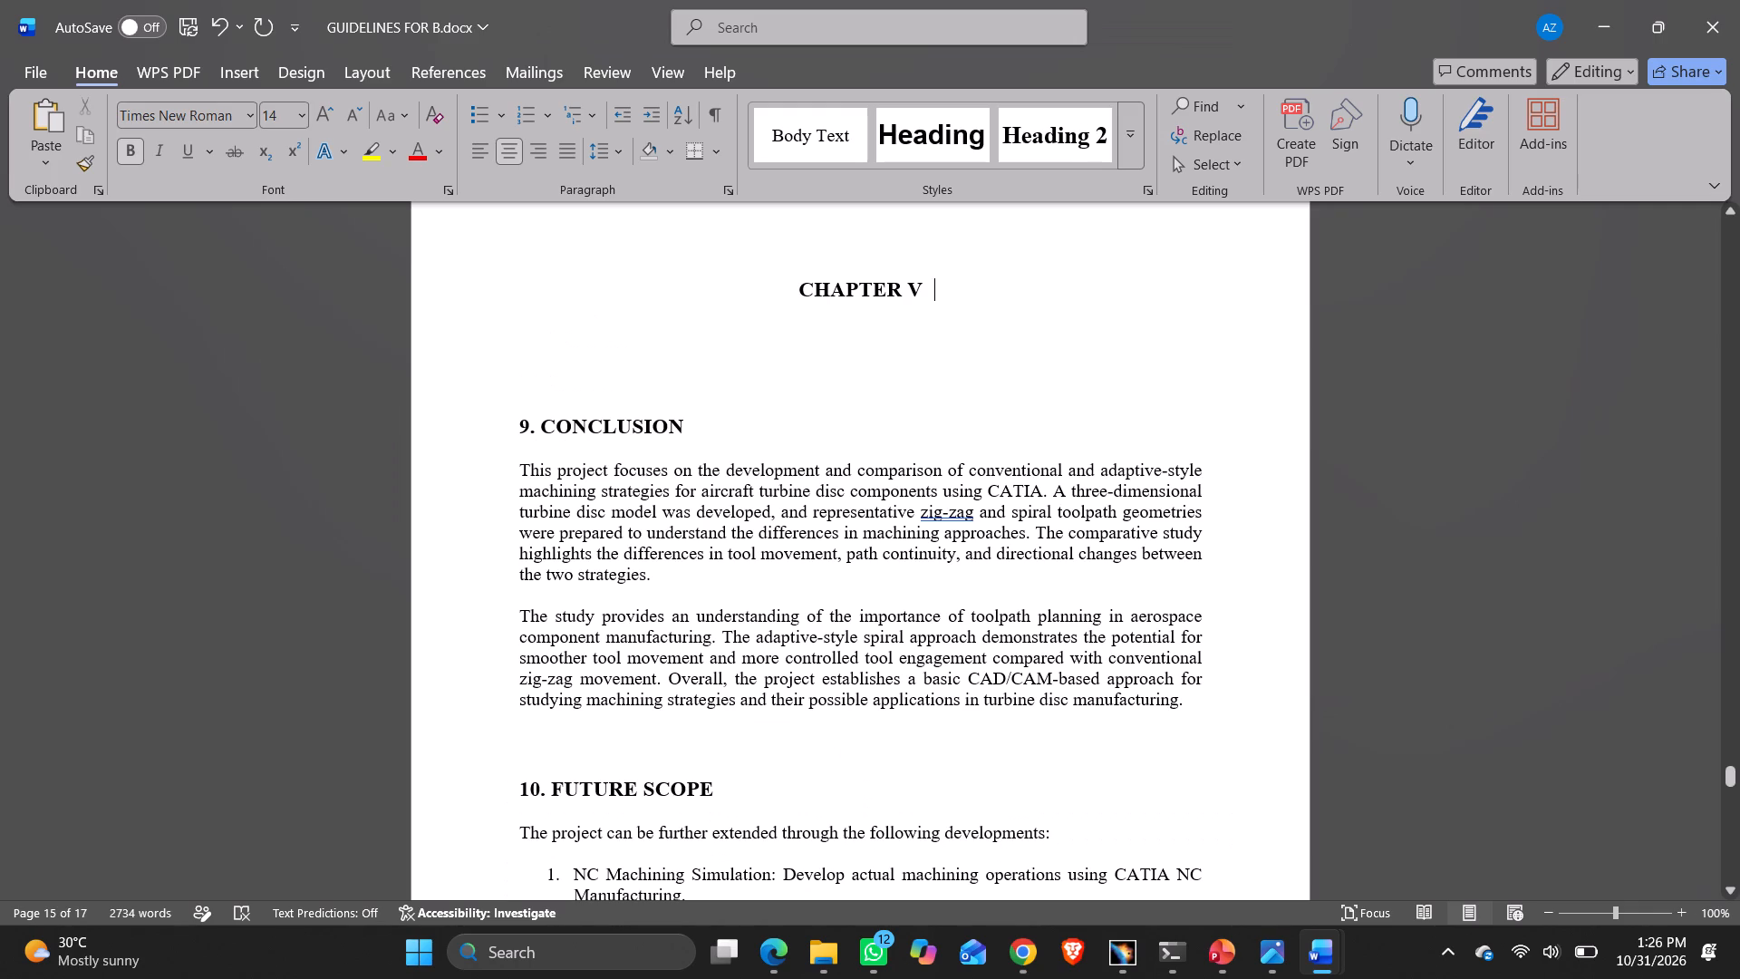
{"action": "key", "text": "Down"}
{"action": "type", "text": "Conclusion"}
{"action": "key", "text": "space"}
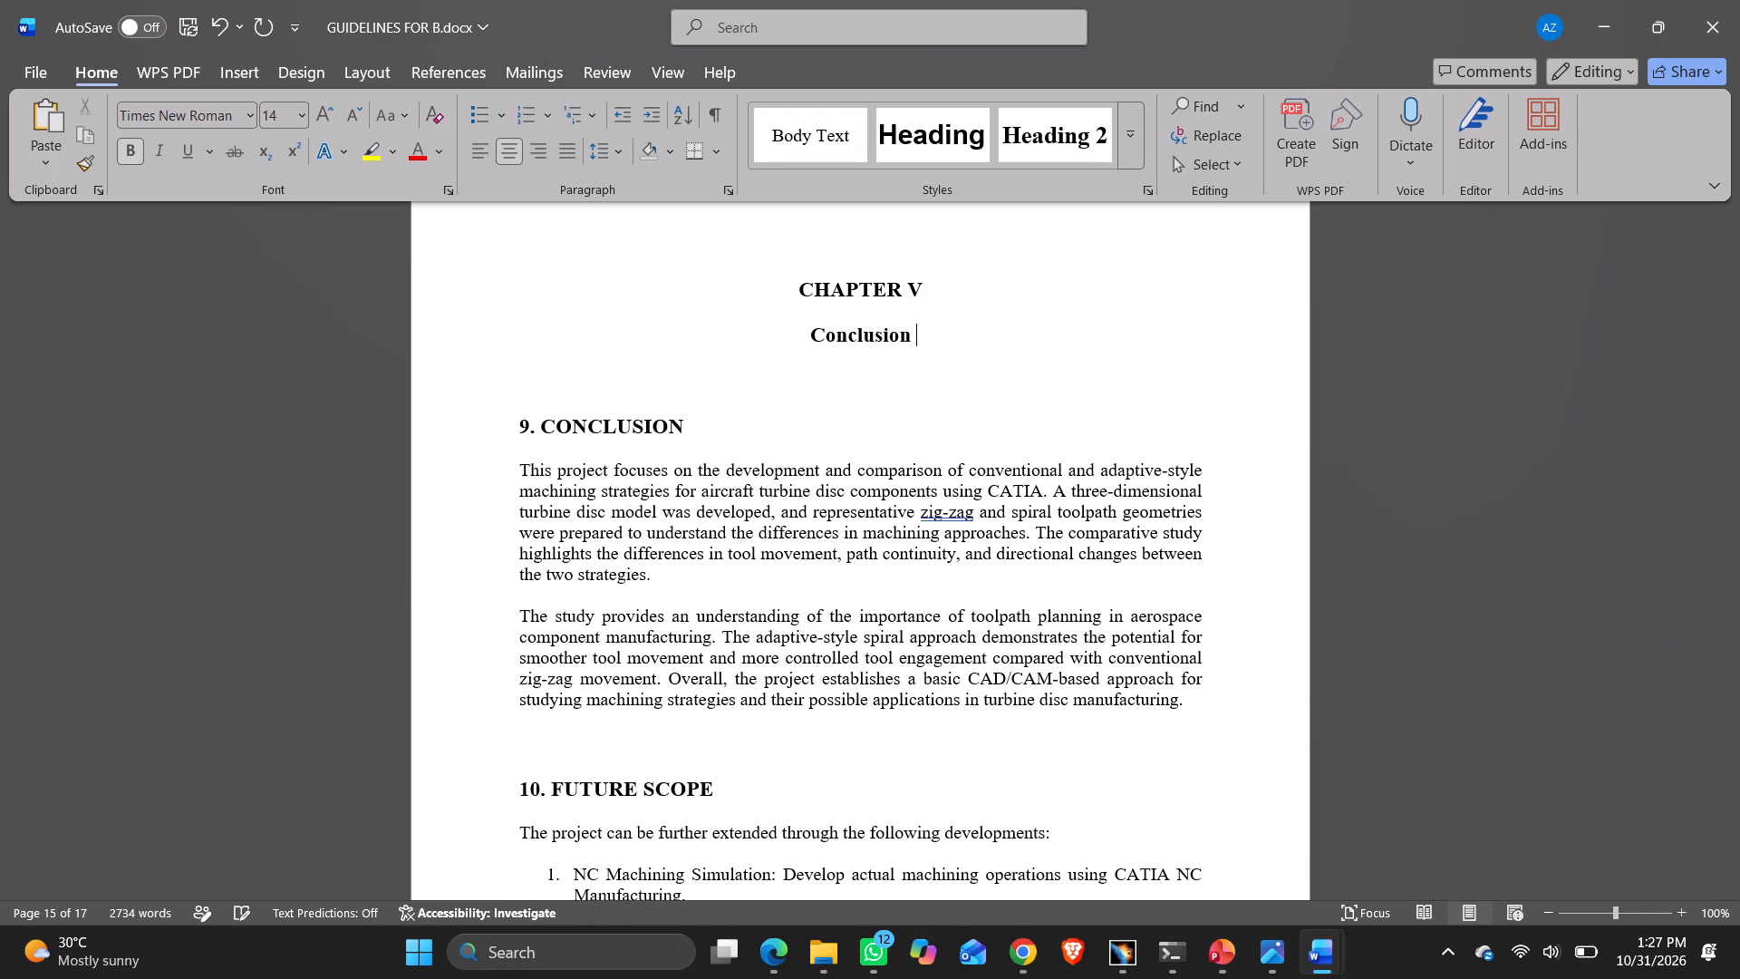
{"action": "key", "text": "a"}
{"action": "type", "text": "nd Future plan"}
Replace the title beneath "CHAPTER V" with "CONCLUSION AND FUTURE SCOPE" in capitals, matching the Chapter IV title.
{"action": "scroll", "coordinate": [941, 353], "scroll_direction": "up", "scroll_amount": 17}
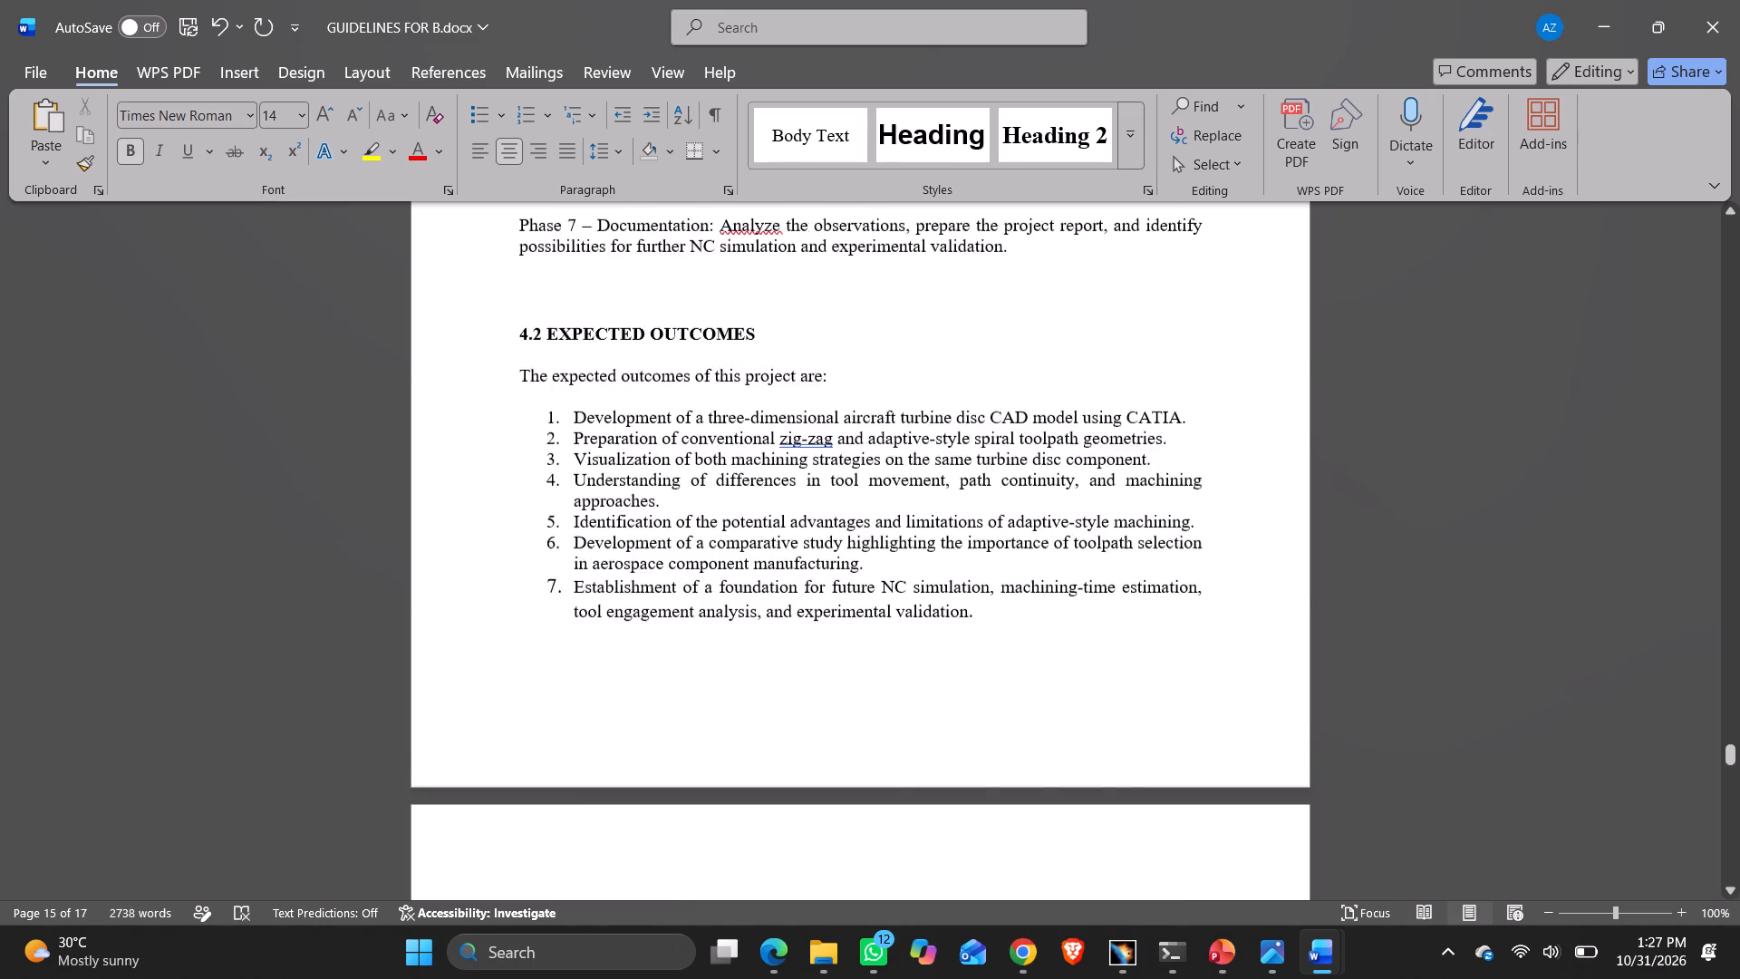
{"action": "scroll", "coordinate": [945, 367], "scroll_direction": "up", "scroll_amount": 18}
{"action": "scroll", "coordinate": [943, 429], "scroll_direction": "down", "scroll_amount": 4}
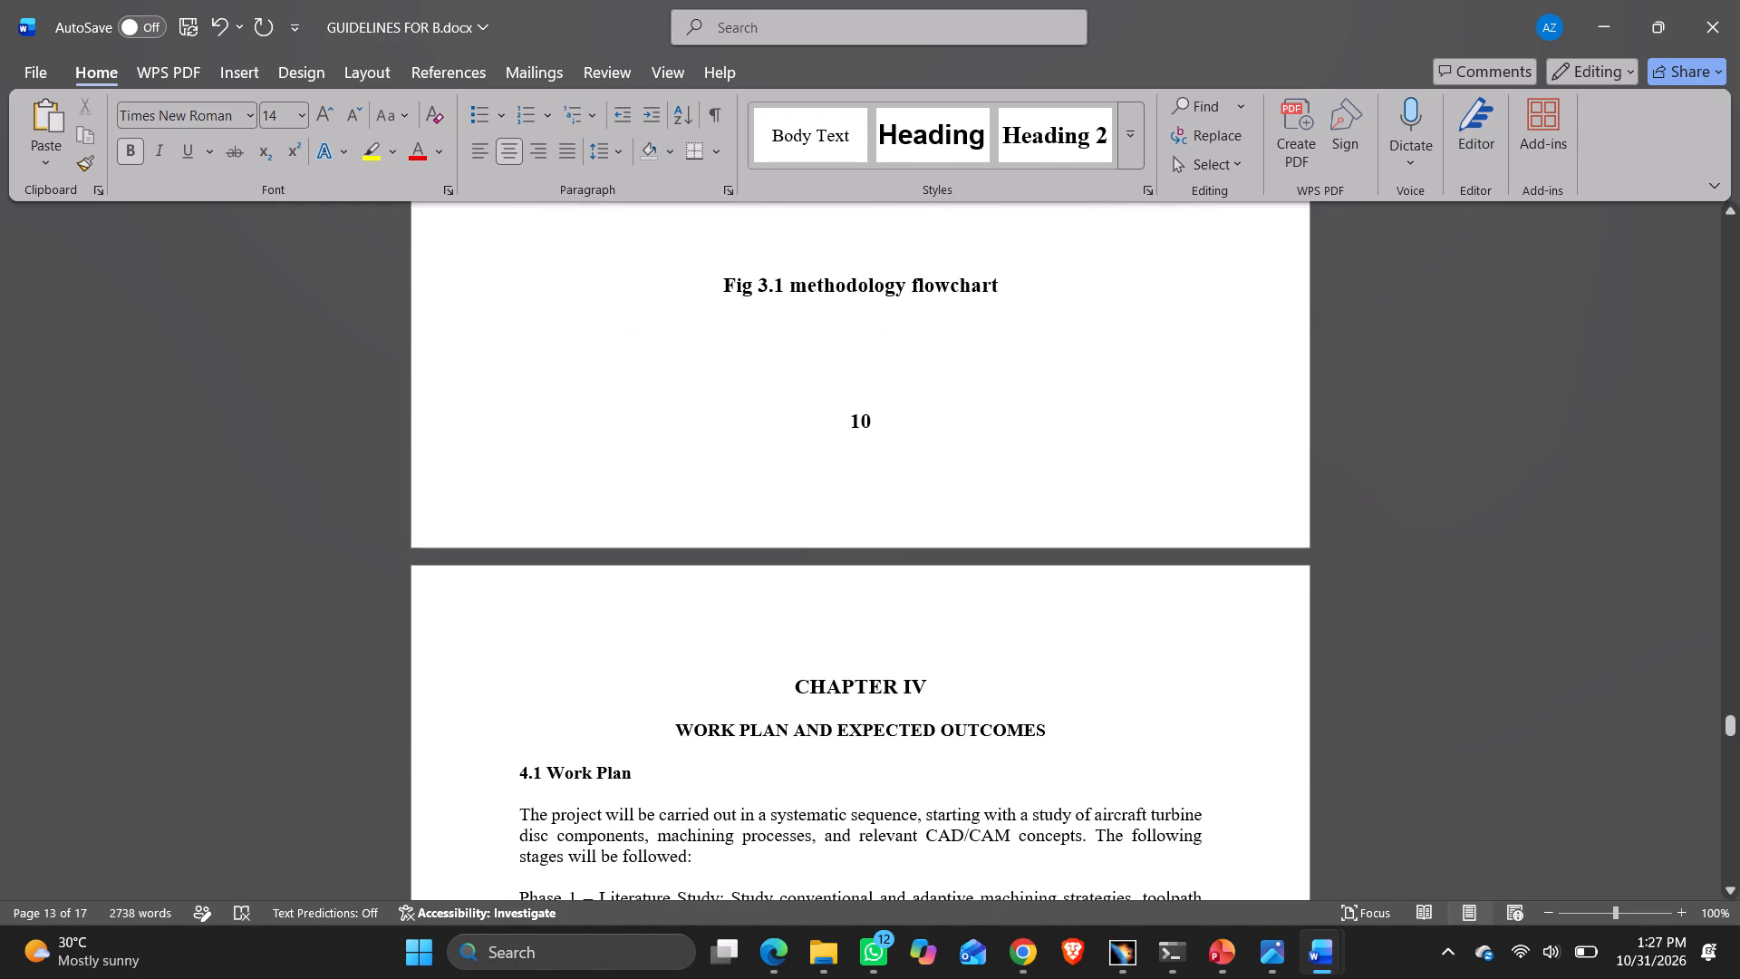
{"action": "scroll", "coordinate": [944, 424], "scroll_direction": "down", "scroll_amount": 20}
{"action": "scroll", "coordinate": [944, 424], "scroll_direction": "down", "scroll_amount": 9}
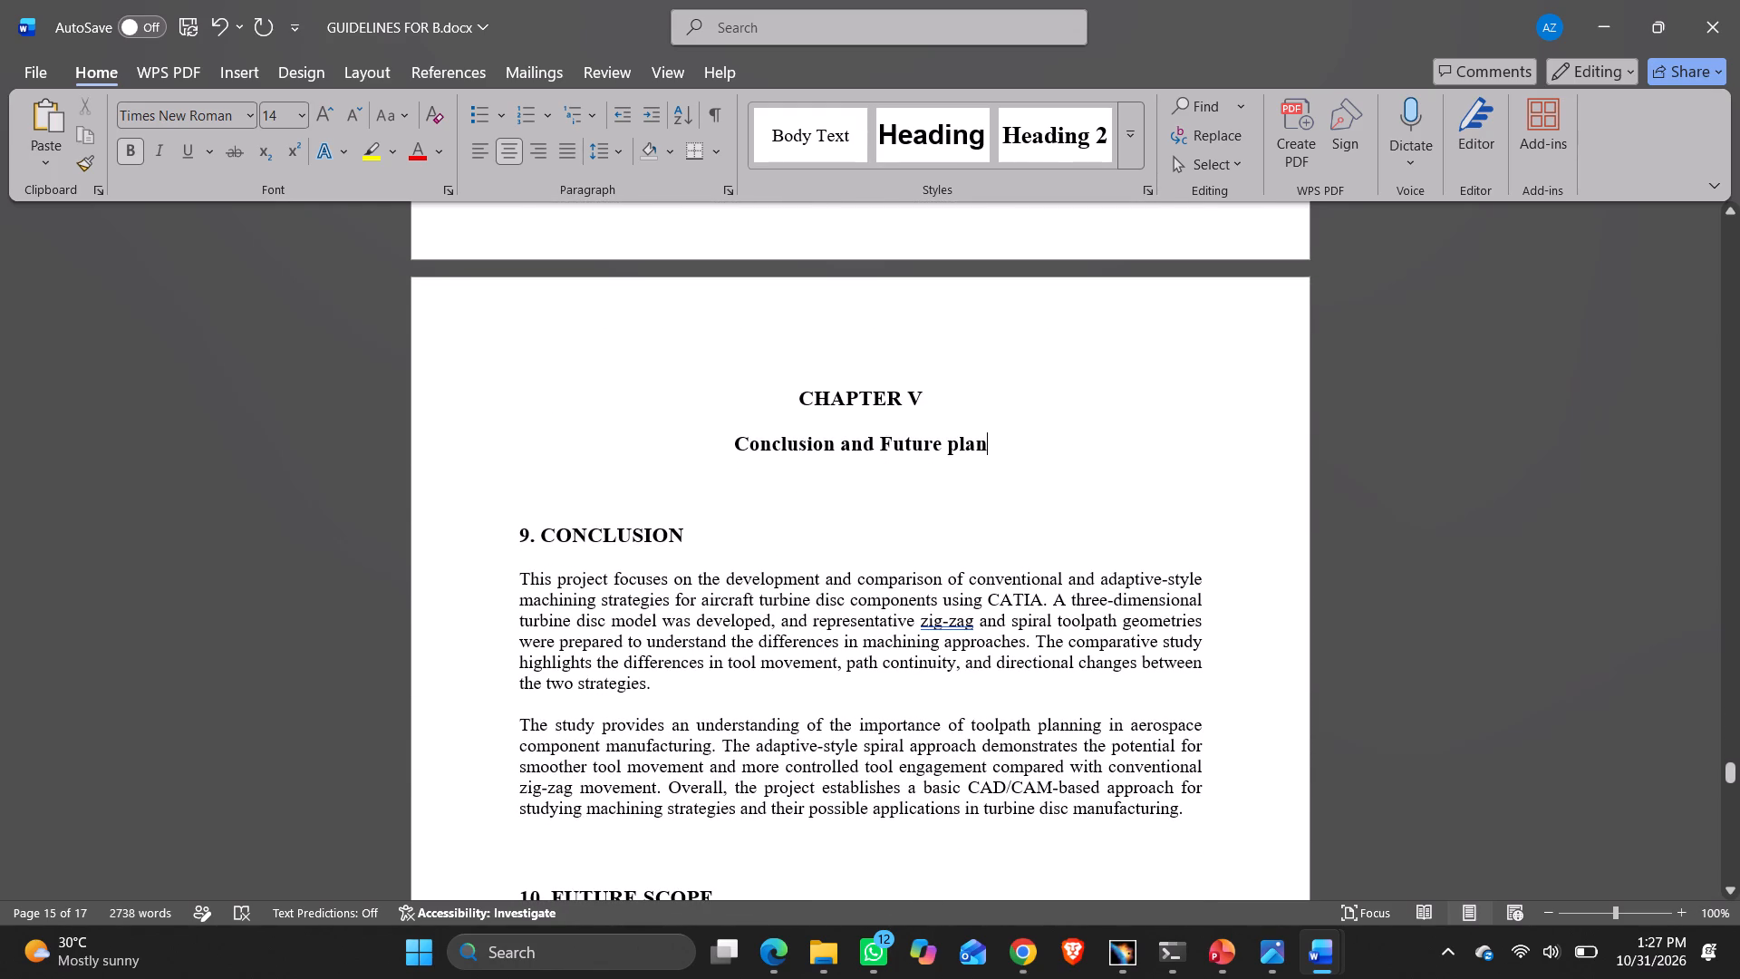
{"action": "left_click_drag", "start_coordinate": [988, 441], "coordinate": [736, 448]}
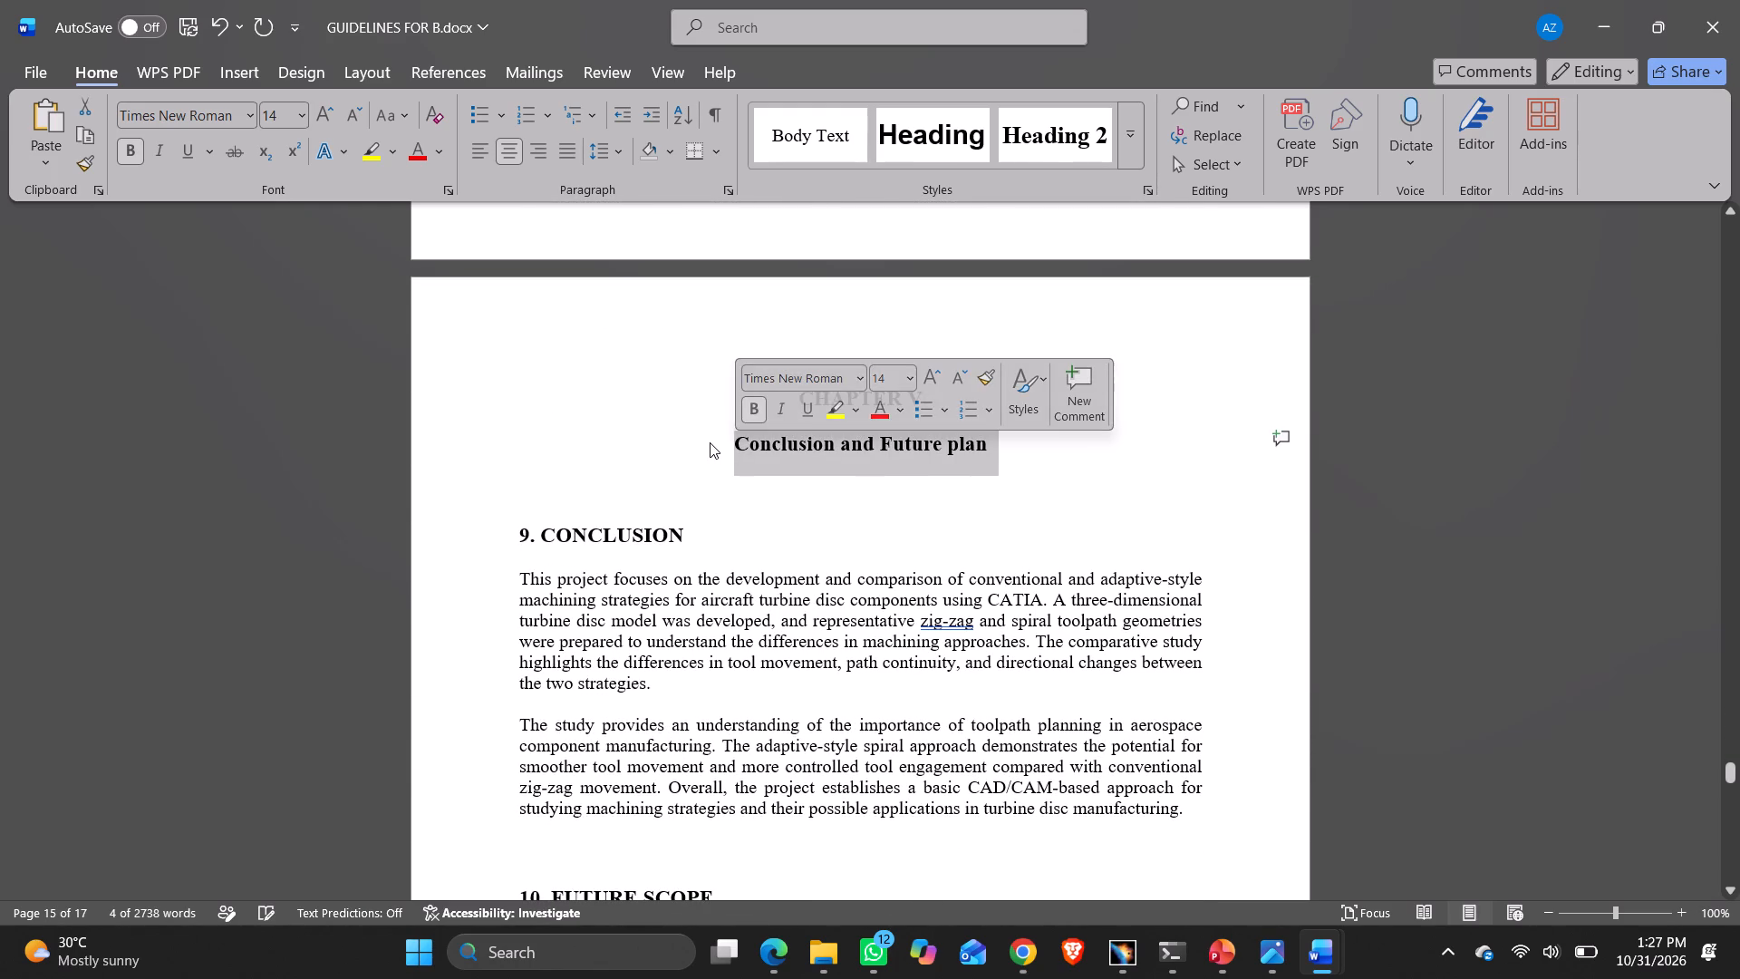
{"action": "key", "text": "BackSpace"}
{"action": "type", "text": "COM"}
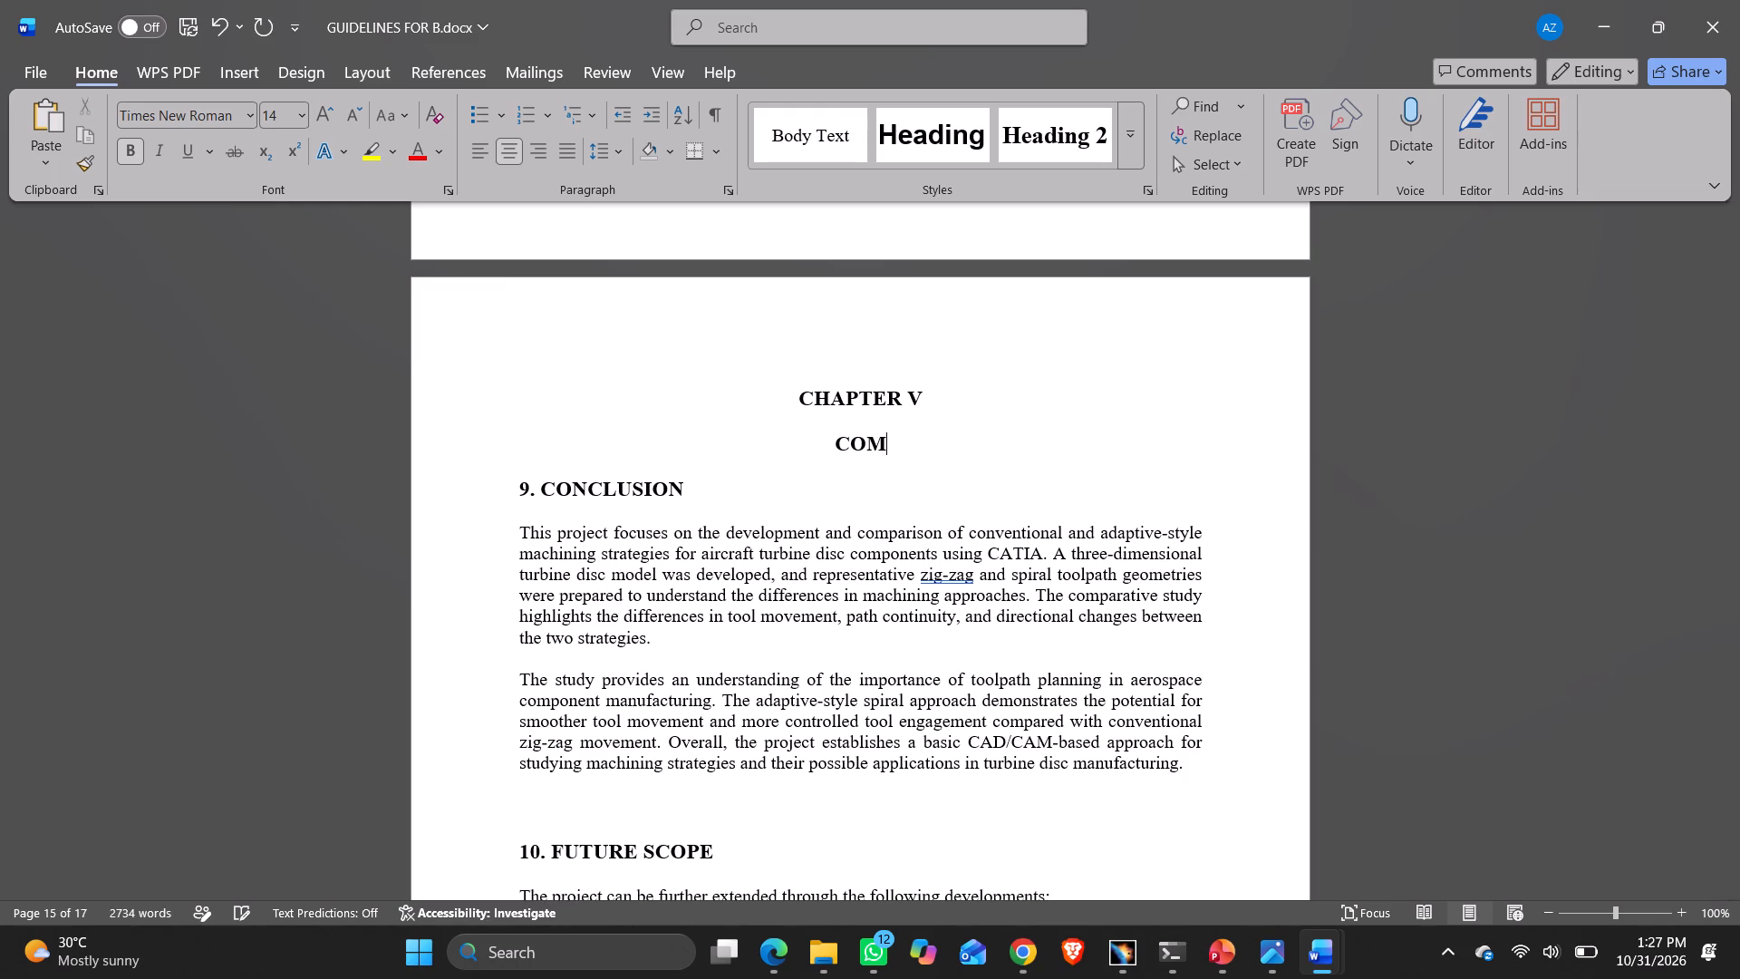
{"action": "key", "text": "shift+BackSpace"}
{"action": "type", "text": "NCLY"}
{"action": "key", "text": "shift+BackSpace"}
{"action": "type", "text": "USION AND"}
{"action": "key", "text": "space"}
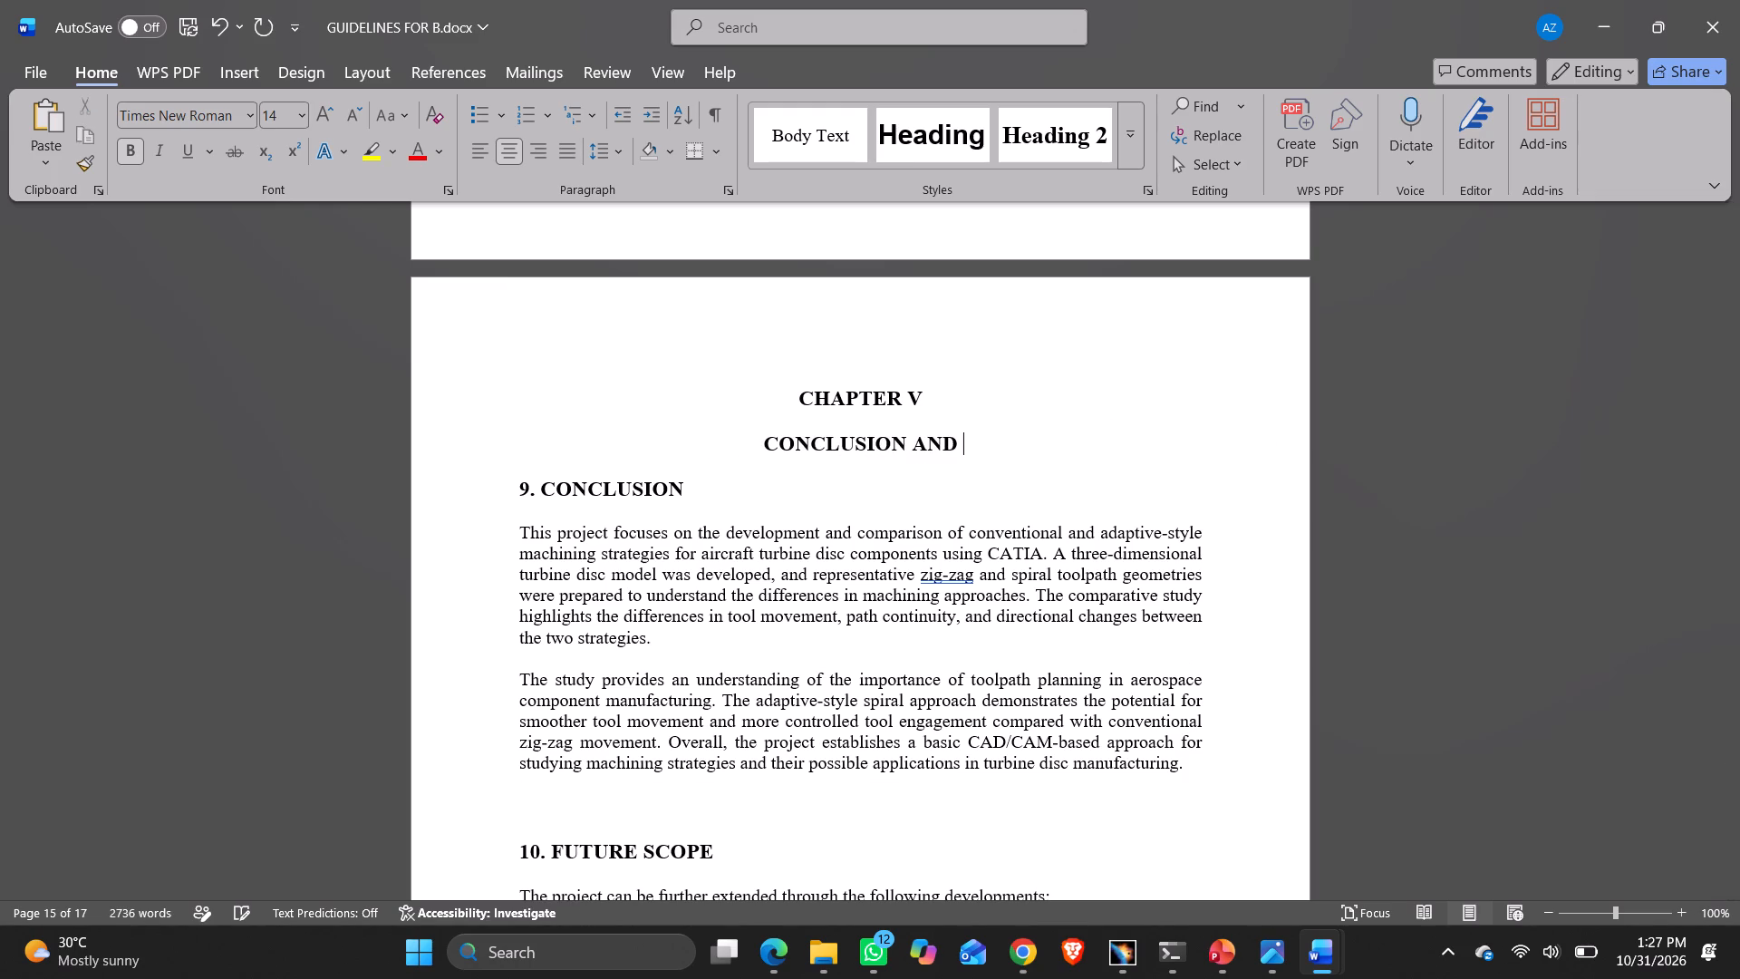
{"action": "type", "text": "FUTURE"}
{"action": "key", "text": "space"}
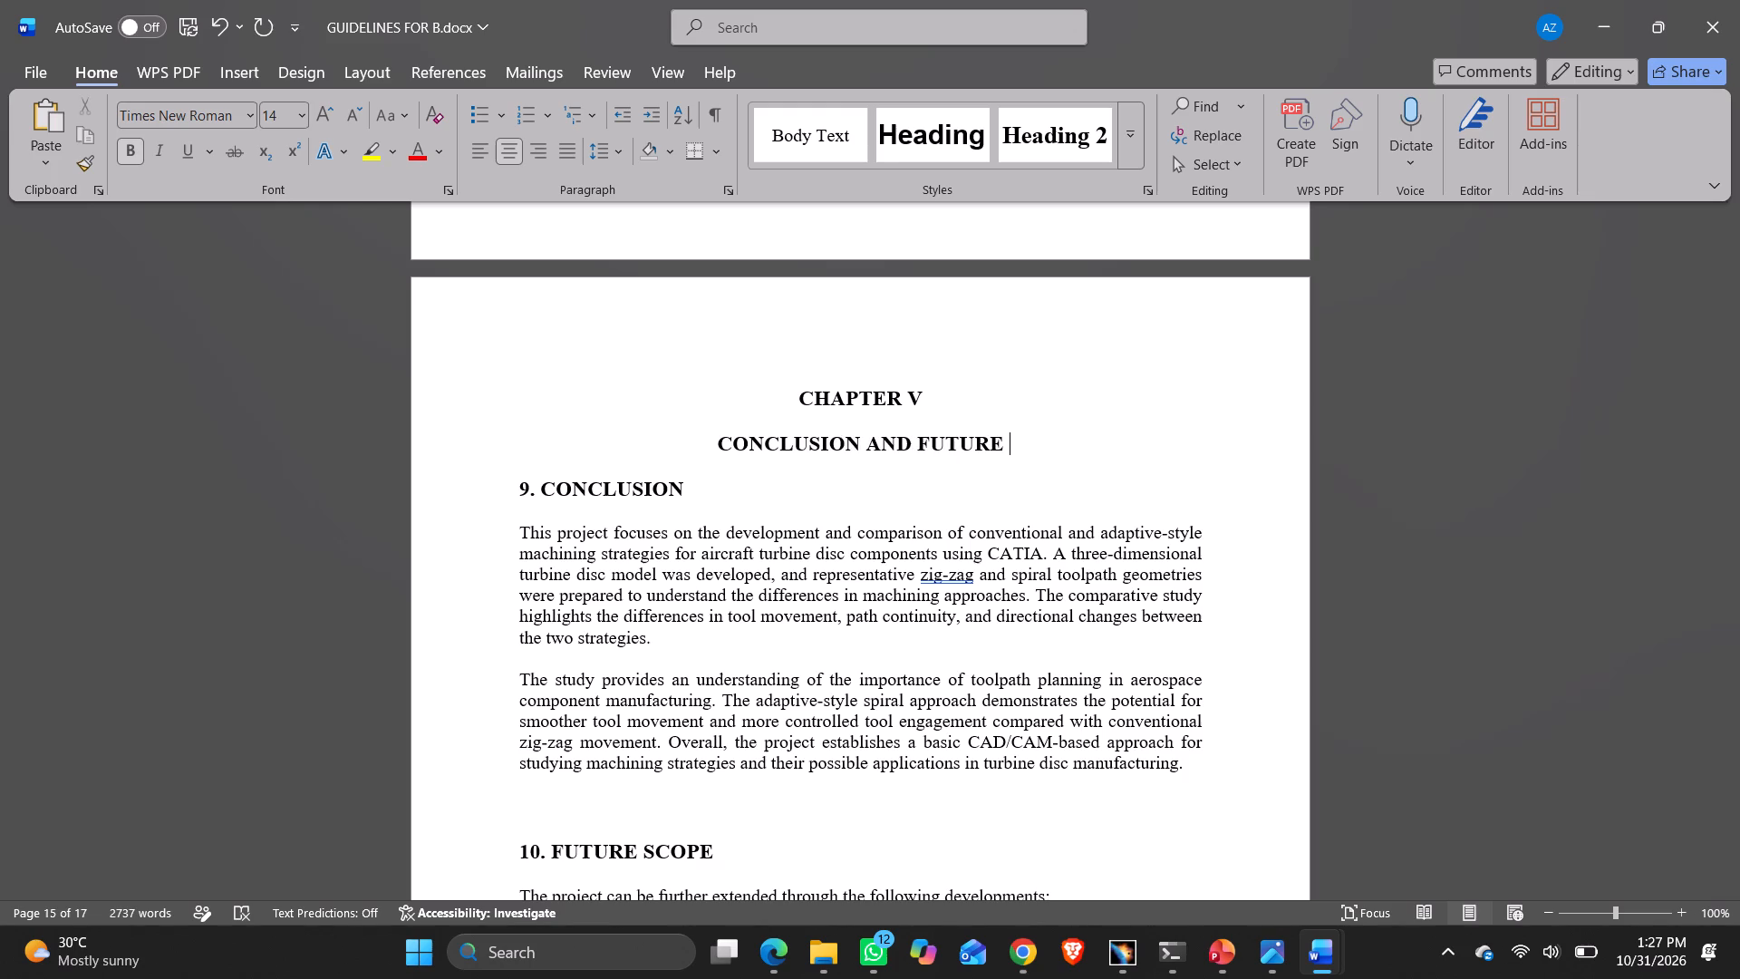
{"action": "type", "text": "SC"}
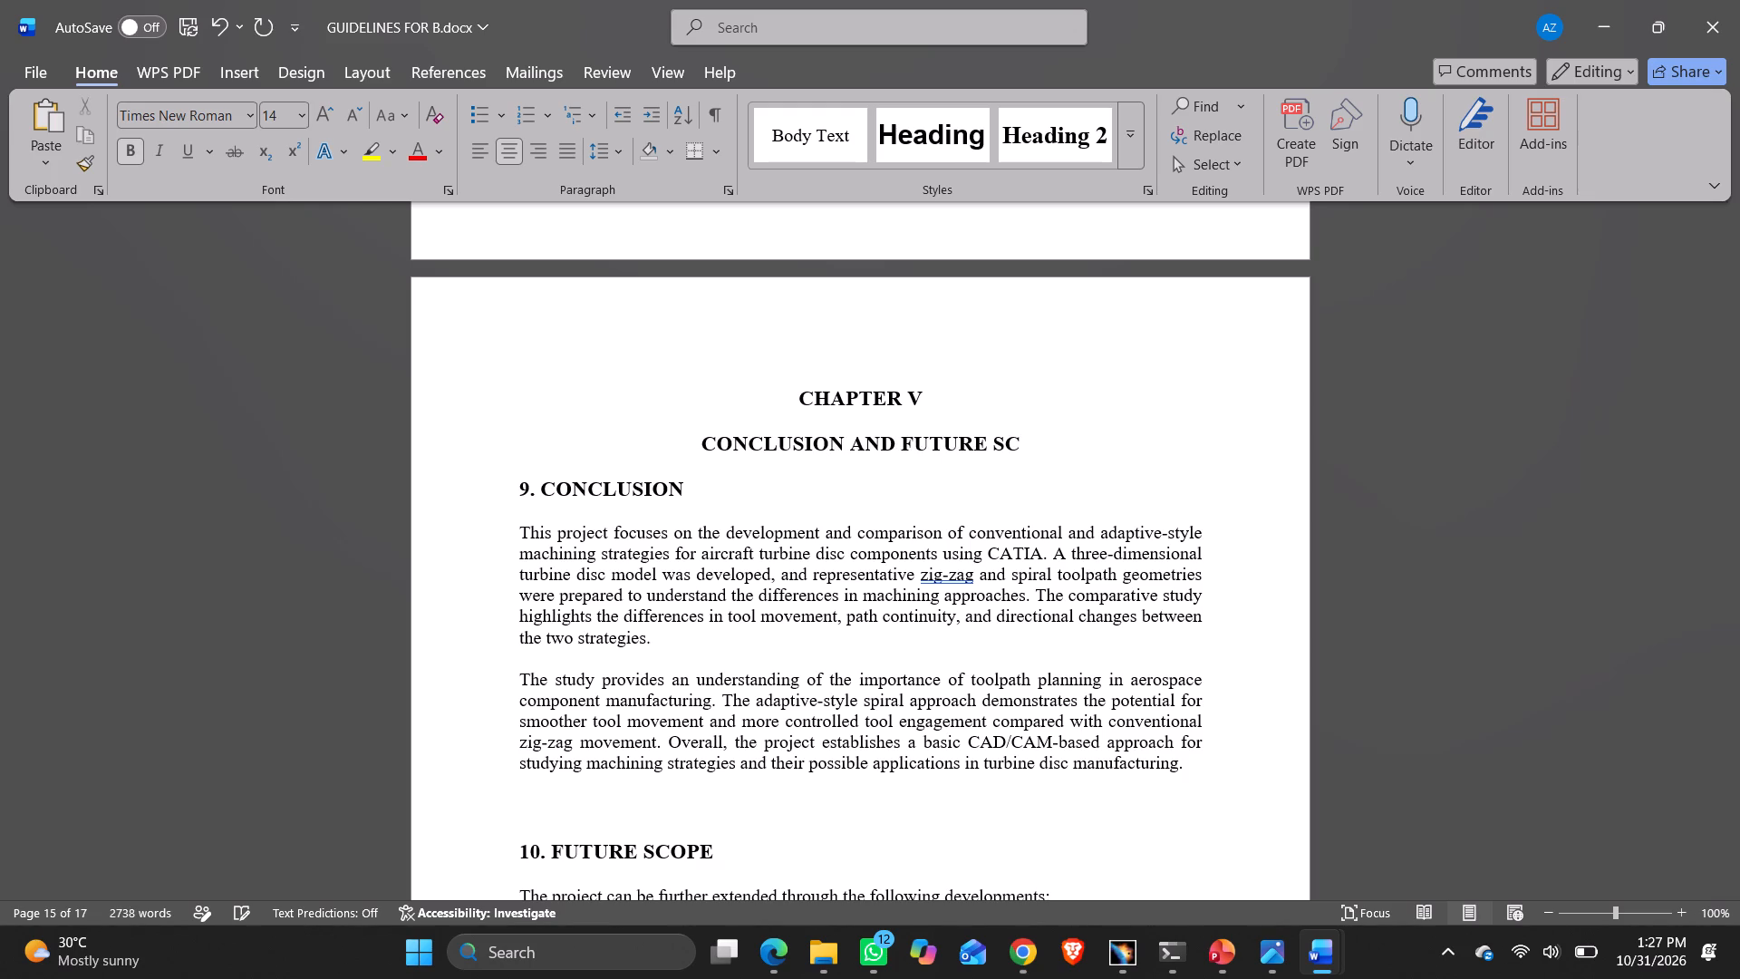
{"action": "type", "text": "OPE"}
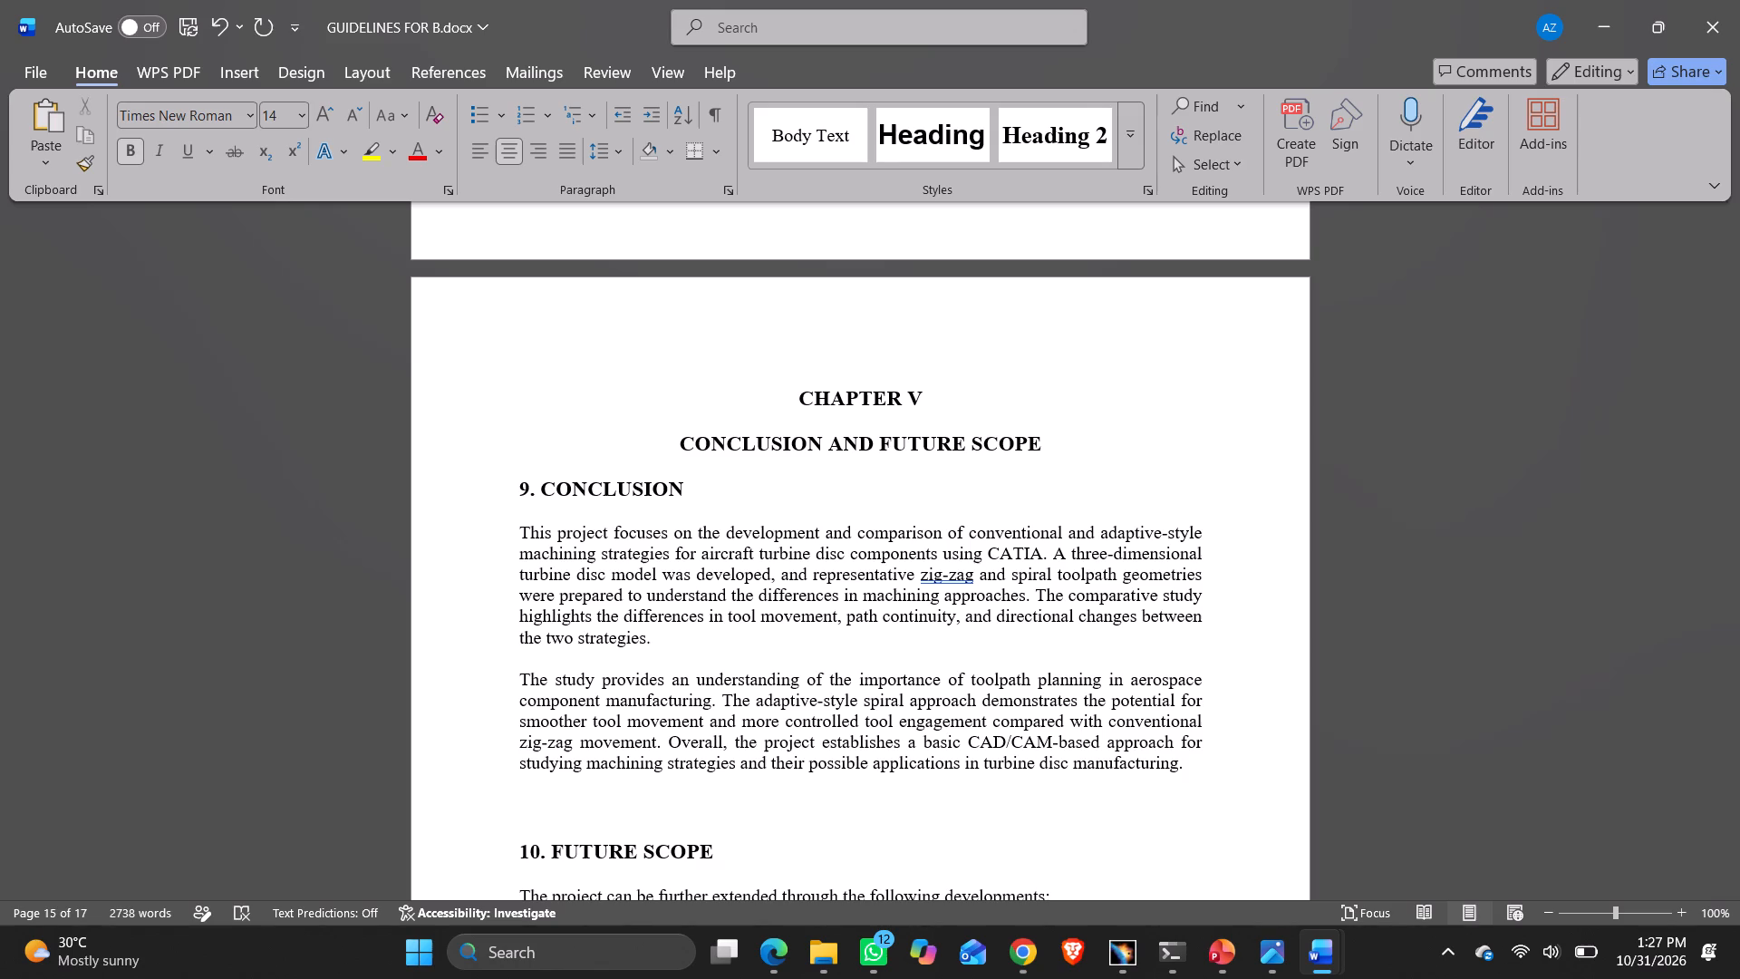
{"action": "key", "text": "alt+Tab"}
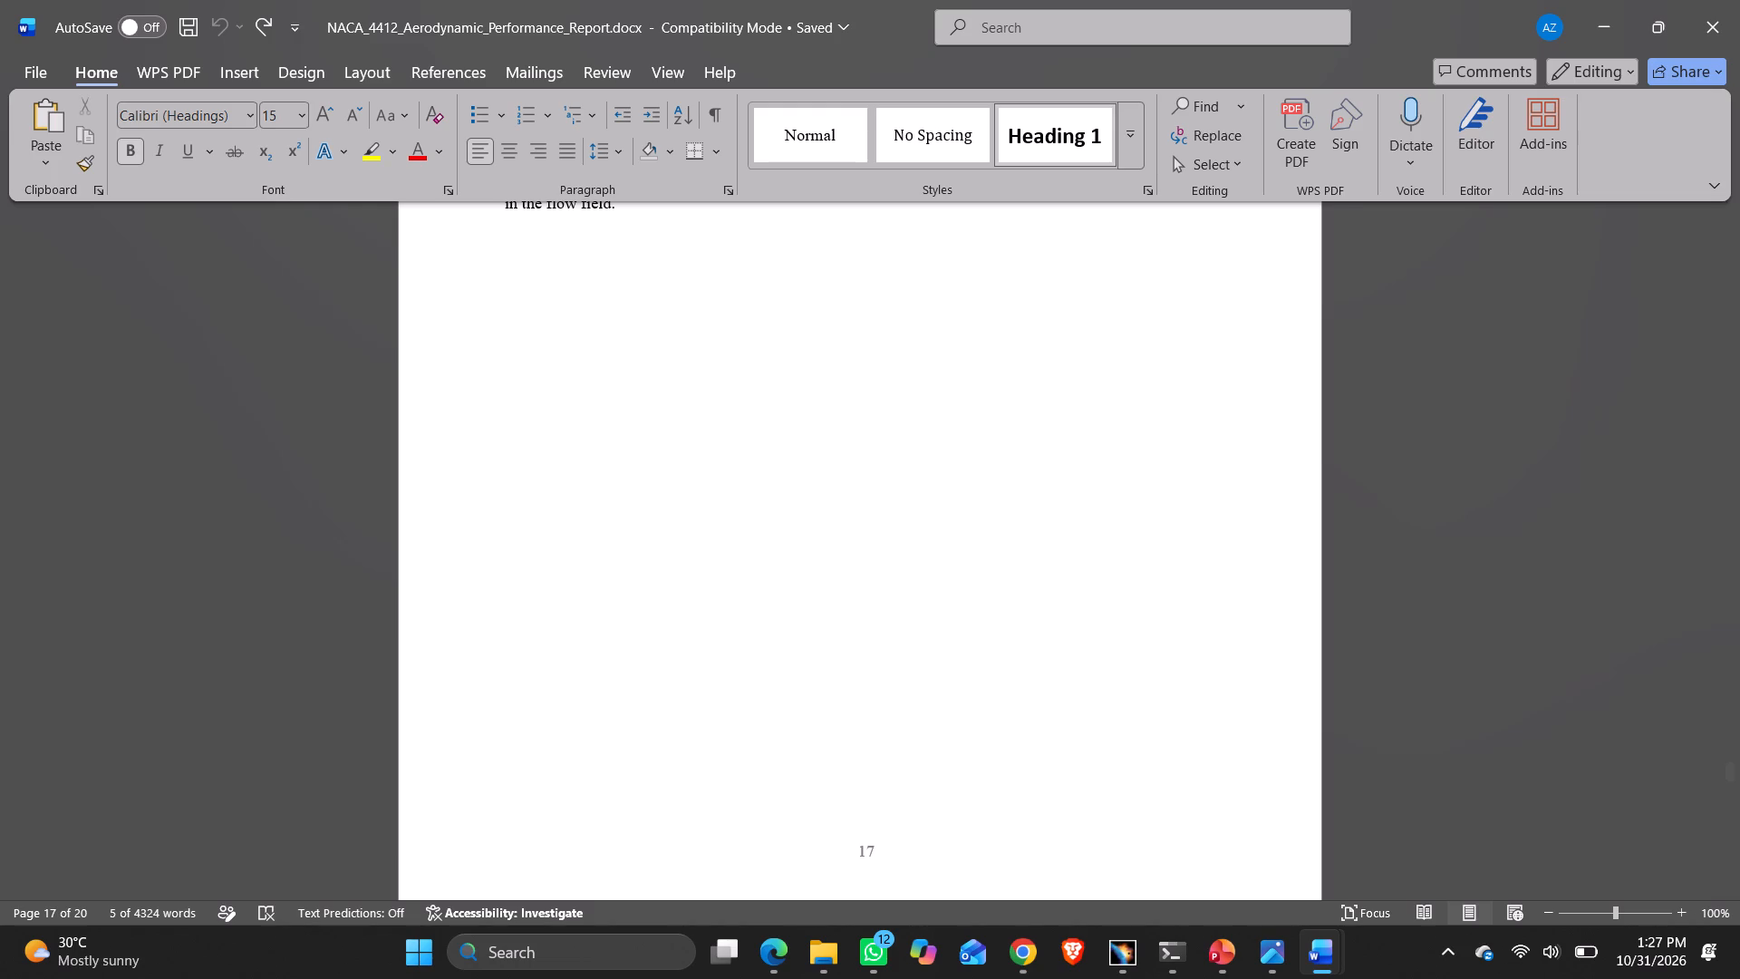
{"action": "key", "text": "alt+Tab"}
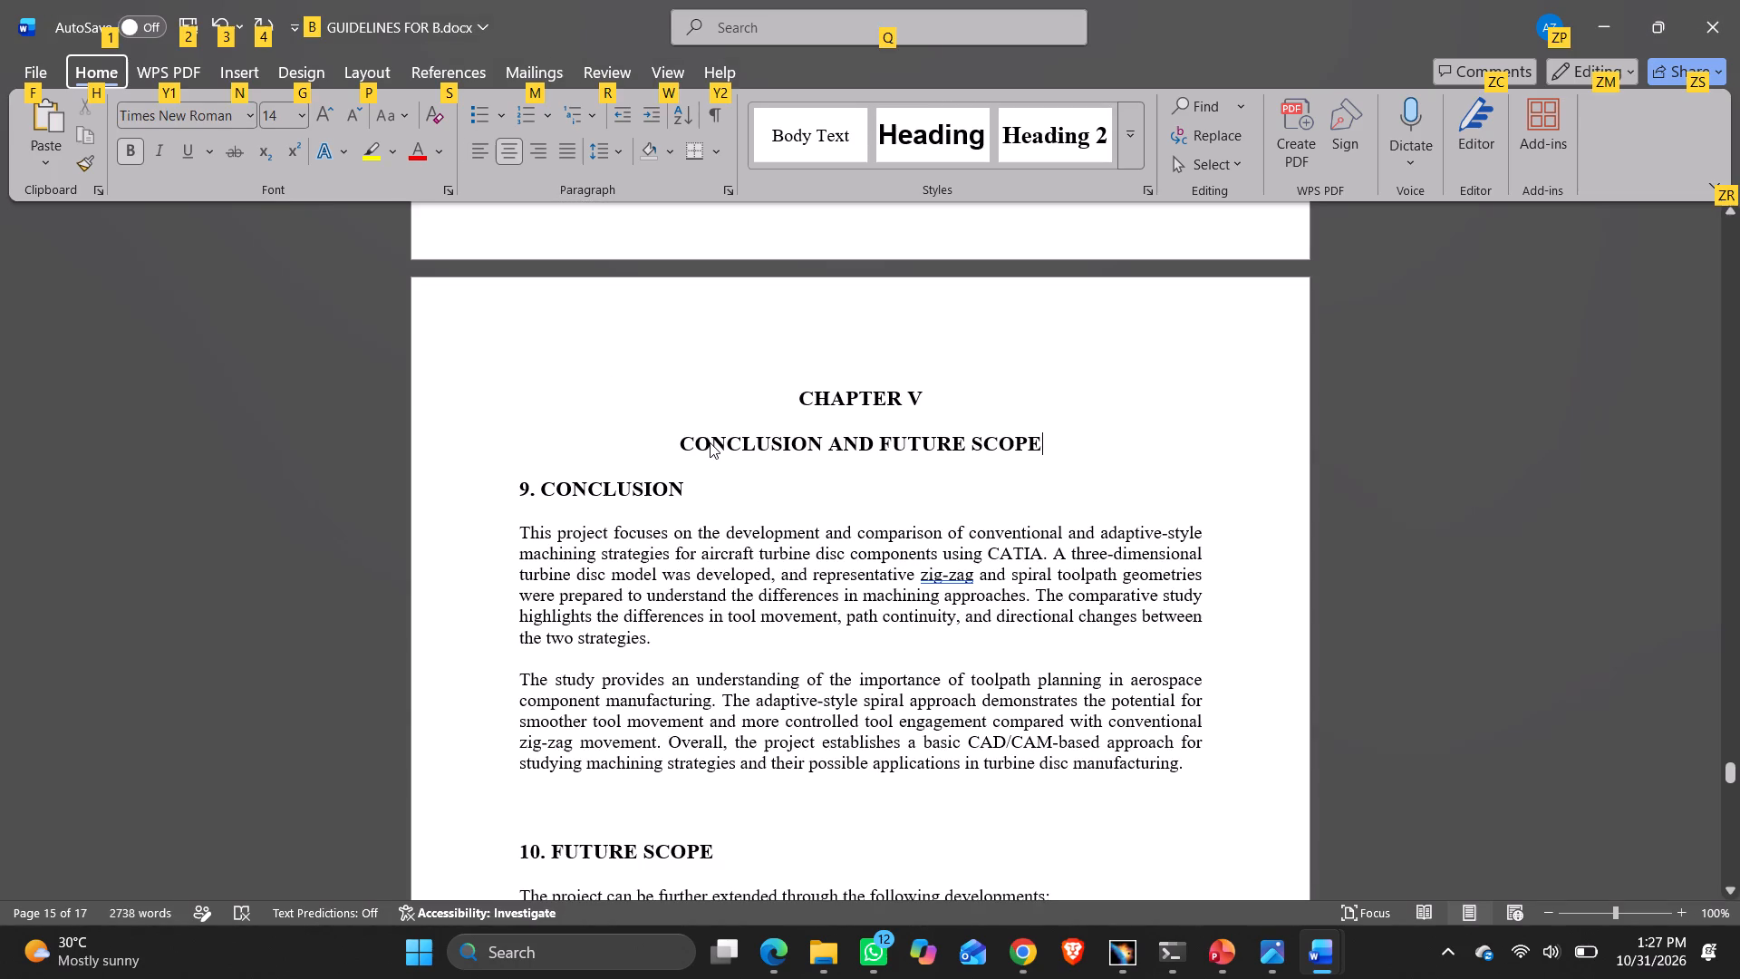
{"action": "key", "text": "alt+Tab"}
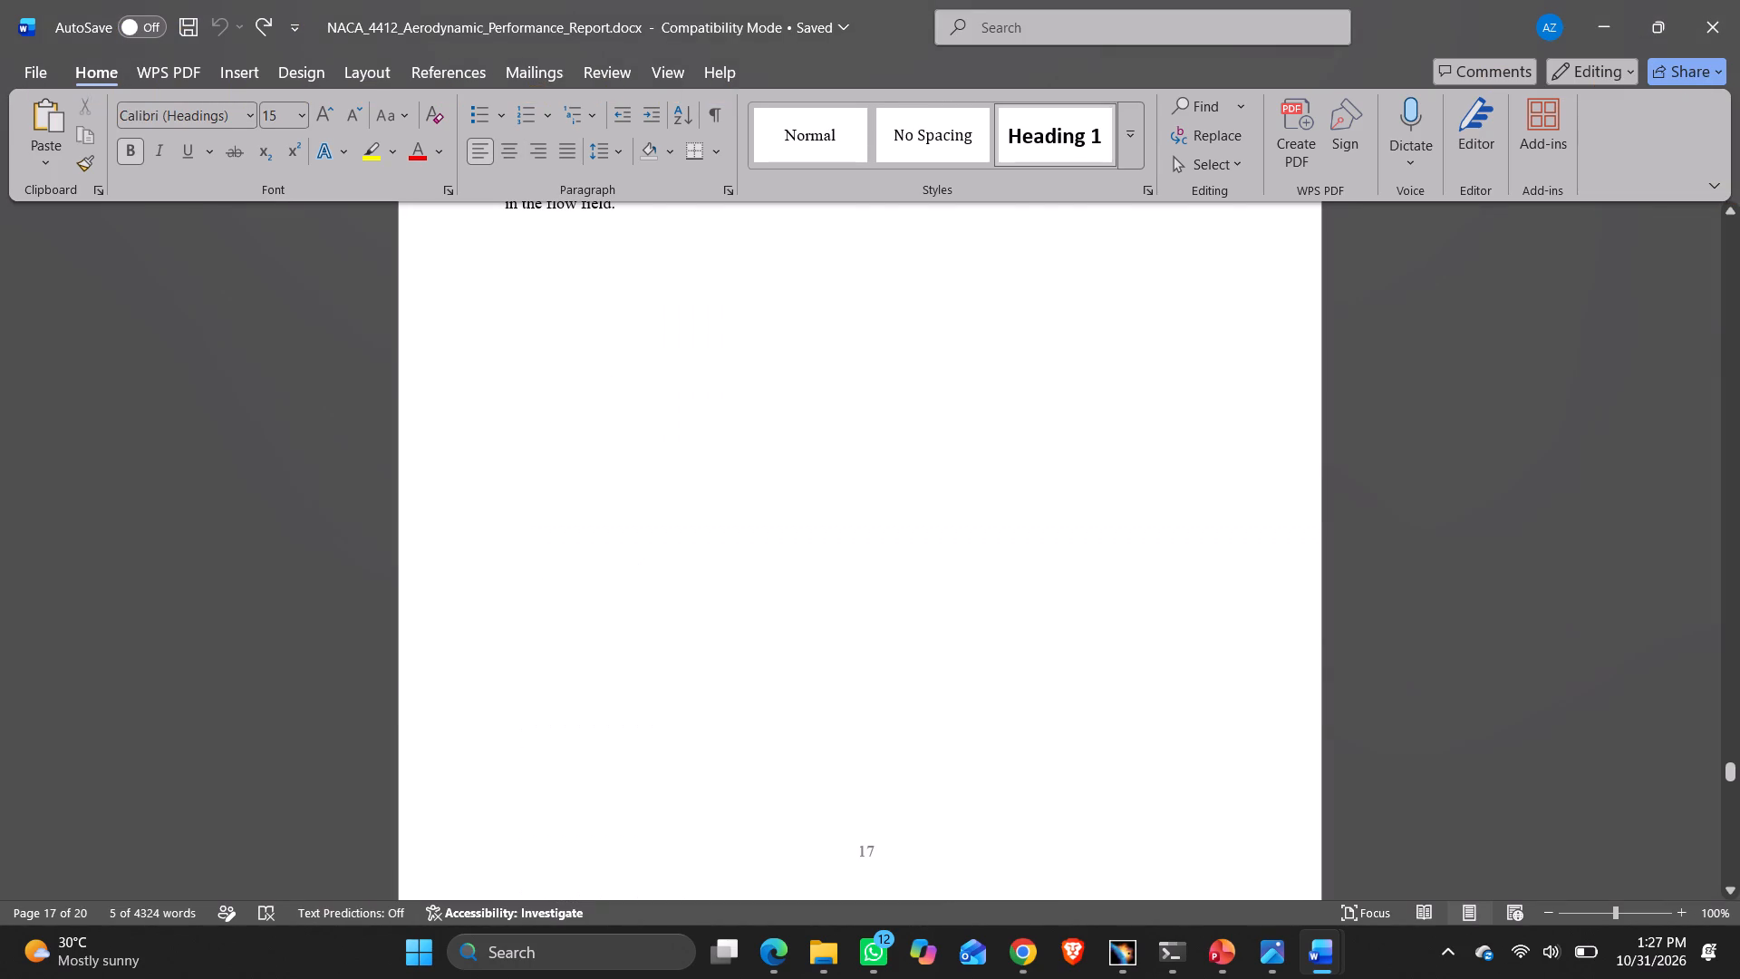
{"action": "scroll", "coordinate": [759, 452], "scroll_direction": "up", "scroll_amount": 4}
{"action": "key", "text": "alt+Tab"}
Compare the font sizes of the Chapter IV heading, its title and the "4.1 Work Plan" heading with those of the Chapter V title.
{"action": "scroll", "coordinate": [787, 449], "scroll_direction": "up", "scroll_amount": 8}
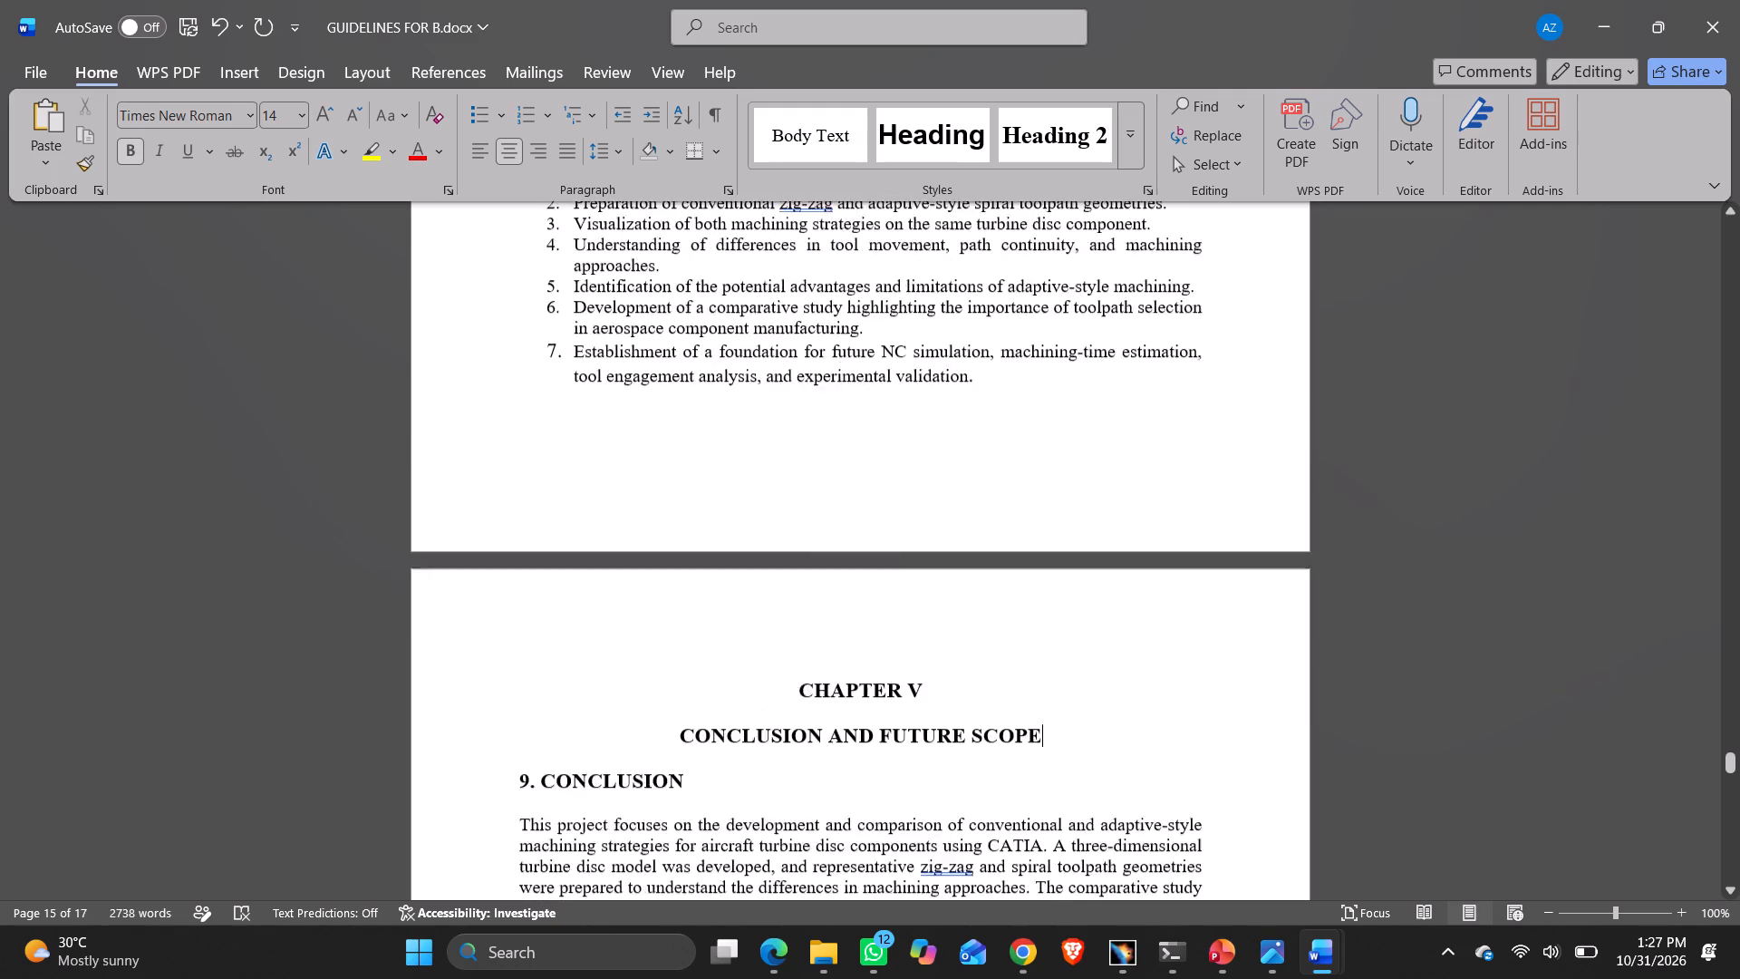
{"action": "scroll", "coordinate": [788, 447], "scroll_direction": "up", "scroll_amount": 15}
{"action": "scroll", "coordinate": [788, 449], "scroll_direction": "down", "scroll_amount": 10}
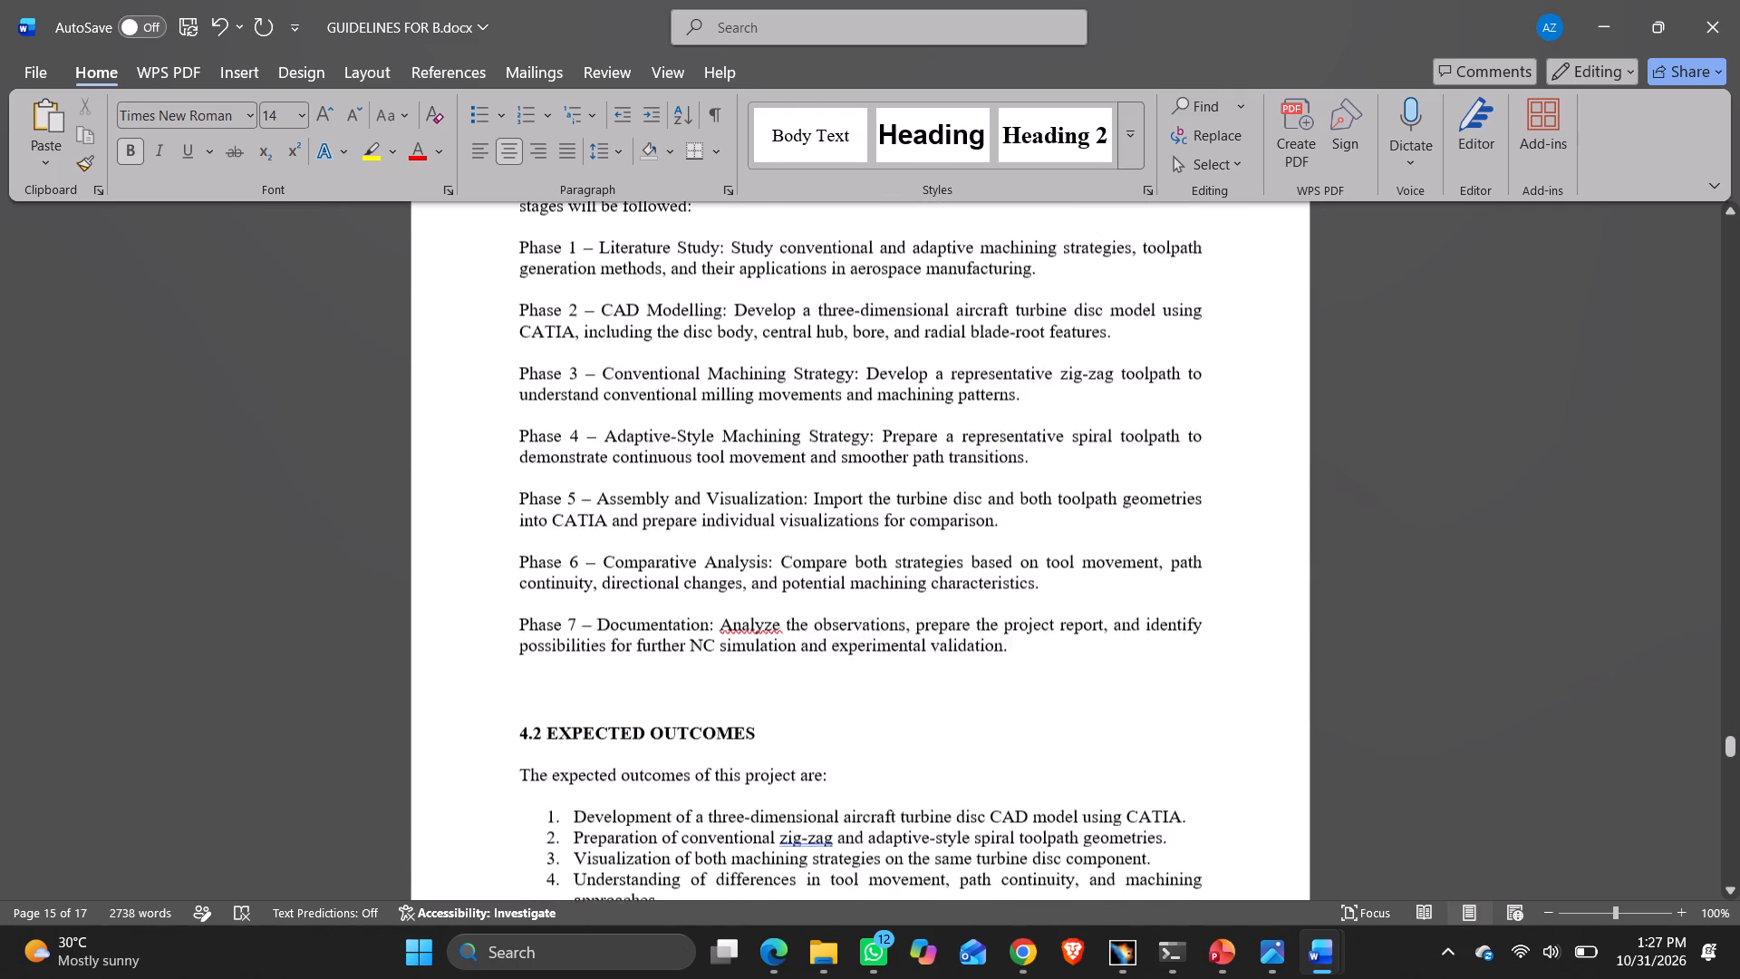
{"action": "scroll", "coordinate": [787, 455], "scroll_direction": "down", "scroll_amount": 6}
{"action": "scroll", "coordinate": [787, 458], "scroll_direction": "up", "scroll_amount": 15}
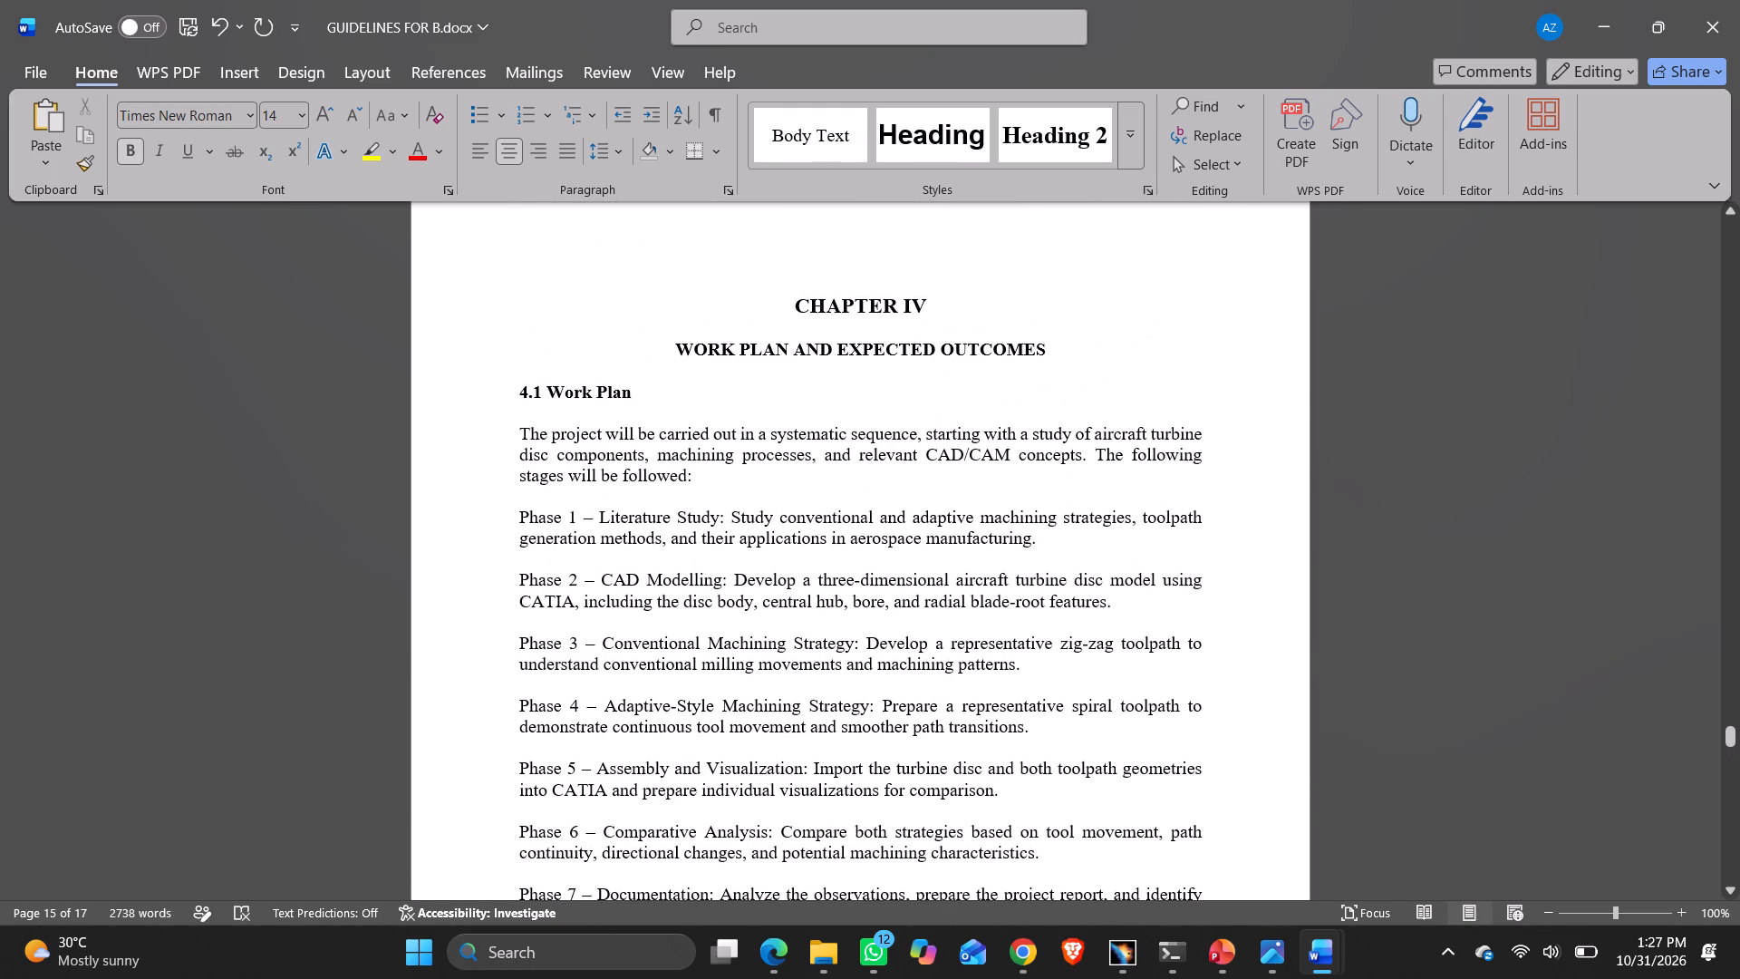
{"action": "left_click", "coordinate": [850, 354]}
{"action": "scroll", "coordinate": [781, 442], "scroll_direction": "down", "scroll_amount": 11}
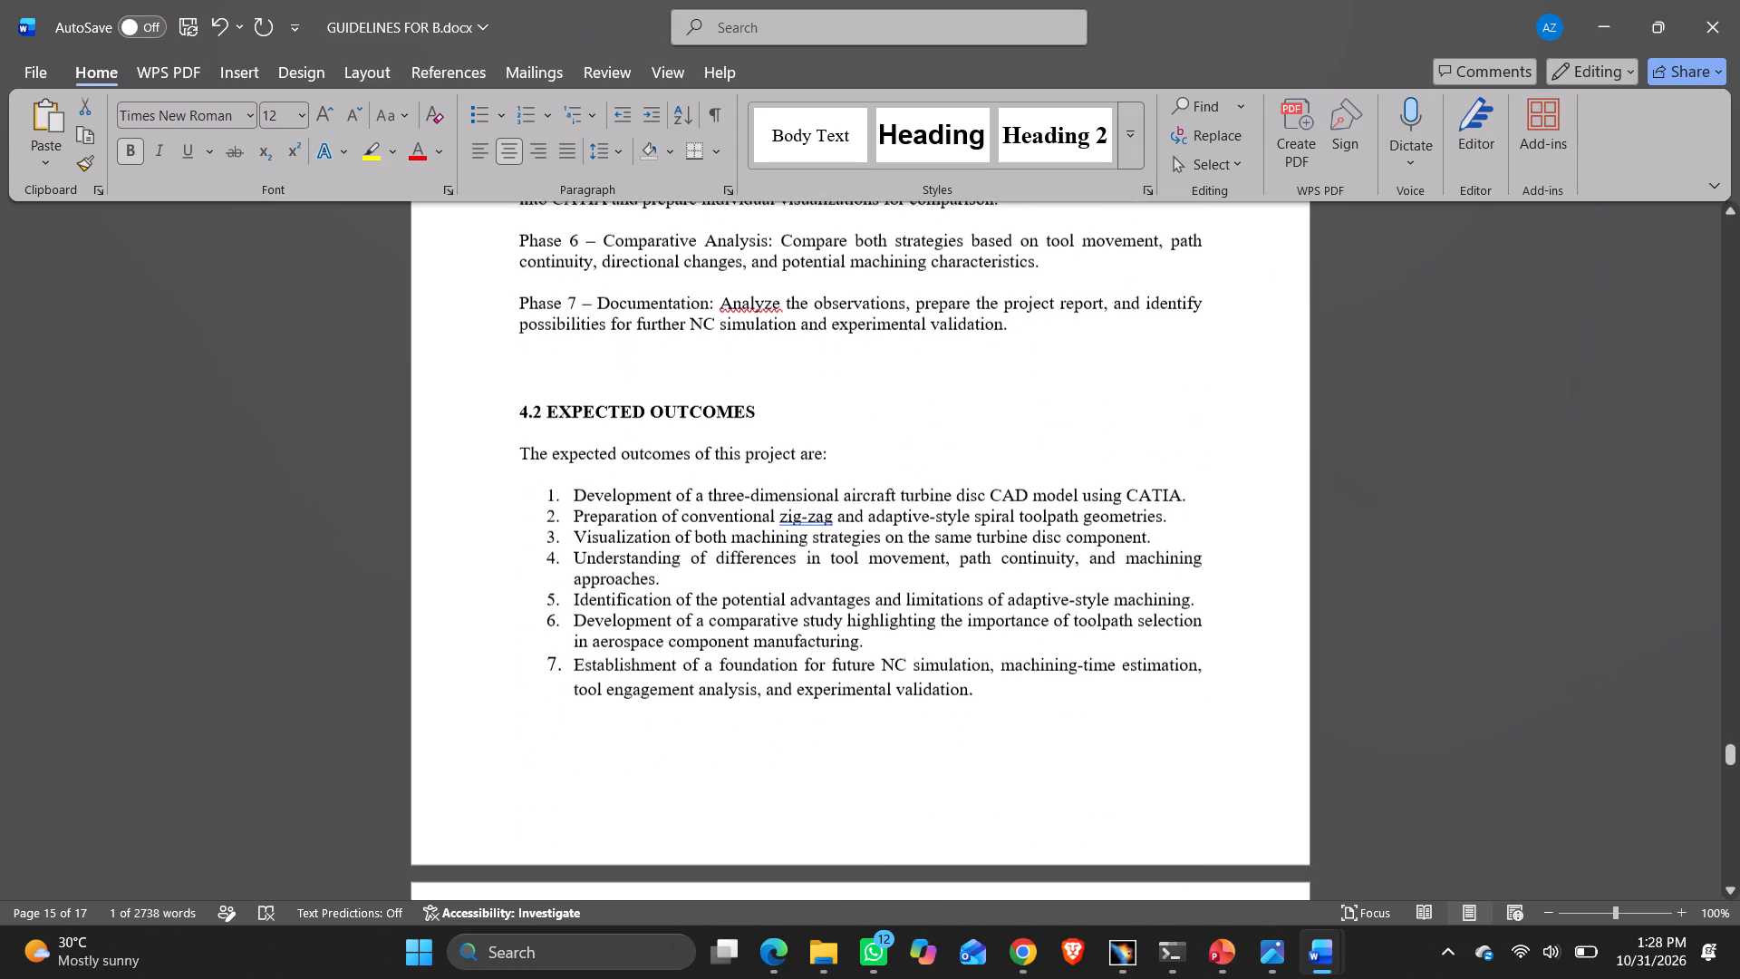
{"action": "scroll", "coordinate": [776, 452], "scroll_direction": "down", "scroll_amount": 7}
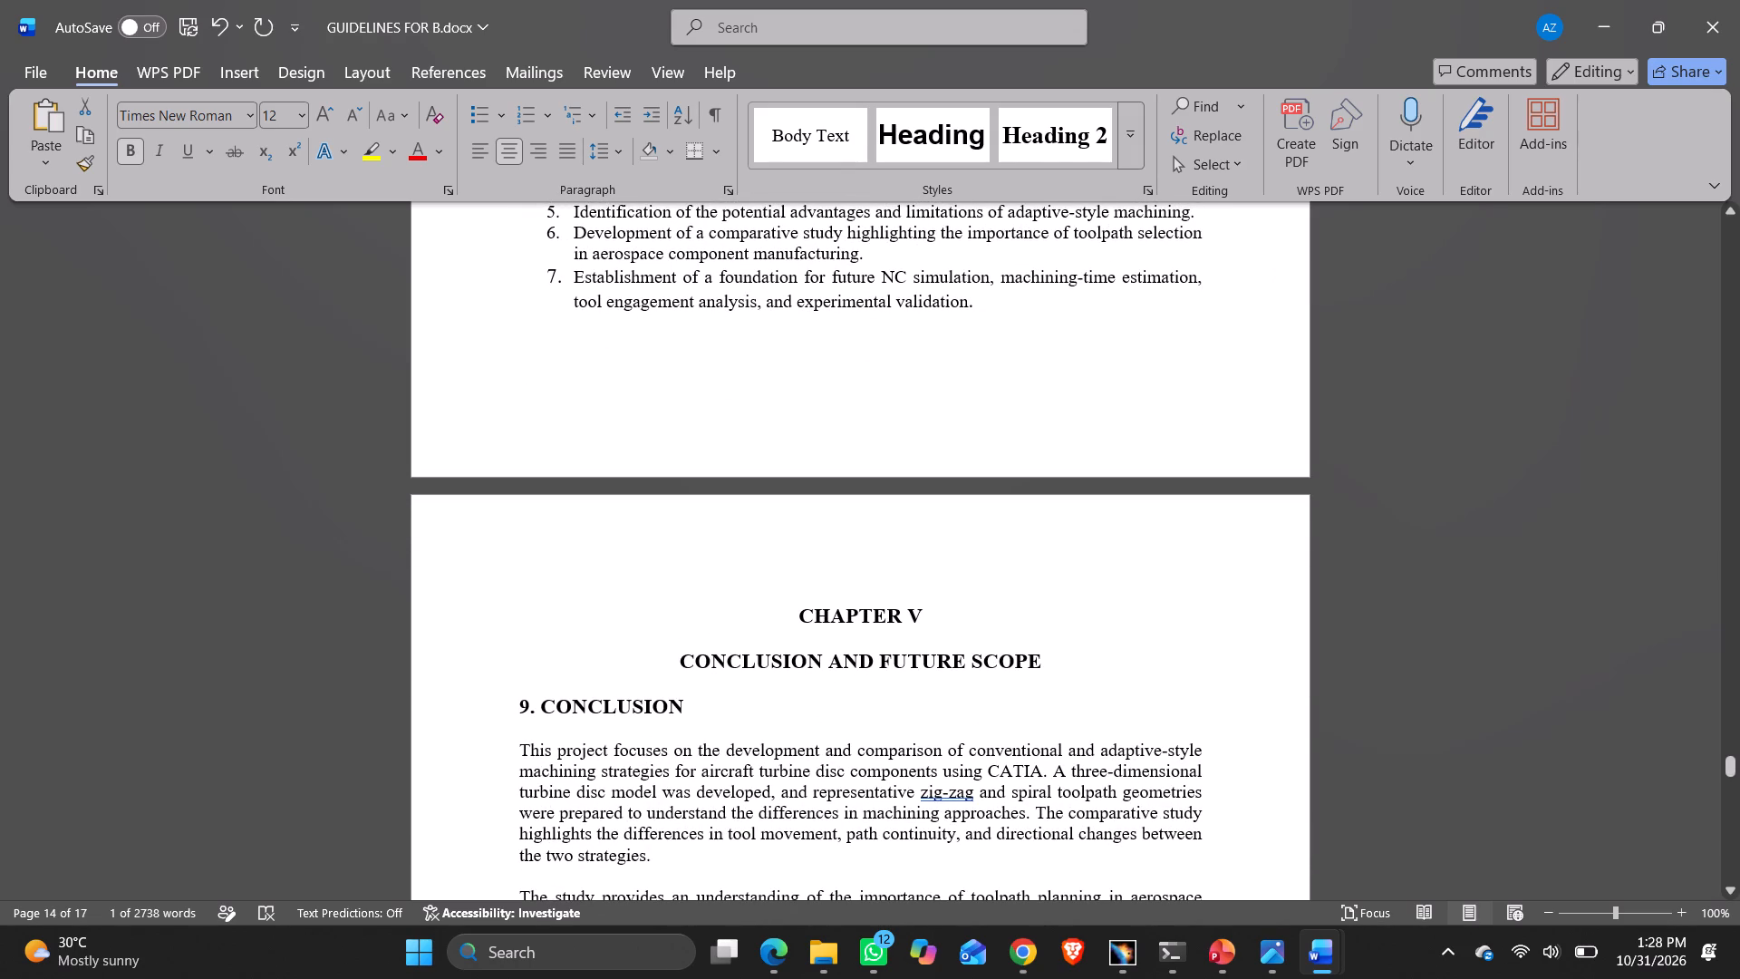
{"action": "left_click_drag", "start_coordinate": [681, 657], "coordinate": [1039, 659]}
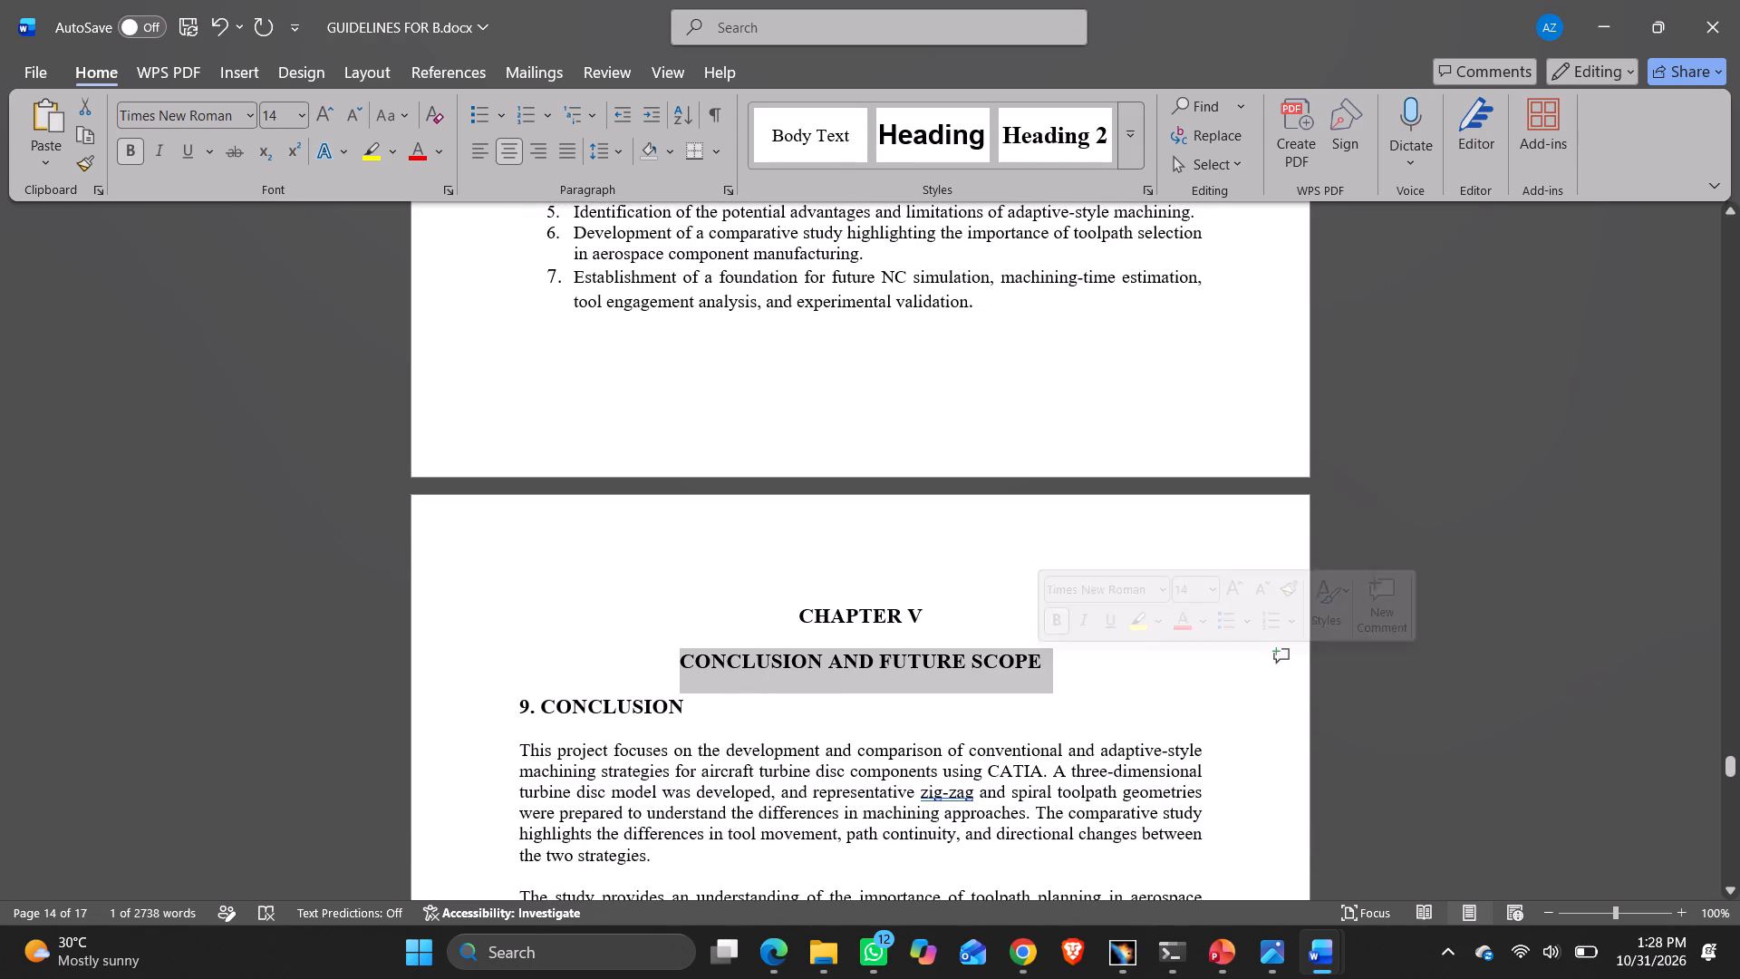
{"action": "left_click", "coordinate": [953, 614]}
{"action": "scroll", "coordinate": [948, 609], "scroll_direction": "up", "scroll_amount": 20}
{"action": "scroll", "coordinate": [948, 609], "scroll_direction": "up", "scroll_amount": 5}
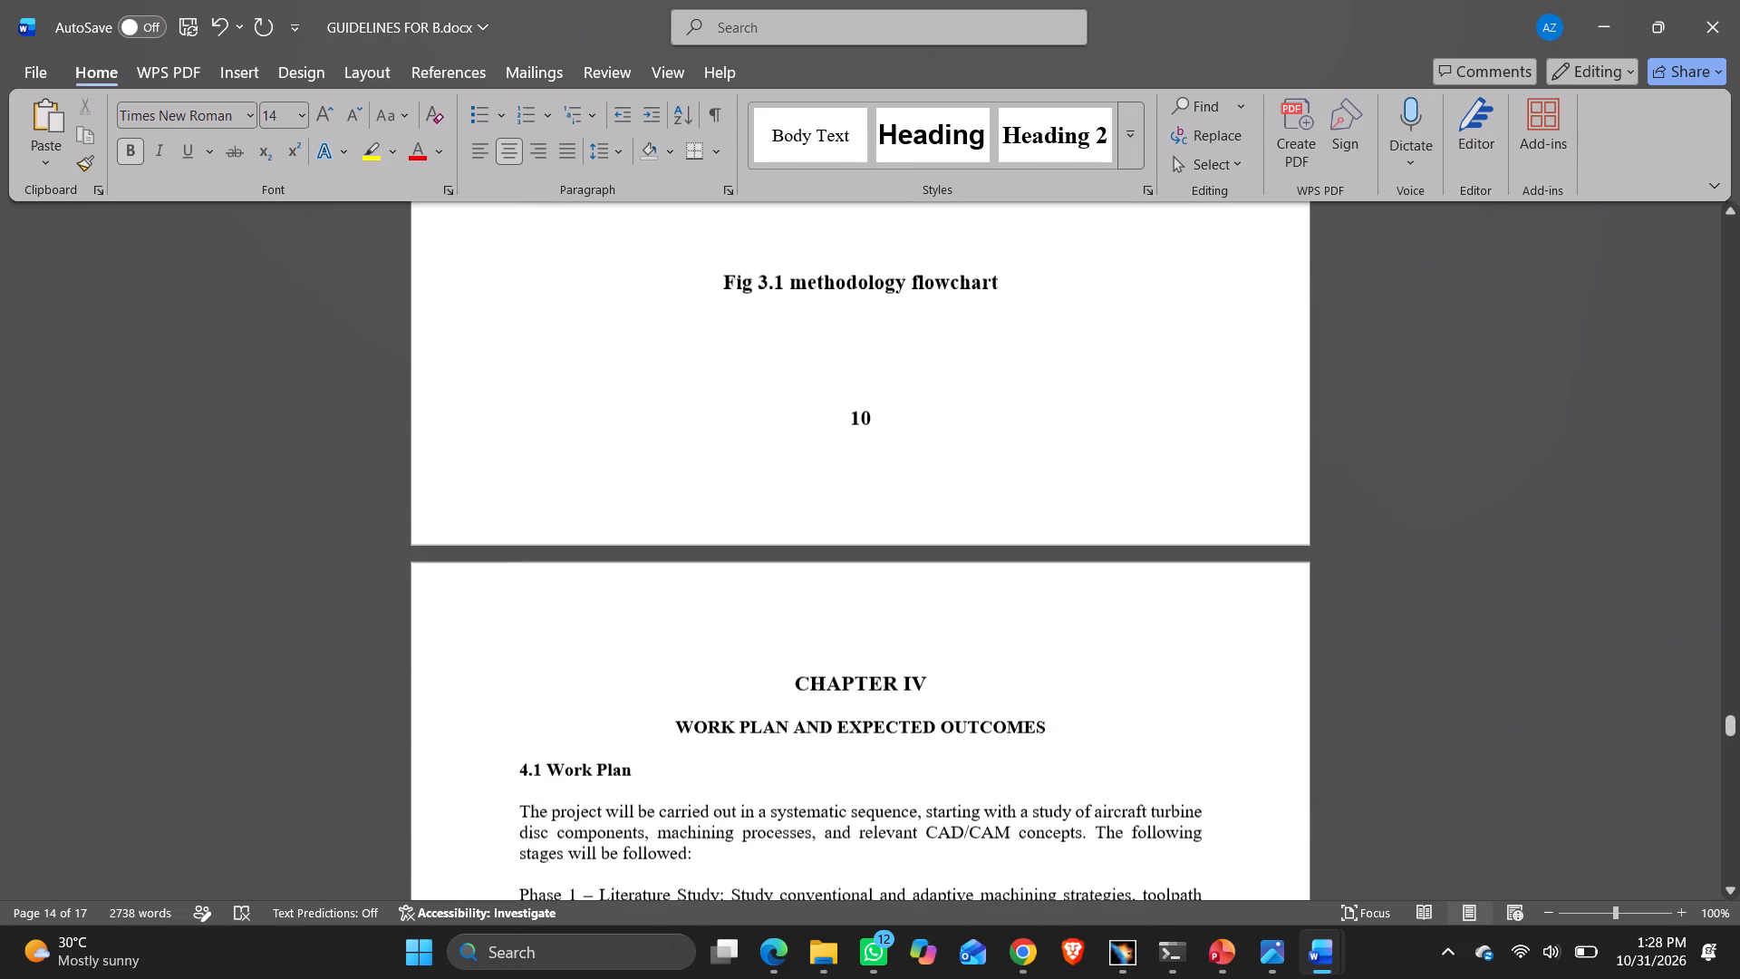
{"action": "left_click_drag", "start_coordinate": [933, 691], "coordinate": [785, 687]}
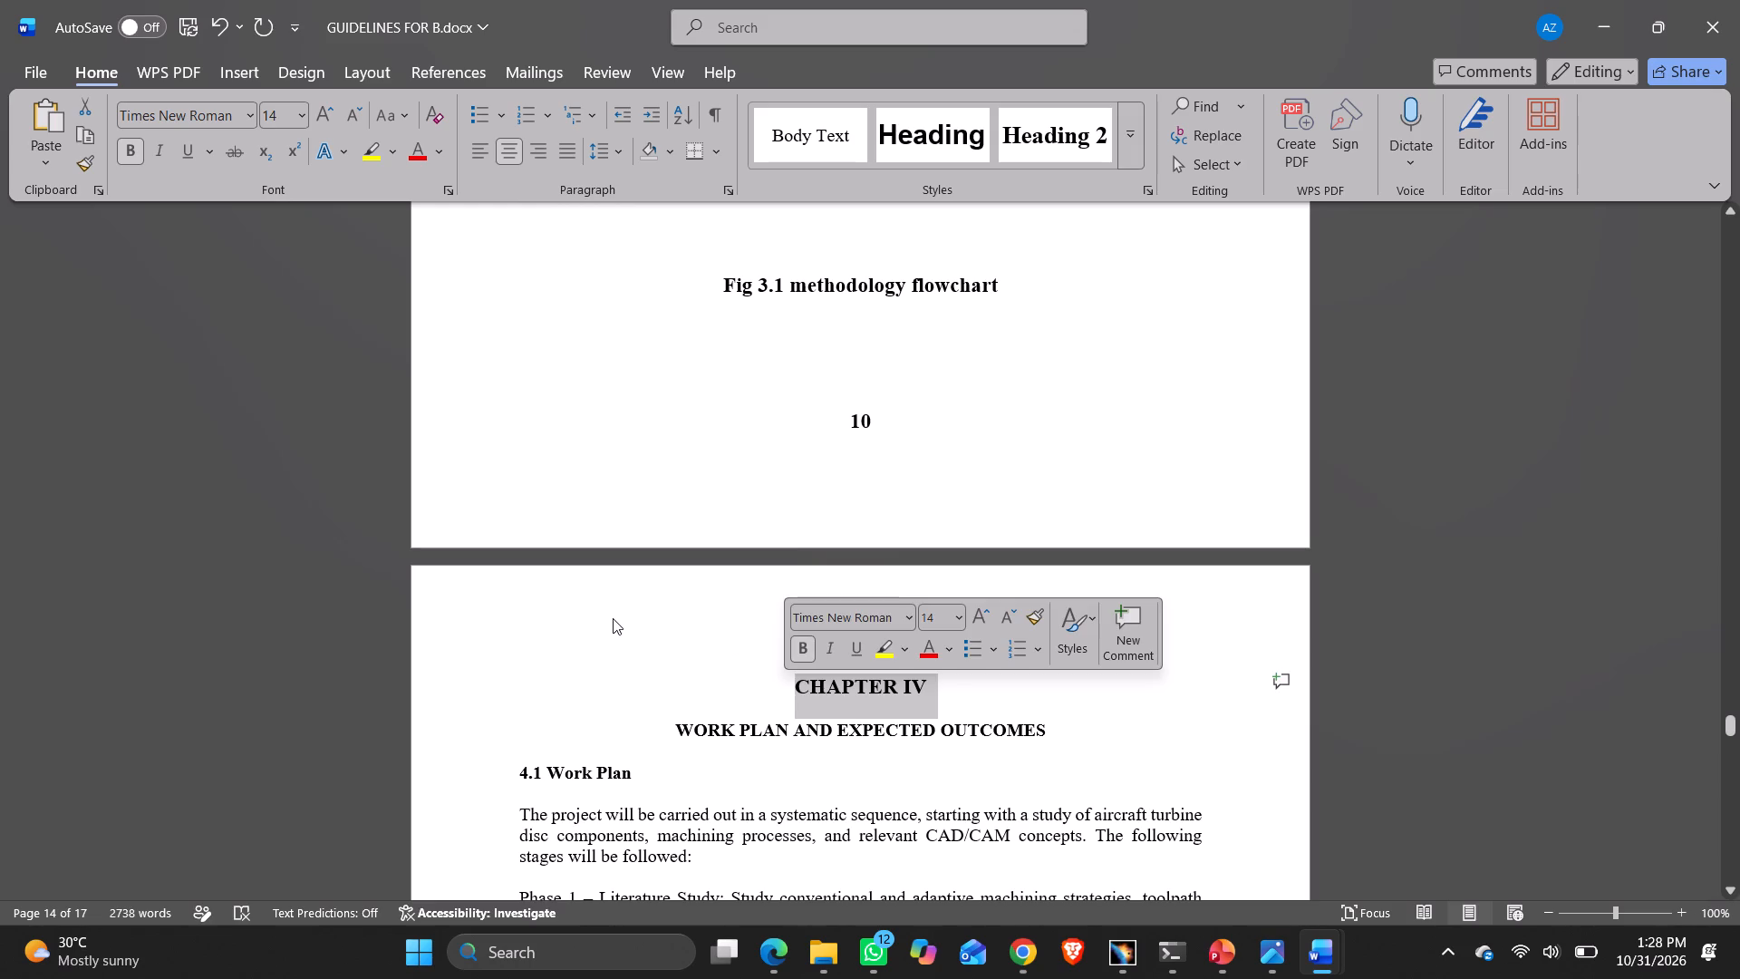
{"action": "left_click", "coordinate": [614, 617]}
{"action": "left_click_drag", "start_coordinate": [681, 725], "coordinate": [1008, 729]}
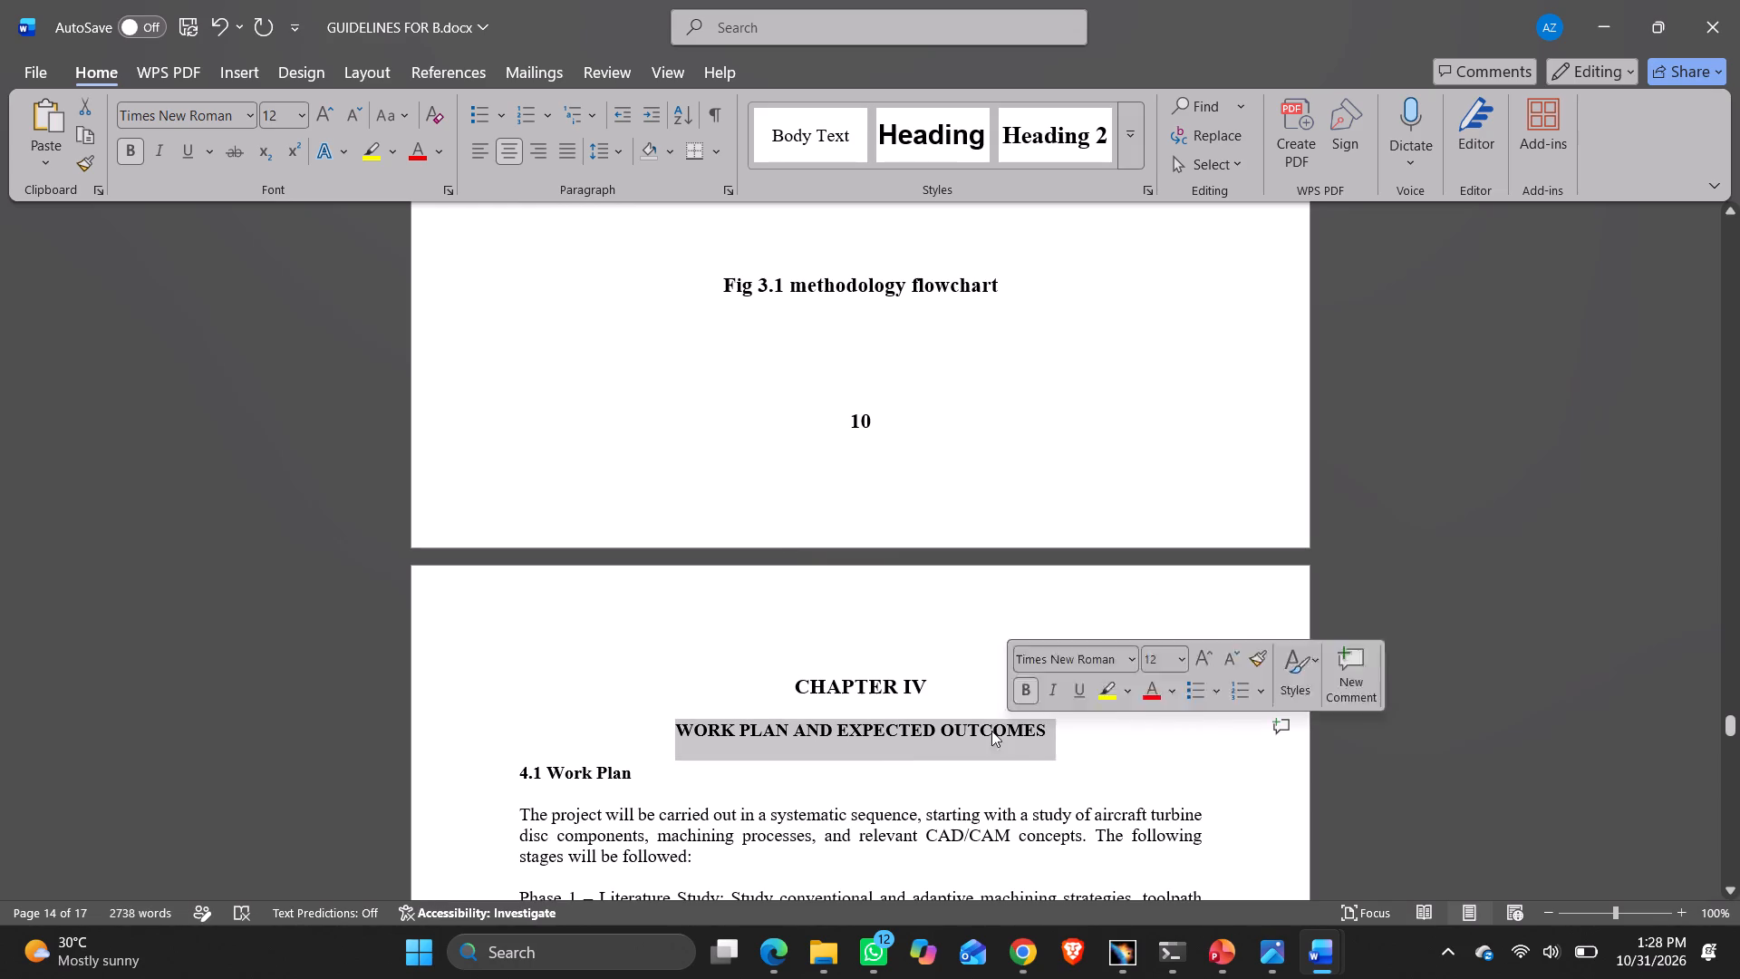
{"action": "left_click", "coordinate": [623, 680]}
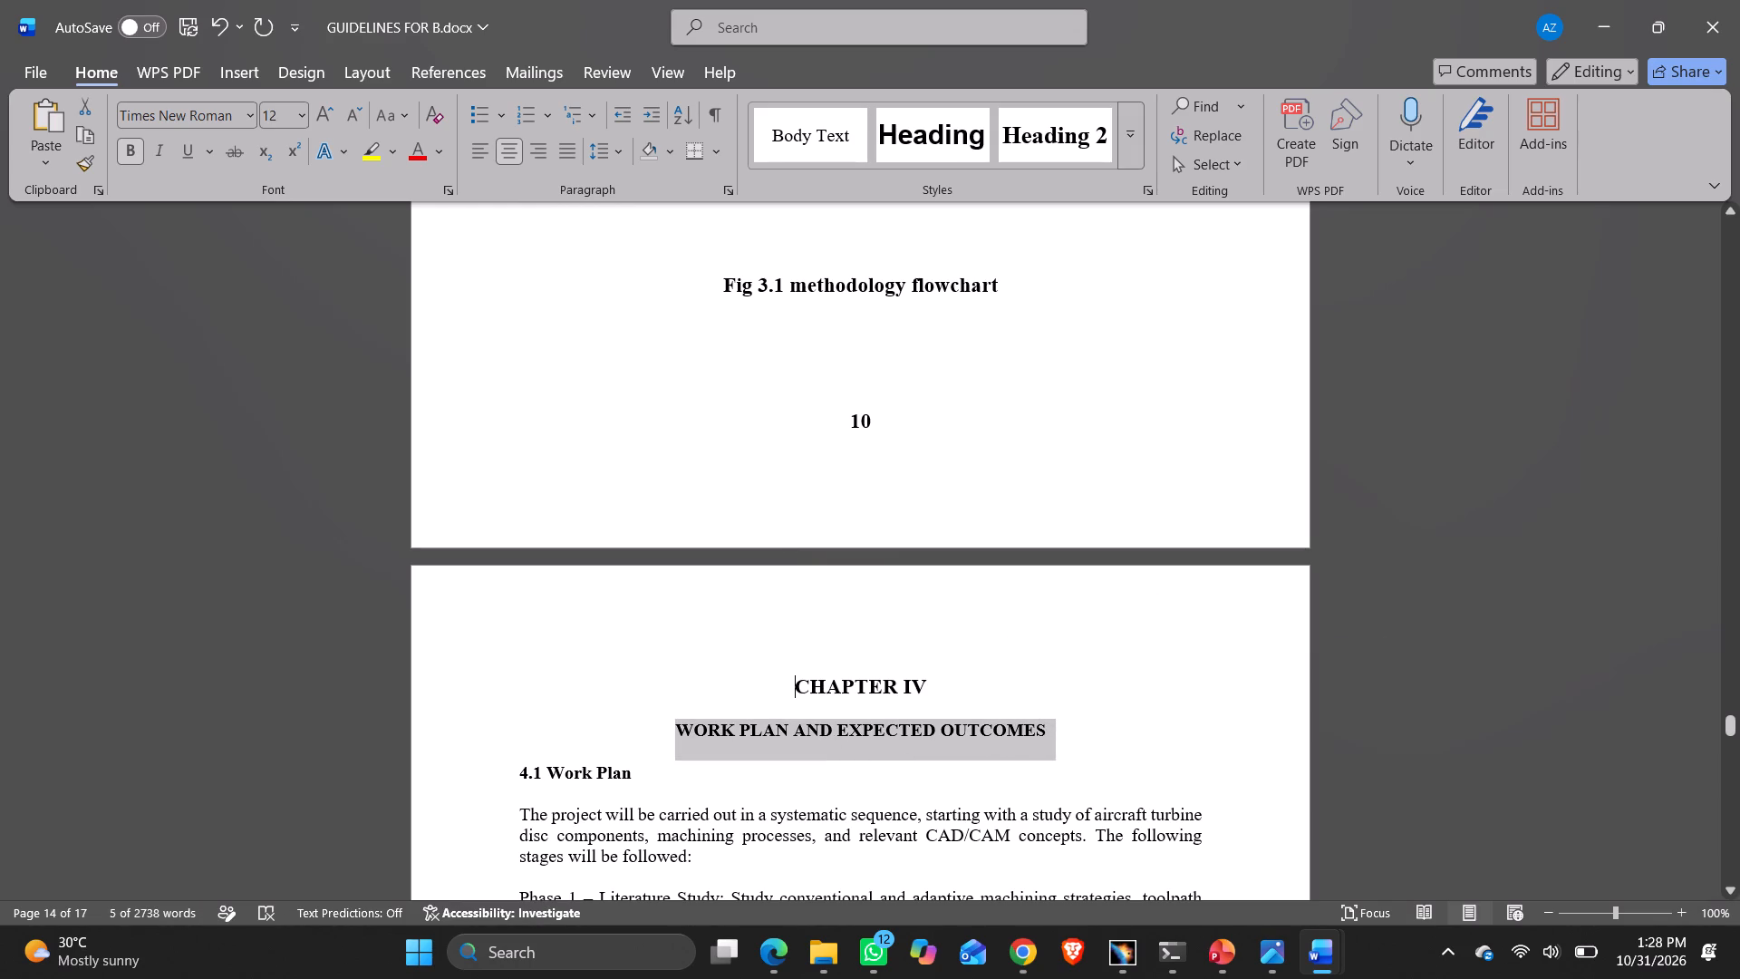
{"action": "left_click_drag", "start_coordinate": [679, 727], "coordinate": [1030, 719]}
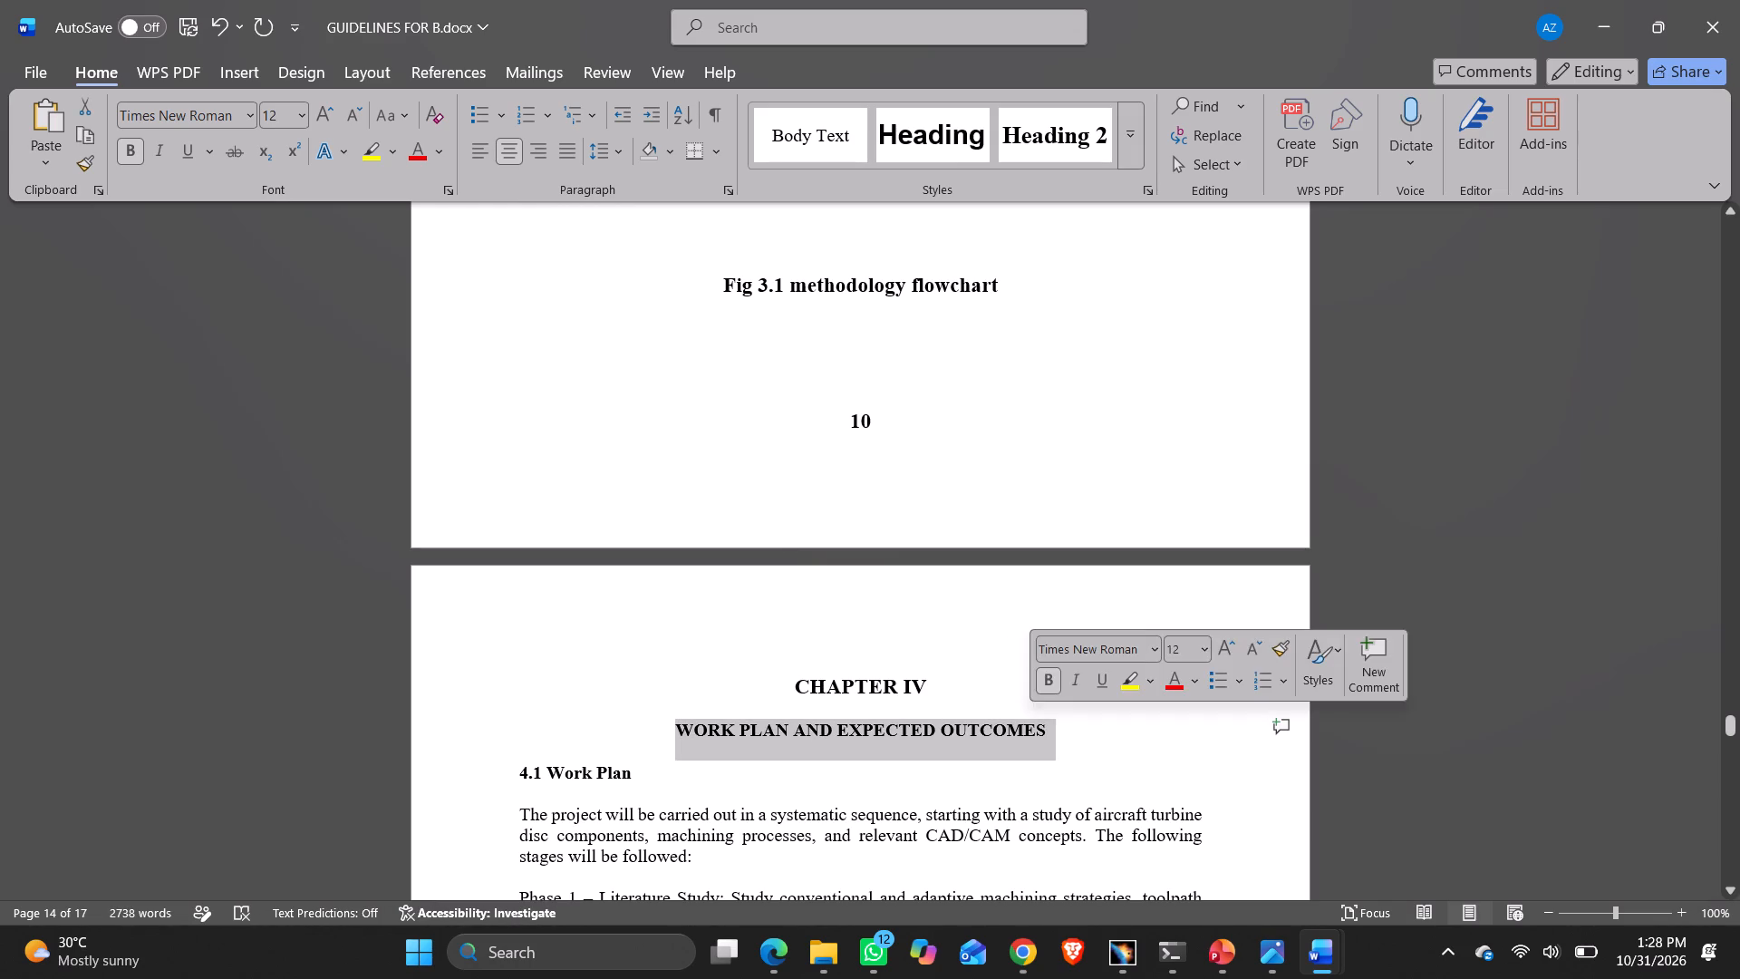
{"action": "left_click", "coordinate": [817, 748]}
{"action": "left_click_drag", "start_coordinate": [623, 775], "coordinate": [615, 776]}
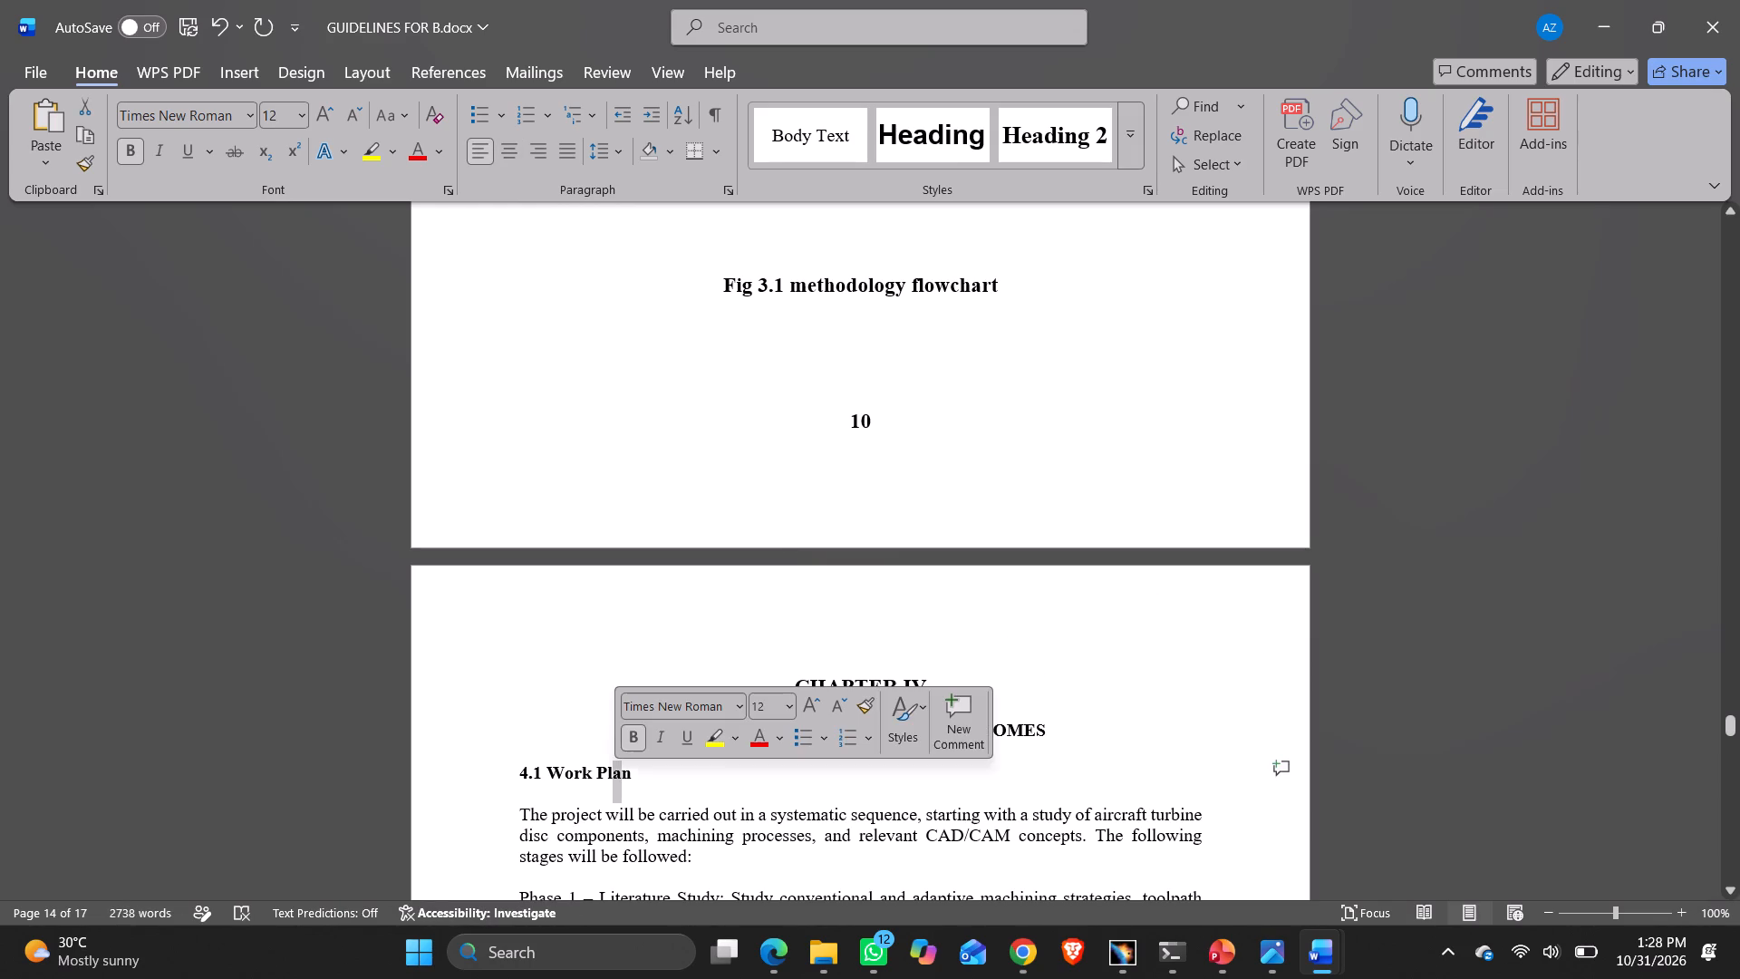
{"action": "left_click", "coordinate": [609, 666]}
Change the "9. CONCLUSION" heading beneath the Chapter V title to "5.1 Conclusion".
{"action": "scroll", "coordinate": [707, 684], "scroll_direction": "down", "scroll_amount": 8}
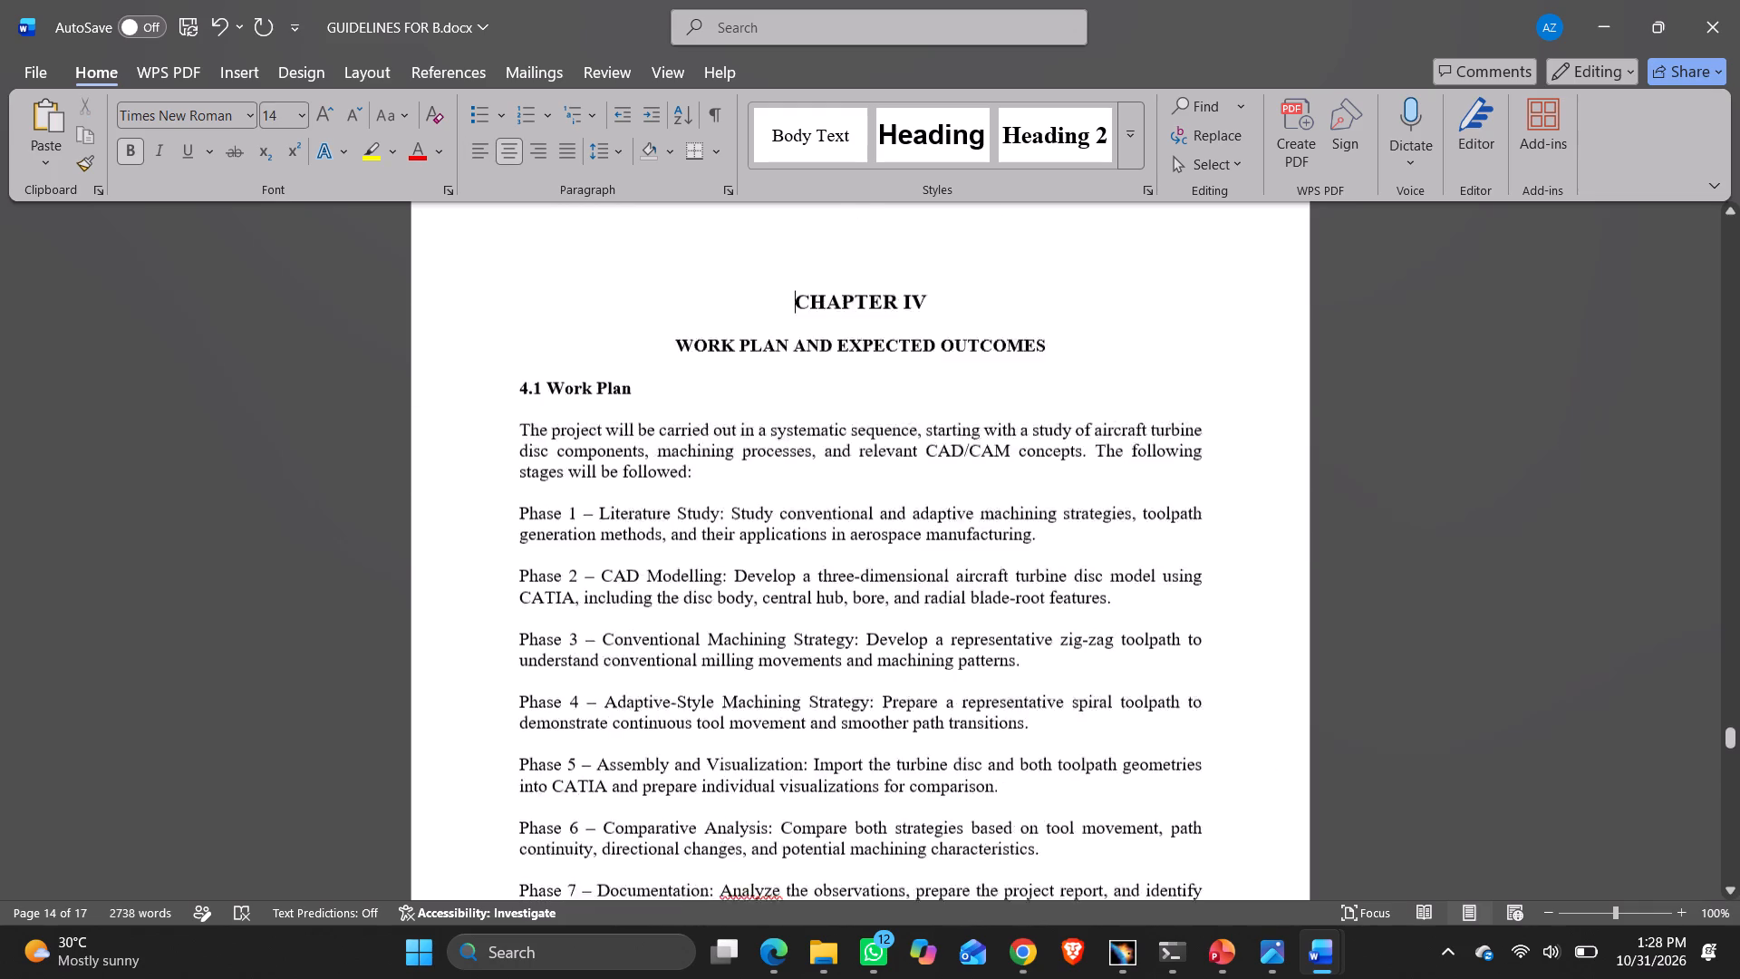
{"action": "scroll", "coordinate": [706, 687], "scroll_direction": "down", "scroll_amount": 13}
{"action": "scroll", "coordinate": [777, 572], "scroll_direction": "down", "scroll_amount": 5}
{"action": "left_click_drag", "start_coordinate": [683, 653], "coordinate": [627, 654]}
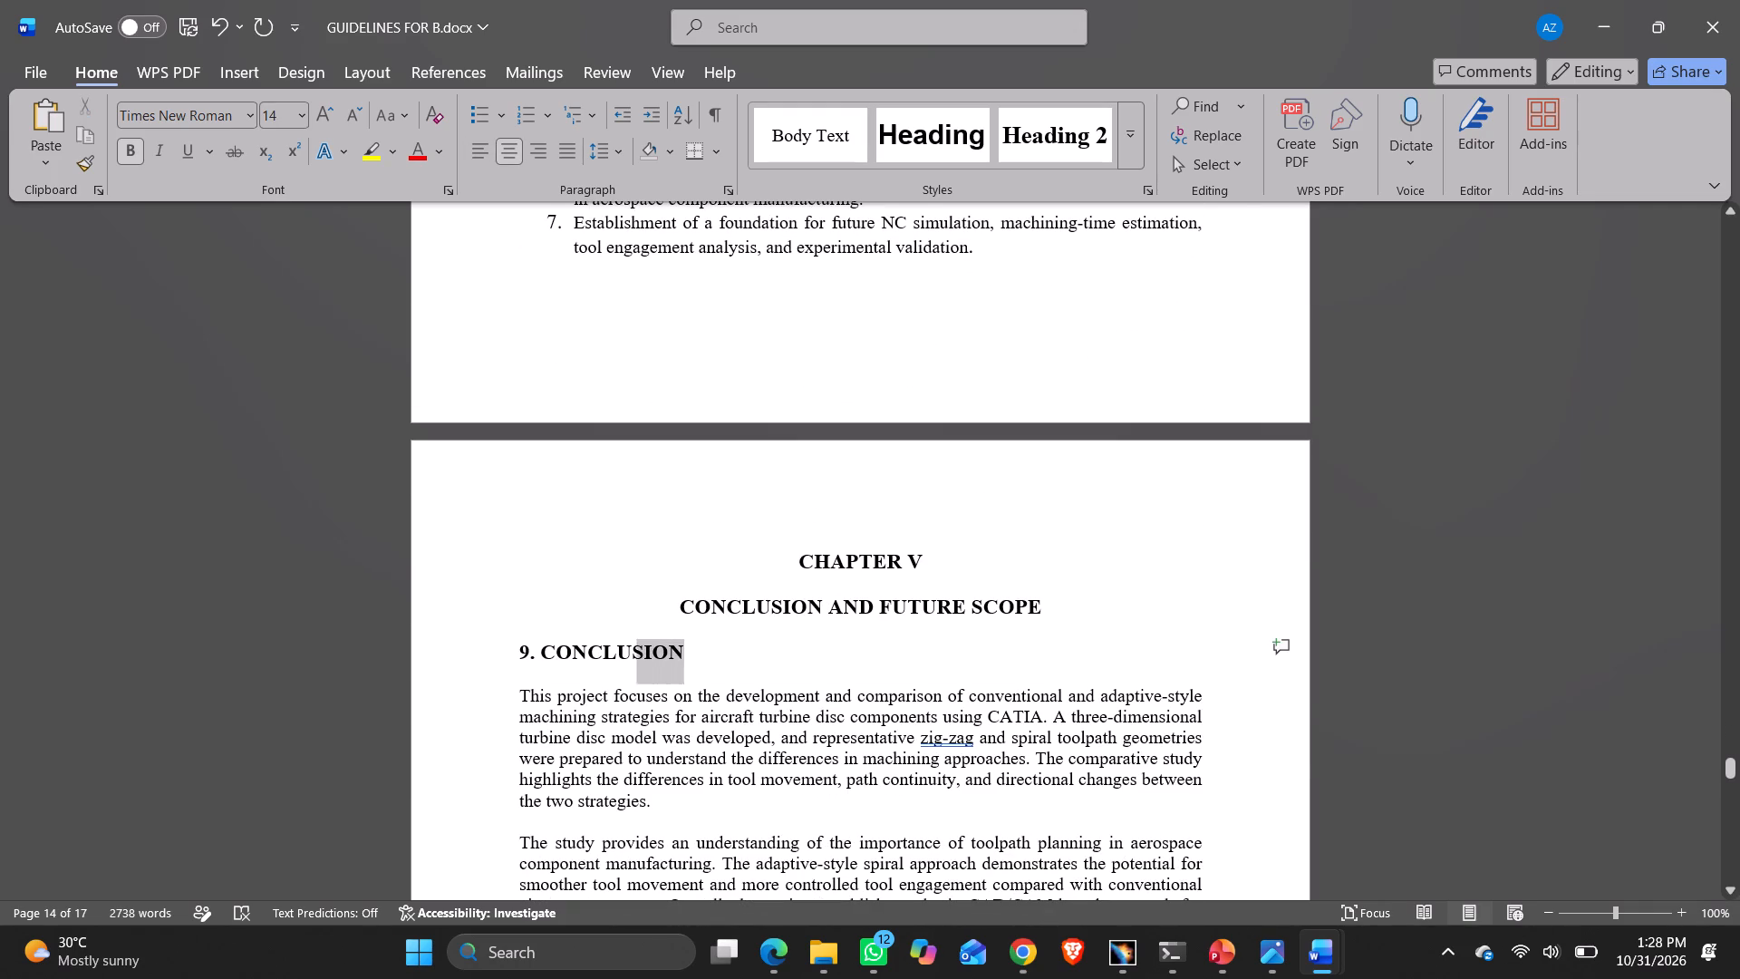
{"action": "left_click_drag", "start_coordinate": [627, 654], "coordinate": [544, 644]}
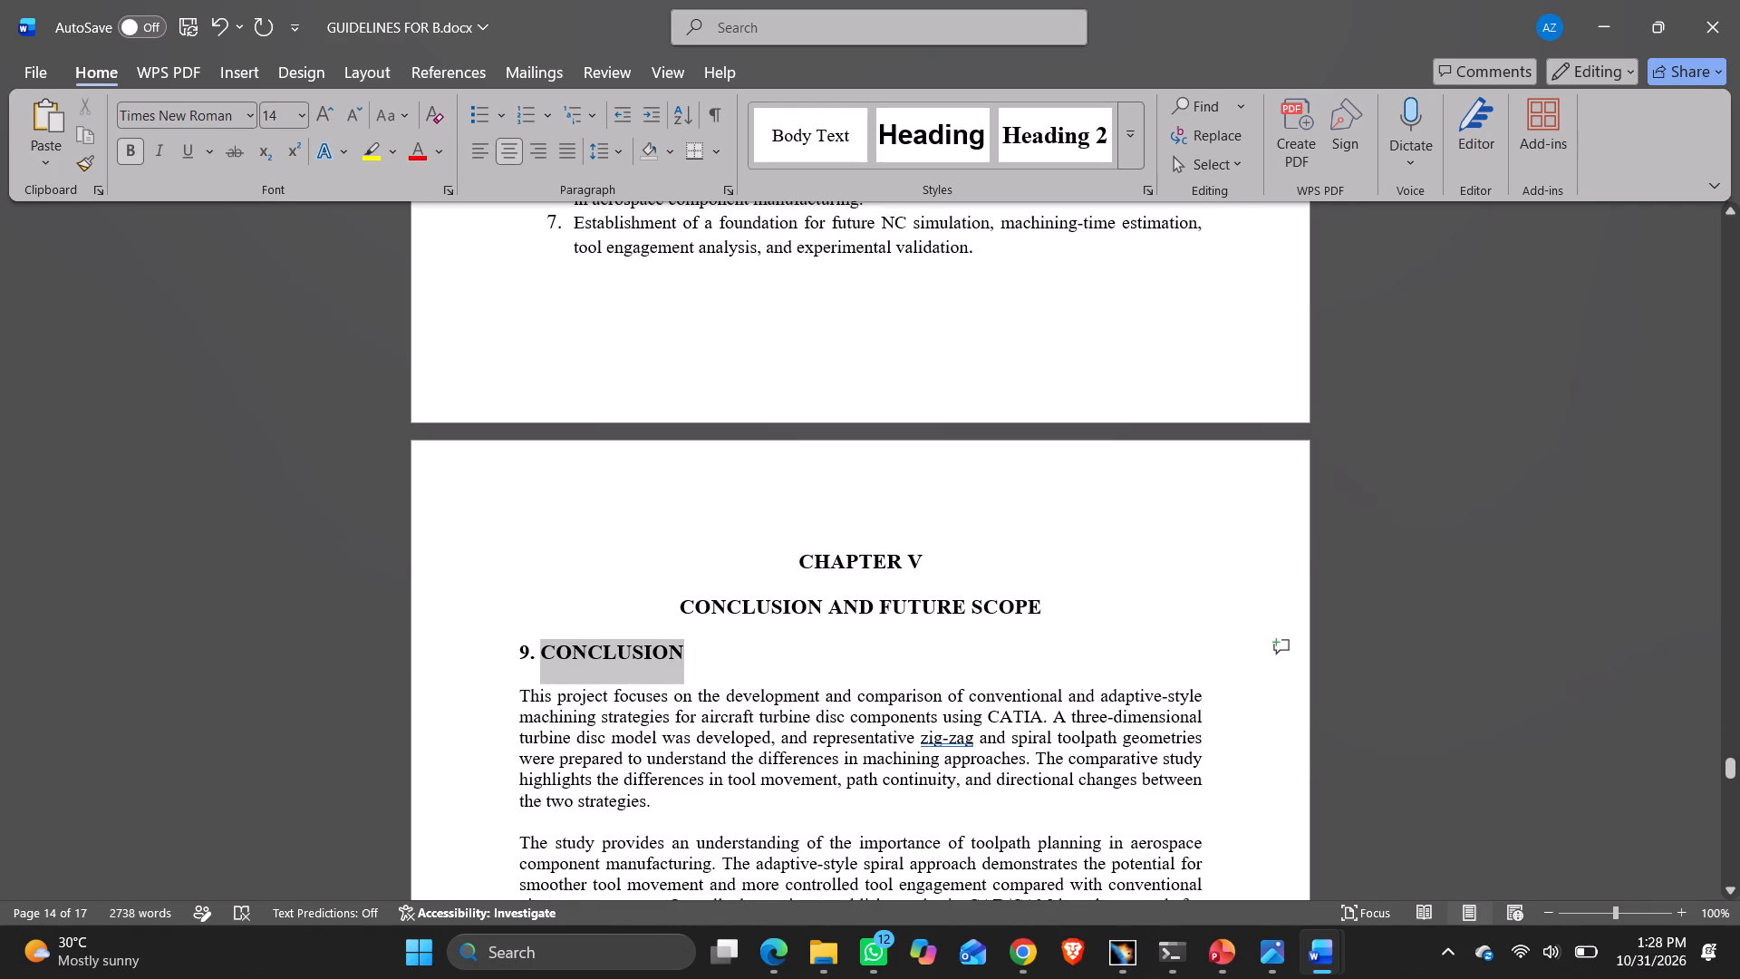
{"action": "left_click_drag", "start_coordinate": [544, 644], "coordinate": [548, 642]}
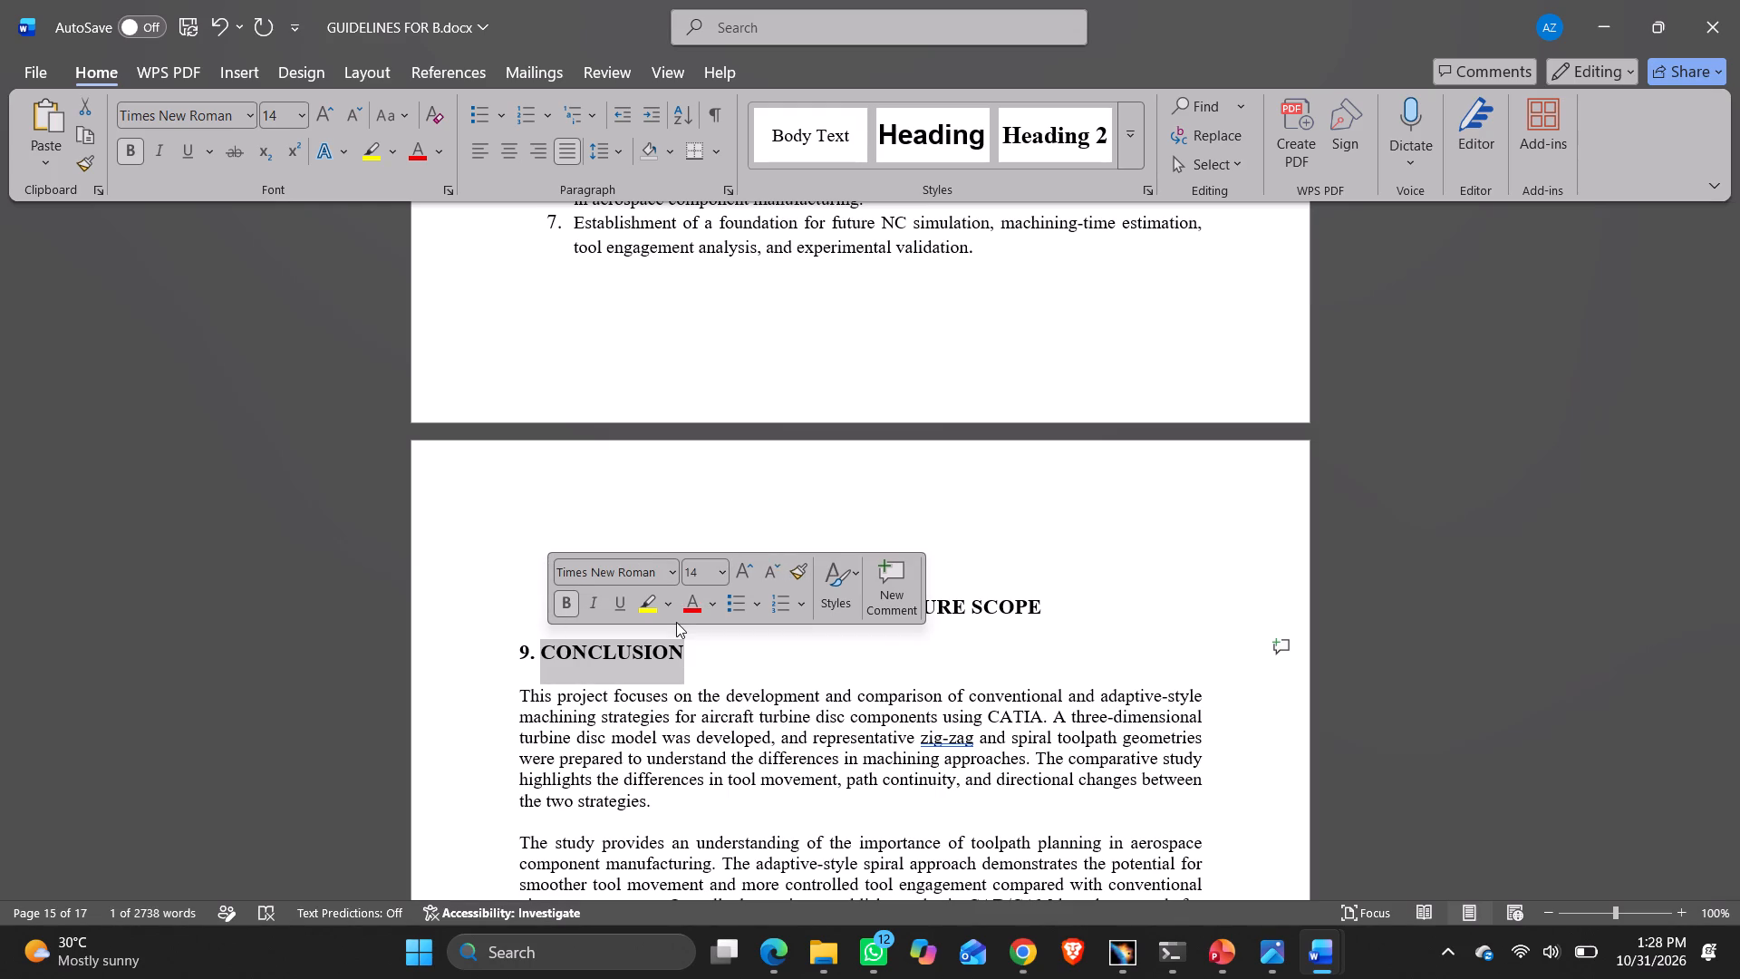
{"action": "key", "text": "shift+c"}
{"action": "type", "text": "onclusion"}
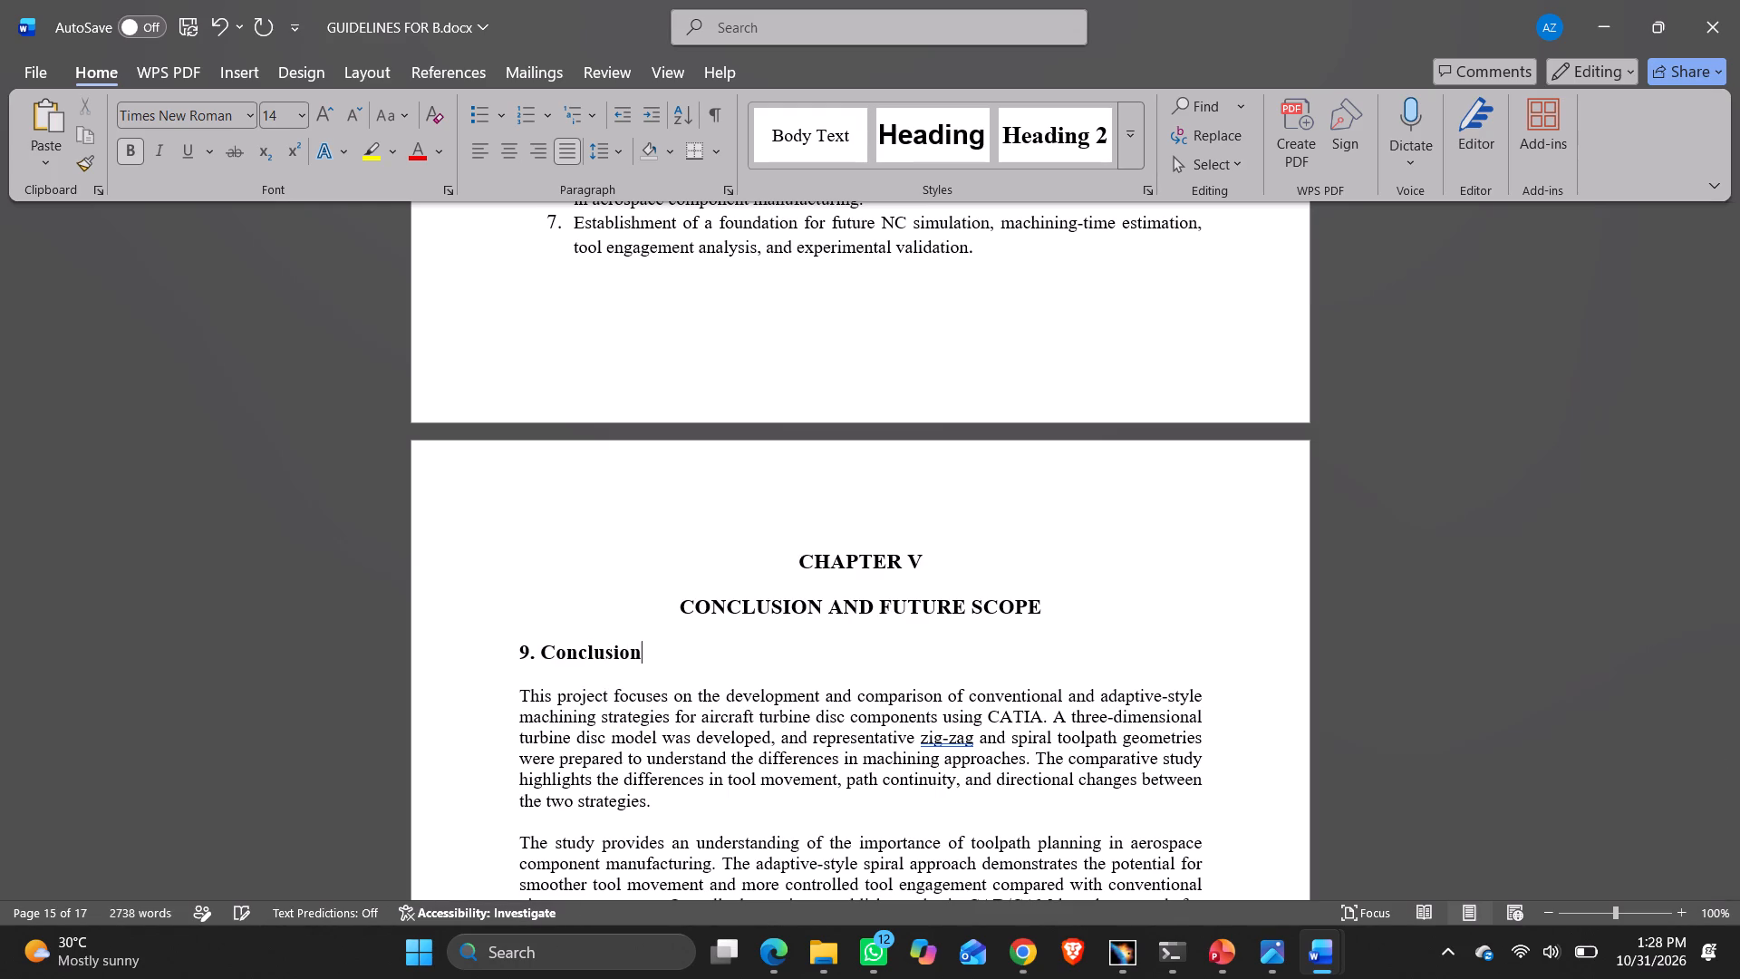
{"action": "left_click", "coordinate": [539, 649]}
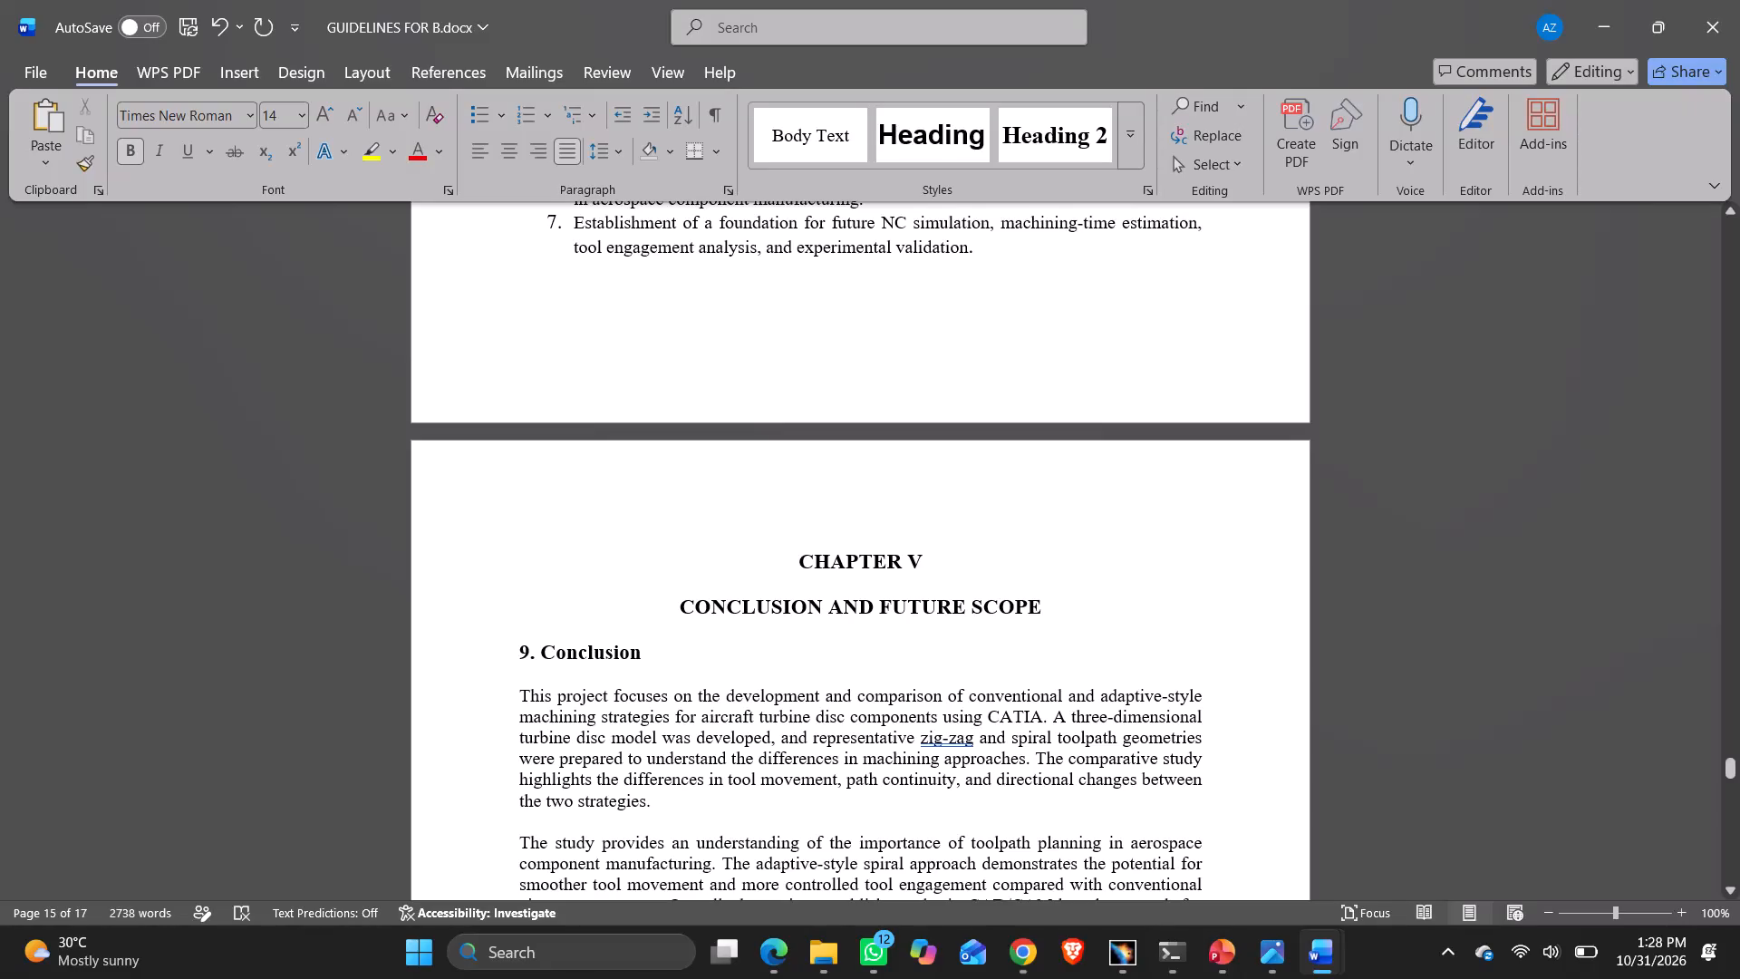
{"action": "key", "text": "BackSpace"}
{"action": "key", "text": "BackSpace"}
{"action": "key", "text": "BackSpace"}
{"action": "type", "text": "5.1"}
{"action": "key", "text": "space"}
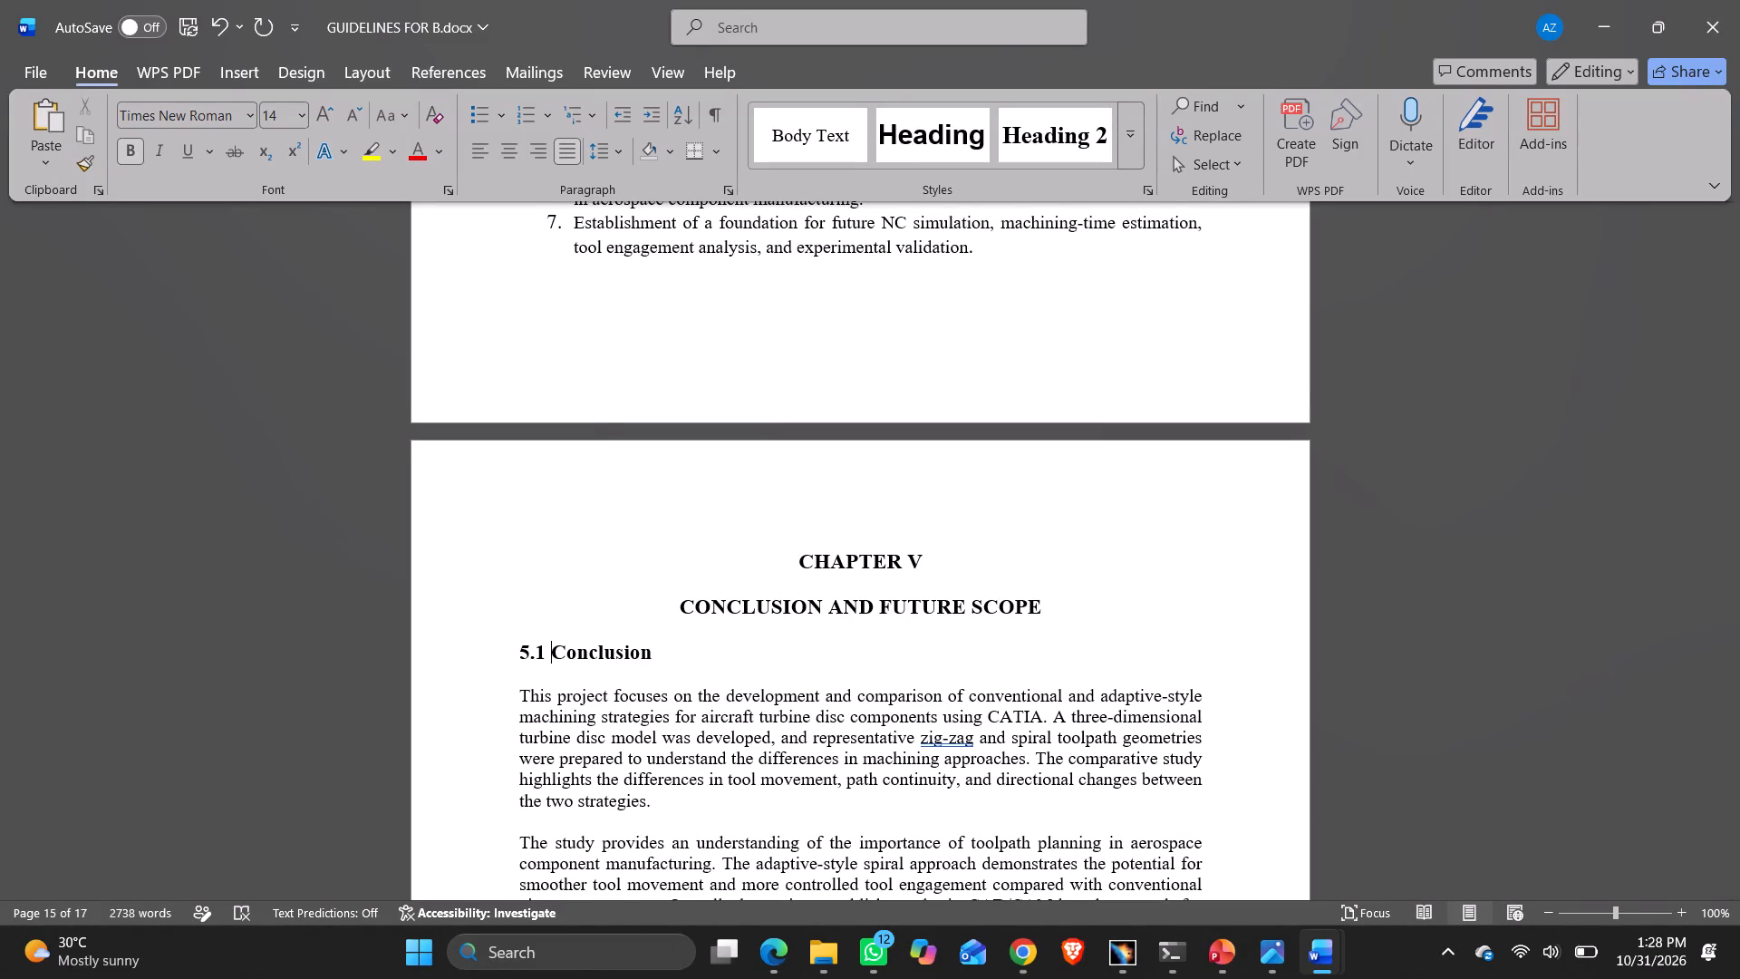
Replace the "10. FUTURE SCOPE" heading with "5.2 Future plans".
{"action": "scroll", "coordinate": [608, 656], "scroll_direction": "down", "scroll_amount": 1}
{"action": "scroll", "coordinate": [681, 605], "scroll_direction": "down", "scroll_amount": 7}
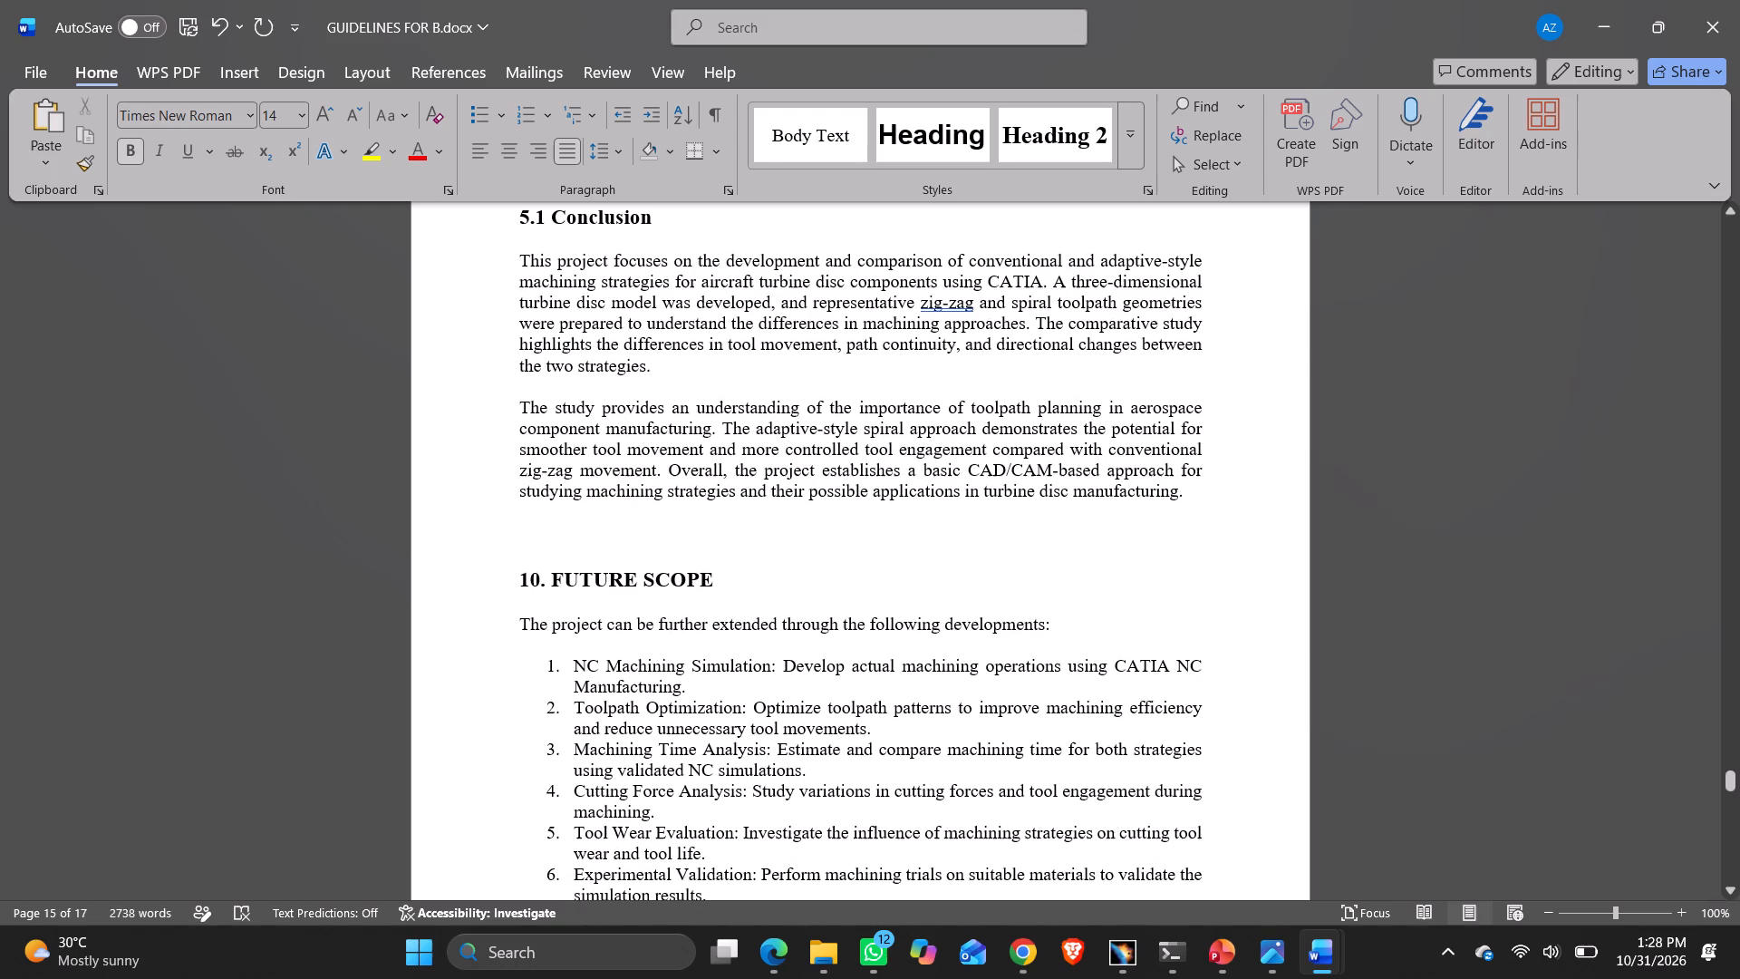
{"action": "left_click_drag", "start_coordinate": [711, 577], "coordinate": [527, 574]}
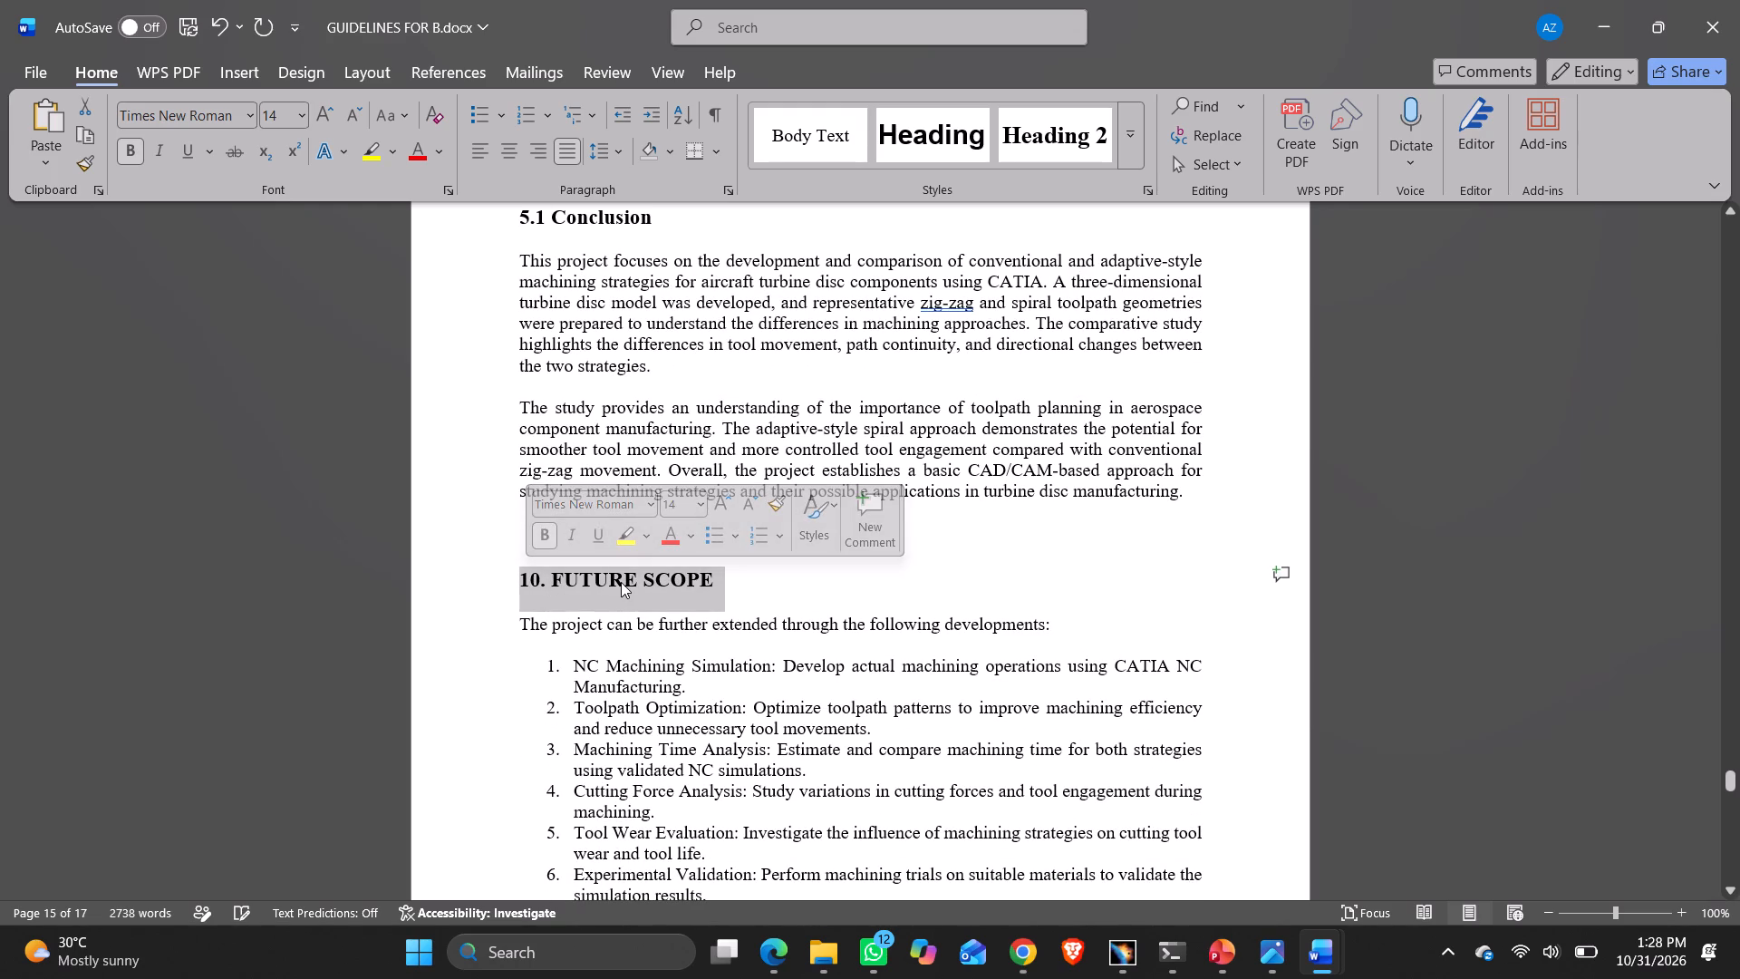
{"action": "type", "text": "5.2"}
{"action": "key", "text": "space"}
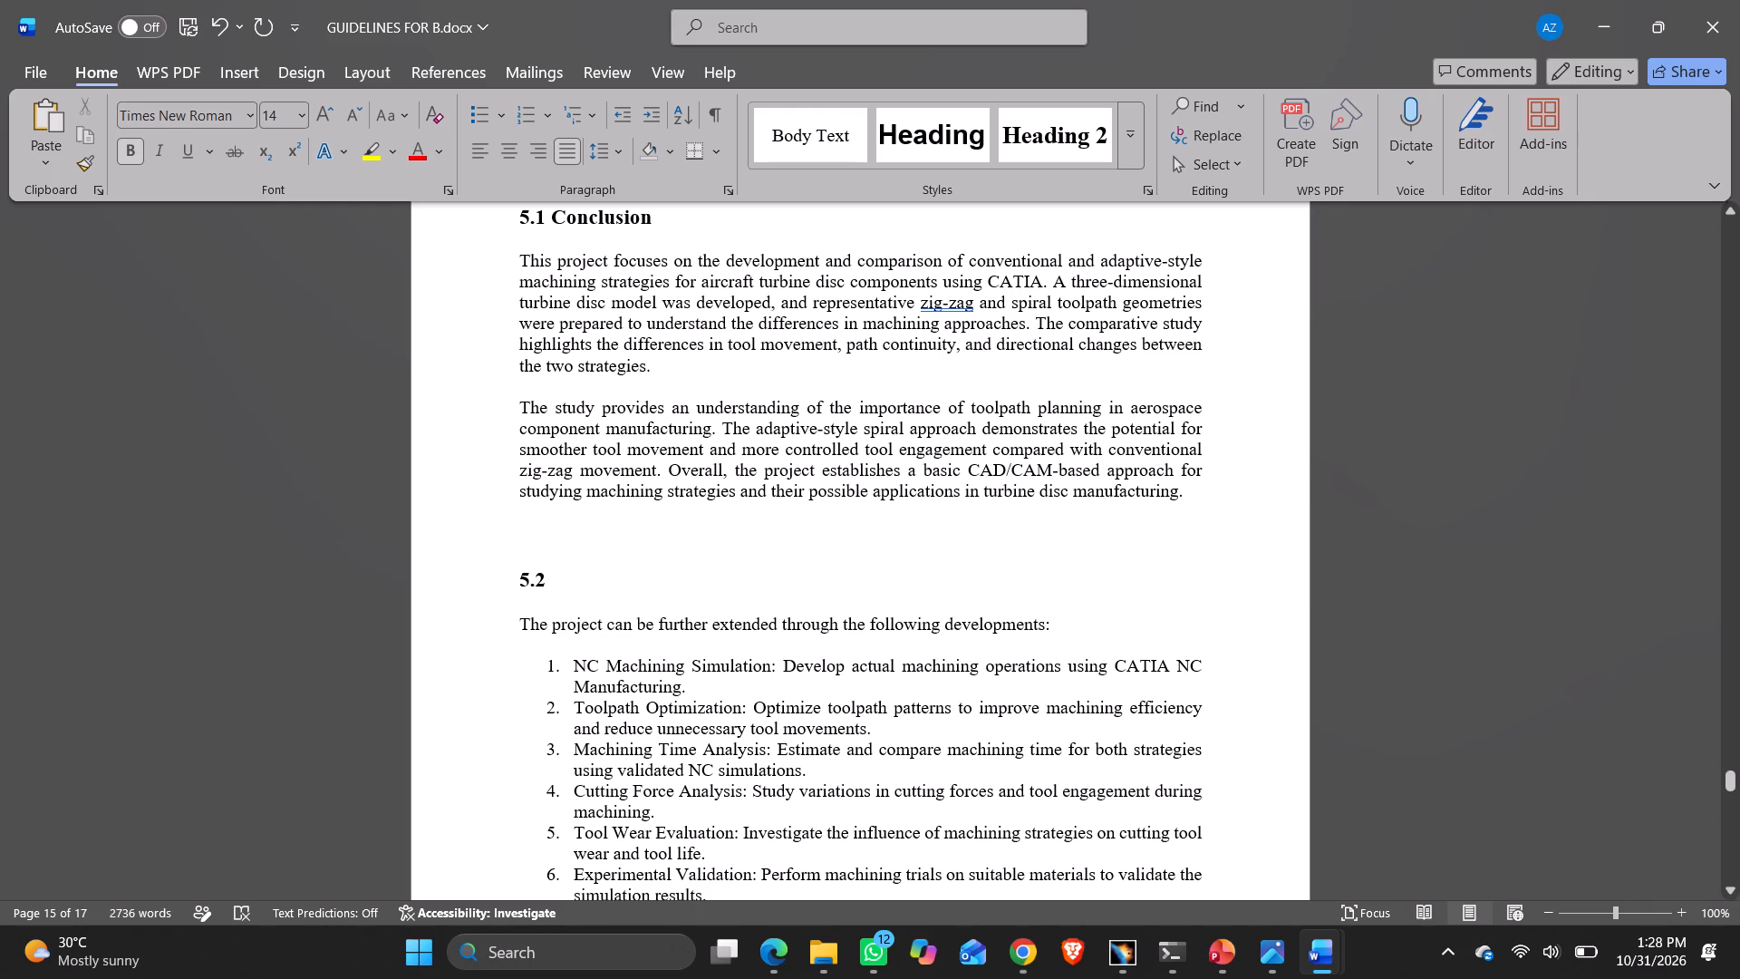
{"action": "type", "text": "Futurr"}
{"action": "key", "text": "space"}
{"action": "key", "text": "BackSpace"}
{"action": "key", "text": "BackSpace"}
{"action": "type", "text": "e"}
{"action": "key", "text": "space"}
{"action": "type", "text": "plans"}
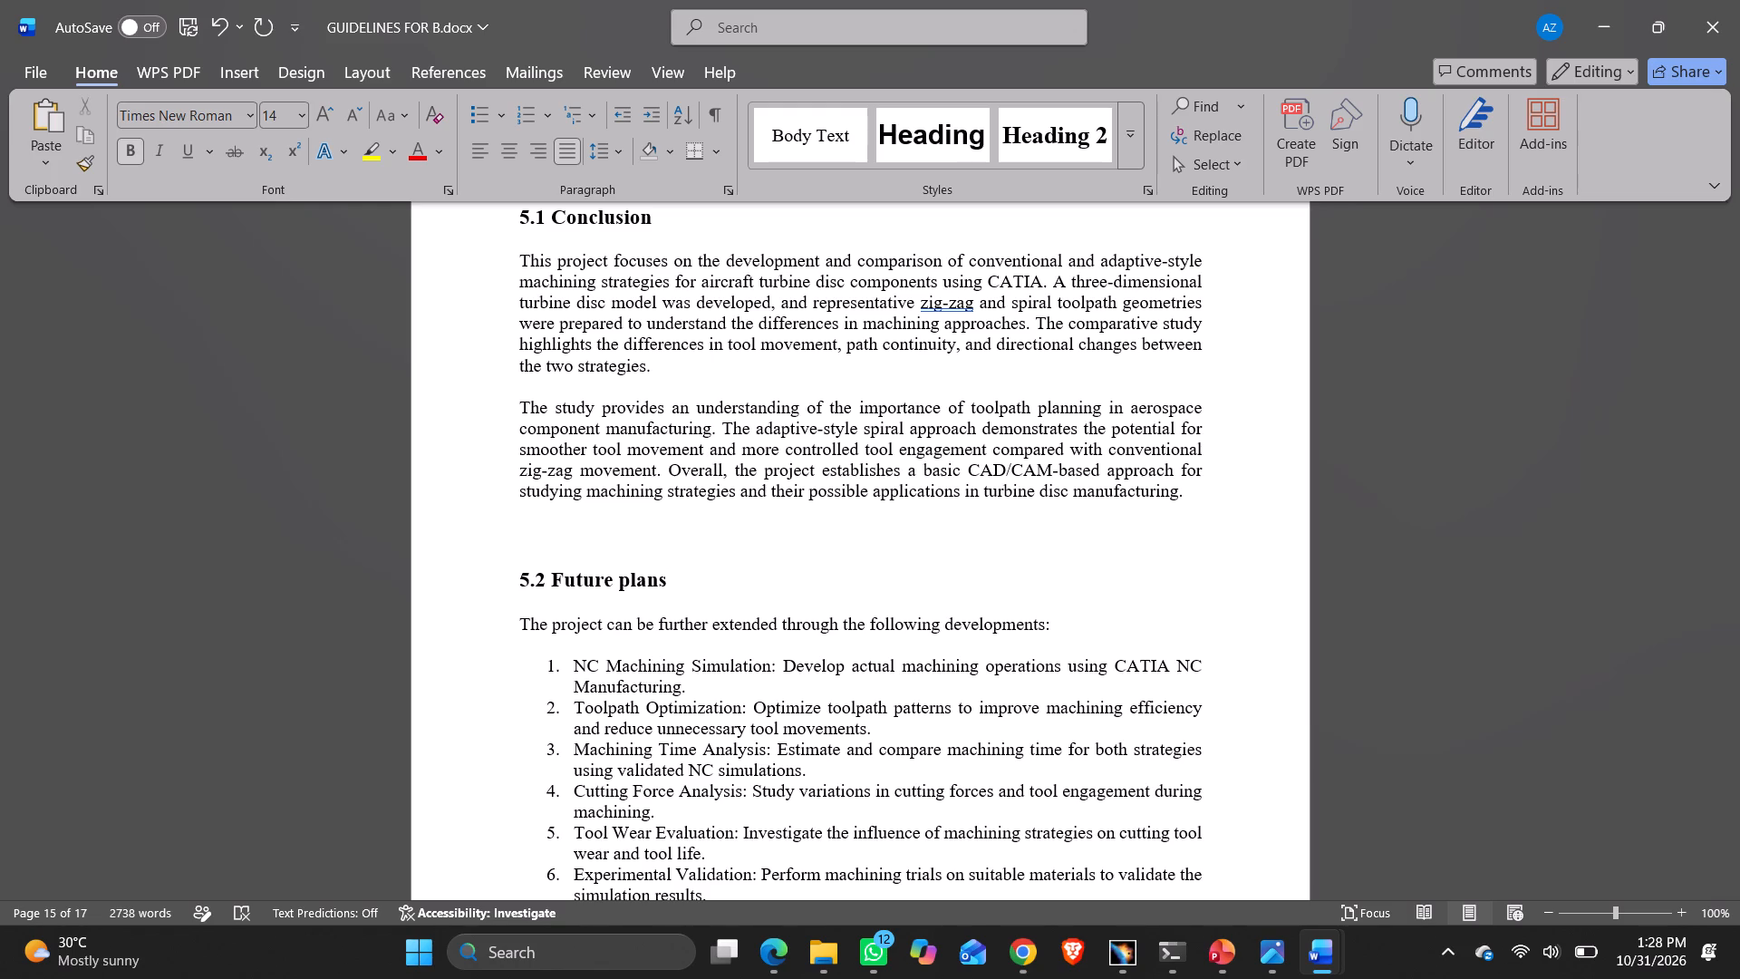
Change "plans" to "Scope" in the 5.2 heading, matching the wording of the Chapter V title.
{"action": "scroll", "coordinate": [597, 545], "scroll_direction": "up", "scroll_amount": 4}
{"action": "scroll", "coordinate": [668, 624], "scroll_direction": "down", "scroll_amount": 2}
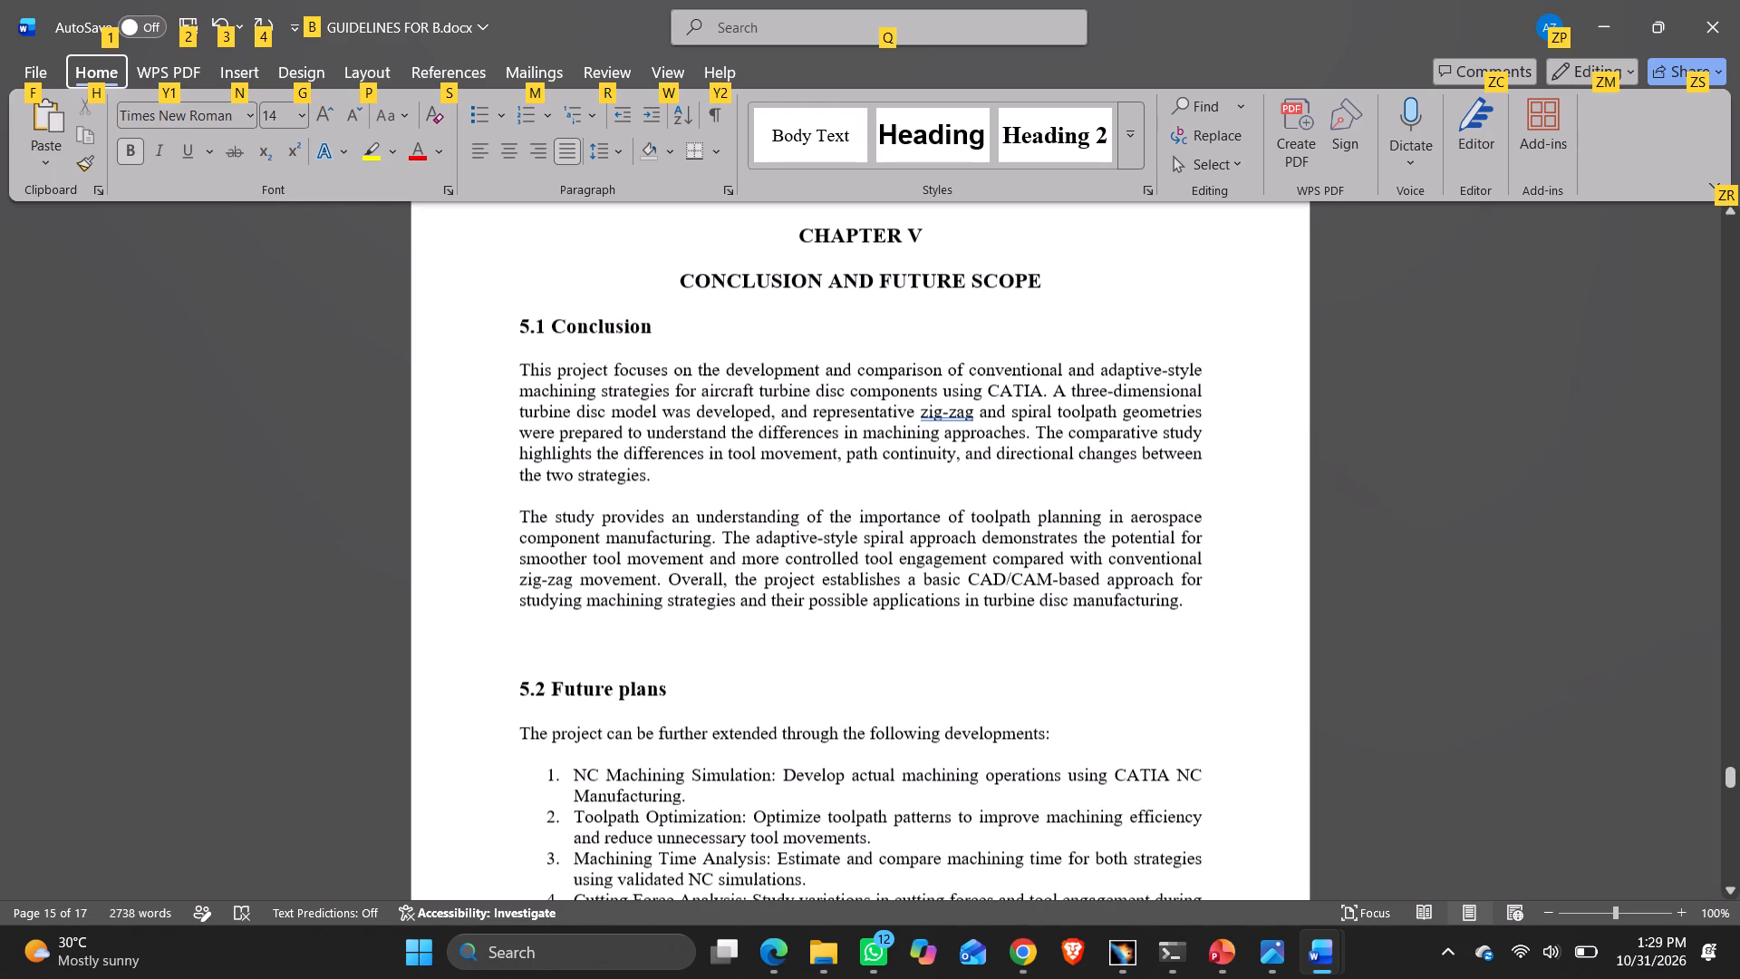
{"action": "left_click", "coordinate": [693, 693]}
{"action": "key", "text": "BackSpace"}
{"action": "key", "text": "BackSpace"}
{"action": "key", "text": "BackSpace"}
{"action": "key", "text": "BackSpace"}
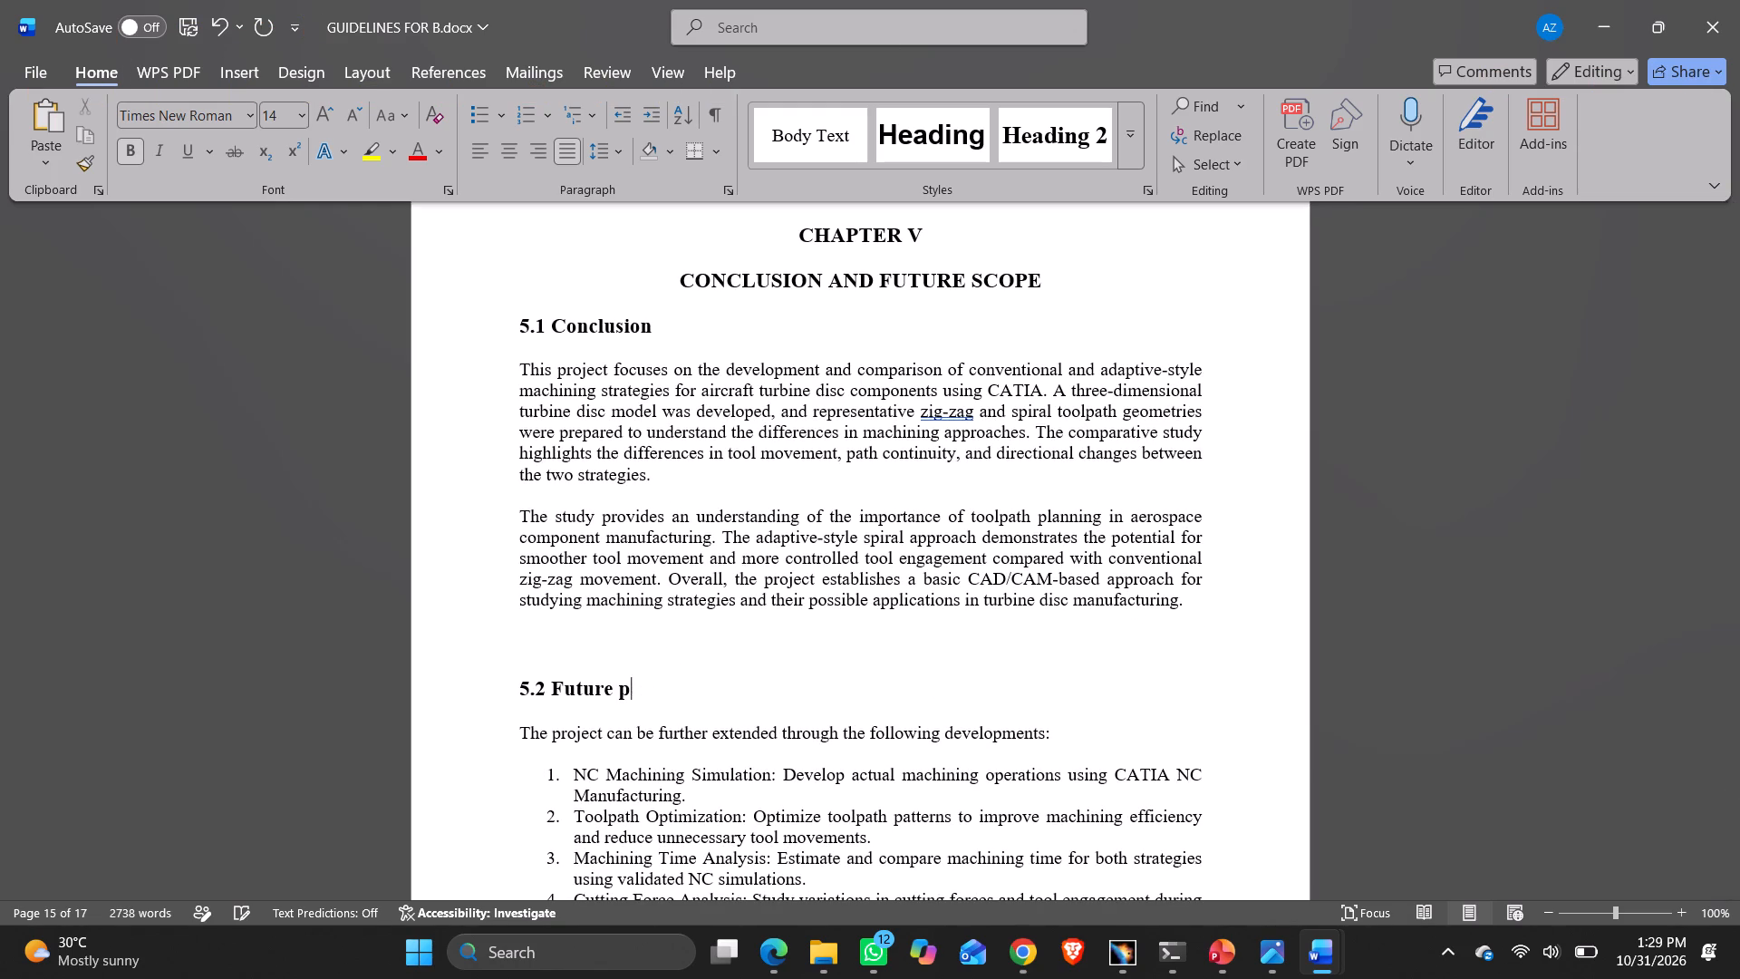
{"action": "key", "text": "BackSpace"}
{"action": "type", "text": "Scop"}
{"action": "key", "text": "e"}
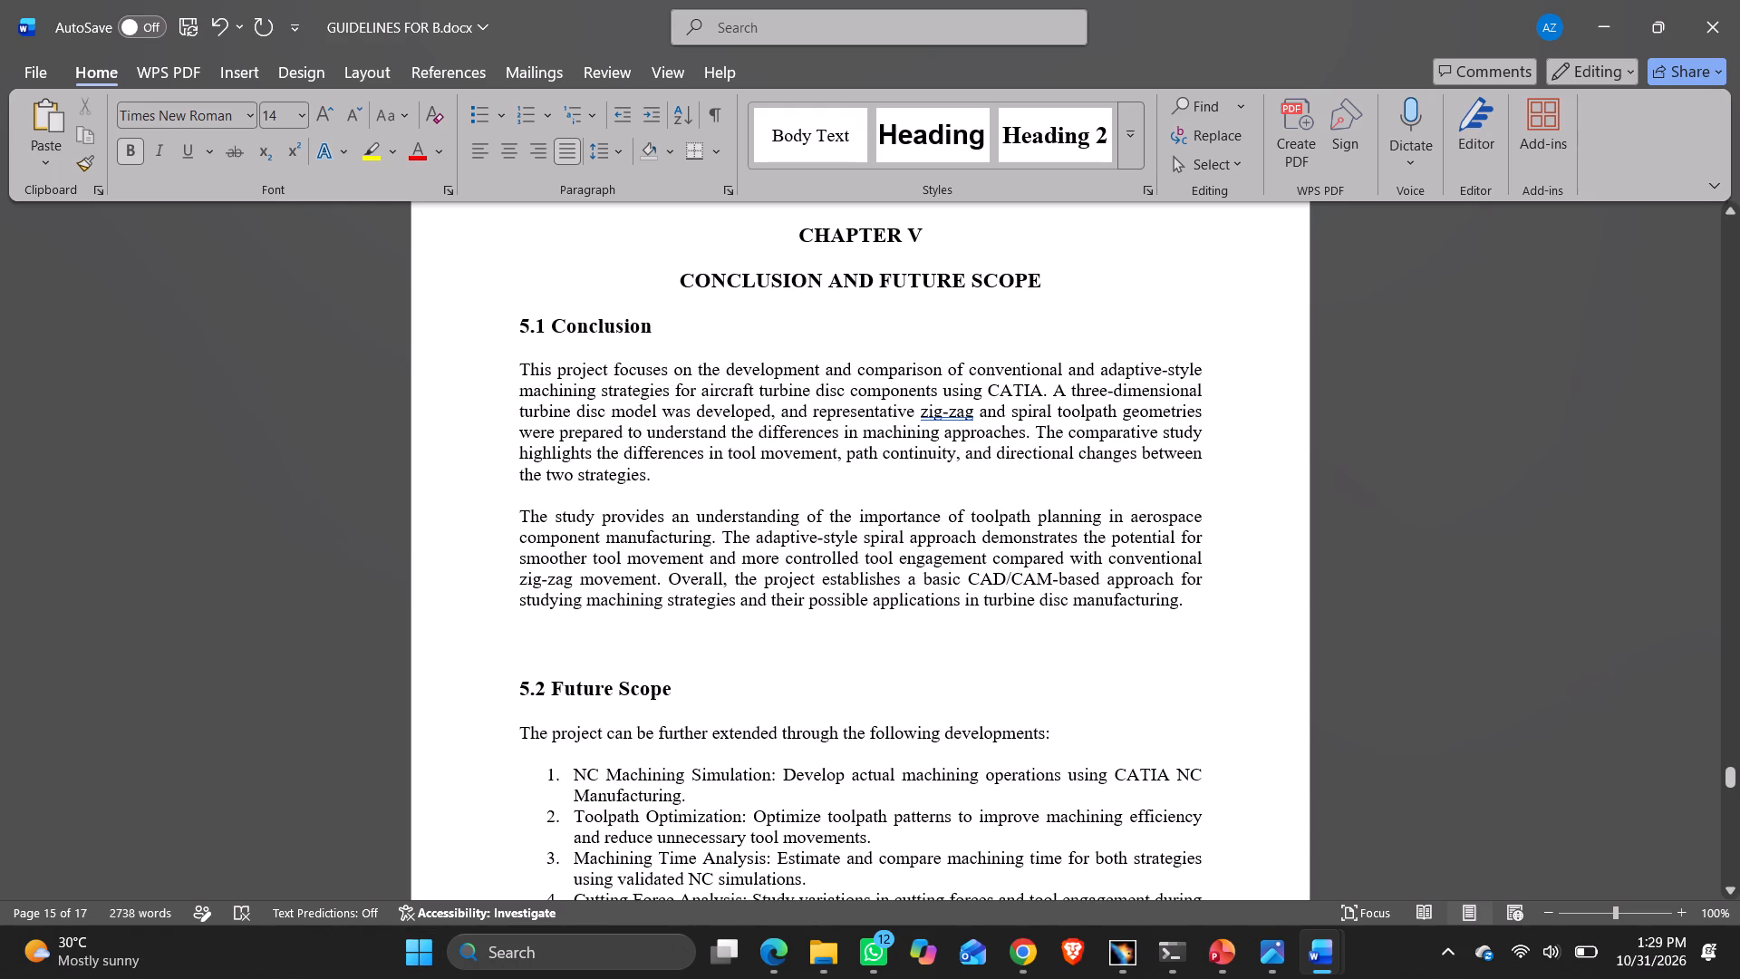
Compare the capitalisation of the "4.2 EXPECTED OUTCOMES" heading with the section headings of Chapter III and the 4.1 heading.
{"action": "scroll", "coordinate": [703, 704], "scroll_direction": "up", "scroll_amount": 2}
{"action": "scroll", "coordinate": [703, 704], "scroll_direction": "up", "scroll_amount": 20}
{"action": "scroll", "coordinate": [703, 704], "scroll_direction": "up", "scroll_amount": 3}
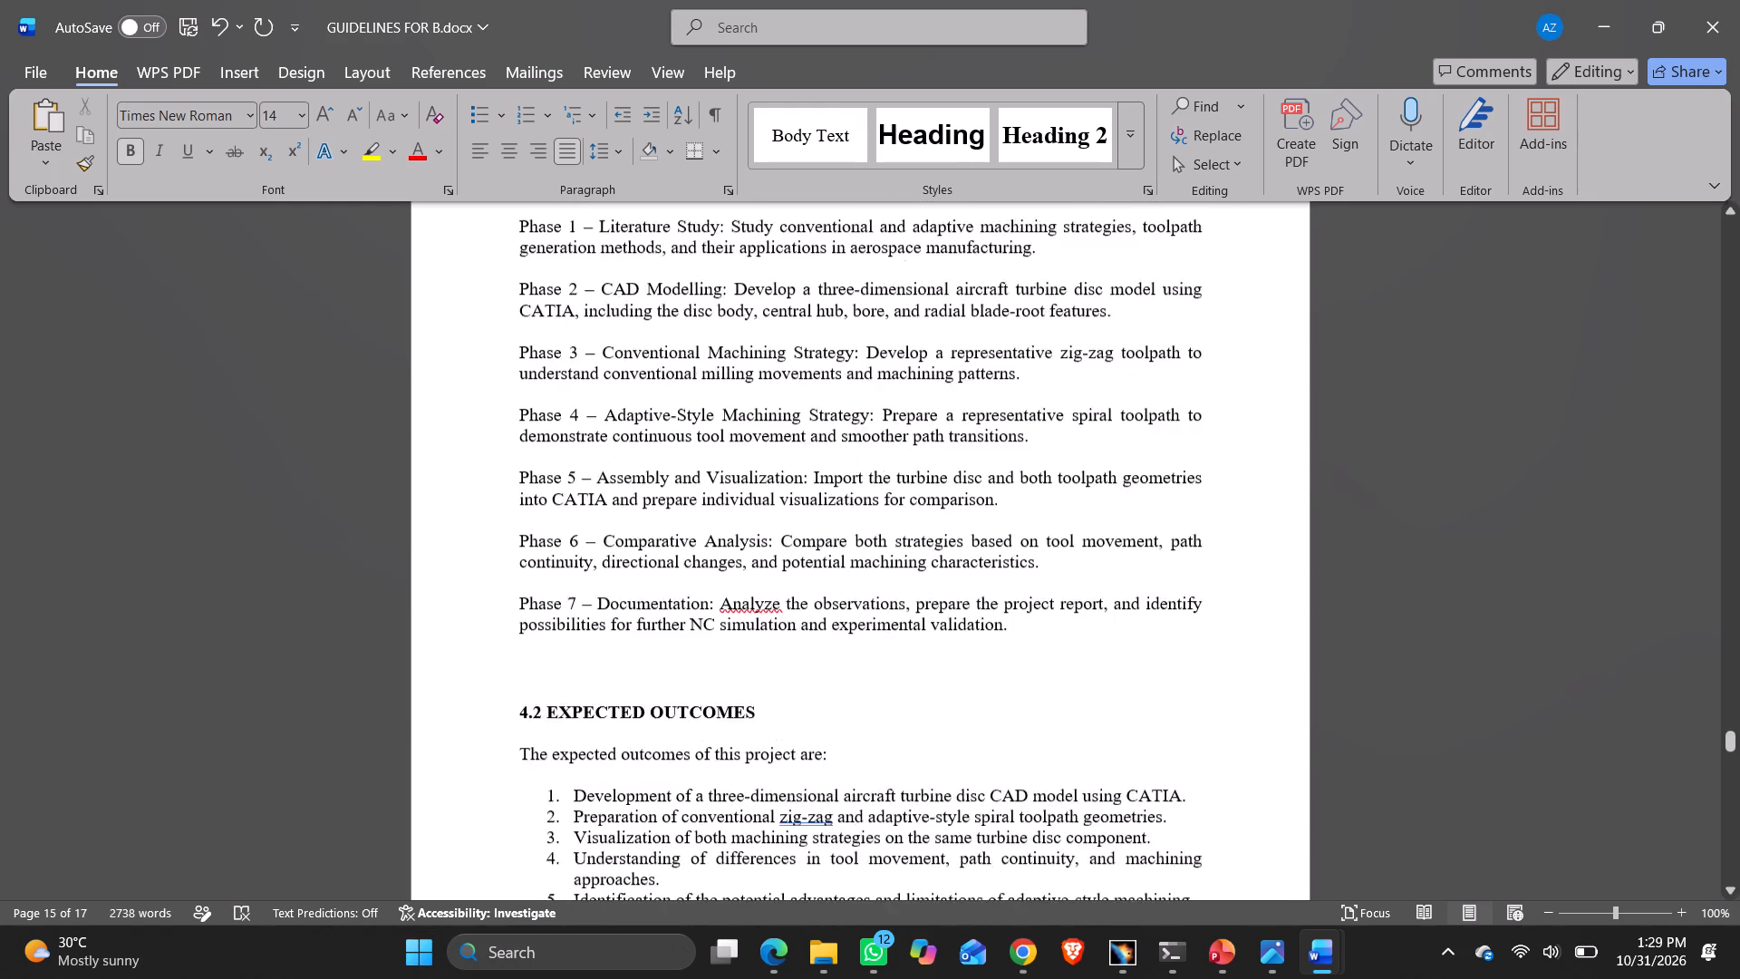
{"action": "scroll", "coordinate": [703, 709], "scroll_direction": "down", "scroll_amount": 6}
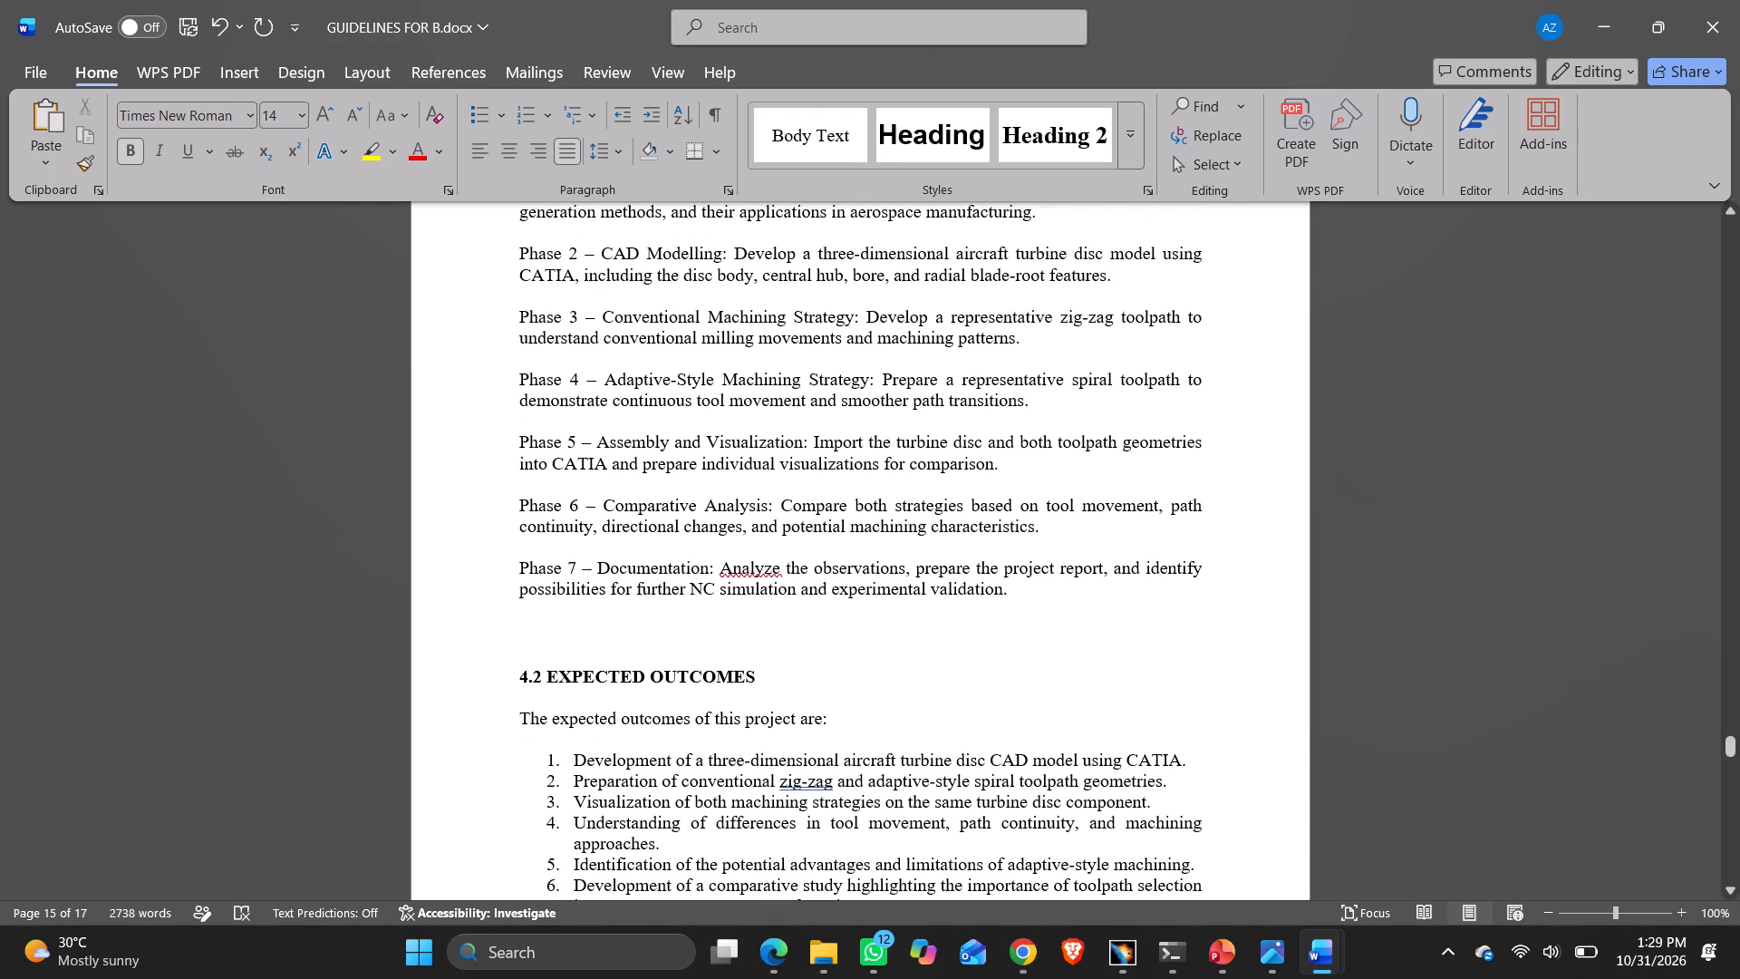
{"action": "left_click_drag", "start_coordinate": [753, 676], "coordinate": [705, 680]}
{"action": "left_click_drag", "start_coordinate": [705, 680], "coordinate": [604, 672]}
{"action": "left_click", "coordinate": [555, 645]}
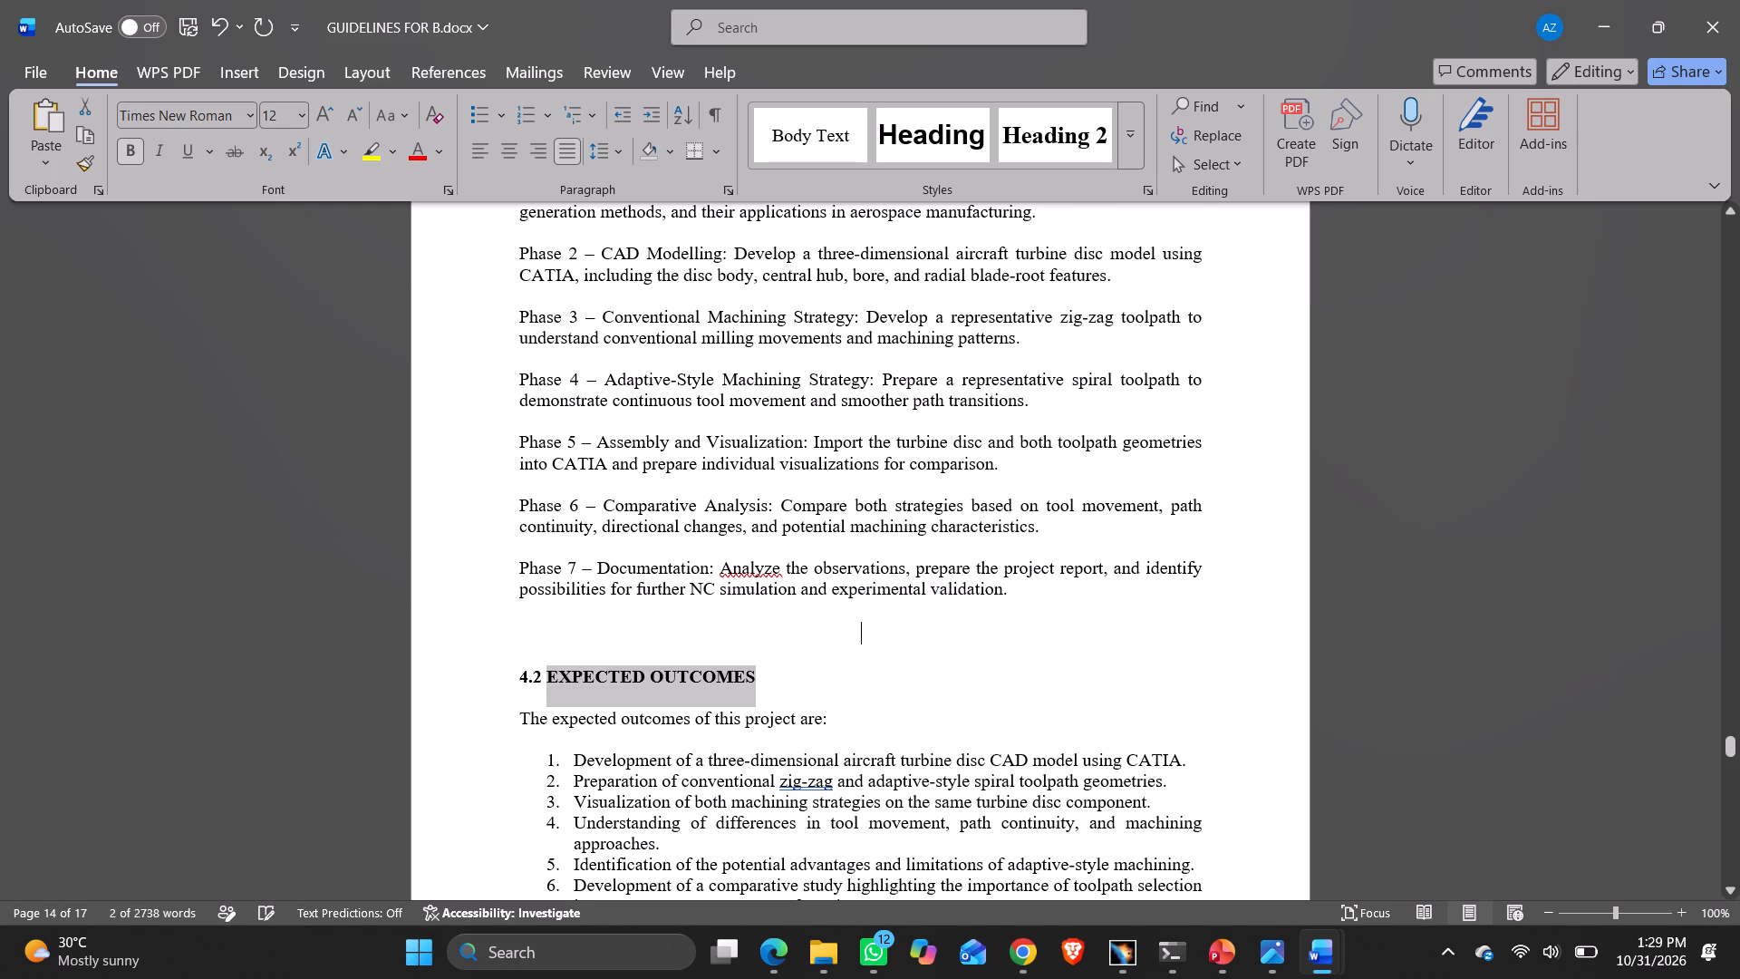
{"action": "scroll", "coordinate": [555, 645], "scroll_direction": "up", "scroll_amount": 20}
{"action": "scroll", "coordinate": [555, 645], "scroll_direction": "up", "scroll_amount": 20}
{"action": "scroll", "coordinate": [555, 645], "scroll_direction": "up", "scroll_amount": 6}
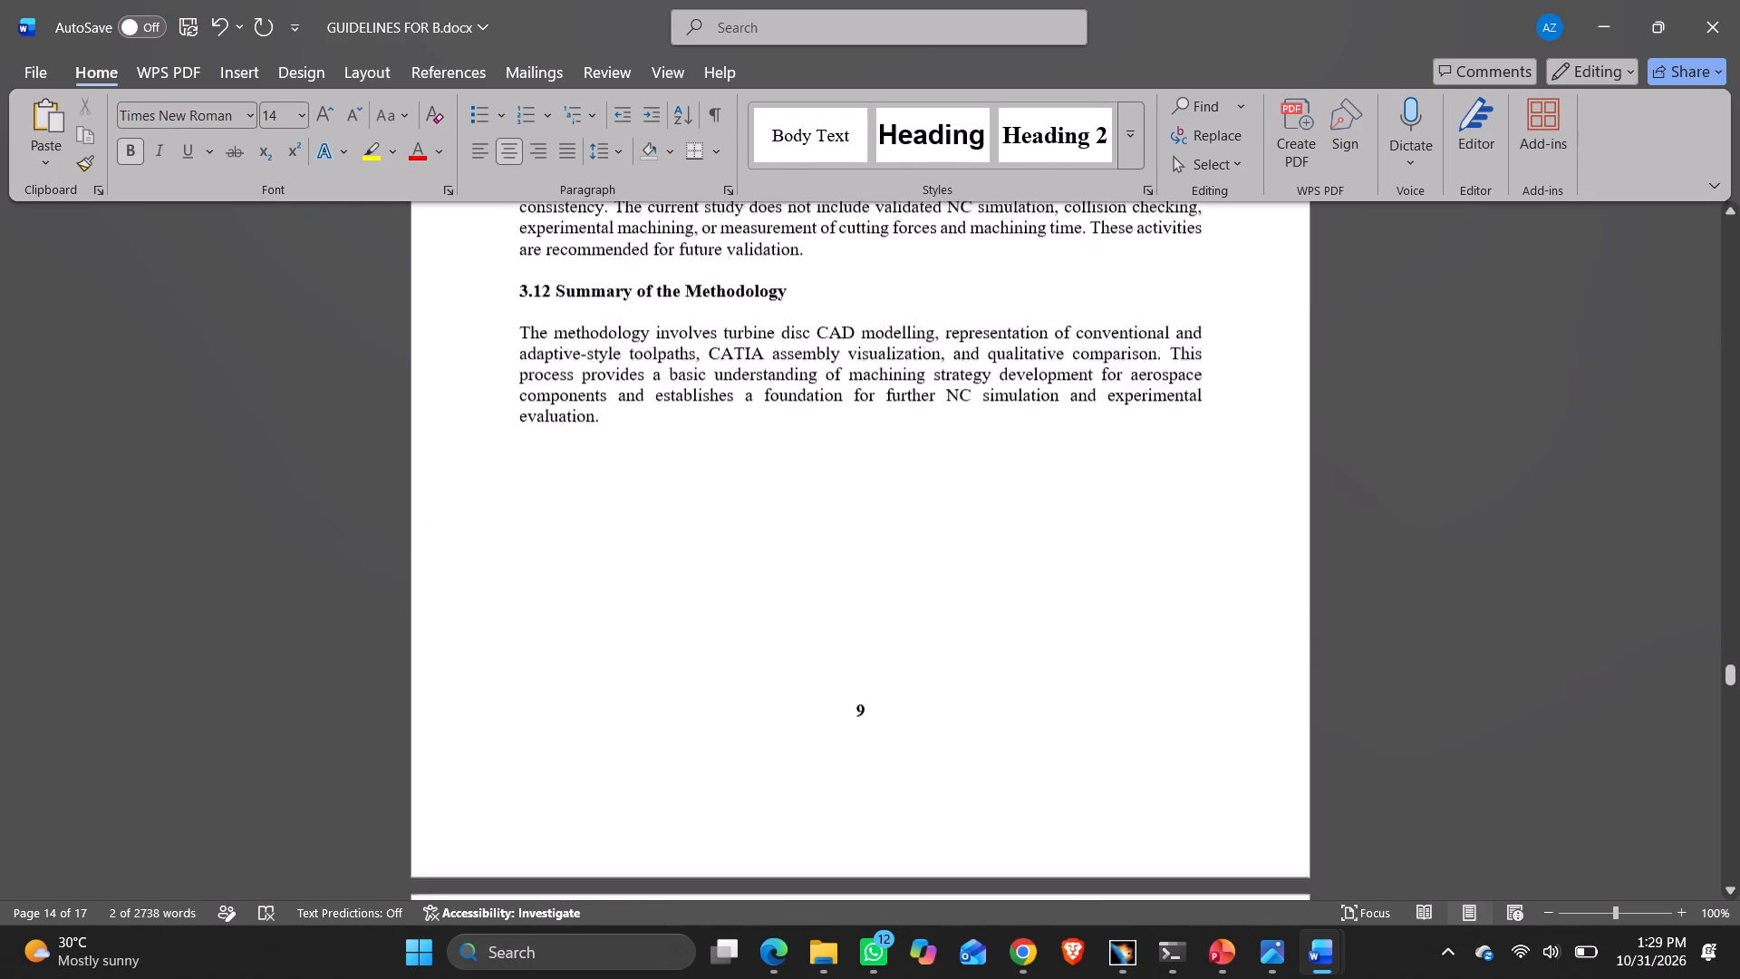
{"action": "scroll", "coordinate": [561, 634], "scroll_direction": "up", "scroll_amount": 13}
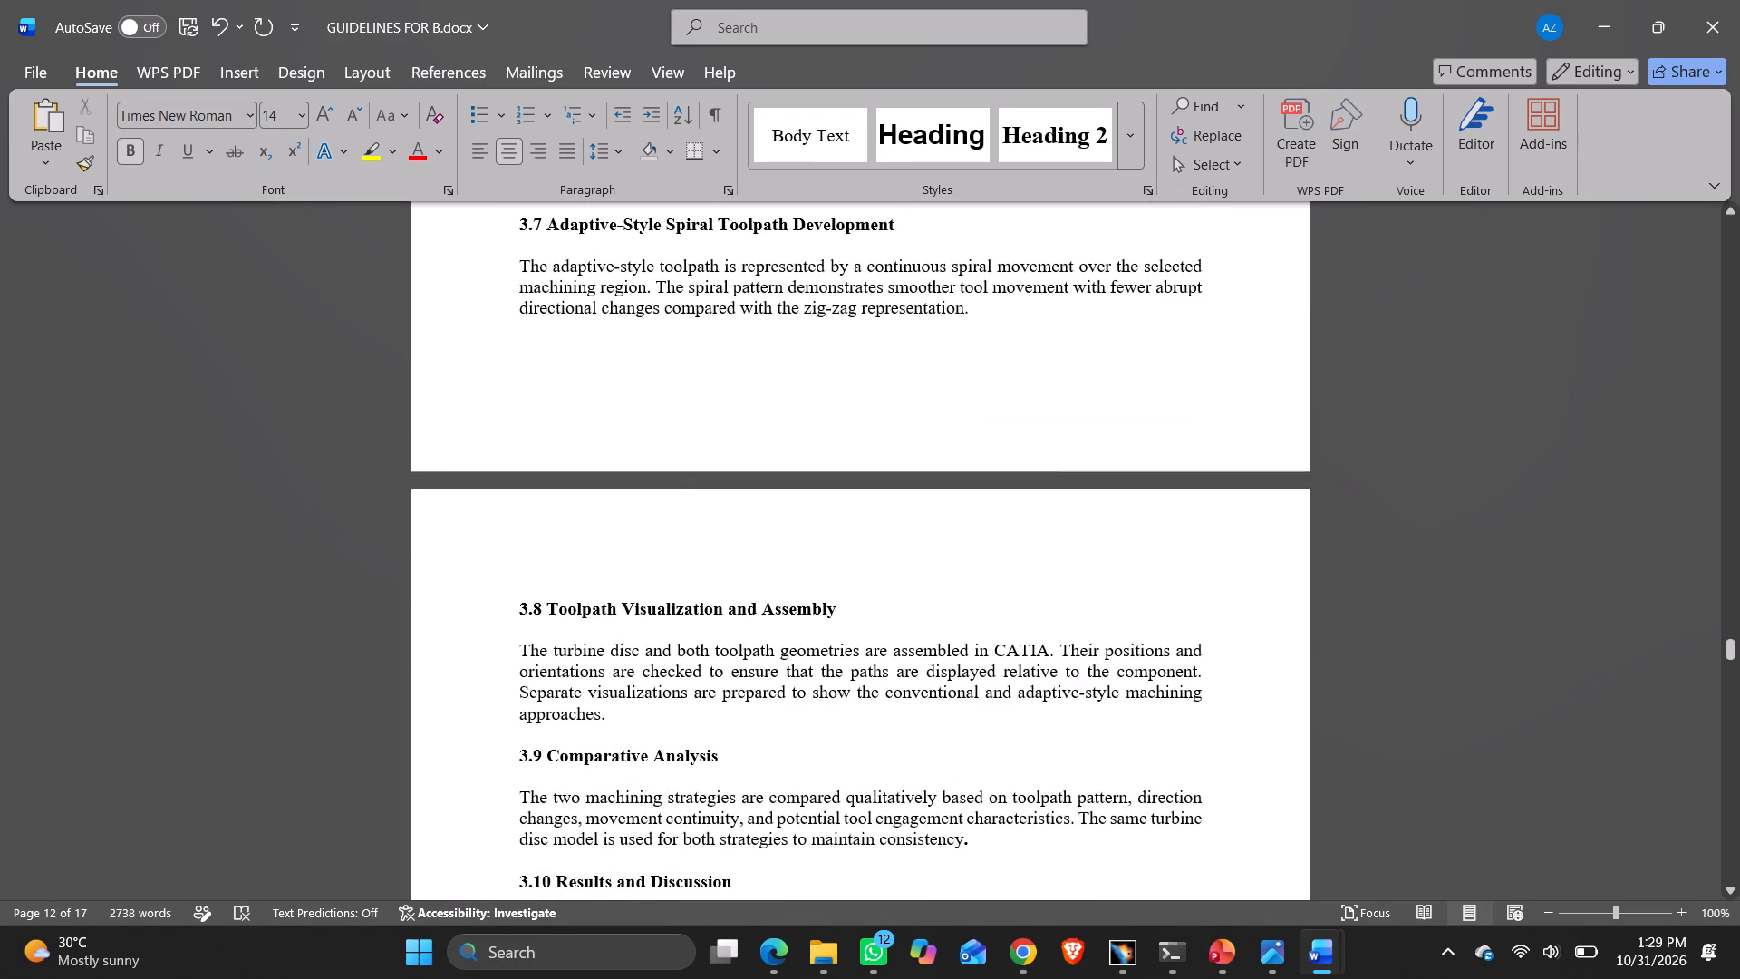
{"action": "scroll", "coordinate": [565, 635], "scroll_direction": "up", "scroll_amount": 16}
{"action": "scroll", "coordinate": [565, 635], "scroll_direction": "up", "scroll_amount": 8}
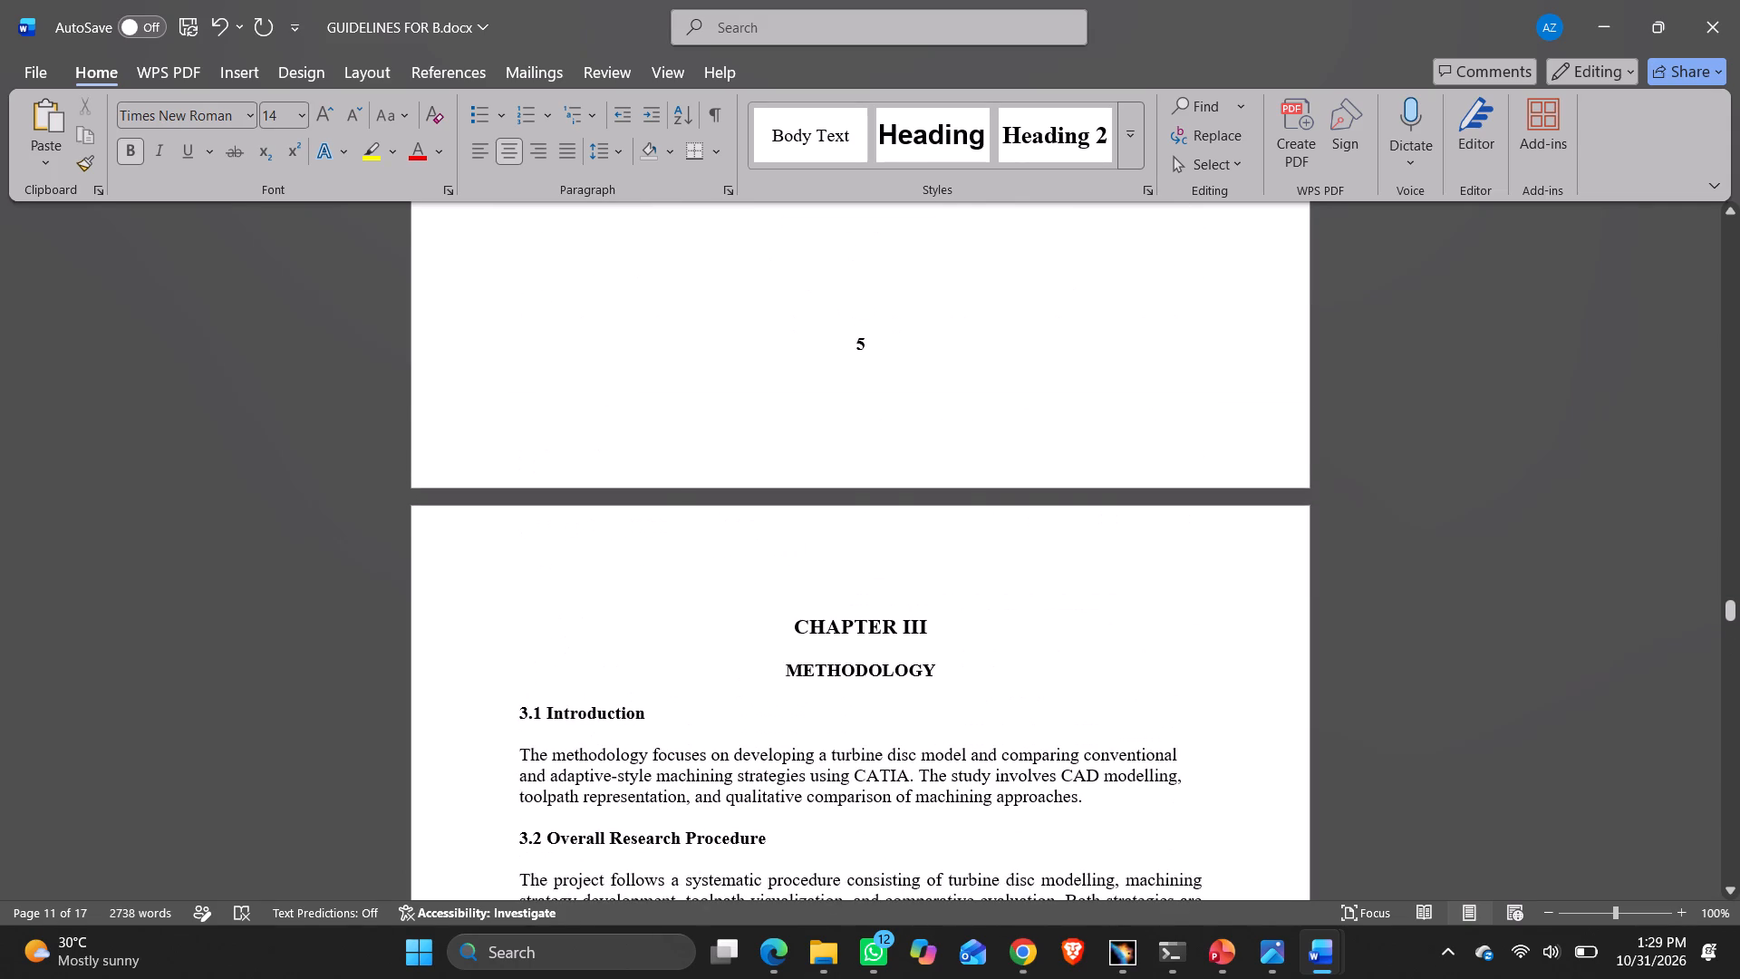
{"action": "scroll", "coordinate": [565, 635], "scroll_direction": "down", "scroll_amount": 20}
{"action": "scroll", "coordinate": [565, 635], "scroll_direction": "down", "scroll_amount": 20}
{"action": "scroll", "coordinate": [565, 635], "scroll_direction": "down", "scroll_amount": 10}
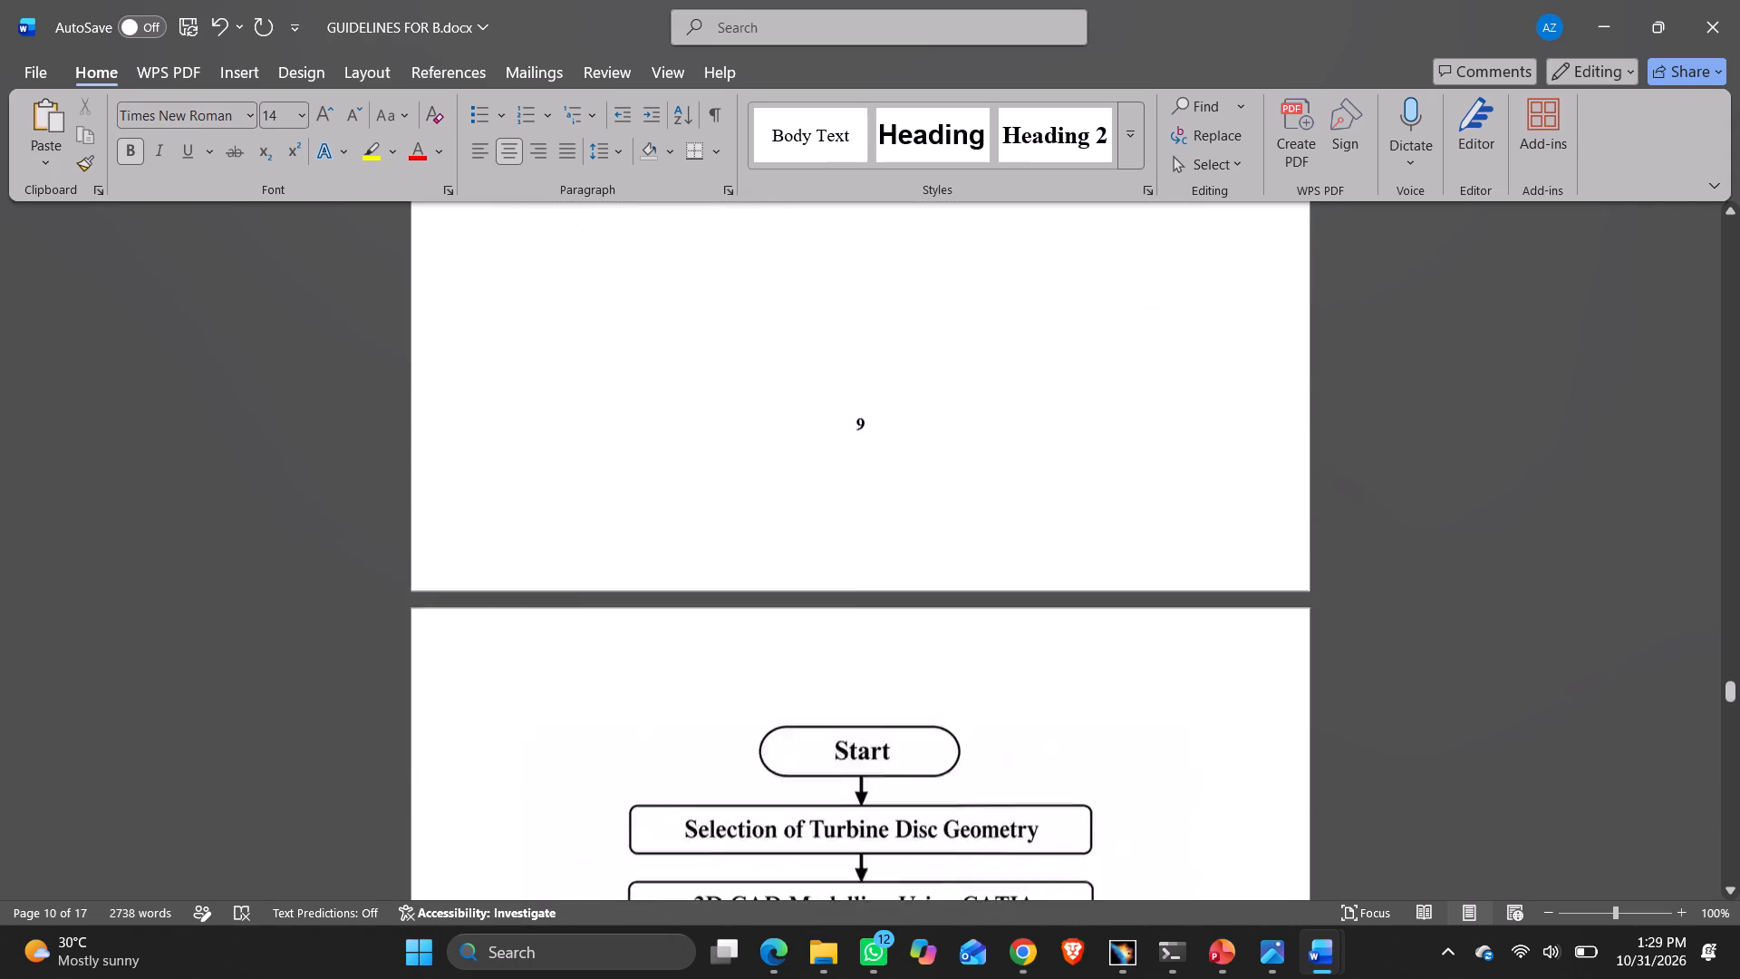
{"action": "scroll", "coordinate": [565, 638], "scroll_direction": "down", "scroll_amount": 20}
{"action": "scroll", "coordinate": [565, 638], "scroll_direction": "down", "scroll_amount": 14}
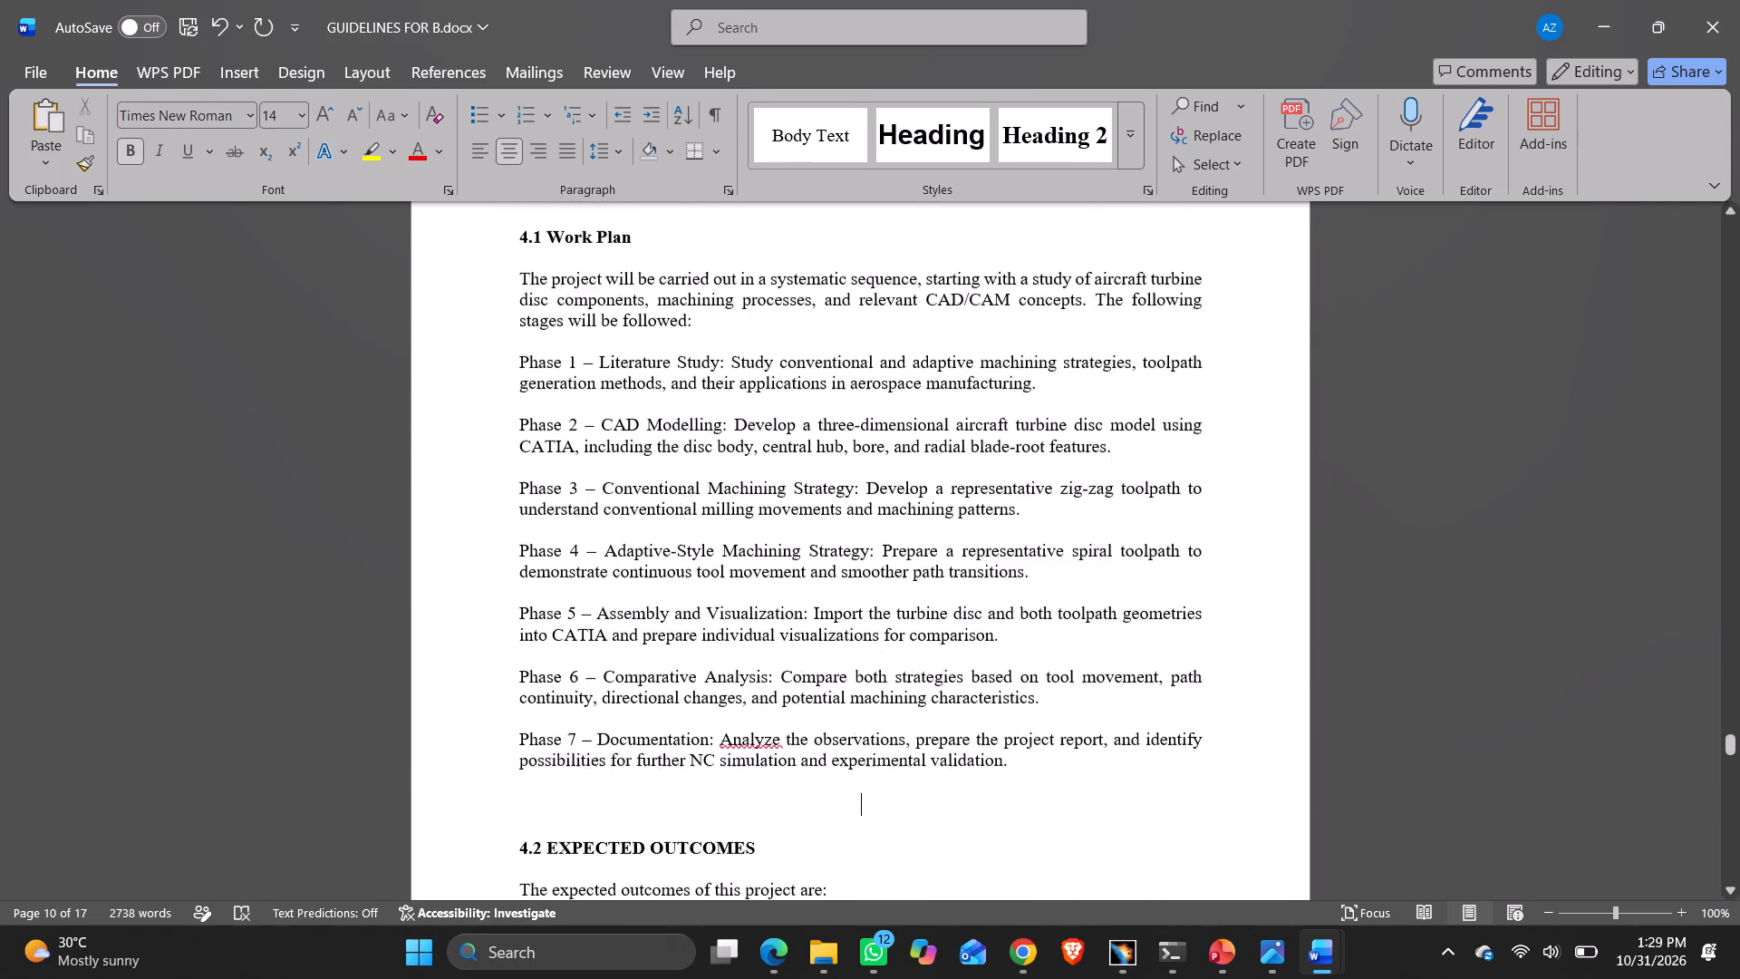
Rewrite the 4.2 section heading in title case as "4.2 Expected Outcomes".
{"action": "scroll", "coordinate": [565, 639], "scroll_direction": "down", "scroll_amount": 2}
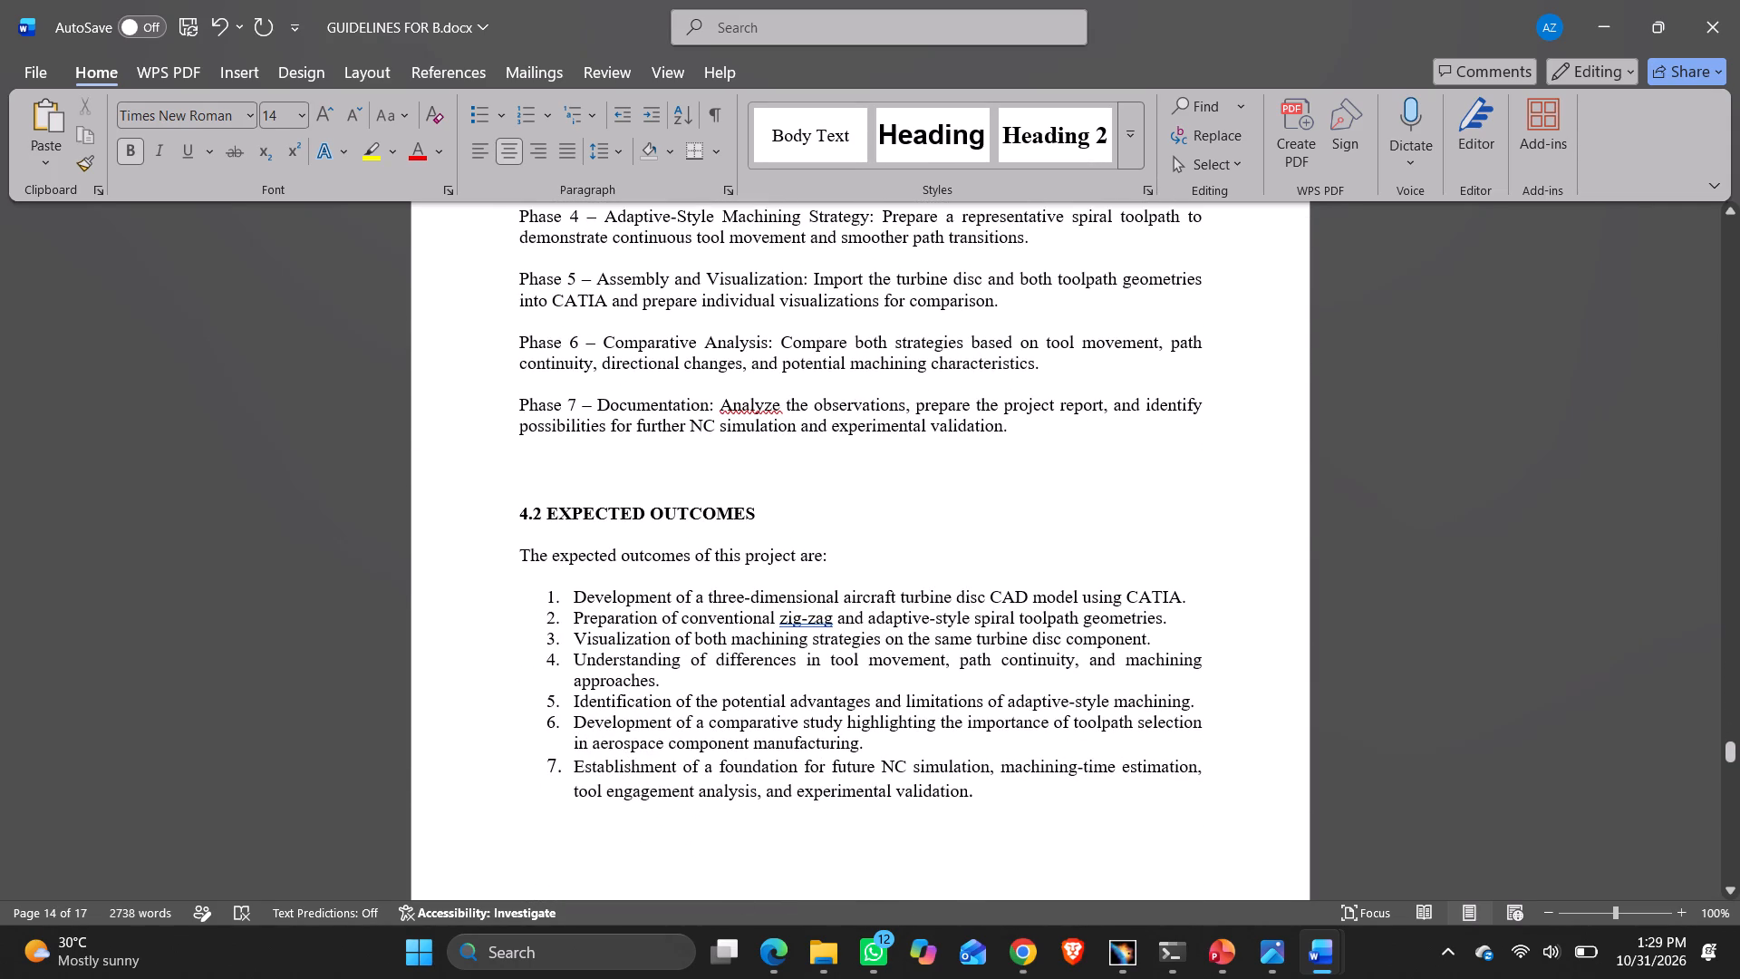
{"action": "left_click_drag", "start_coordinate": [755, 509], "coordinate": [590, 505]}
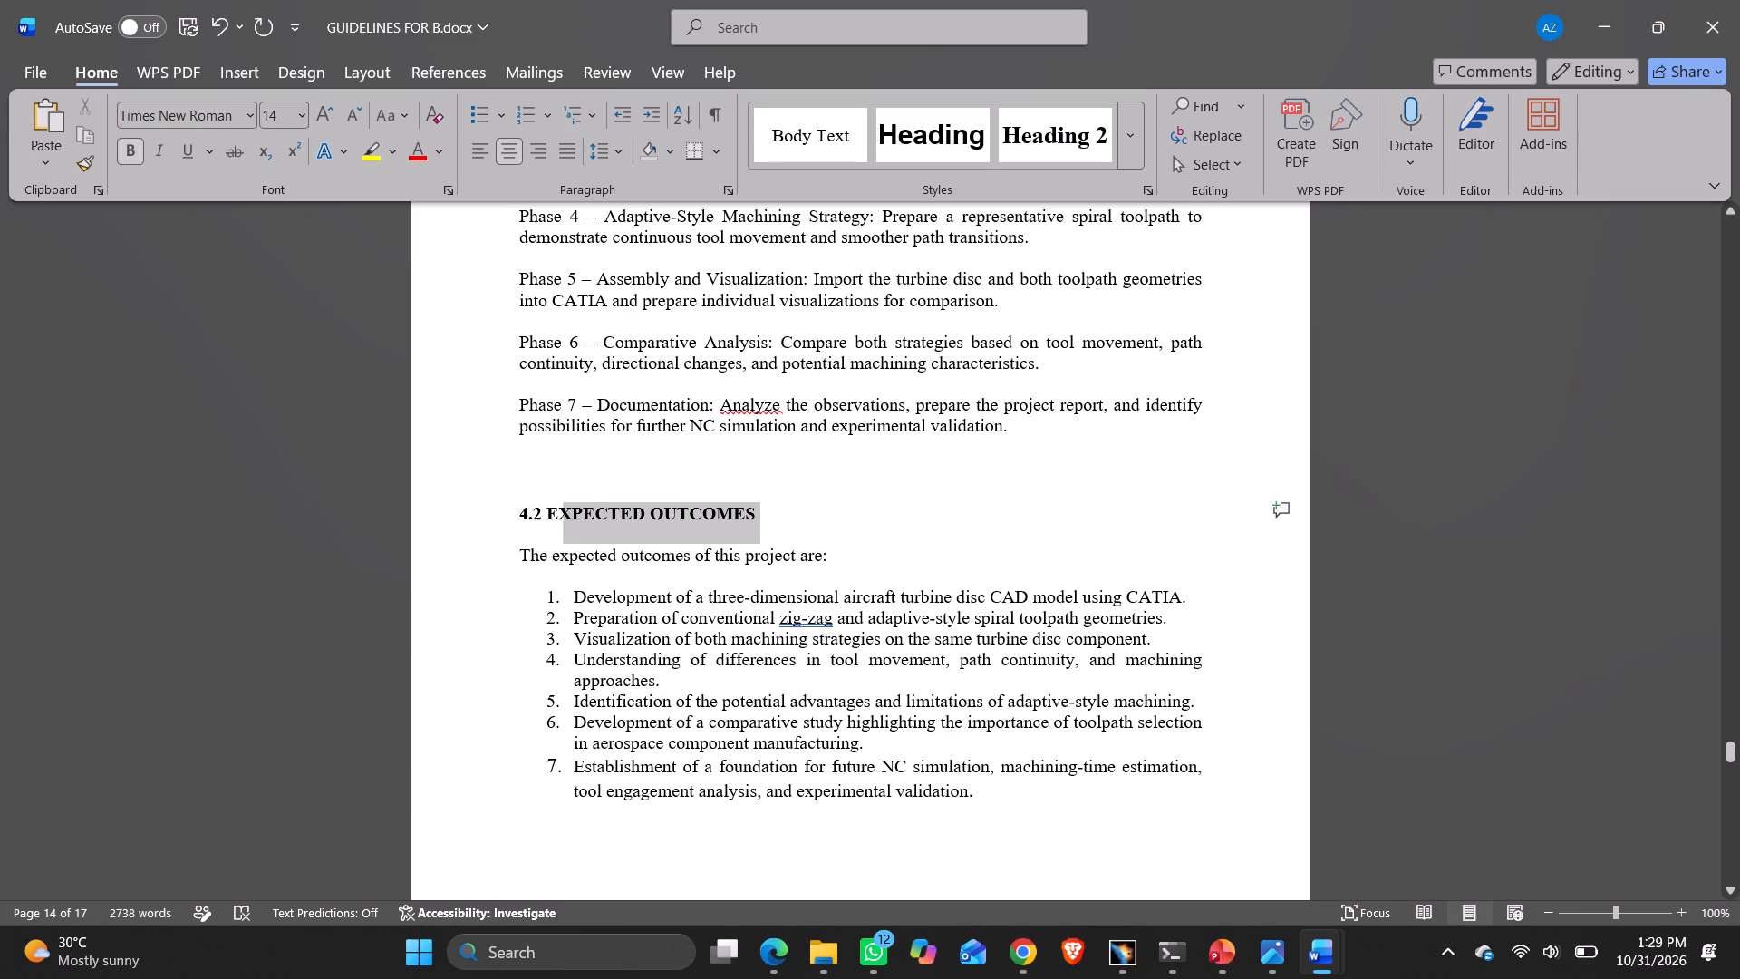
{"action": "left_click_drag", "start_coordinate": [590, 505], "coordinate": [556, 509]}
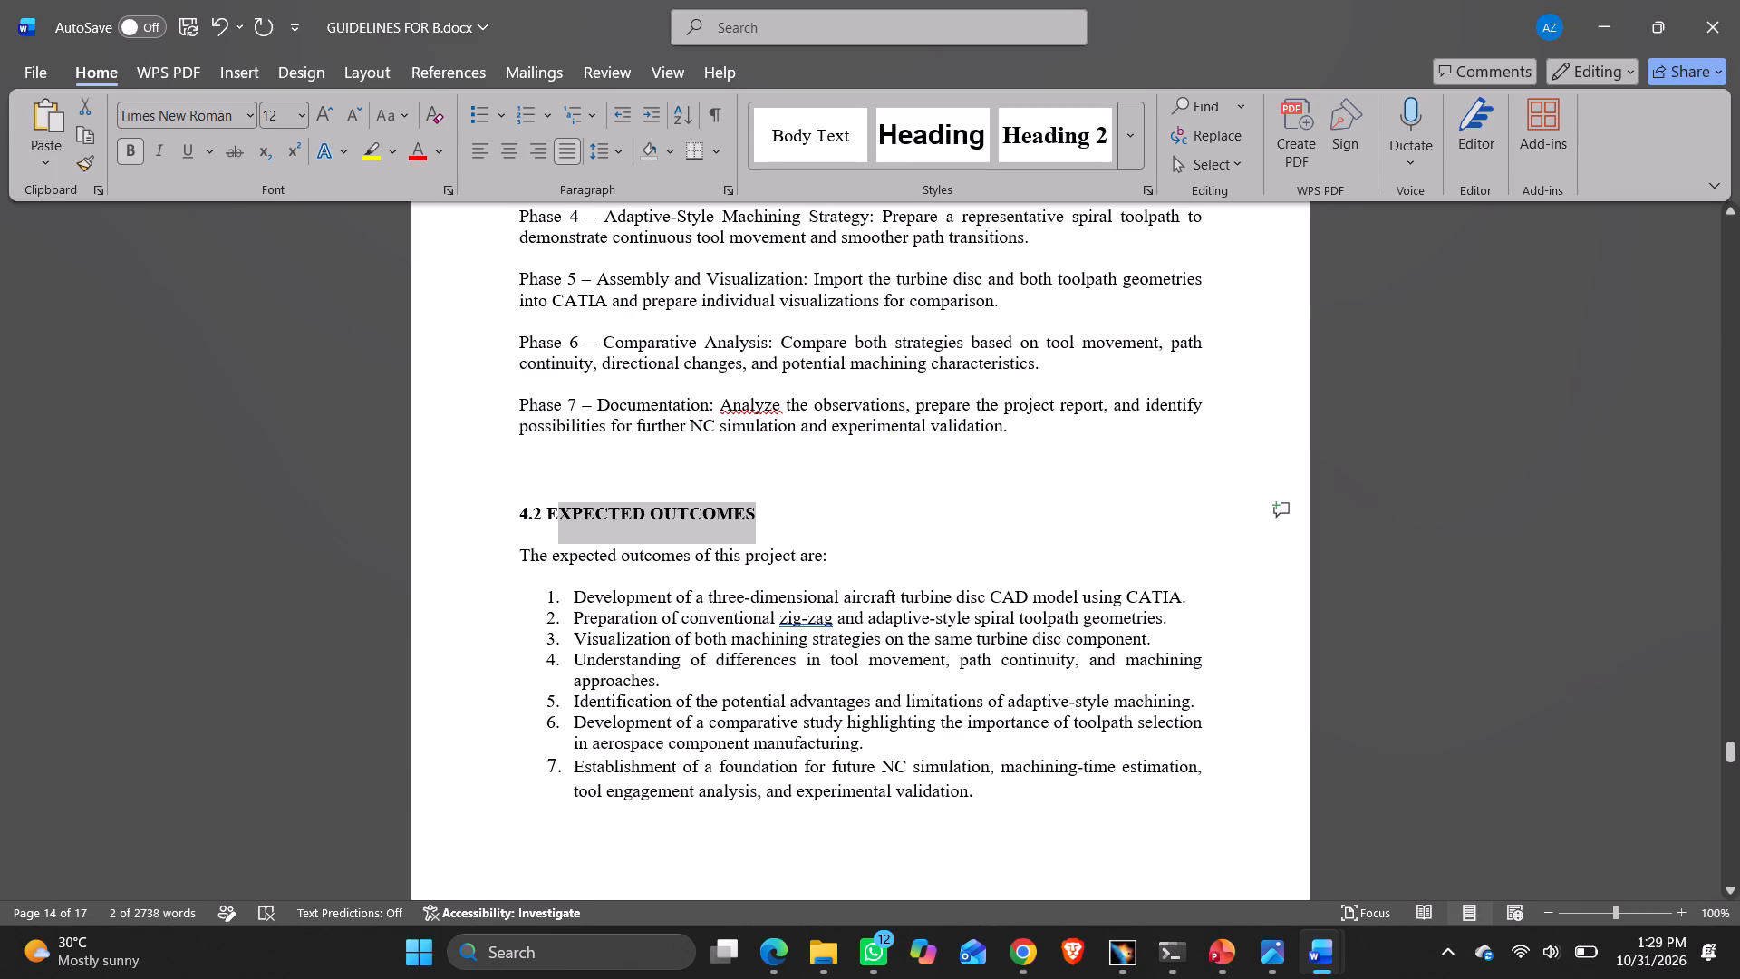
{"action": "type", "text": "xple"}
{"action": "key", "text": "BackSpace"}
{"action": "key", "text": "BackSpace"}
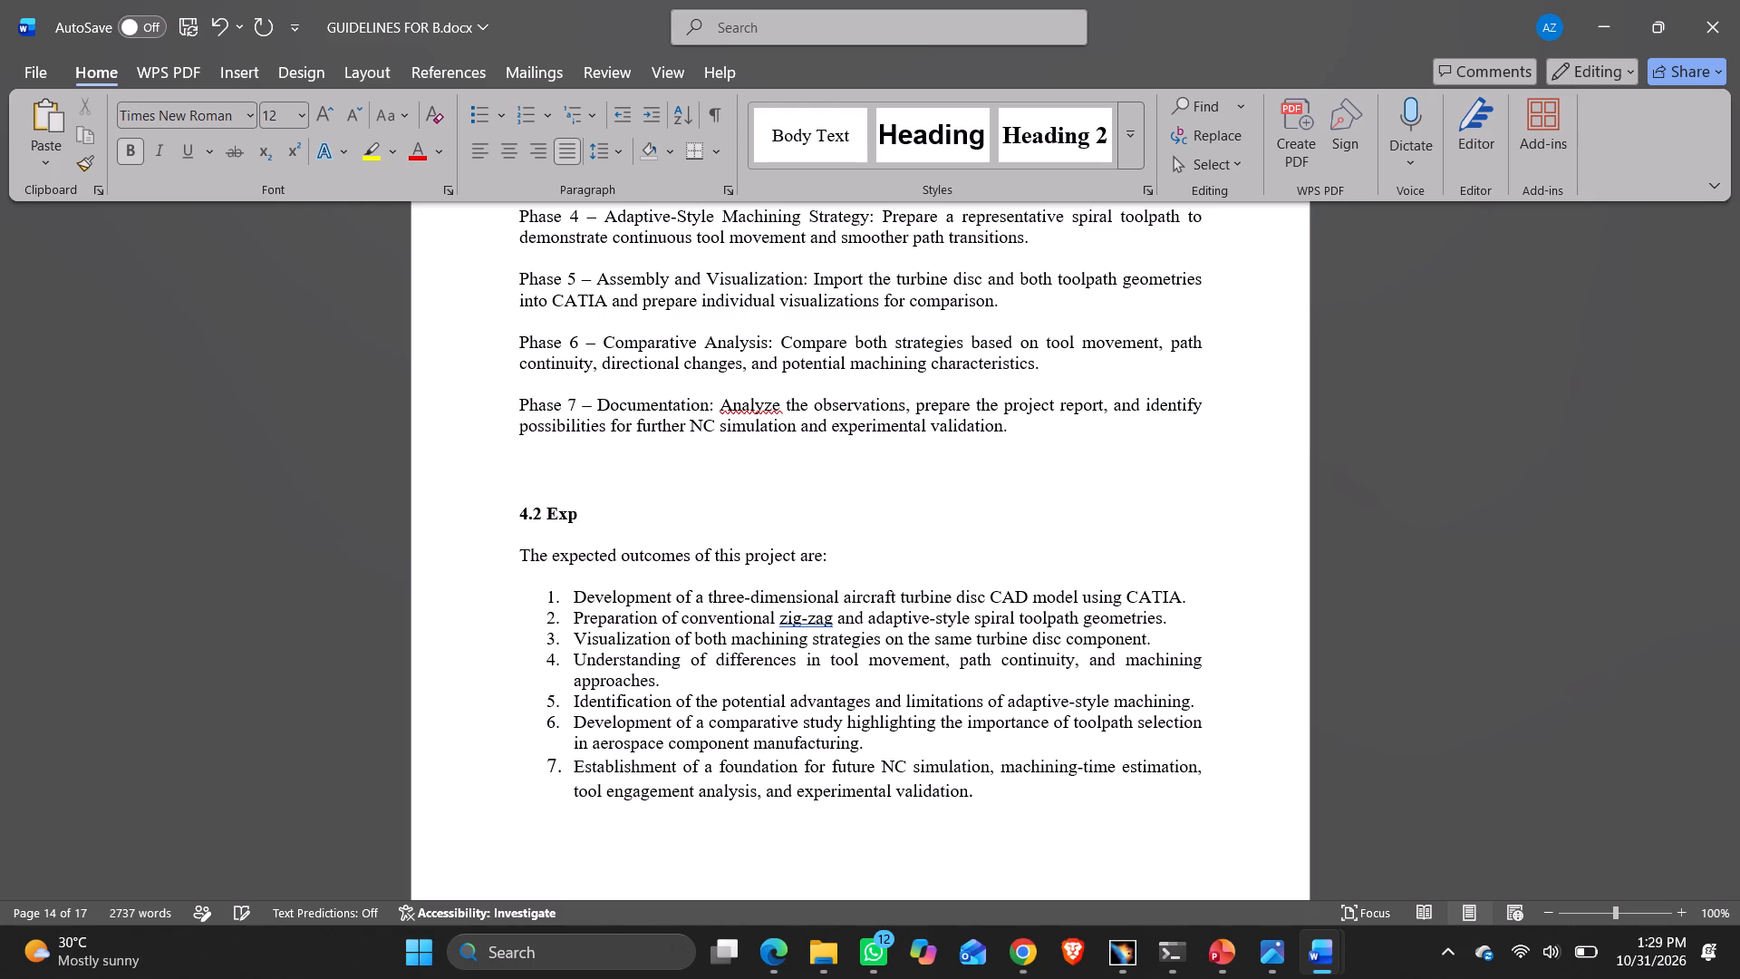
{"action": "type", "text": "ected"}
{"action": "key", "text": "space"}
{"action": "type", "text": "Outcomes"}
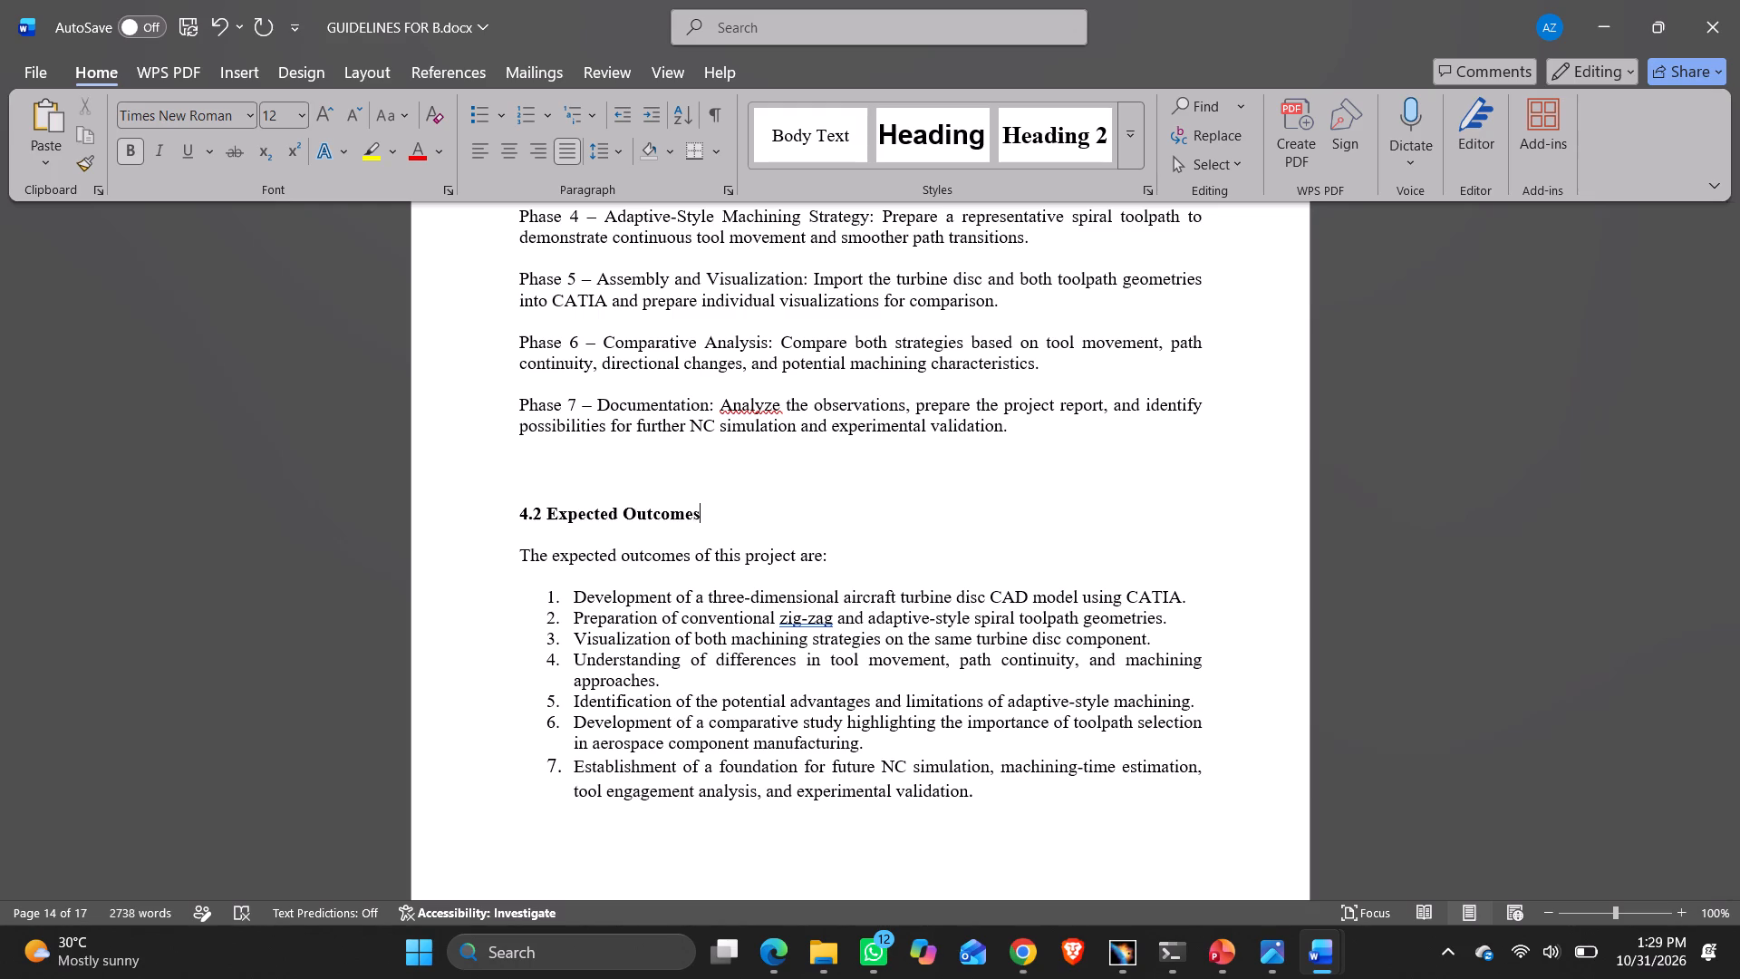
Review the report from the 4.2 section through Chapter V and back through the earlier chapters to the table of contents.
{"action": "scroll", "coordinate": [703, 552], "scroll_direction": "down", "scroll_amount": 16}
{"action": "scroll", "coordinate": [704, 552], "scroll_direction": "down", "scroll_amount": 5}
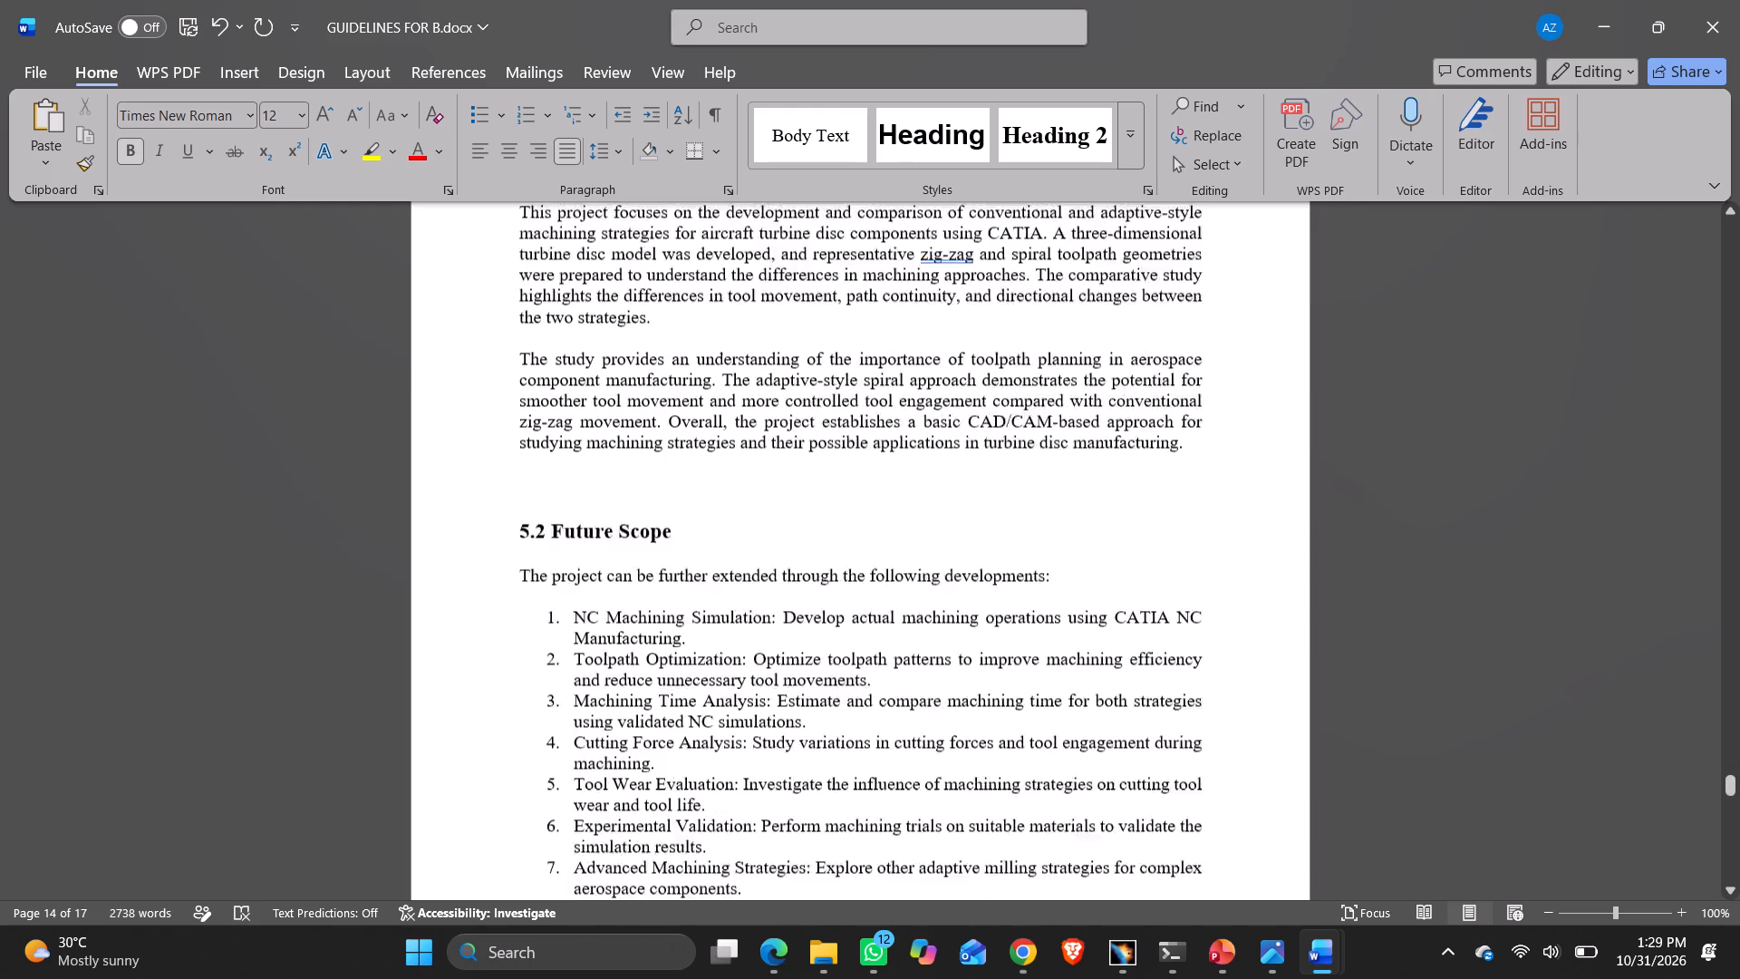
{"action": "scroll", "coordinate": [704, 552], "scroll_direction": "down", "scroll_amount": 12}
{"action": "scroll", "coordinate": [704, 552], "scroll_direction": "up", "scroll_amount": 18}
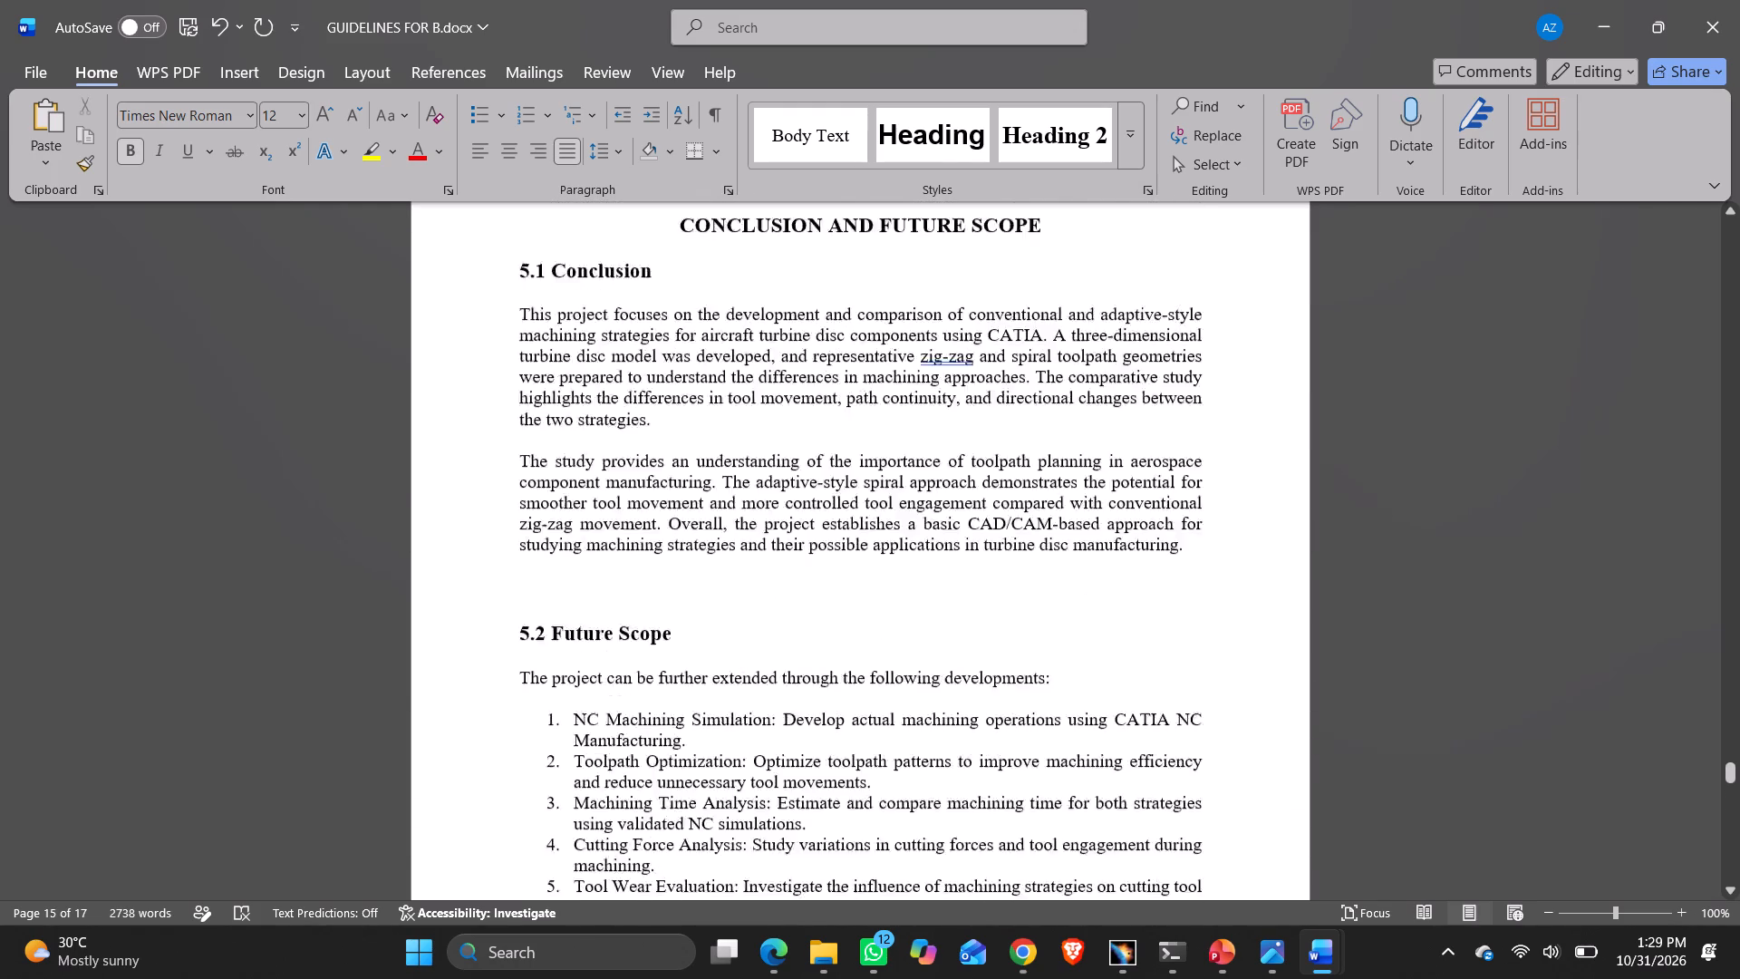
{"action": "scroll", "coordinate": [704, 552], "scroll_direction": "up", "scroll_amount": 20}
{"action": "scroll", "coordinate": [704, 552], "scroll_direction": "up", "scroll_amount": 19}
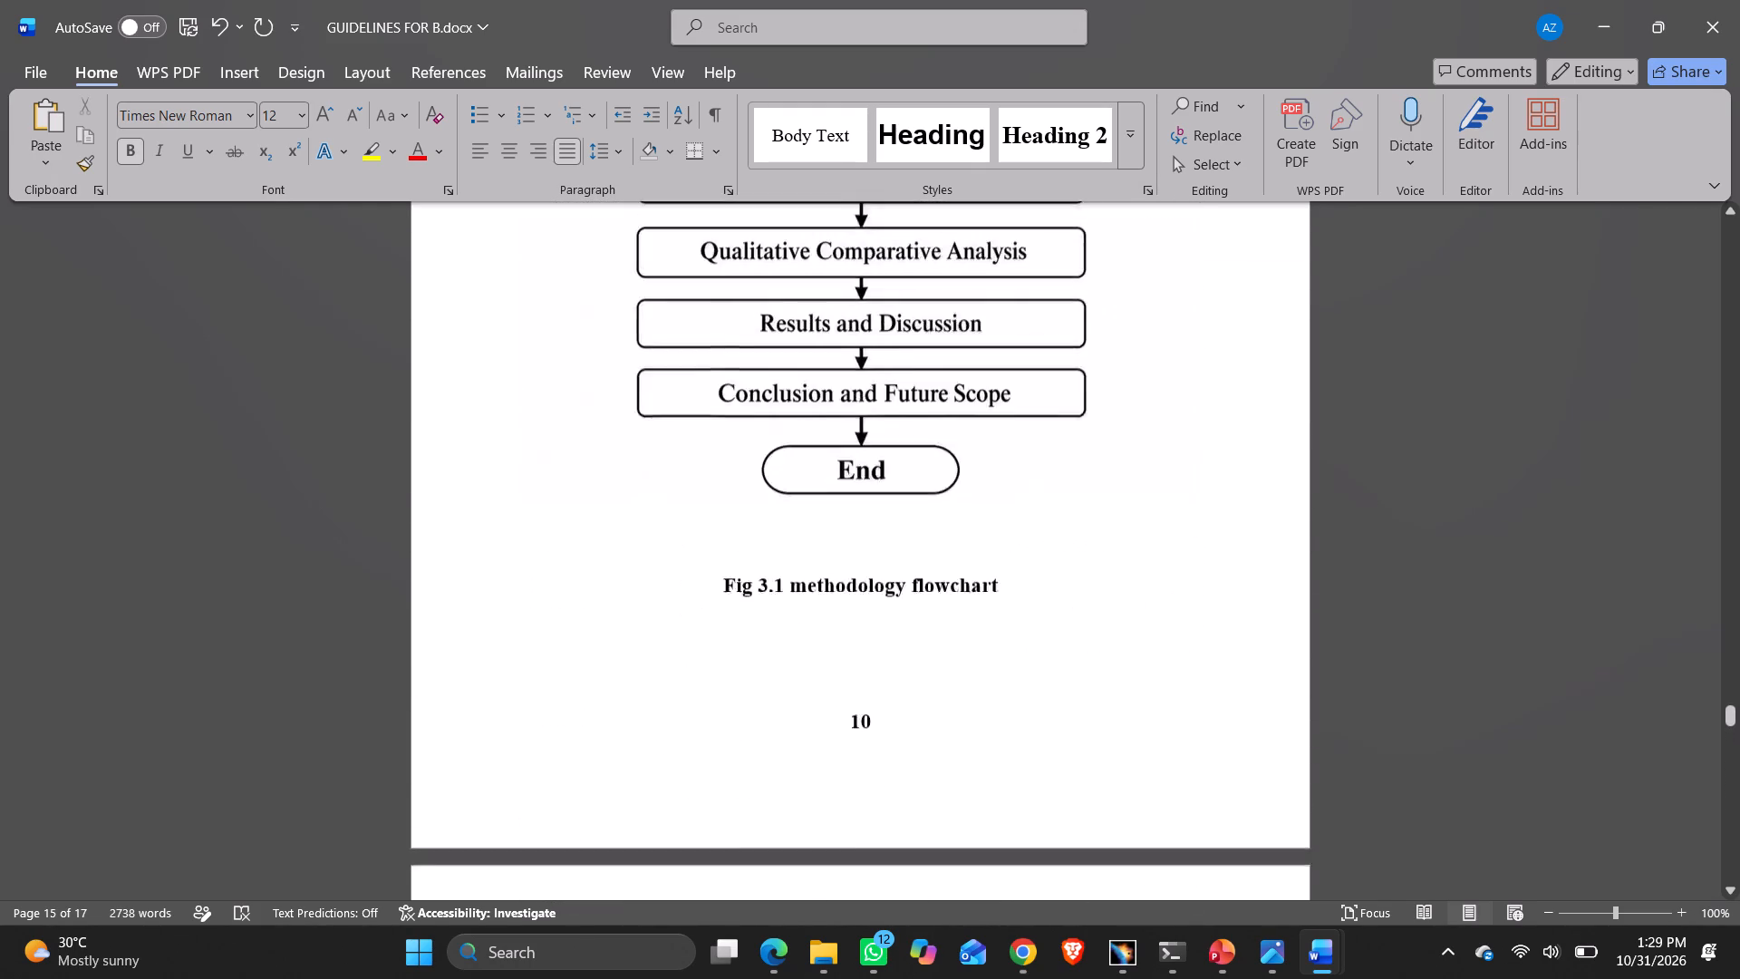
{"action": "scroll", "coordinate": [704, 552], "scroll_direction": "up", "scroll_amount": 20}
{"action": "scroll", "coordinate": [704, 552], "scroll_direction": "up", "scroll_amount": 14}
{"action": "scroll", "coordinate": [704, 552], "scroll_direction": "up", "scroll_amount": 8}
{"action": "scroll", "coordinate": [704, 552], "scroll_direction": "up", "scroll_amount": 15}
{"action": "scroll", "coordinate": [704, 552], "scroll_direction": "up", "scroll_amount": 14}
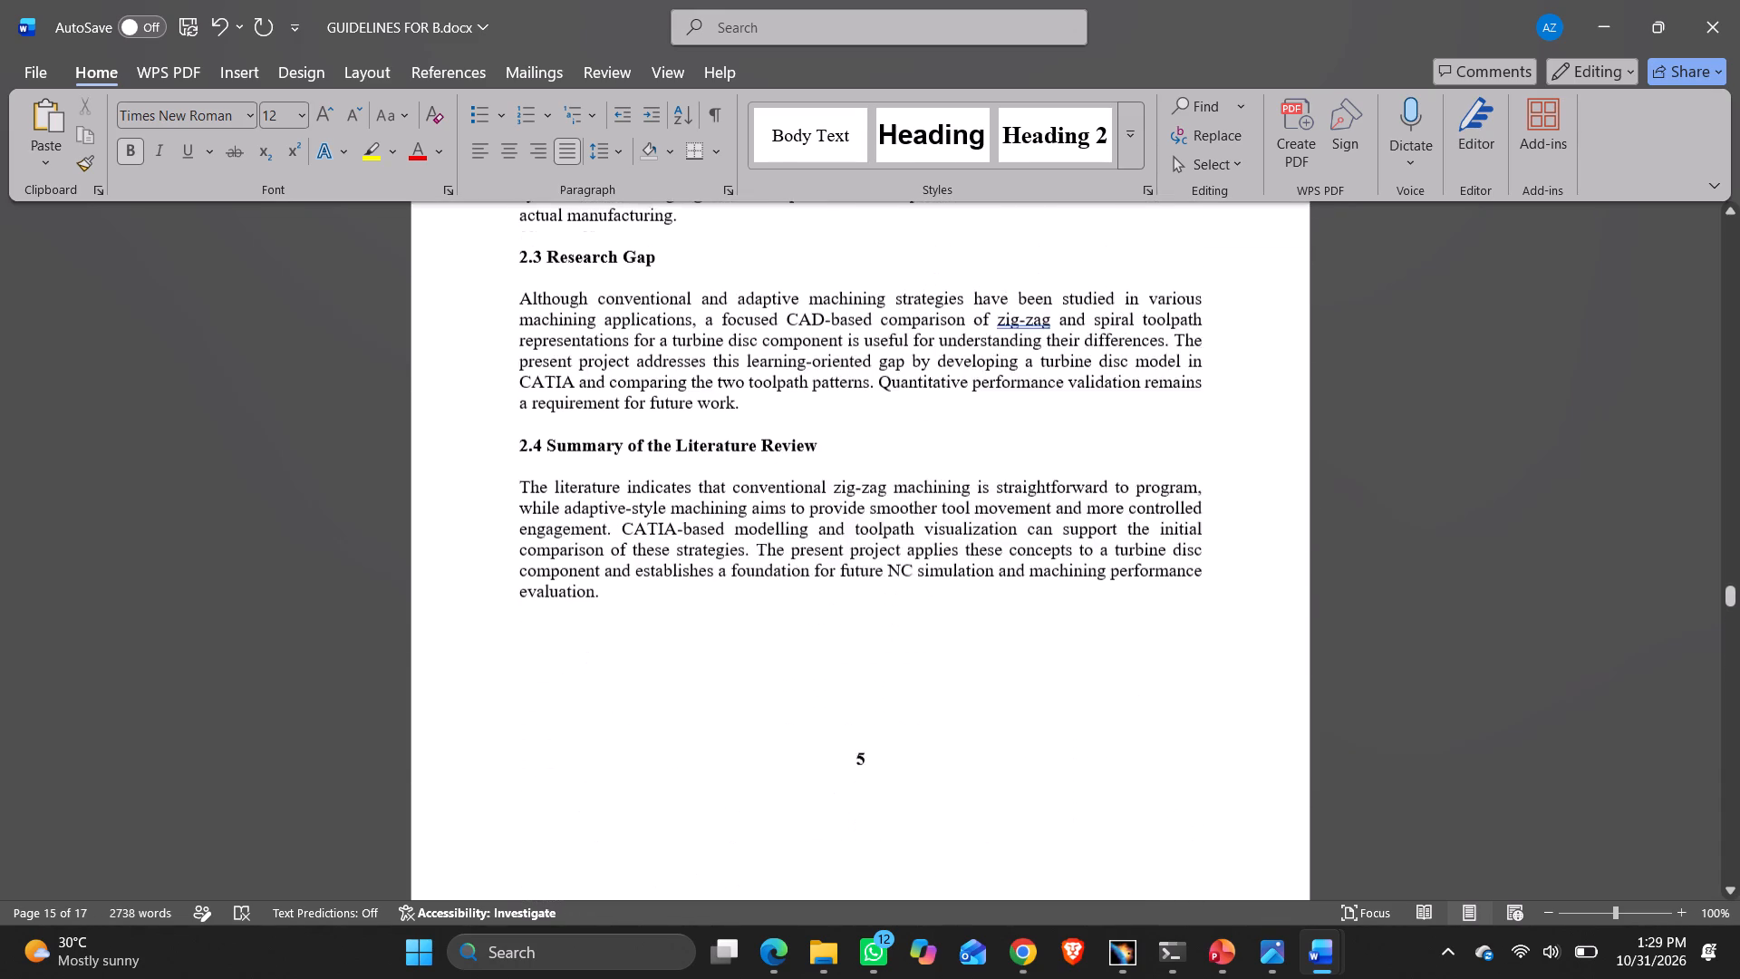
{"action": "scroll", "coordinate": [704, 553], "scroll_direction": "up", "scroll_amount": 15}
{"action": "scroll", "coordinate": [704, 555], "scroll_direction": "up", "scroll_amount": 8}
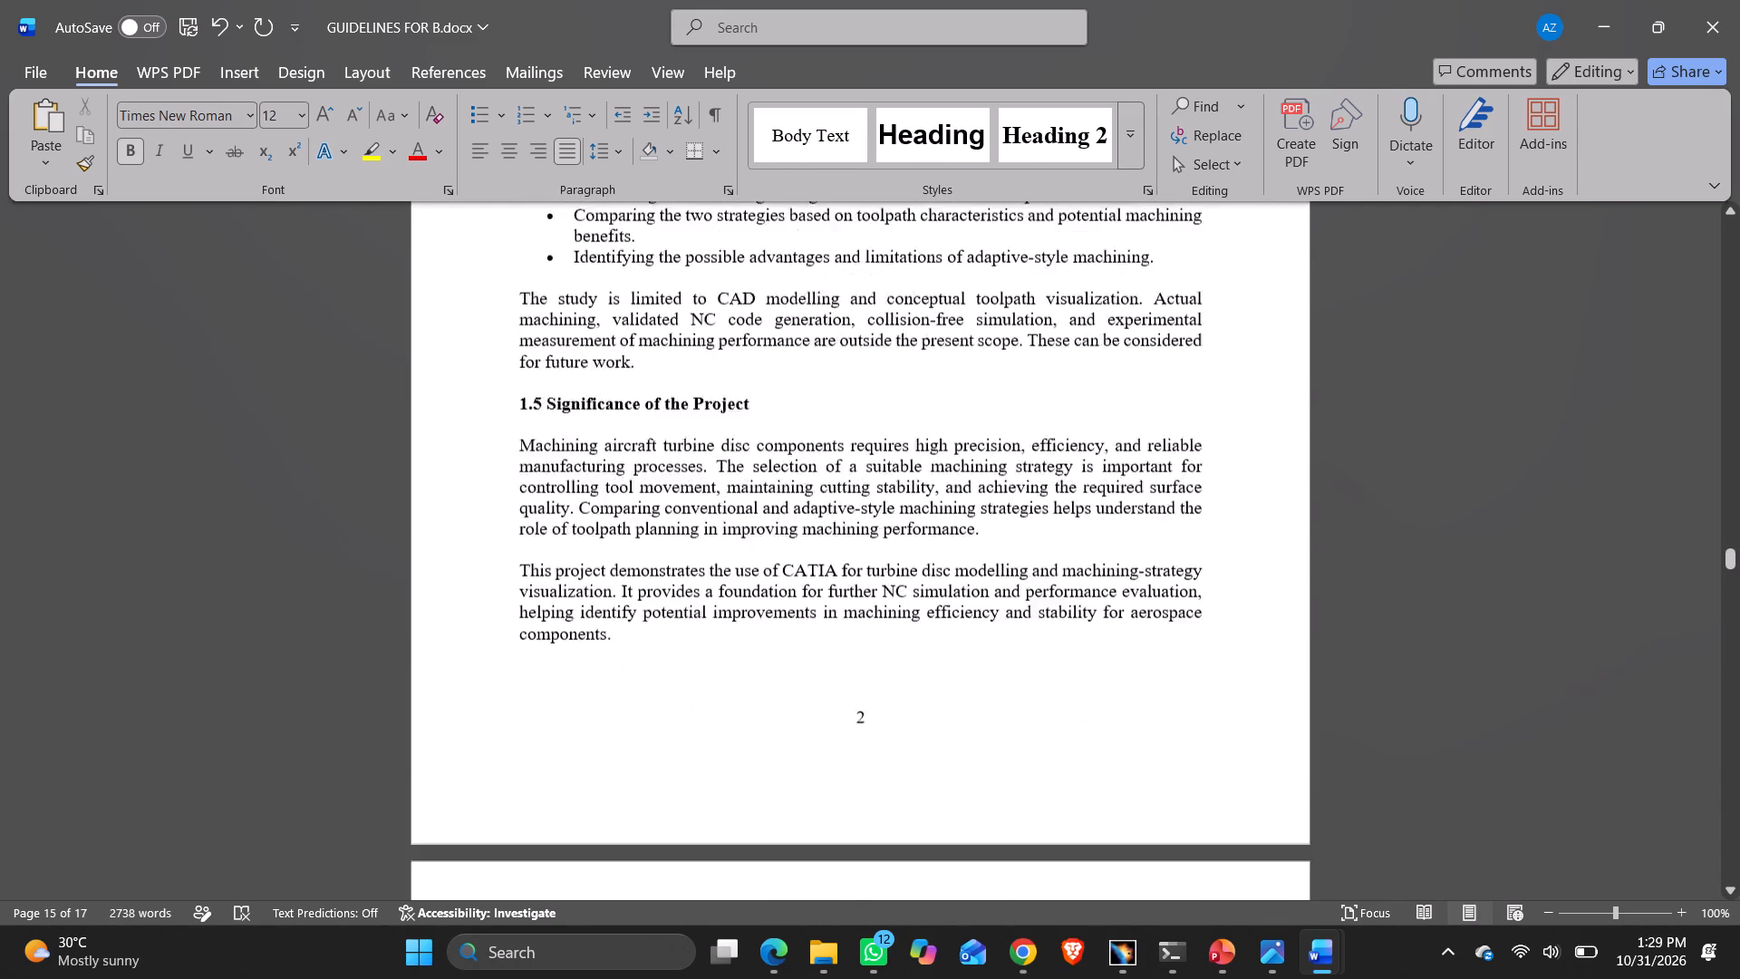
{"action": "scroll", "coordinate": [704, 556], "scroll_direction": "up", "scroll_amount": 8}
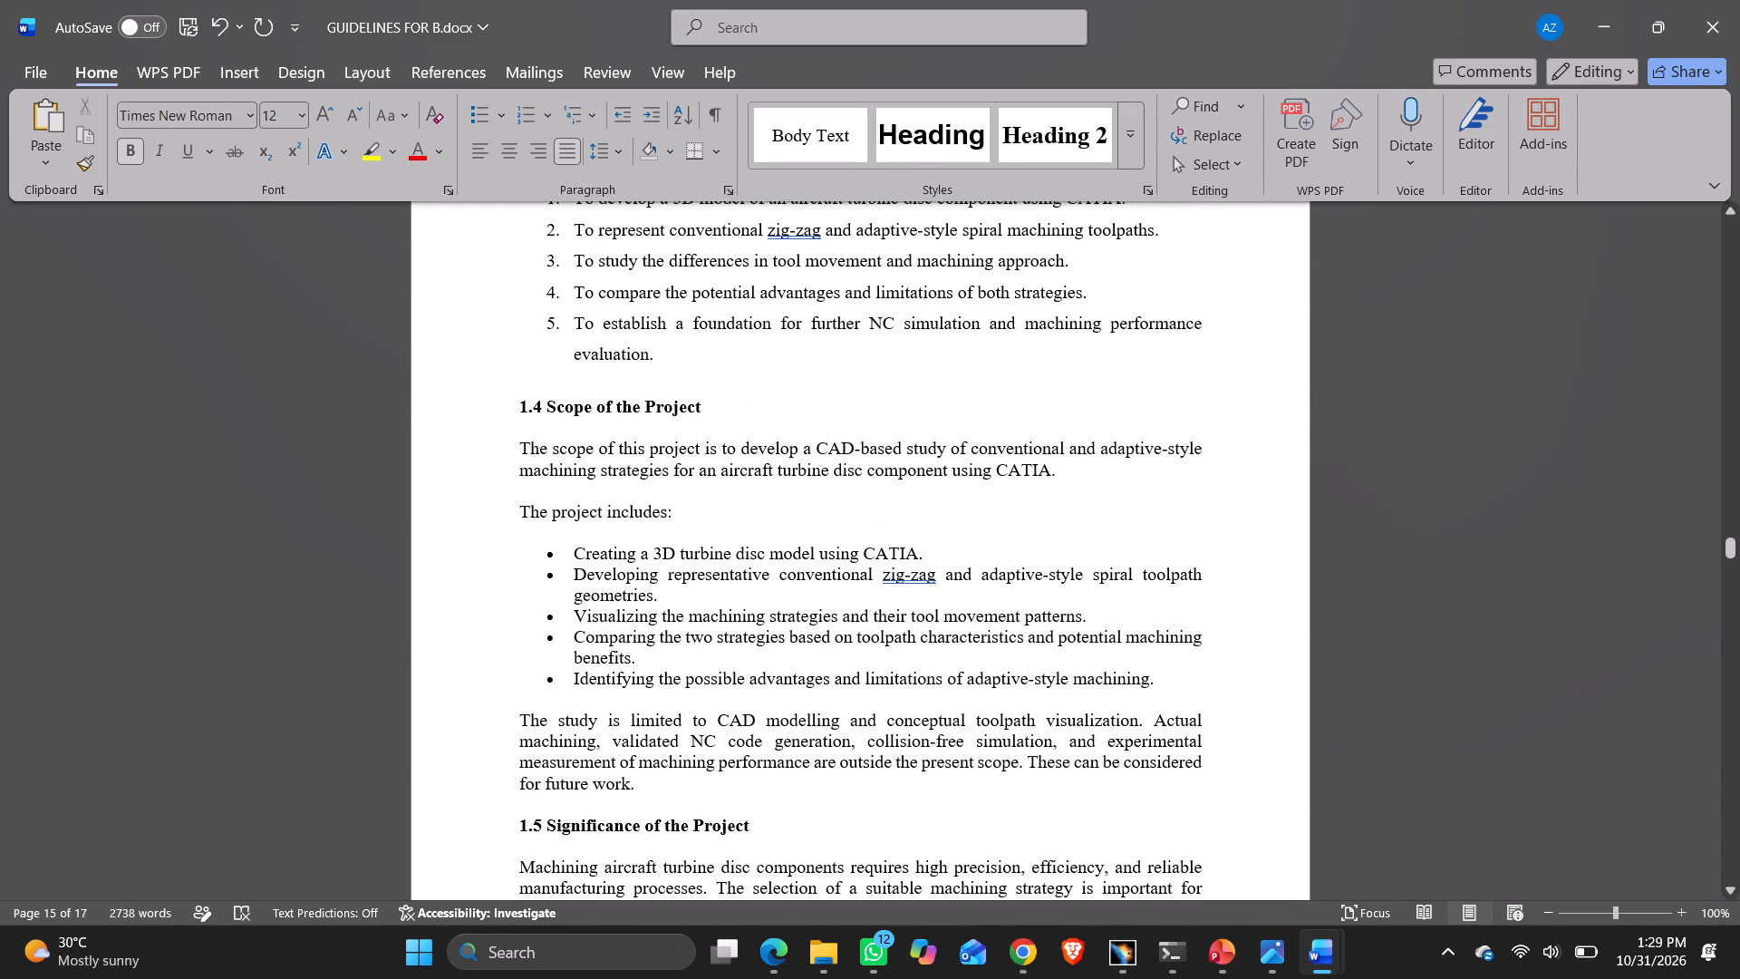
{"action": "scroll", "coordinate": [703, 560], "scroll_direction": "up", "scroll_amount": 18}
{"action": "scroll", "coordinate": [717, 568], "scroll_direction": "up", "scroll_amount": 10}
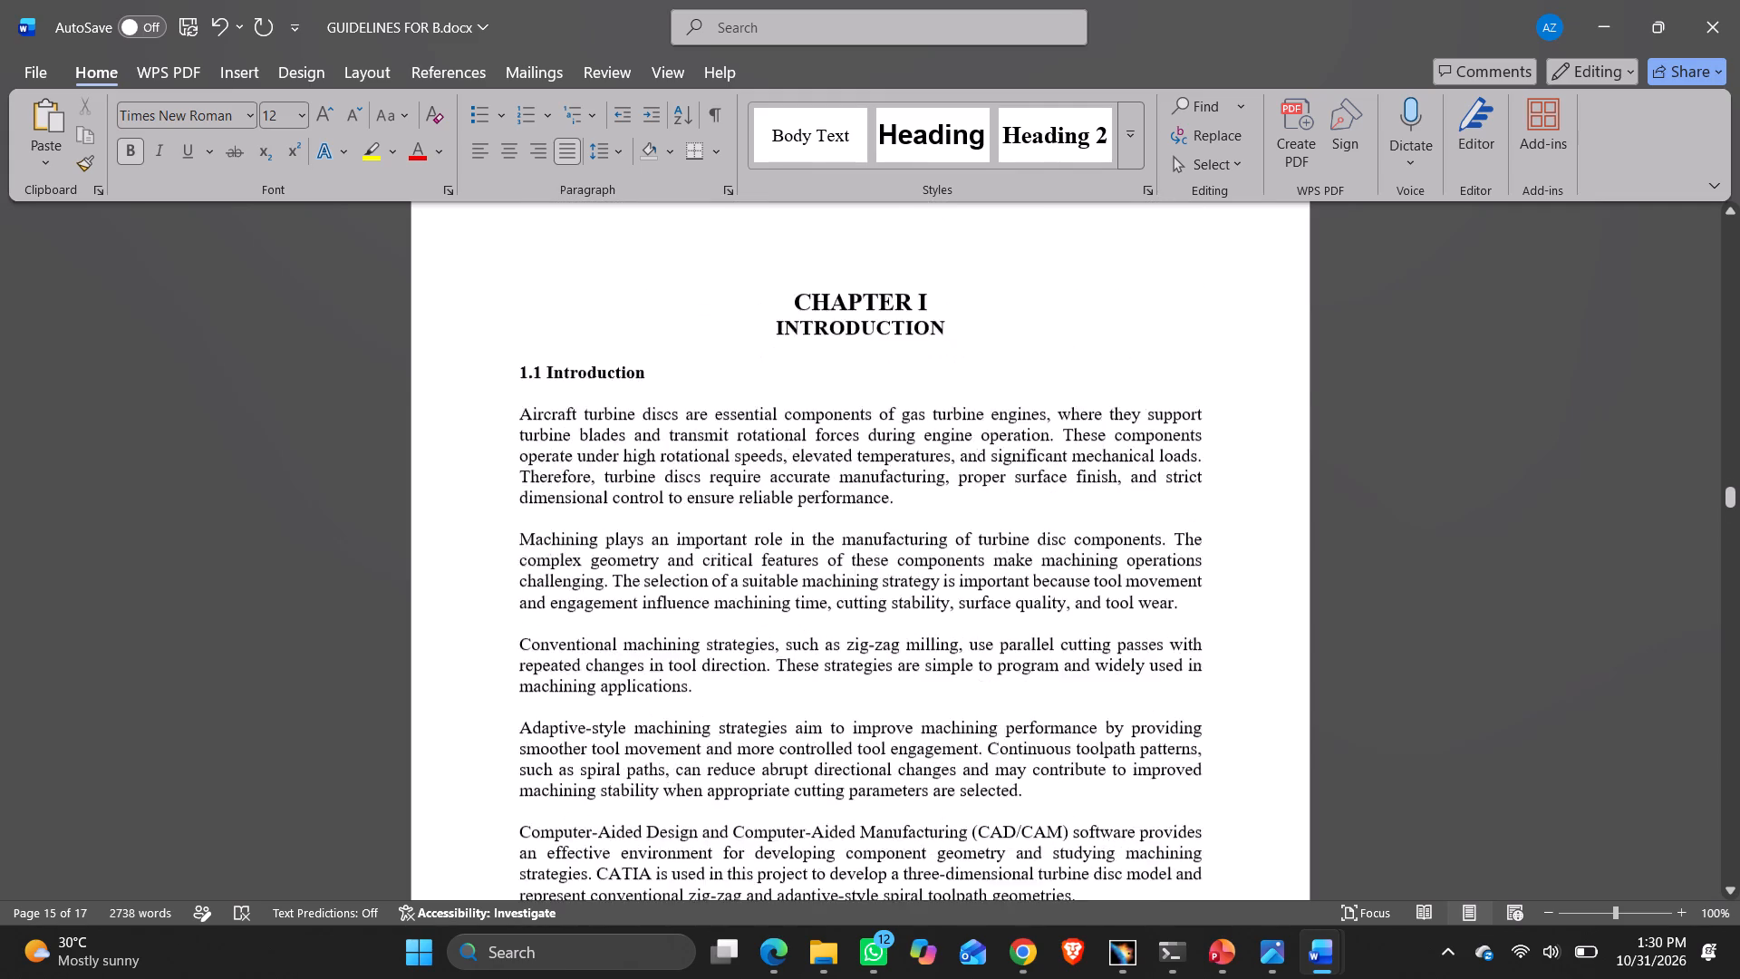
{"action": "scroll", "coordinate": [717, 569], "scroll_direction": "up", "scroll_amount": 14}
{"action": "scroll", "coordinate": [717, 569], "scroll_direction": "down", "scroll_amount": 5}
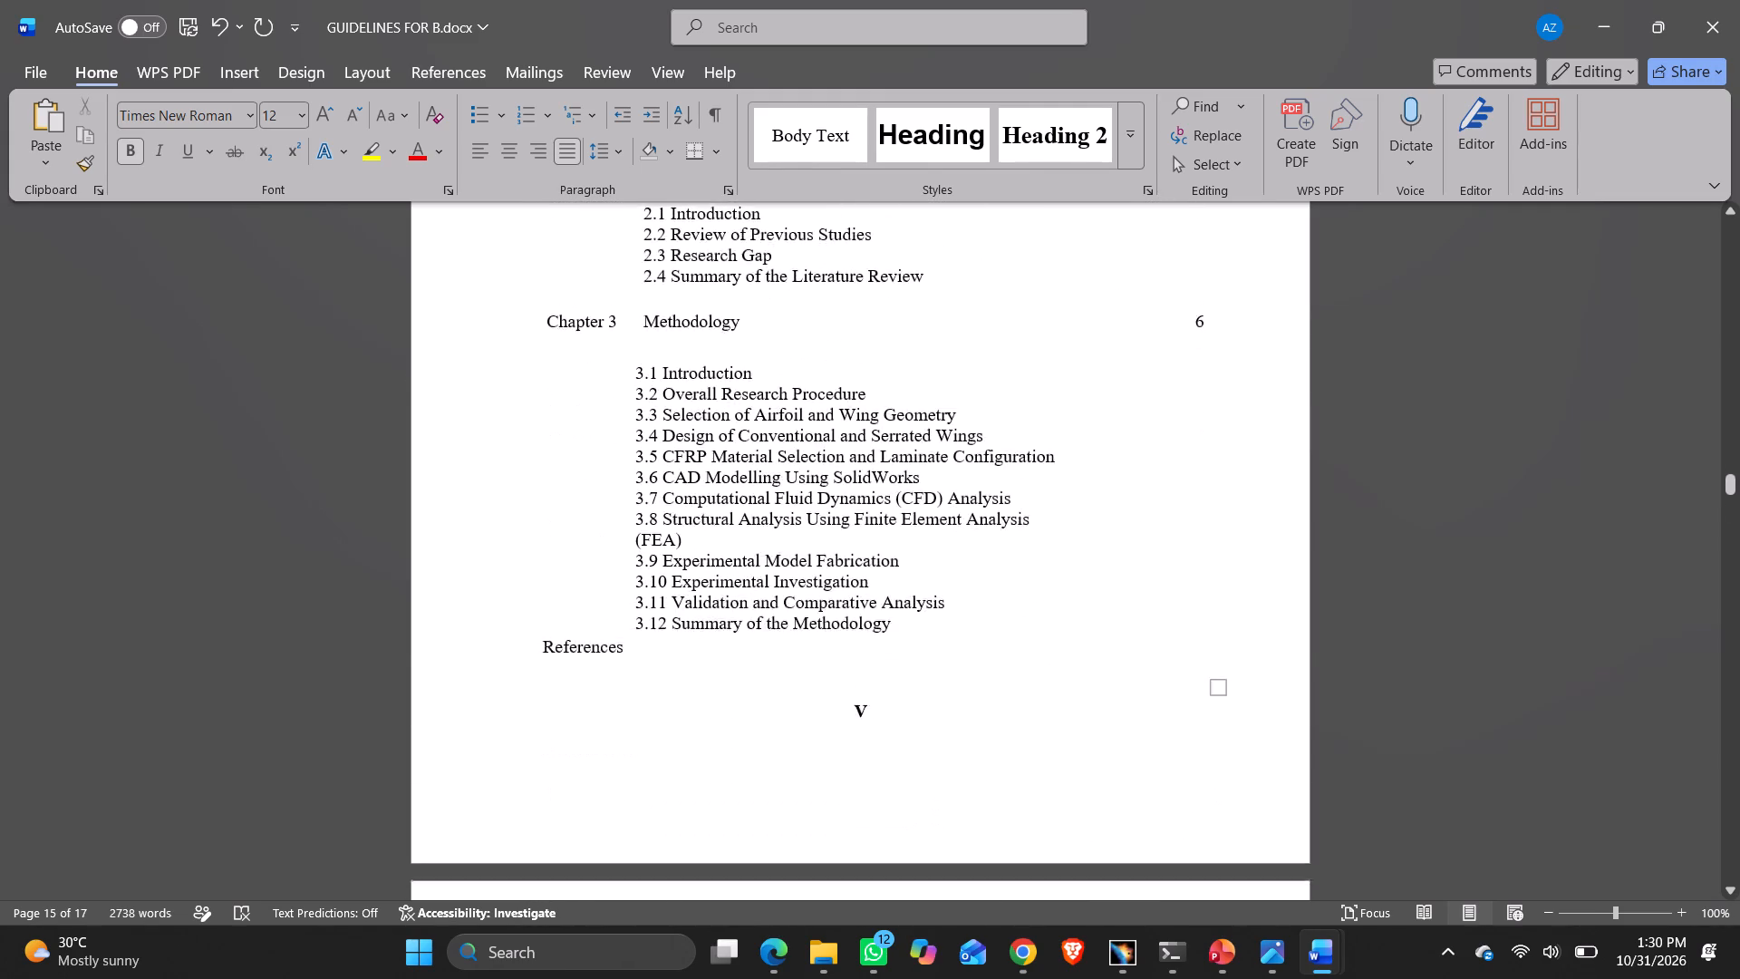
Add a blank line below the "3.12 Summary of the Methodology" entry in the table of contents.
{"action": "scroll", "coordinate": [718, 570], "scroll_direction": "down", "scroll_amount": 1}
{"action": "left_click", "coordinate": [904, 516]}
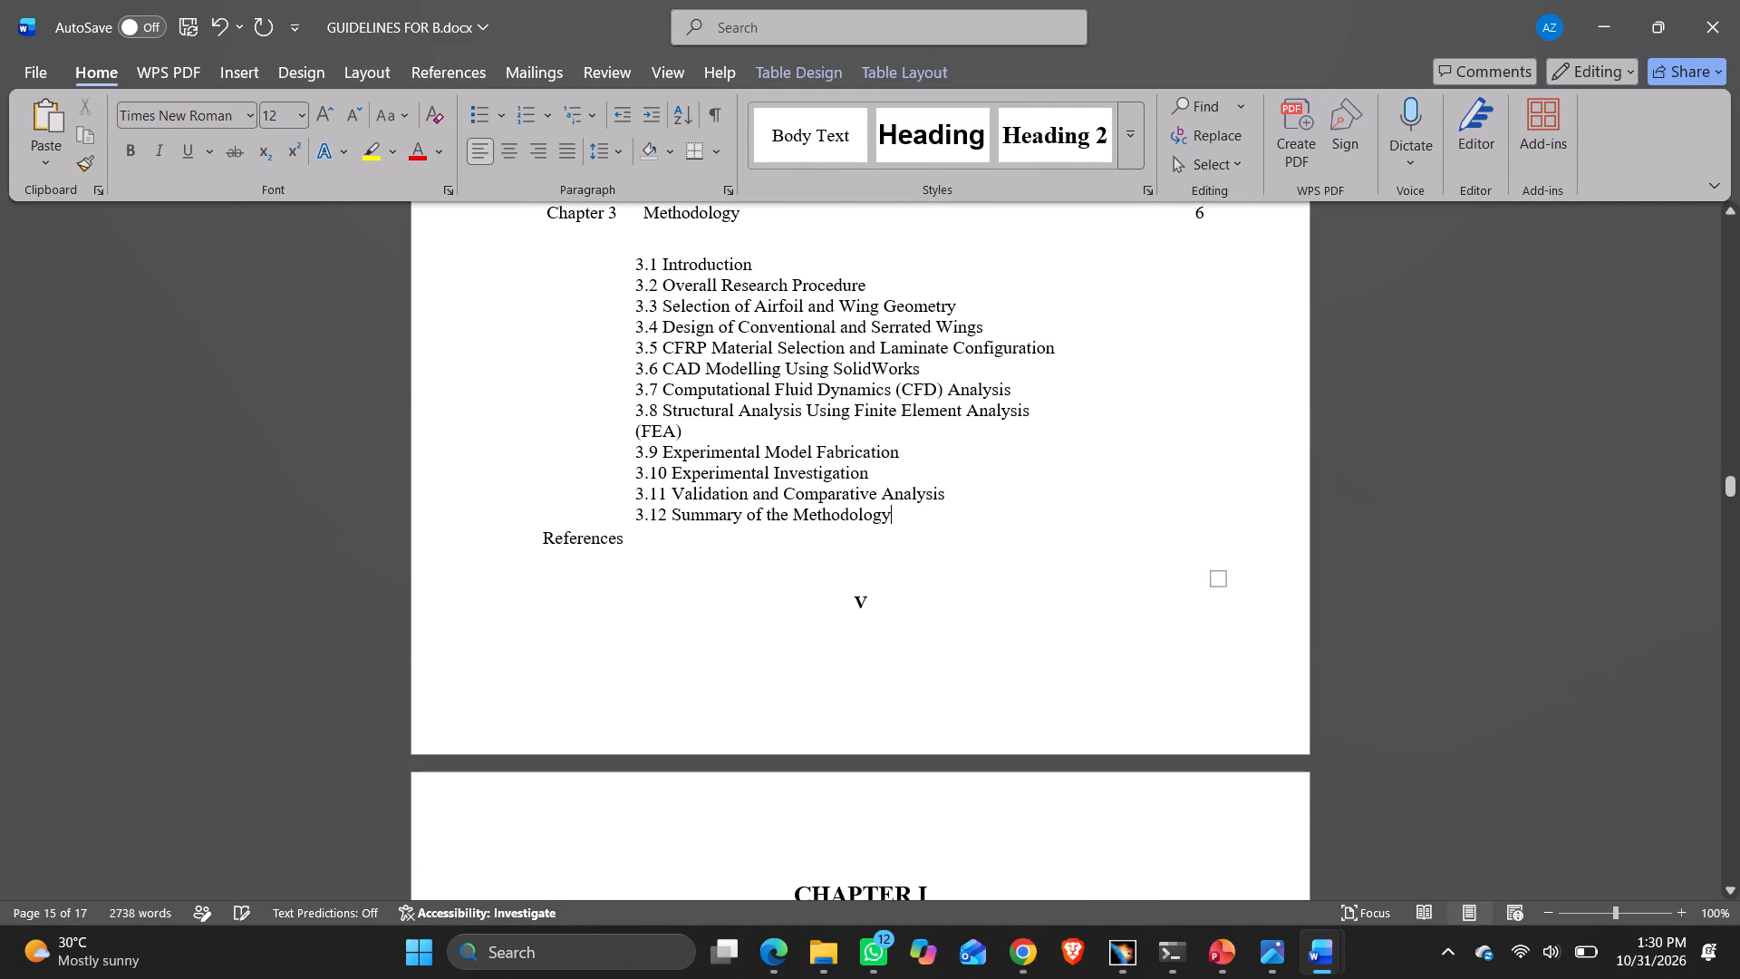
{"action": "key", "text": "Return"}
{"action": "key", "text": "Return"}
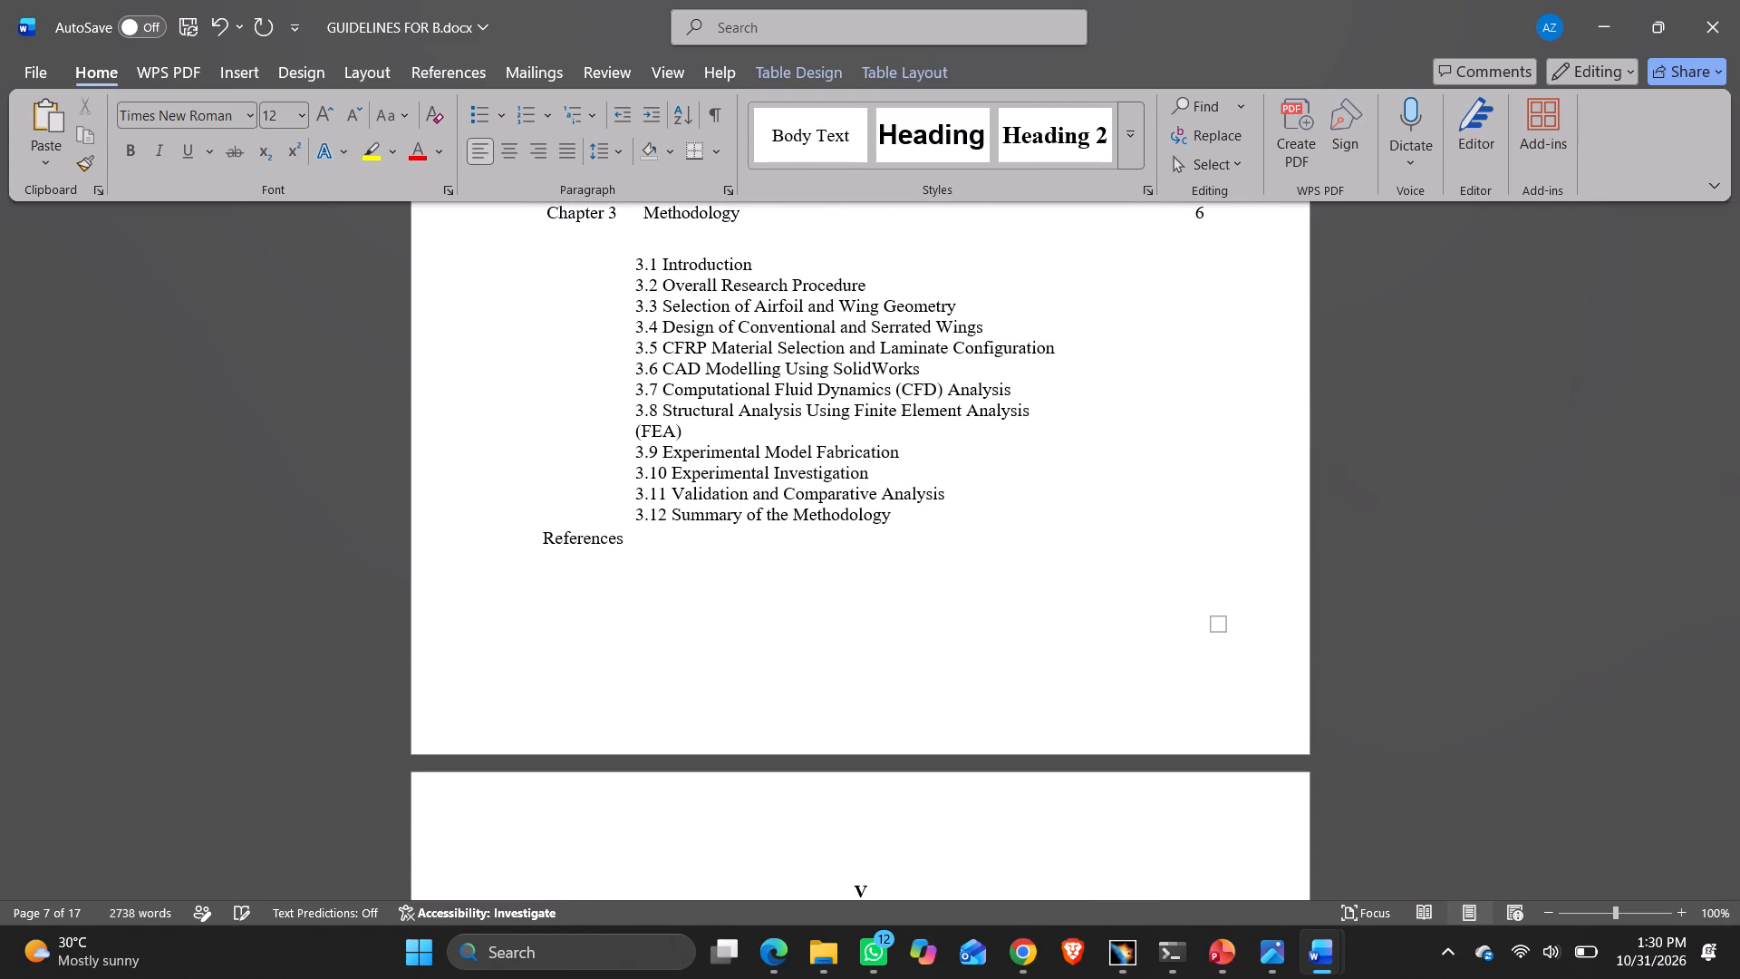
{"action": "key", "text": "Up"}
{"action": "key", "text": "Return"}
{"action": "key", "text": "BackSpace"}
{"action": "key", "text": "BackSpace"}
{"action": "key", "text": "BackSpace"}
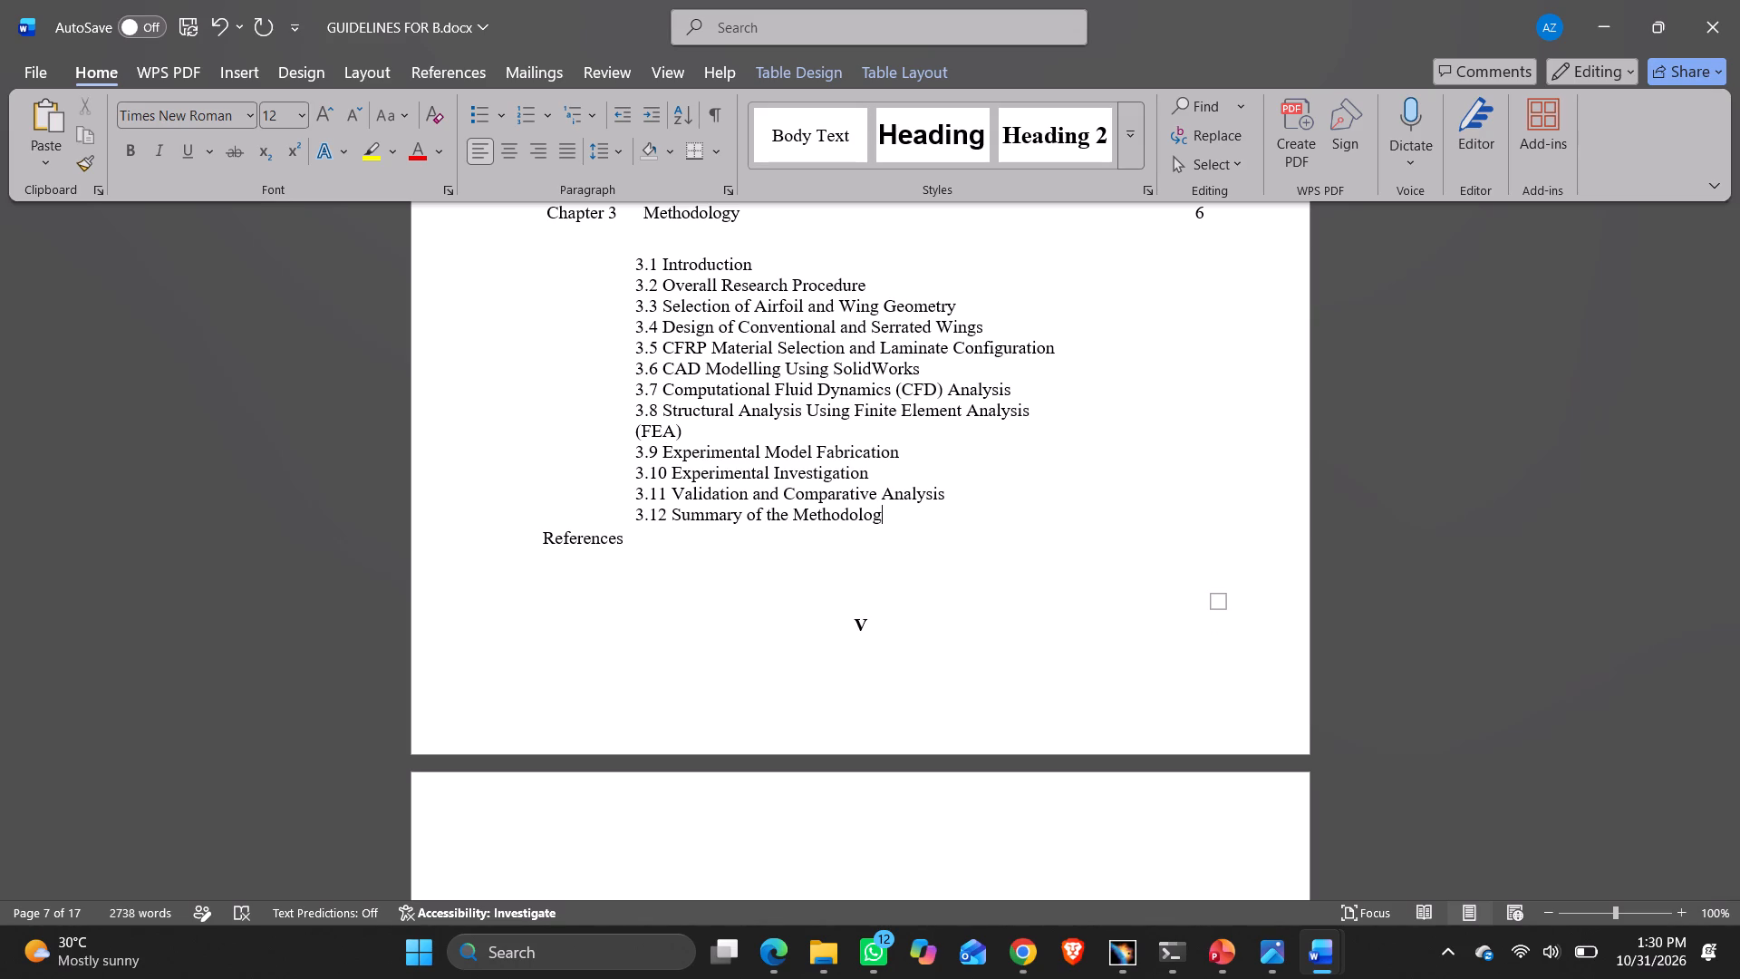
{"action": "key", "text": "ctrl+z"}
Replace the "References" label below the Chapter 3 entries in the table of contents with "Chapter 4".
{"action": "left_click_drag", "start_coordinate": [624, 538], "coordinate": [528, 537]}
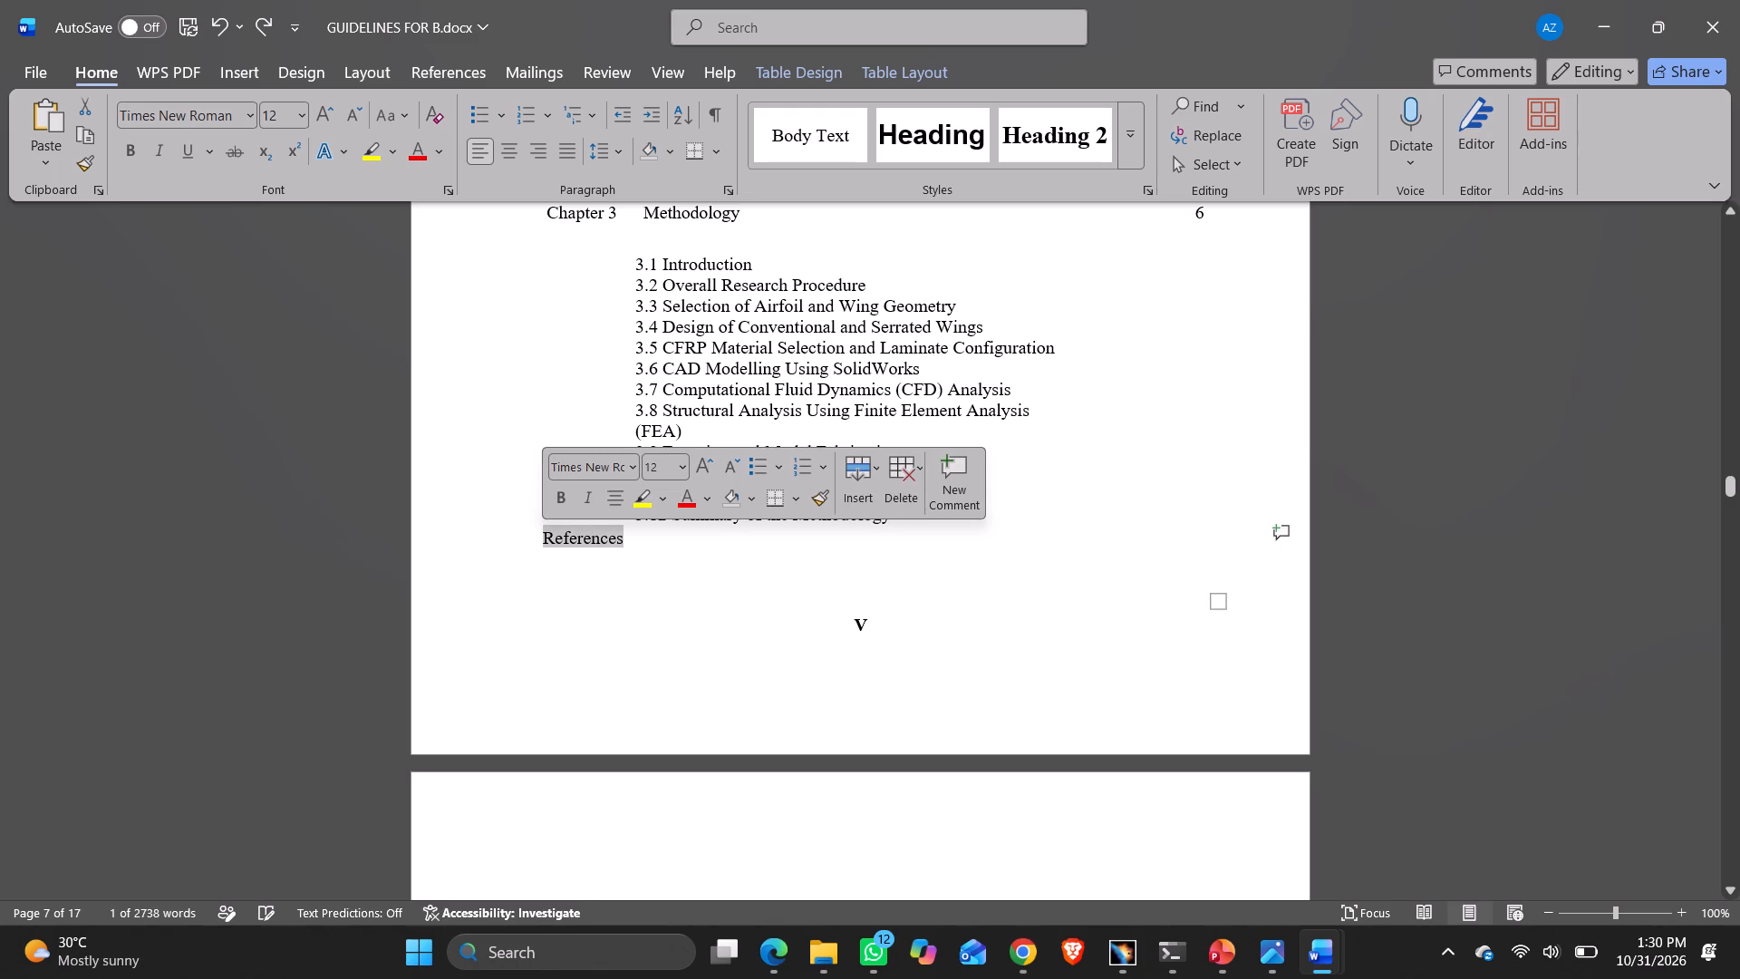
{"action": "key", "text": "BackSpace"}
{"action": "type", "text": "Cha"}
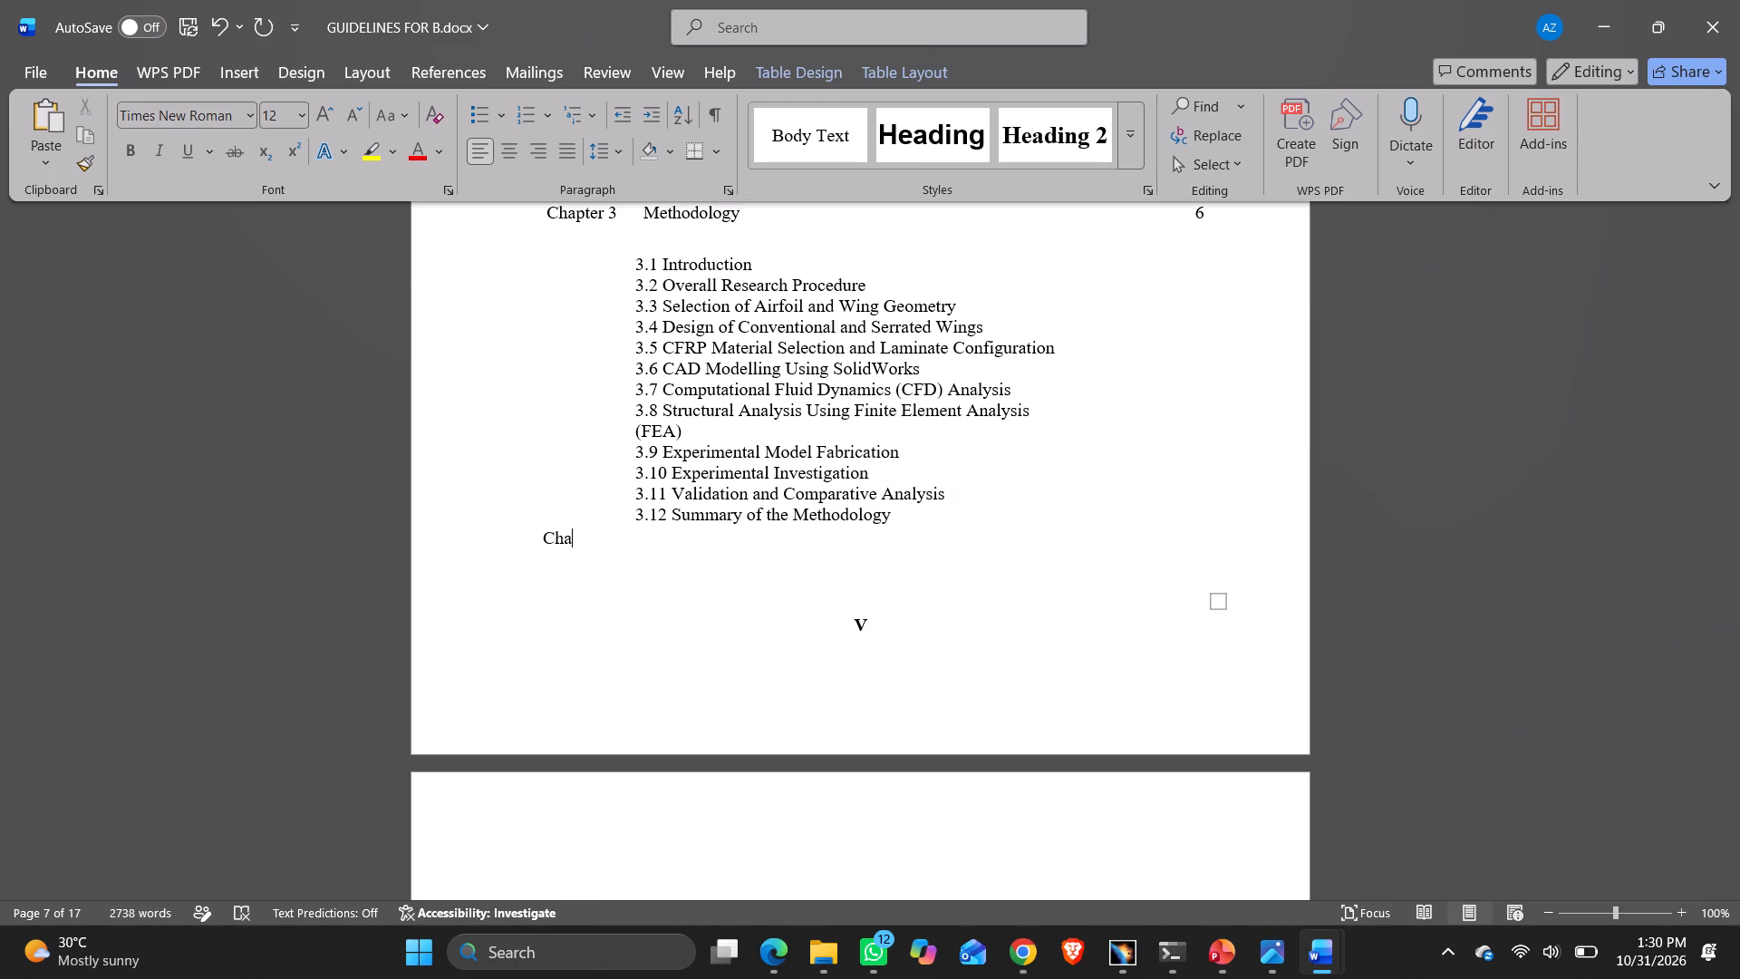
{"action": "type", "text": "pter"}
{"action": "key", "text": "space"}
{"action": "type", "text": "4"}
{"action": "key", "text": "space"}
Look up the title and section headings of Chapter IV in the report body.
{"action": "key", "text": "alt+Tab"}
{"action": "key", "text": "alt+Tab"}
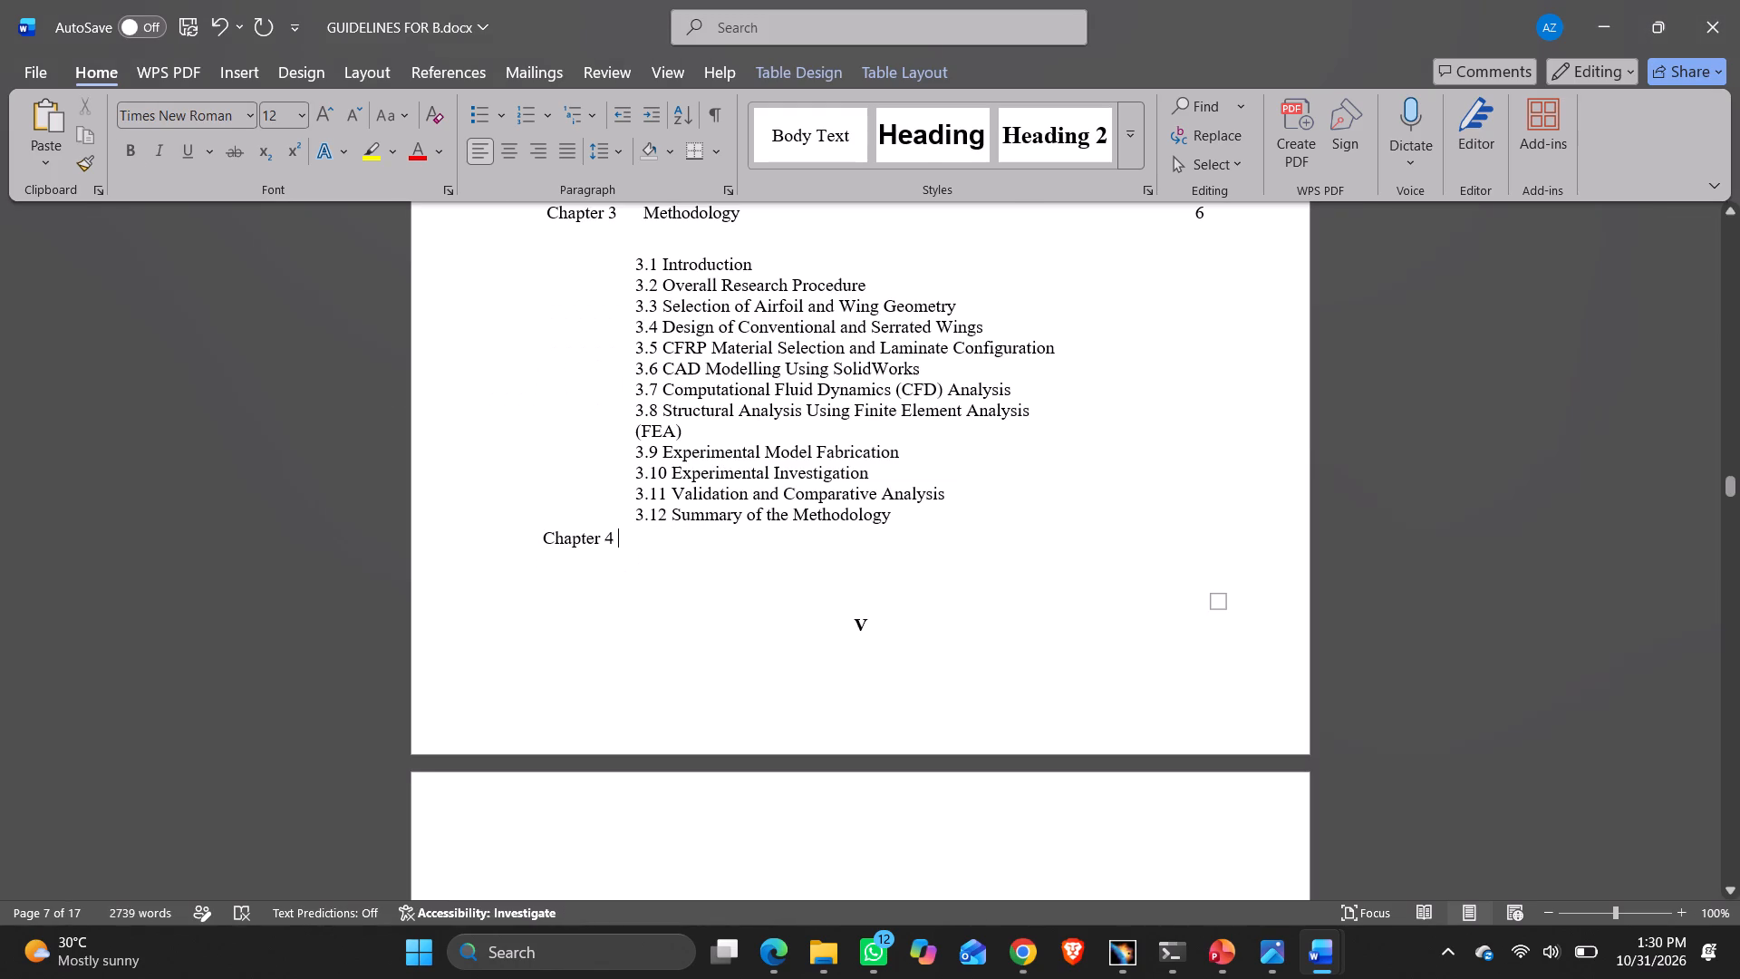
{"action": "scroll", "coordinate": [588, 502], "scroll_direction": "down", "scroll_amount": 20}
{"action": "scroll", "coordinate": [588, 502], "scroll_direction": "down", "scroll_amount": 6}
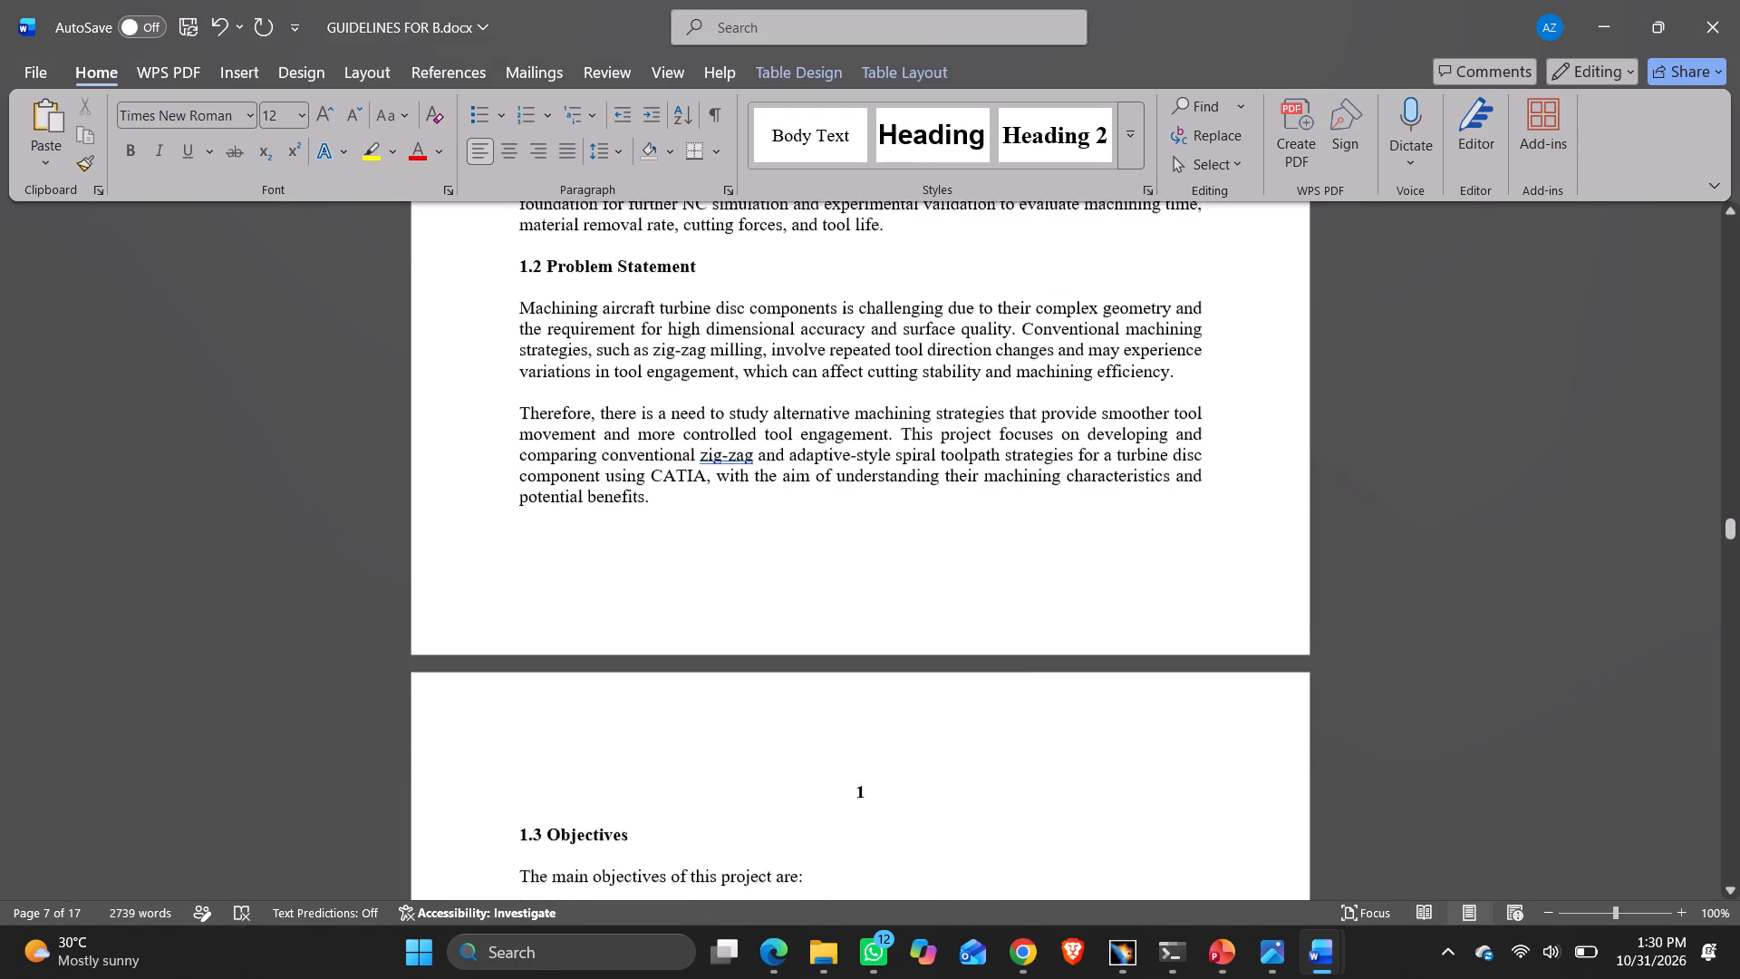
{"action": "scroll", "coordinate": [584, 561], "scroll_direction": "down", "scroll_amount": 20}
{"action": "scroll", "coordinate": [584, 561], "scroll_direction": "down", "scroll_amount": 18}
{"action": "scroll", "coordinate": [587, 596], "scroll_direction": "down", "scroll_amount": 8}
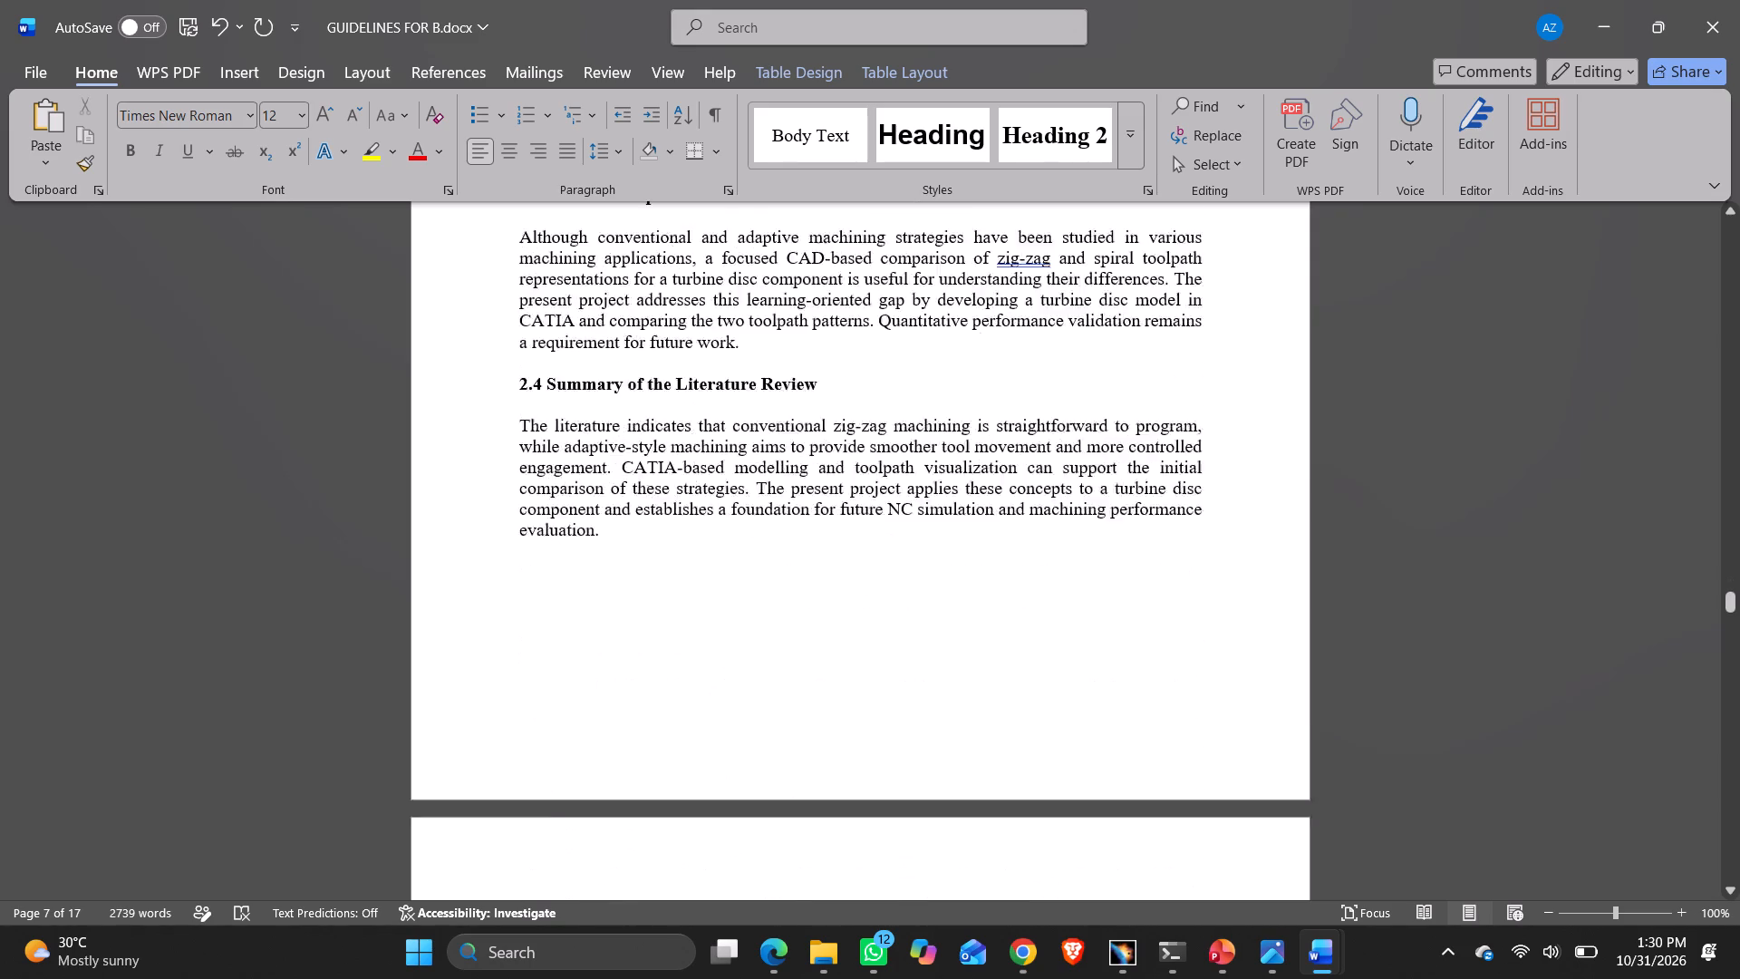
{"action": "scroll", "coordinate": [587, 596], "scroll_direction": "down", "scroll_amount": 20}
{"action": "scroll", "coordinate": [587, 596], "scroll_direction": "down", "scroll_amount": 17}
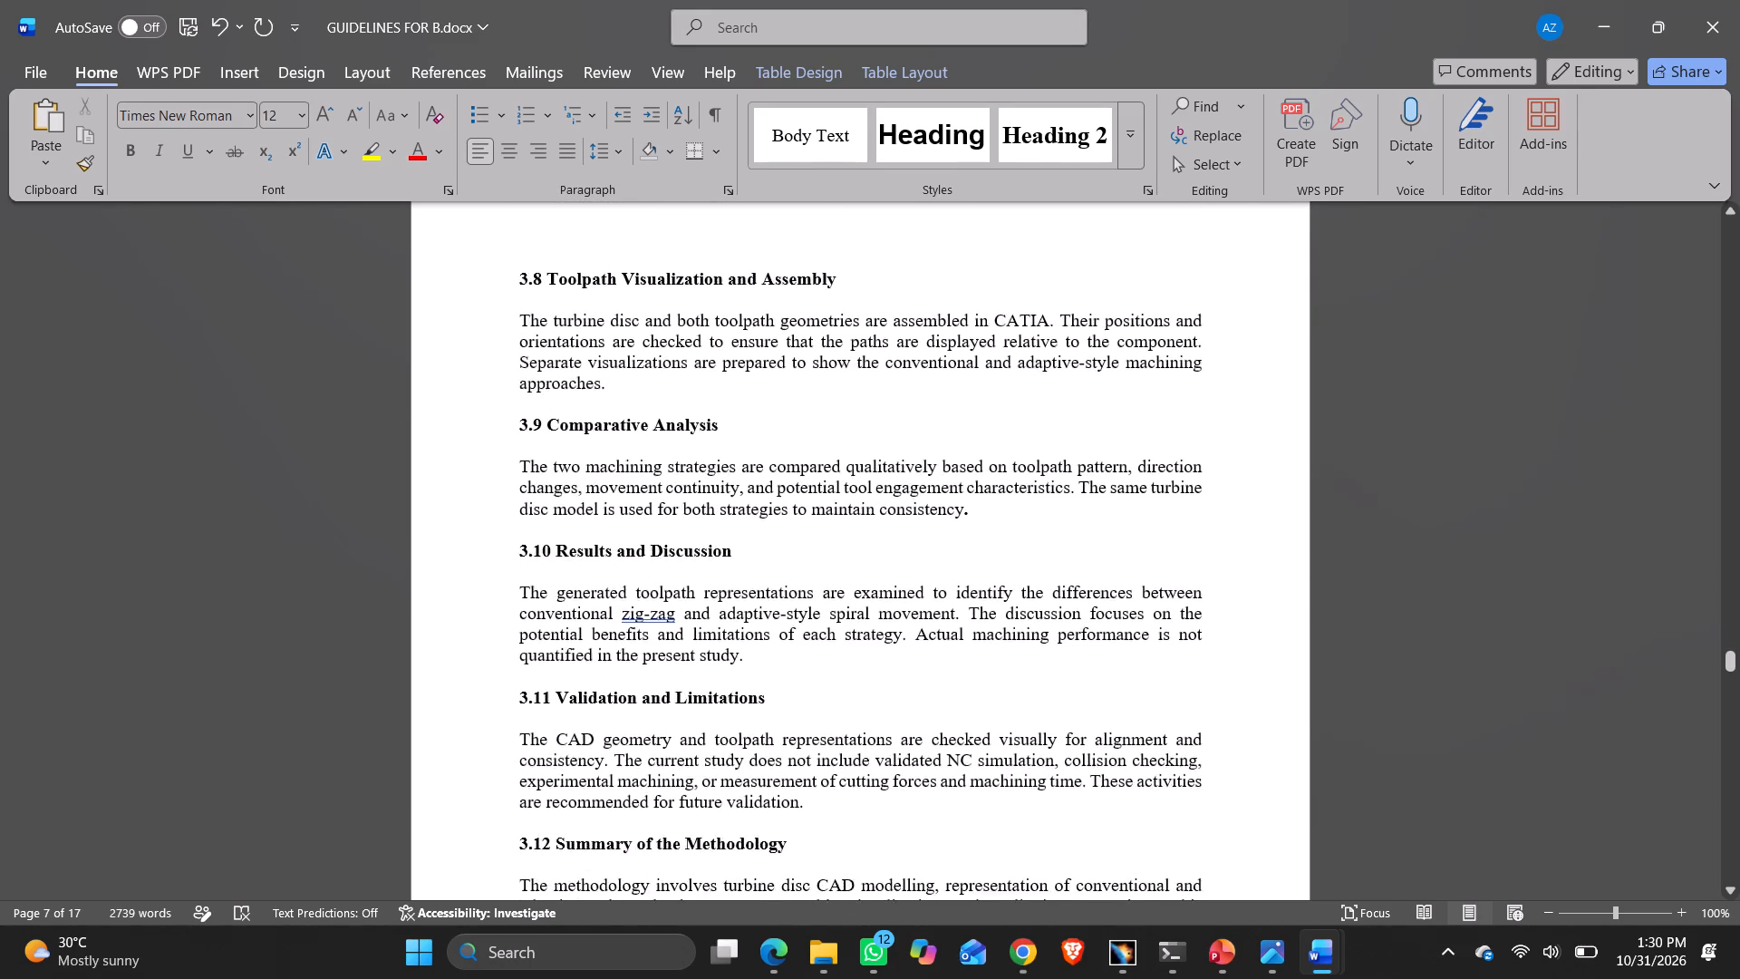
{"action": "scroll", "coordinate": [587, 596], "scroll_direction": "down", "scroll_amount": 15}
{"action": "scroll", "coordinate": [587, 596], "scroll_direction": "down", "scroll_amount": 6}
{"action": "scroll", "coordinate": [587, 597], "scroll_direction": "down", "scroll_amount": 15}
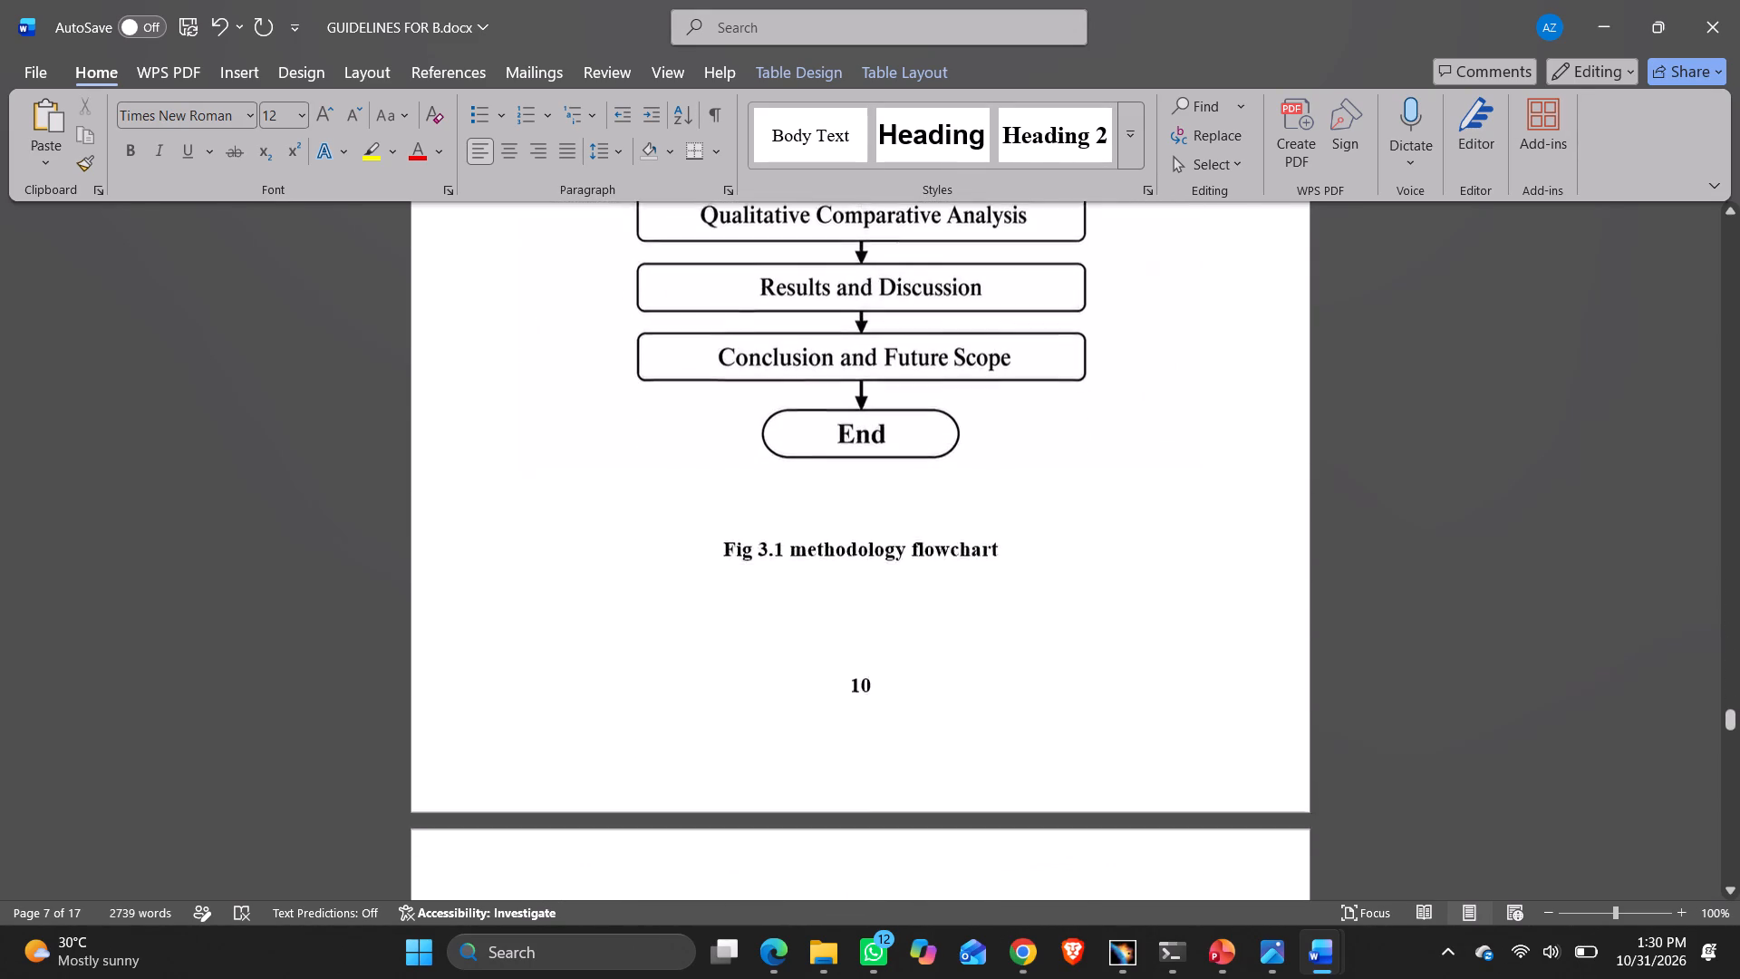
{"action": "scroll", "coordinate": [587, 600], "scroll_direction": "down", "scroll_amount": 6}
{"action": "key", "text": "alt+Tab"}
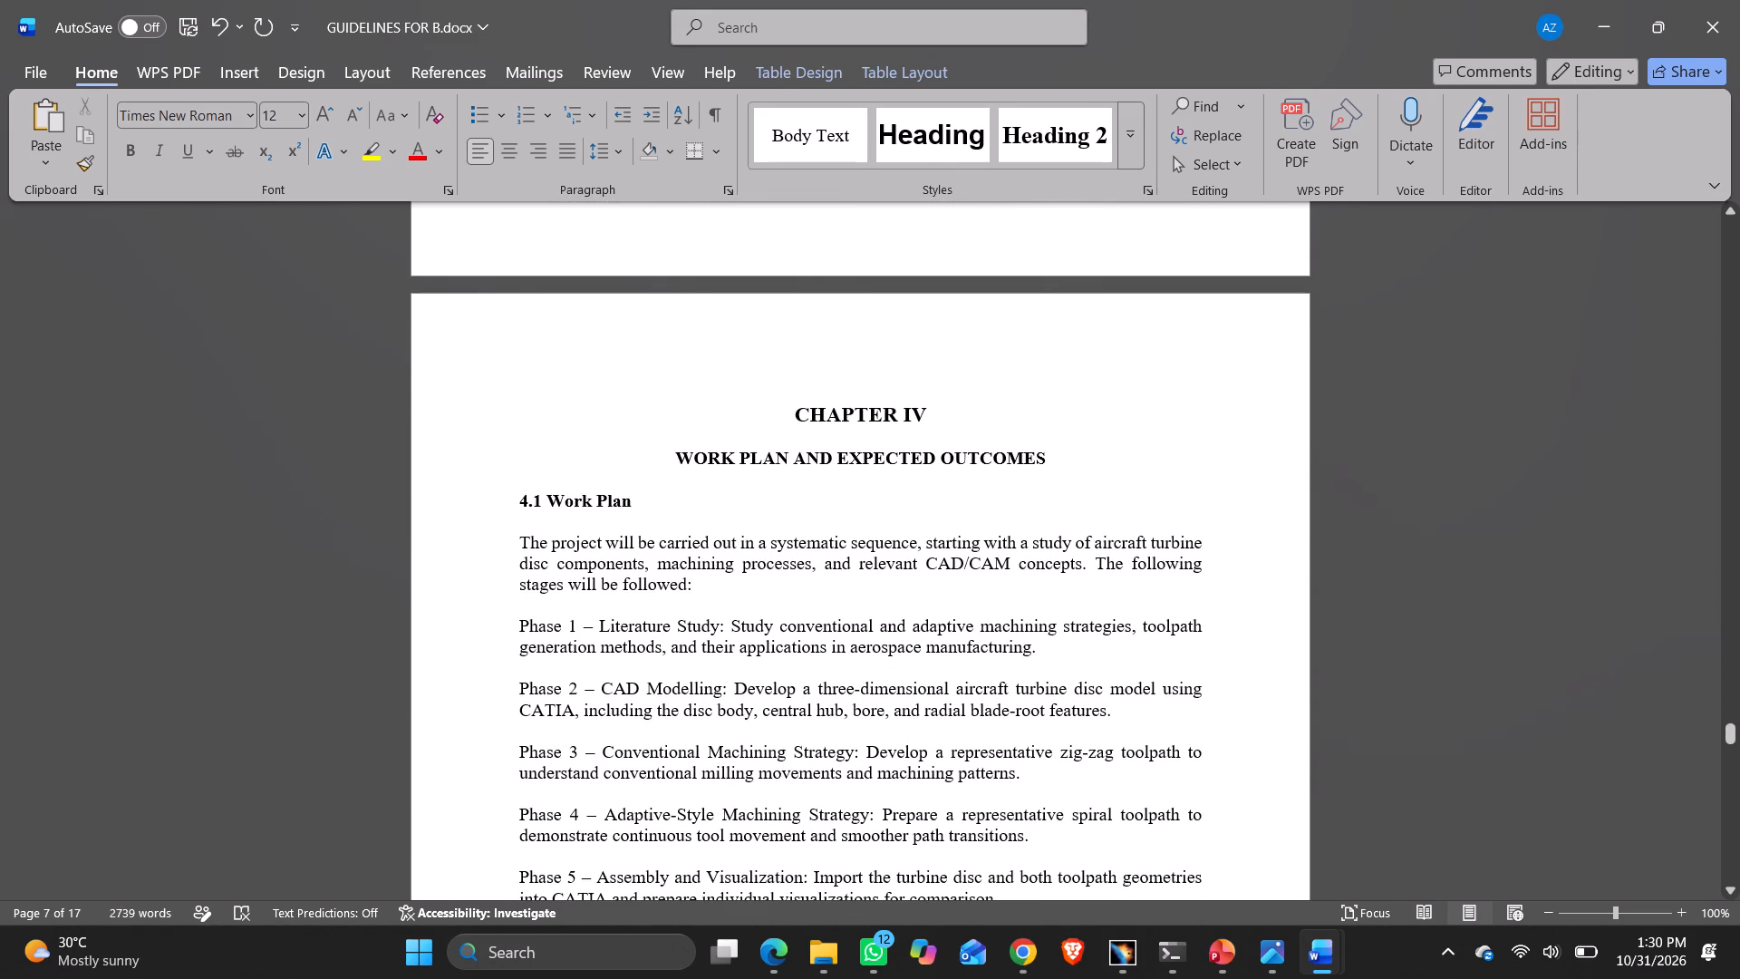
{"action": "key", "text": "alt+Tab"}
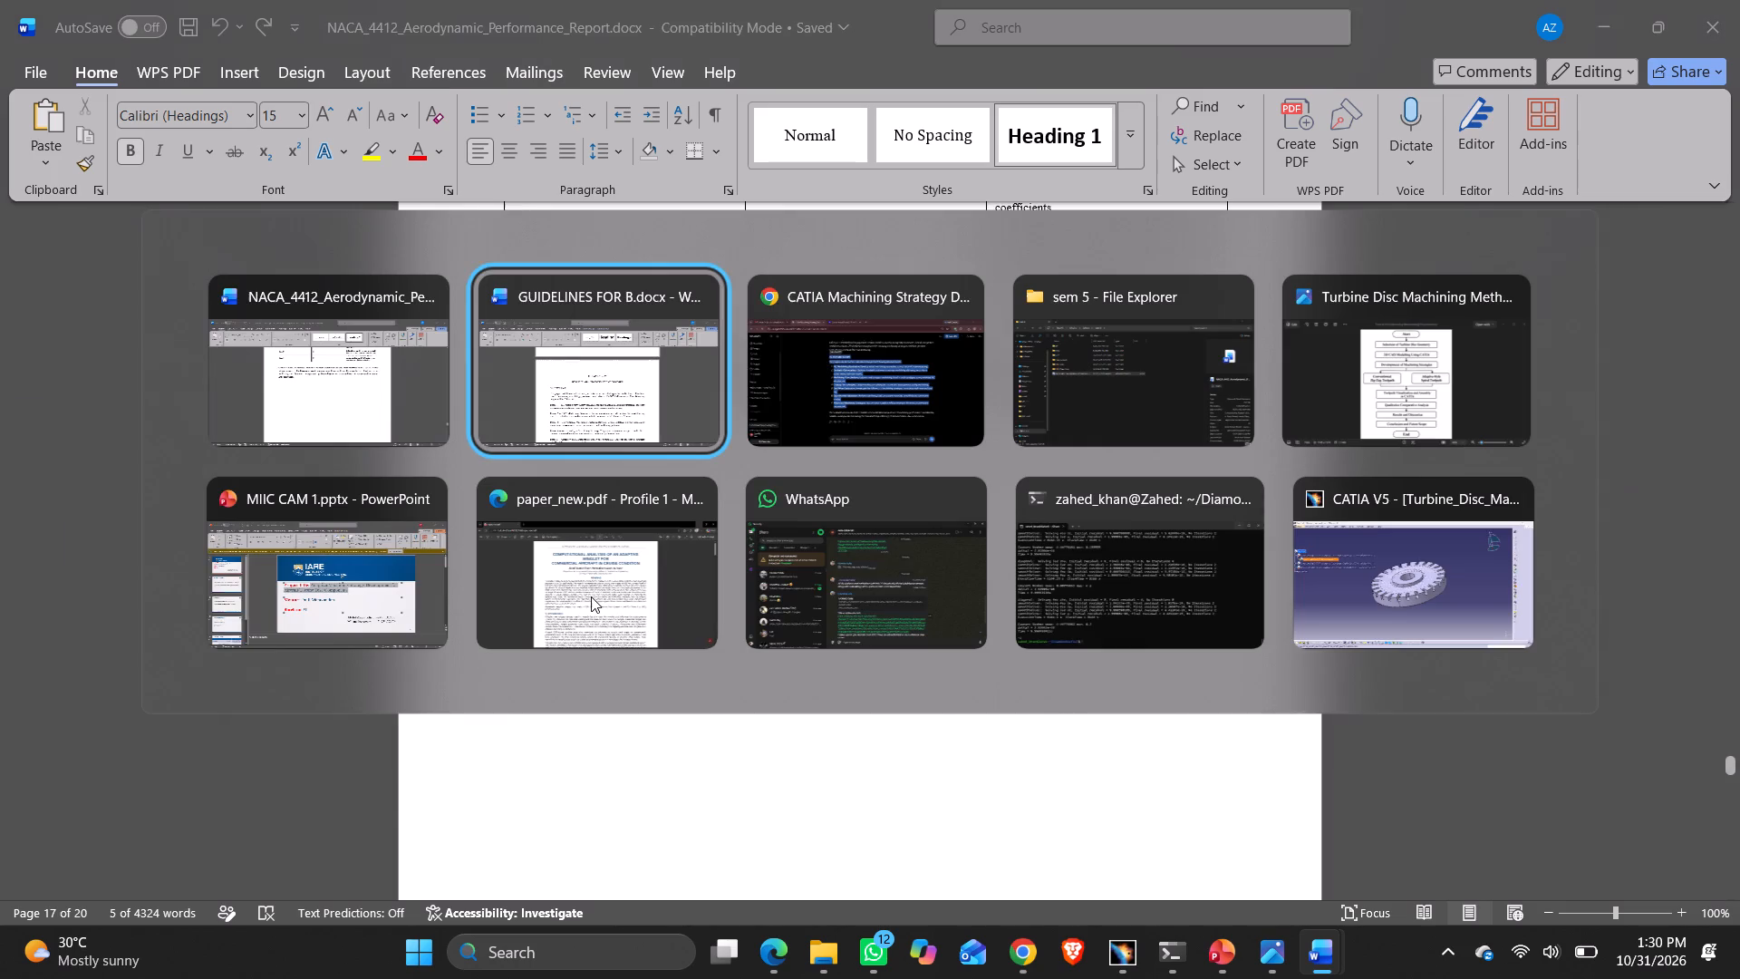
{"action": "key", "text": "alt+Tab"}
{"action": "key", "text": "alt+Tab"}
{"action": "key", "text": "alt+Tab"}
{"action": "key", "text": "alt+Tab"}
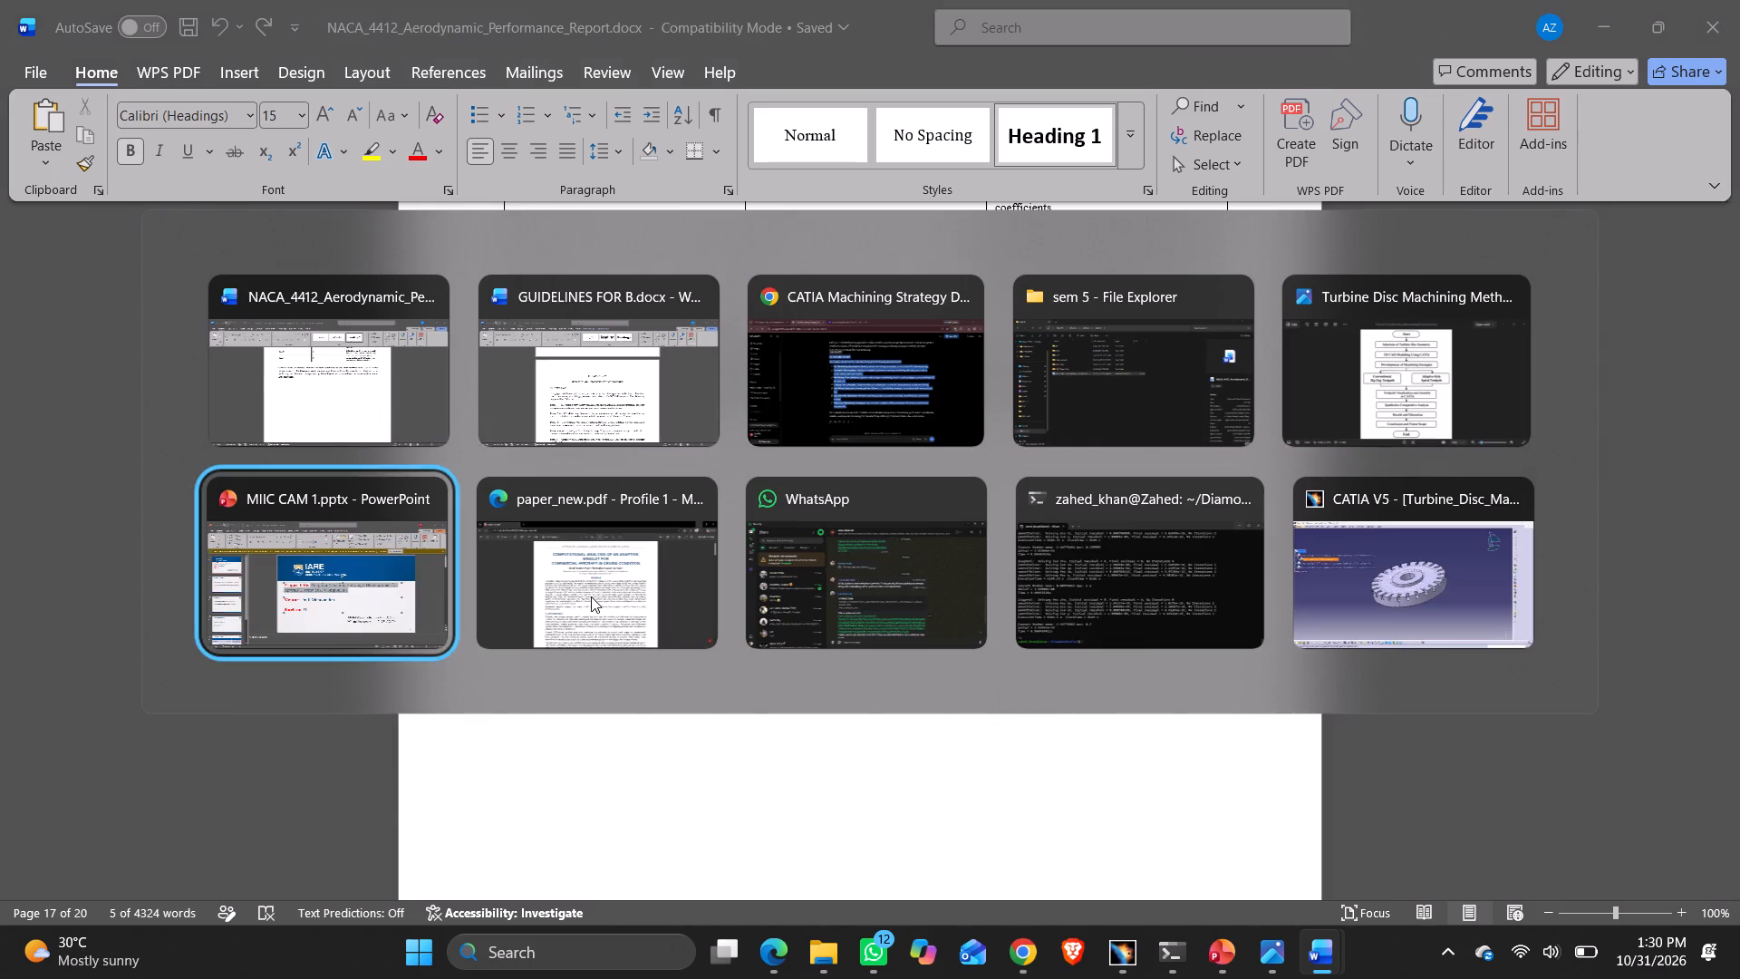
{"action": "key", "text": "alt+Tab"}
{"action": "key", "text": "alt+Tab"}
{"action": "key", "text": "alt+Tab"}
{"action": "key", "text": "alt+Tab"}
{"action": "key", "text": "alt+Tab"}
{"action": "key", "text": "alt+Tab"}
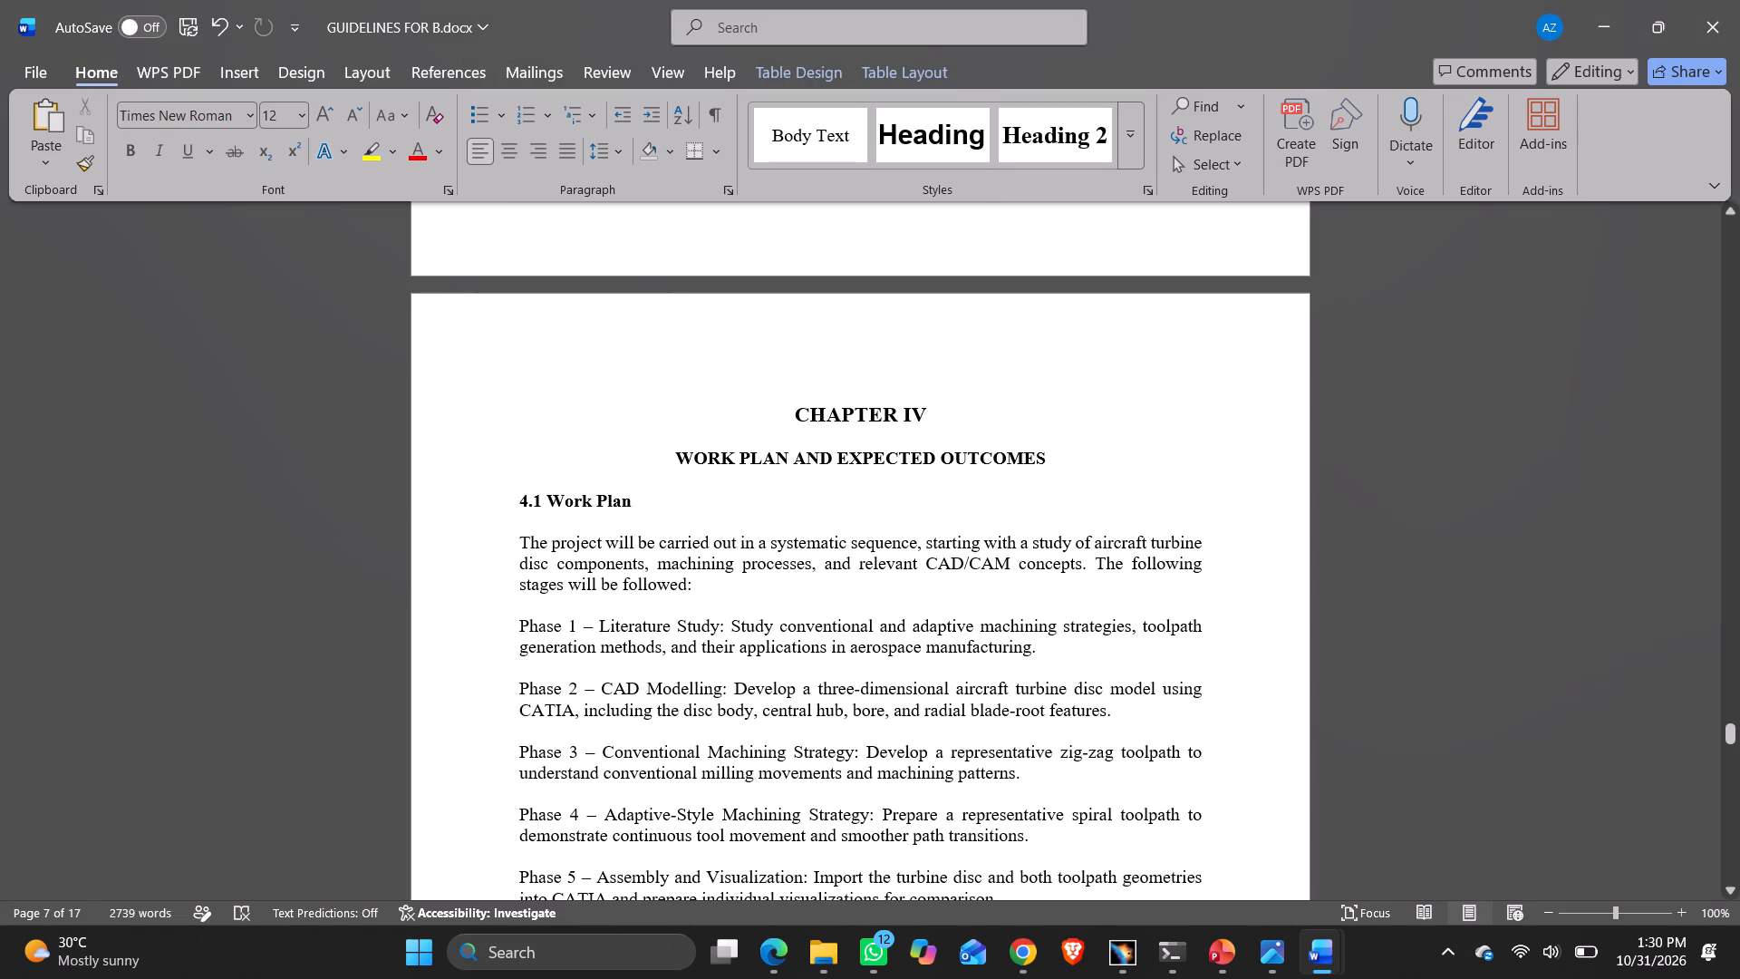
Add the title "Workplan and Expected Outcomes" beside the "Chapter 4" label in the table of contents.
{"action": "scroll", "coordinate": [734, 579], "scroll_direction": "up", "scroll_amount": 20}
{"action": "scroll", "coordinate": [734, 579], "scroll_direction": "up", "scroll_amount": 20}
{"action": "scroll", "coordinate": [734, 579], "scroll_direction": "up", "scroll_amount": 9}
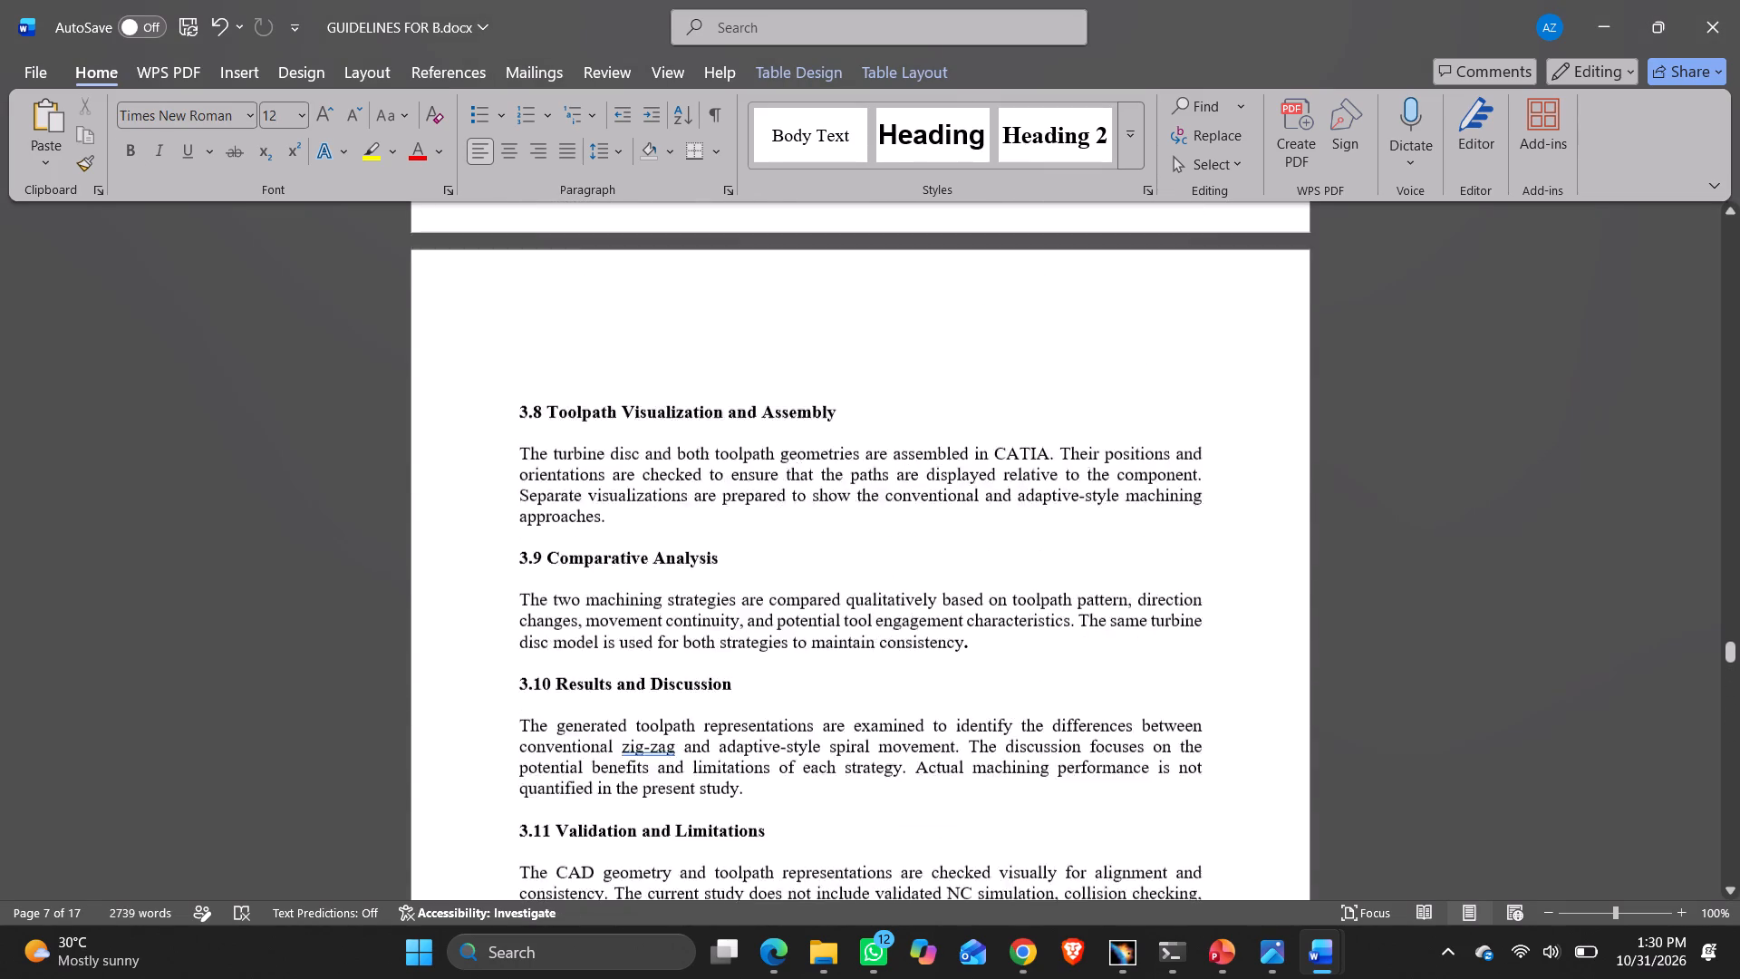
{"action": "scroll", "coordinate": [757, 586], "scroll_direction": "up", "scroll_amount": 20}
{"action": "scroll", "coordinate": [757, 586], "scroll_direction": "up", "scroll_amount": 20}
{"action": "scroll", "coordinate": [757, 586], "scroll_direction": "up", "scroll_amount": 14}
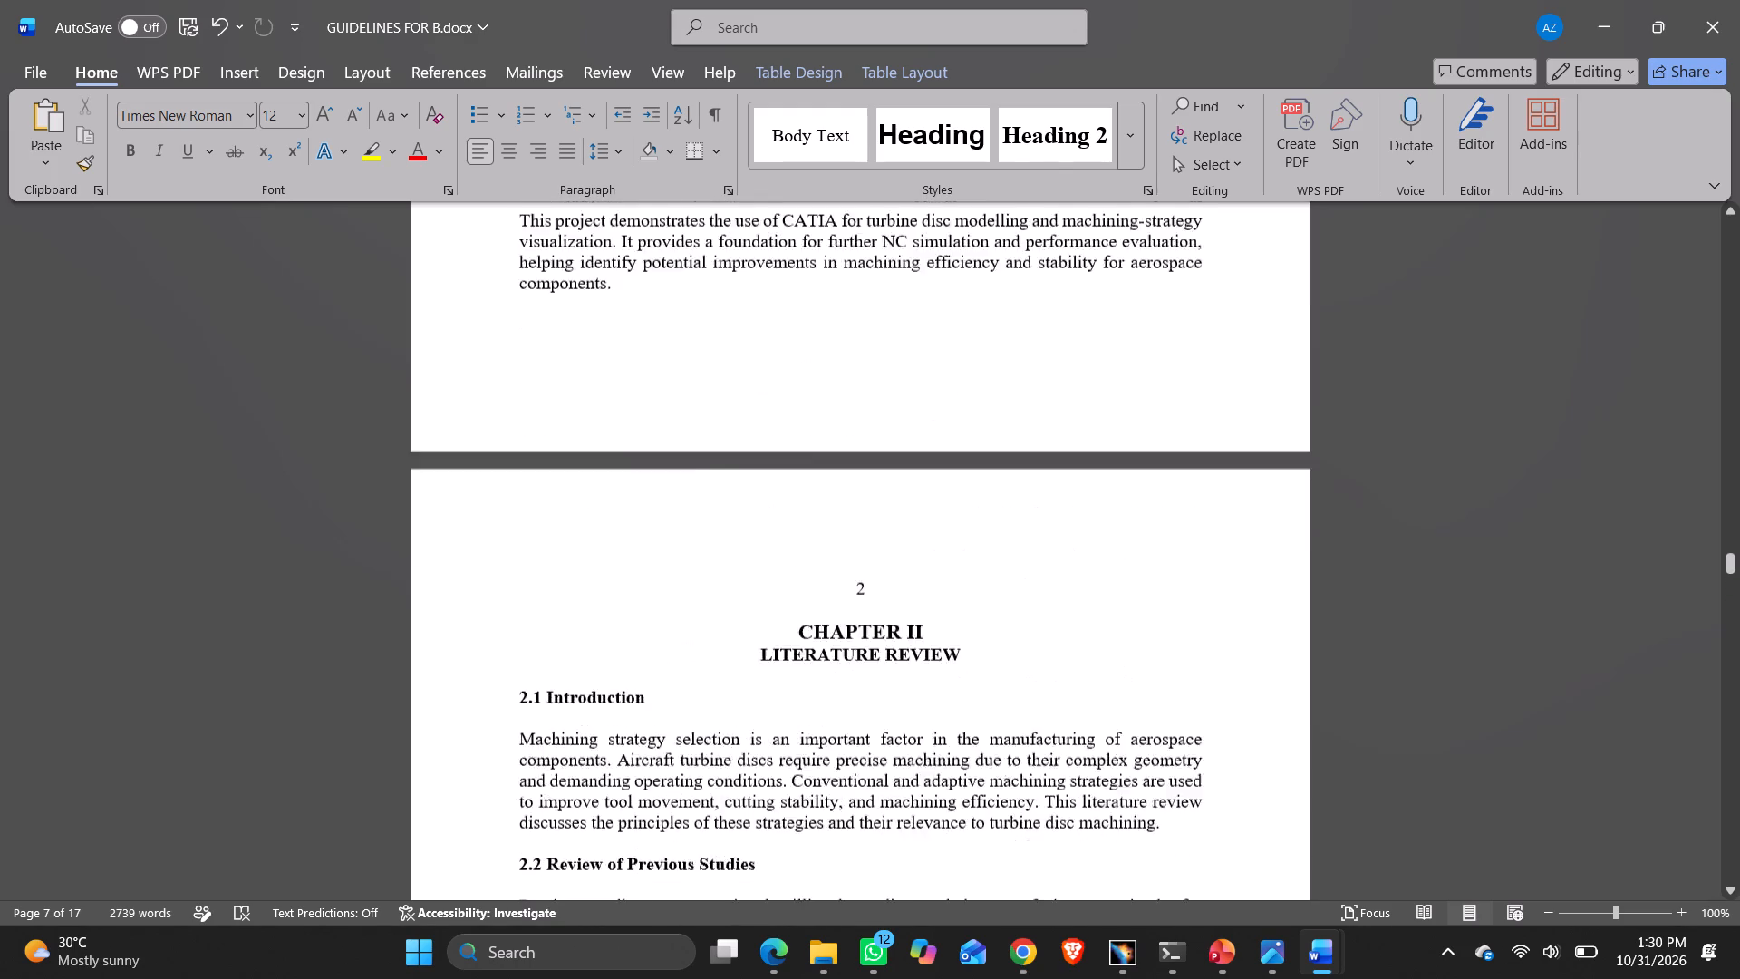
{"action": "scroll", "coordinate": [772, 565], "scroll_direction": "up", "scroll_amount": 20}
{"action": "scroll", "coordinate": [772, 565], "scroll_direction": "up", "scroll_amount": 20}
{"action": "scroll", "coordinate": [772, 565], "scroll_direction": "up", "scroll_amount": 14}
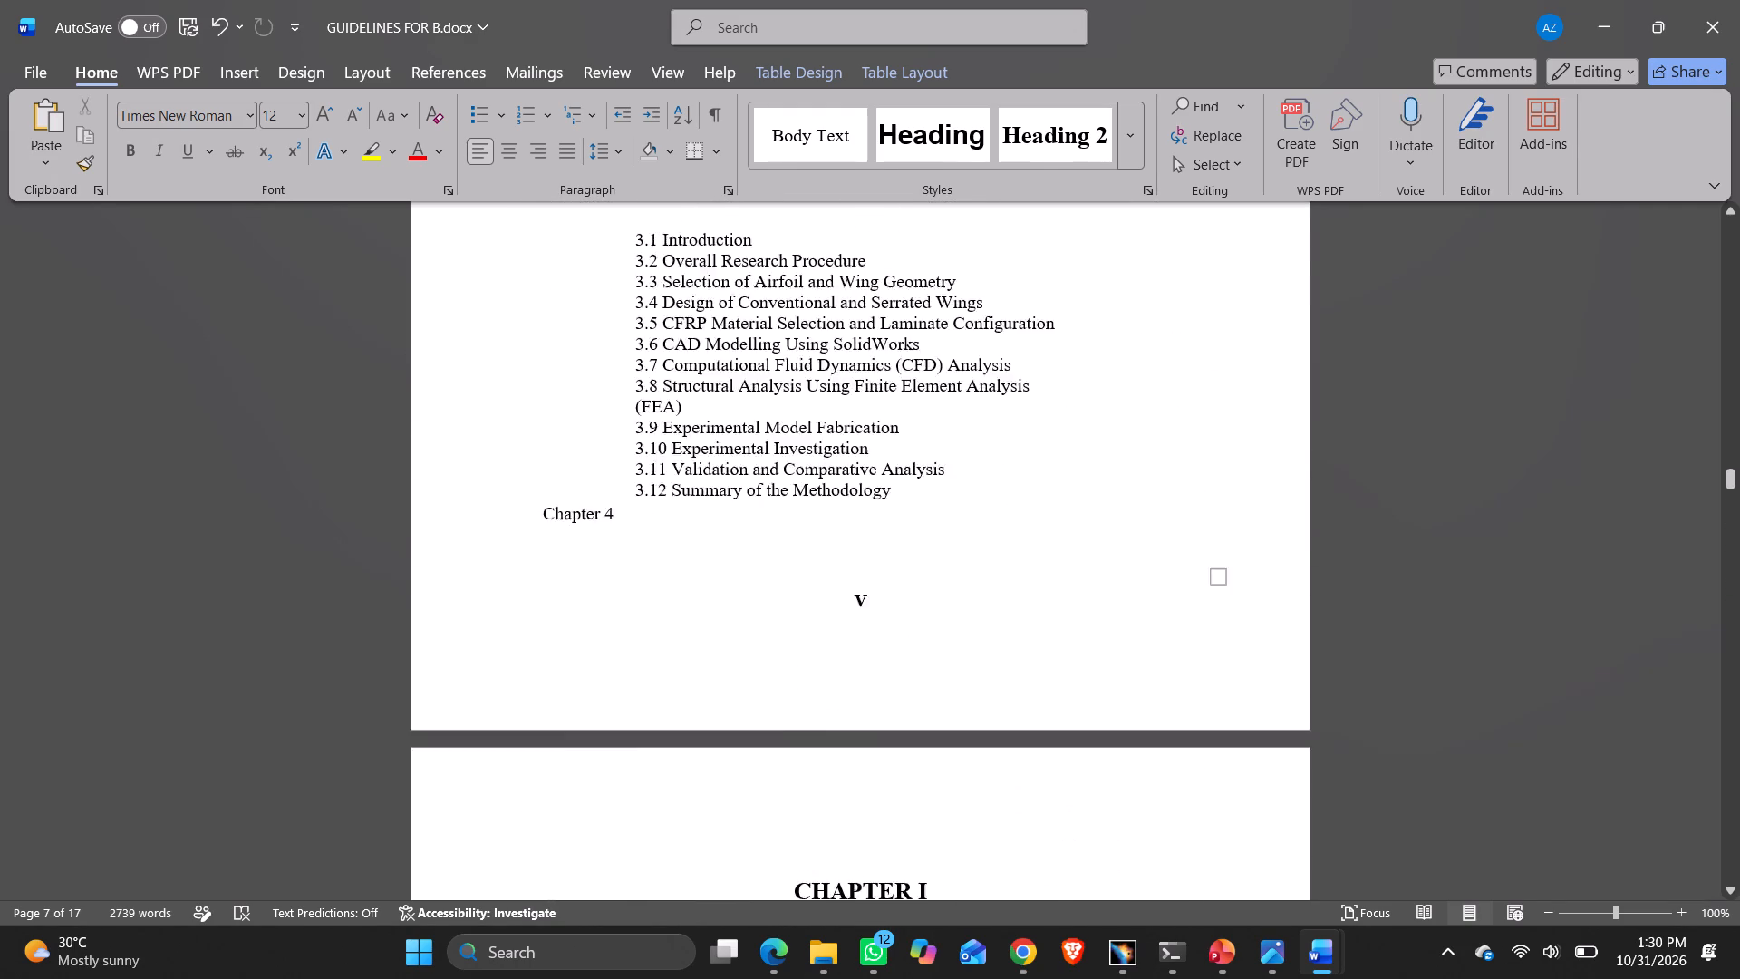
{"action": "scroll", "coordinate": [770, 583], "scroll_direction": "down", "scroll_amount": 5}
{"action": "key", "text": "space"}
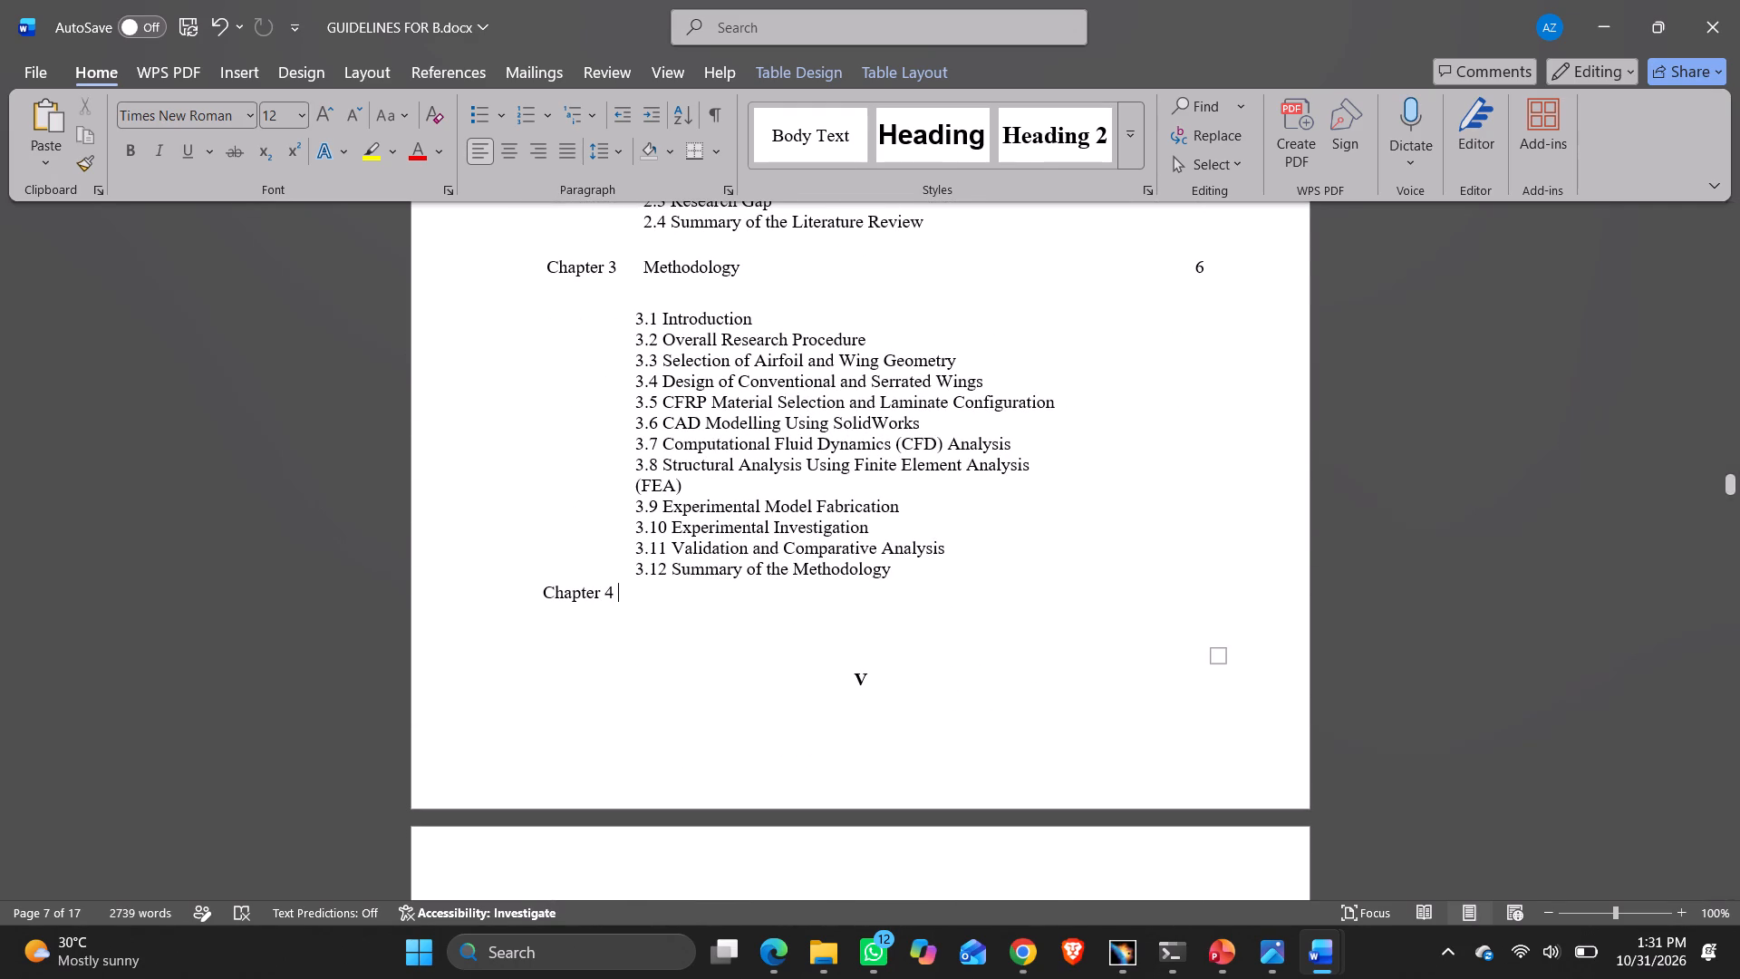
{"action": "key", "text": "space"}
{"action": "key", "text": "space"}
{"action": "key", "text": "space"}
{"action": "key", "text": "space"}
{"action": "key", "text": "space"}
{"action": "left_click", "coordinate": [658, 595]}
{"action": "key", "text": "space"}
{"action": "key", "text": "space"}
{"action": "key", "text": "space"}
{"action": "key", "text": "shift+e"}
{"action": "key", "text": "BackSpace"}
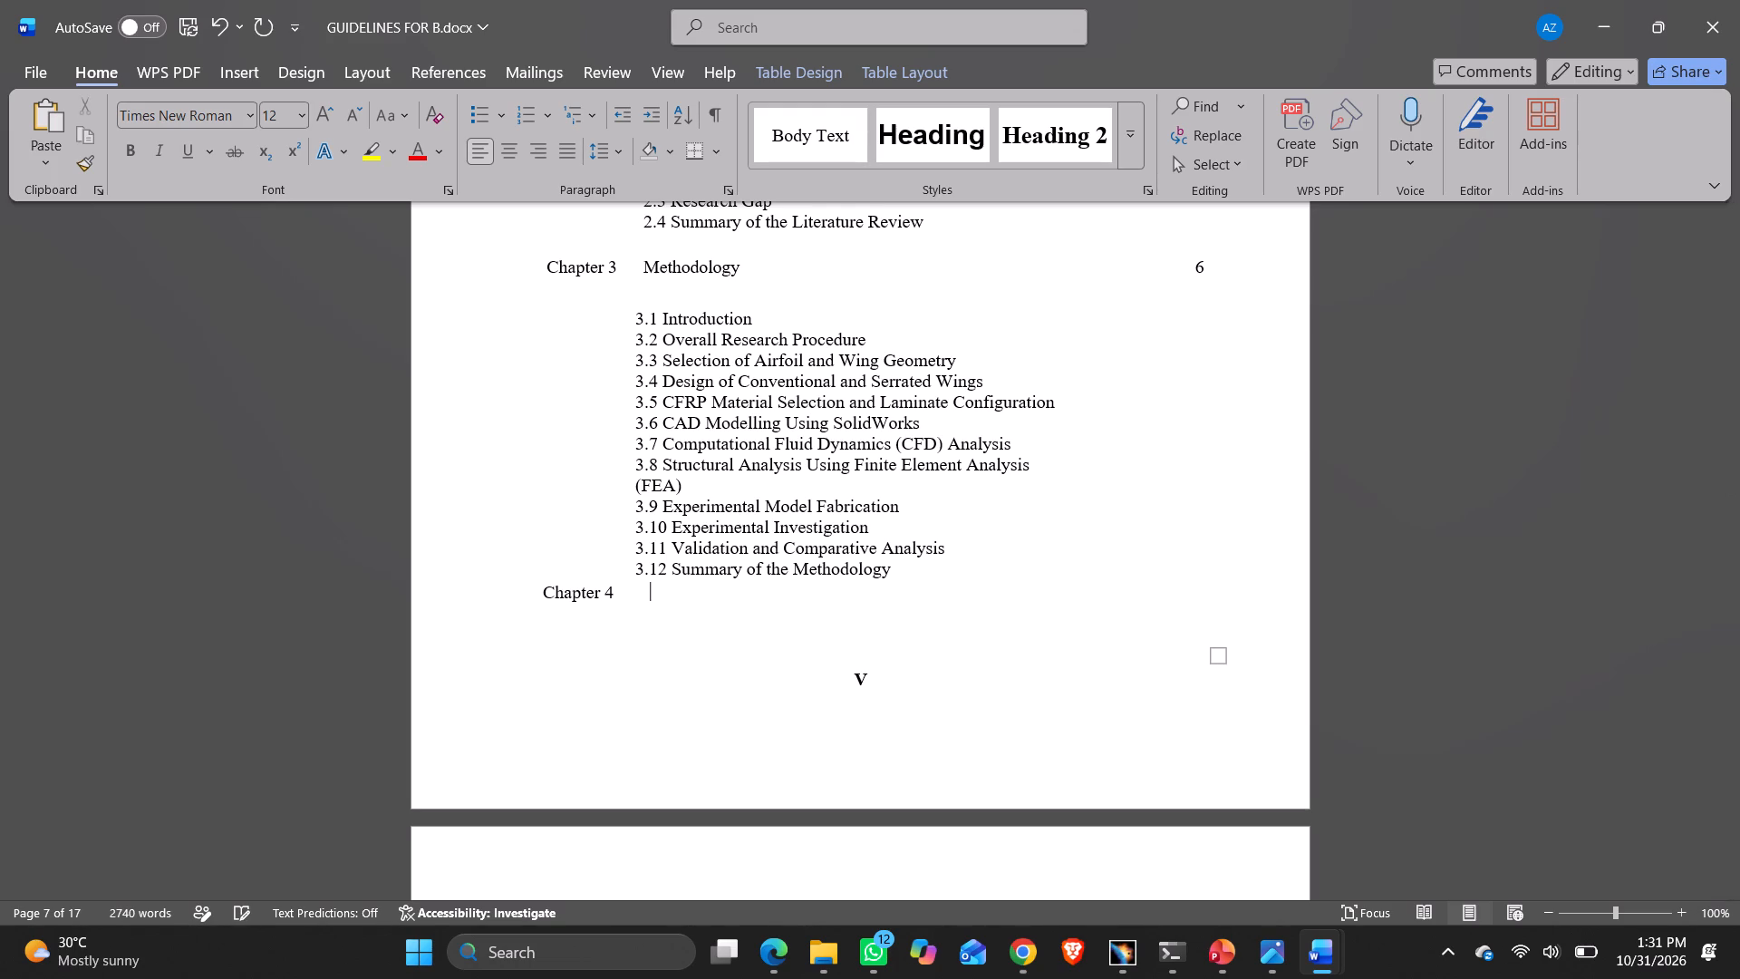
{"action": "type", "text": "Work"}
{"action": "type", "text": "plan"}
{"action": "key", "text": "space"}
{"action": "type", "text": "and"}
{"action": "key", "text": "space"}
{"action": "type", "text": "Expex"}
{"action": "key", "text": "BackSpace"}
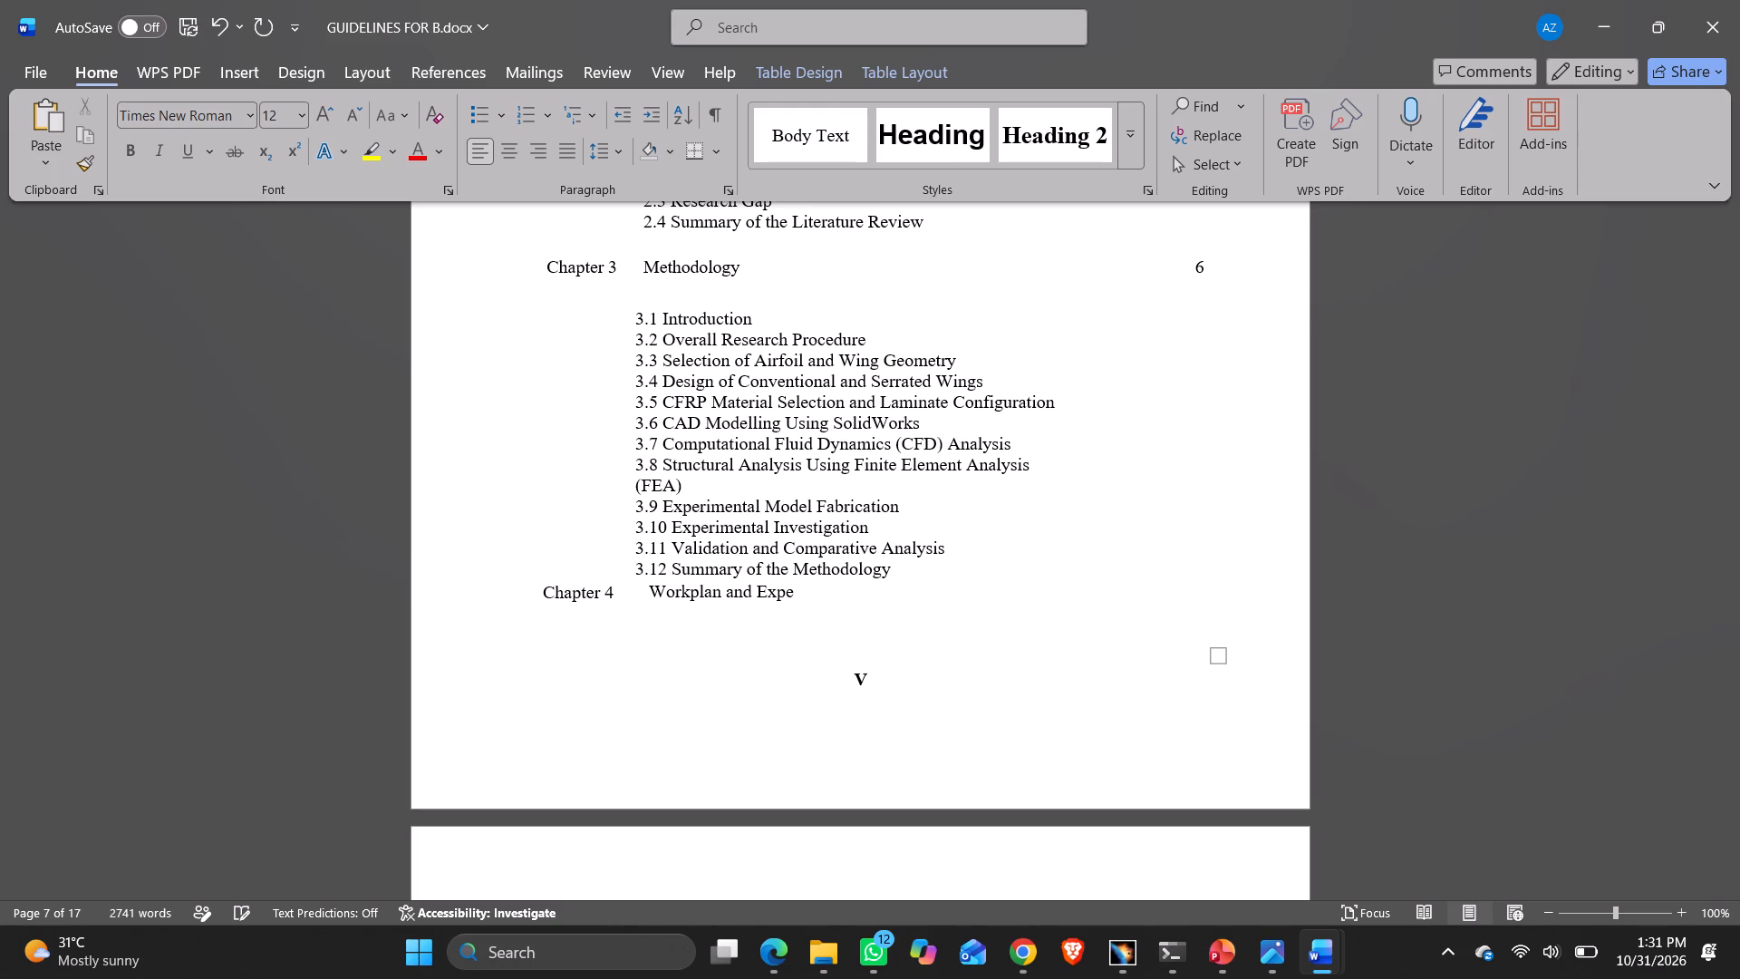
{"action": "key", "text": "c"}
{"action": "key", "text": "BackSpace"}
{"action": "type", "text": "cted"}
{"action": "key", "text": "space"}
{"action": "type", "text": "Outcomes"}
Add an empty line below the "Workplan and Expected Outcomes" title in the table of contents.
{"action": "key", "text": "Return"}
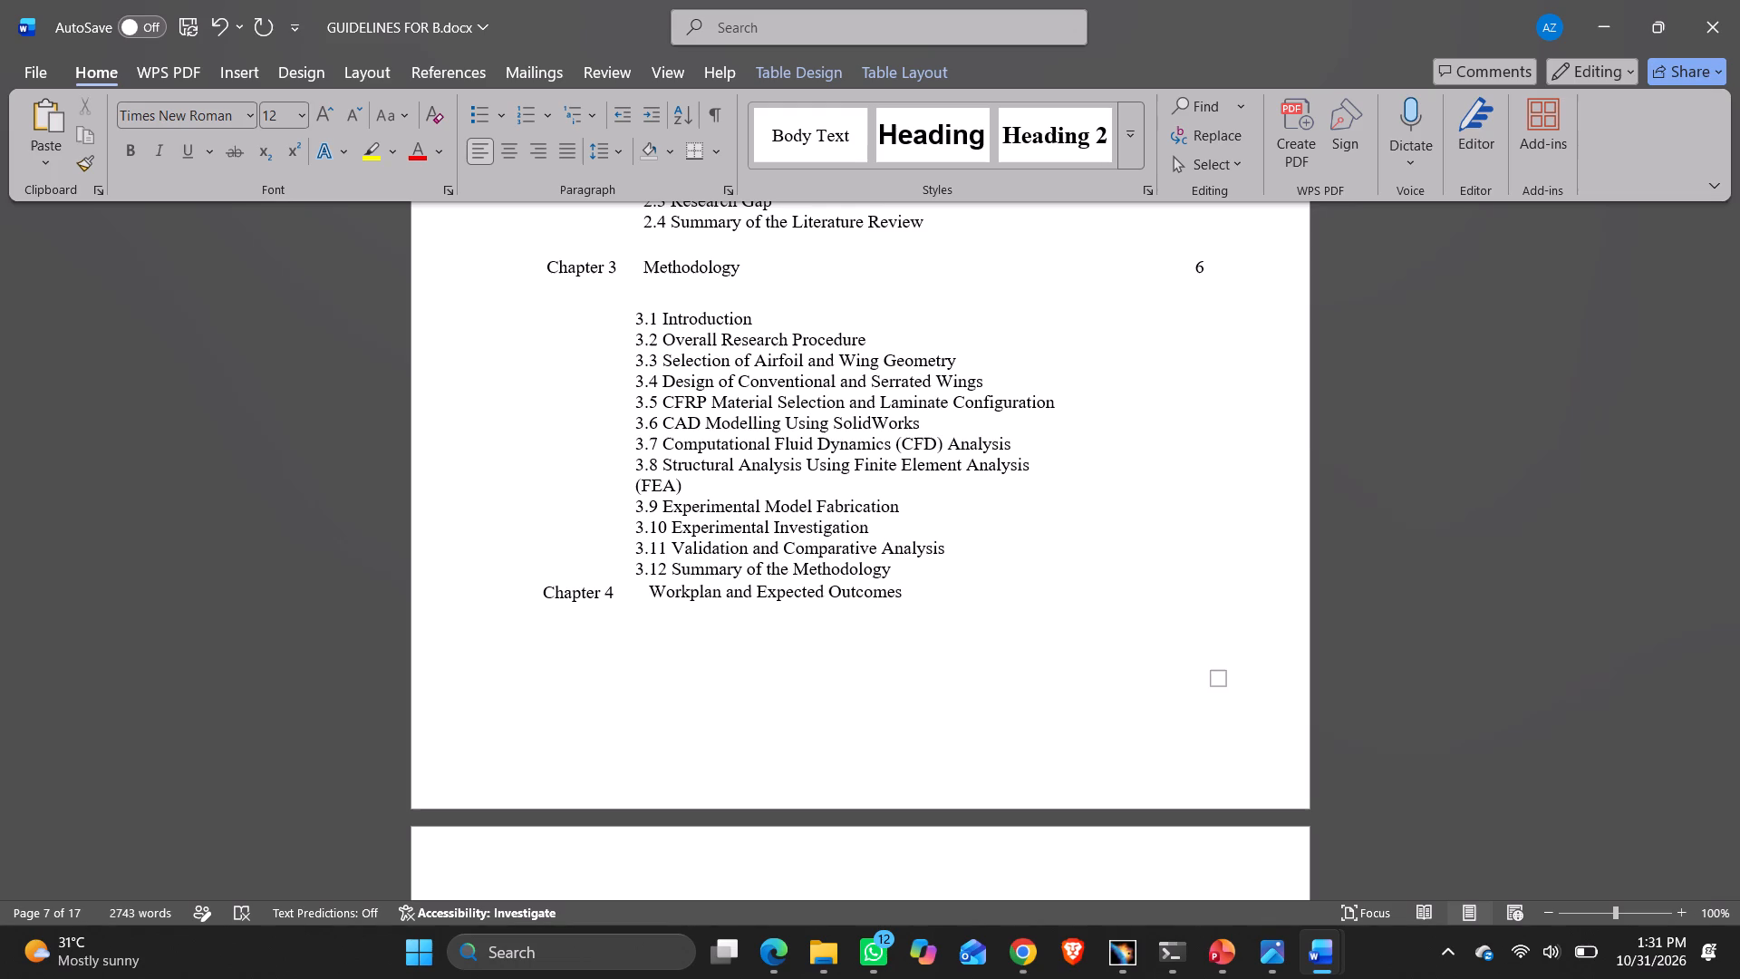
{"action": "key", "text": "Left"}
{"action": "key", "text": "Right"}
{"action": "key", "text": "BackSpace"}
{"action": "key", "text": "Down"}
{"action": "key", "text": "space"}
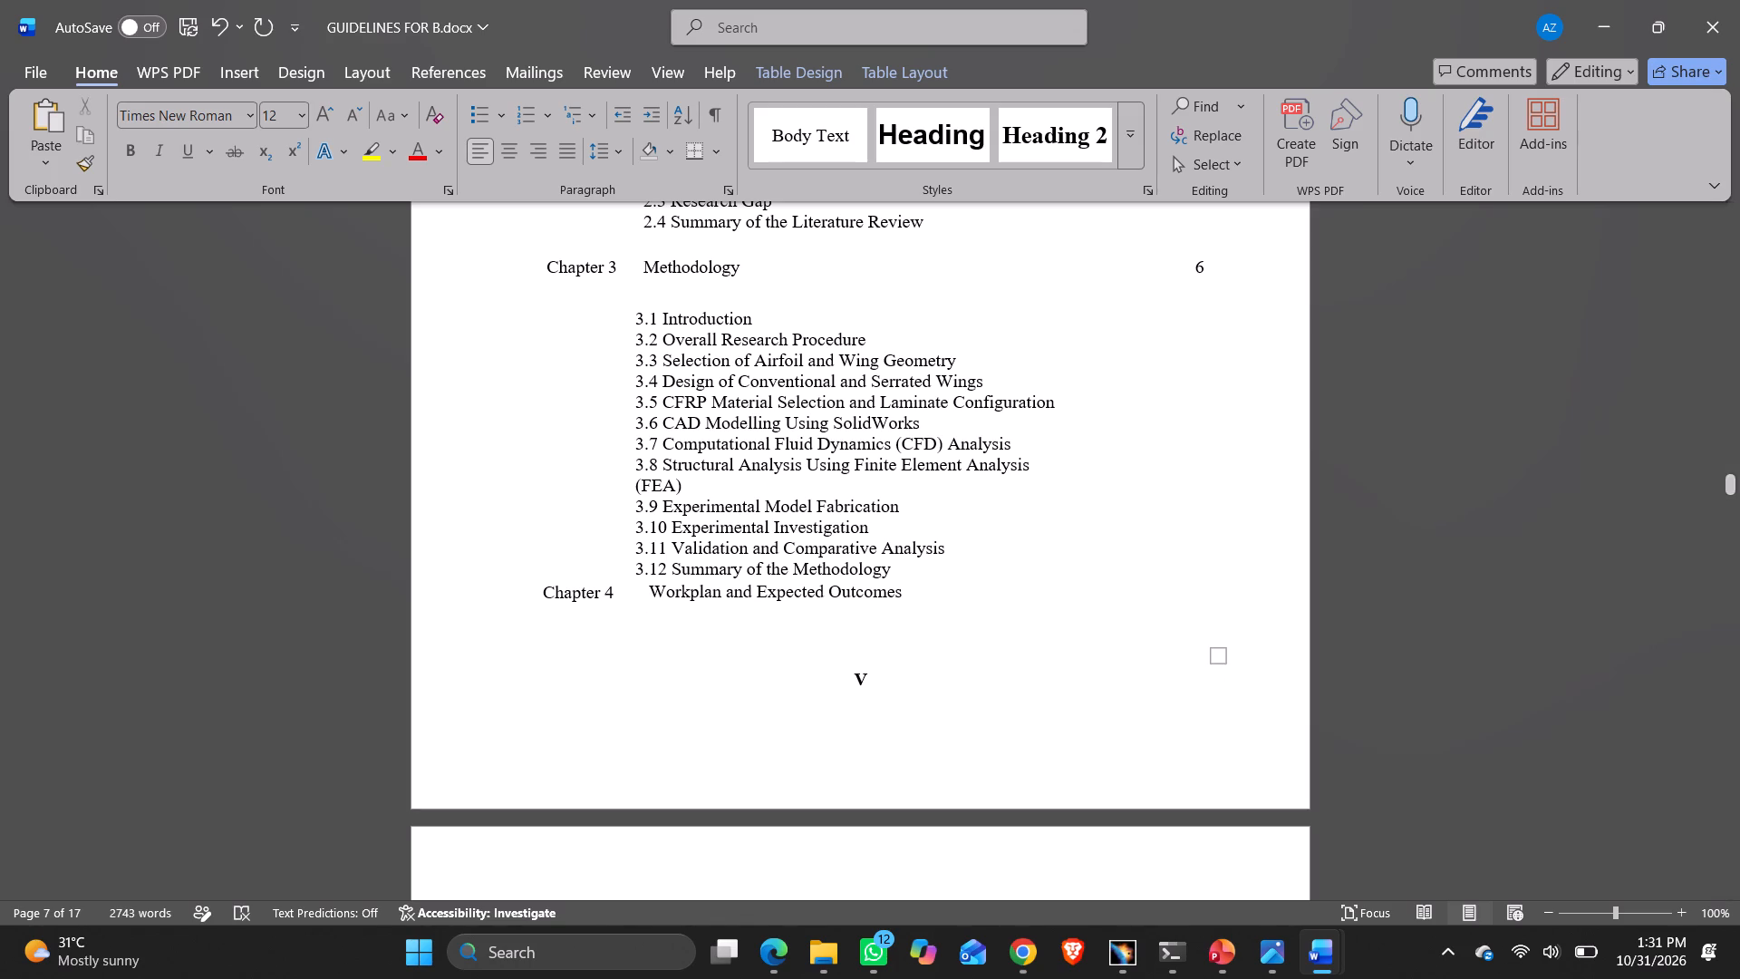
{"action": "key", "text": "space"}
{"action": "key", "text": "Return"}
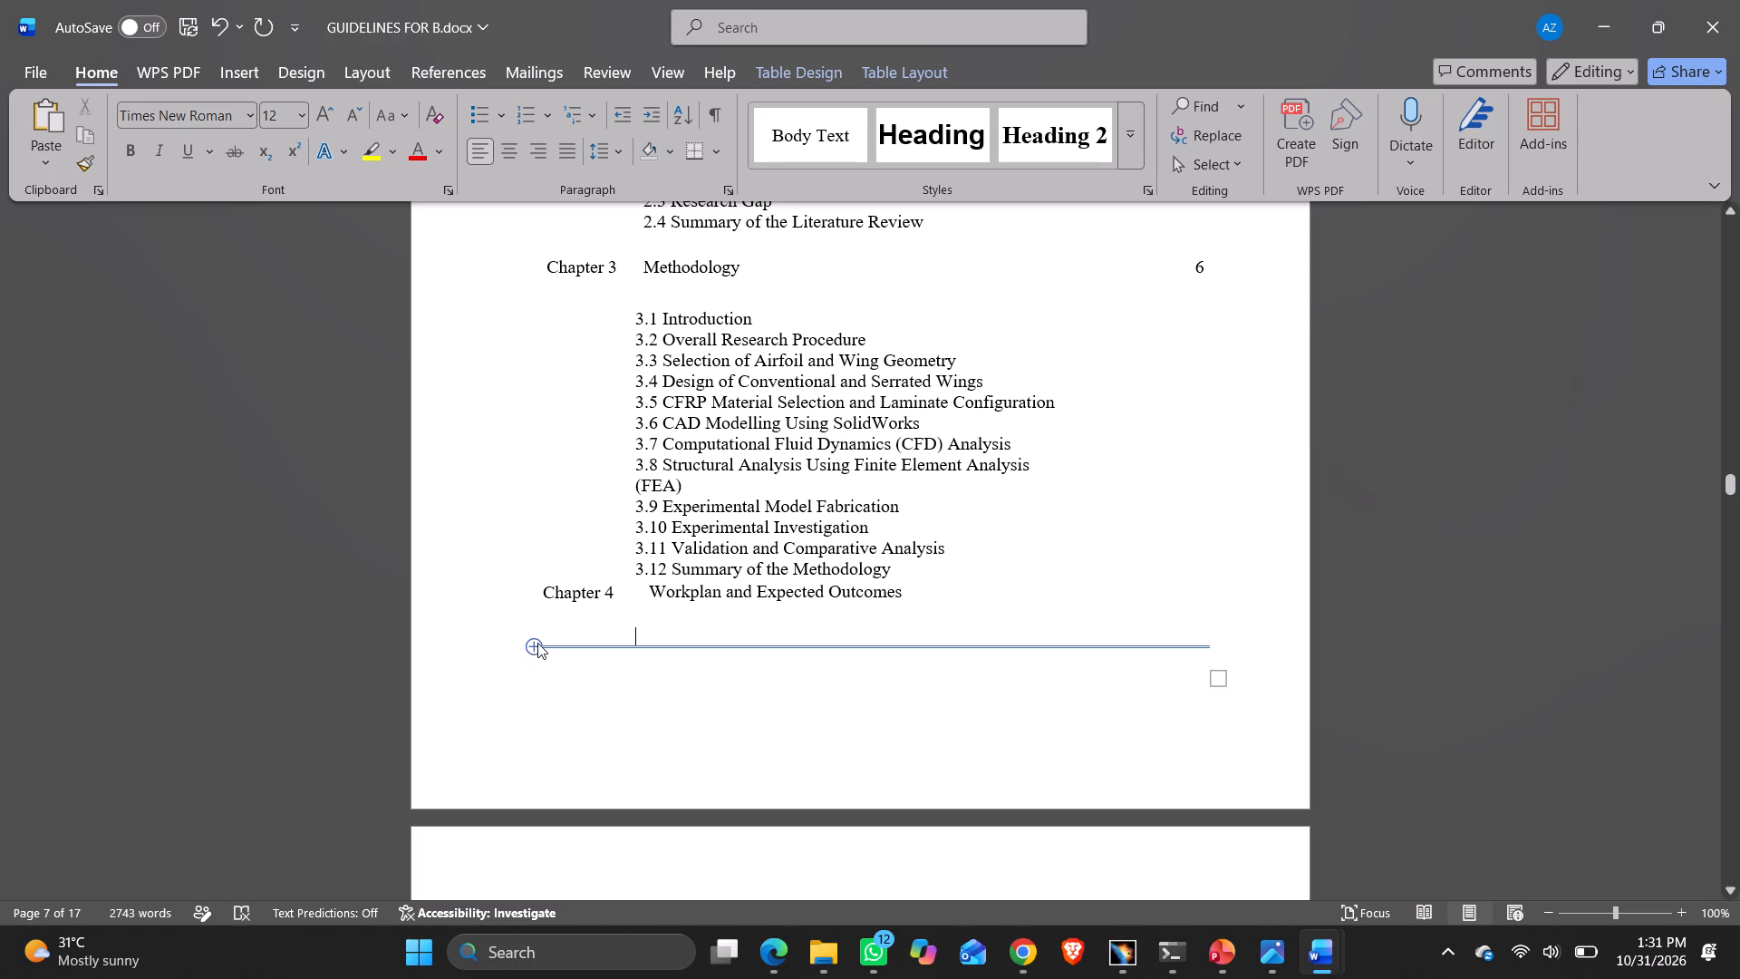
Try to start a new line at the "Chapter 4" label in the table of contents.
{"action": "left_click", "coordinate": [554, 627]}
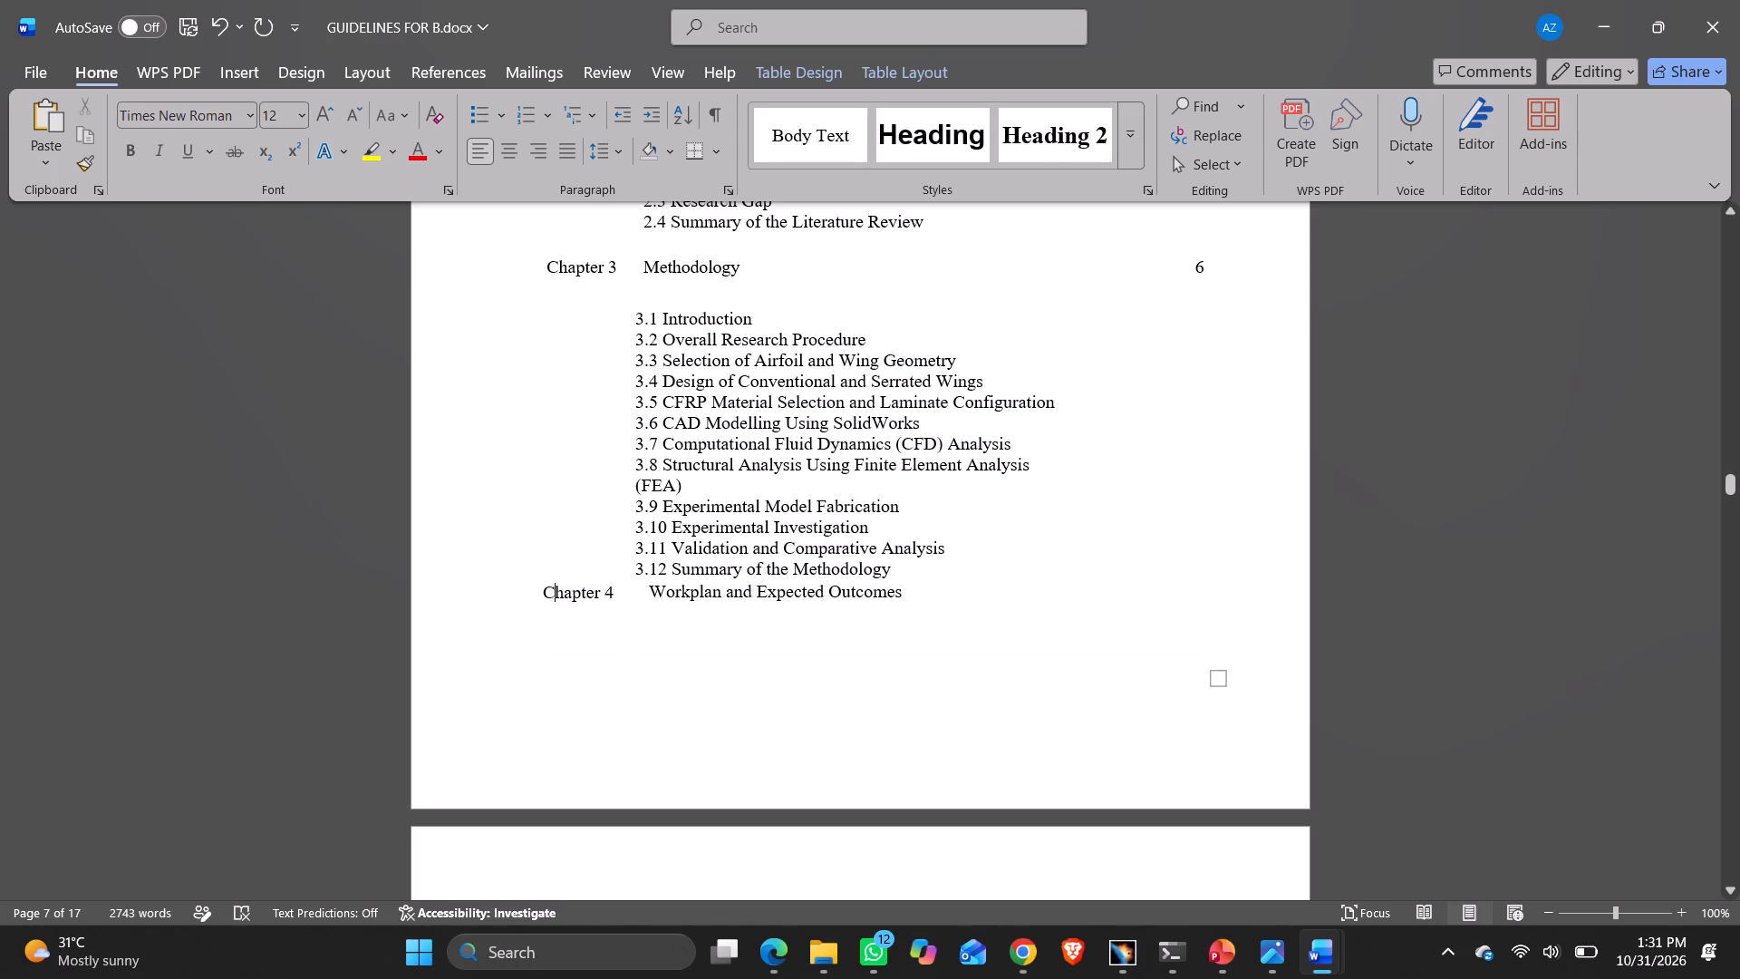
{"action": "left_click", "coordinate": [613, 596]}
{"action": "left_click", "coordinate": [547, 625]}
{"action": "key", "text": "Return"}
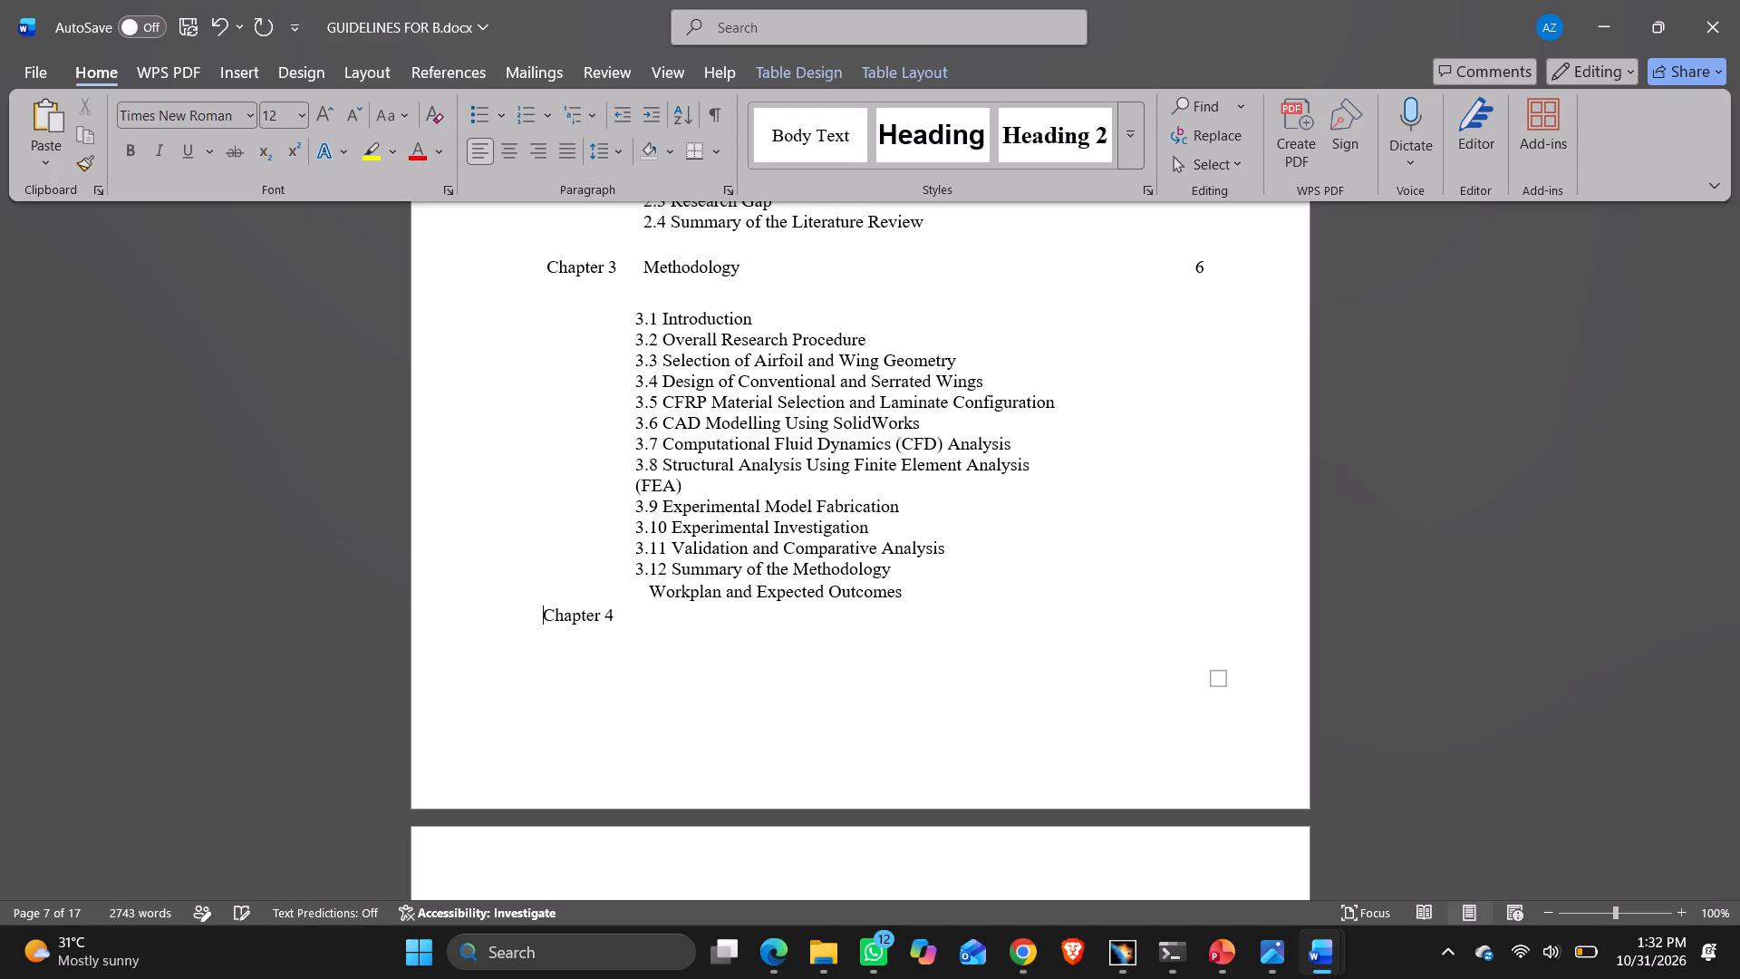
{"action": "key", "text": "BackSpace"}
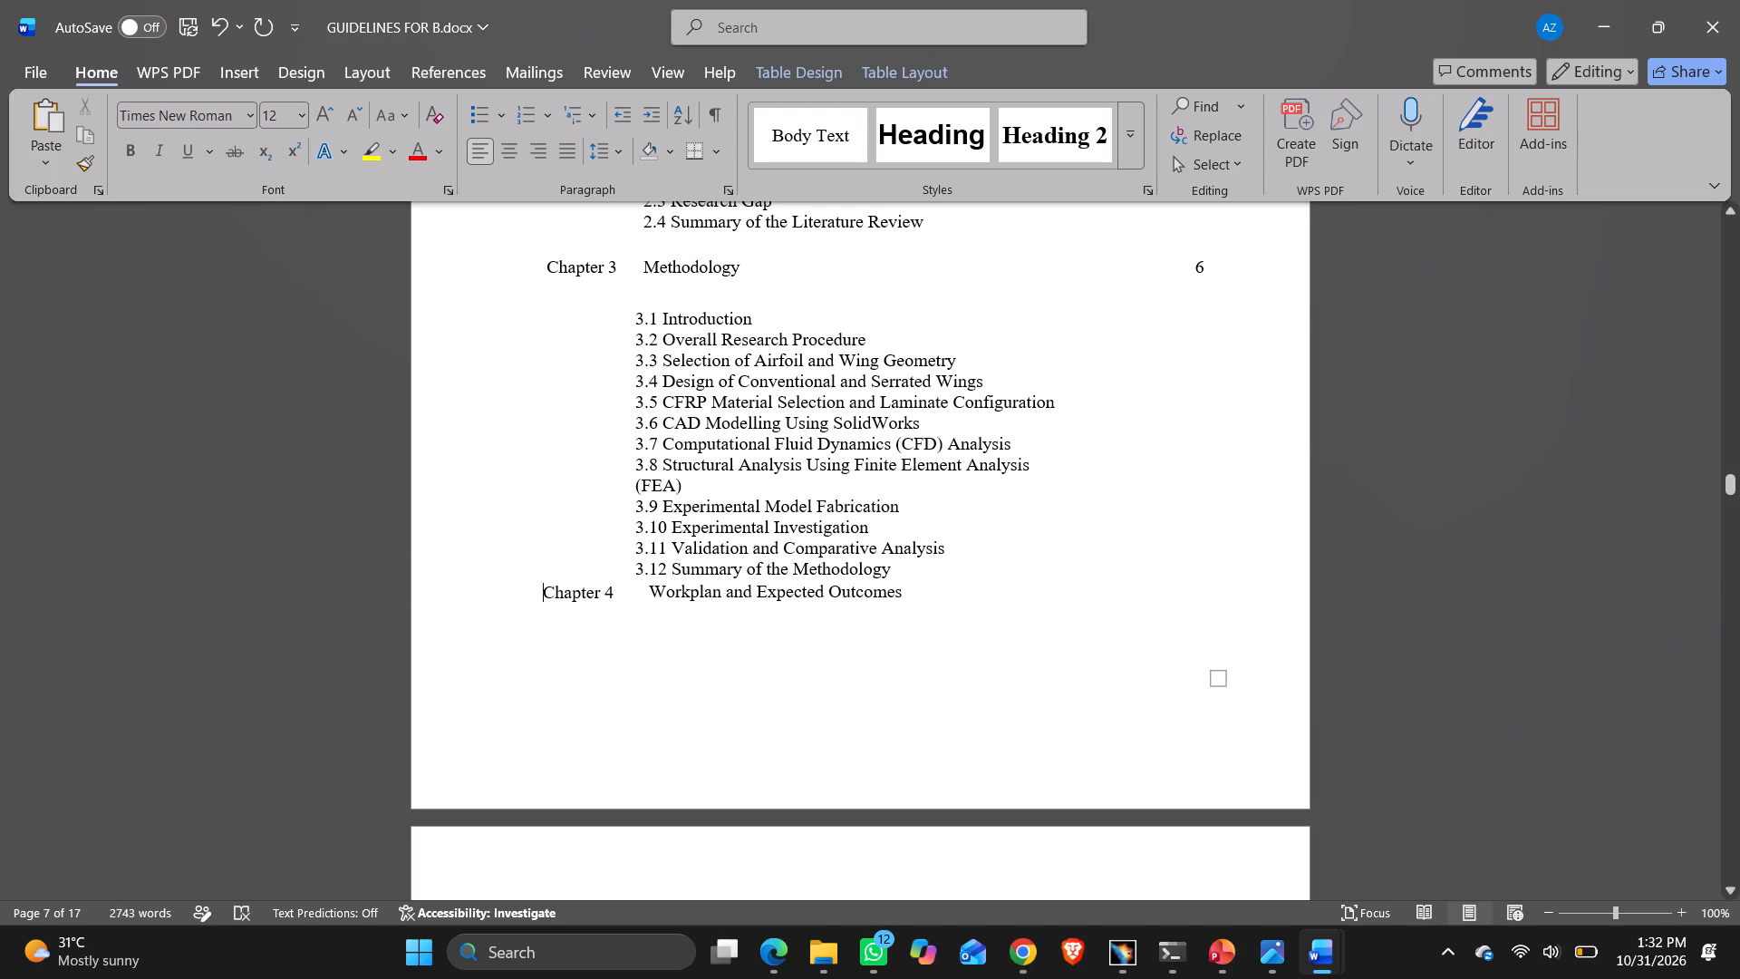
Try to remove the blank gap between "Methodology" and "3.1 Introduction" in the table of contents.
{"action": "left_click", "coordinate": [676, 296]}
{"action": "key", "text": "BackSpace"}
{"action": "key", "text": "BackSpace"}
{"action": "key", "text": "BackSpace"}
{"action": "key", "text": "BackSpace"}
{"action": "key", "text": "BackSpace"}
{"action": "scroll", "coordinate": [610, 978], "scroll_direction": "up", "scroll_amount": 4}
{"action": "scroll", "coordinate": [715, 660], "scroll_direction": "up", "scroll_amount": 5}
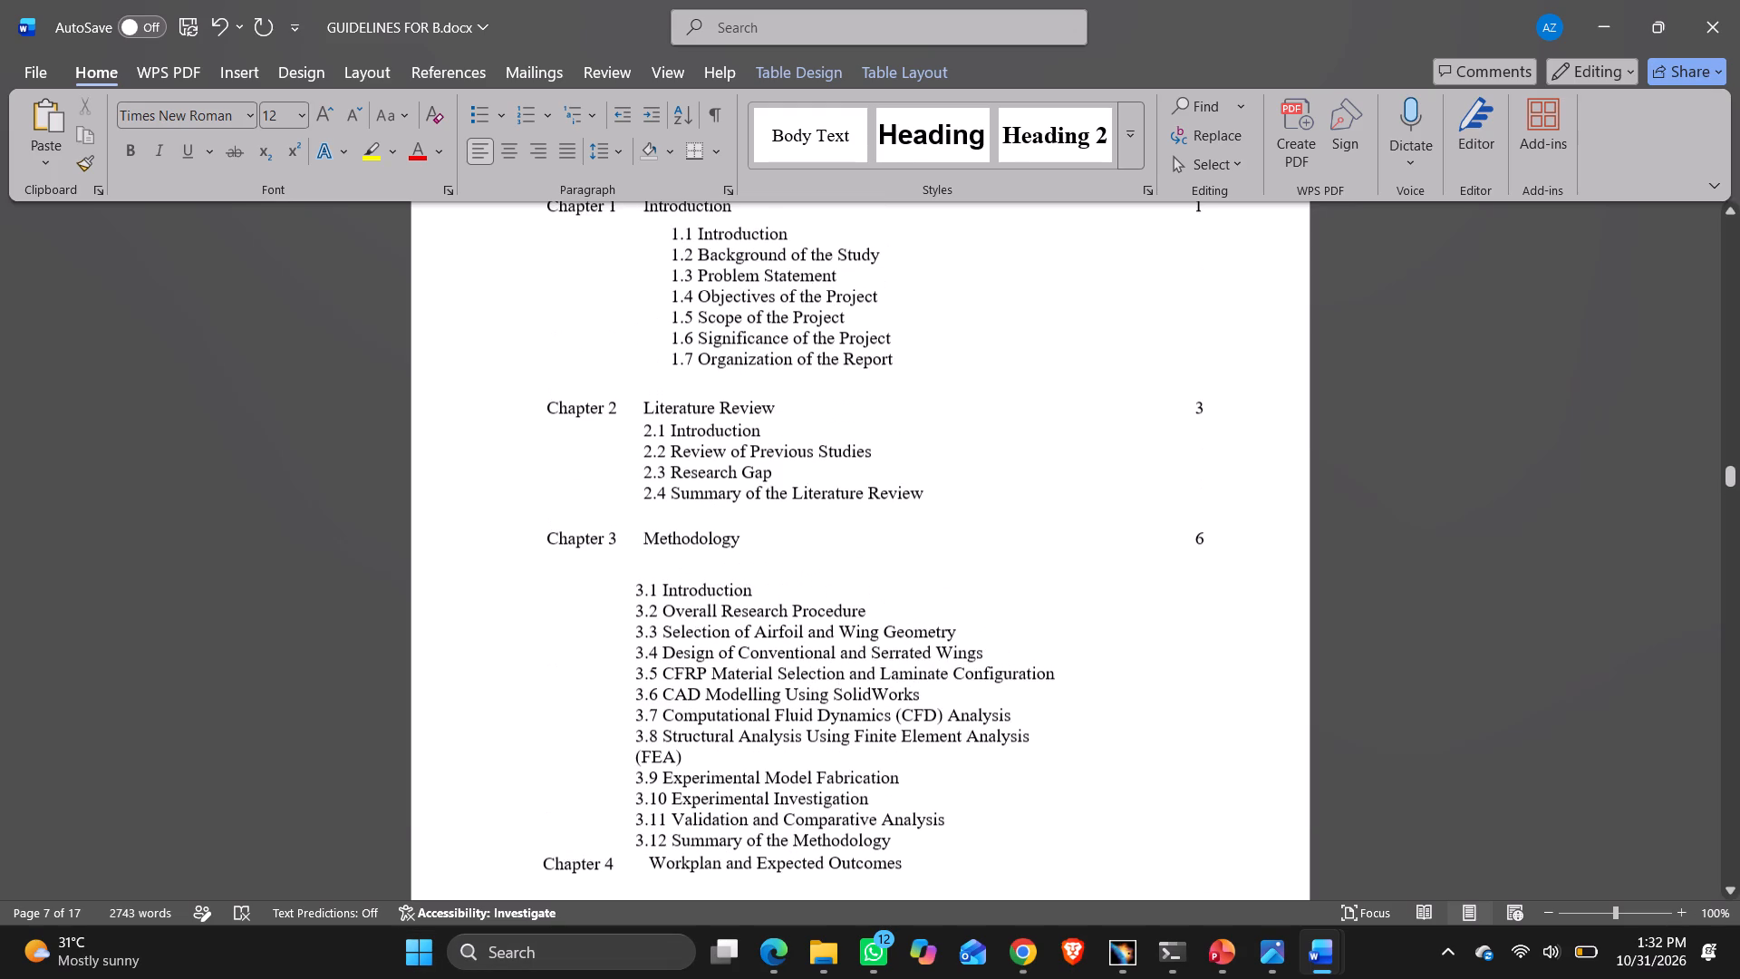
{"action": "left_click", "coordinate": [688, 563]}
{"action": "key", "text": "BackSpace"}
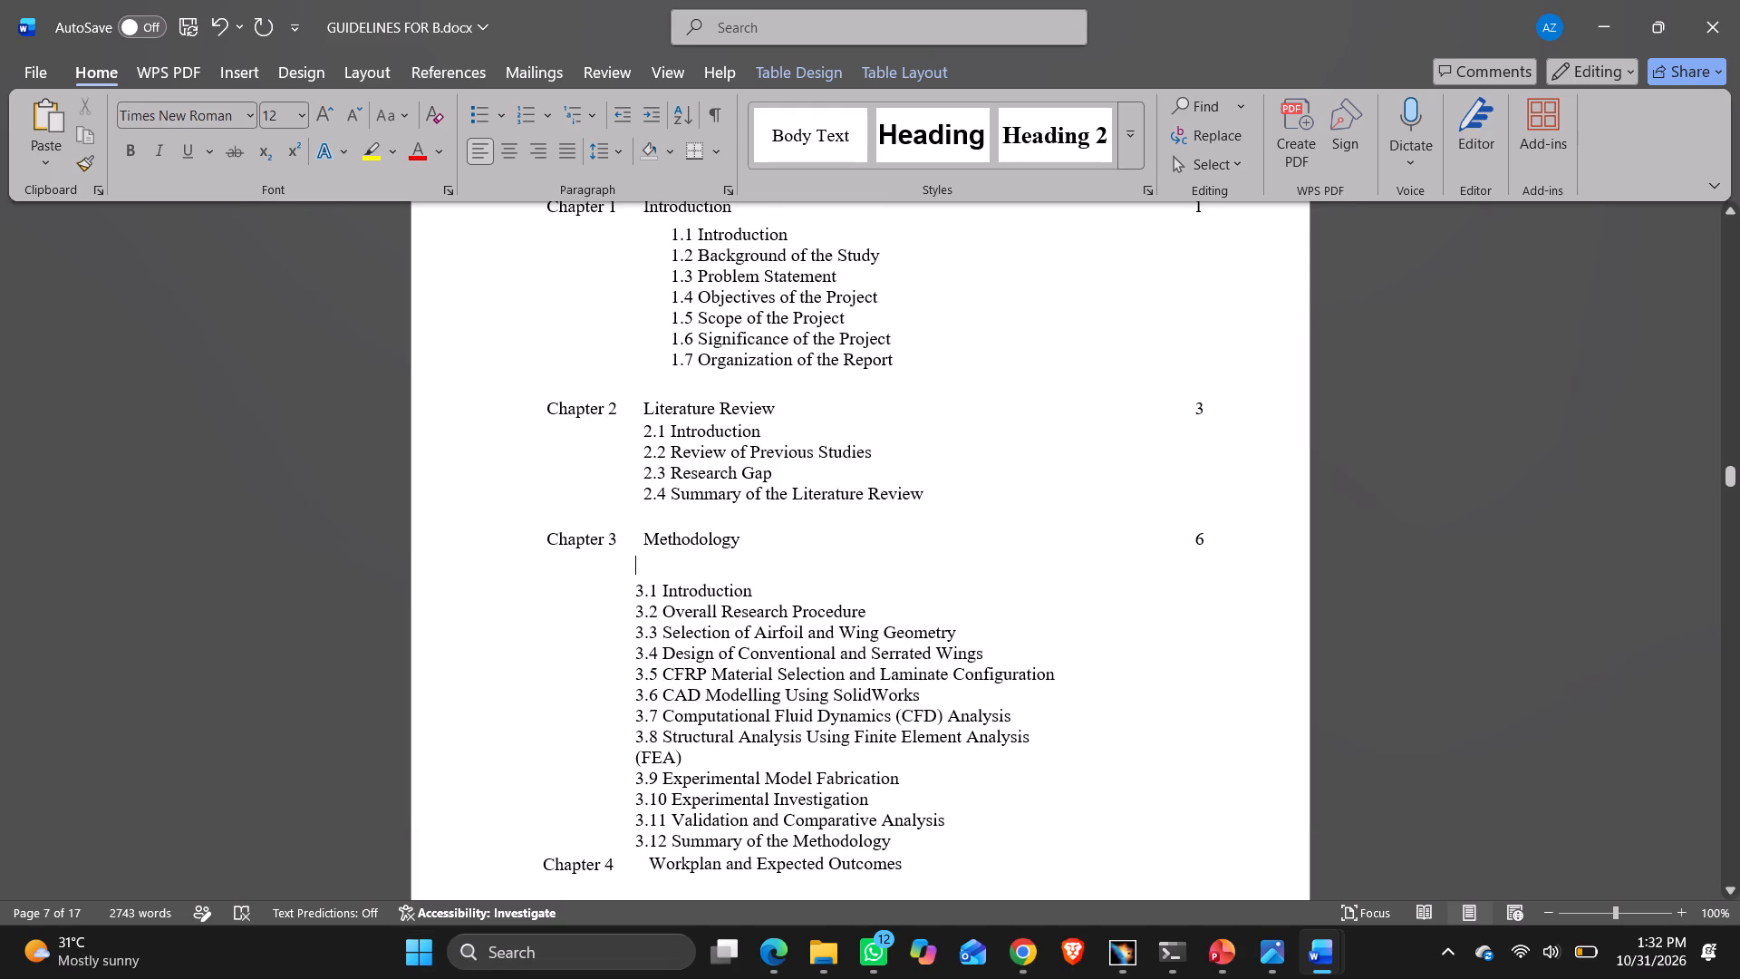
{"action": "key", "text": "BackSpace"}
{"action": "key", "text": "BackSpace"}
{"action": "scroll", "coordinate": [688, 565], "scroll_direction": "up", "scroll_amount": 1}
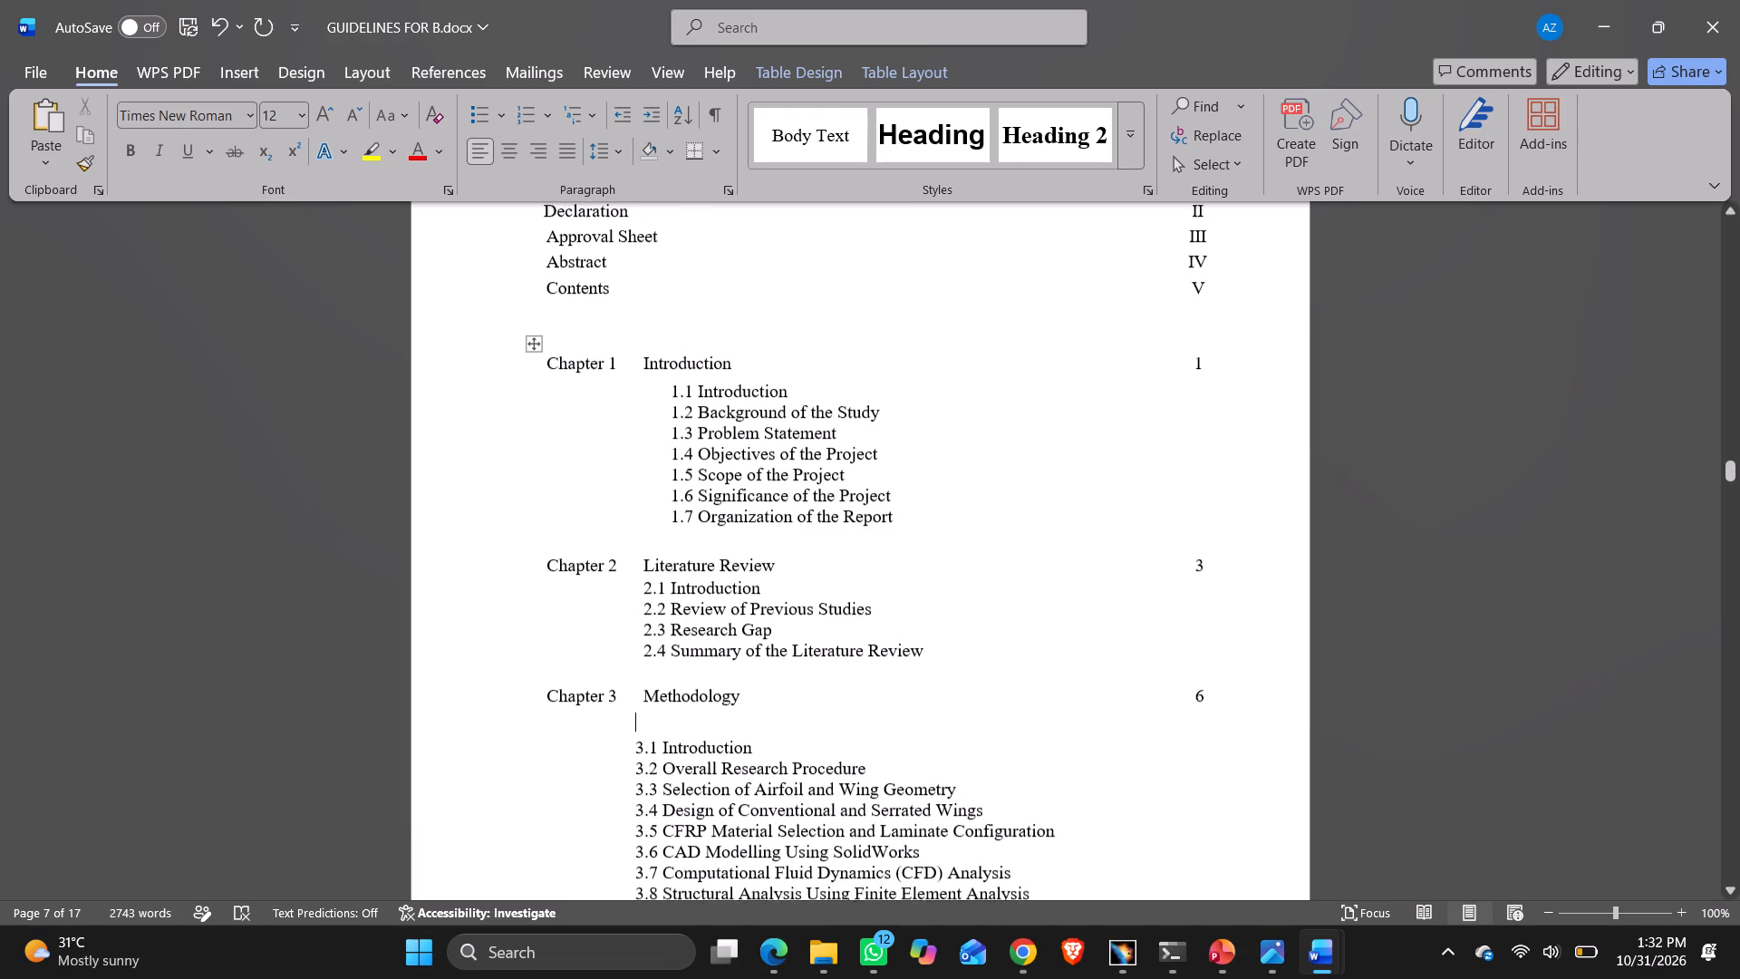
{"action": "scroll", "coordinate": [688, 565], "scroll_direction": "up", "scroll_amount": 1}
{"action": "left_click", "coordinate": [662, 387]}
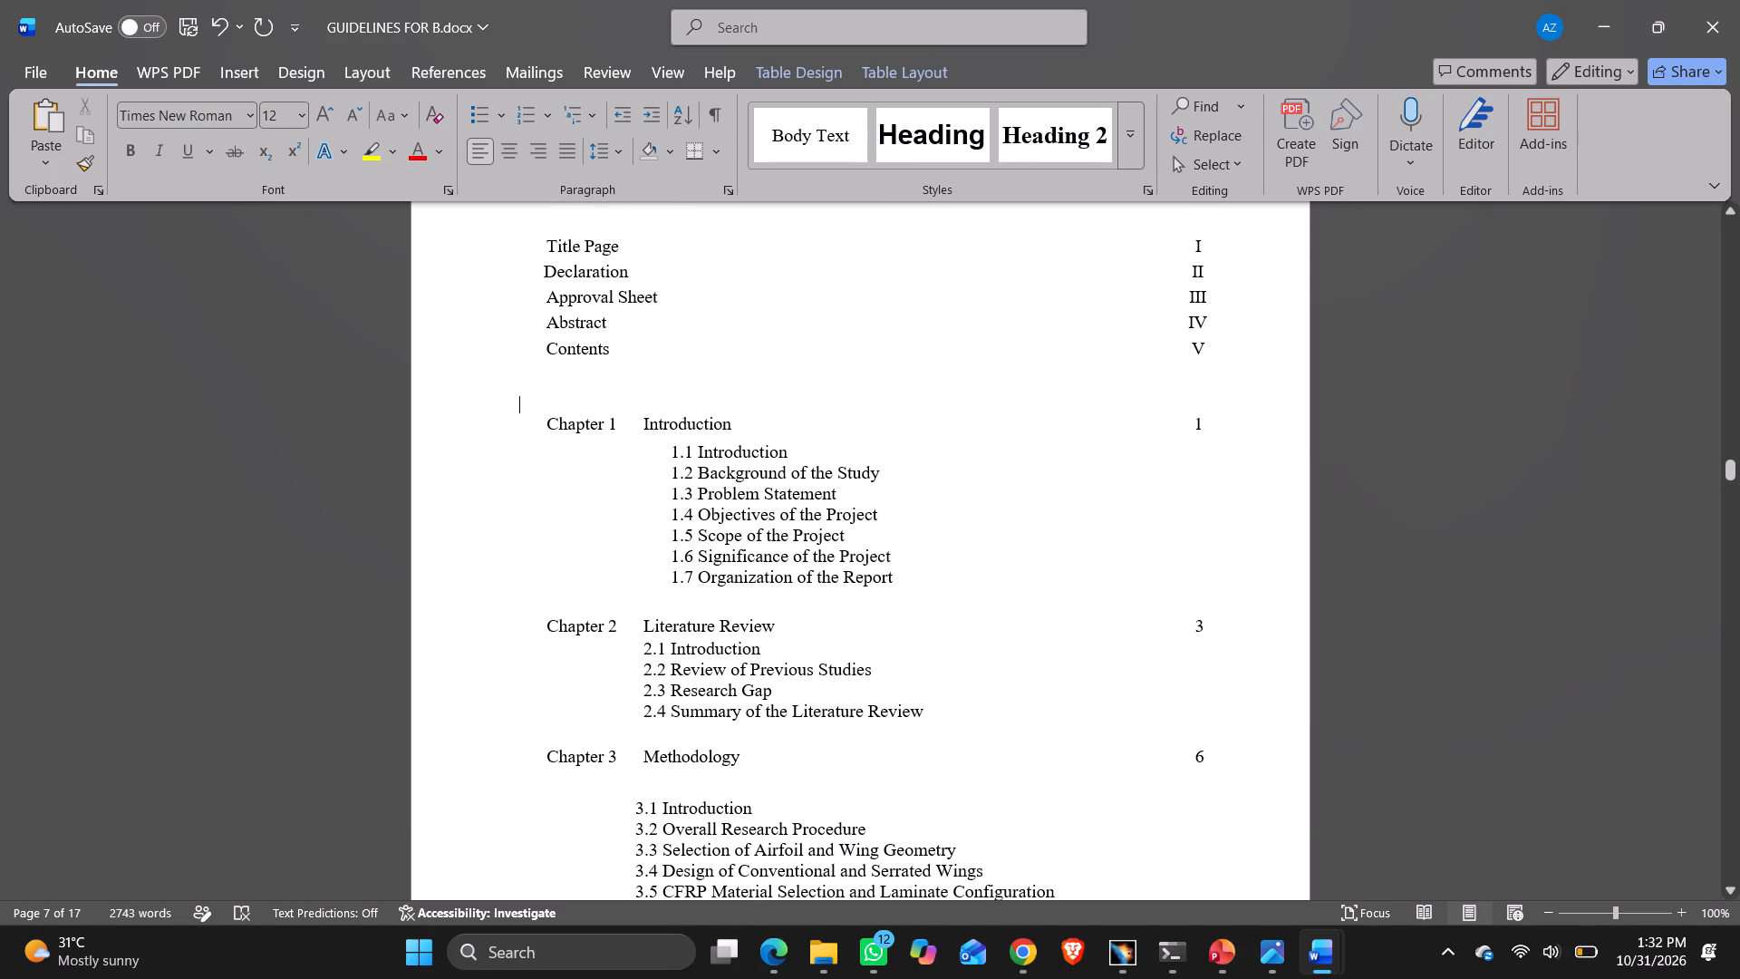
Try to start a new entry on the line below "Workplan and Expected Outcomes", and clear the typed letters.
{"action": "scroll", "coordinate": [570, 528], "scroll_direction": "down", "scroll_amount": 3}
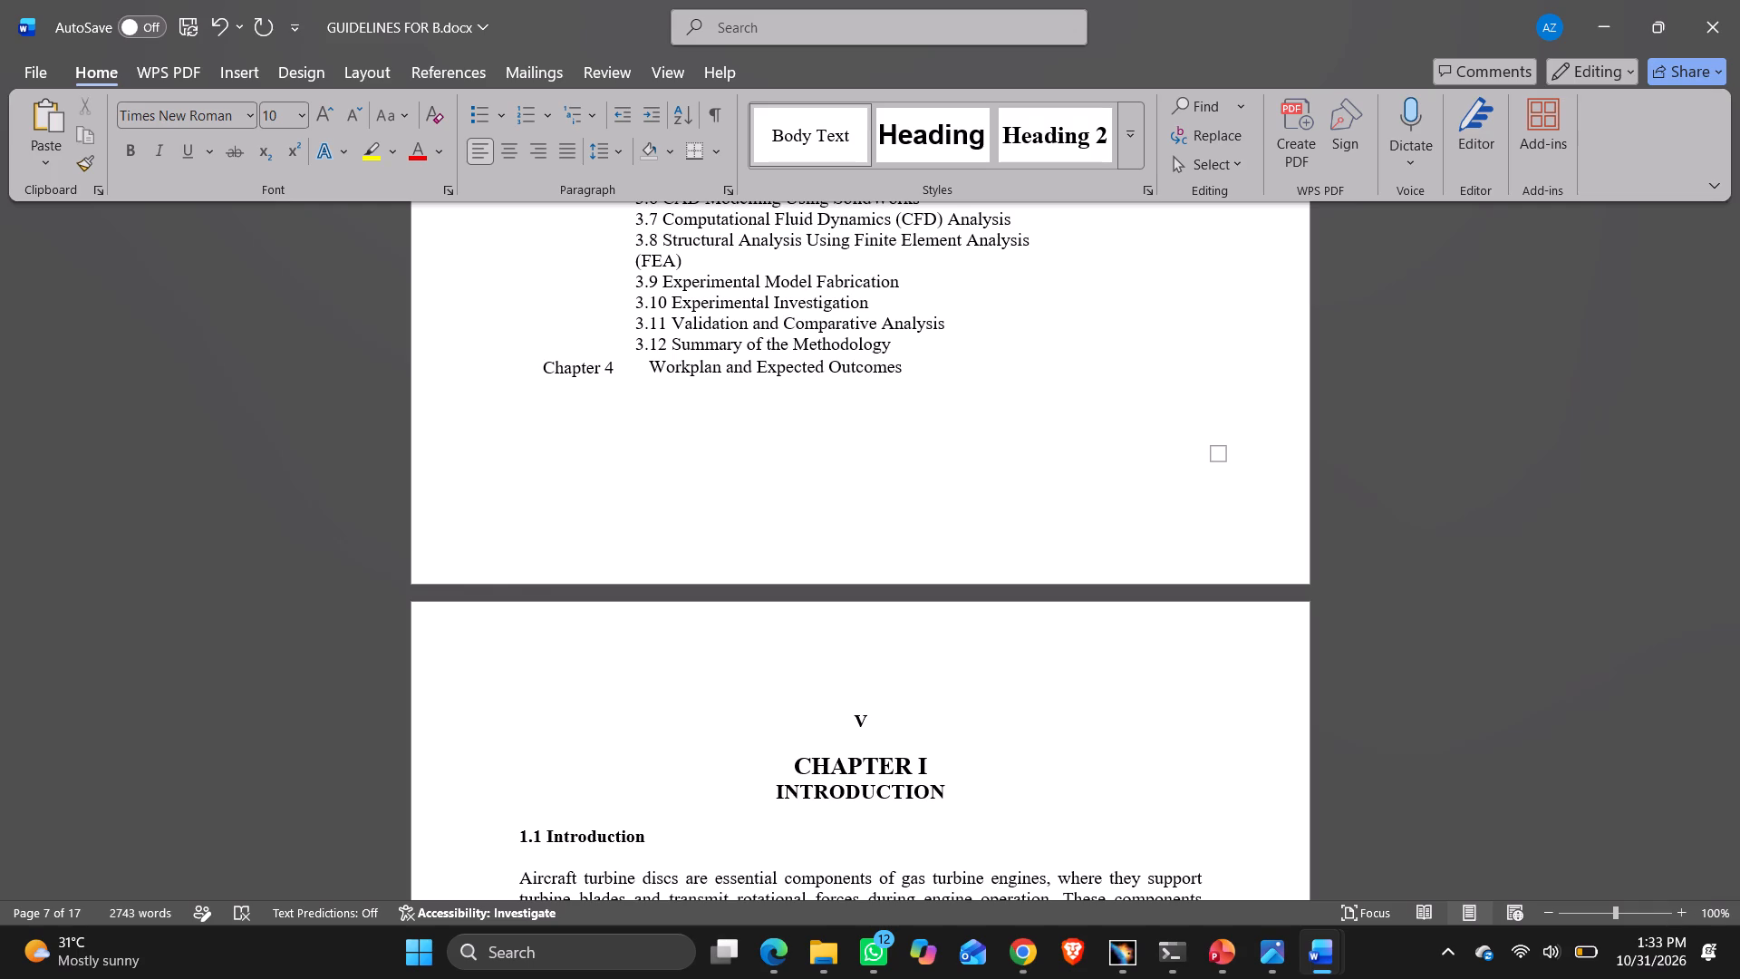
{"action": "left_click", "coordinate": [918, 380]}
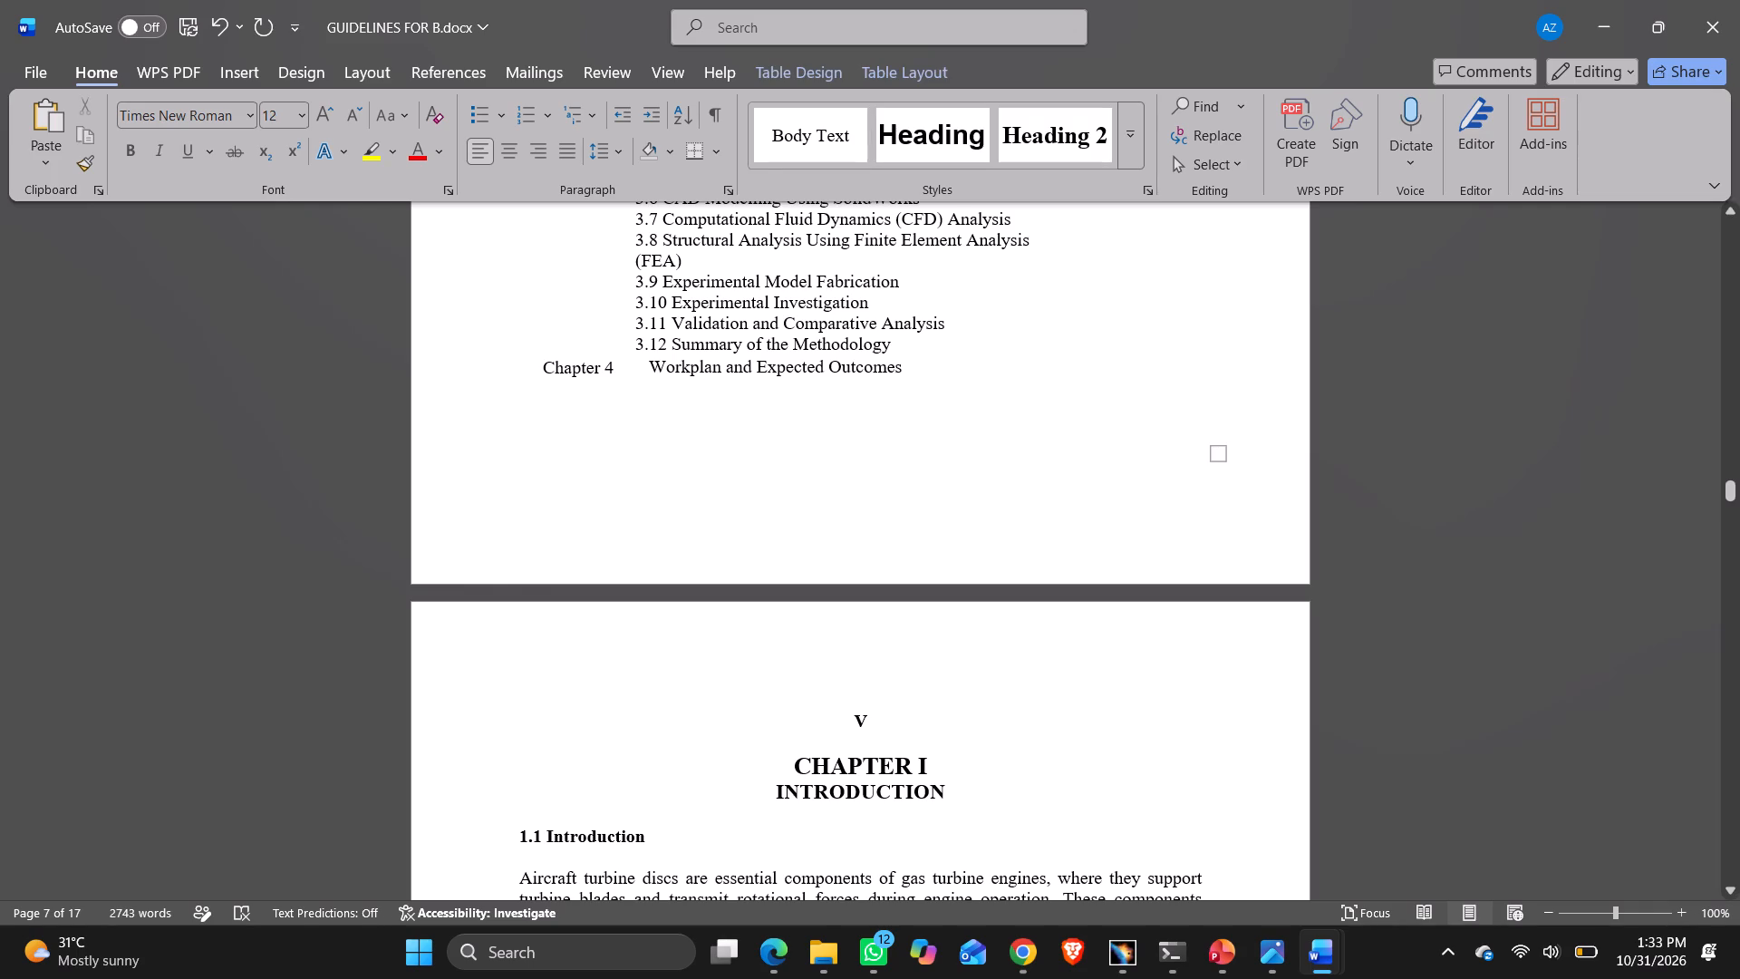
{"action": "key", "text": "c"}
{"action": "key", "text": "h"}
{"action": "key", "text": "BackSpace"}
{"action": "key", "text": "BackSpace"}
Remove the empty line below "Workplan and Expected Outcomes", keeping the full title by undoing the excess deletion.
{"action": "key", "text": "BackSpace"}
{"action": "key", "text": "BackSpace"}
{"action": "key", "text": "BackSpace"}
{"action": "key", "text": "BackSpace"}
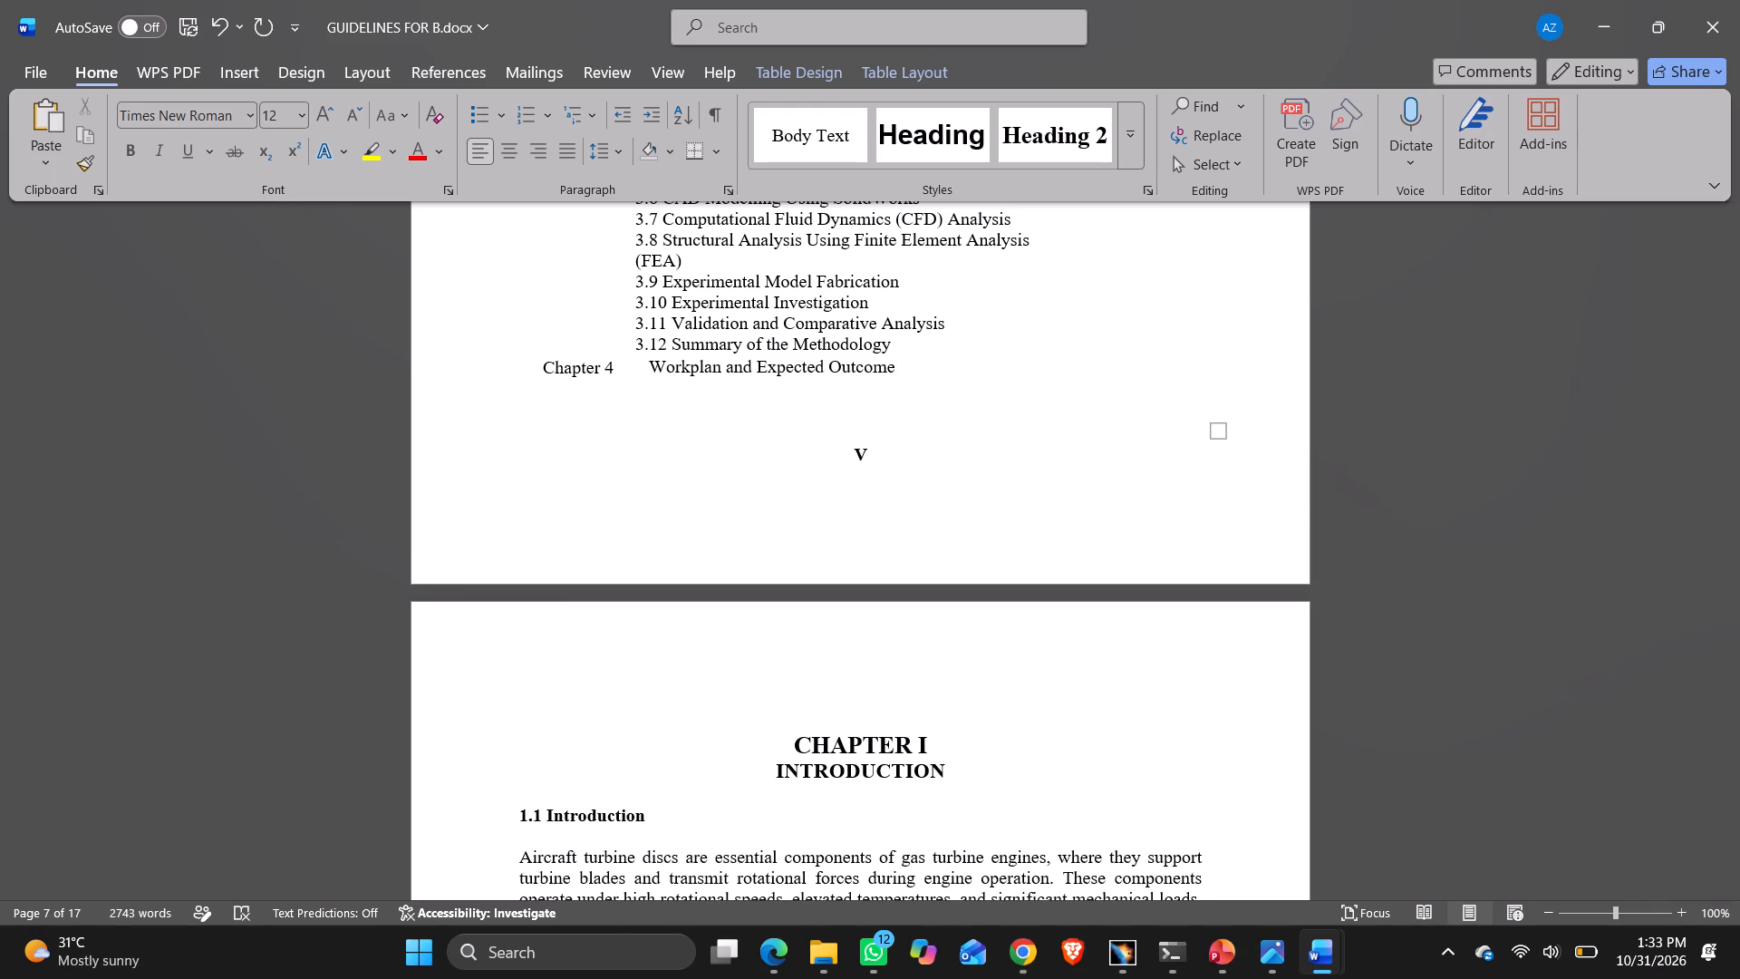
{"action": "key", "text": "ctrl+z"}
Undo the removal of the empty line below "Workplan and Expected Outcomes" in the table of contents.
{"action": "key", "text": "ctrl+z"}
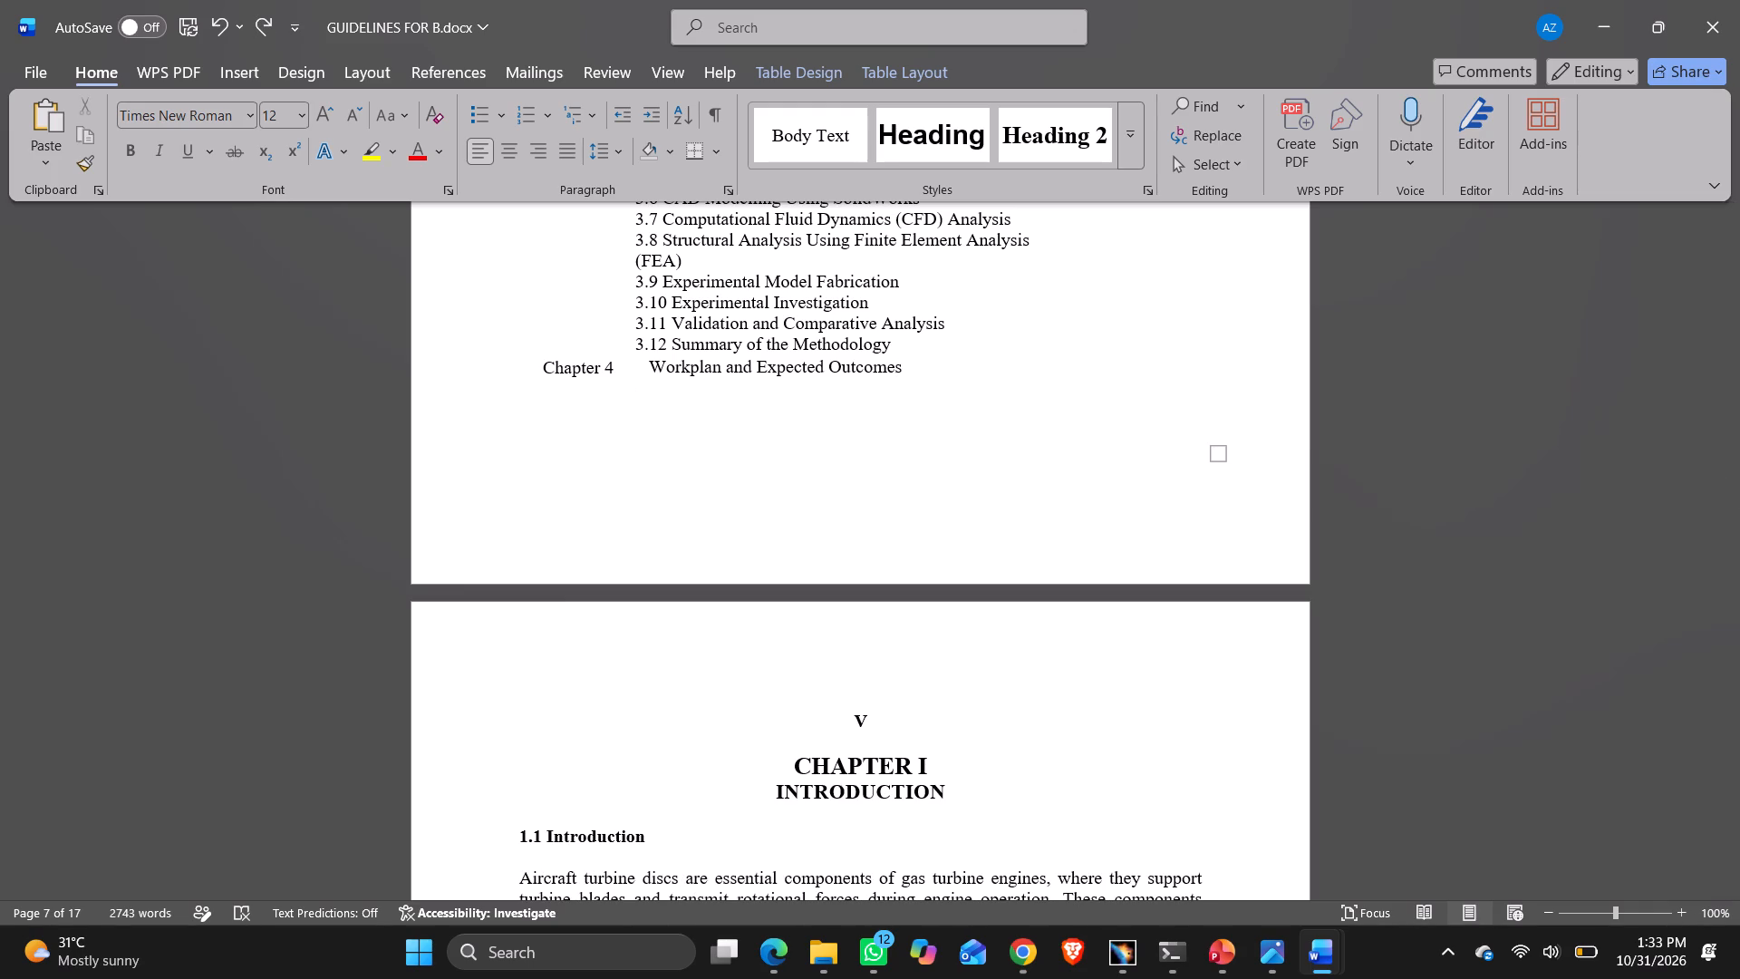
Add a "Chapter 5" label below "Chapter 4" in the chapter column of the table of contents, followed by several spaces.
{"action": "left_click", "coordinate": [544, 361]}
{"action": "key", "text": "Down"}
{"action": "key", "text": "c"}
{"action": "key", "text": "BackSpace"}
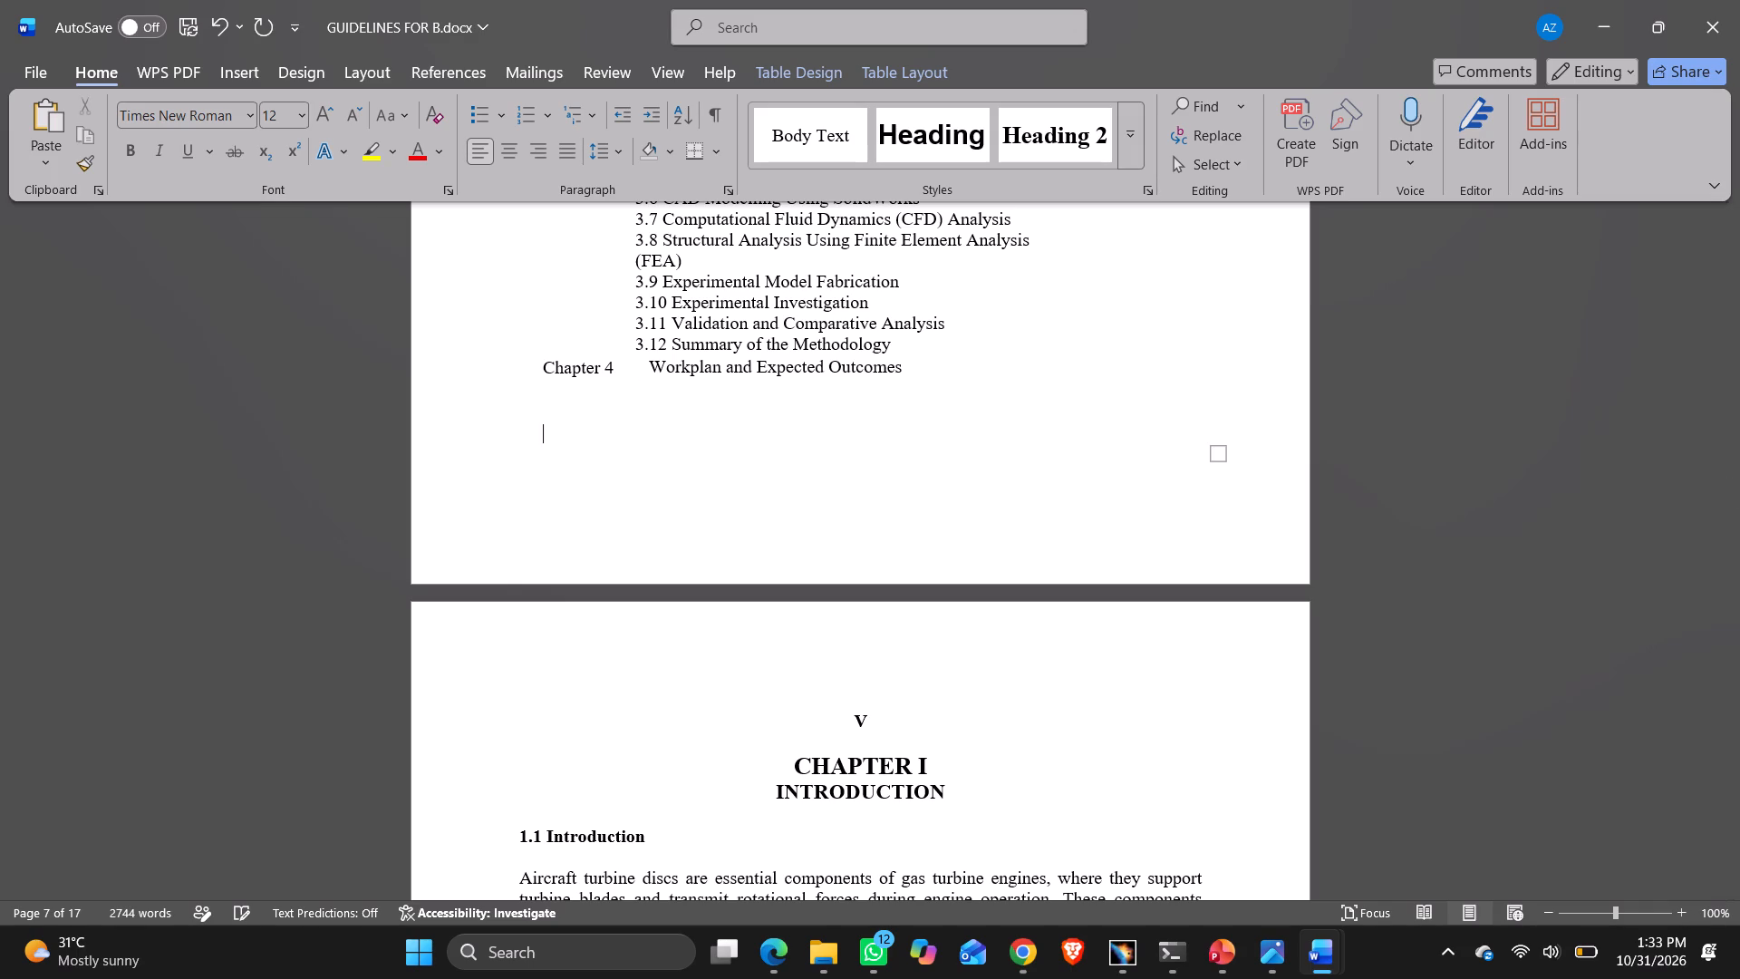
{"action": "key", "text": "shift+c"}
{"action": "type", "text": "hapter"}
{"action": "key", "text": "space"}
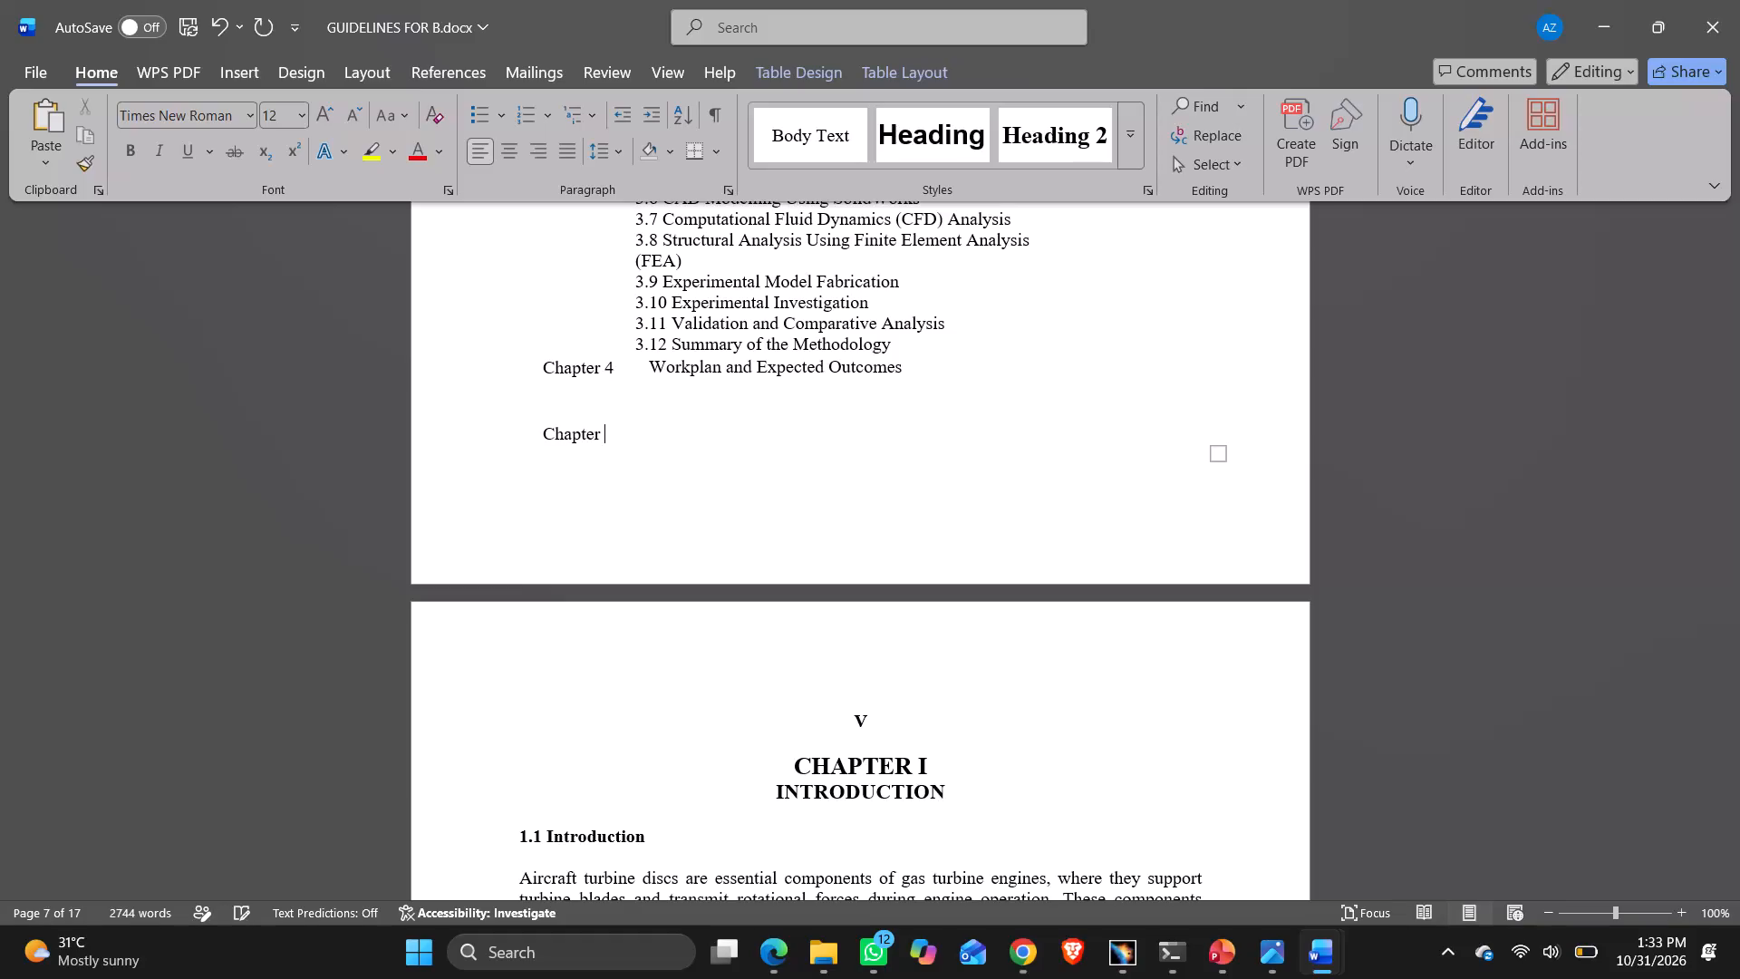
{"action": "type", "text": "5"}
{"action": "key", "text": "space"}
{"action": "key", "text": "space"}
{"action": "key", "text": "space"}
{"action": "key", "text": "space"}
{"action": "key", "text": "space"}
{"action": "key", "text": "space"}
{"action": "key", "text": "space"}
Look up the Chapter V heading and enter "Conclusion and Future scope" as the Chapter 5 title, indented with leading spaces.
{"action": "left_click", "coordinate": [665, 431]}
{"action": "key", "text": "space"}
{"action": "key", "text": "space"}
{"action": "key", "text": "space"}
{"action": "key", "text": "space"}
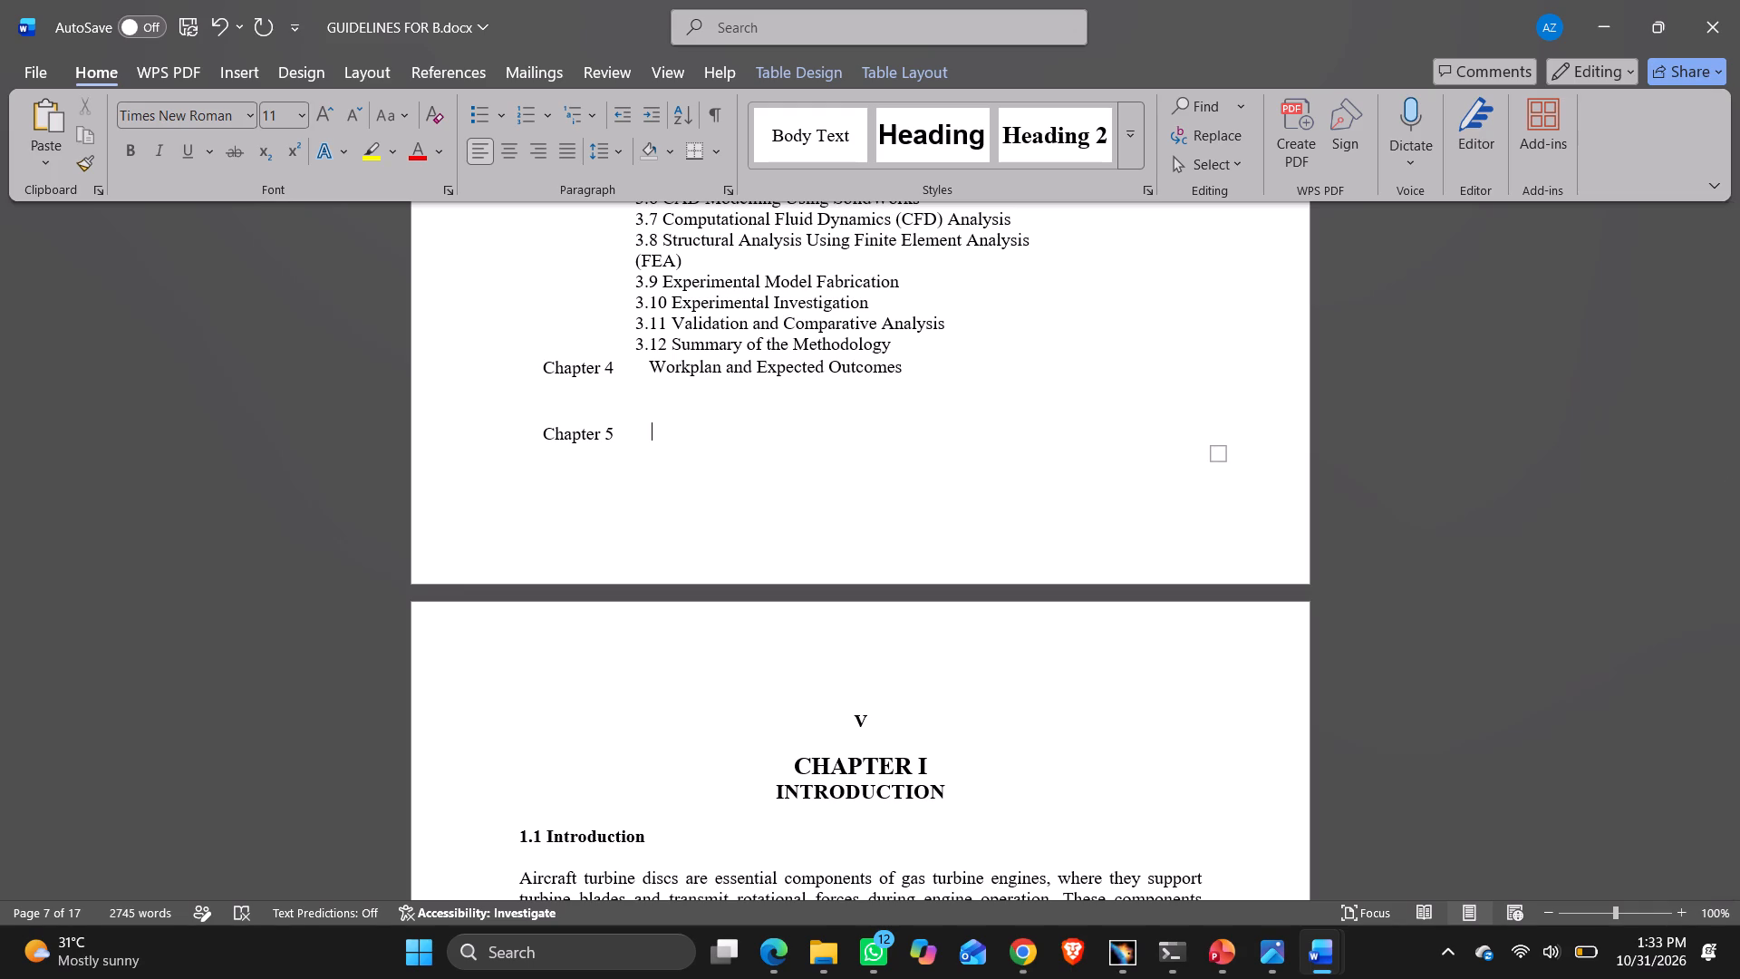
{"action": "scroll", "coordinate": [734, 521], "scroll_direction": "down", "scroll_amount": 4}
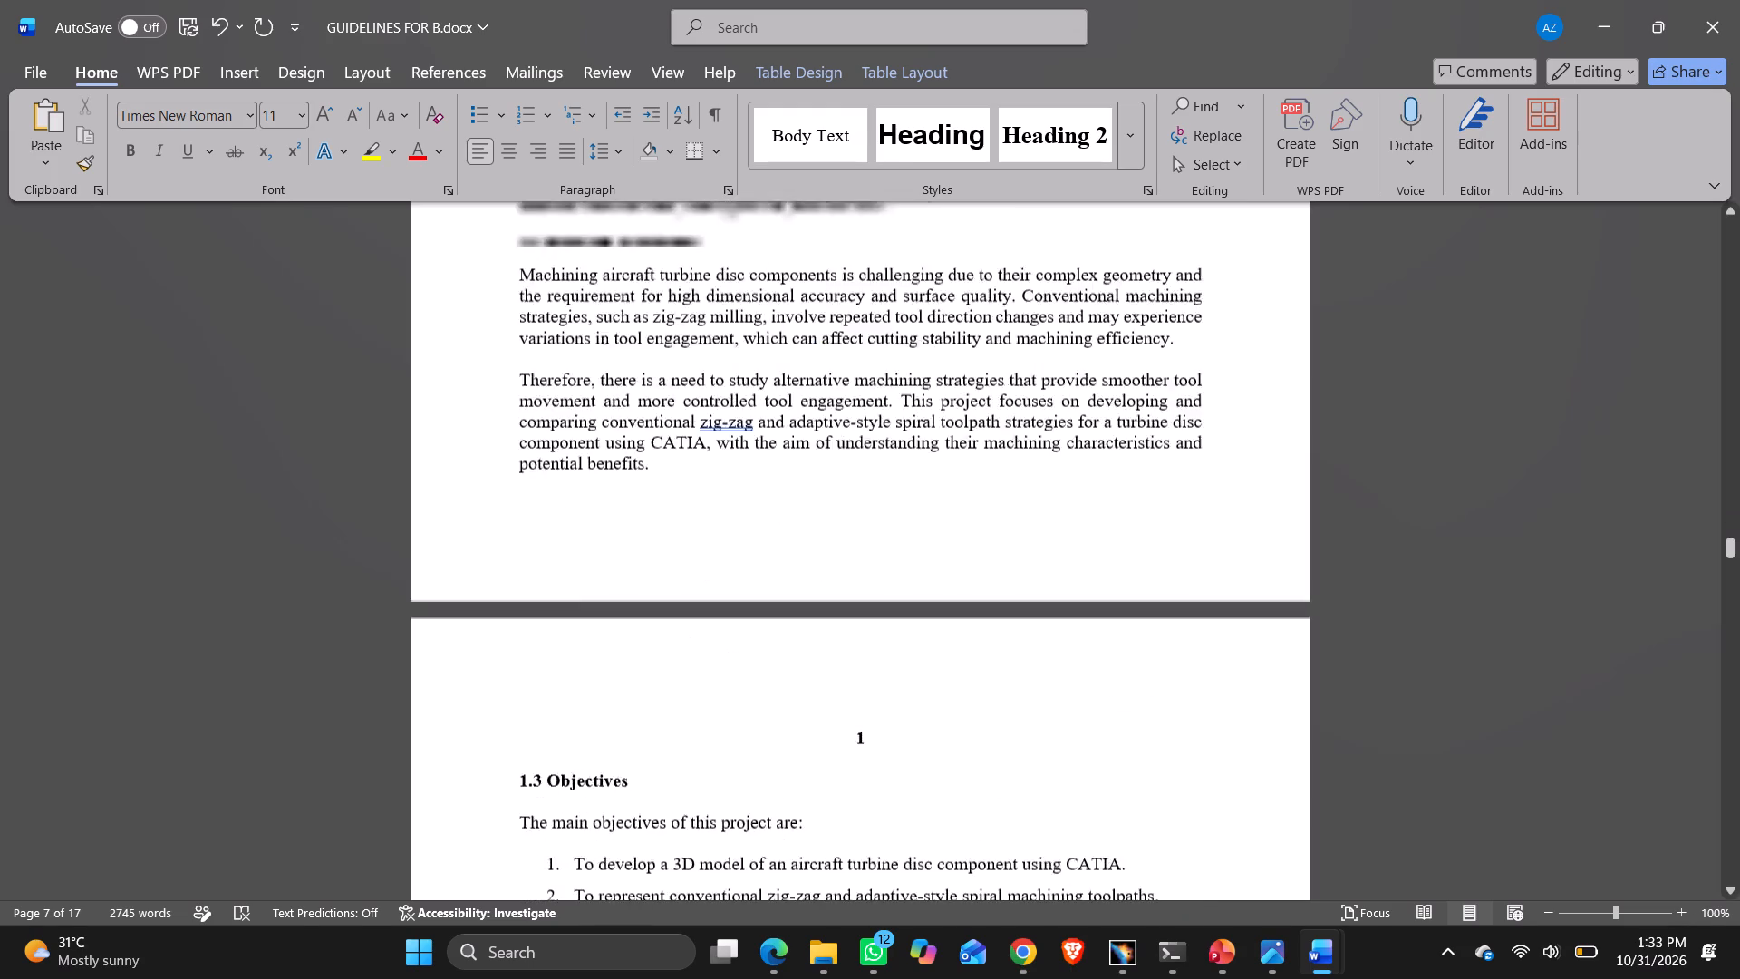
{"action": "scroll", "coordinate": [734, 521], "scroll_direction": "down", "scroll_amount": 17}
{"action": "scroll", "coordinate": [734, 521], "scroll_direction": "down", "scroll_amount": 20}
{"action": "scroll", "coordinate": [734, 521], "scroll_direction": "up", "scroll_amount": 9}
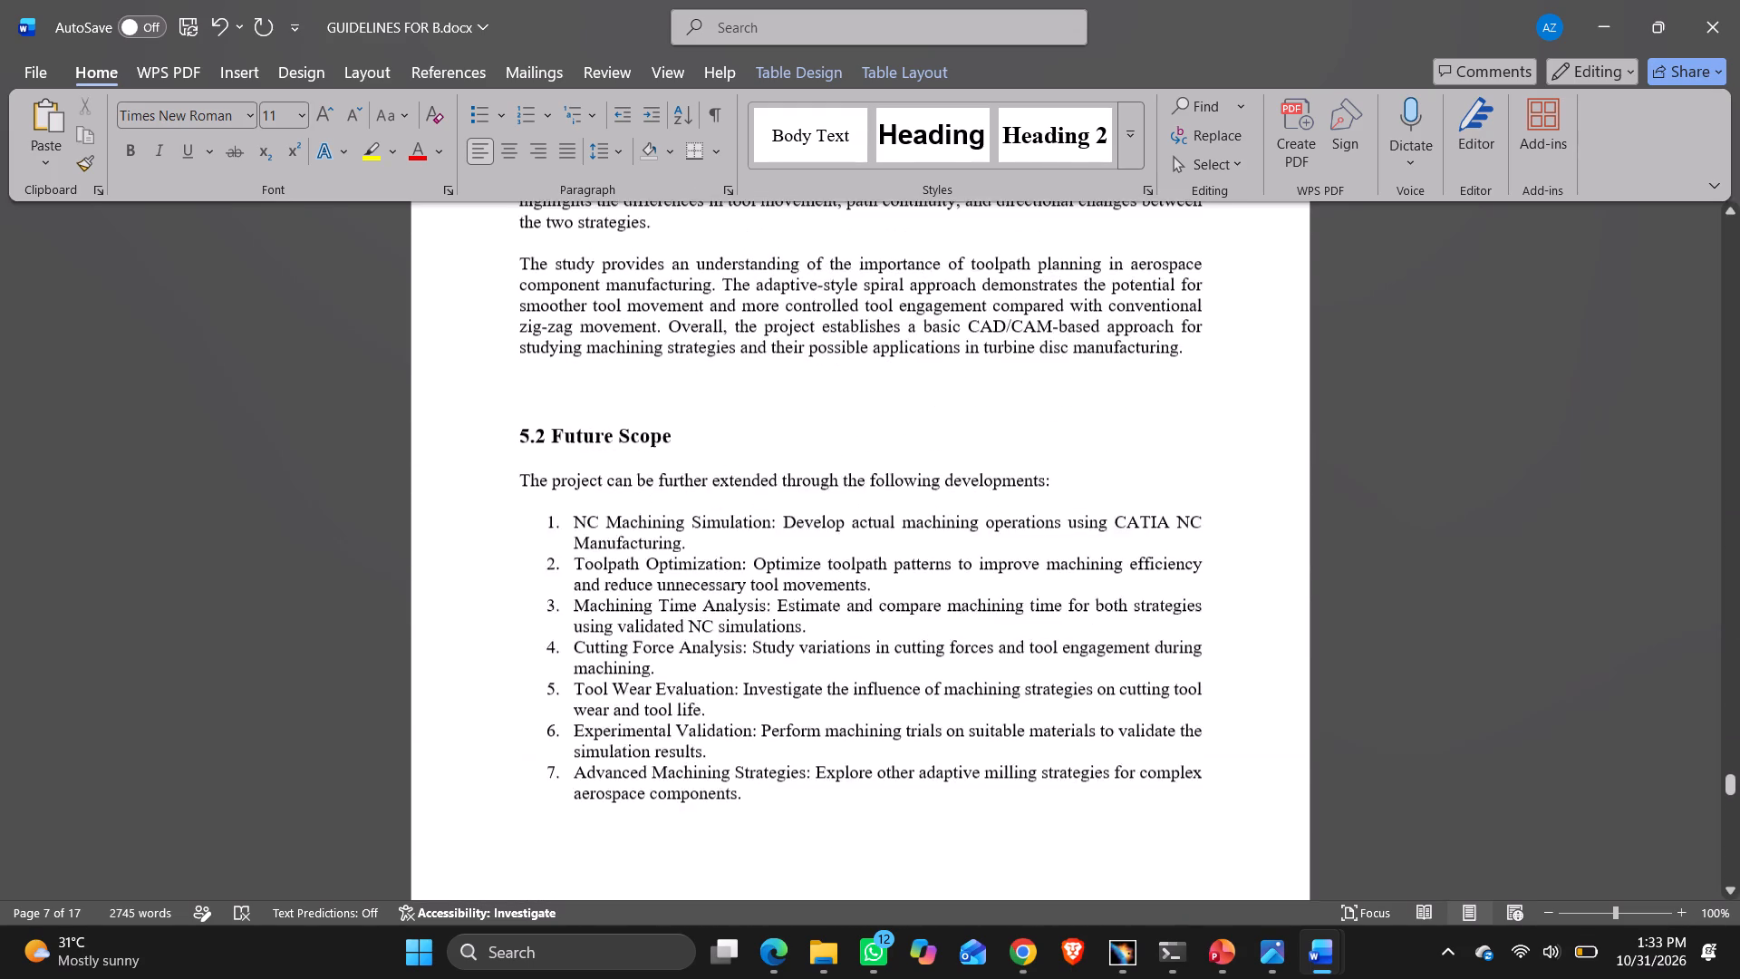
{"action": "scroll", "coordinate": [734, 521], "scroll_direction": "up", "scroll_amount": 3}
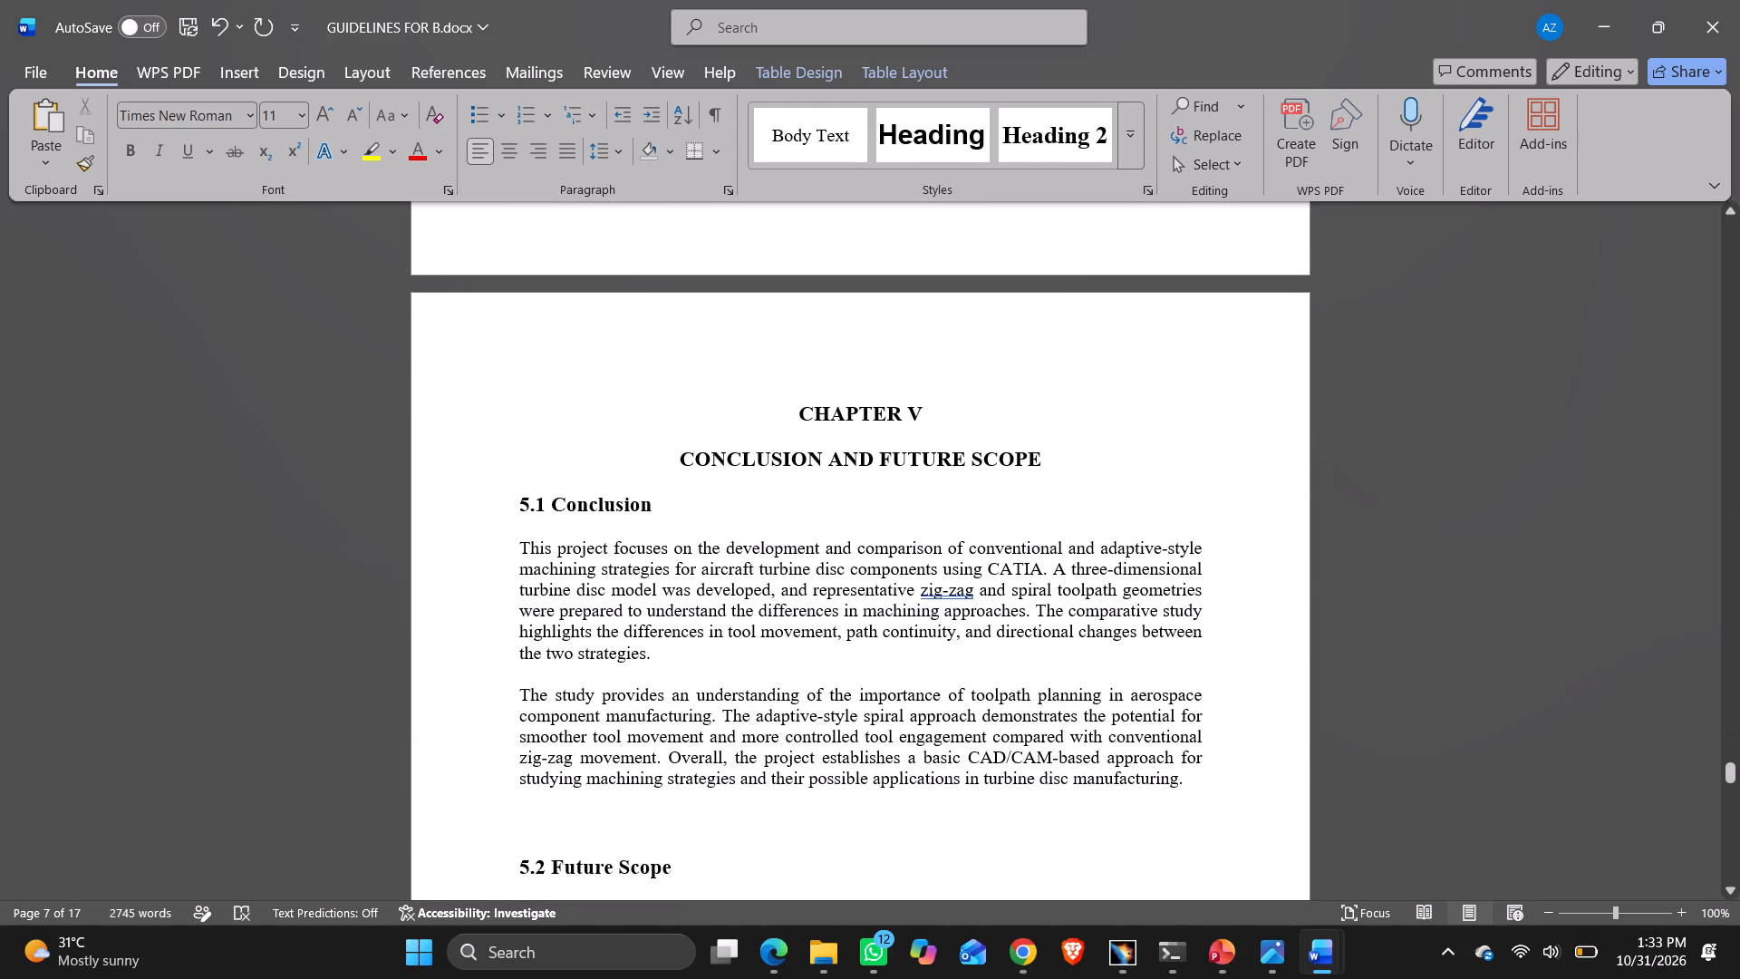
{"action": "scroll", "coordinate": [734, 521], "scroll_direction": "up", "scroll_amount": 18}
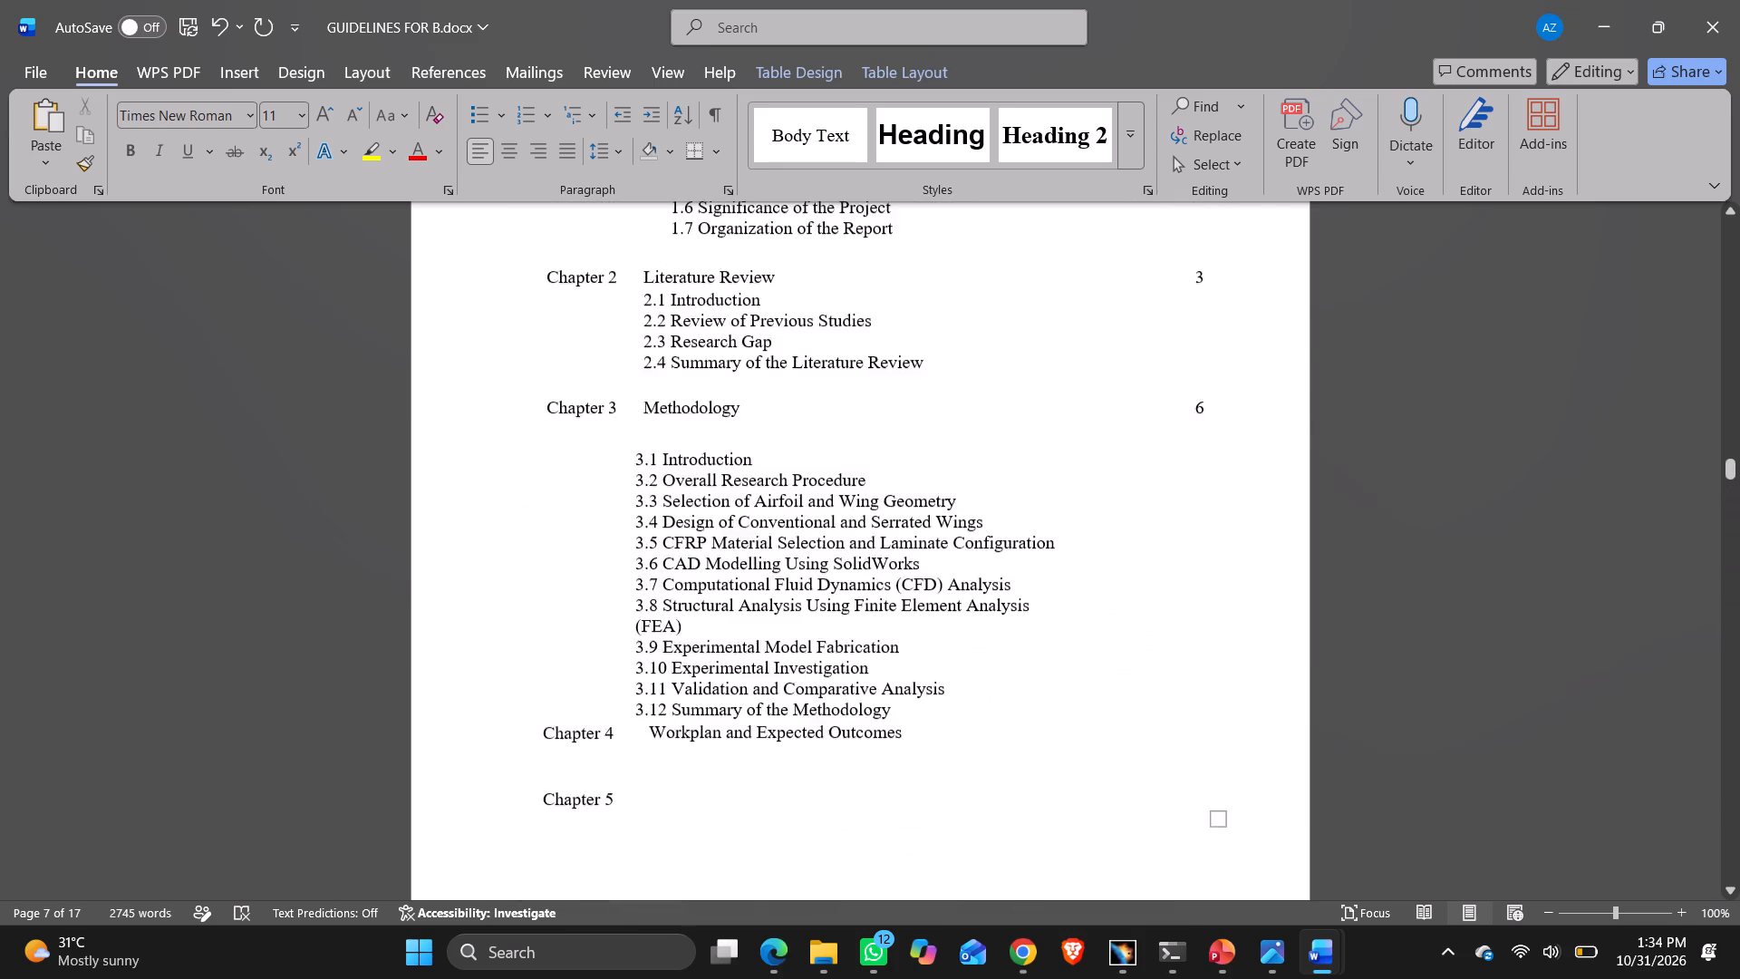
{"action": "scroll", "coordinate": [734, 521], "scroll_direction": "down", "scroll_amount": 4}
{"action": "scroll", "coordinate": [734, 521], "scroll_direction": "up", "scroll_amount": 4}
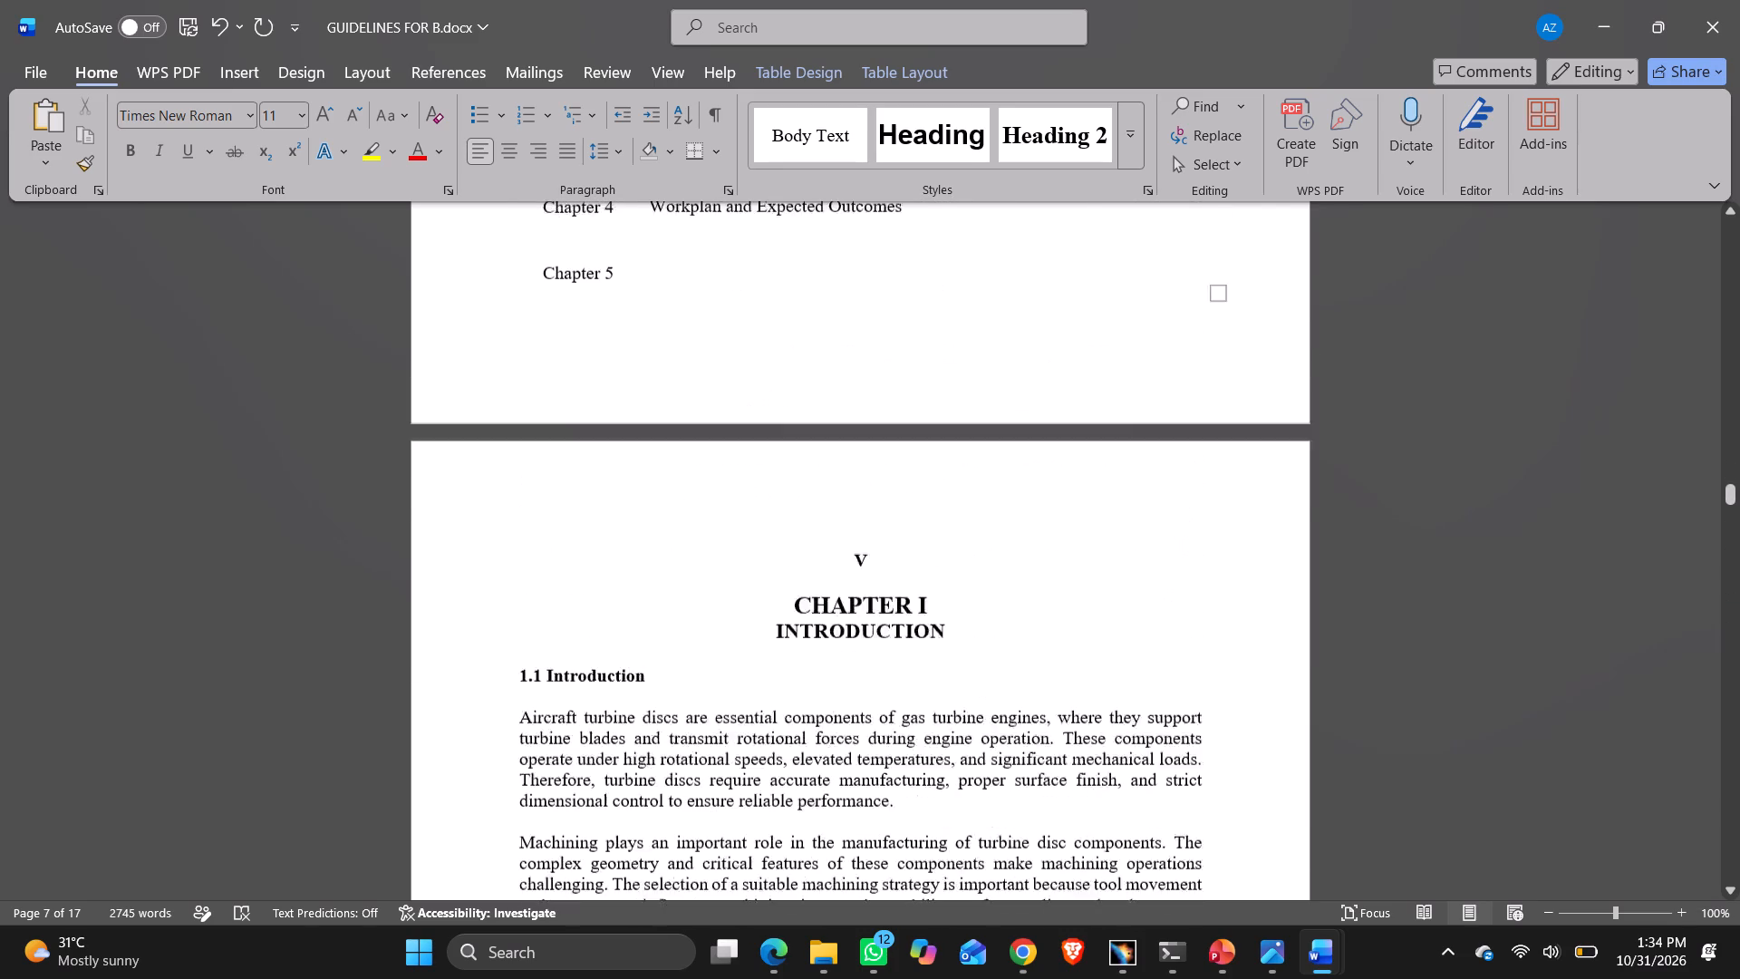
{"action": "scroll", "coordinate": [734, 521], "scroll_direction": "up", "scroll_amount": 1}
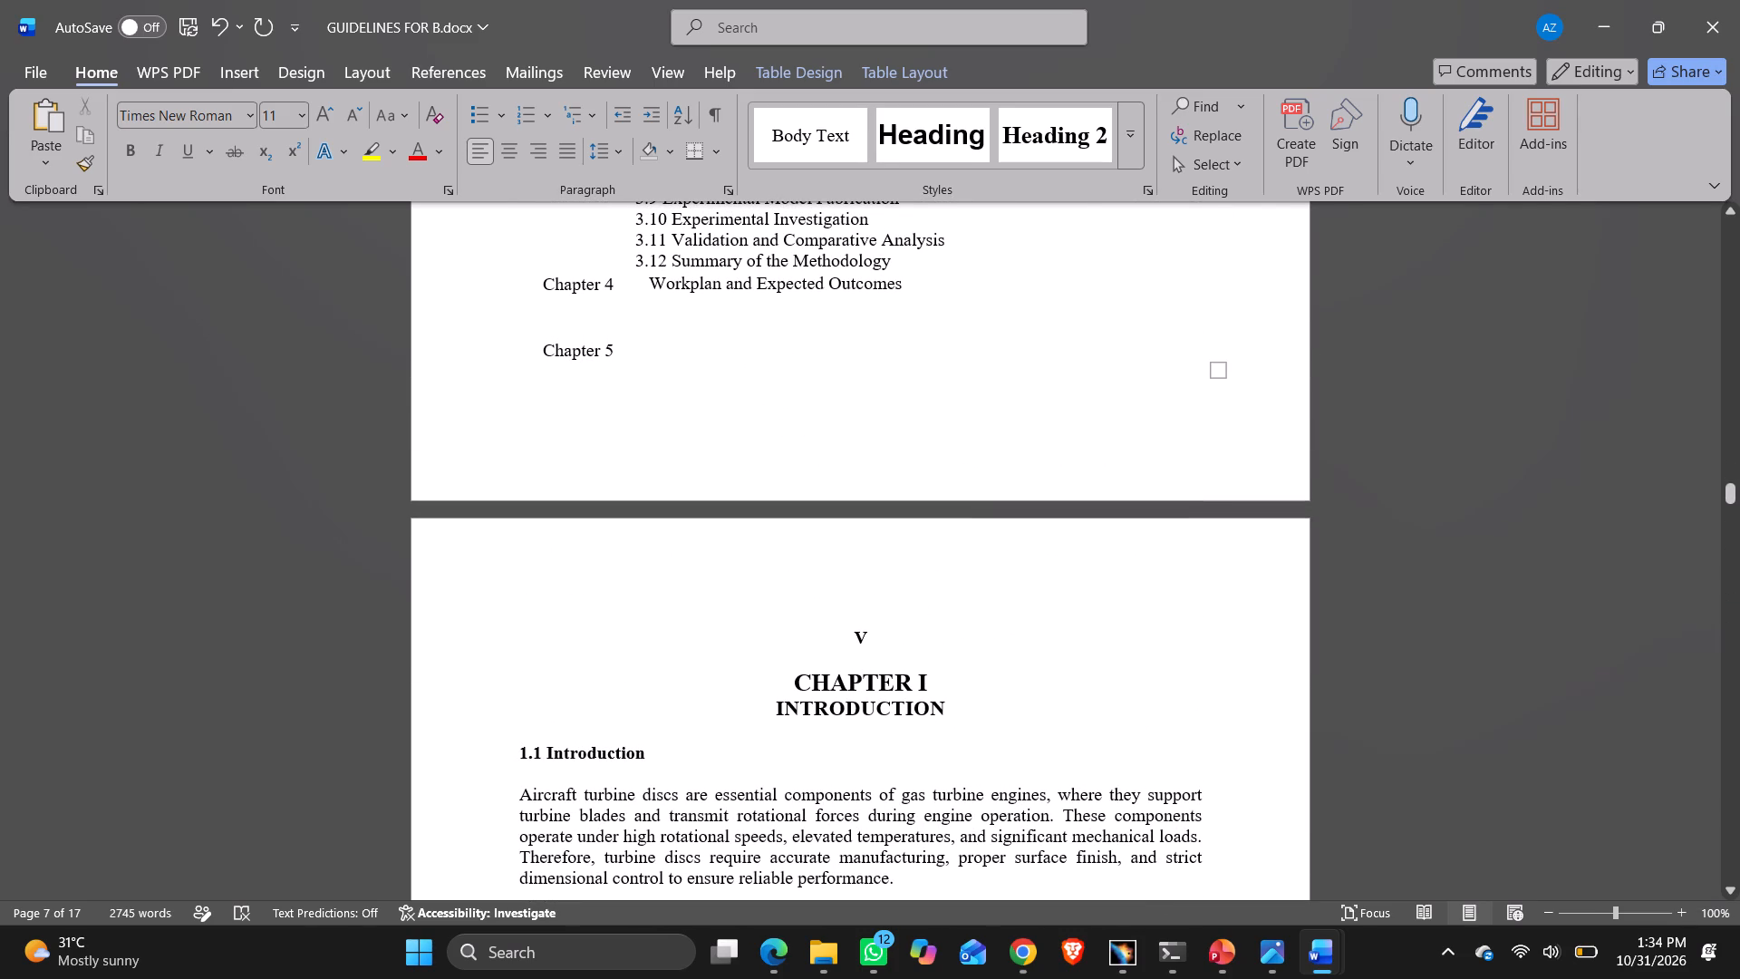
{"action": "type", "text": "Conclusion and"}
{"action": "key", "text": "space"}
{"action": "type", "text": "Future scope"}
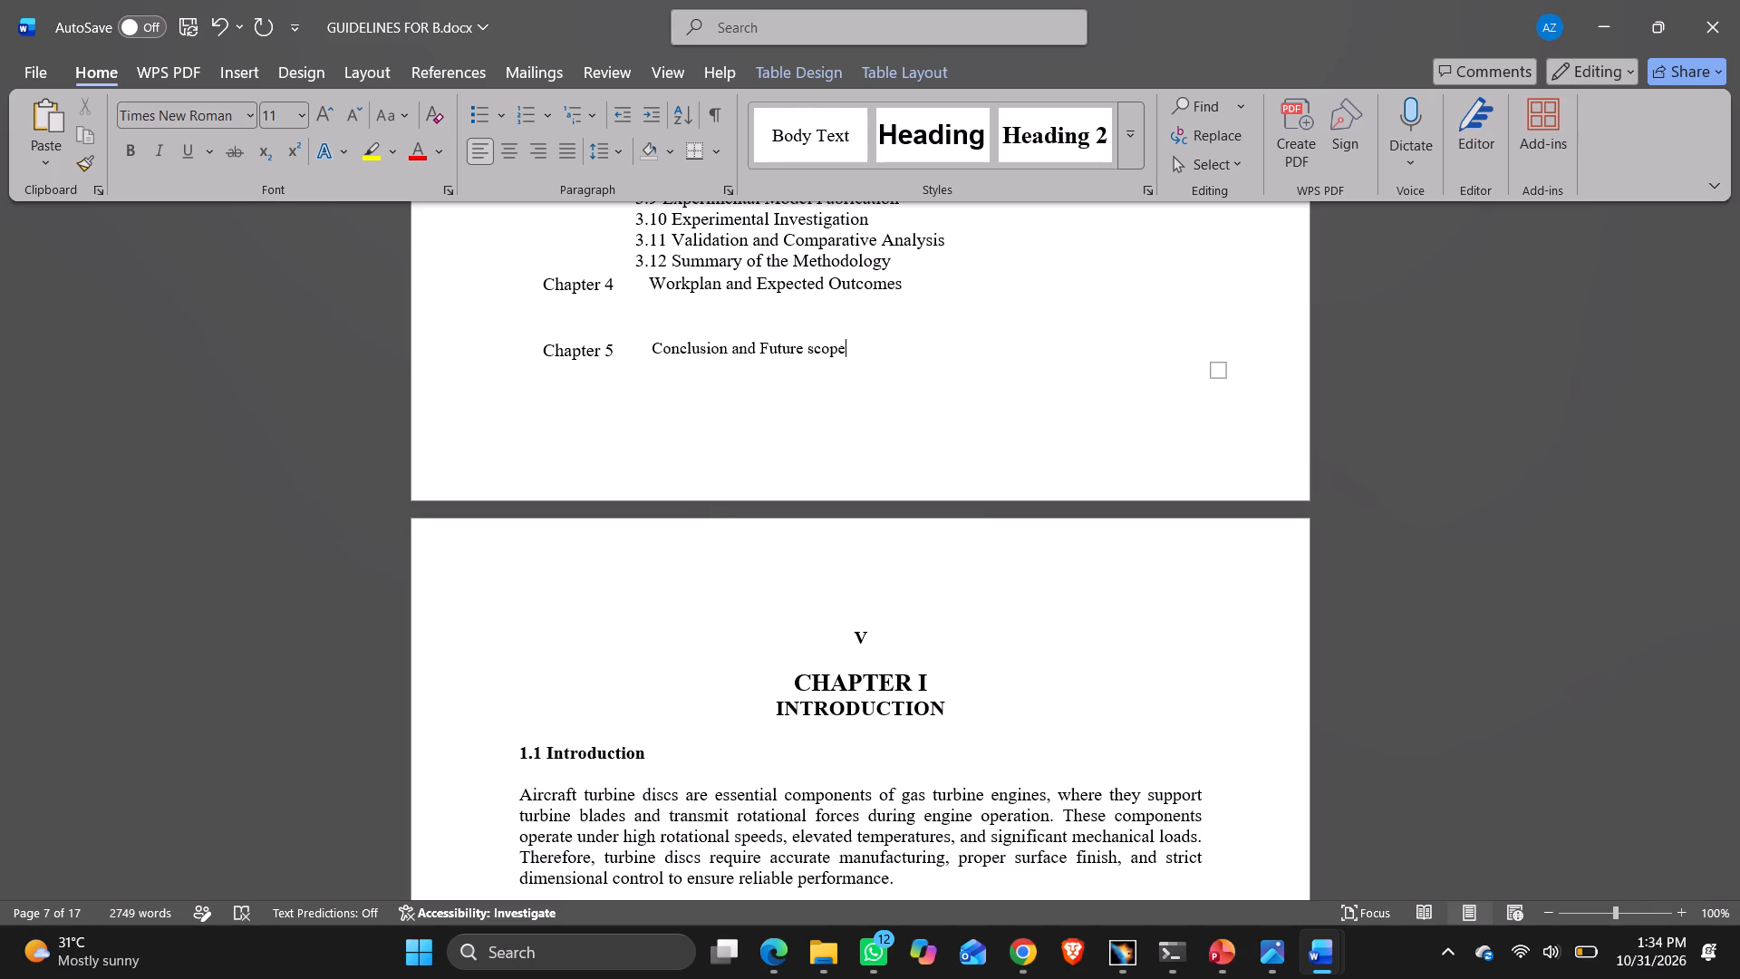
Review the table of contents entries and the section headings in the body of Chapter I.
{"action": "scroll", "coordinate": [662, 312], "scroll_direction": "up", "scroll_amount": 4}
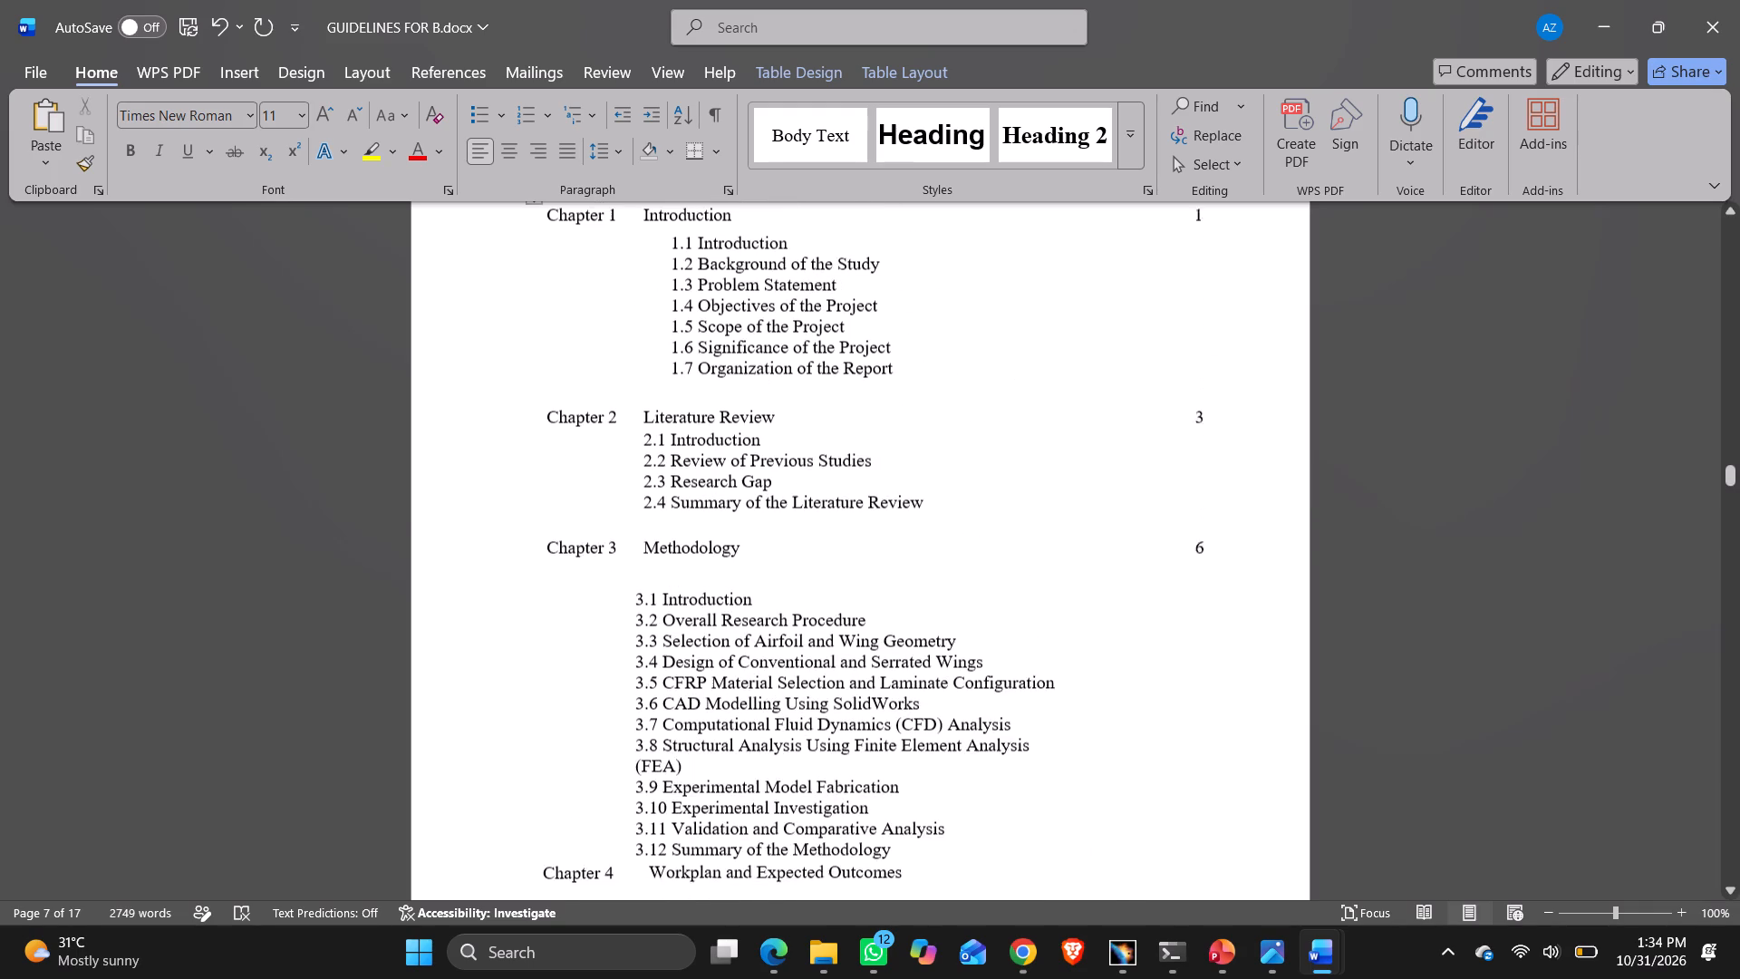
{"action": "scroll", "coordinate": [662, 312], "scroll_direction": "up", "scroll_amount": 1}
{"action": "scroll", "coordinate": [662, 312], "scroll_direction": "down", "scroll_amount": 1}
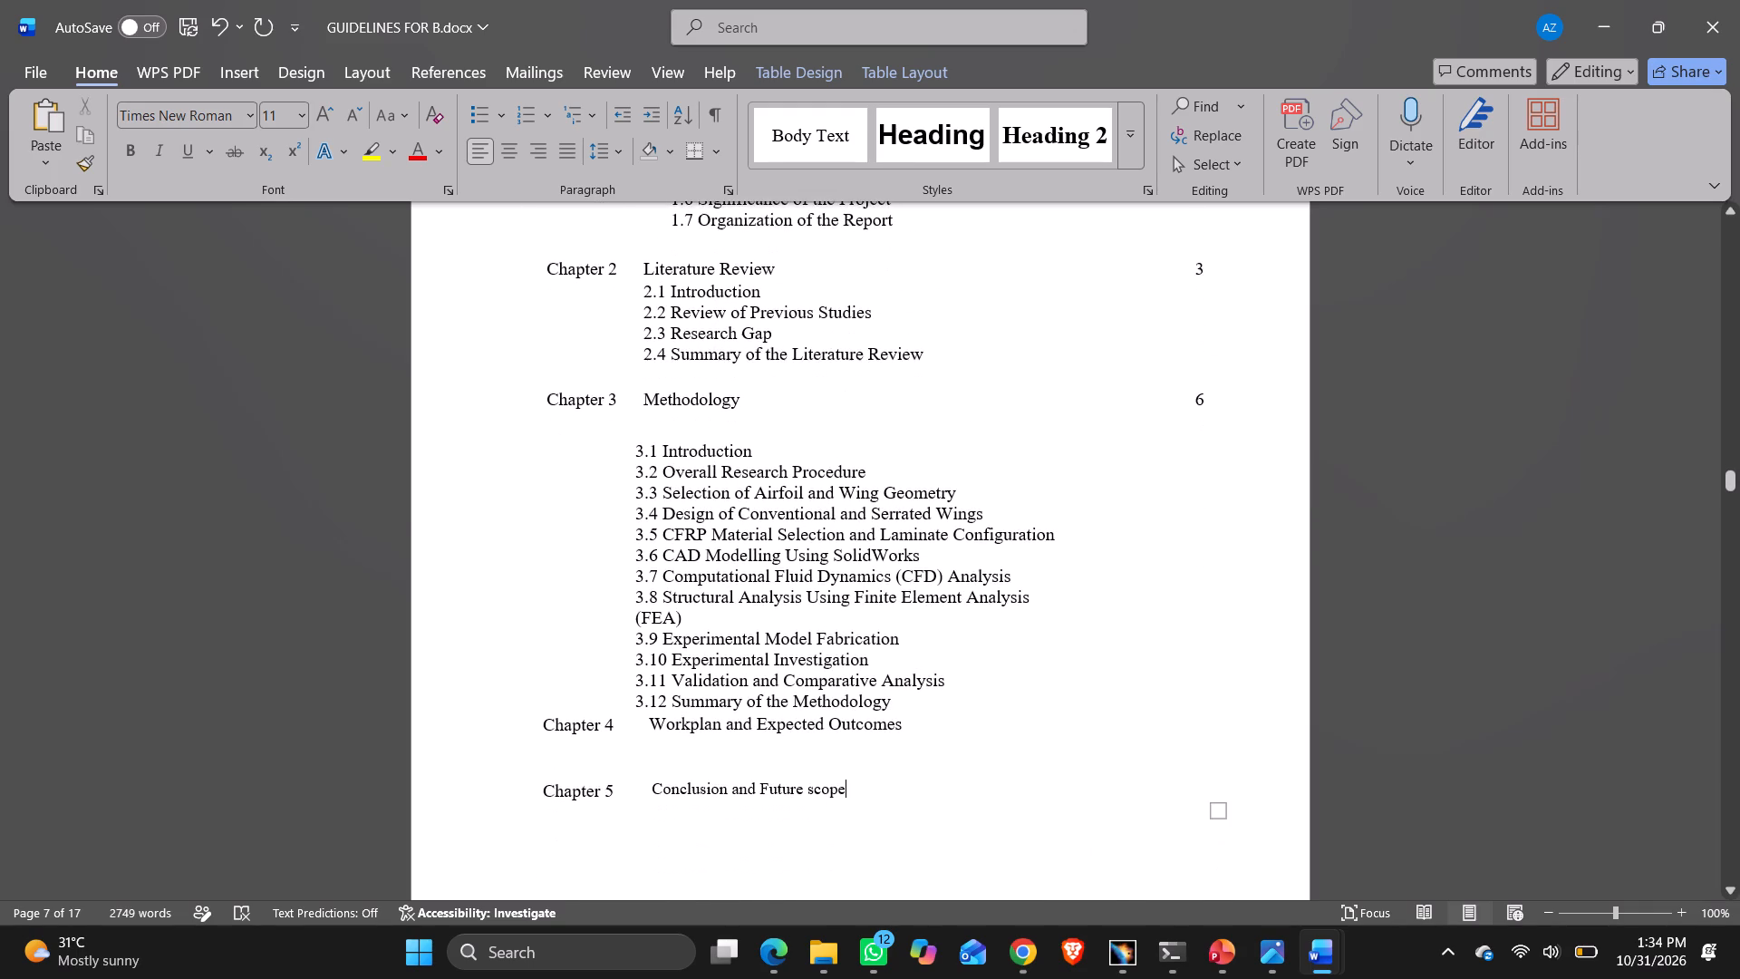
{"action": "scroll", "coordinate": [662, 312], "scroll_direction": "down", "scroll_amount": 6}
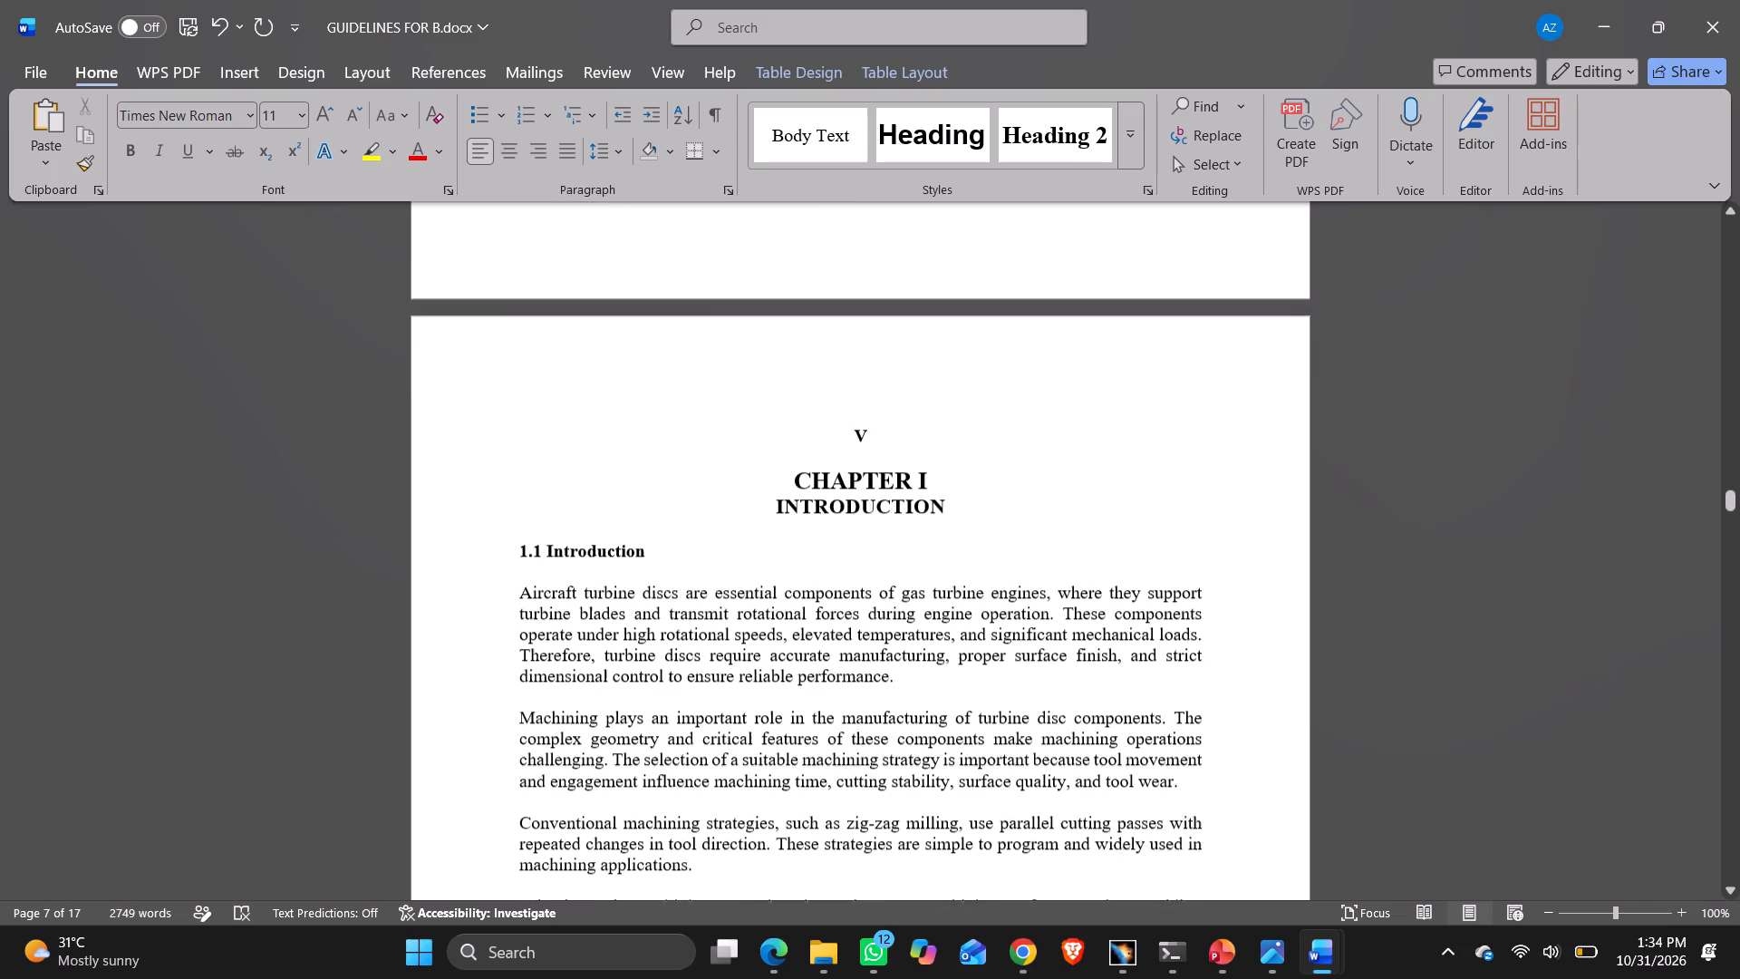
{"action": "scroll", "coordinate": [662, 312], "scroll_direction": "down", "scroll_amount": 1}
{"action": "scroll", "coordinate": [662, 312], "scroll_direction": "up", "scroll_amount": 1}
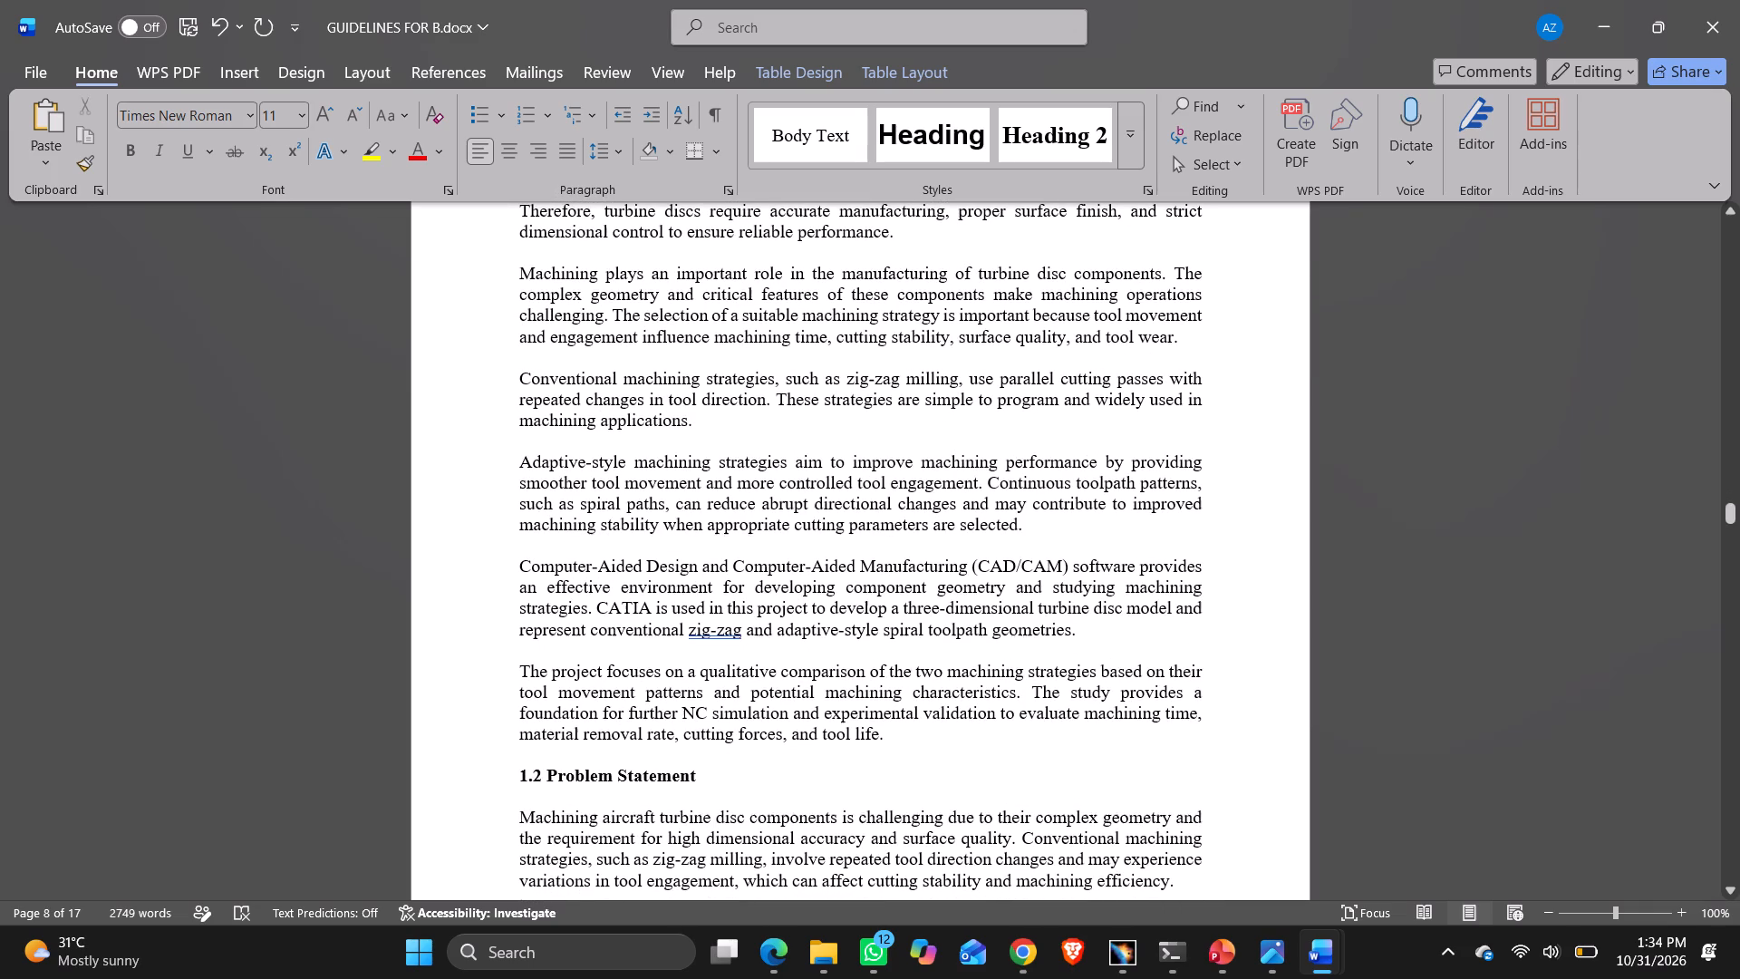
{"action": "scroll", "coordinate": [662, 312], "scroll_direction": "up", "scroll_amount": 1}
{"action": "scroll", "coordinate": [662, 312], "scroll_direction": "down", "scroll_amount": 4}
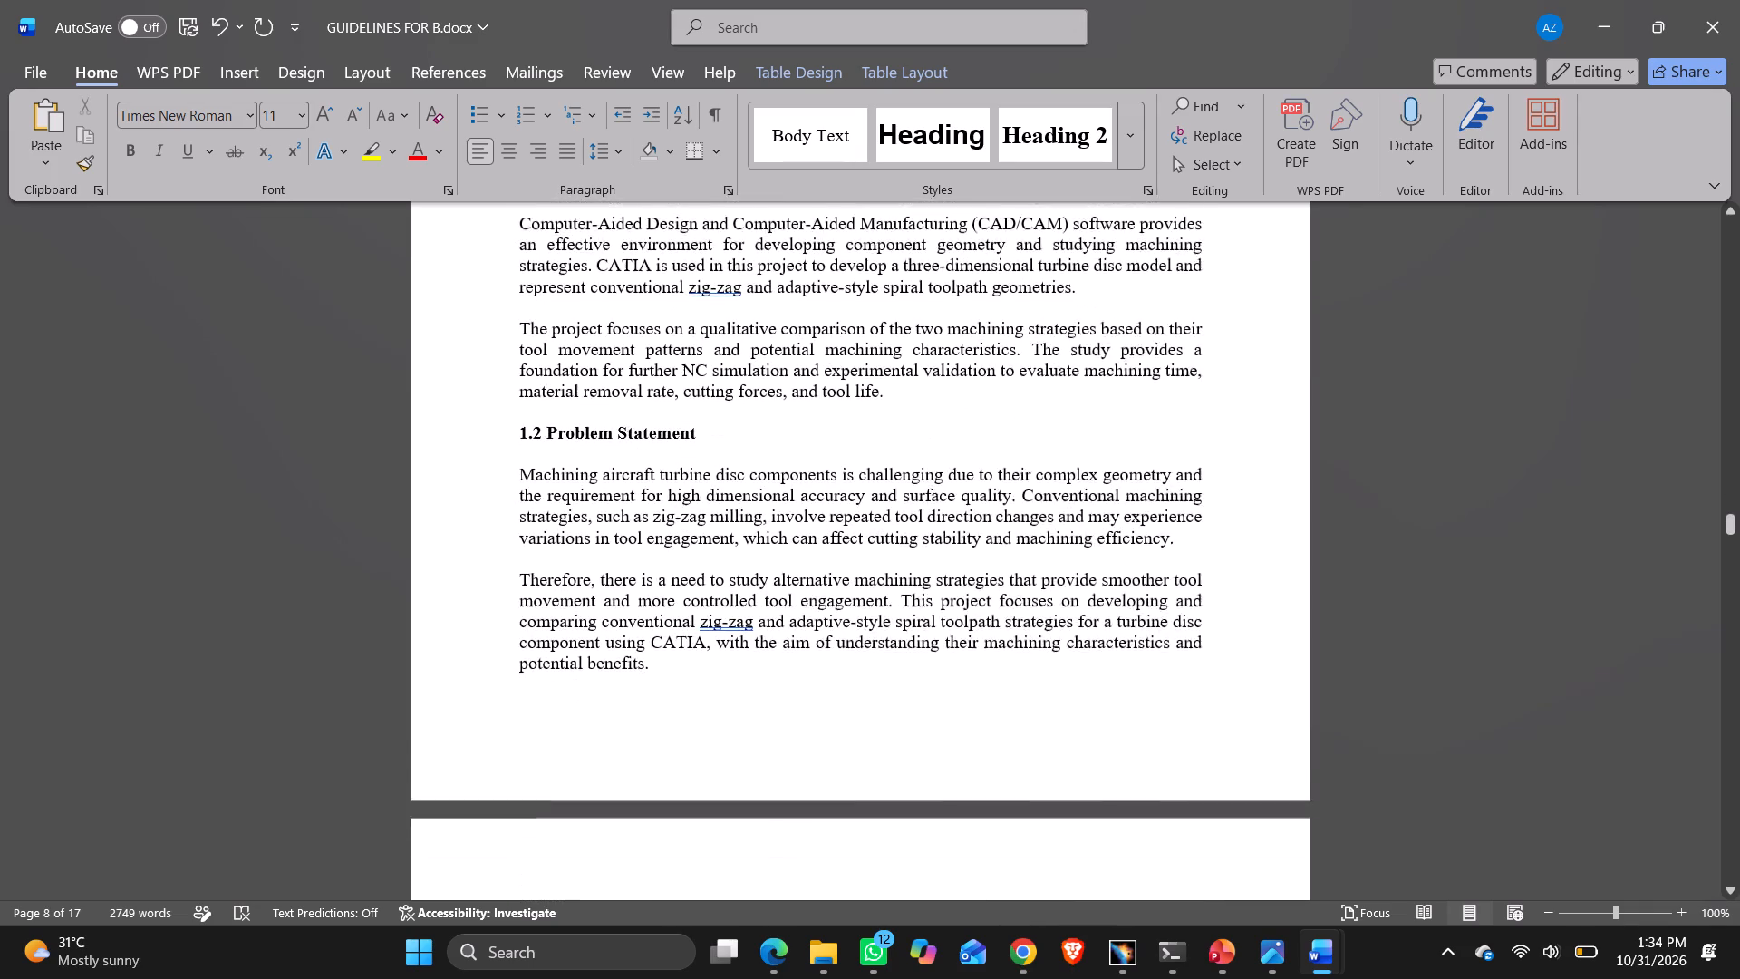
{"action": "scroll", "coordinate": [662, 312], "scroll_direction": "down", "scroll_amount": 3}
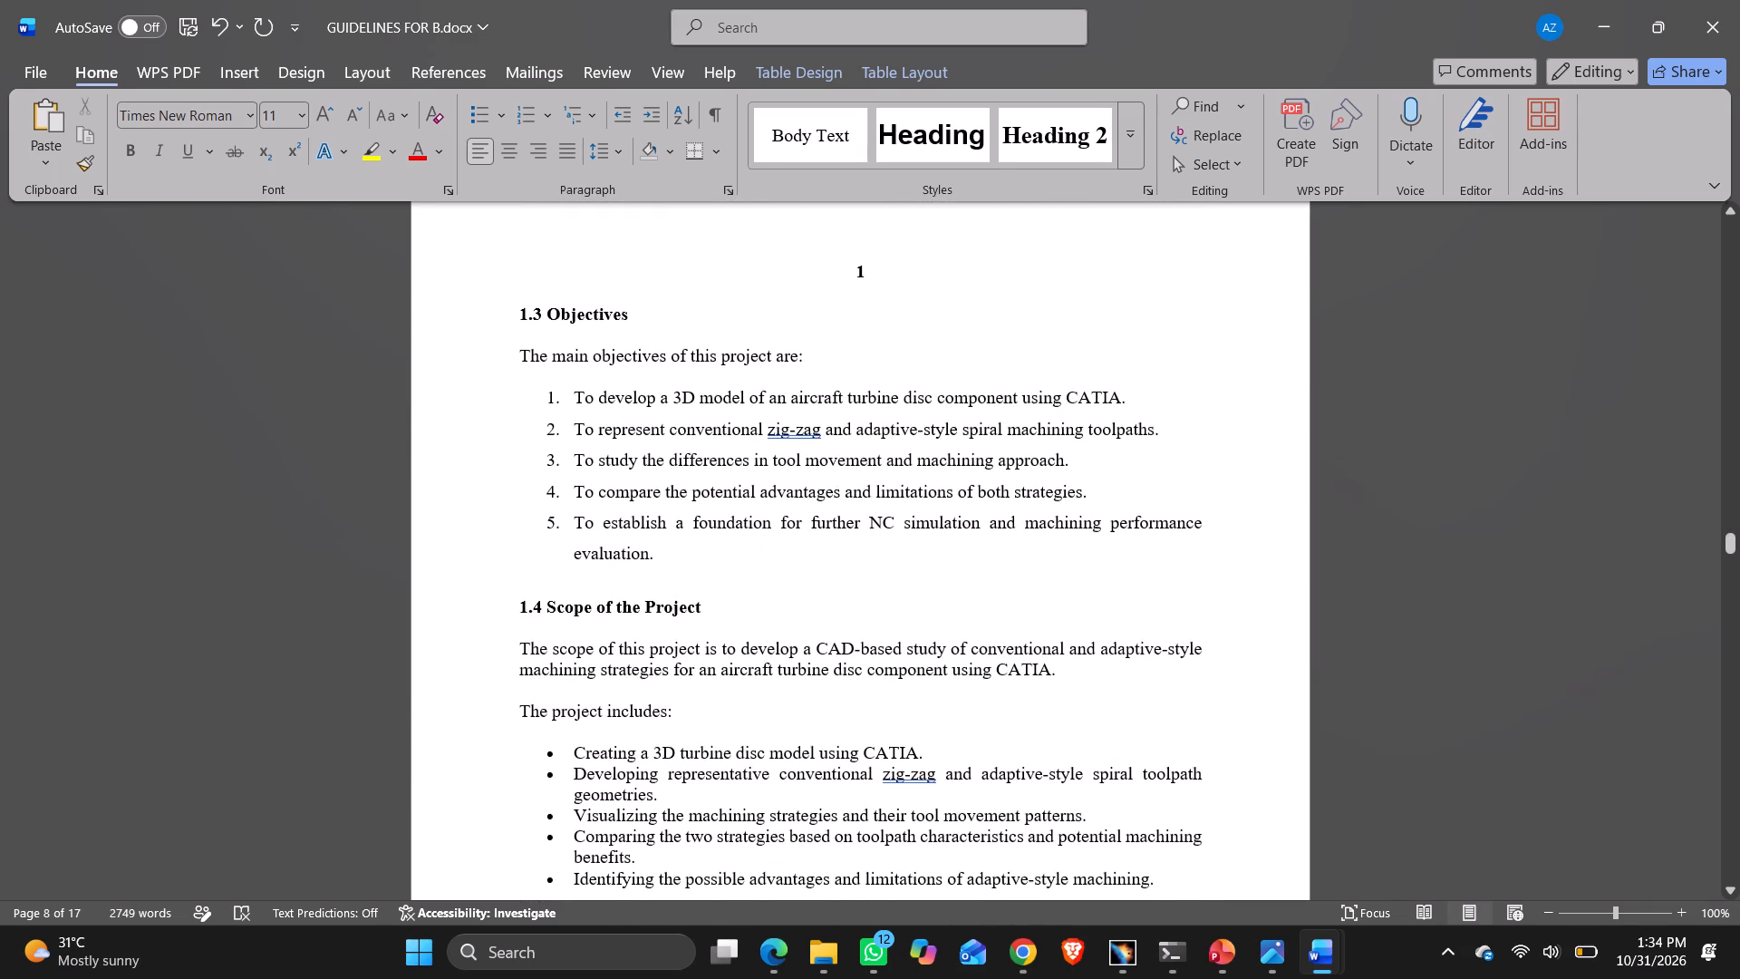
{"action": "scroll", "coordinate": [662, 312], "scroll_direction": "down", "scroll_amount": 2}
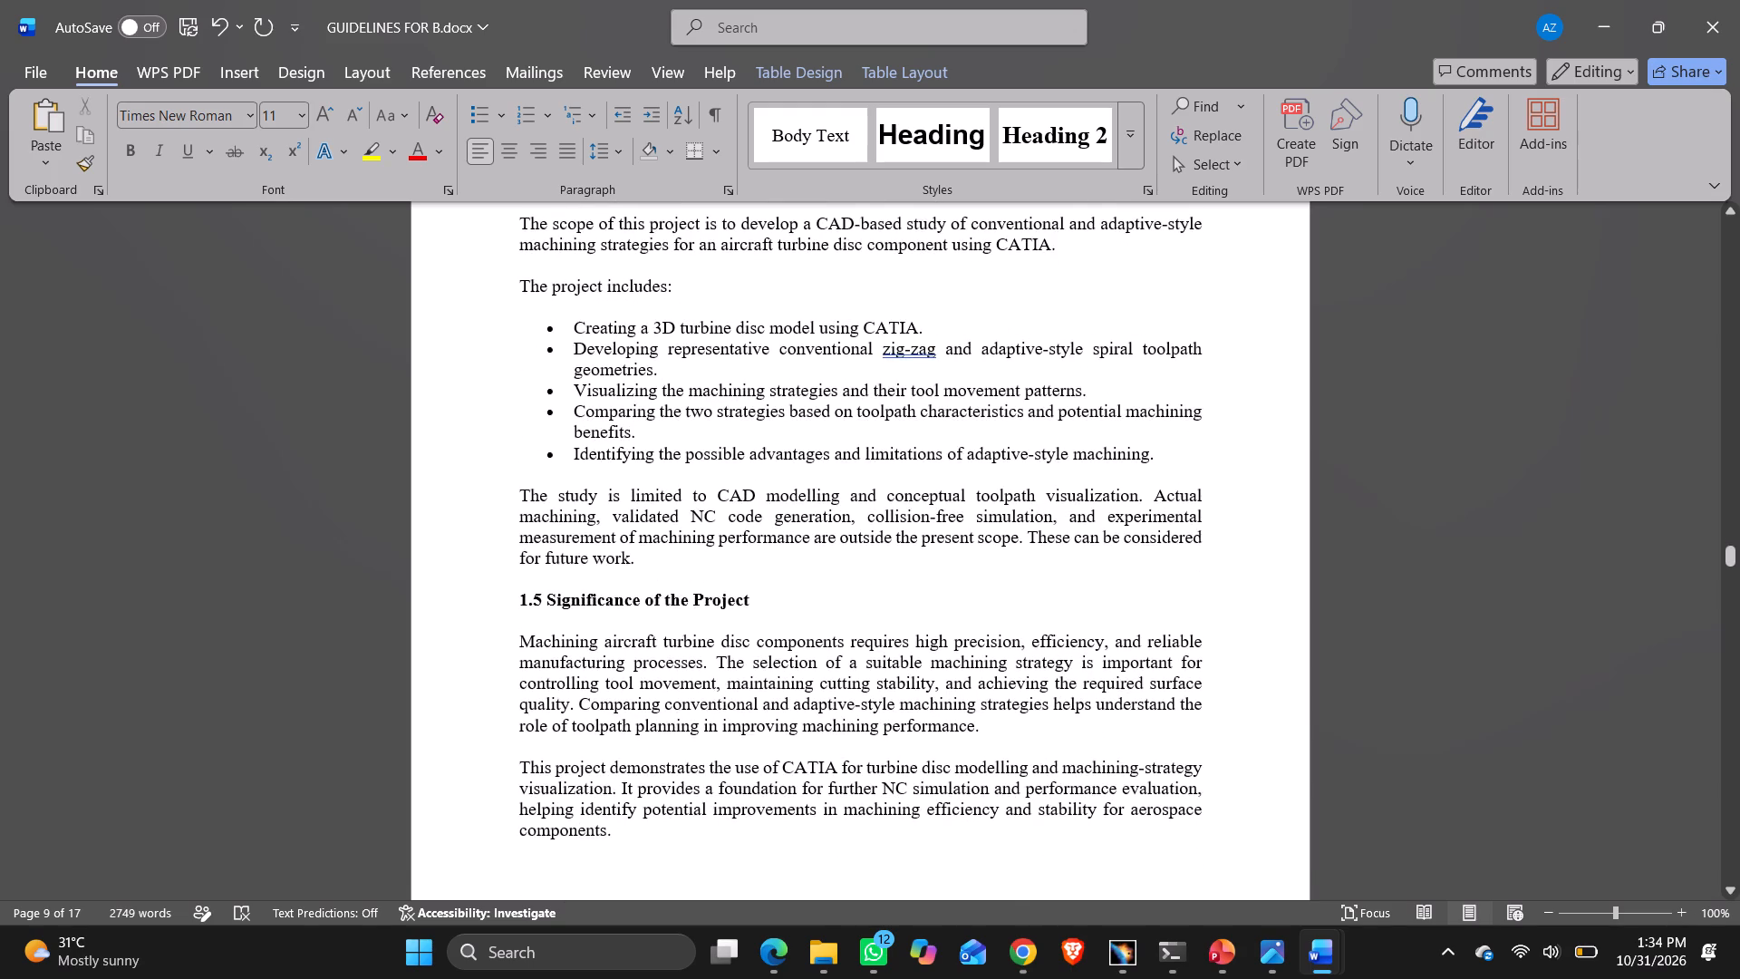
{"action": "scroll", "coordinate": [662, 312], "scroll_direction": "down", "scroll_amount": 1}
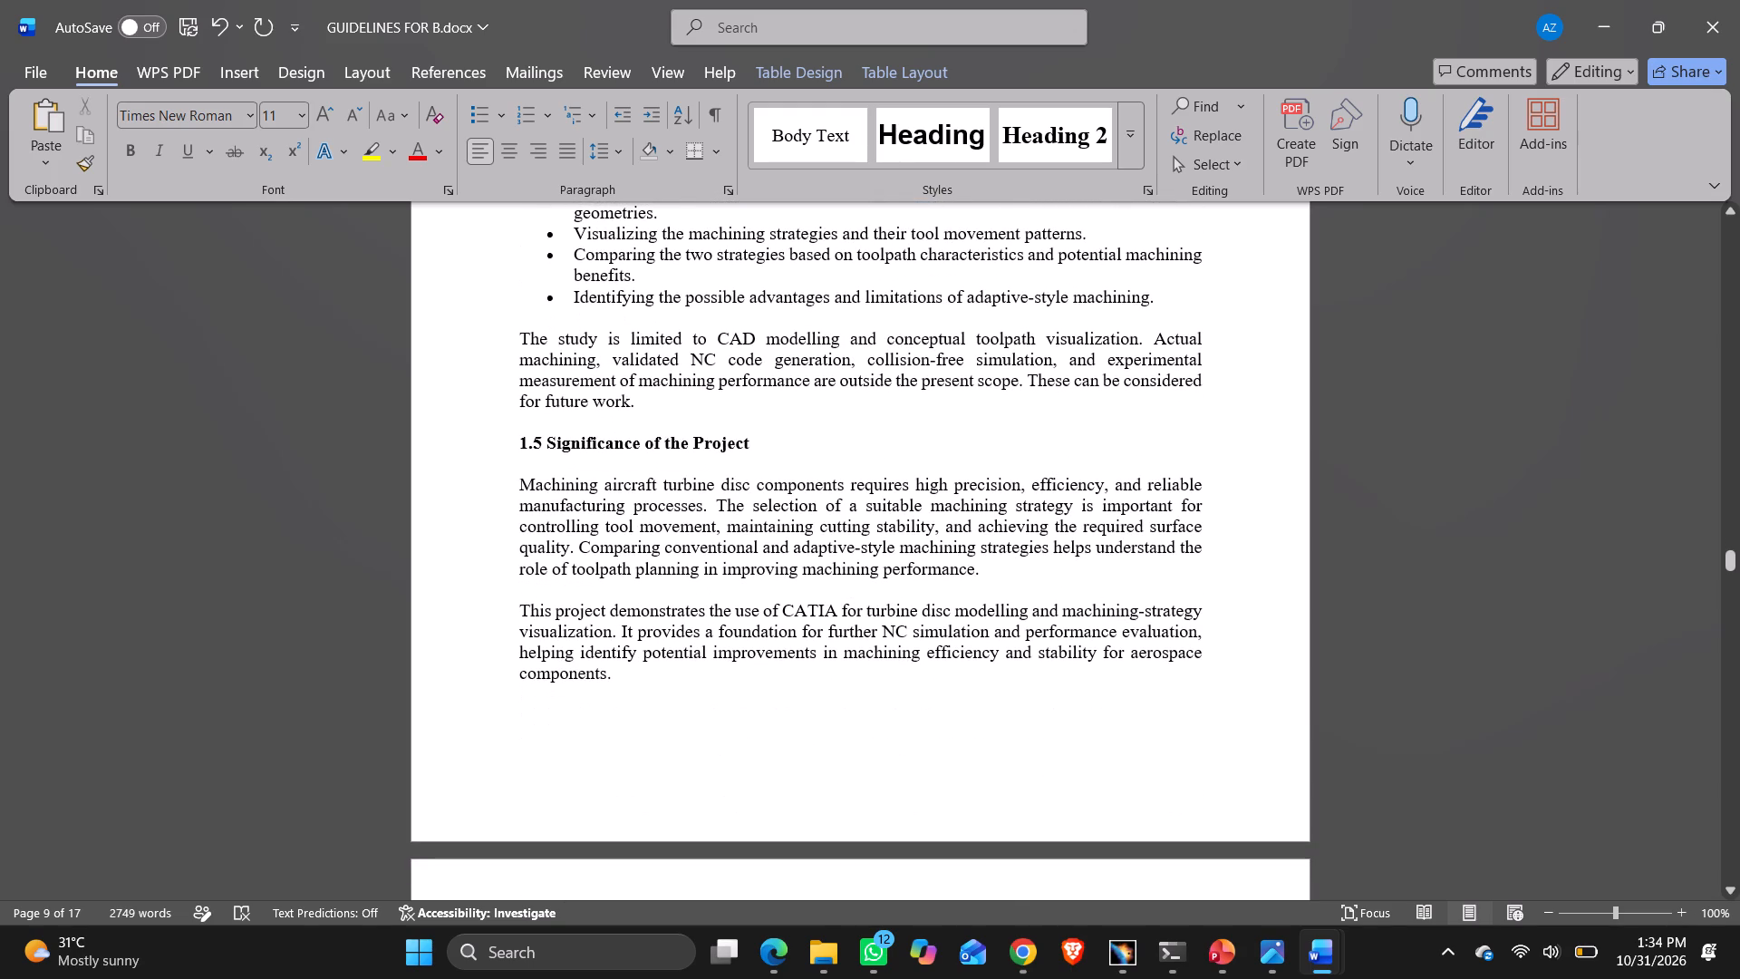
{"action": "scroll", "coordinate": [662, 312], "scroll_direction": "down", "scroll_amount": 3}
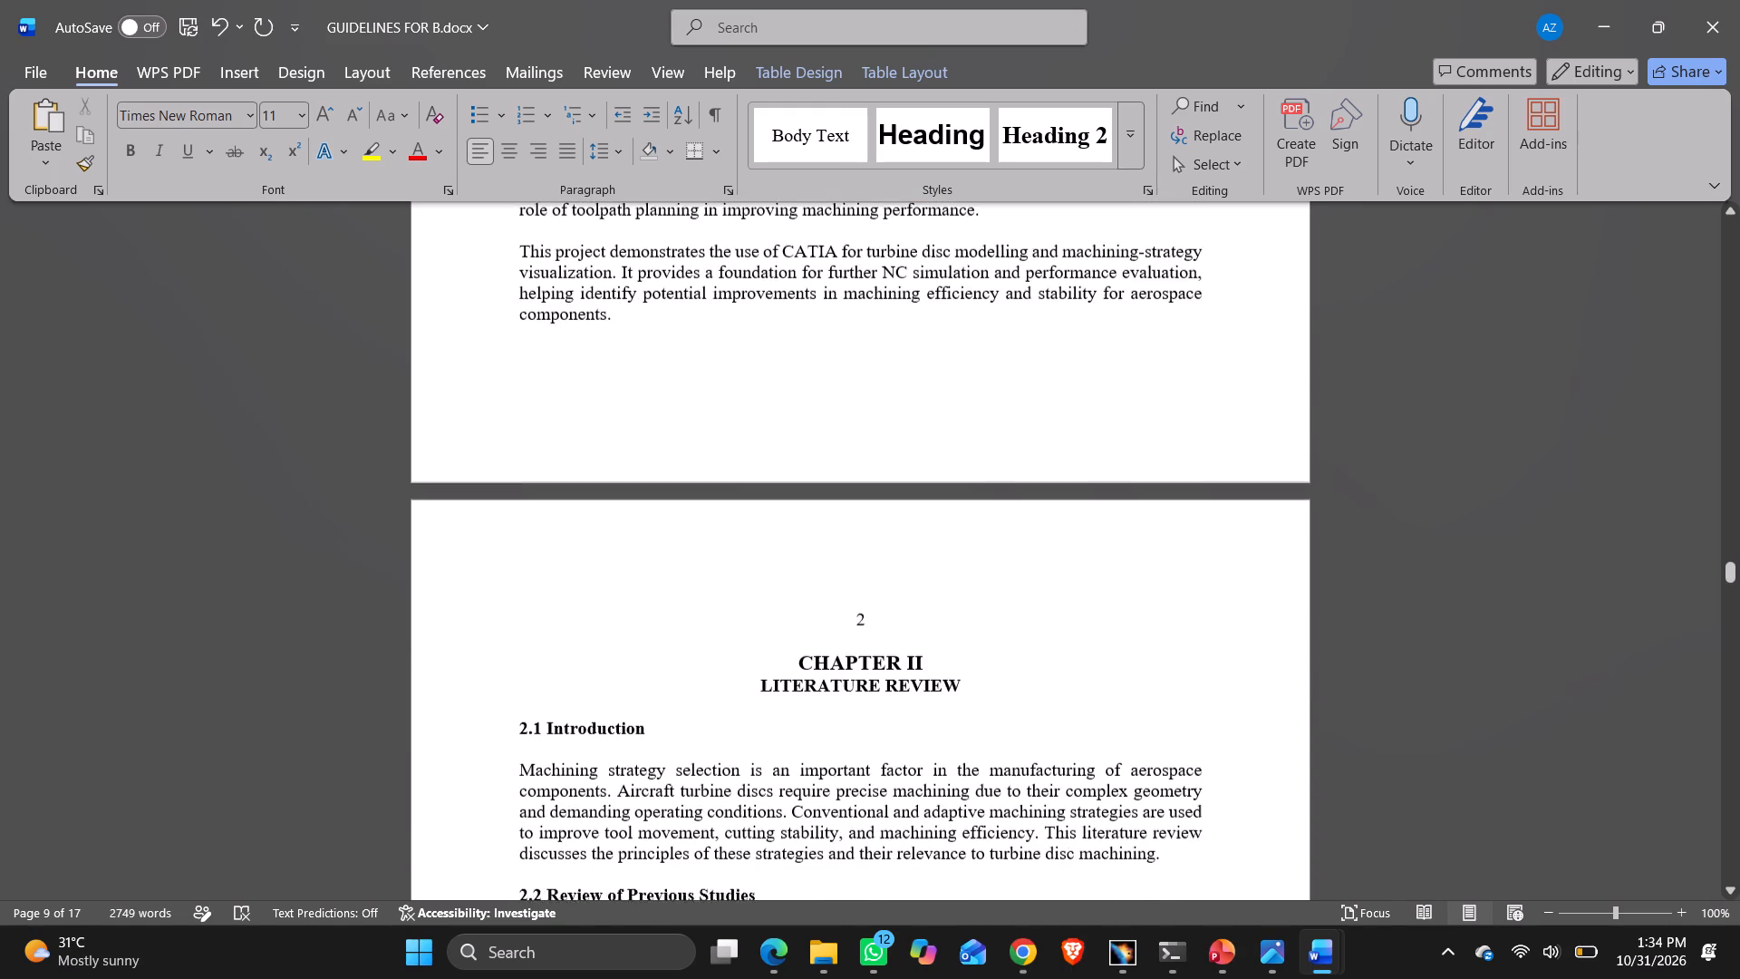
Review the section headings and text of Chapter II, Literature Review.
{"action": "scroll", "coordinate": [662, 312], "scroll_direction": "down", "scroll_amount": 3}
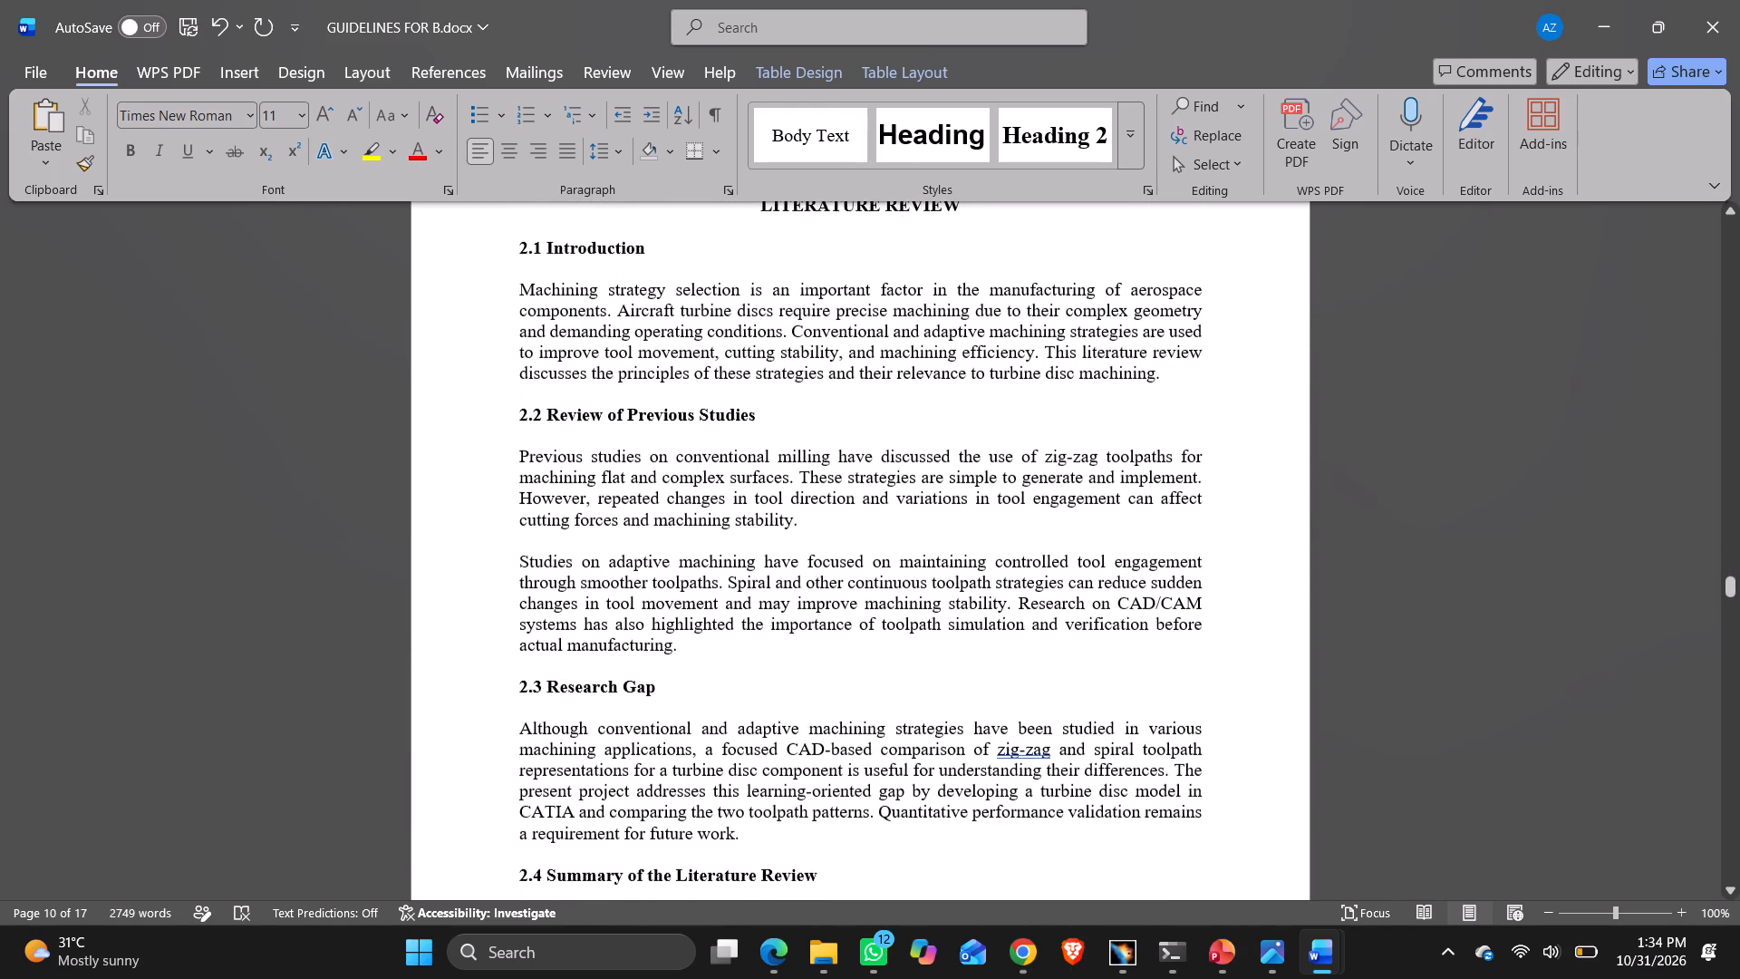
{"action": "scroll", "coordinate": [662, 312], "scroll_direction": "down", "scroll_amount": 1}
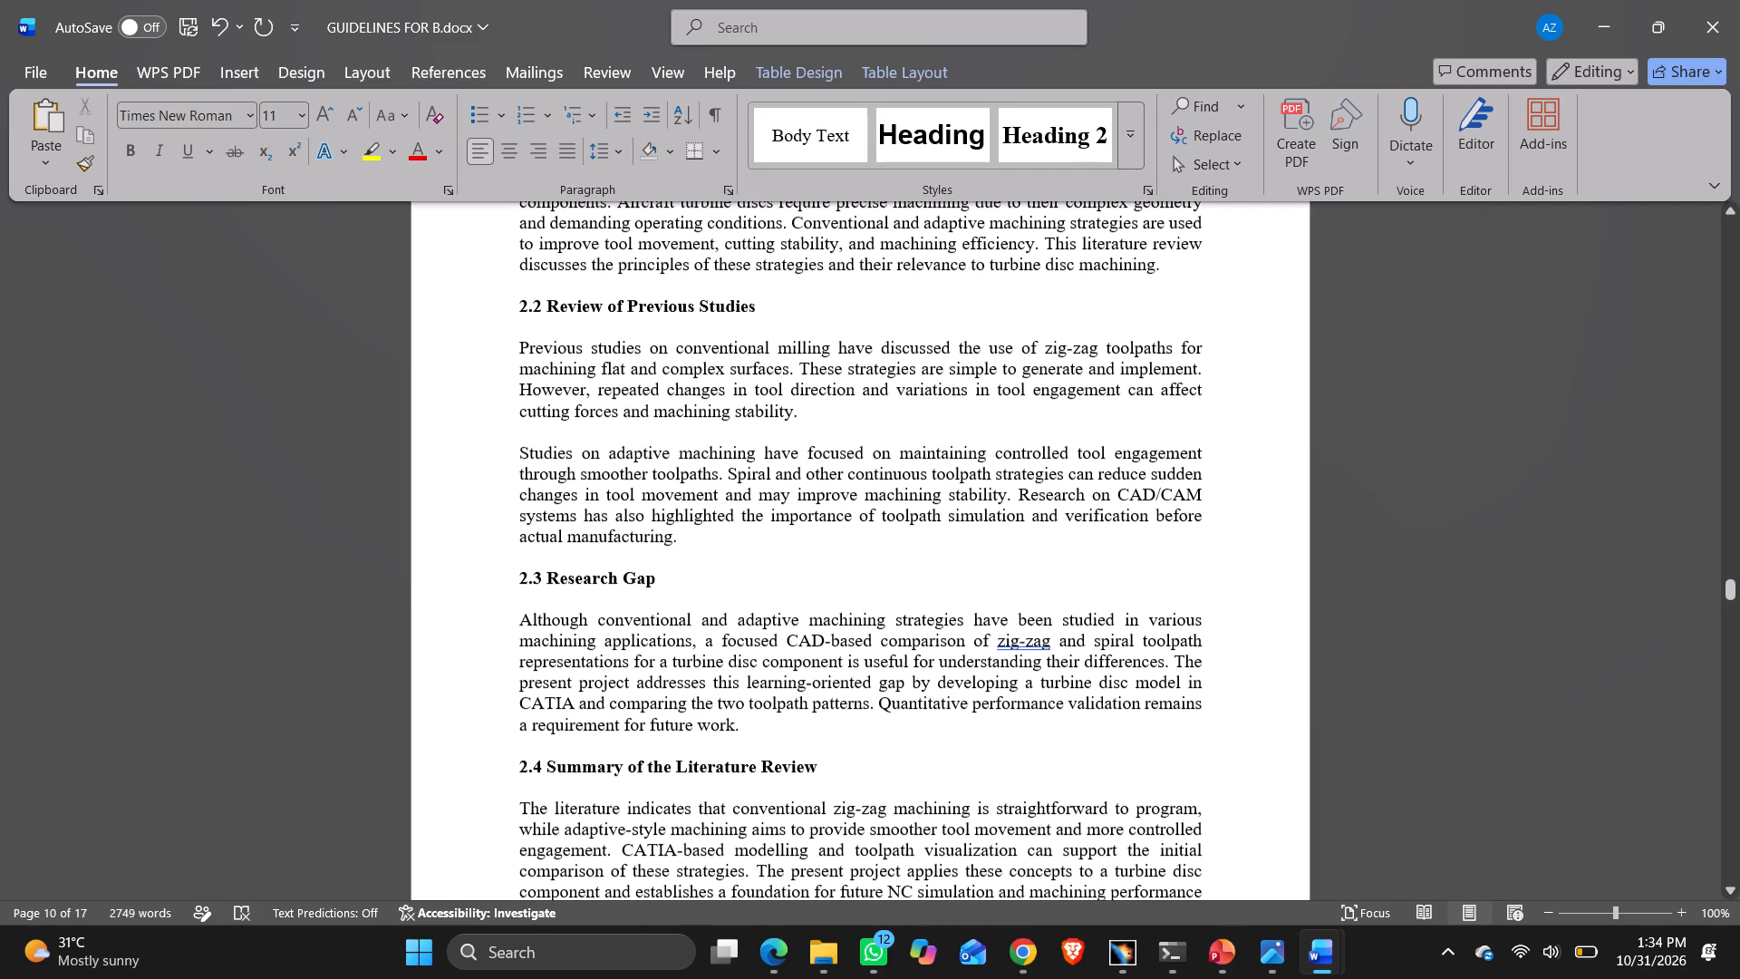
{"action": "left_click", "coordinate": [662, 312]}
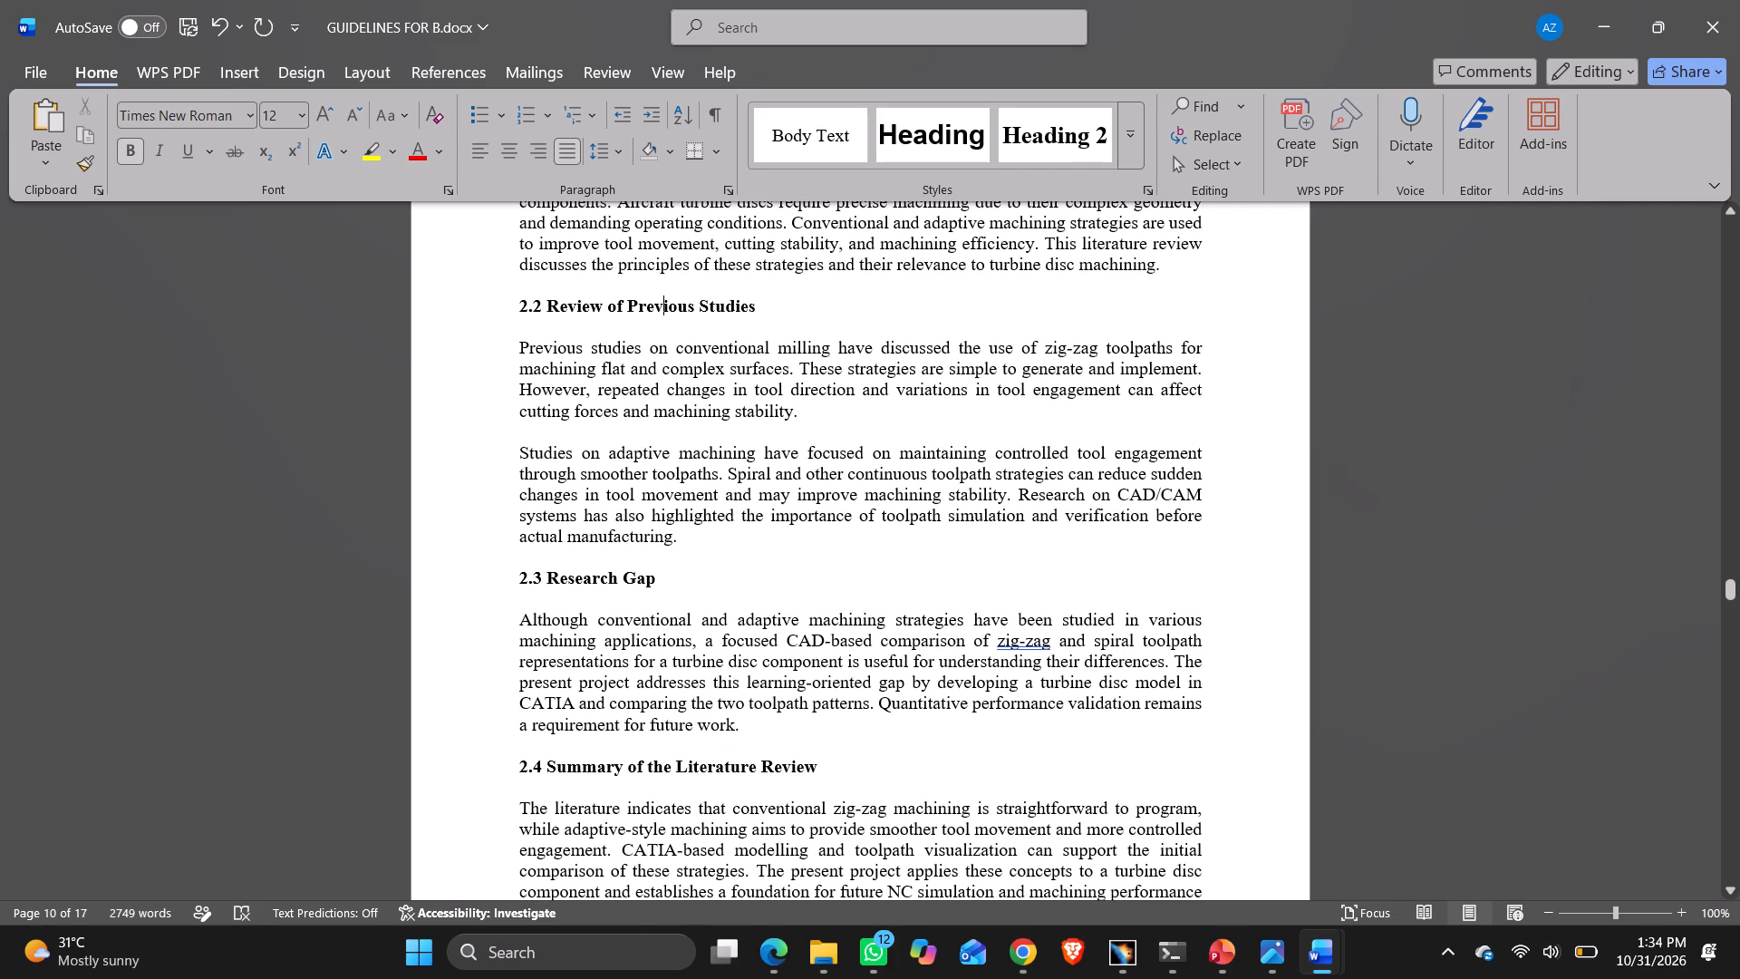
{"action": "scroll", "coordinate": [662, 312], "scroll_direction": "down", "scroll_amount": 3}
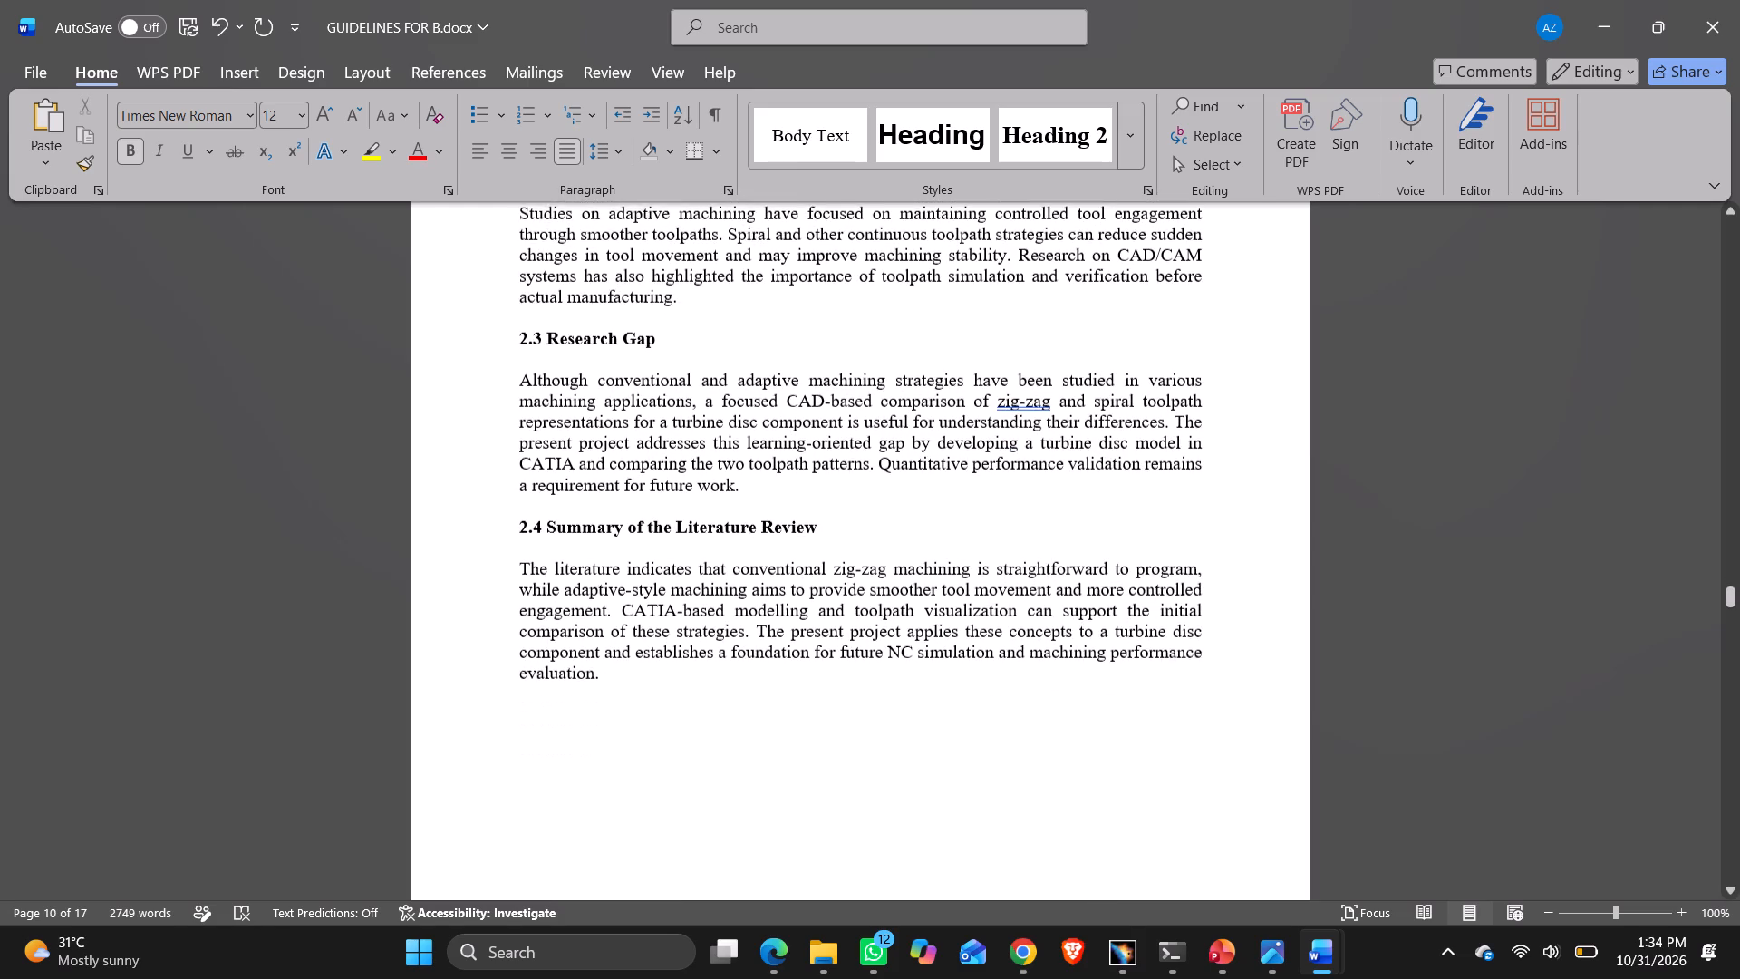
{"action": "scroll", "coordinate": [600, 340], "scroll_direction": "down", "scroll_amount": 3}
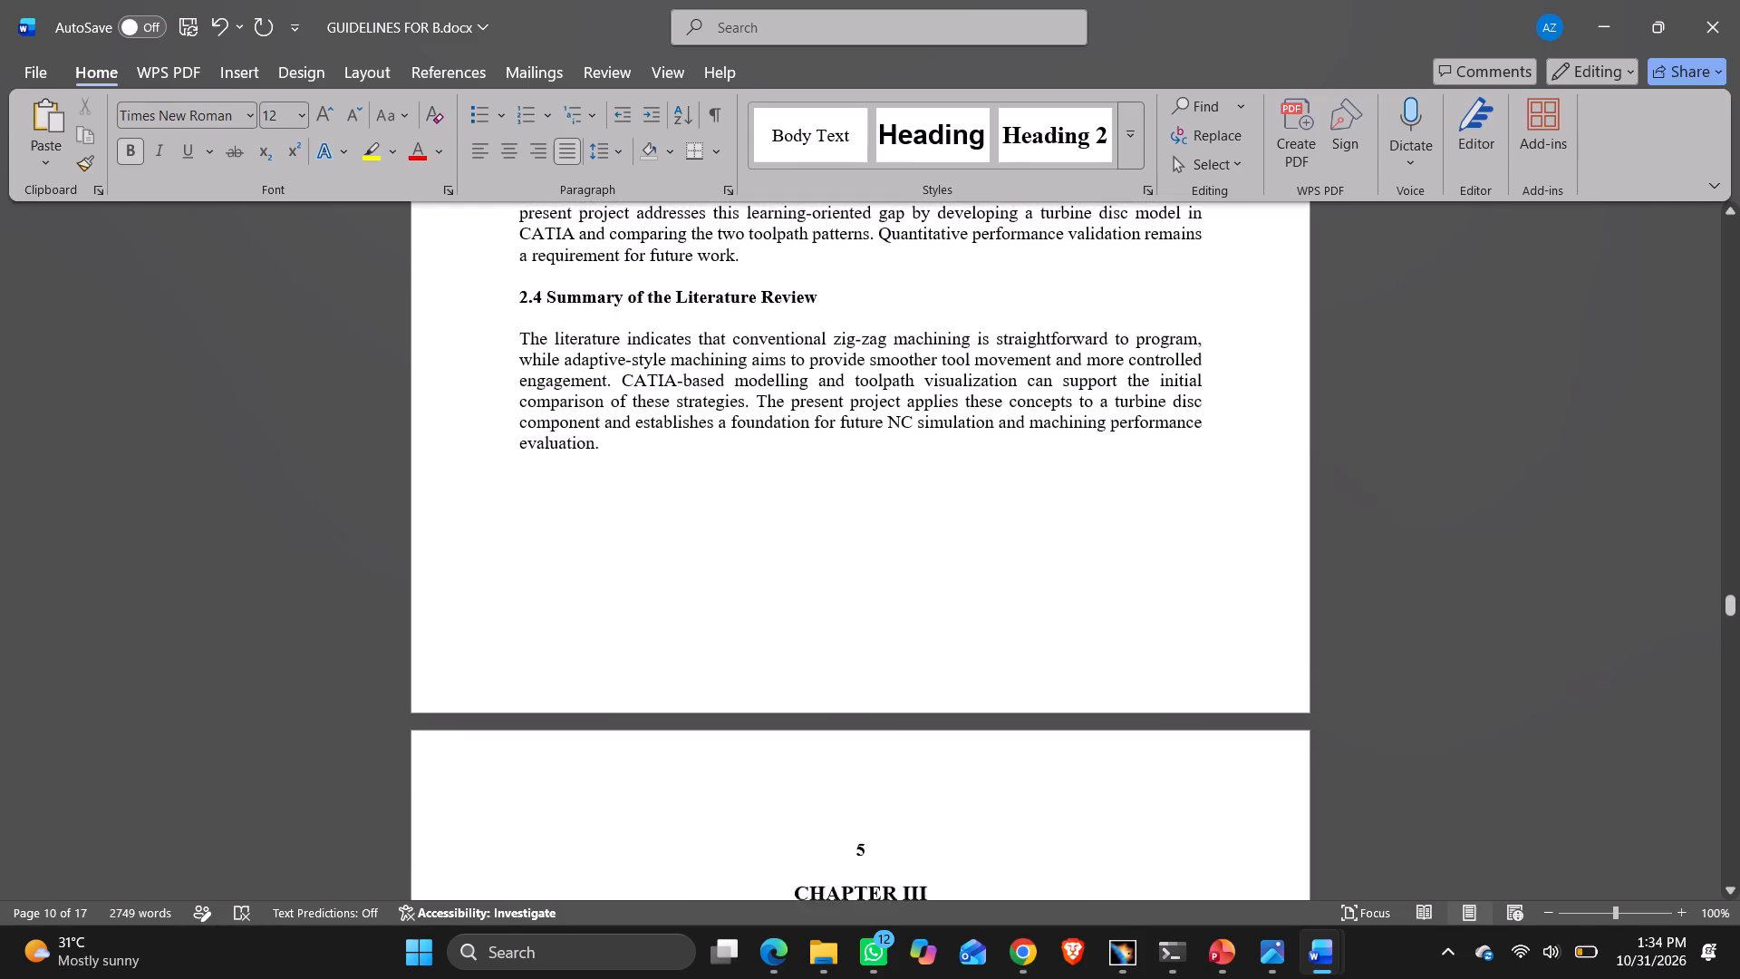
Review the section headings, text and methodology flowchart of Chapter III, Methodology.
{"action": "scroll", "coordinate": [596, 312], "scroll_direction": "down", "scroll_amount": 4}
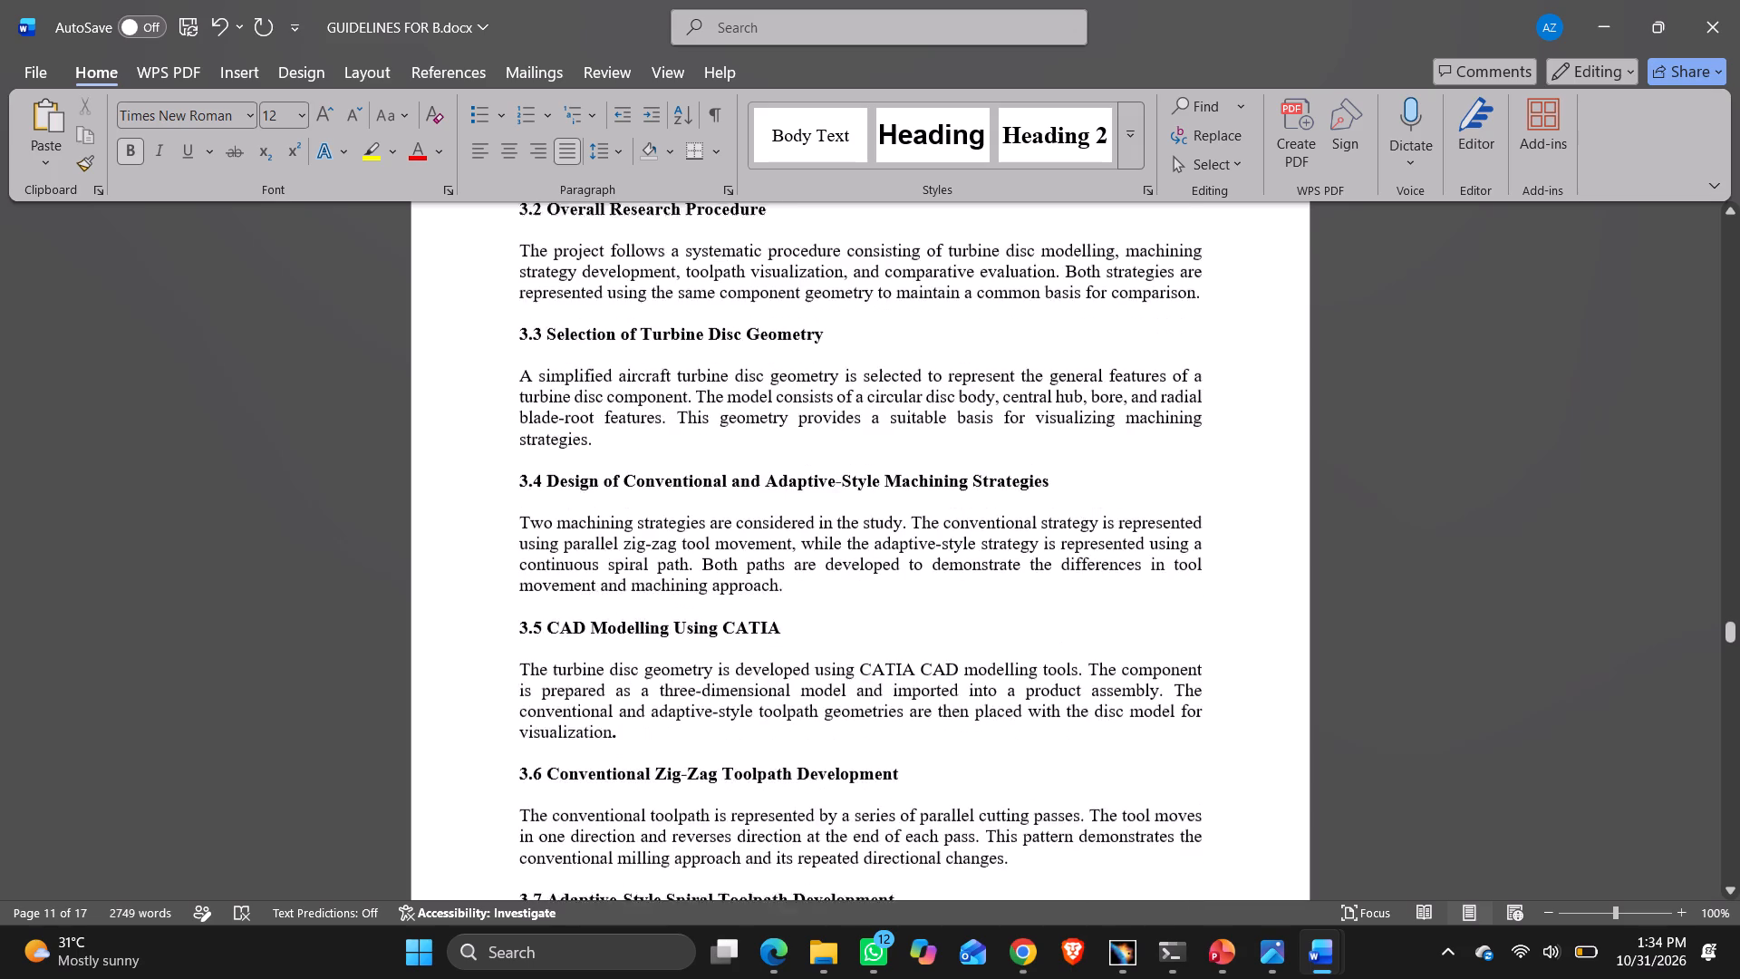
{"action": "scroll", "coordinate": [596, 312], "scroll_direction": "down", "scroll_amount": 3}
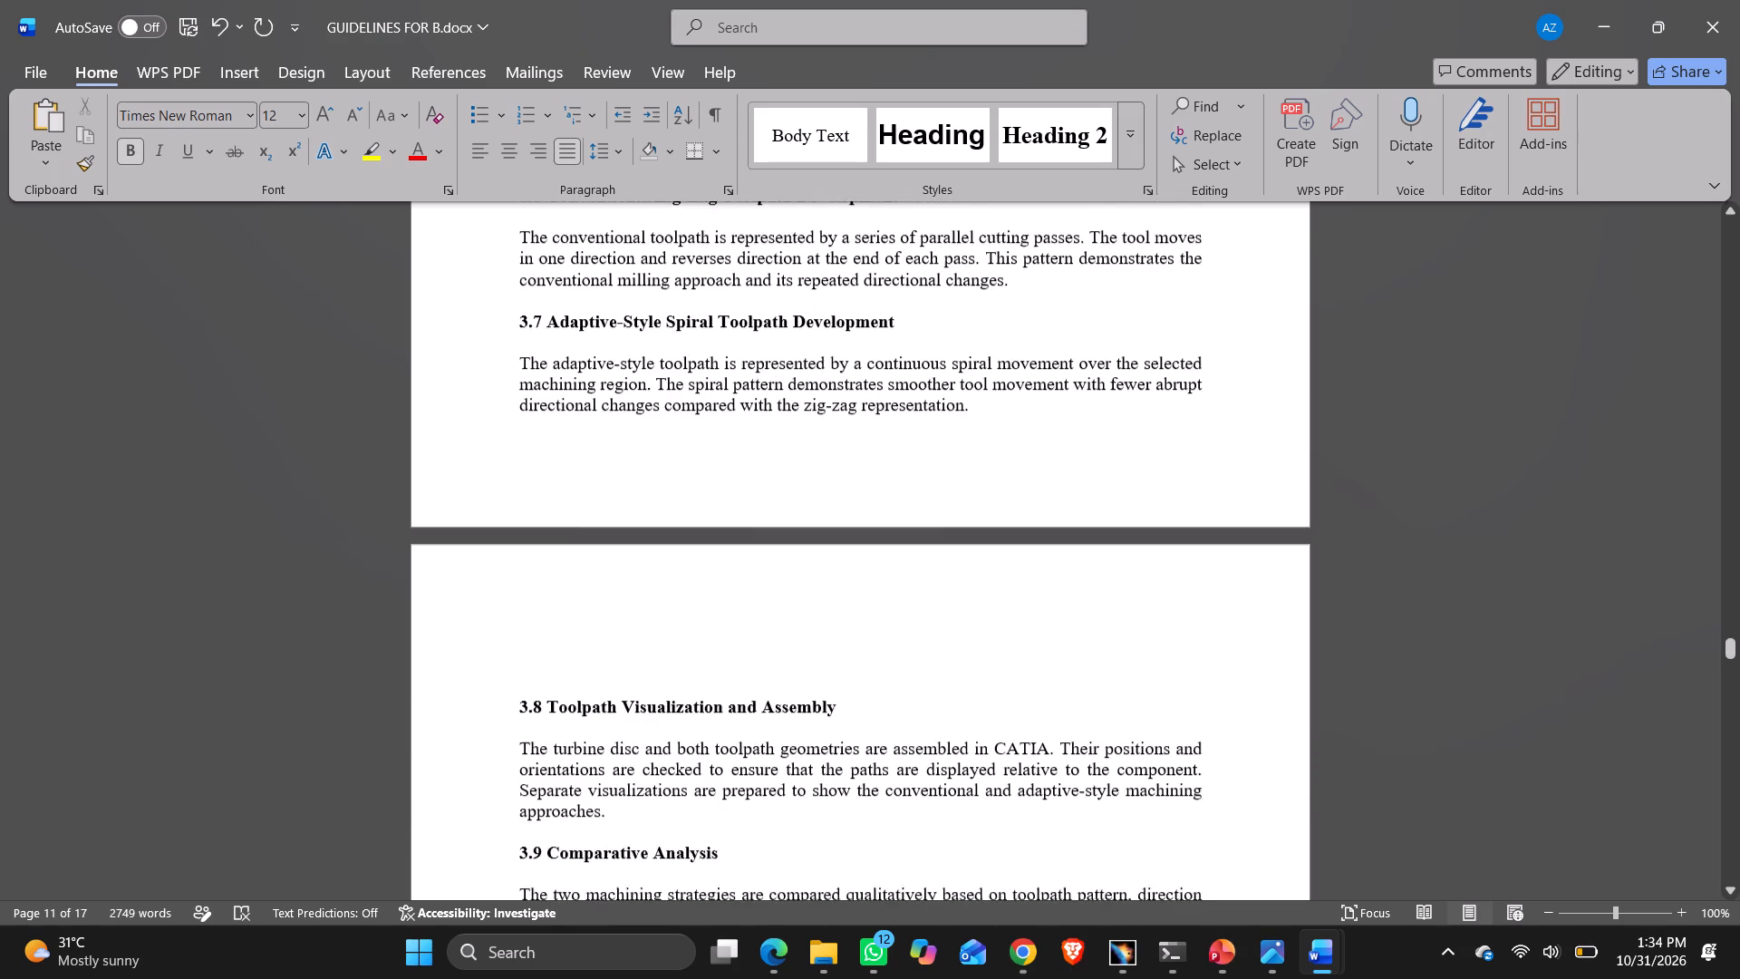
{"action": "scroll", "coordinate": [596, 312], "scroll_direction": "down", "scroll_amount": 5}
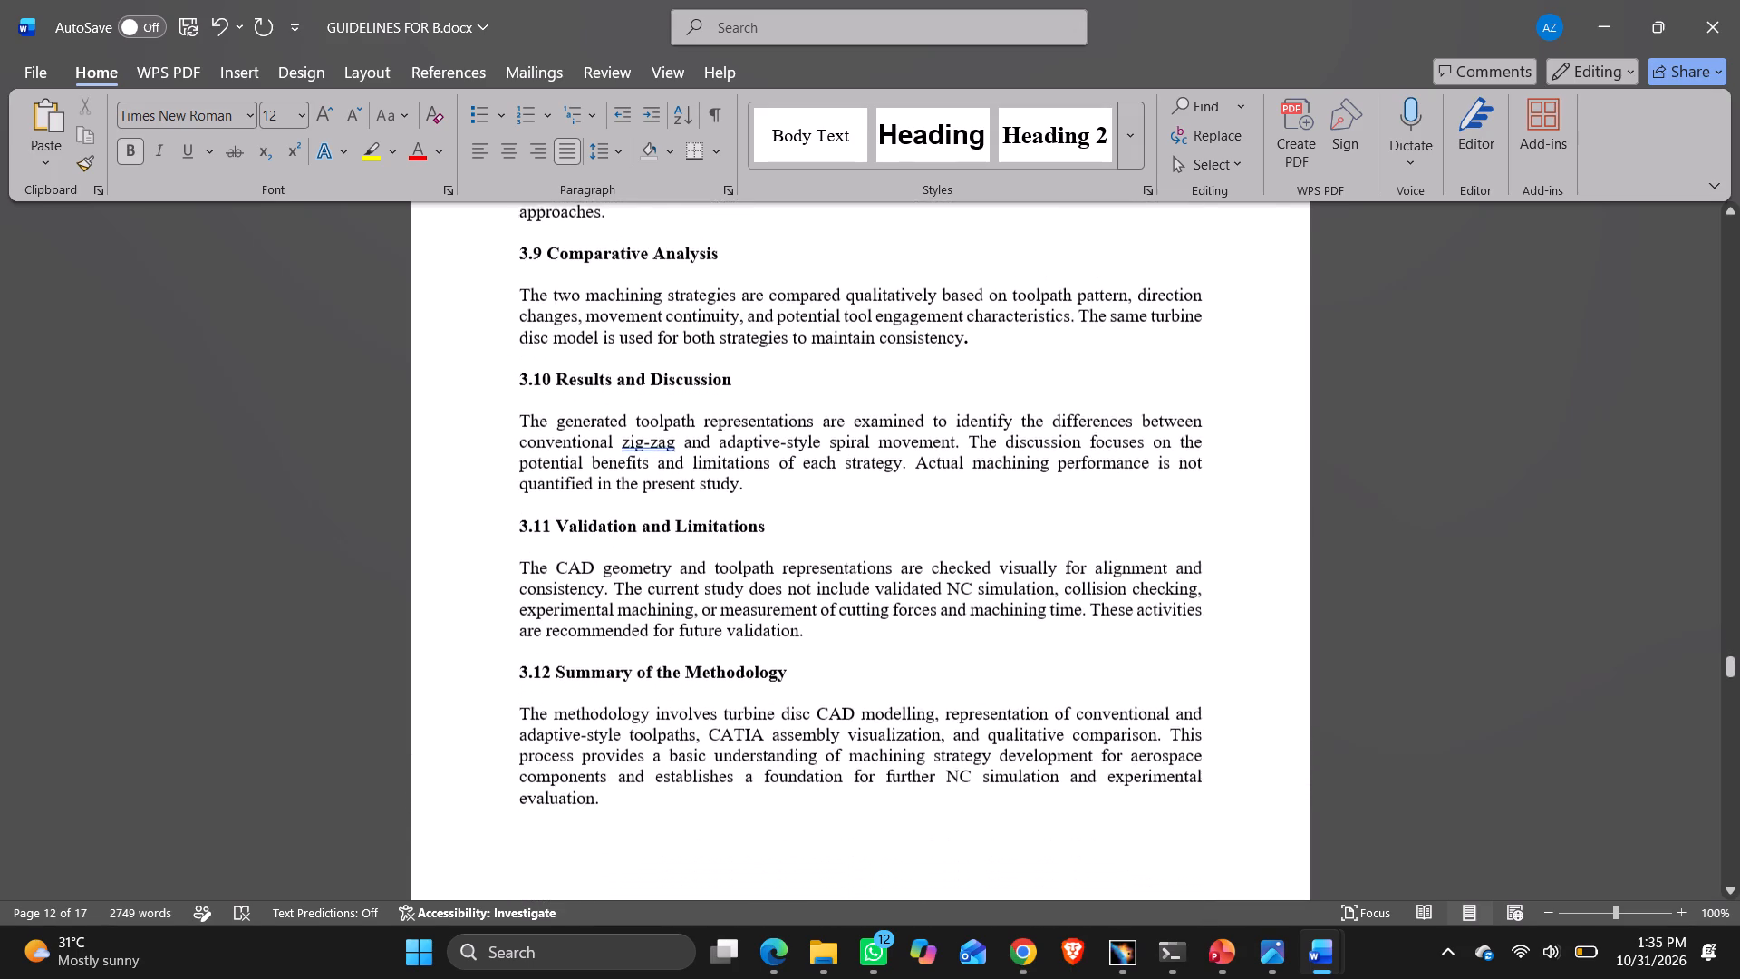
{"action": "scroll", "coordinate": [596, 312], "scroll_direction": "down", "scroll_amount": 5}
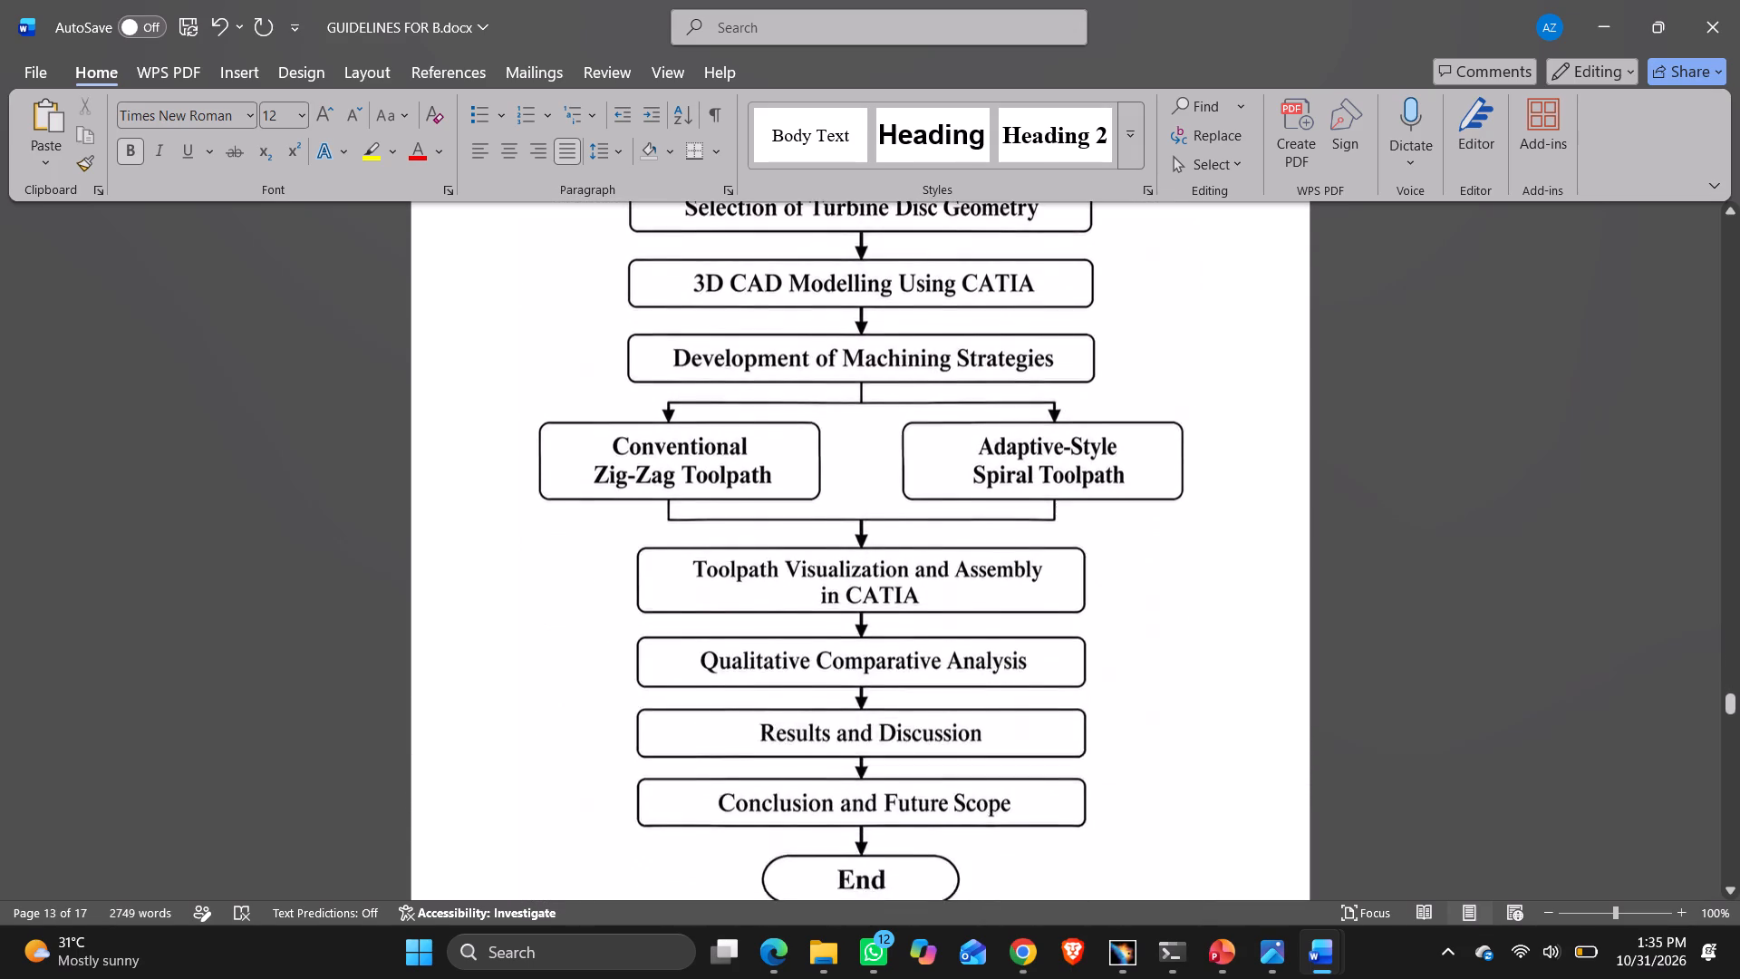
Review Chapter IV, Work Plan and Expected Outcomes, and Chapter V, then return to the earlier chapters.
{"action": "scroll", "coordinate": [596, 312], "scroll_direction": "down", "scroll_amount": 2}
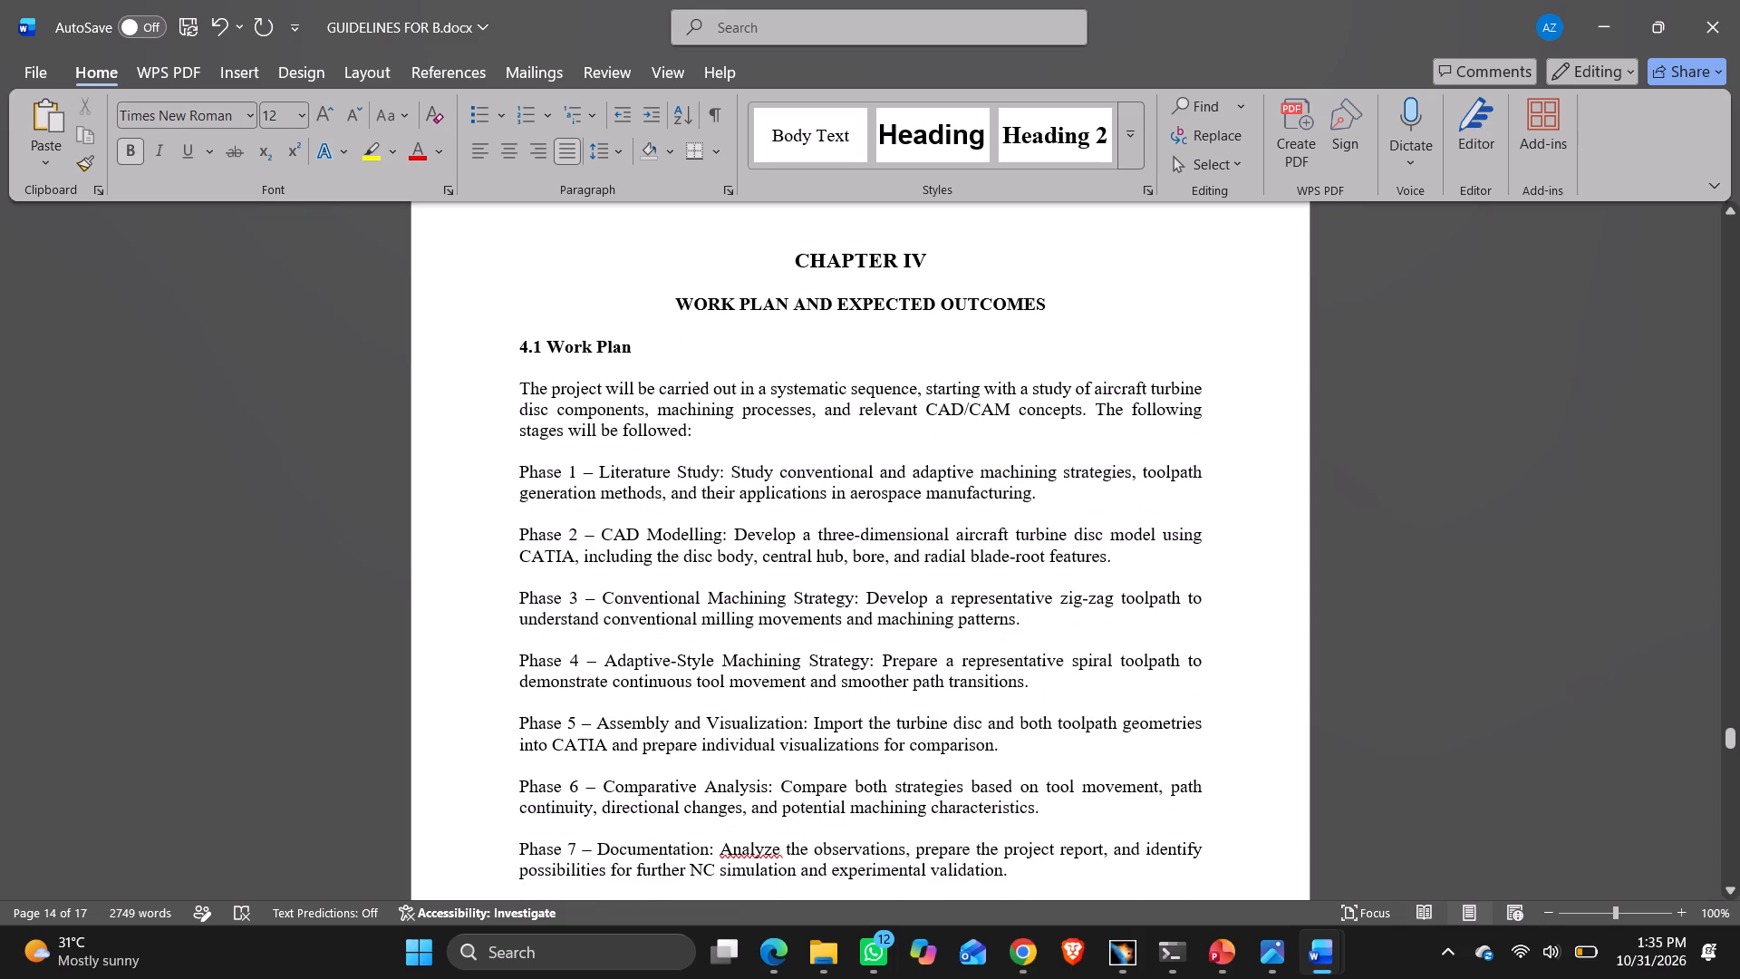
{"action": "scroll", "coordinate": [596, 312], "scroll_direction": "down", "scroll_amount": 3}
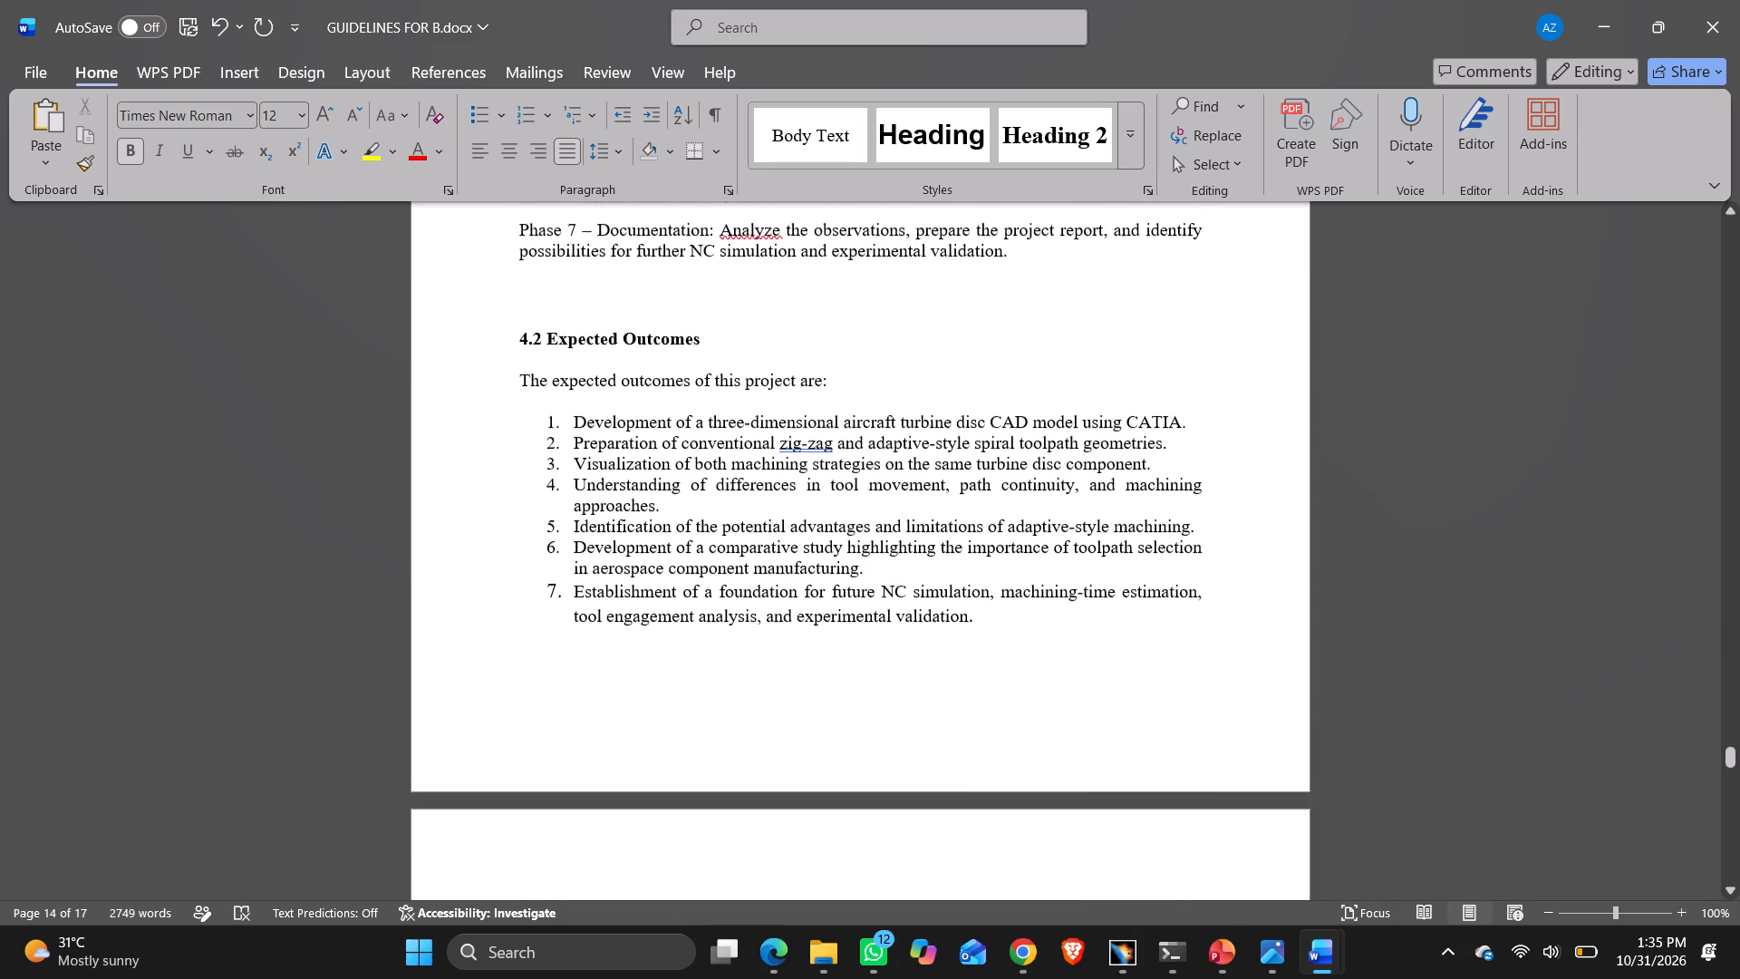
{"action": "scroll", "coordinate": [596, 312], "scroll_direction": "down", "scroll_amount": 3}
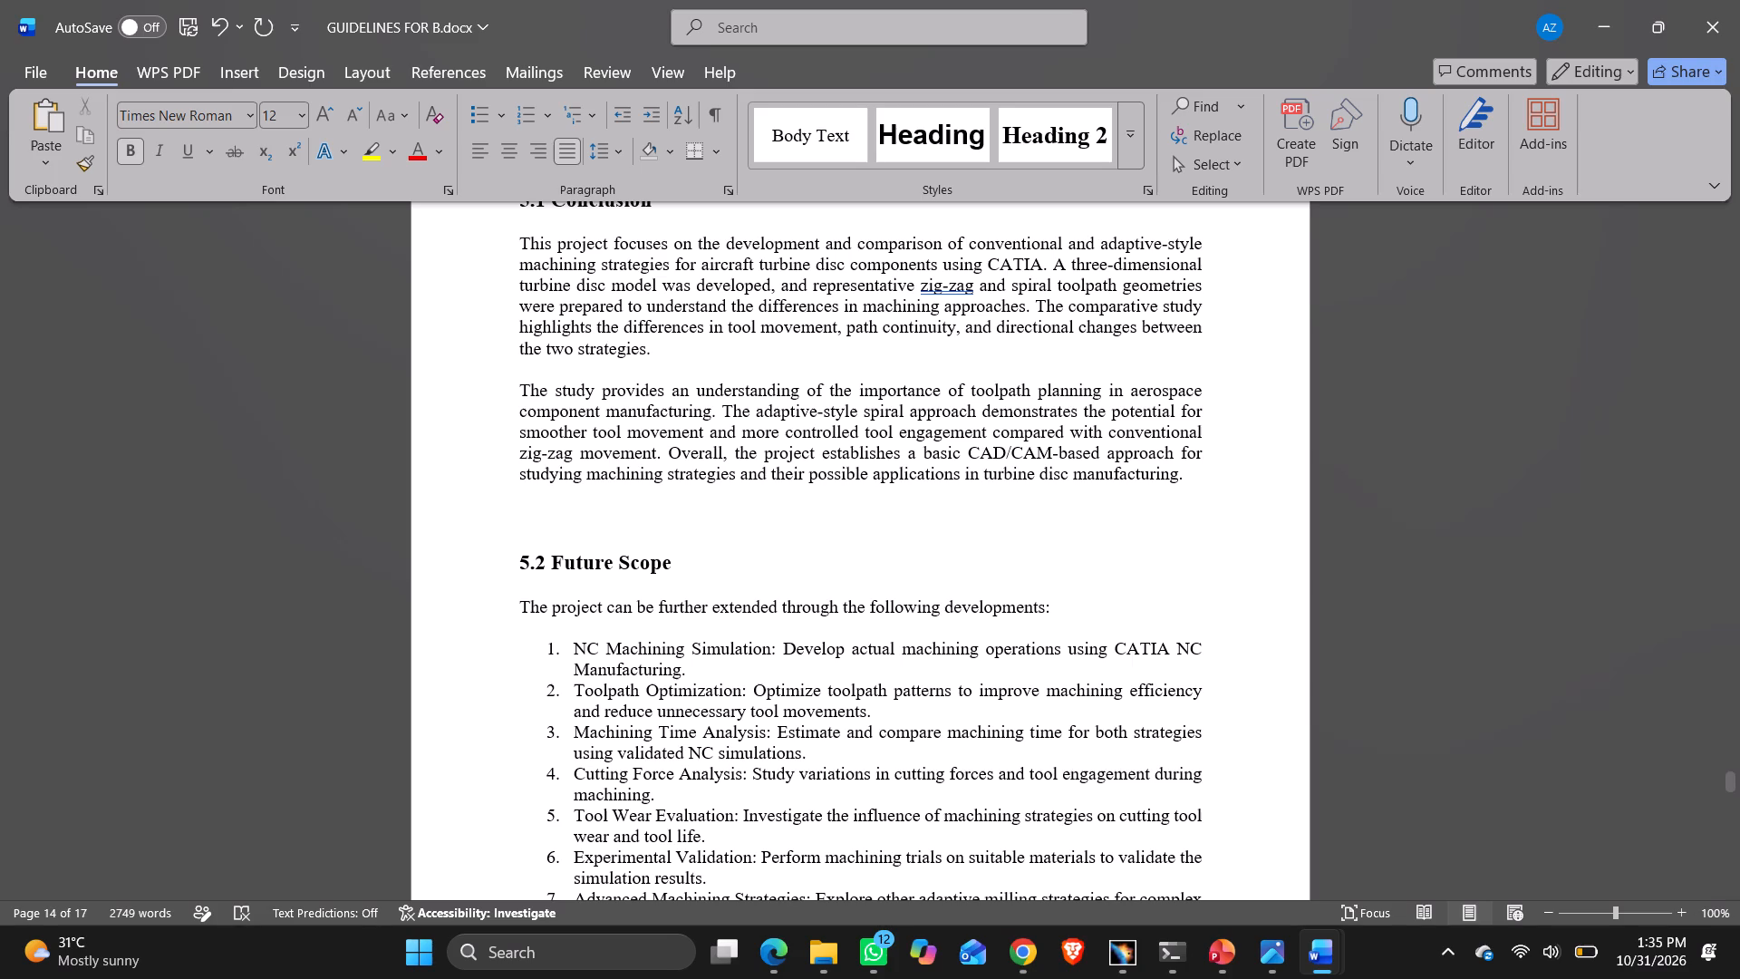
{"action": "scroll", "coordinate": [604, 317], "scroll_direction": "up", "scroll_amount": 5}
{"action": "left_click", "coordinate": [604, 317]}
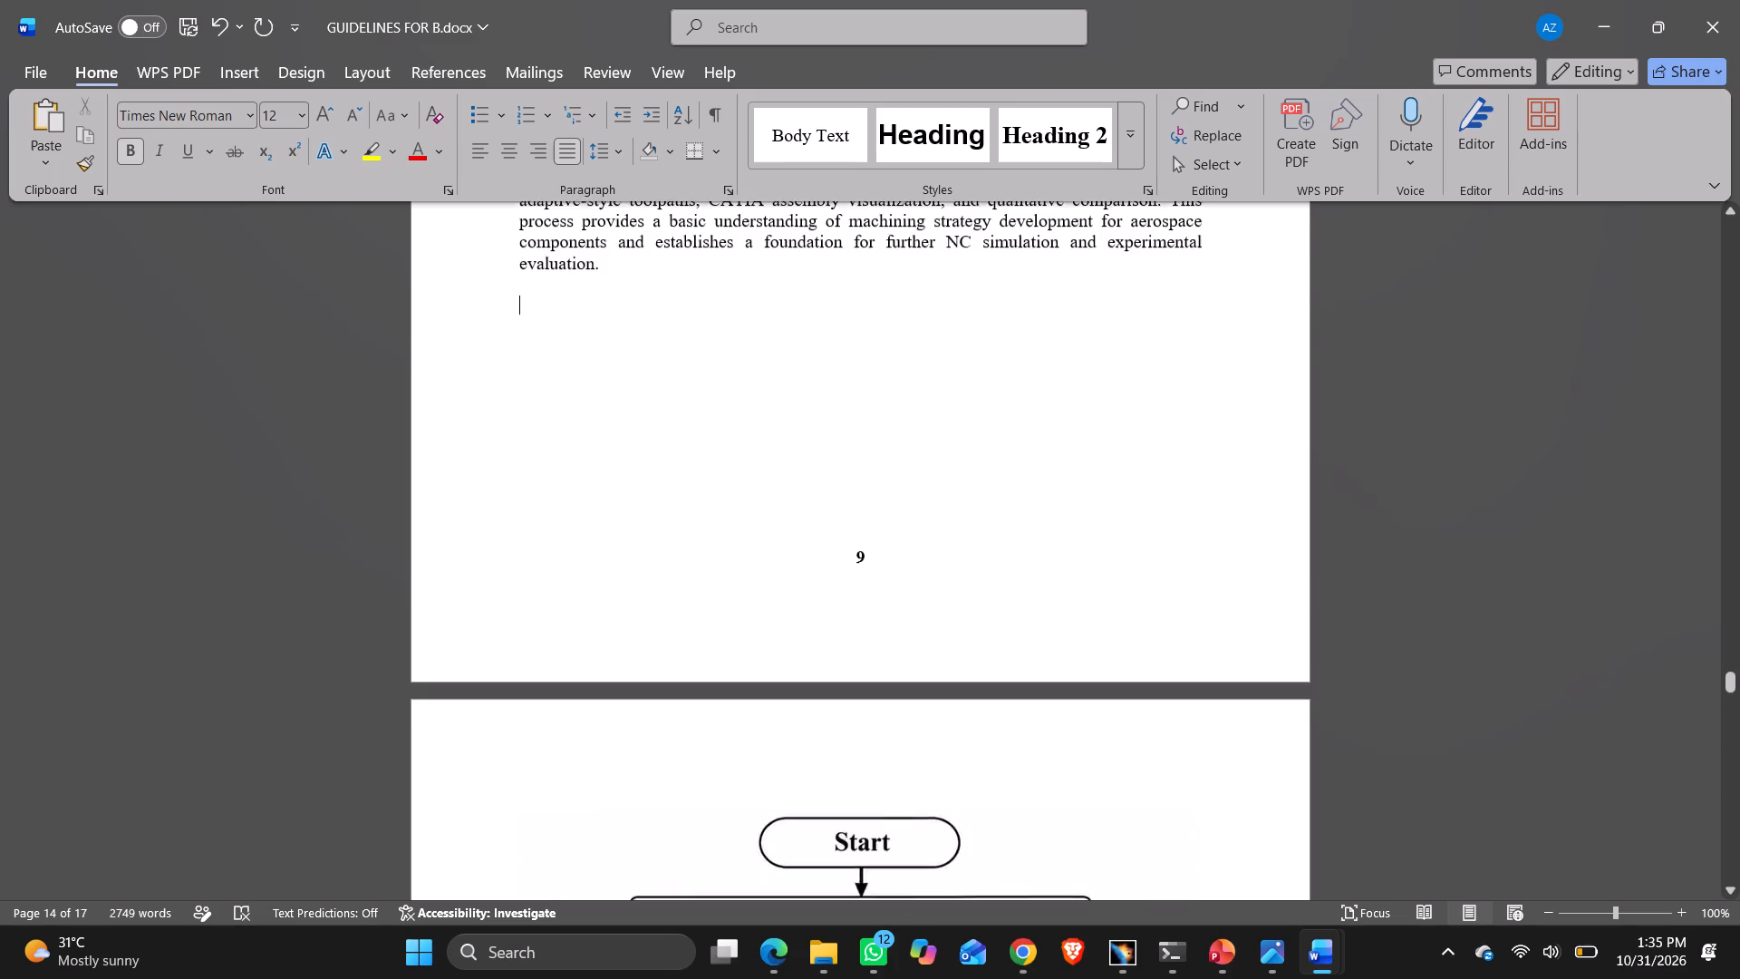
{"action": "scroll", "coordinate": [604, 317], "scroll_direction": "up", "scroll_amount": 5}
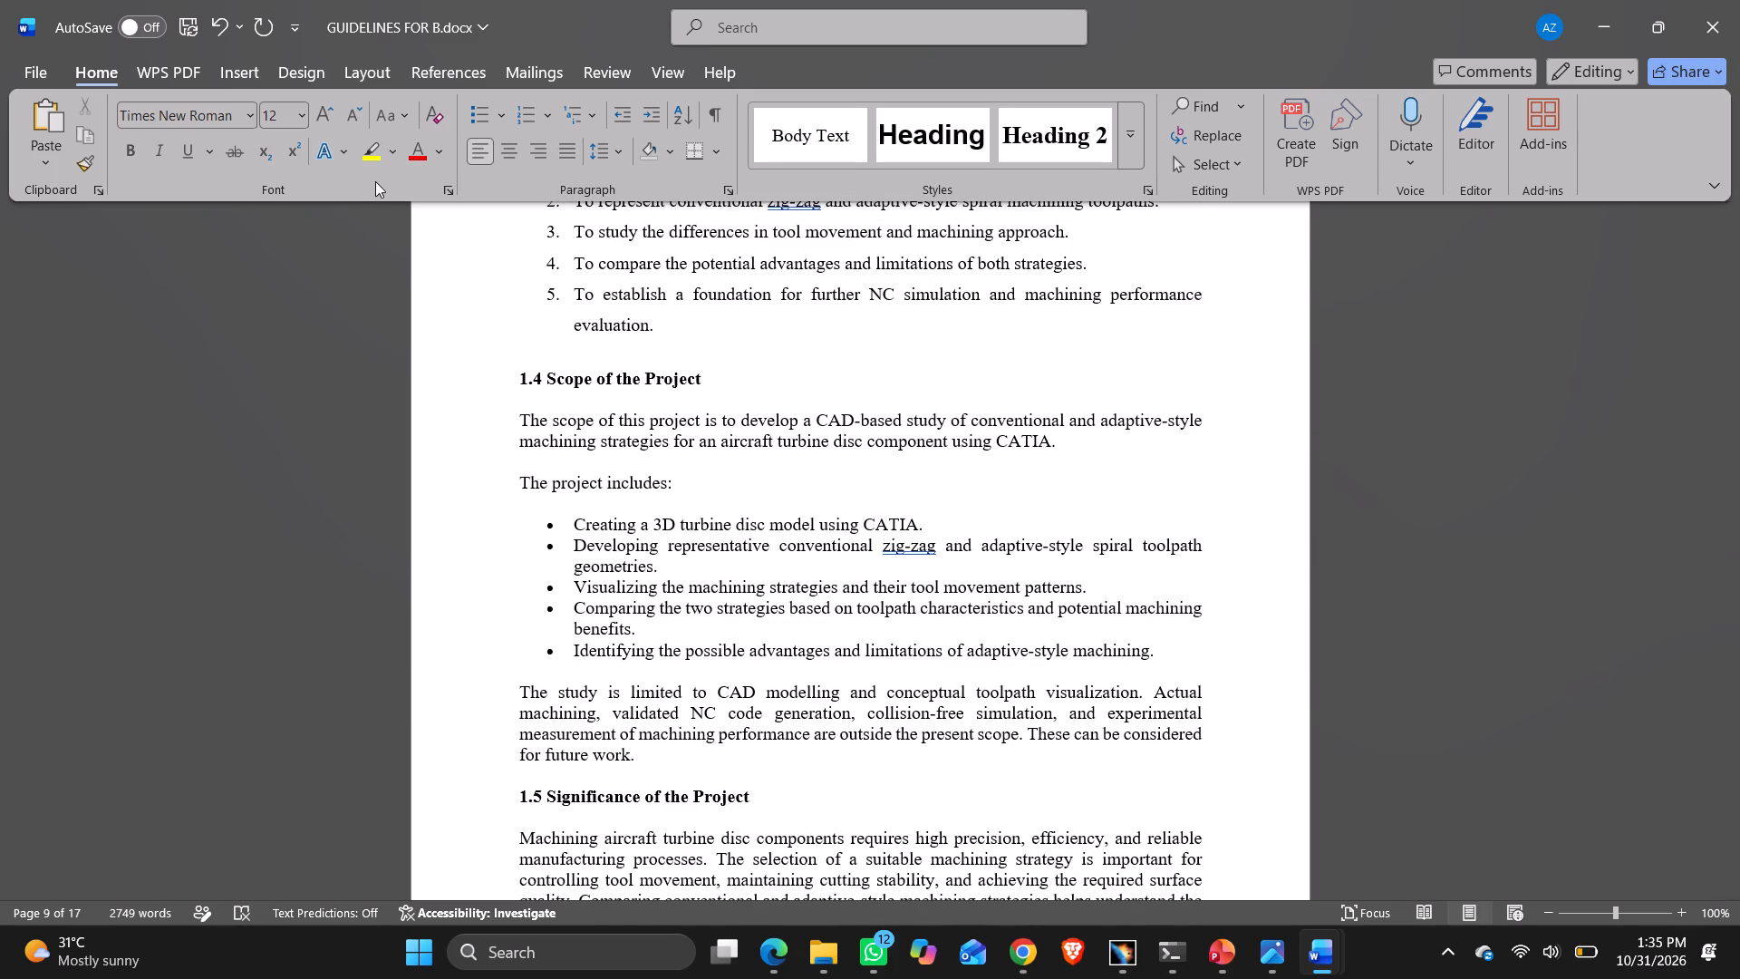
{"action": "scroll", "coordinate": [375, 181], "scroll_direction": "up", "scroll_amount": 3}
Check the report's front pages from the cover through the title page to the students' declaration.
{"action": "scroll", "coordinate": [1111, 657], "scroll_direction": "up", "scroll_amount": 12}
{"action": "scroll", "coordinate": [1111, 657], "scroll_direction": "down", "scroll_amount": 1}
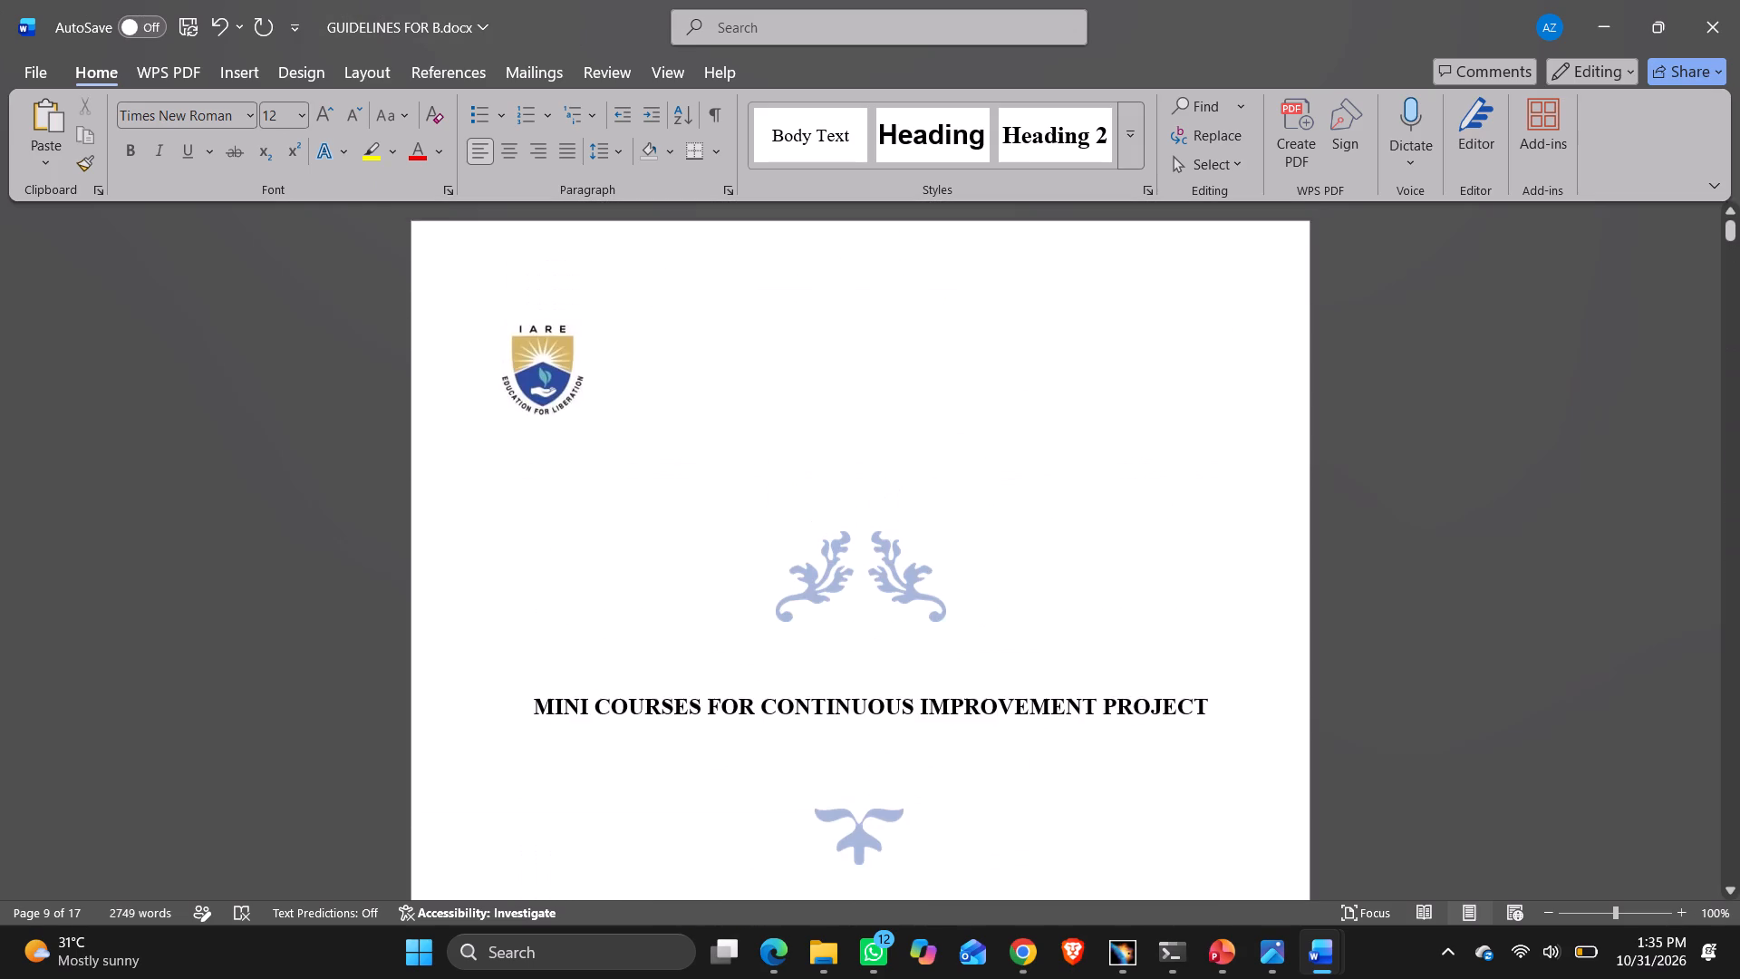
{"action": "scroll", "coordinate": [1111, 657], "scroll_direction": "down", "scroll_amount": 7}
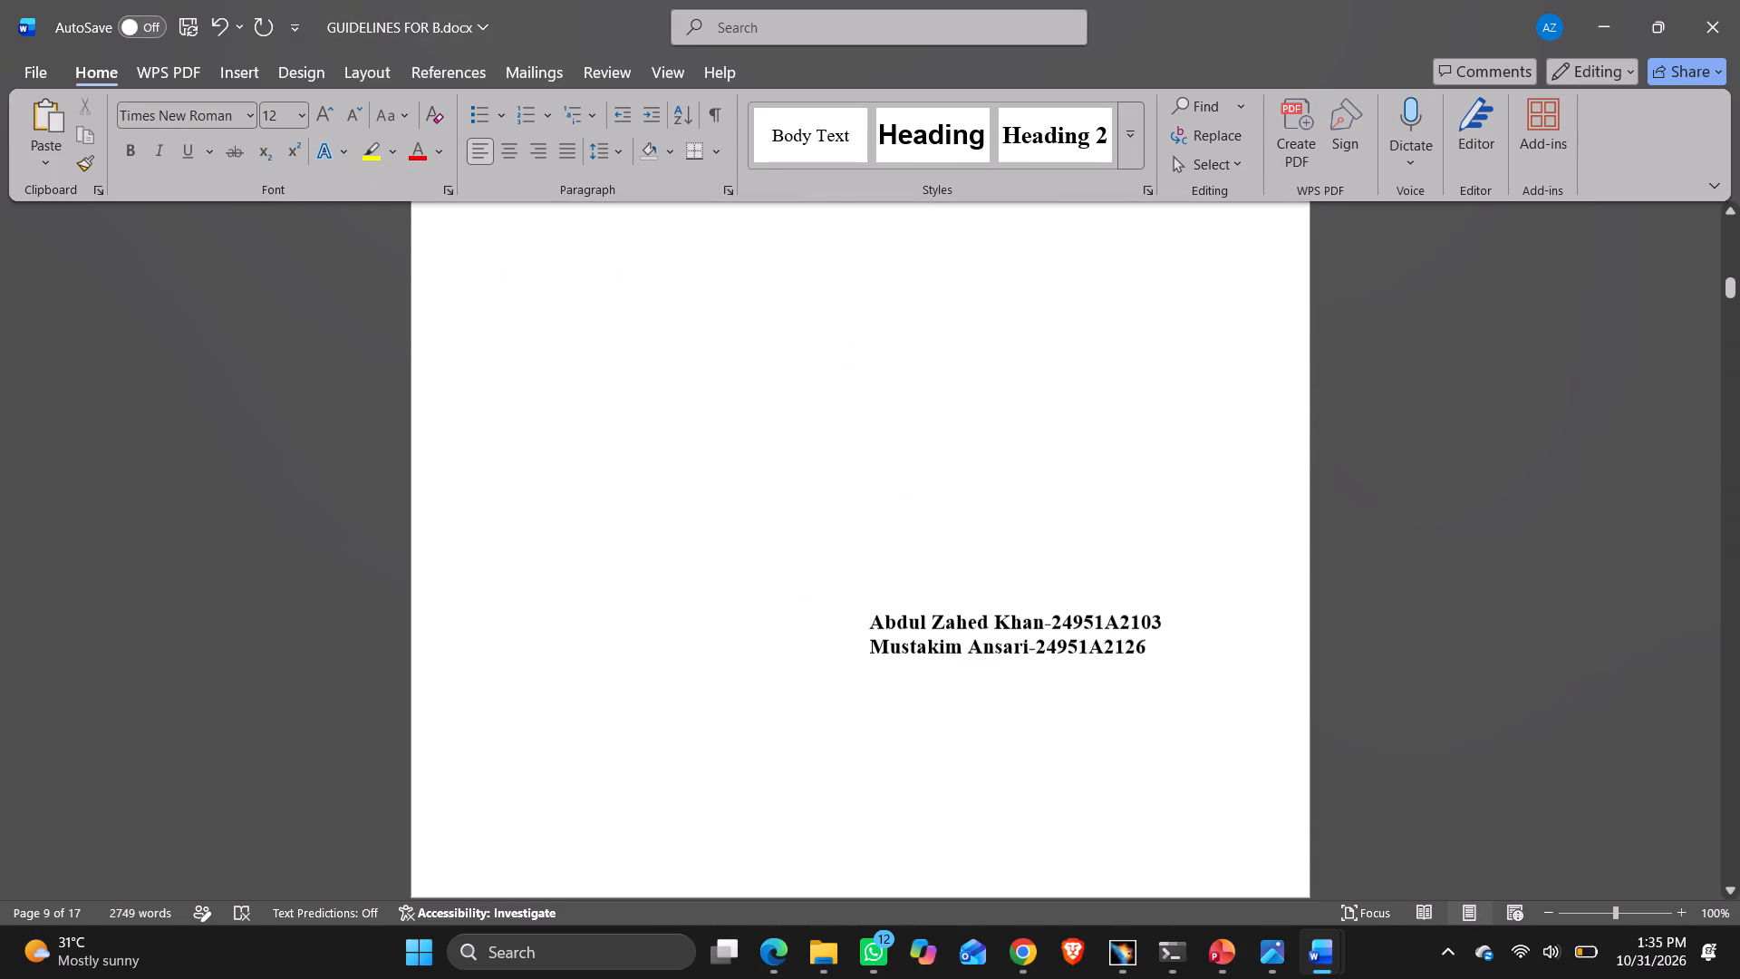
{"action": "scroll", "coordinate": [1111, 657], "scroll_direction": "down", "scroll_amount": 4}
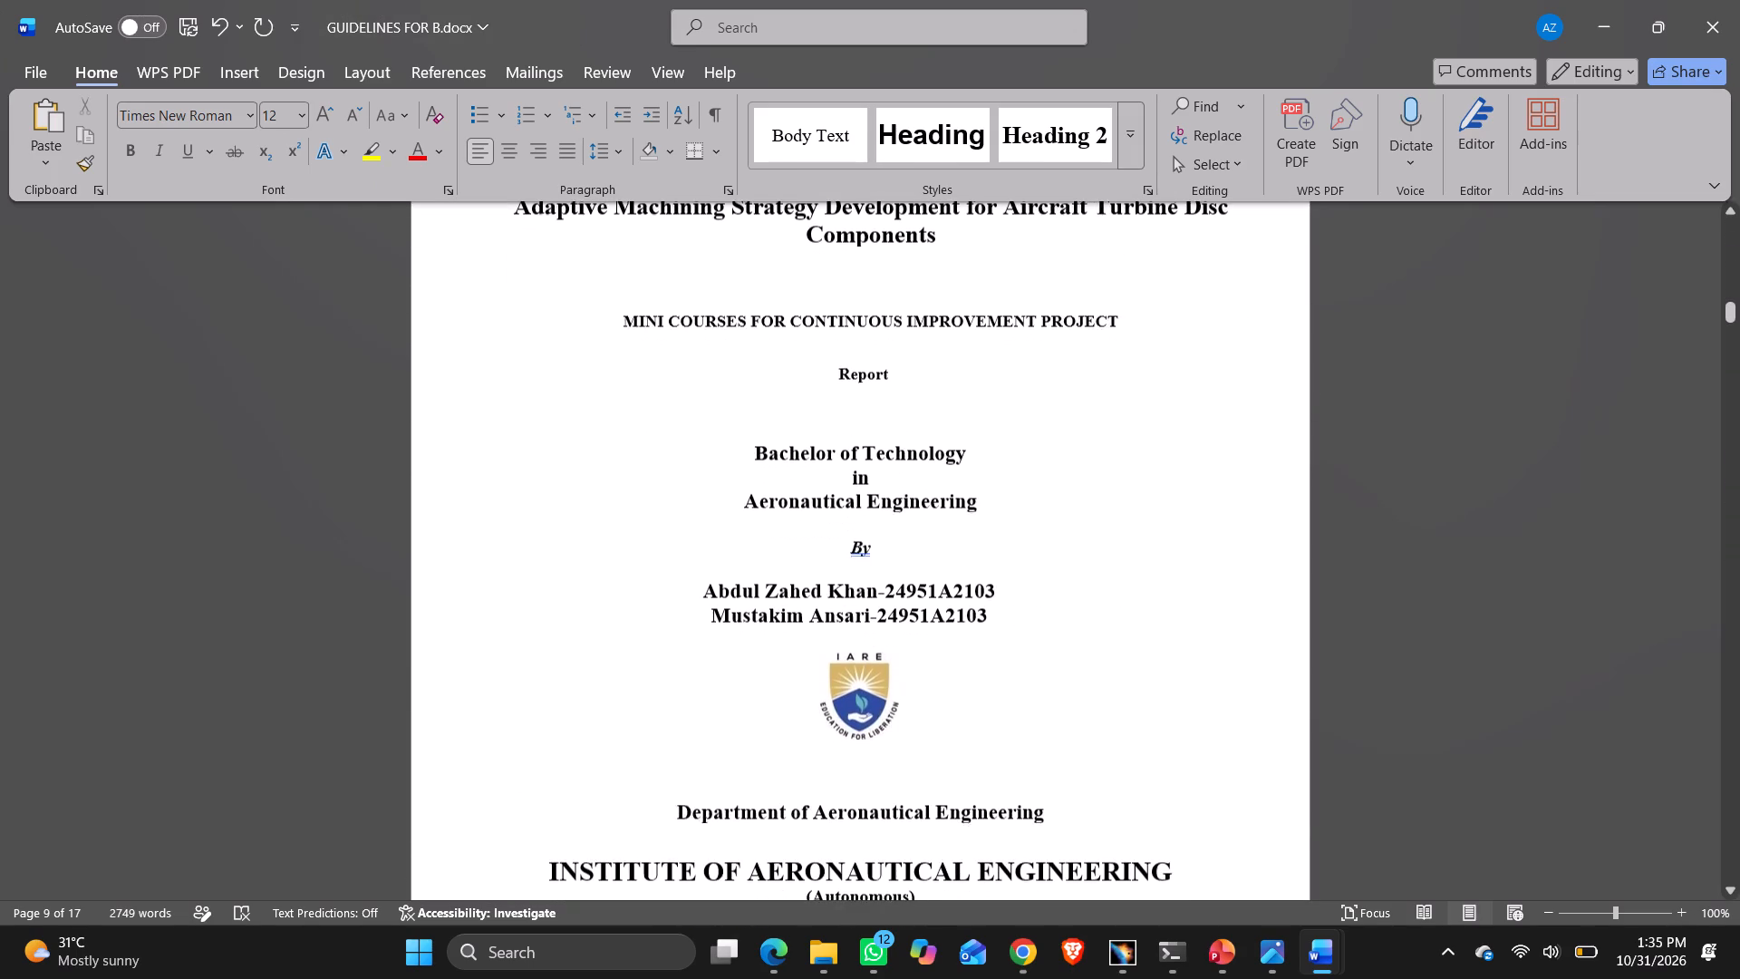
{"action": "scroll", "coordinate": [1111, 657], "scroll_direction": "down", "scroll_amount": 3}
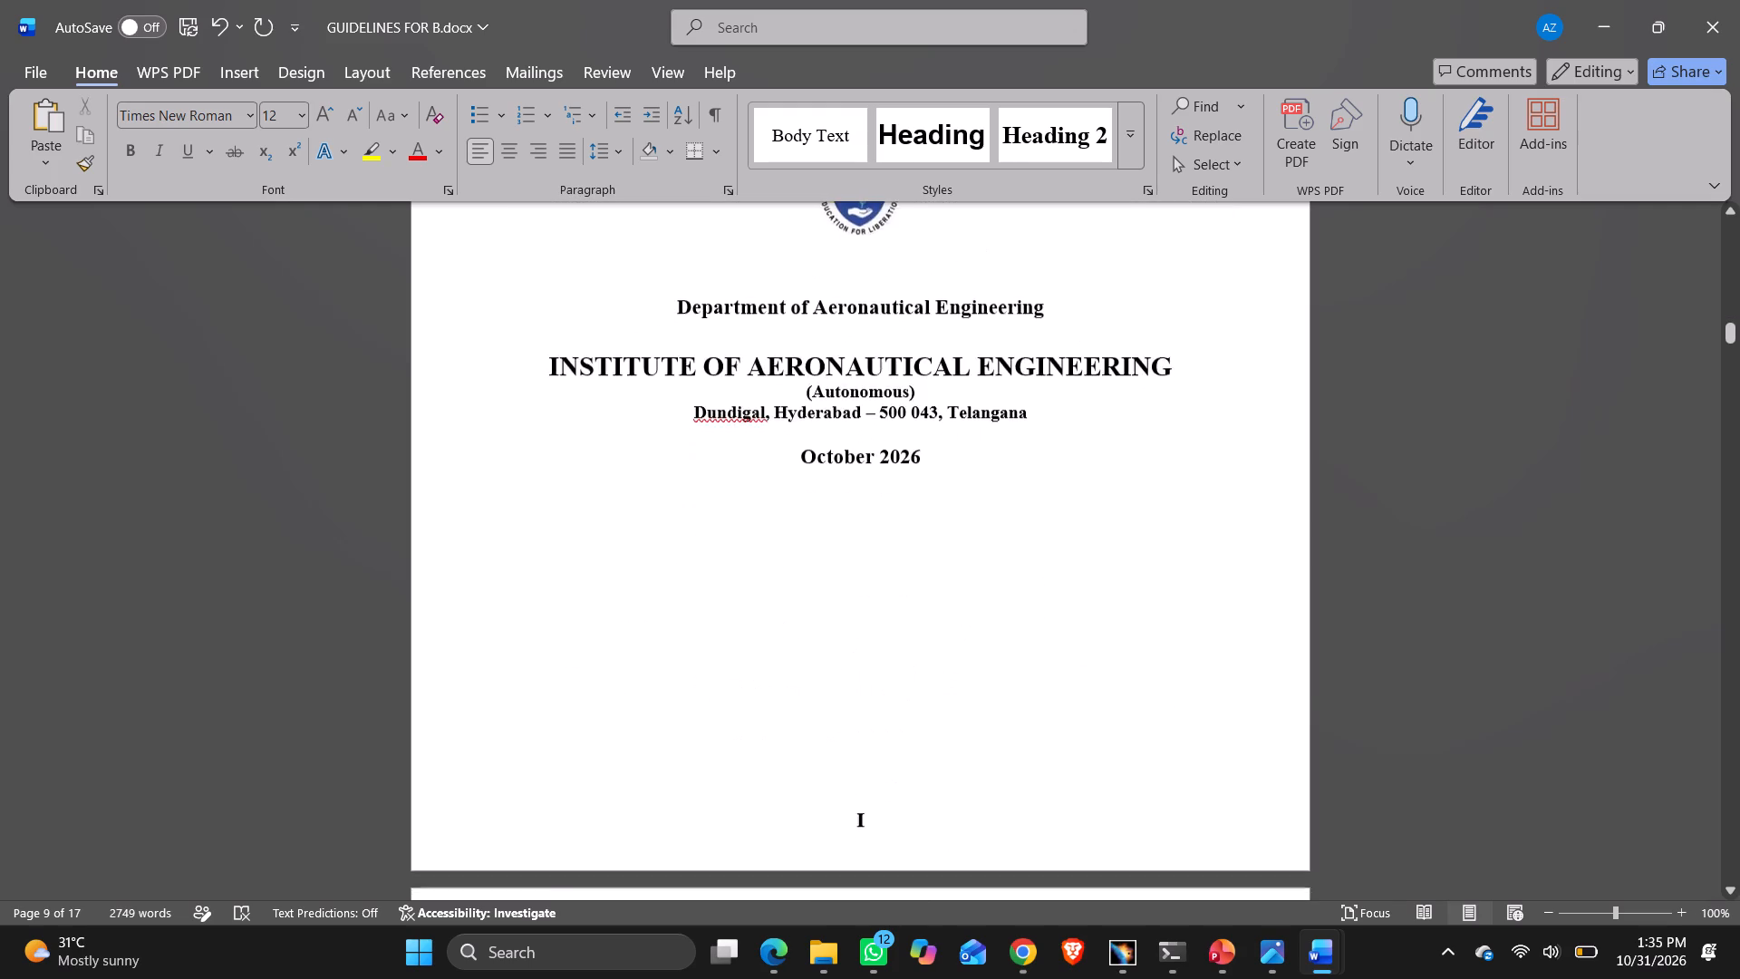
{"action": "scroll", "coordinate": [1111, 657], "scroll_direction": "down", "scroll_amount": 2}
{"action": "scroll", "coordinate": [1111, 657], "scroll_direction": "up", "scroll_amount": 2}
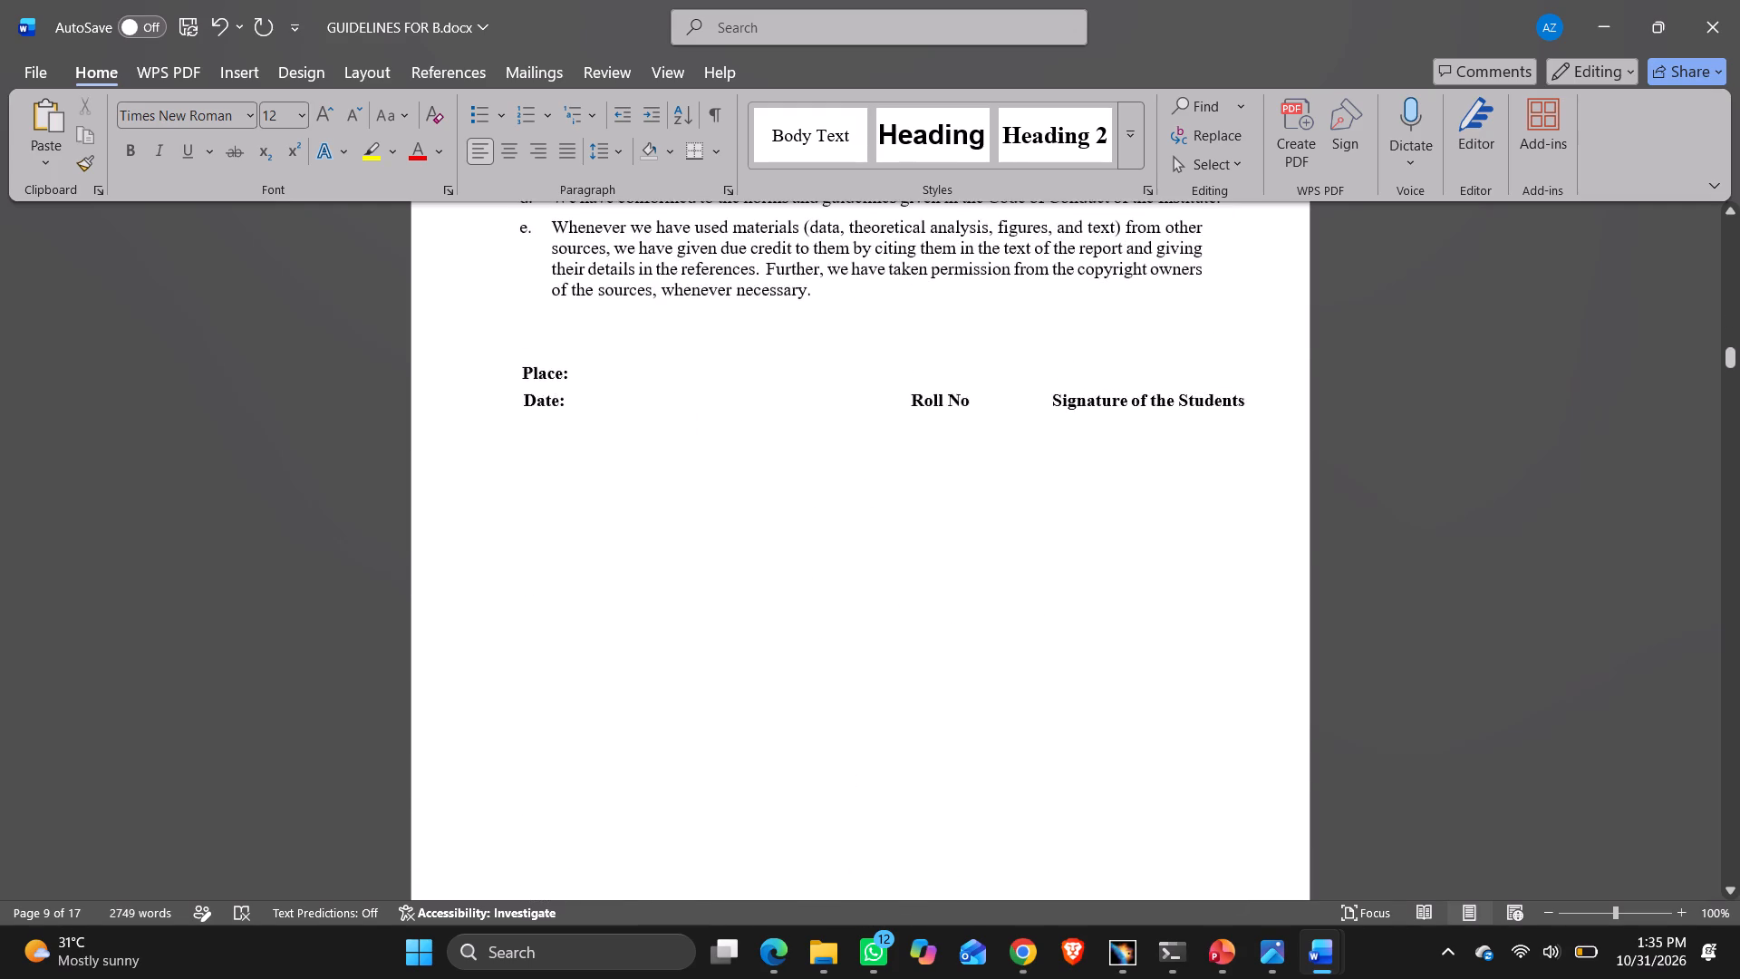
{"action": "scroll", "coordinate": [1111, 657], "scroll_direction": "down", "scroll_amount": 11}
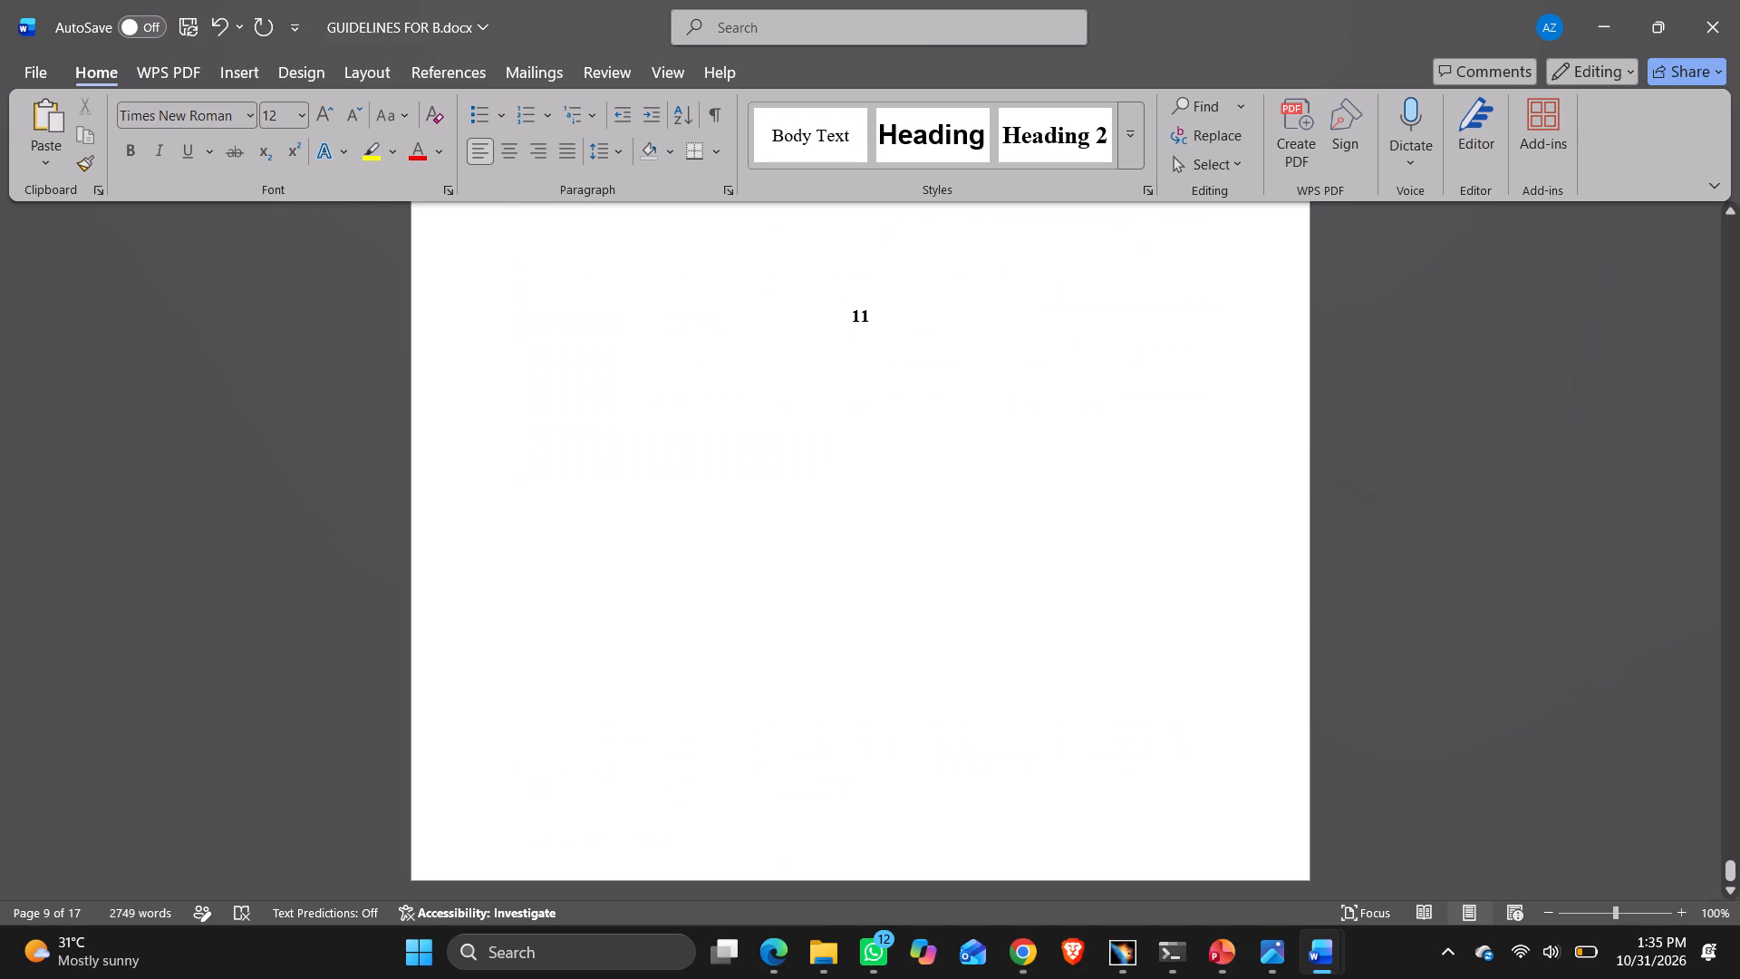
Delete the run of empty lines between the Future Scope list and the REFERENCES heading.
{"action": "scroll", "coordinate": [1111, 657], "scroll_direction": "up", "scroll_amount": 6}
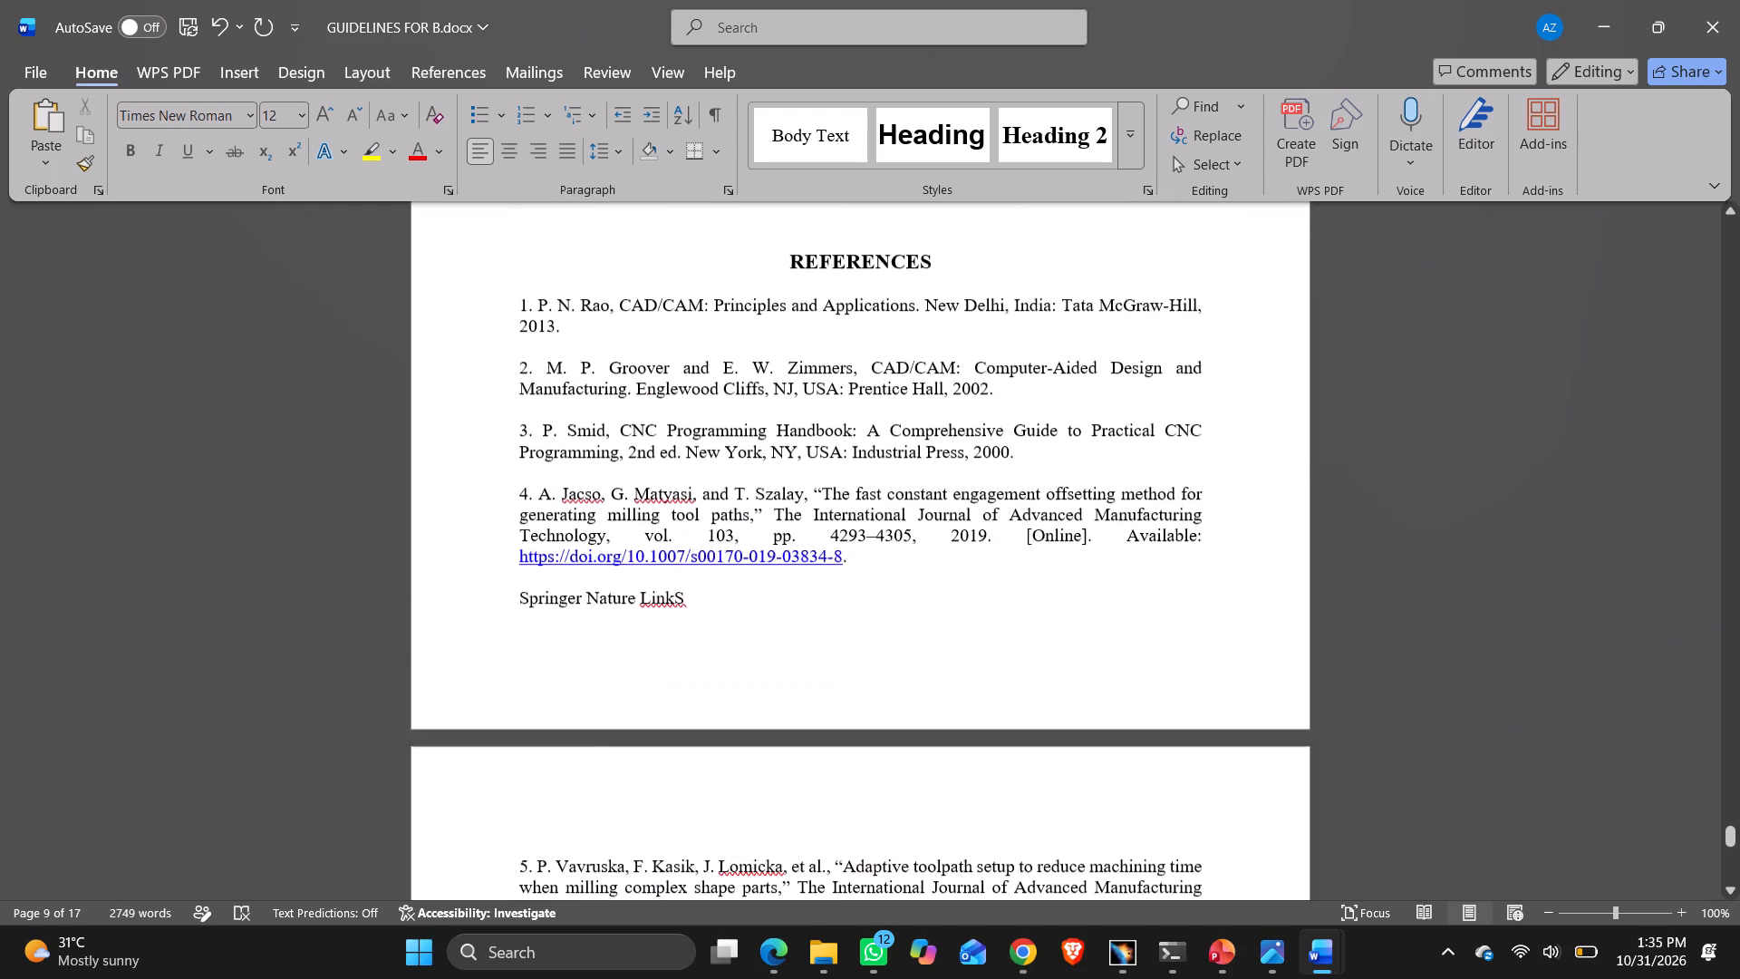
{"action": "scroll", "coordinate": [1111, 657], "scroll_direction": "up", "scroll_amount": 4}
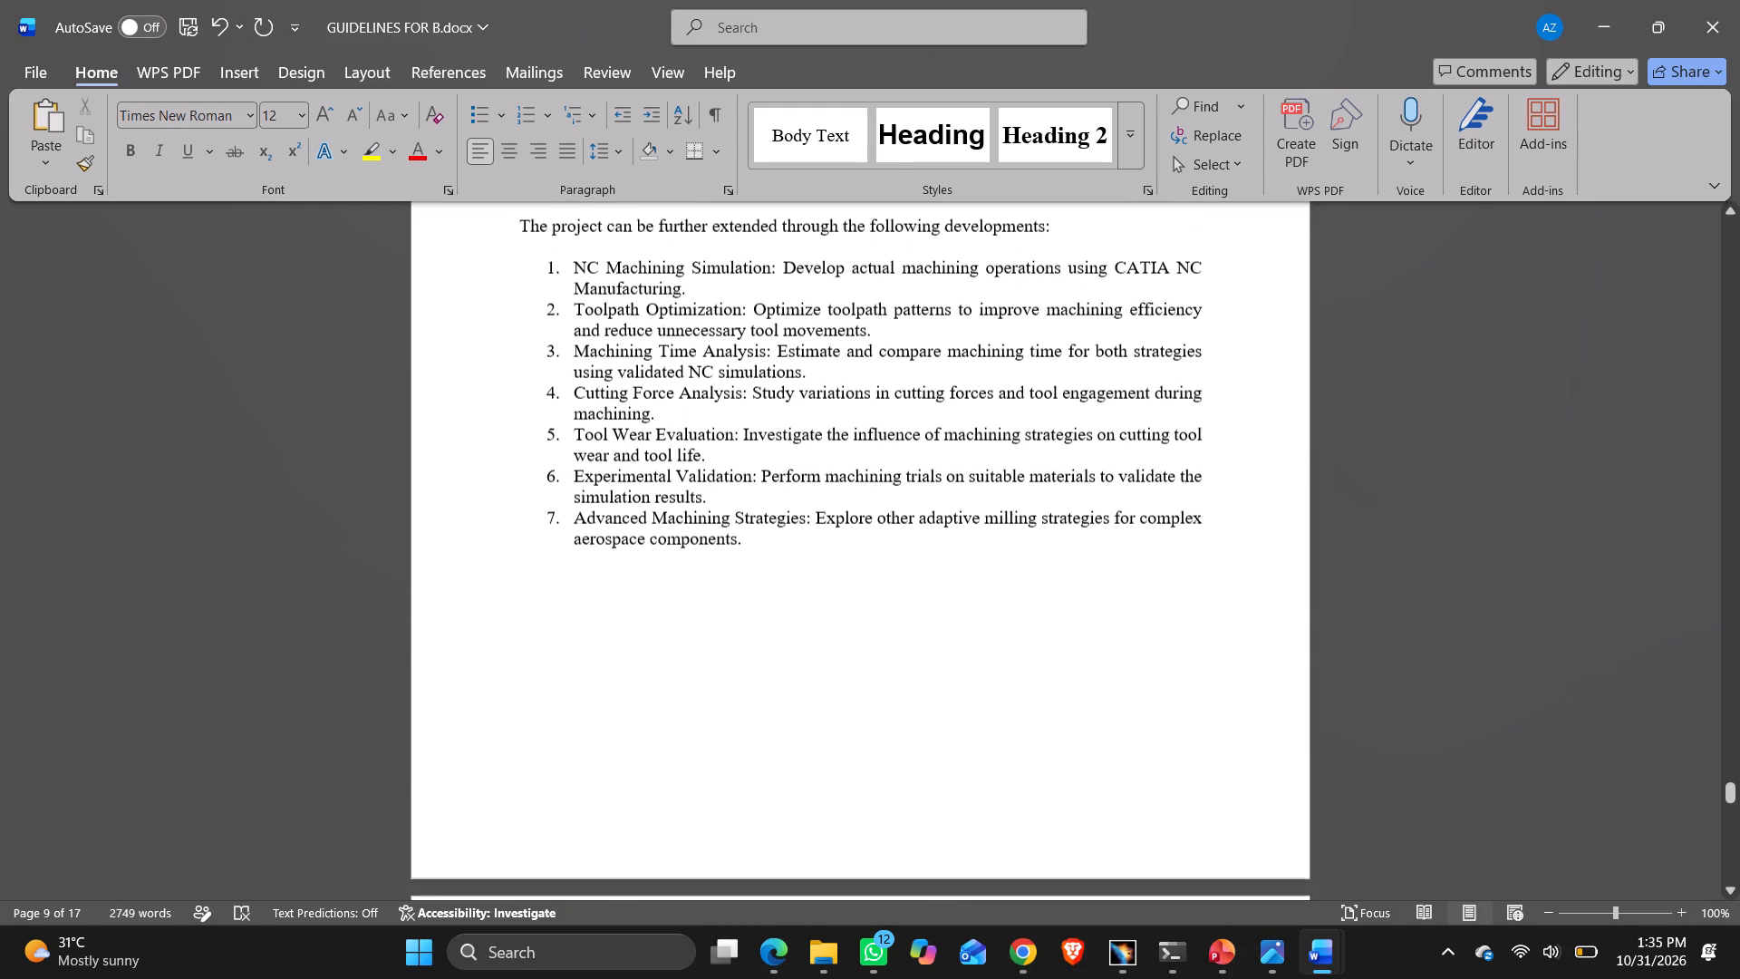
{"action": "scroll", "coordinate": [1111, 657], "scroll_direction": "up", "scroll_amount": 1}
{"action": "scroll", "coordinate": [1111, 657], "scroll_direction": "down", "scroll_amount": 5}
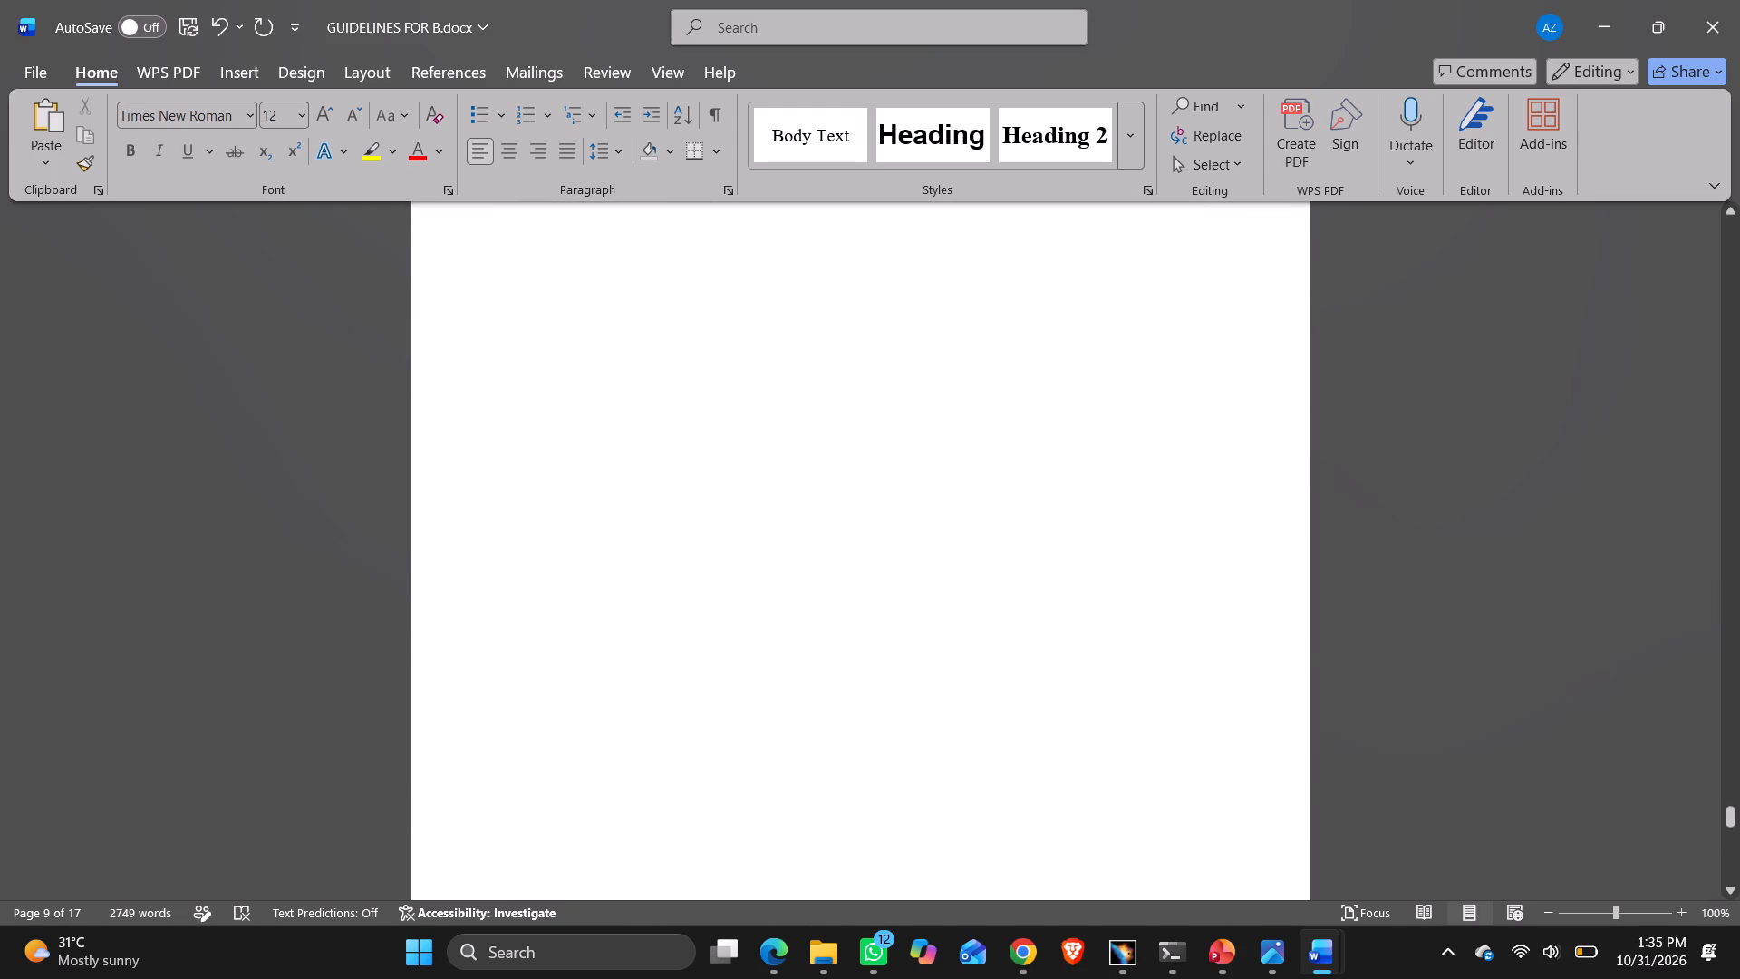
{"action": "scroll", "coordinate": [1111, 657], "scroll_direction": "down", "scroll_amount": 2}
{"action": "left_click", "coordinate": [909, 520]}
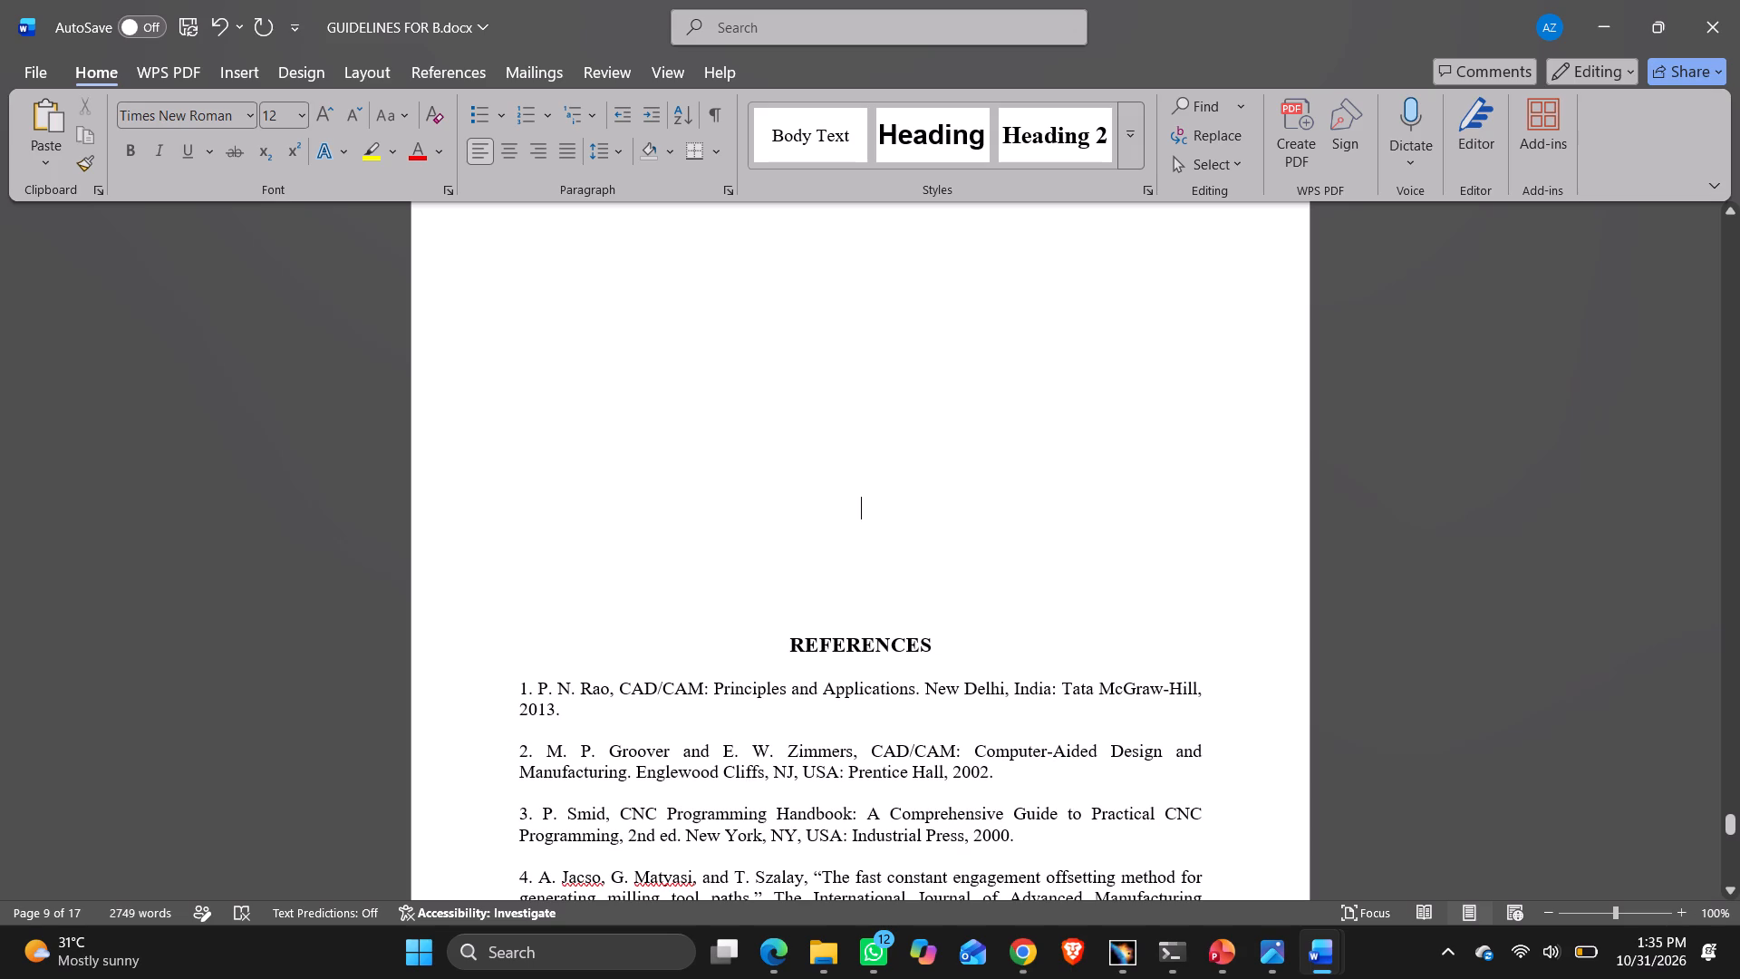
{"action": "key", "text": "BackSpace"}
{"action": "key", "text": "BackSpace"}
{"action": "key", "text": "BackSpace"}
{"action": "key", "text": "BackSpace"}
{"action": "key", "text": "BackSpace"}
{"action": "key", "text": "BackSpace"}
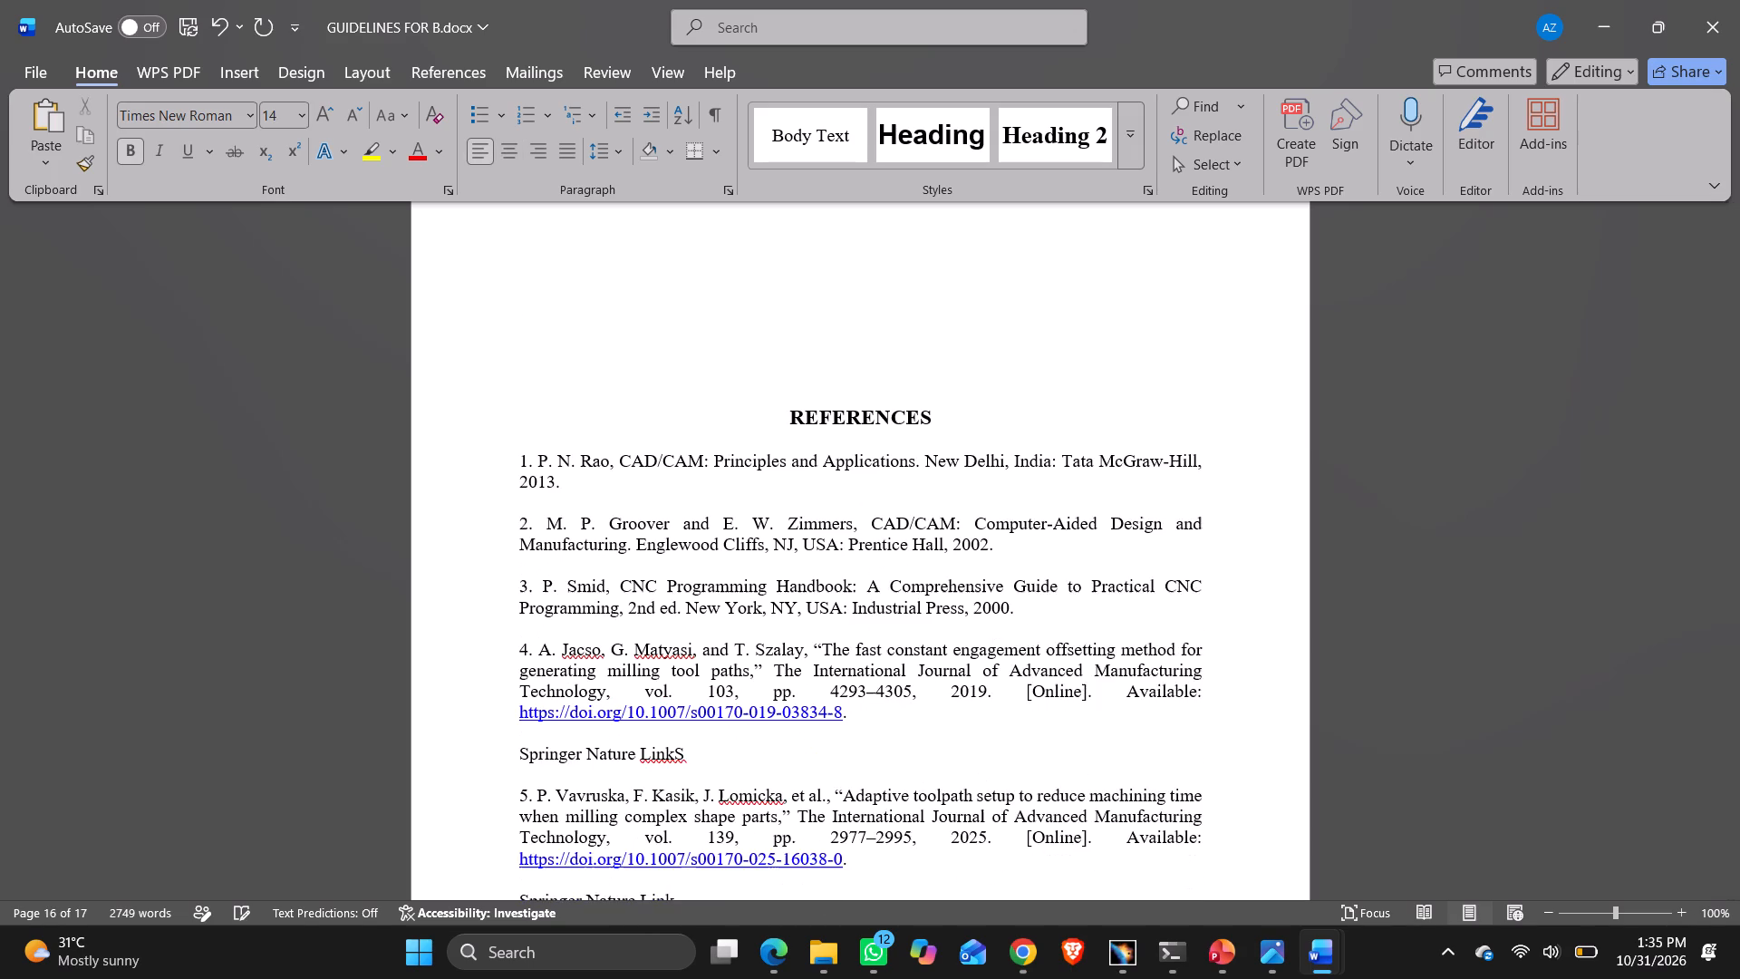
{"action": "key", "text": "BackSpace"}
{"action": "key", "text": "BackSpace"}
{"action": "key", "text": "BackSpace"}
{"action": "key", "text": "BackSpace"}
{"action": "key", "text": "BackSpace"}
{"action": "key", "text": "BackSpace"}
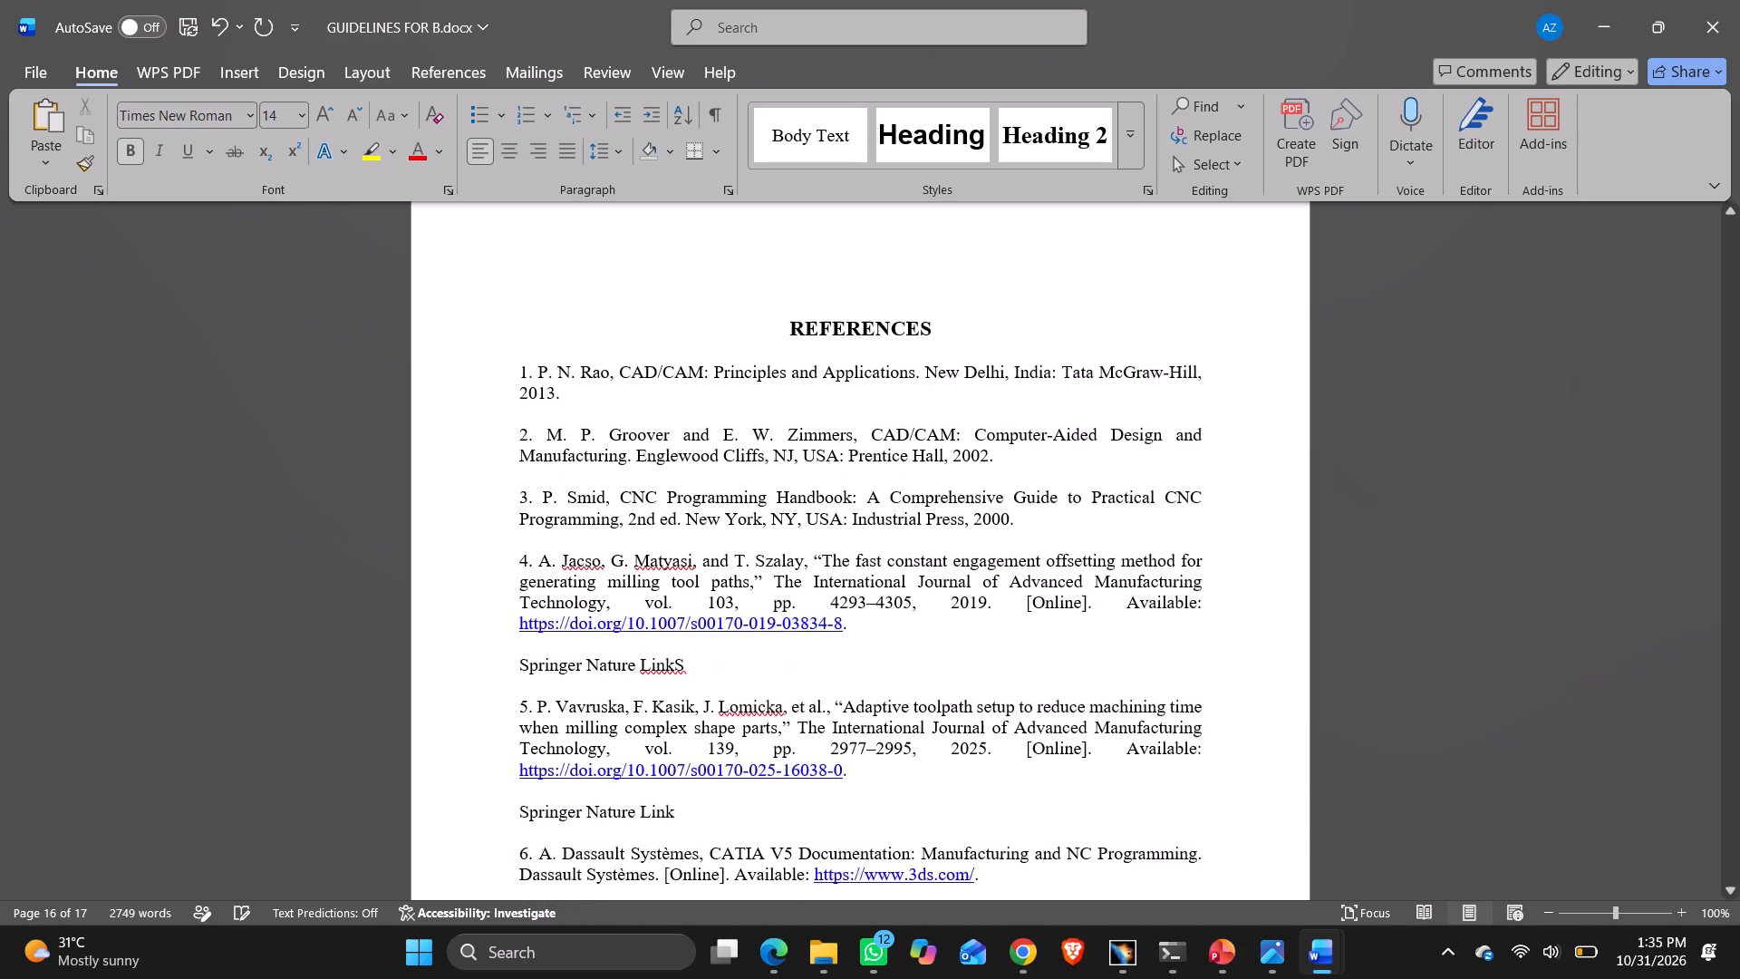
{"action": "key", "text": "BackSpace"}
{"action": "key", "text": "BackSpace"}
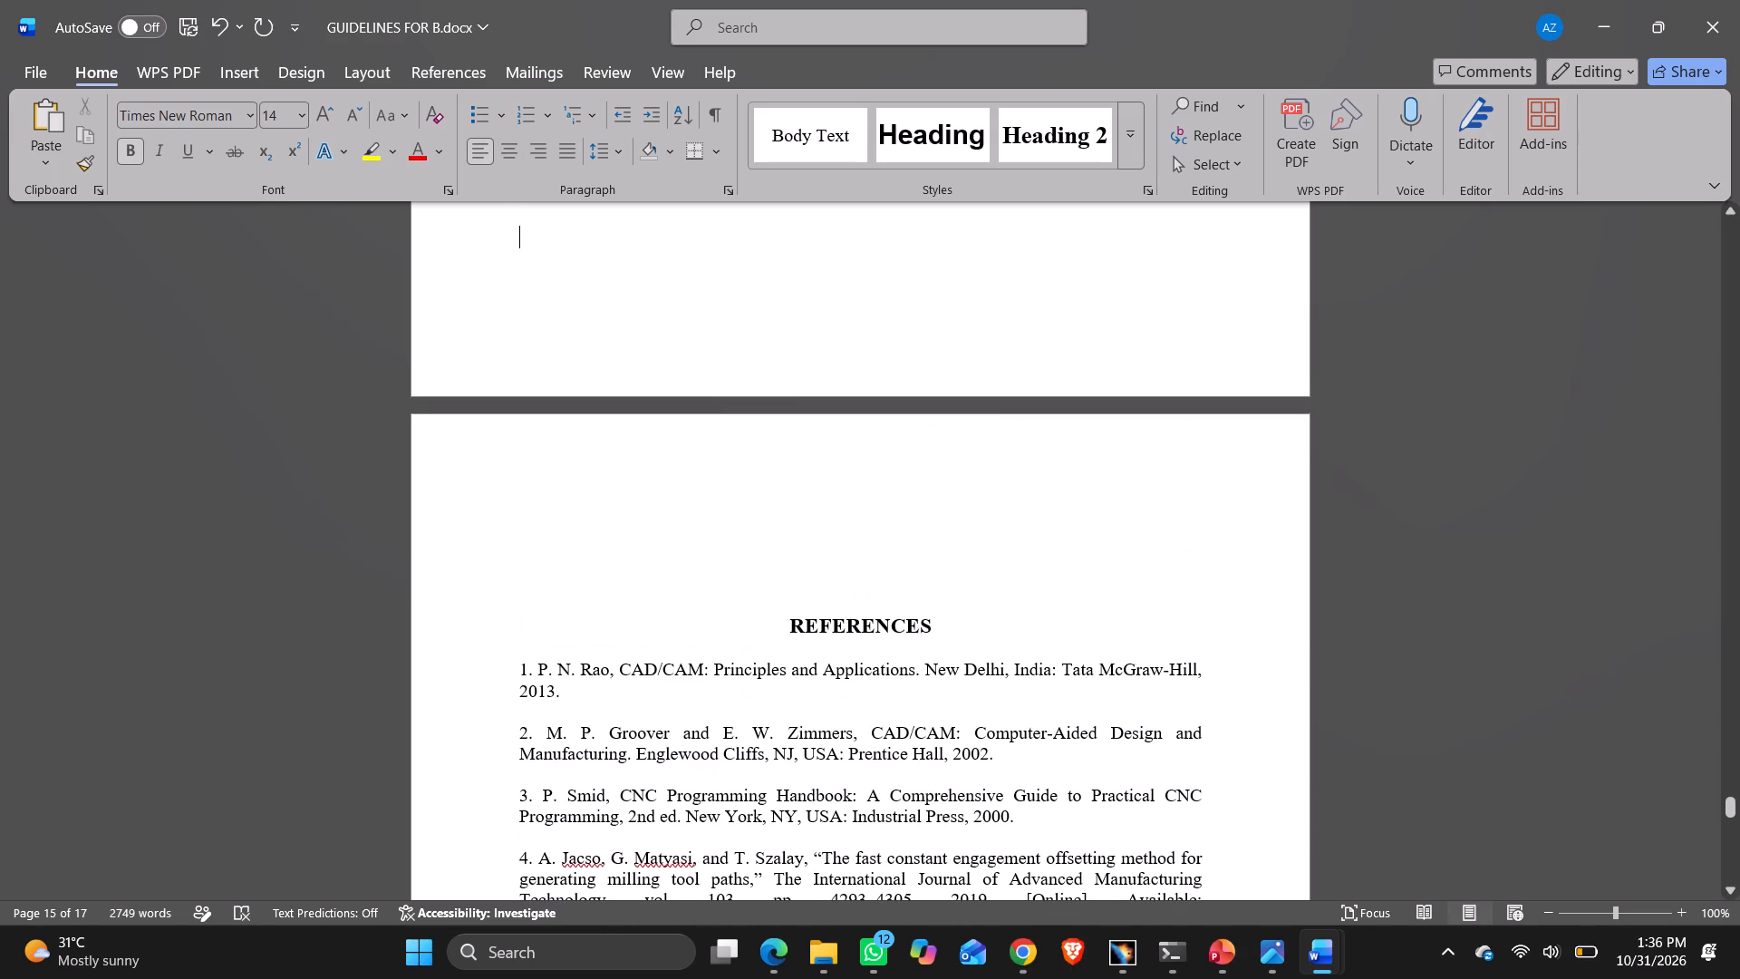
Remove the remaining empty lines directly above the REFERENCES heading so it starts its page.
{"action": "key", "text": "Down"}
{"action": "key", "text": "Down"}
{"action": "key", "text": "BackSpace"}
{"action": "key", "text": "BackSpace"}
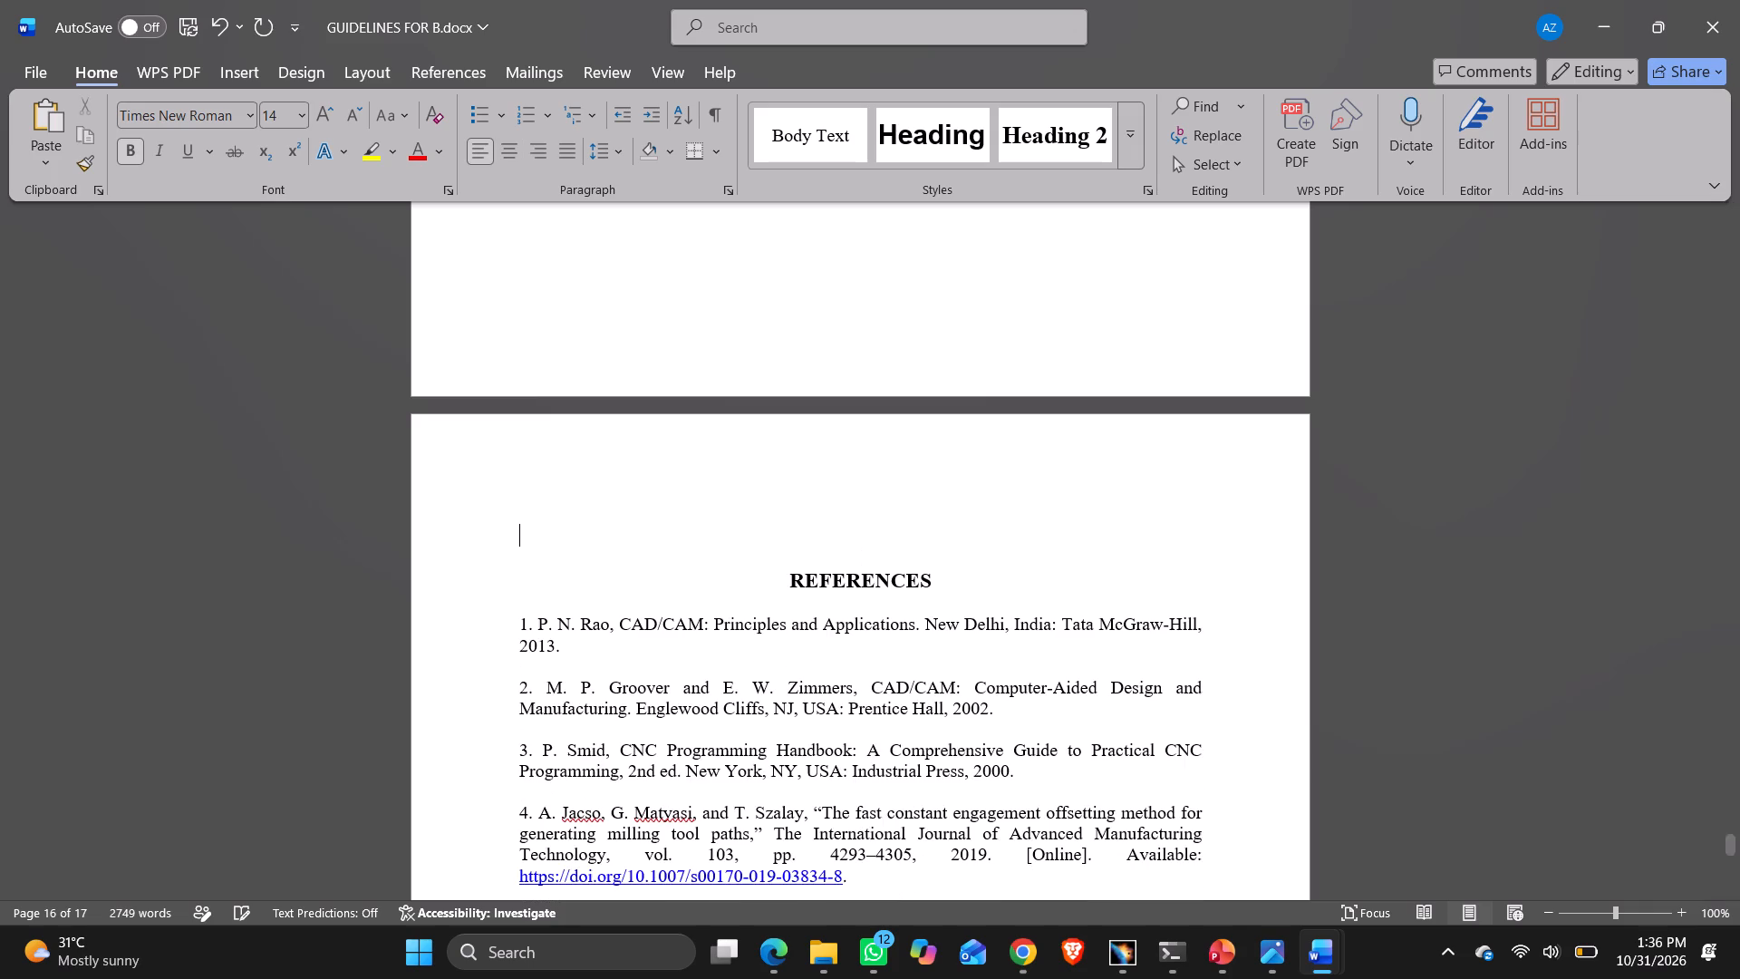
{"action": "key", "text": "BackSpace"}
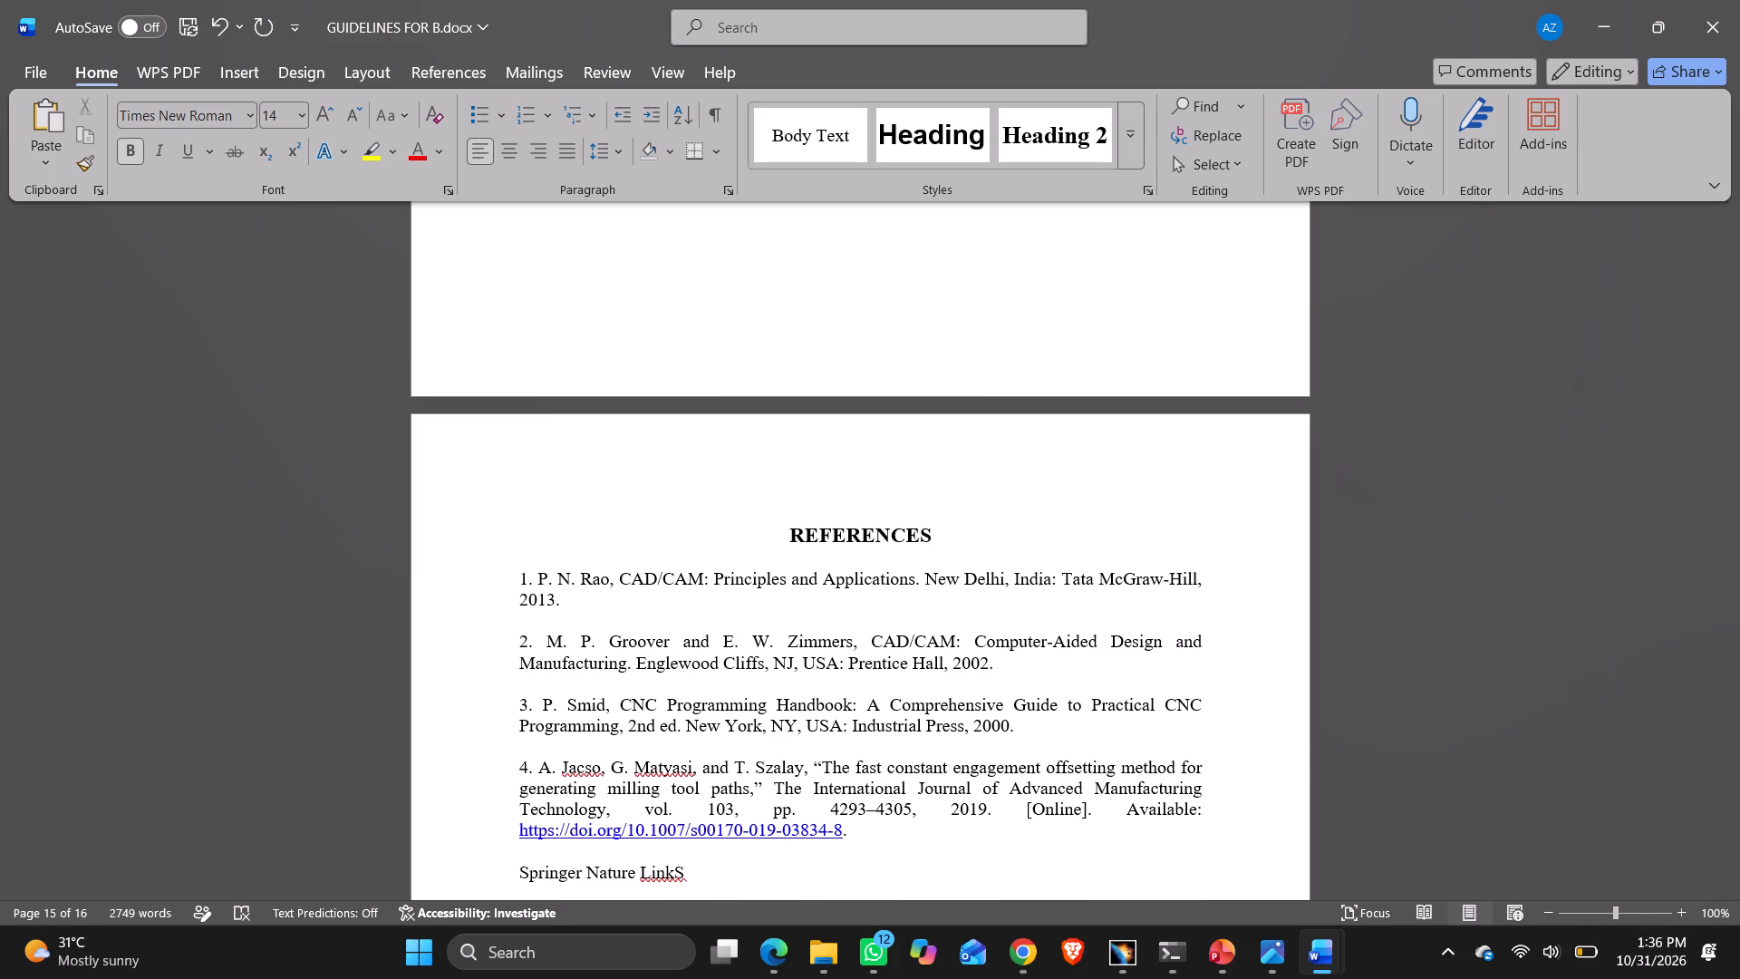
{"action": "key", "text": "Down"}
{"action": "key", "text": "Up"}
Delete empty lines below section 2.4 to pull page number 5 back onto the last page of Chapter II.
{"action": "scroll", "coordinate": [909, 520], "scroll_direction": "up", "scroll_amount": 4}
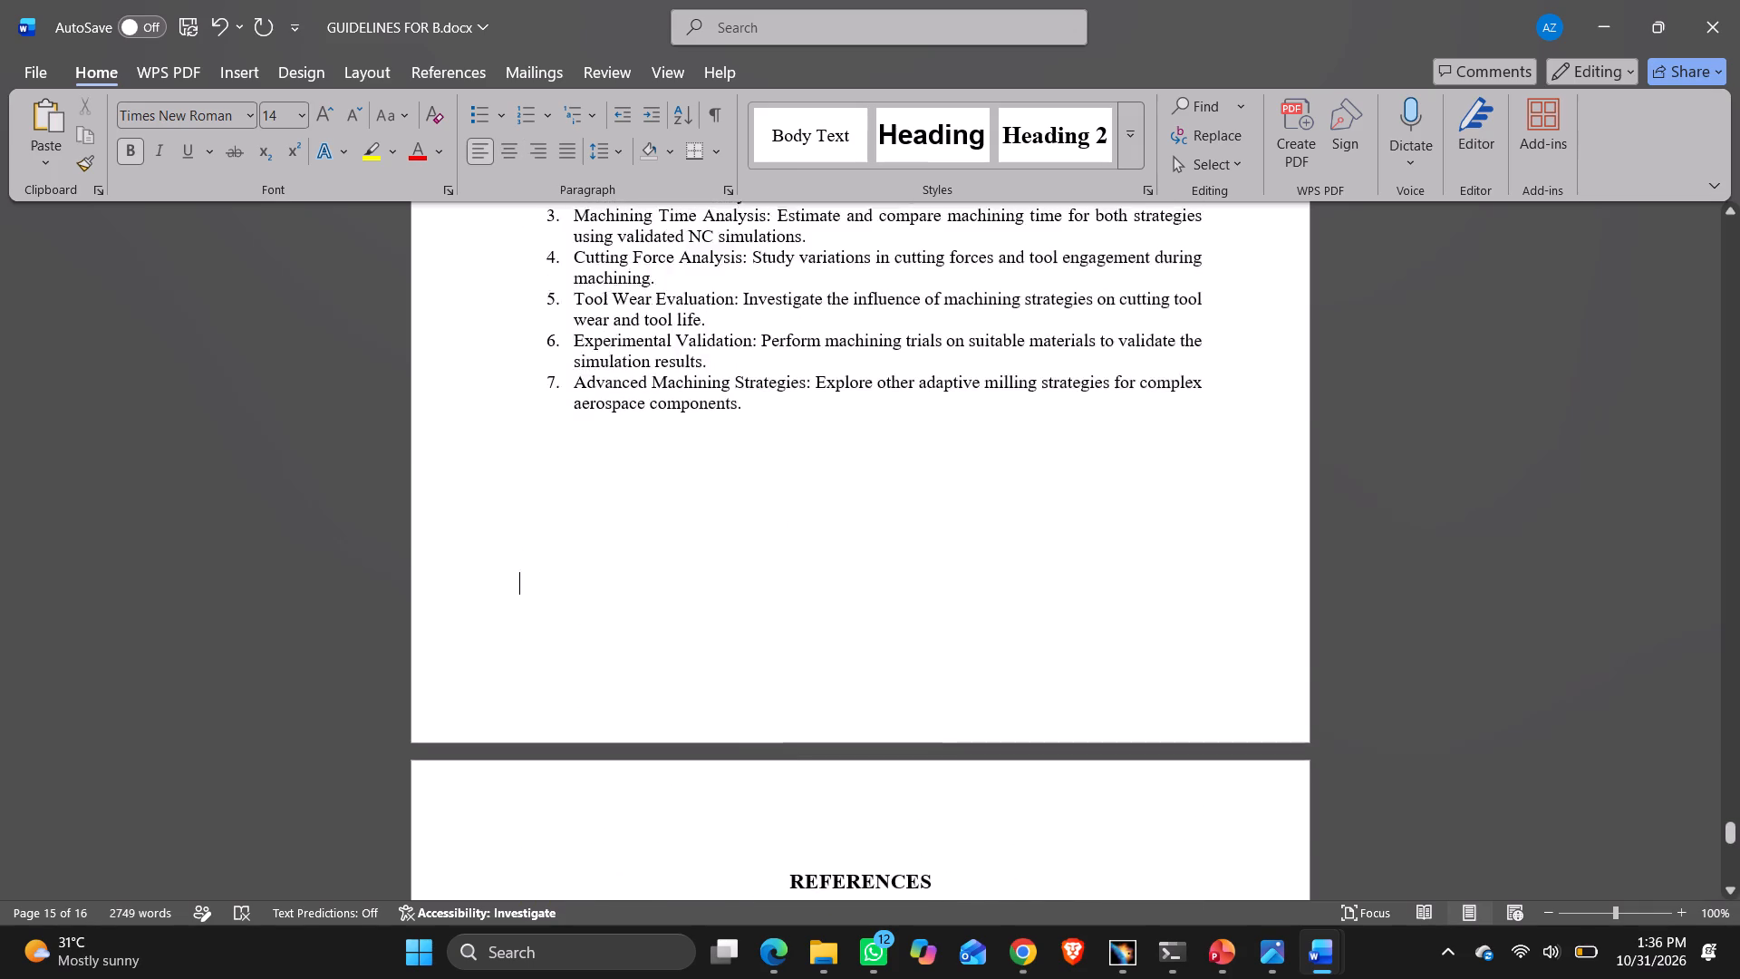
{"action": "scroll", "coordinate": [909, 520], "scroll_direction": "up", "scroll_amount": 8}
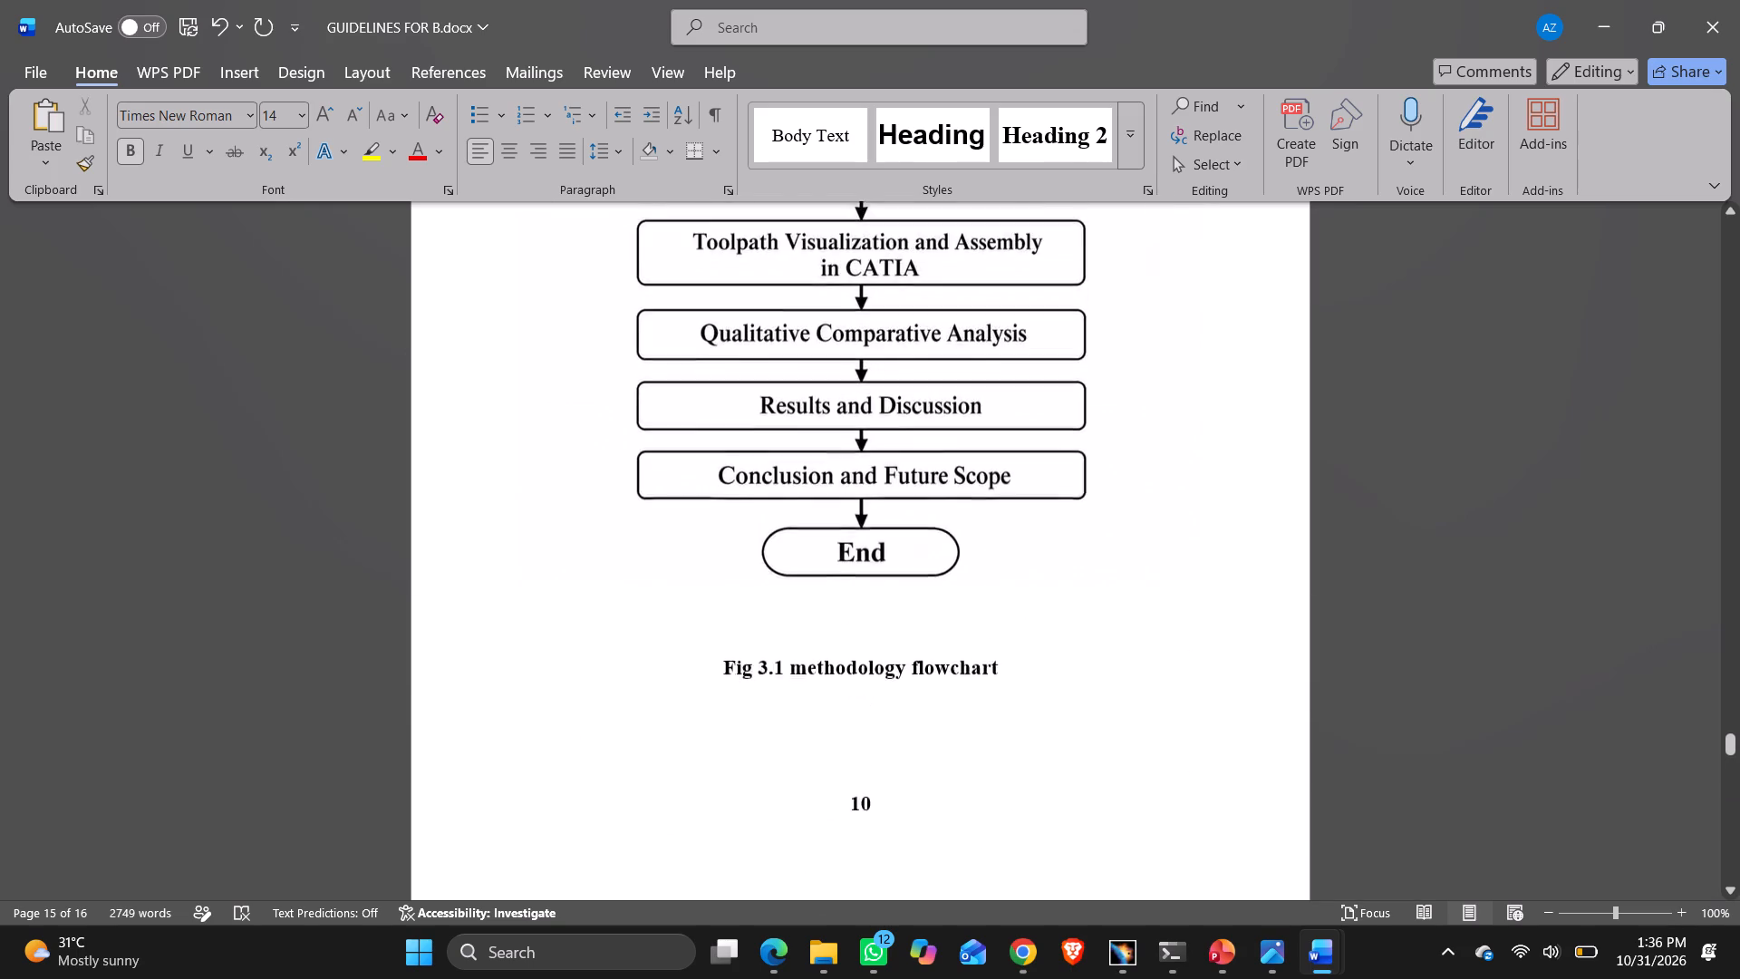
{"action": "scroll", "coordinate": [909, 520], "scroll_direction": "up", "scroll_amount": 7}
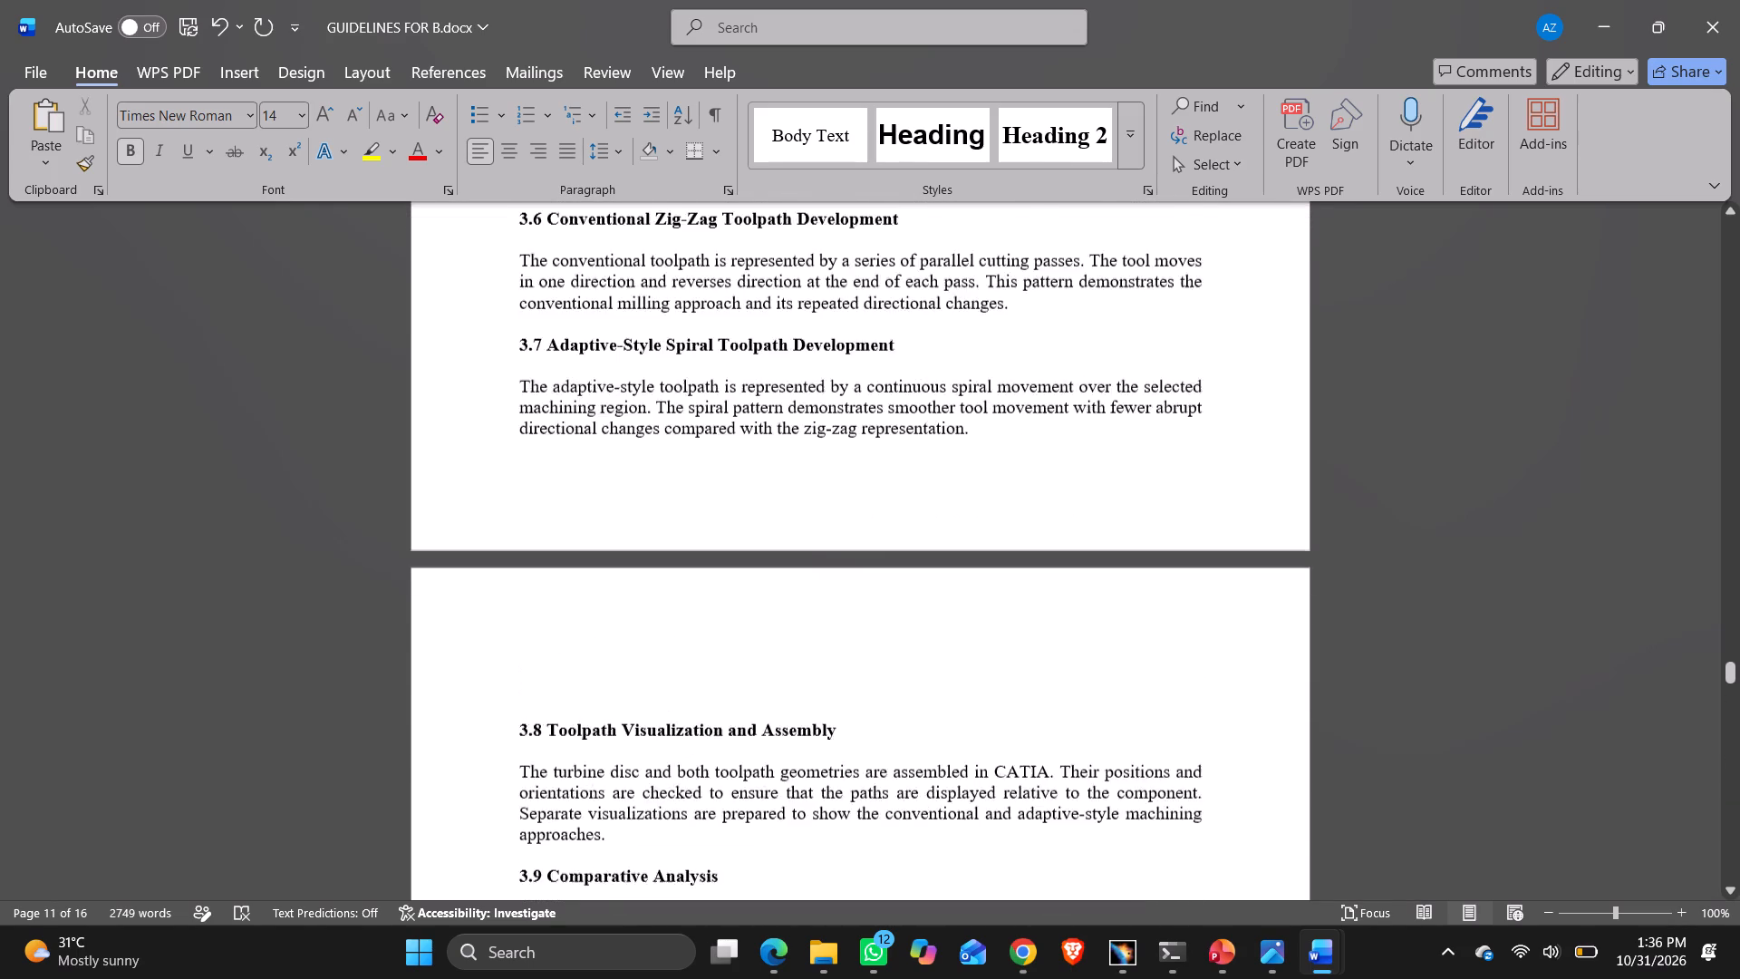
{"action": "scroll", "coordinate": [909, 520], "scroll_direction": "up", "scroll_amount": 5}
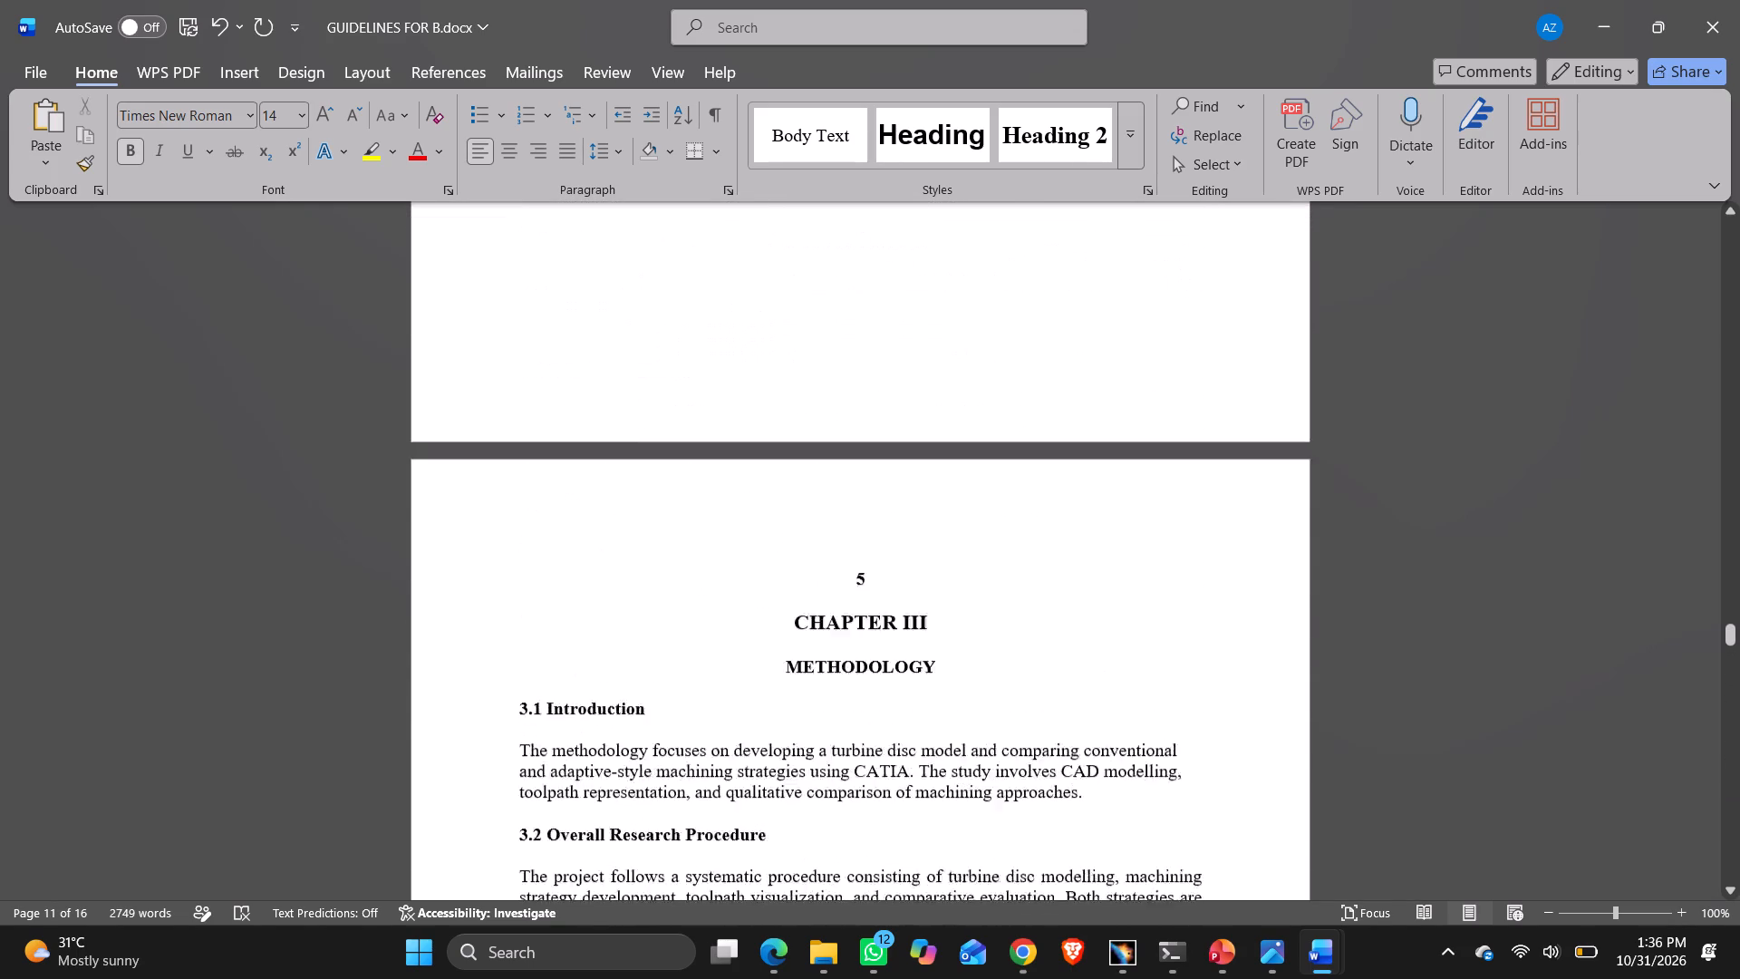
{"action": "scroll", "coordinate": [909, 520], "scroll_direction": "up", "scroll_amount": 2}
{"action": "left_click", "coordinate": [811, 523]}
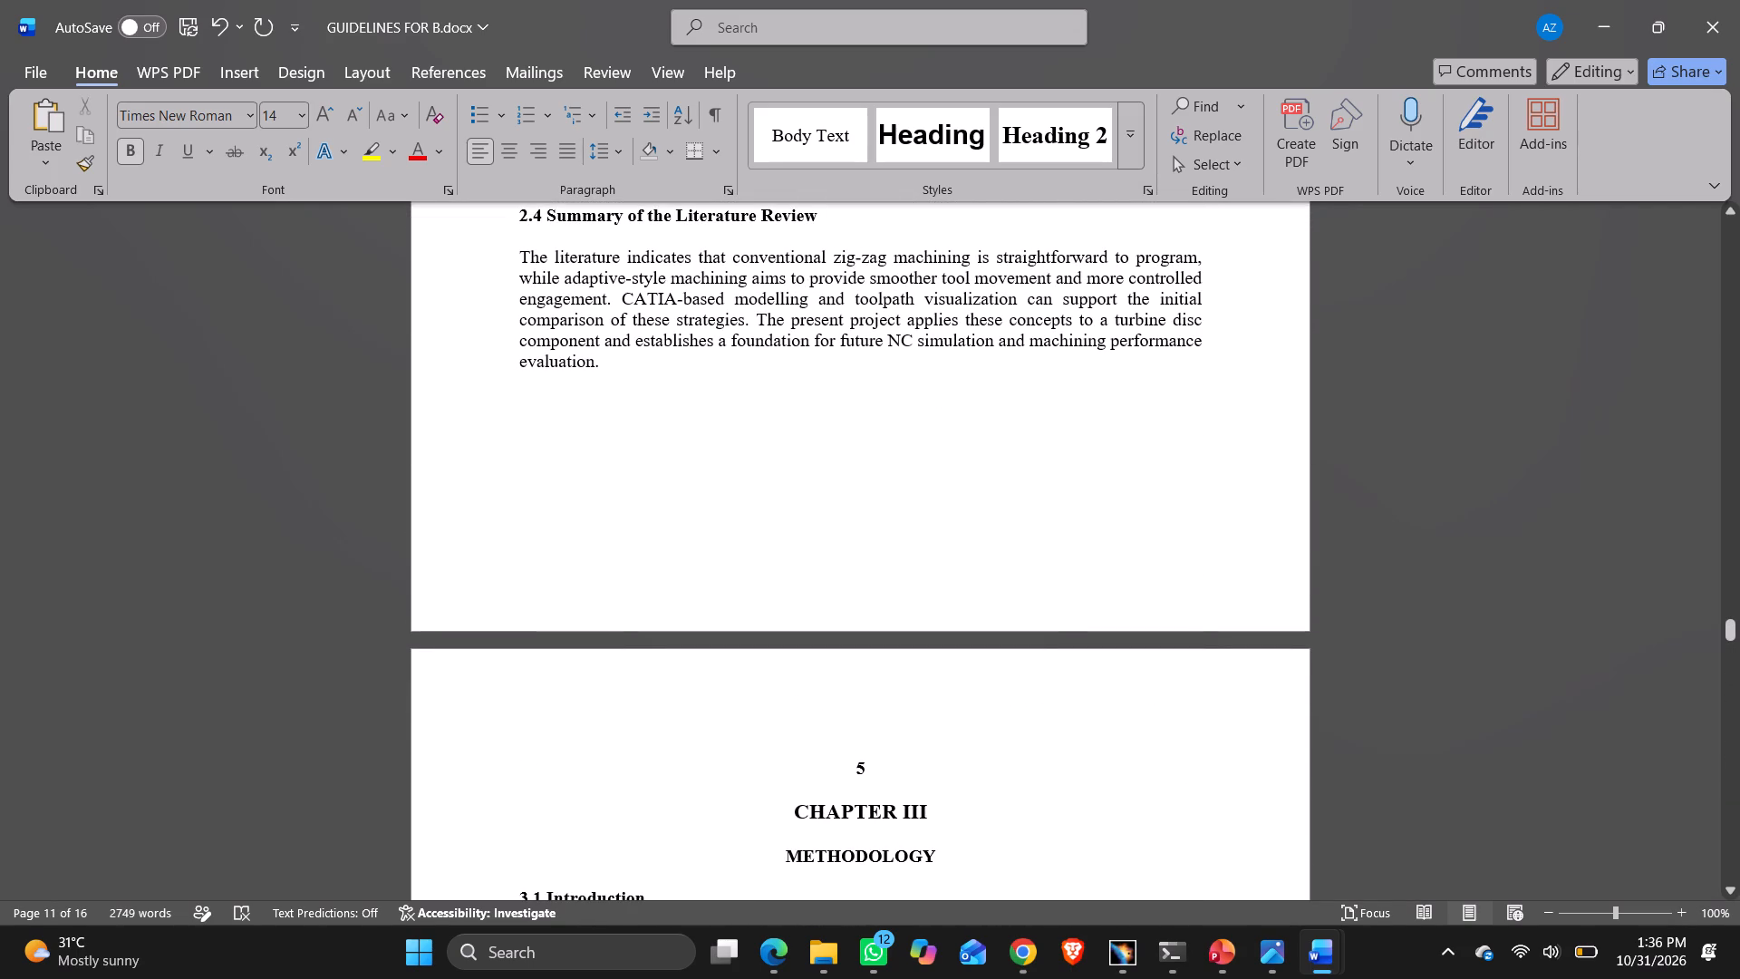
{"action": "key", "text": "BackSpace"}
{"action": "key", "text": "BackSpace"}
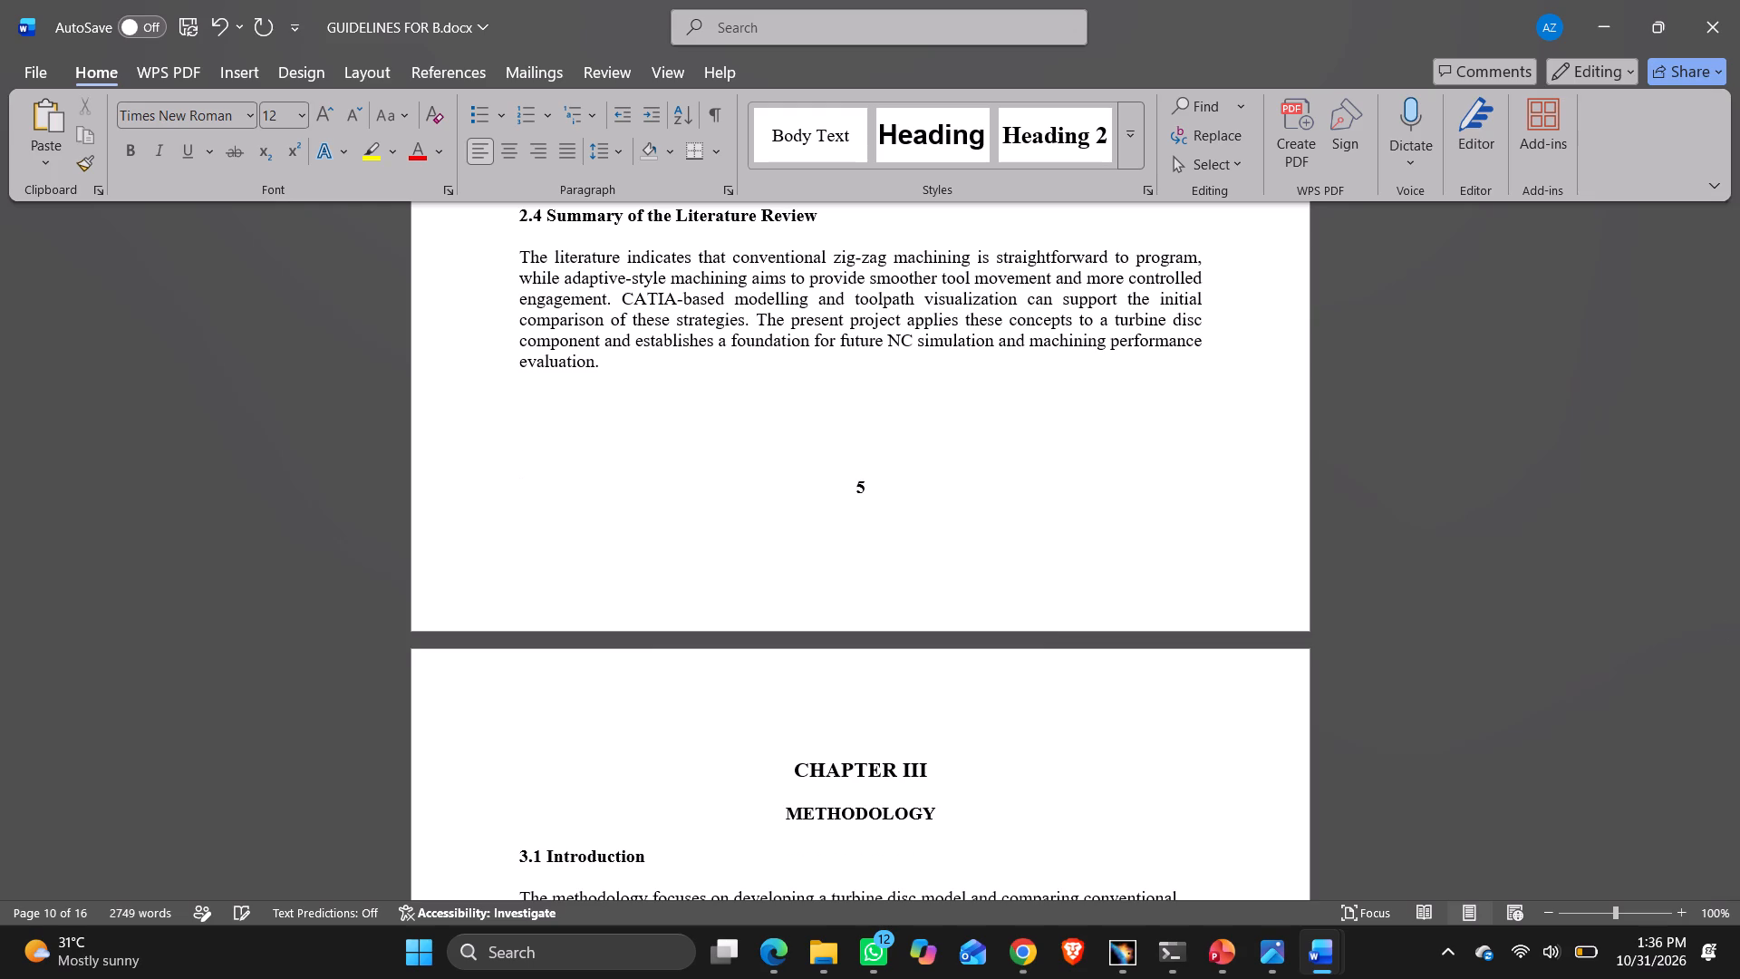
Delete the empty line at the end of Chapter I, ahead of the page number 2 above the Chapter II heading.
{"action": "scroll", "coordinate": [811, 523], "scroll_direction": "up", "scroll_amount": 4}
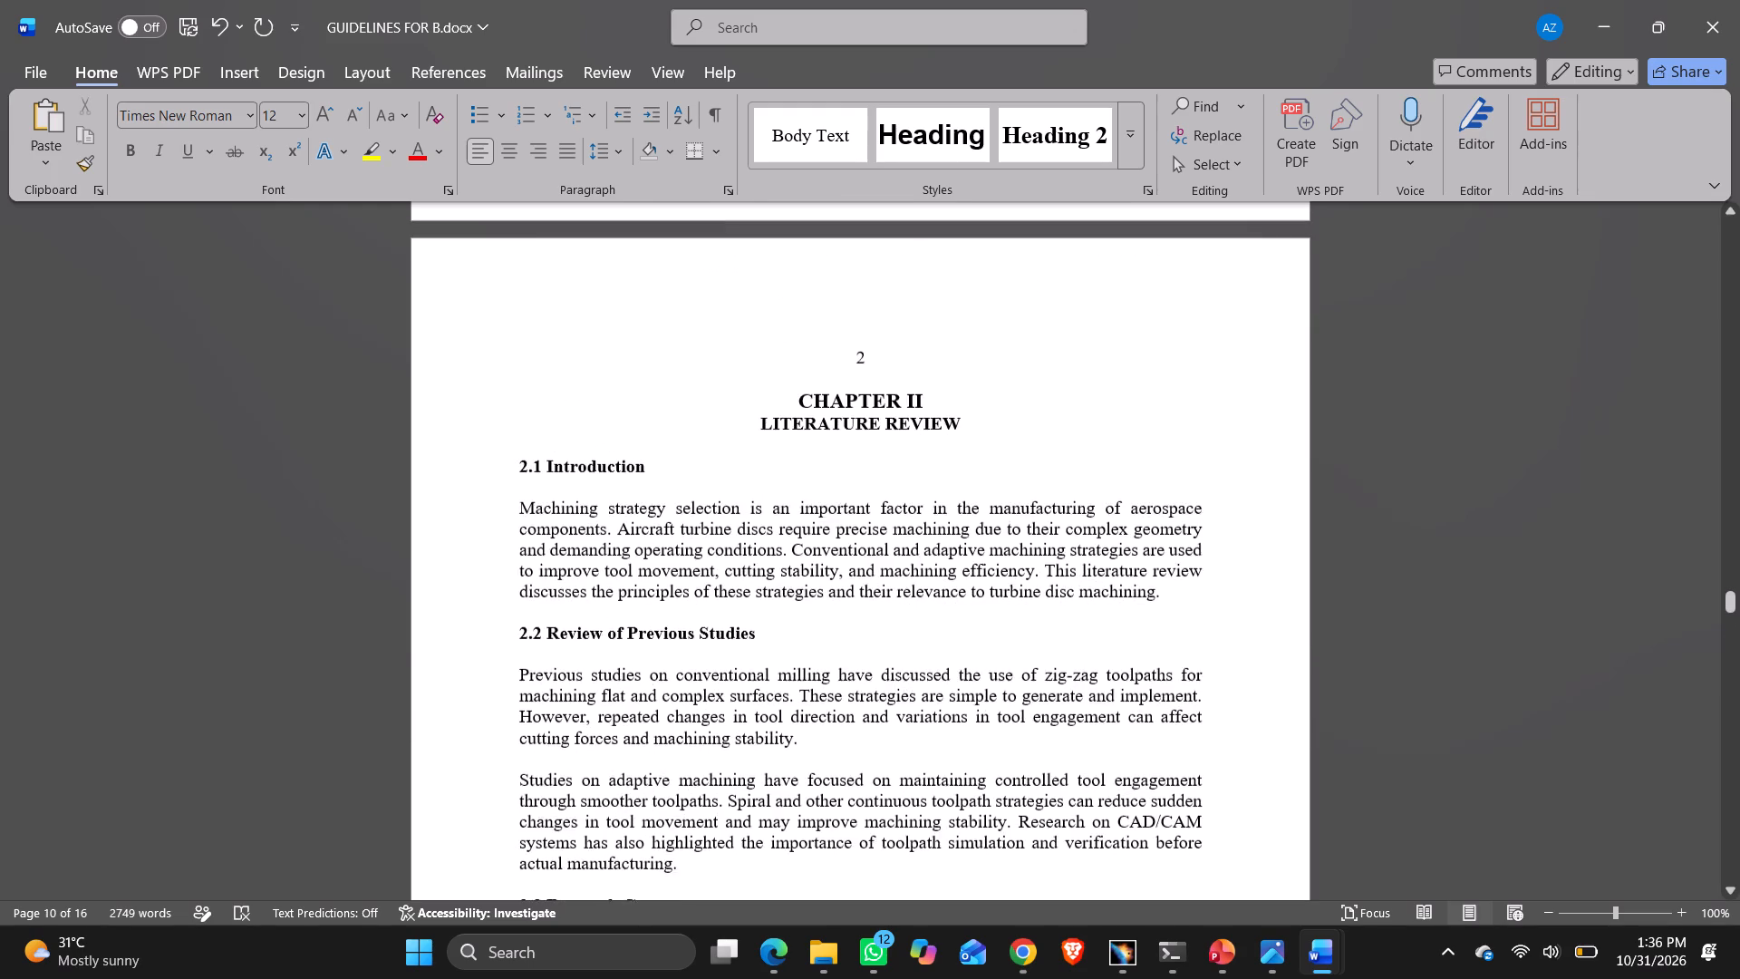
{"action": "scroll", "coordinate": [811, 523], "scroll_direction": "up", "scroll_amount": 2}
{"action": "left_click", "coordinate": [749, 398]}
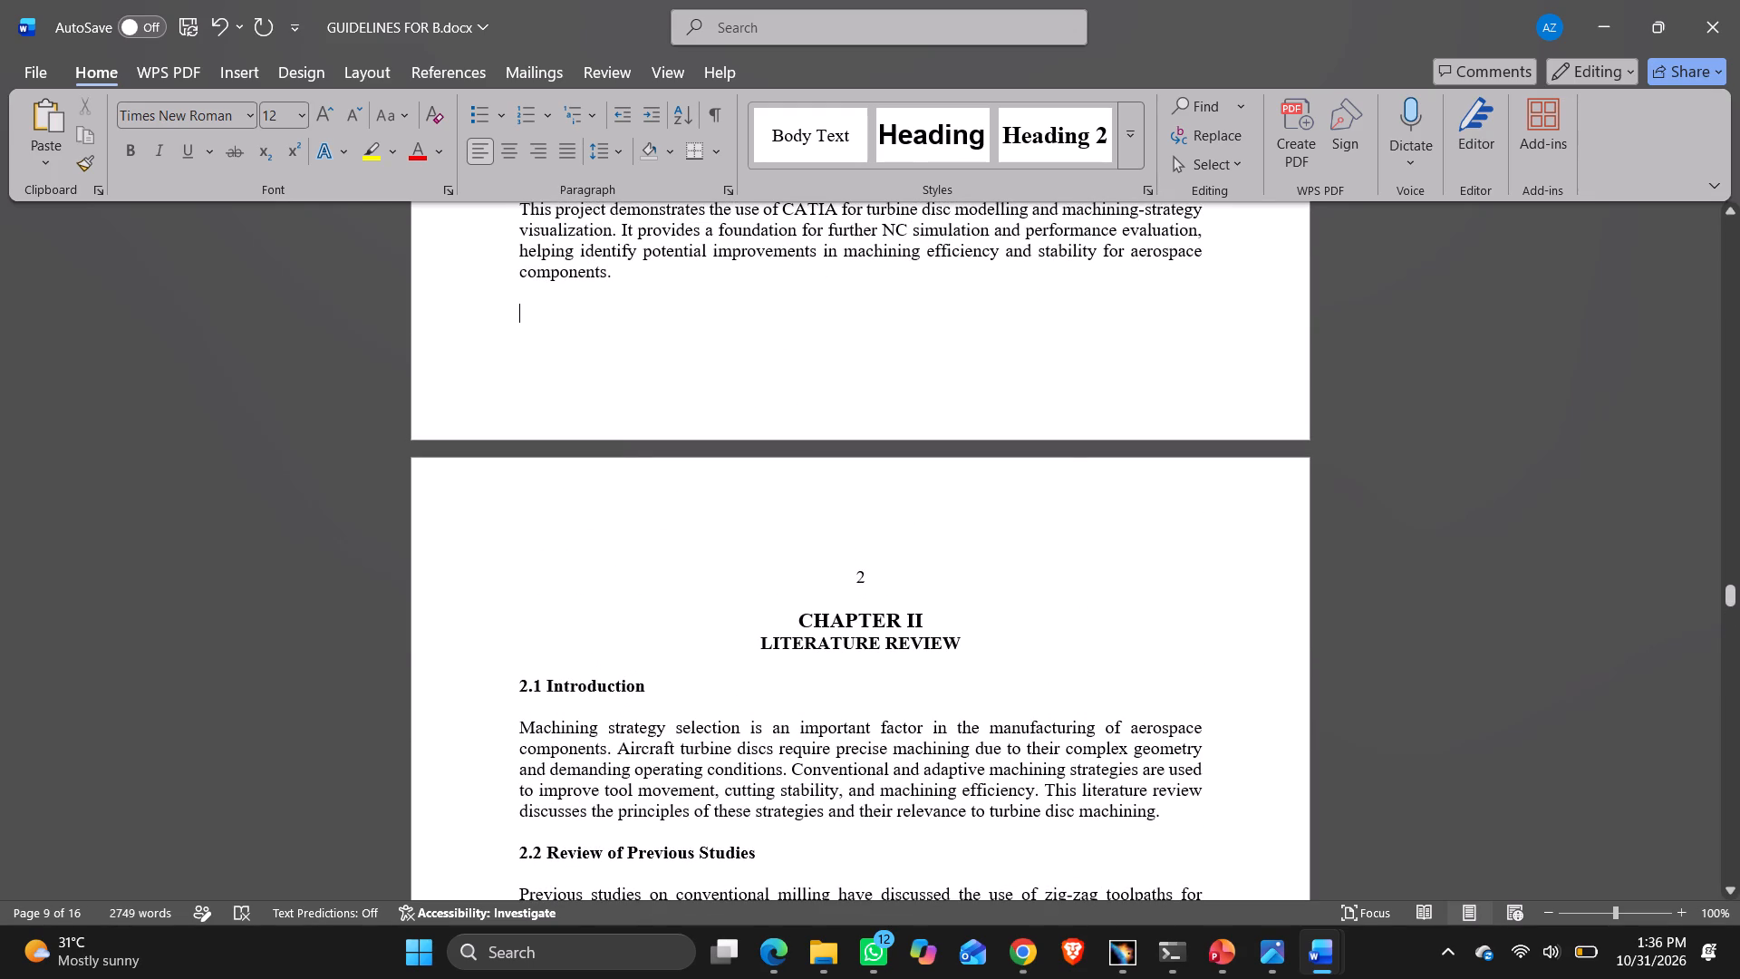
{"action": "key", "text": "BackSpace"}
Delete the sentence about selecting a suitable machining strategy from the second paragraph of section 1.1.
{"action": "scroll", "coordinate": [749, 398], "scroll_direction": "up", "scroll_amount": 6}
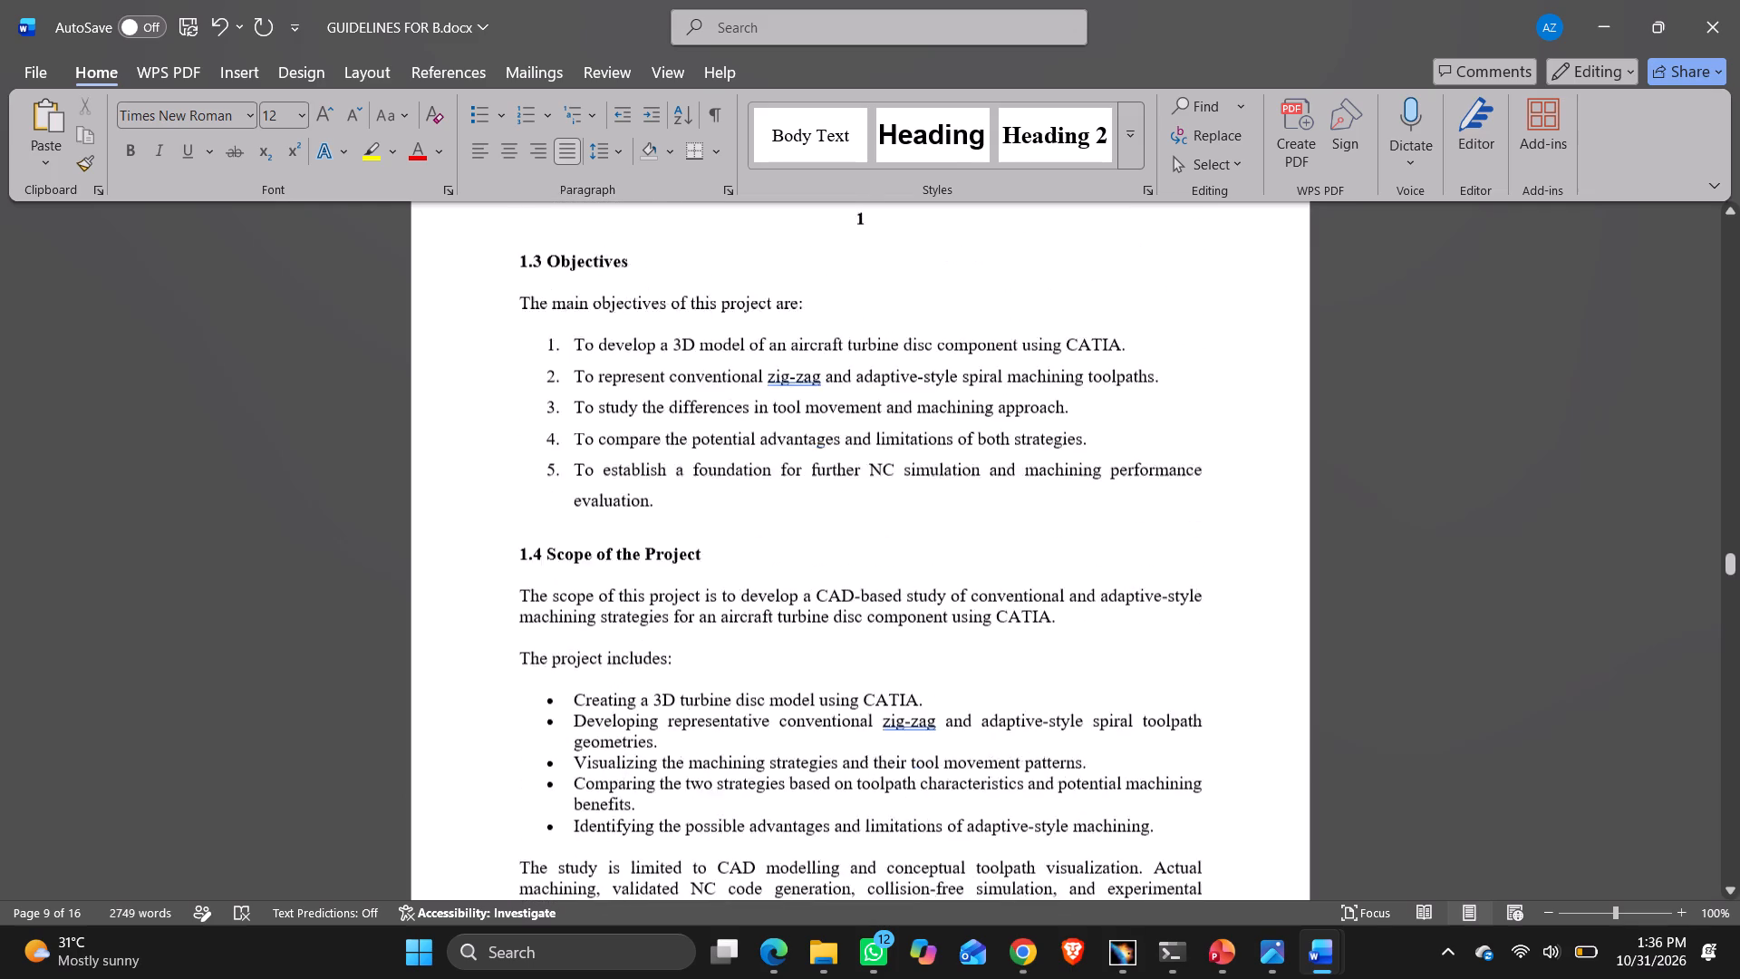
{"action": "scroll", "coordinate": [749, 398], "scroll_direction": "up", "scroll_amount": 1}
{"action": "left_click", "coordinate": [795, 319]}
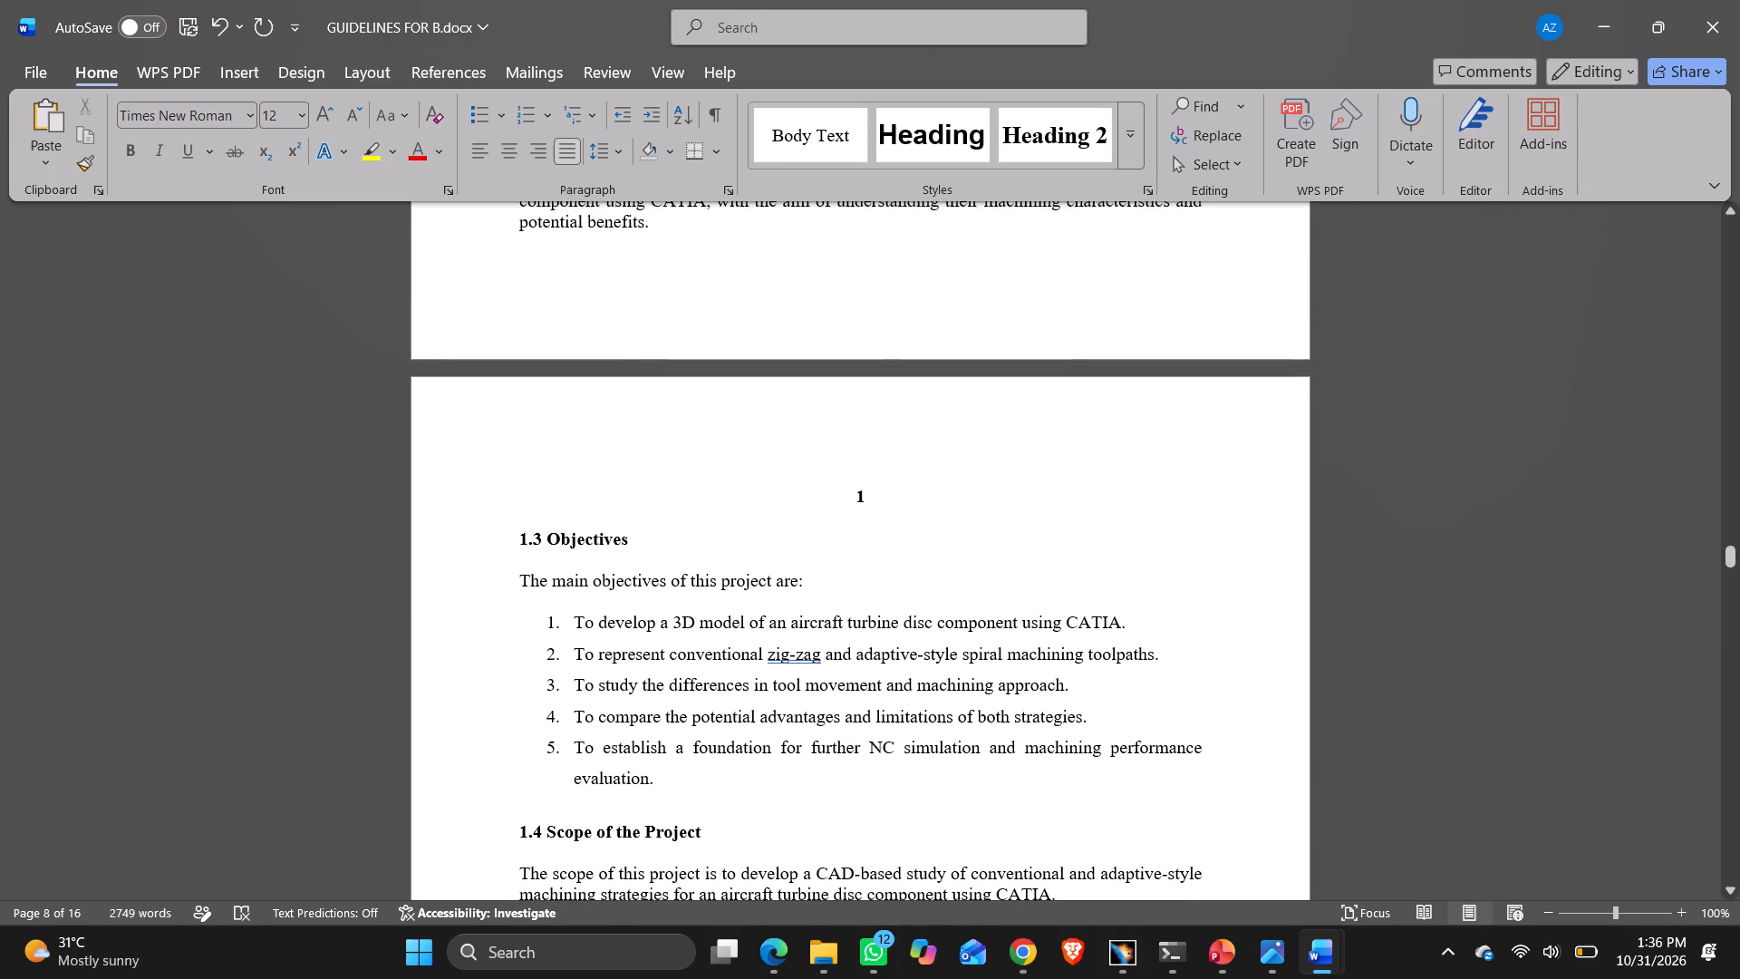
{"action": "scroll", "coordinate": [795, 319], "scroll_direction": "up", "scroll_amount": 3}
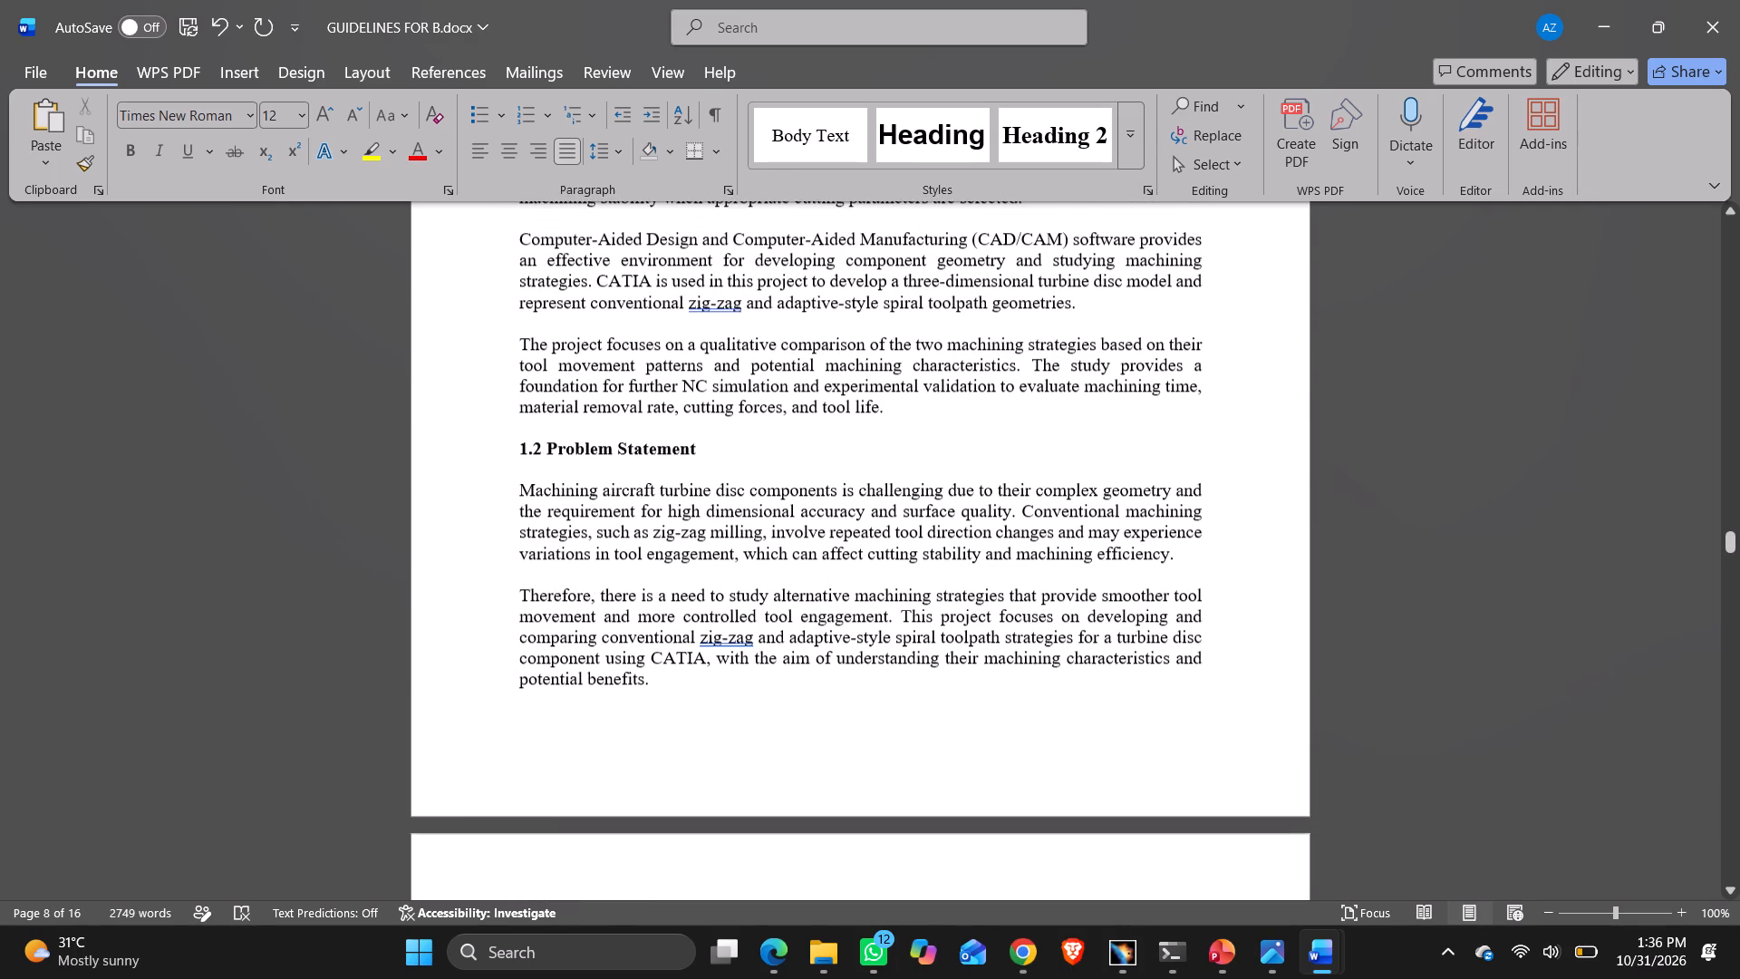
{"action": "scroll", "coordinate": [795, 319], "scroll_direction": "up", "scroll_amount": 1}
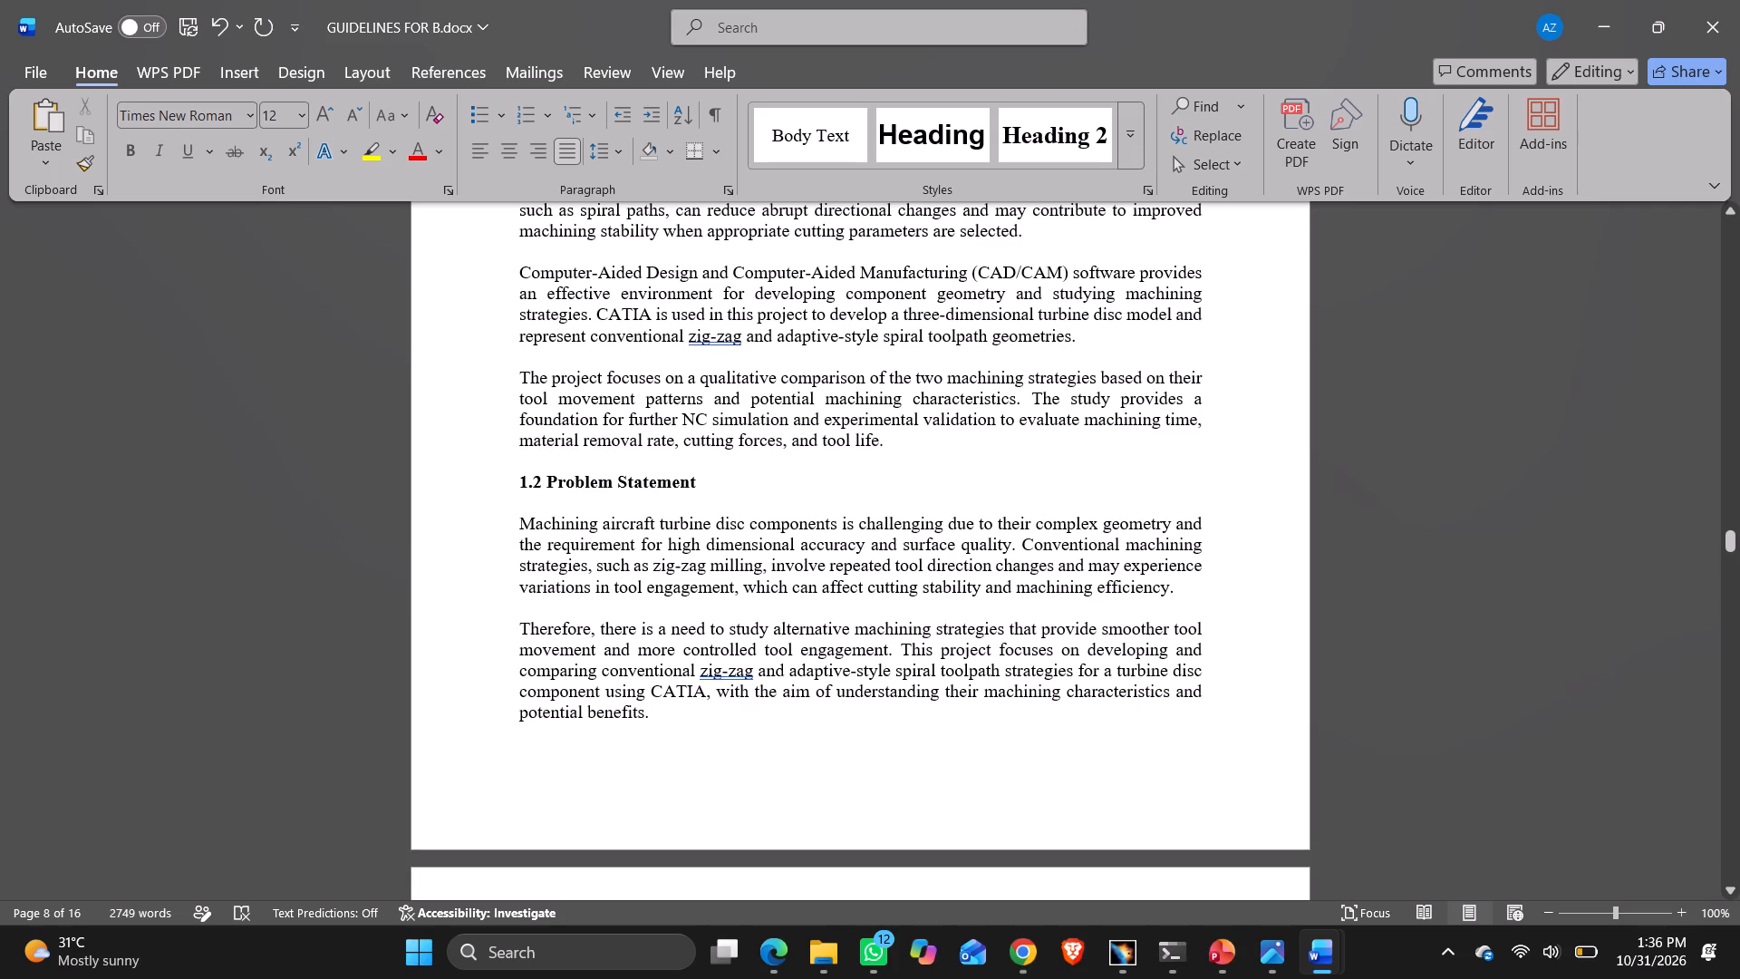
{"action": "scroll", "coordinate": [768, 411], "scroll_direction": "up", "scroll_amount": 1}
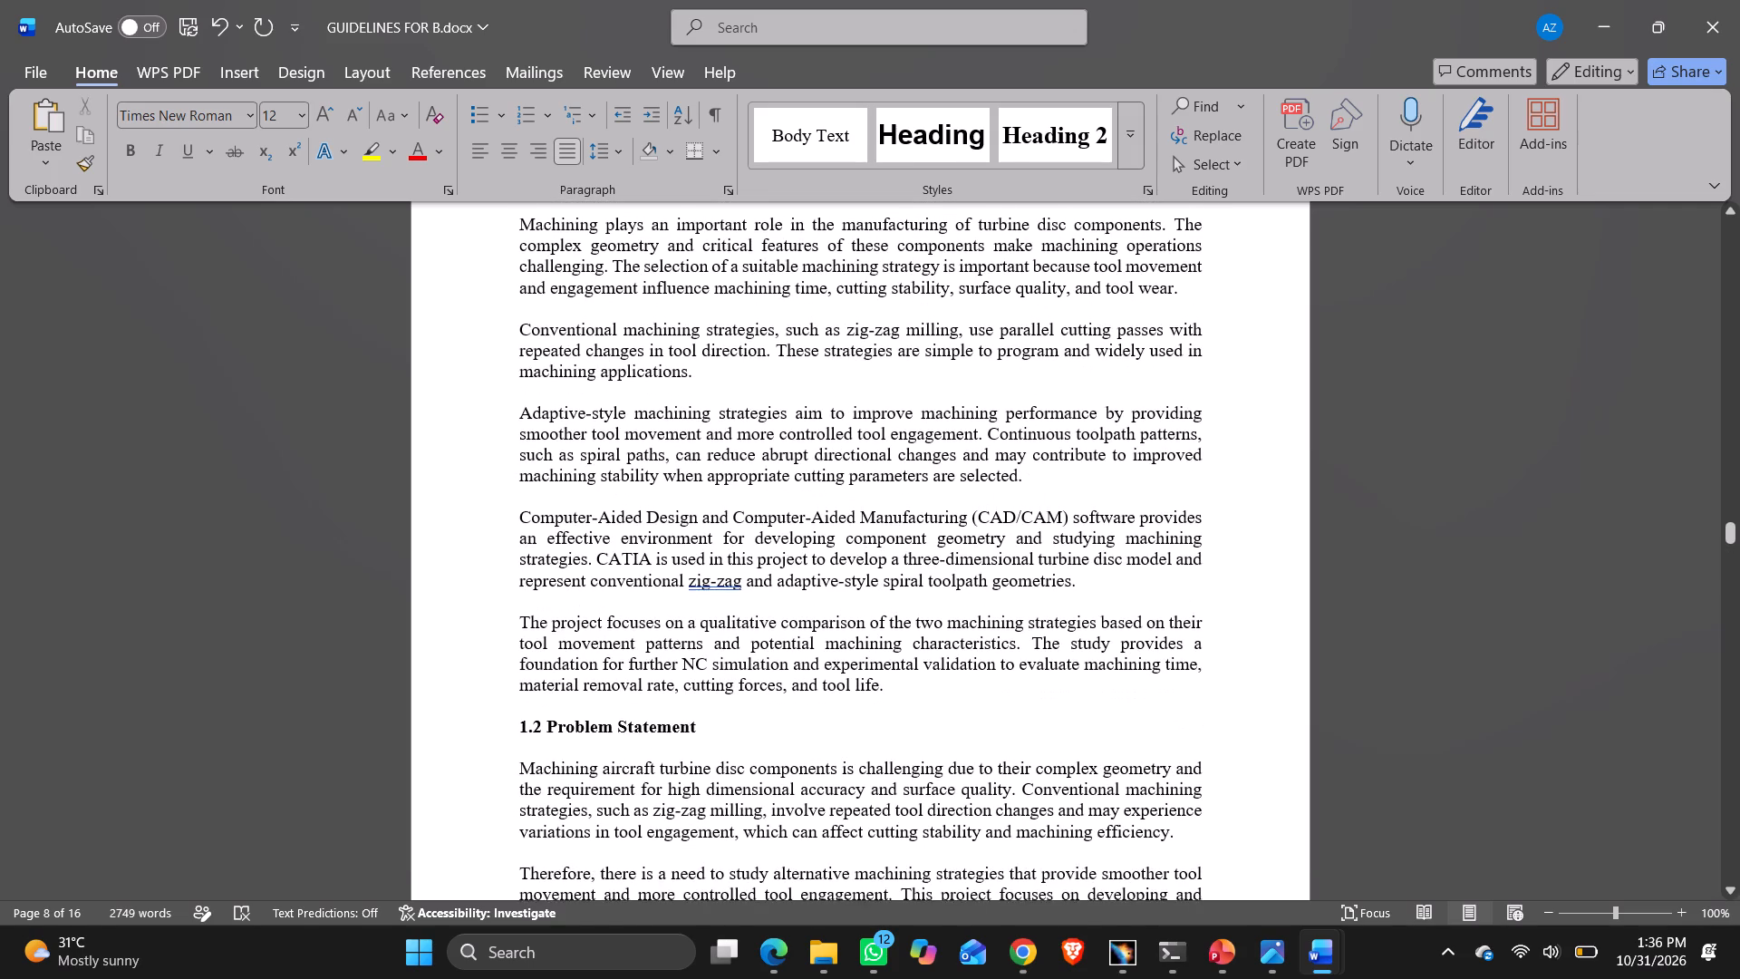
{"action": "scroll", "coordinate": [768, 411], "scroll_direction": "up", "scroll_amount": 1}
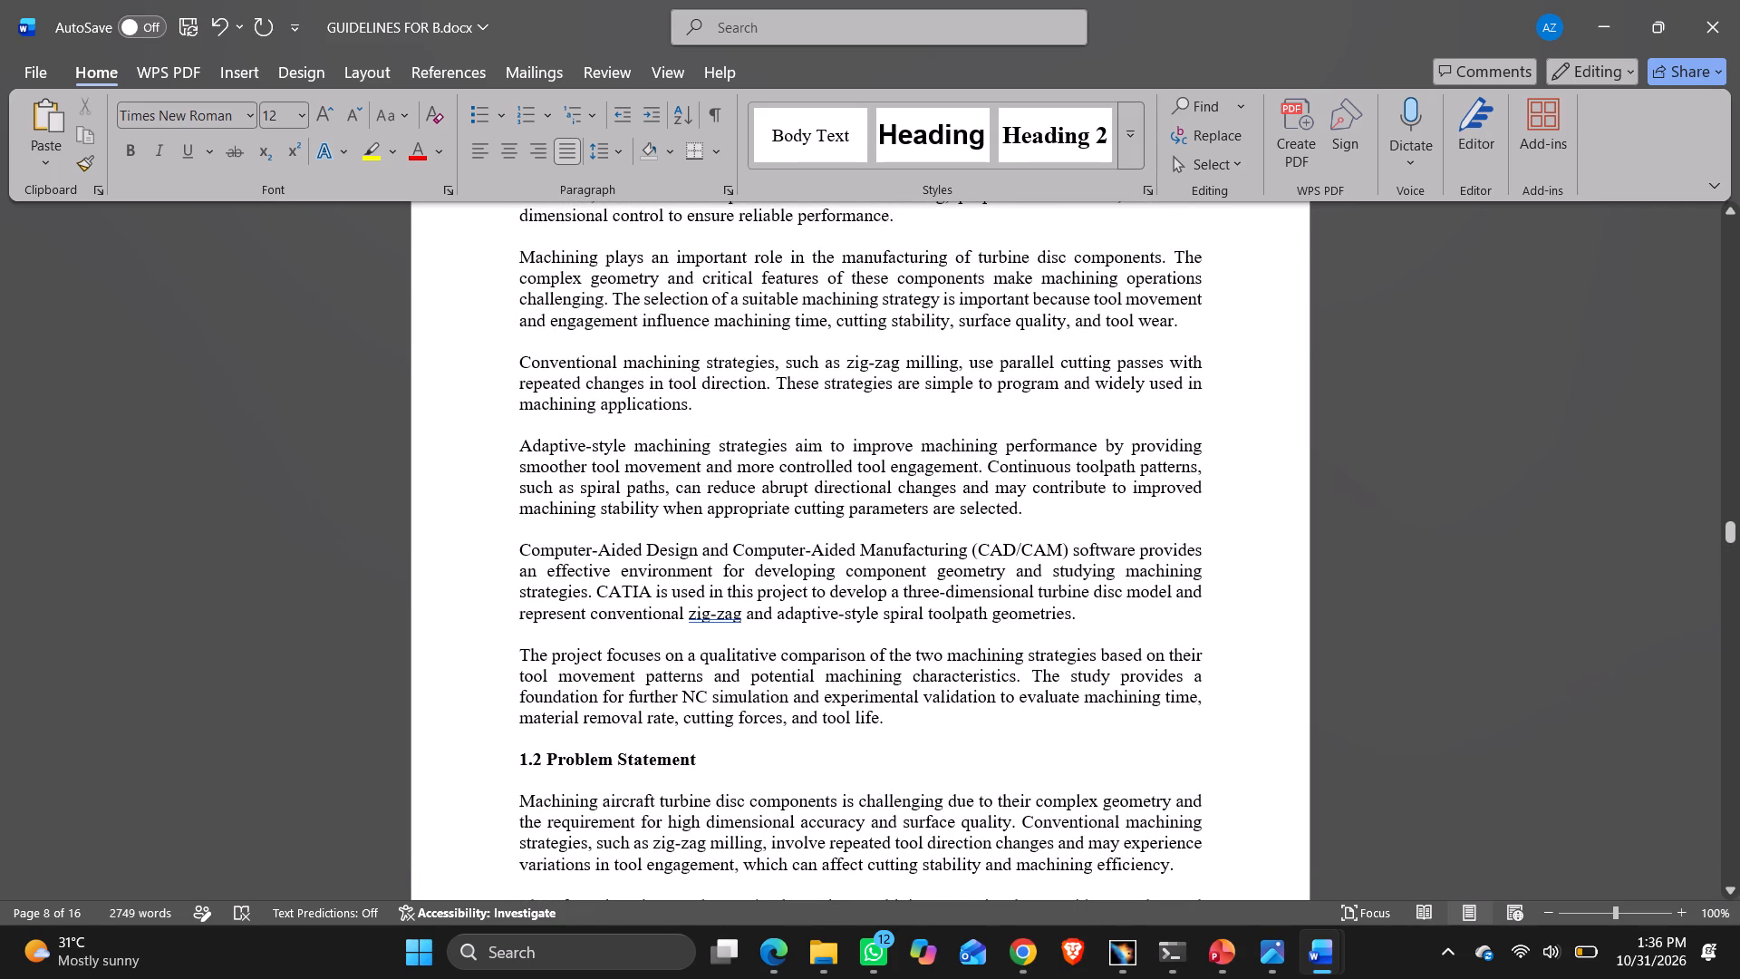
{"action": "left_click_drag", "start_coordinate": [610, 296], "coordinate": [667, 297]}
{"action": "left_click_drag", "start_coordinate": [667, 297], "coordinate": [1175, 325]}
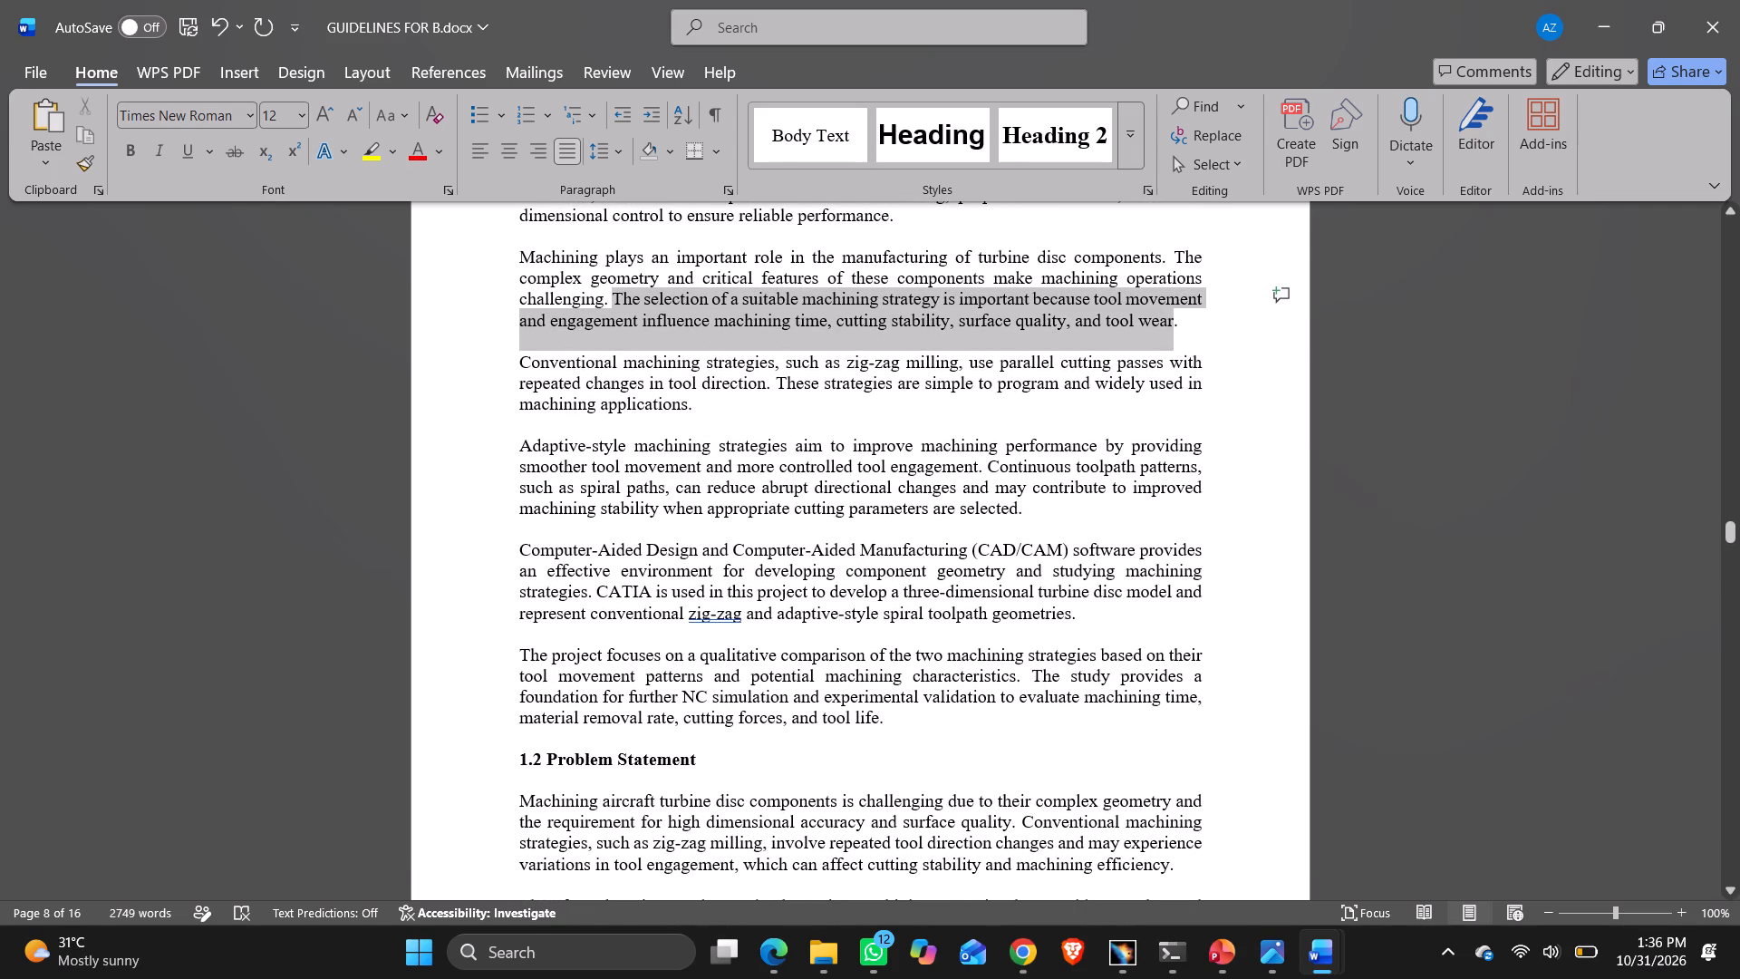
{"action": "left_click_drag", "start_coordinate": [1175, 325], "coordinate": [1178, 322]}
{"action": "key", "text": "BackSpace"}
Delete the closing sentence "Therefore, turbine discs require accurate manufacturing…" from the first paragraph of section 1.1.
{"action": "scroll", "coordinate": [1178, 322], "scroll_direction": "down", "scroll_amount": 4}
{"action": "scroll", "coordinate": [1178, 322], "scroll_direction": "up", "scroll_amount": 2}
{"action": "left_click", "coordinate": [869, 435]}
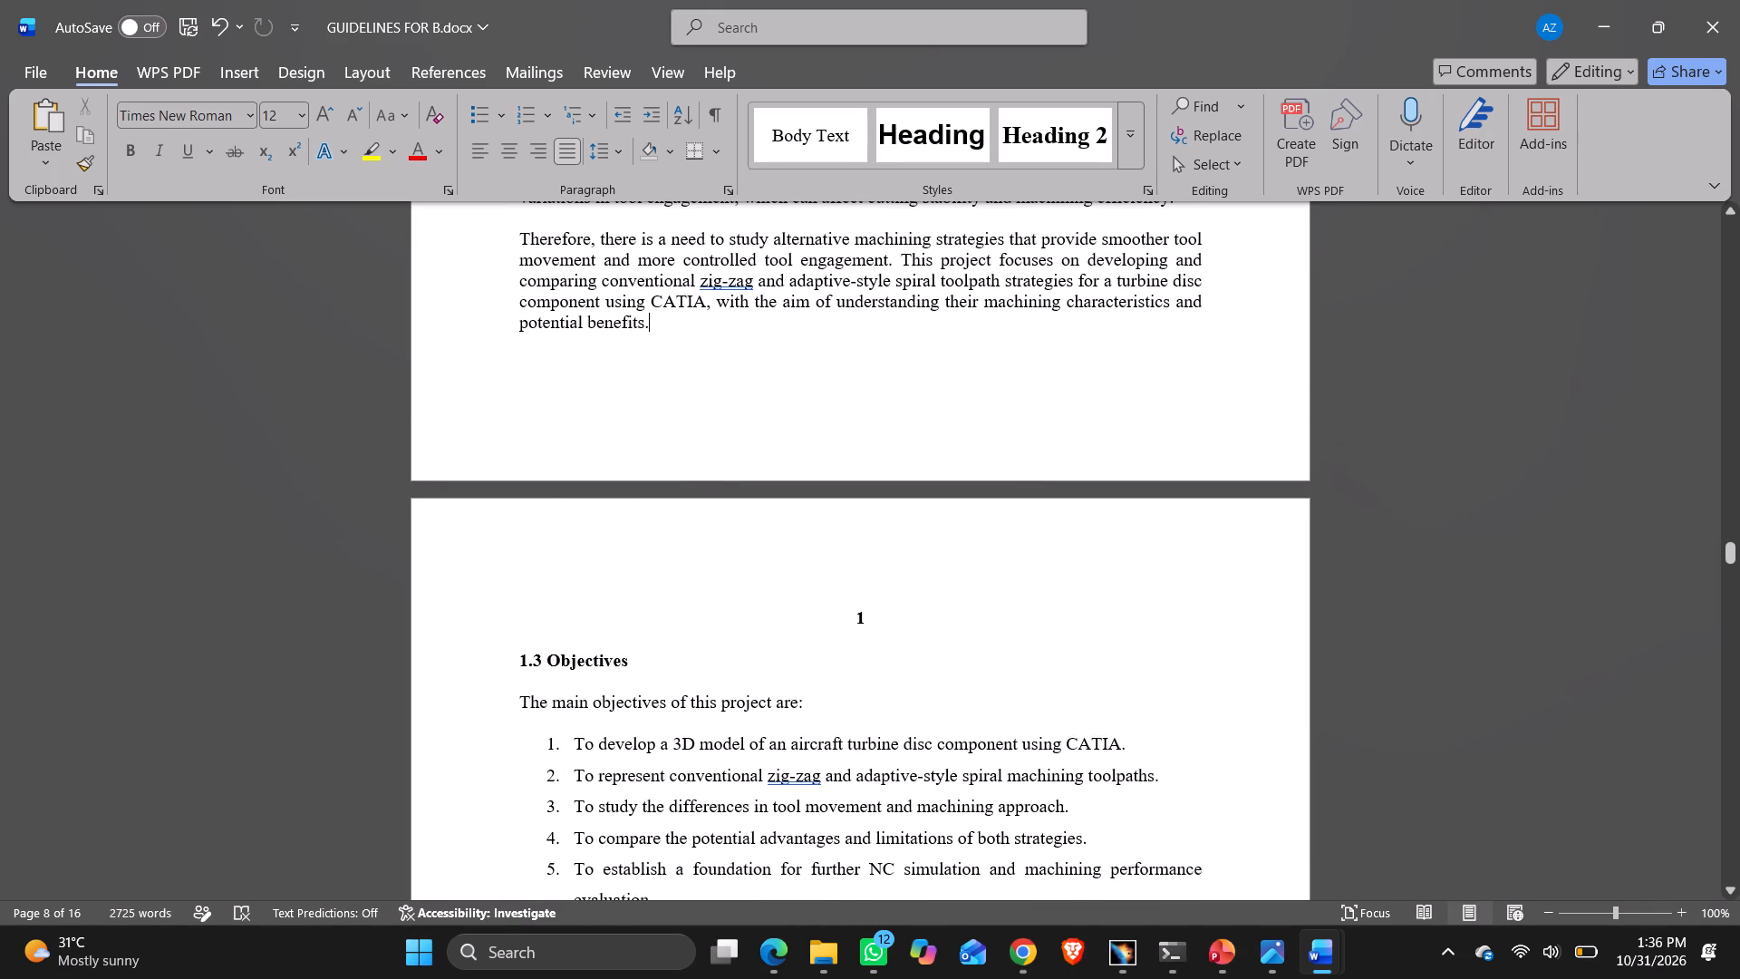
{"action": "key", "text": "Down"}
{"action": "scroll", "coordinate": [869, 435], "scroll_direction": "up", "scroll_amount": 1}
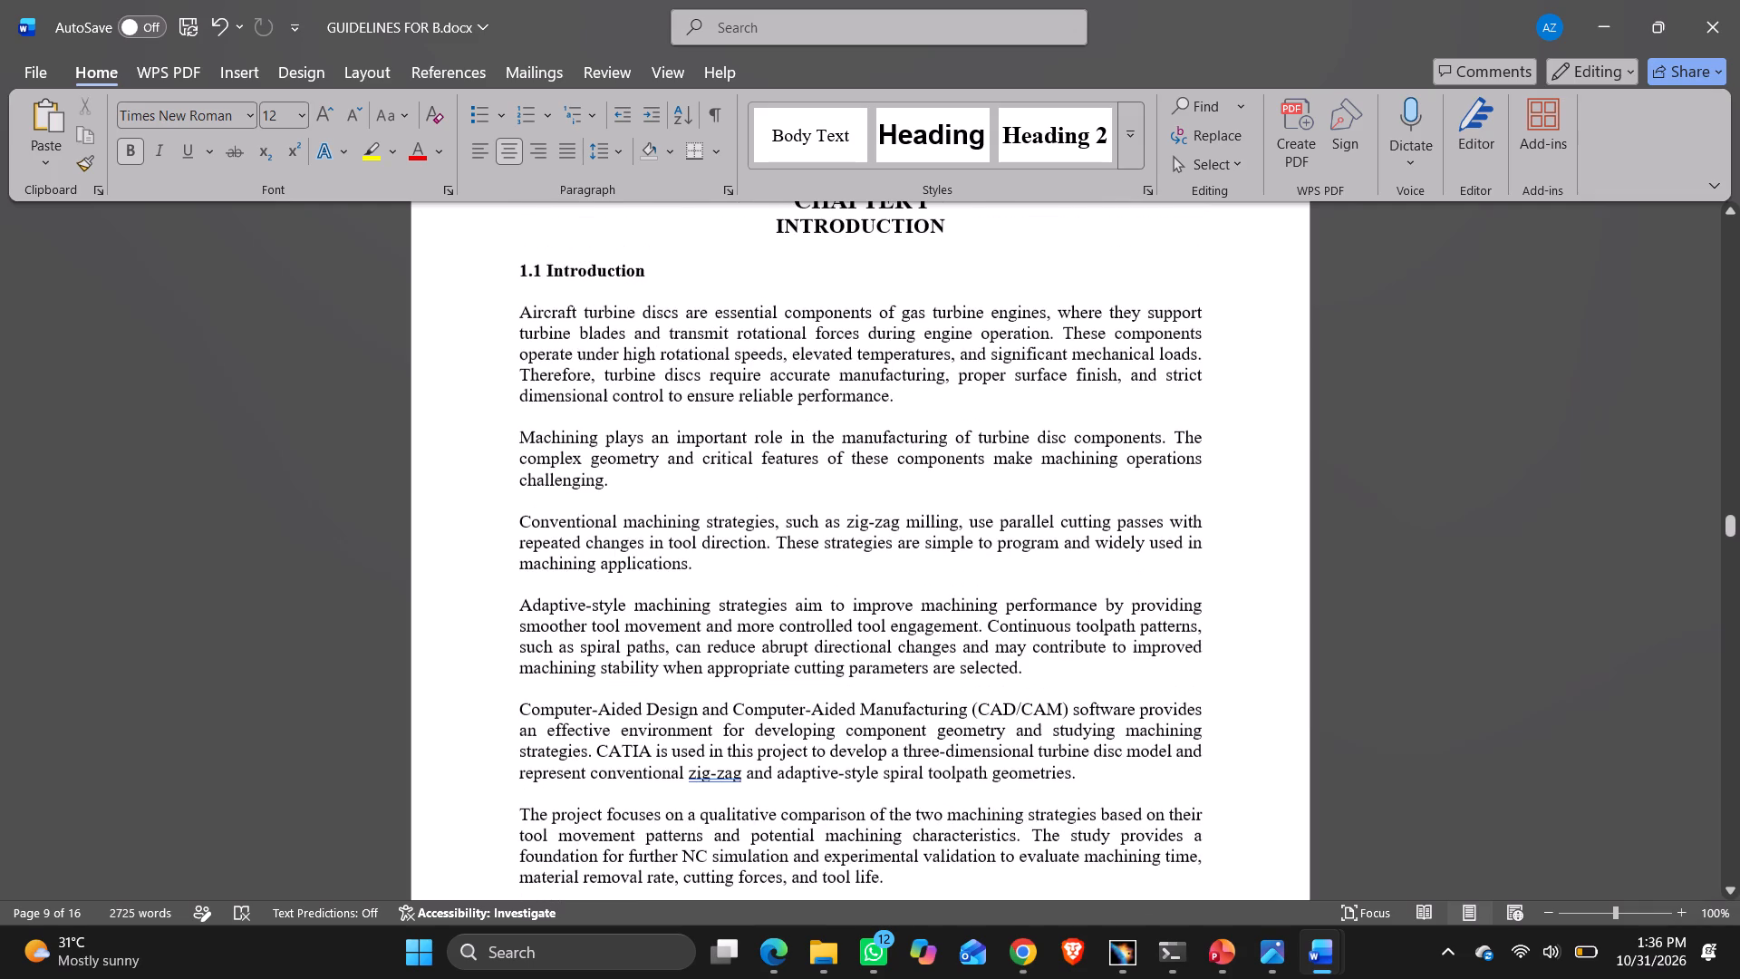
{"action": "scroll", "coordinate": [869, 435], "scroll_direction": "up", "scroll_amount": 1}
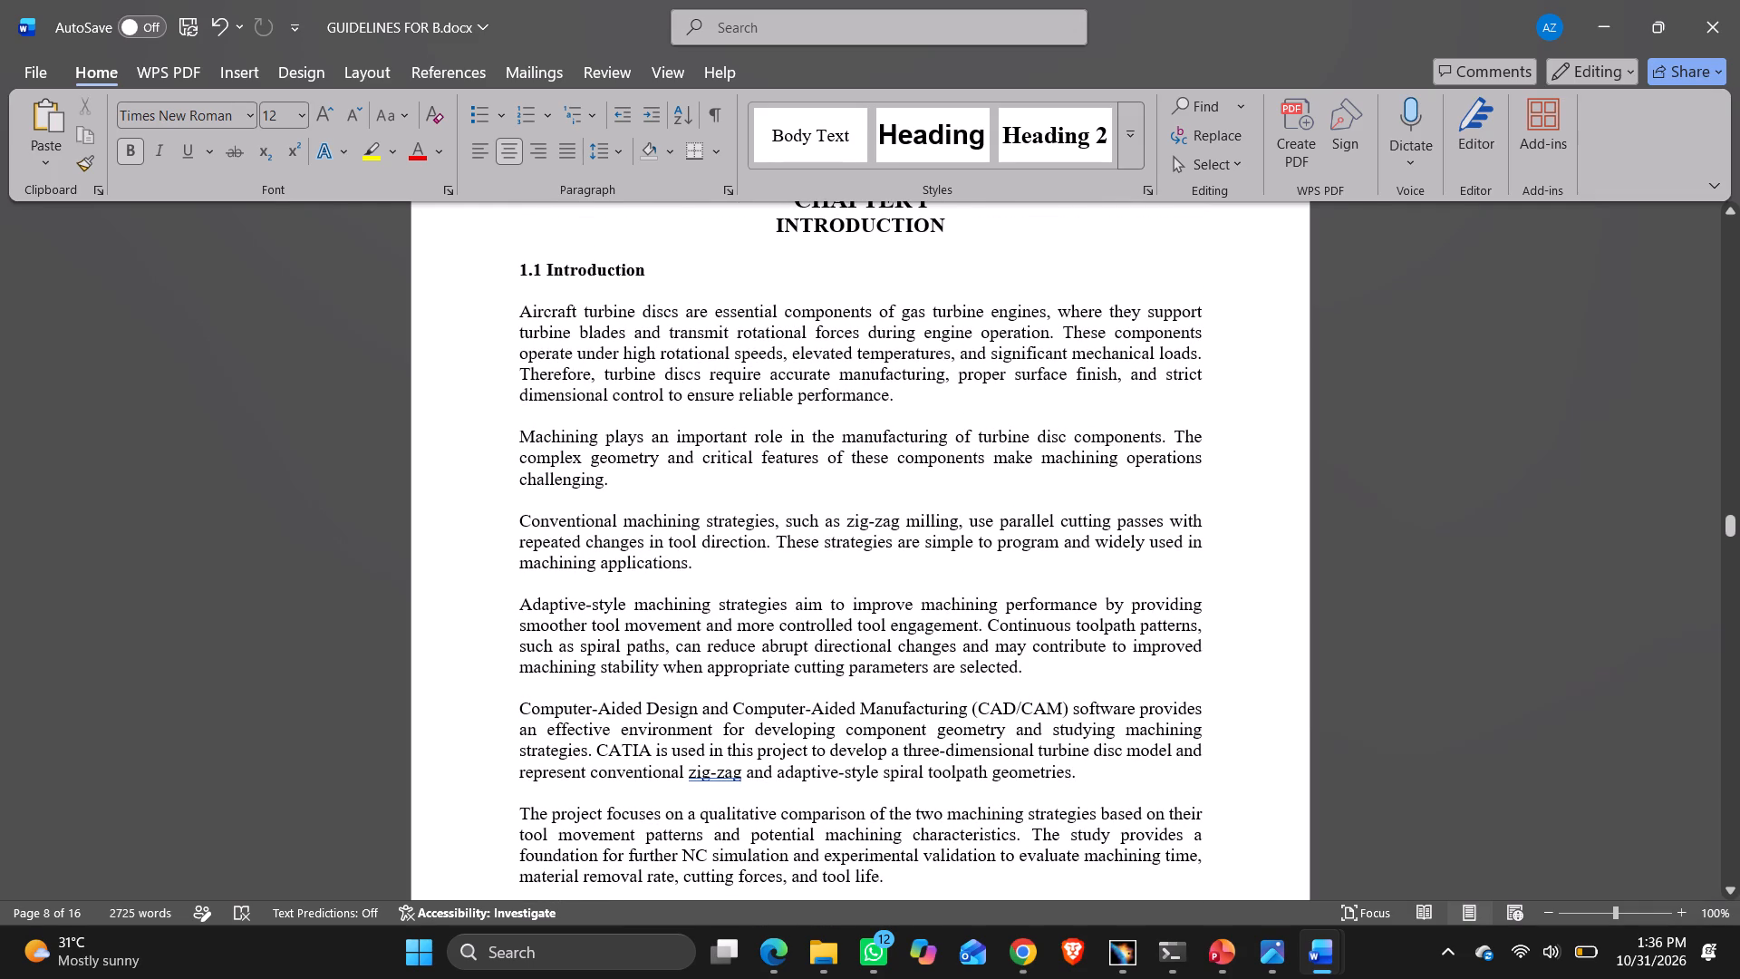
{"action": "scroll", "coordinate": [869, 435], "scroll_direction": "up", "scroll_amount": 1}
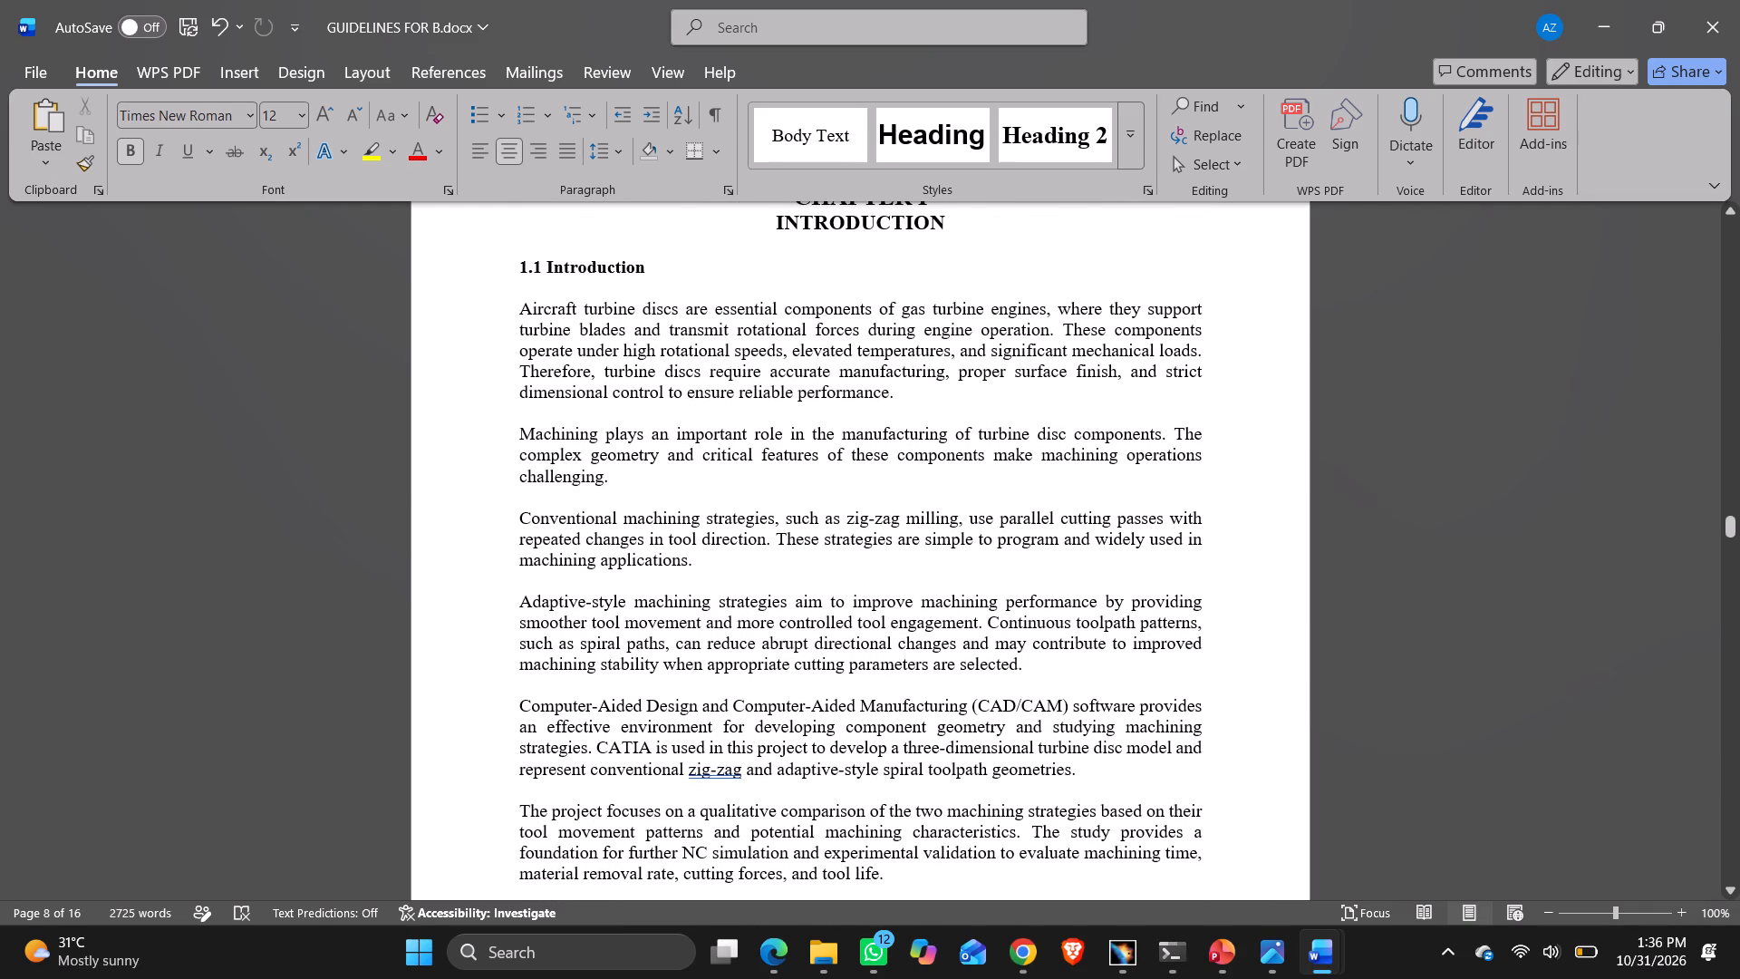
{"action": "left_click_drag", "start_coordinate": [517, 368], "coordinate": [897, 387]}
{"action": "key", "text": "BackSpace"}
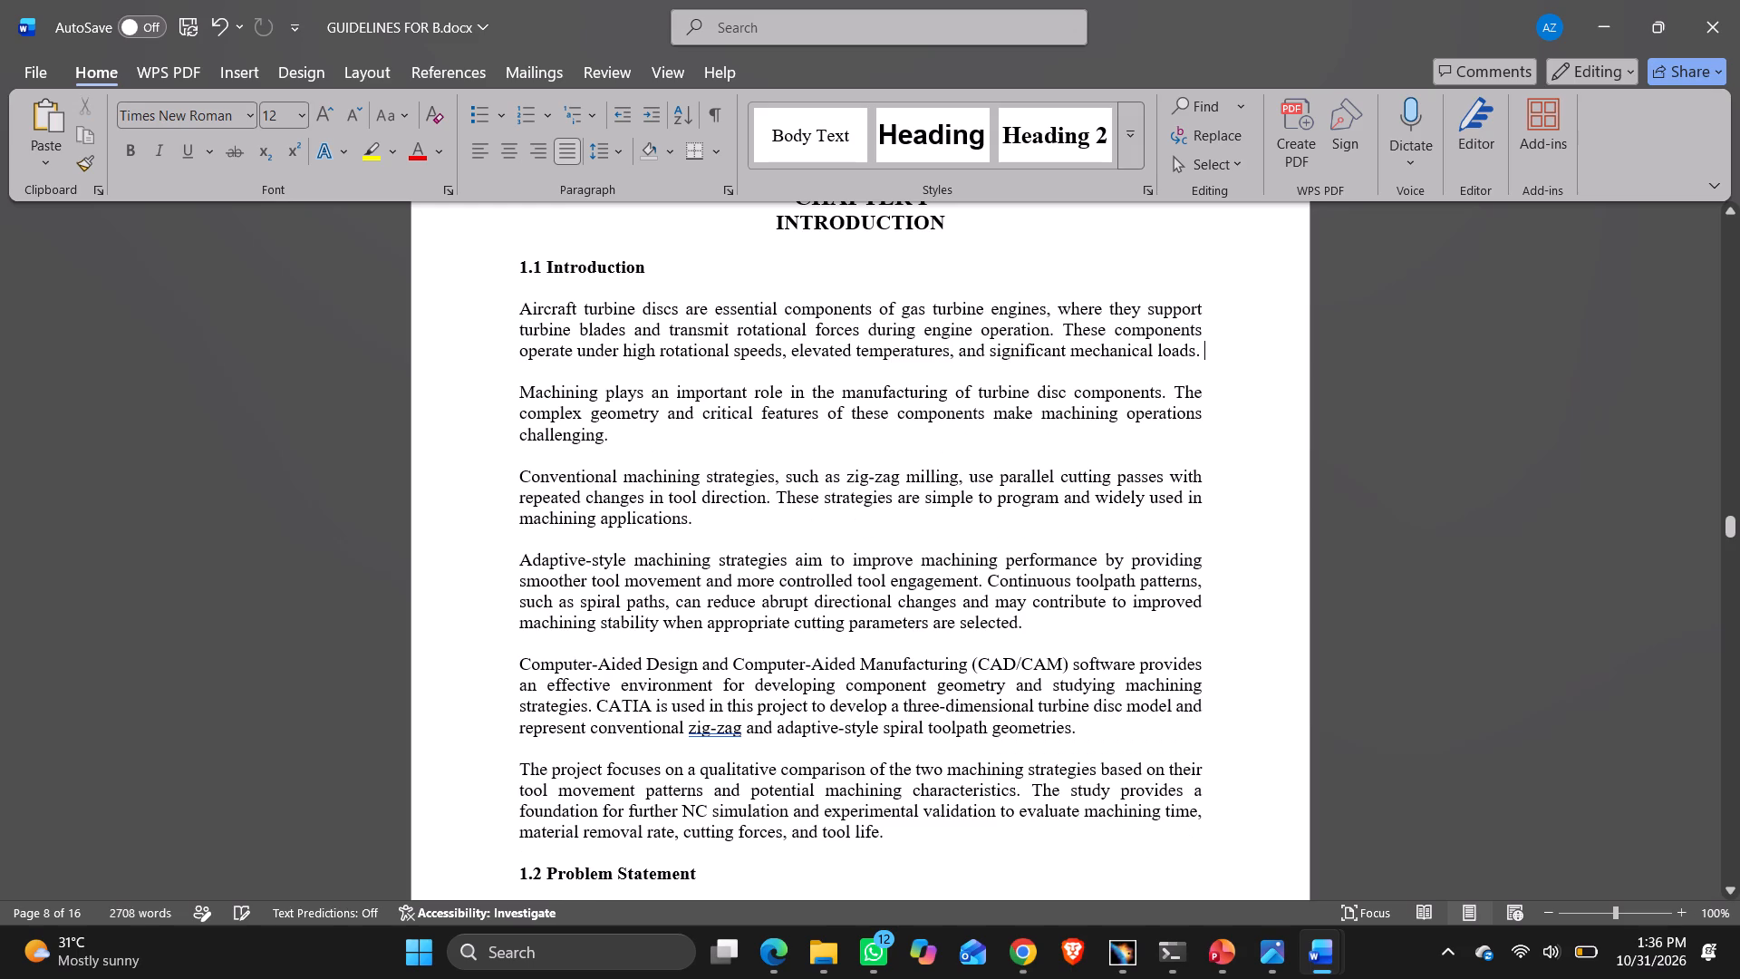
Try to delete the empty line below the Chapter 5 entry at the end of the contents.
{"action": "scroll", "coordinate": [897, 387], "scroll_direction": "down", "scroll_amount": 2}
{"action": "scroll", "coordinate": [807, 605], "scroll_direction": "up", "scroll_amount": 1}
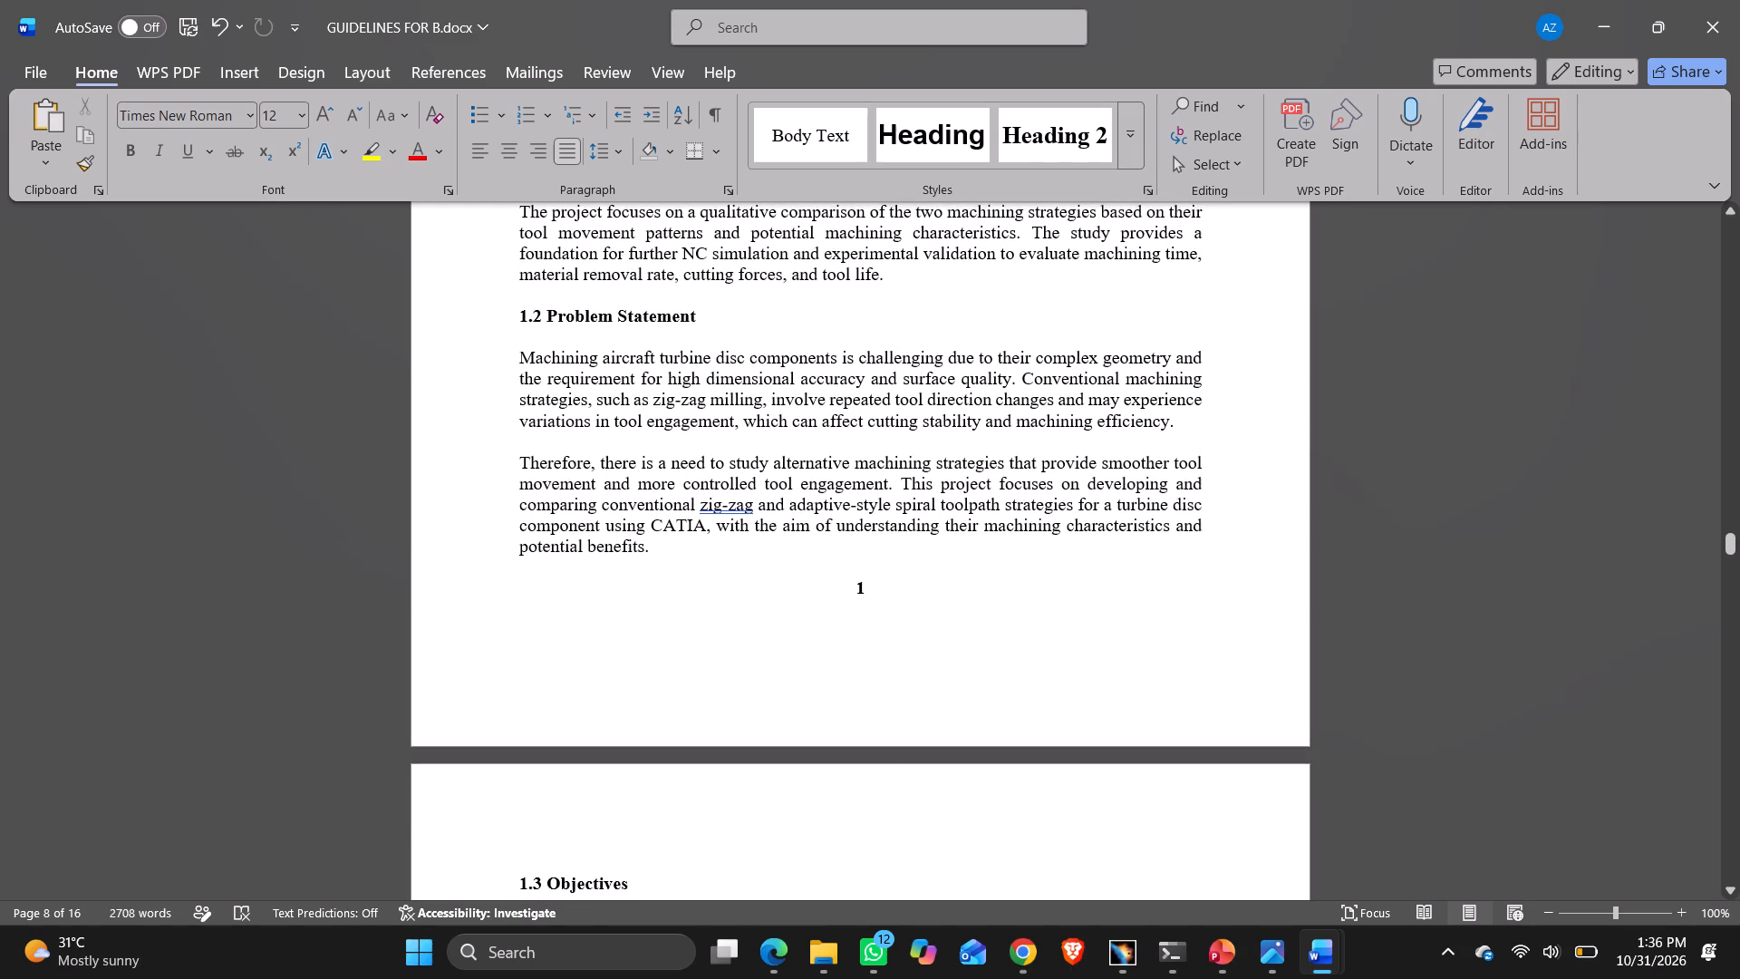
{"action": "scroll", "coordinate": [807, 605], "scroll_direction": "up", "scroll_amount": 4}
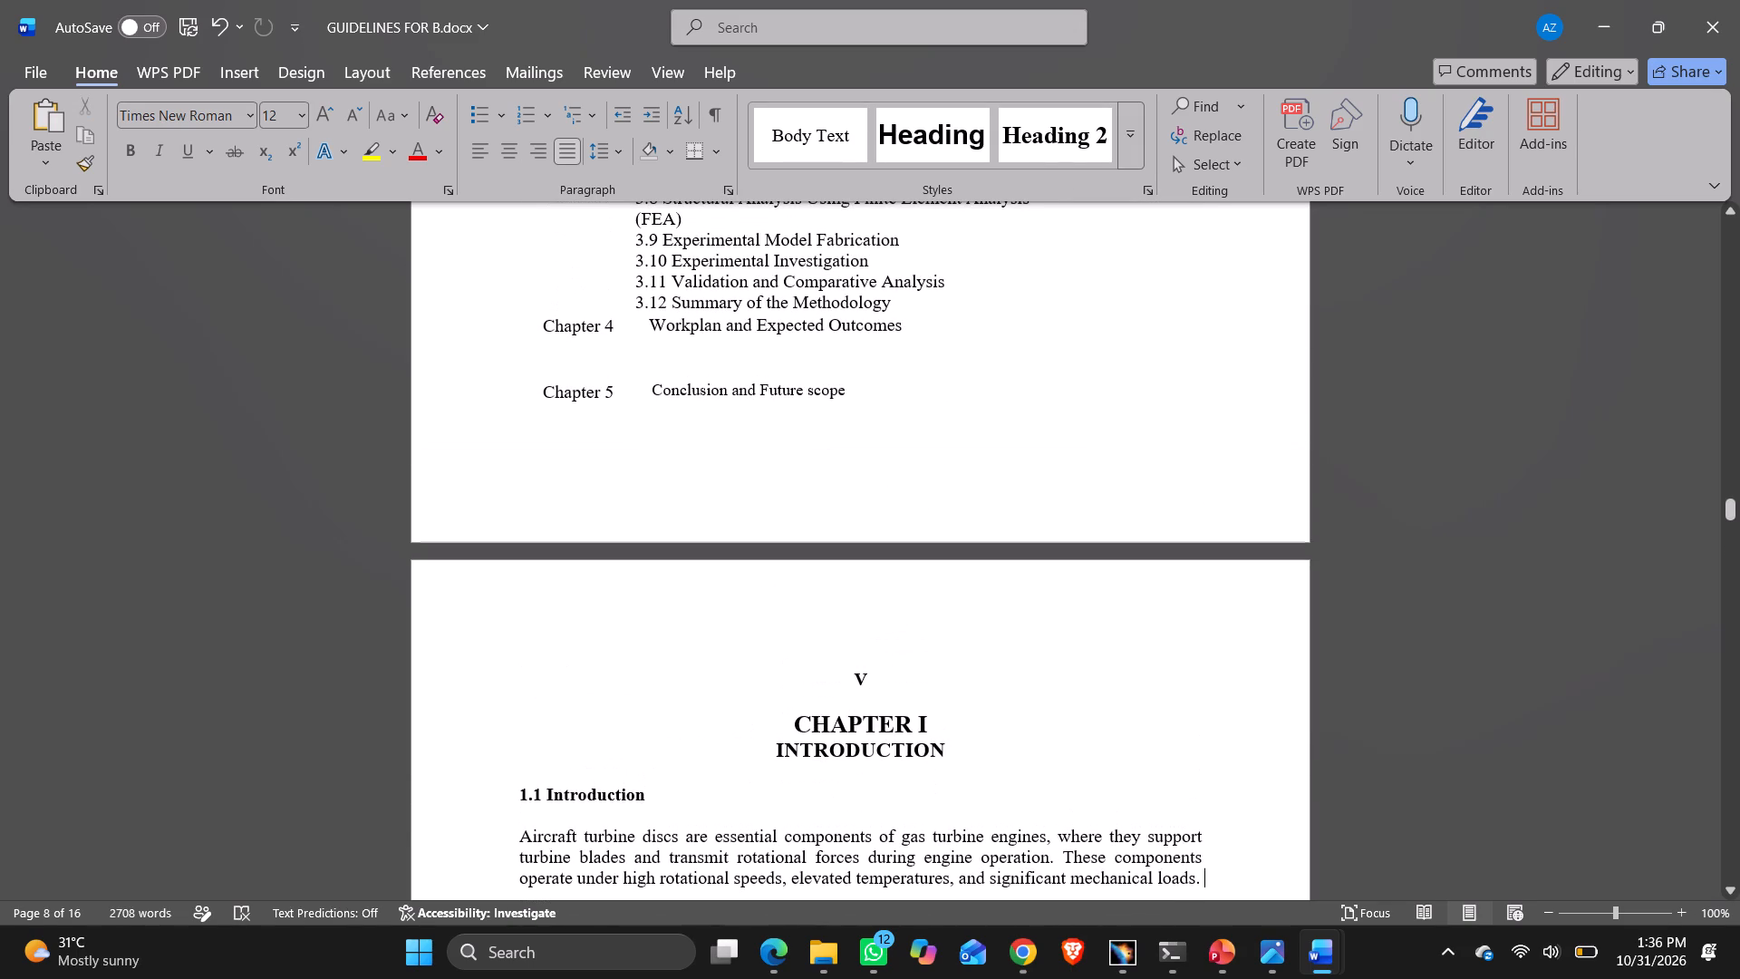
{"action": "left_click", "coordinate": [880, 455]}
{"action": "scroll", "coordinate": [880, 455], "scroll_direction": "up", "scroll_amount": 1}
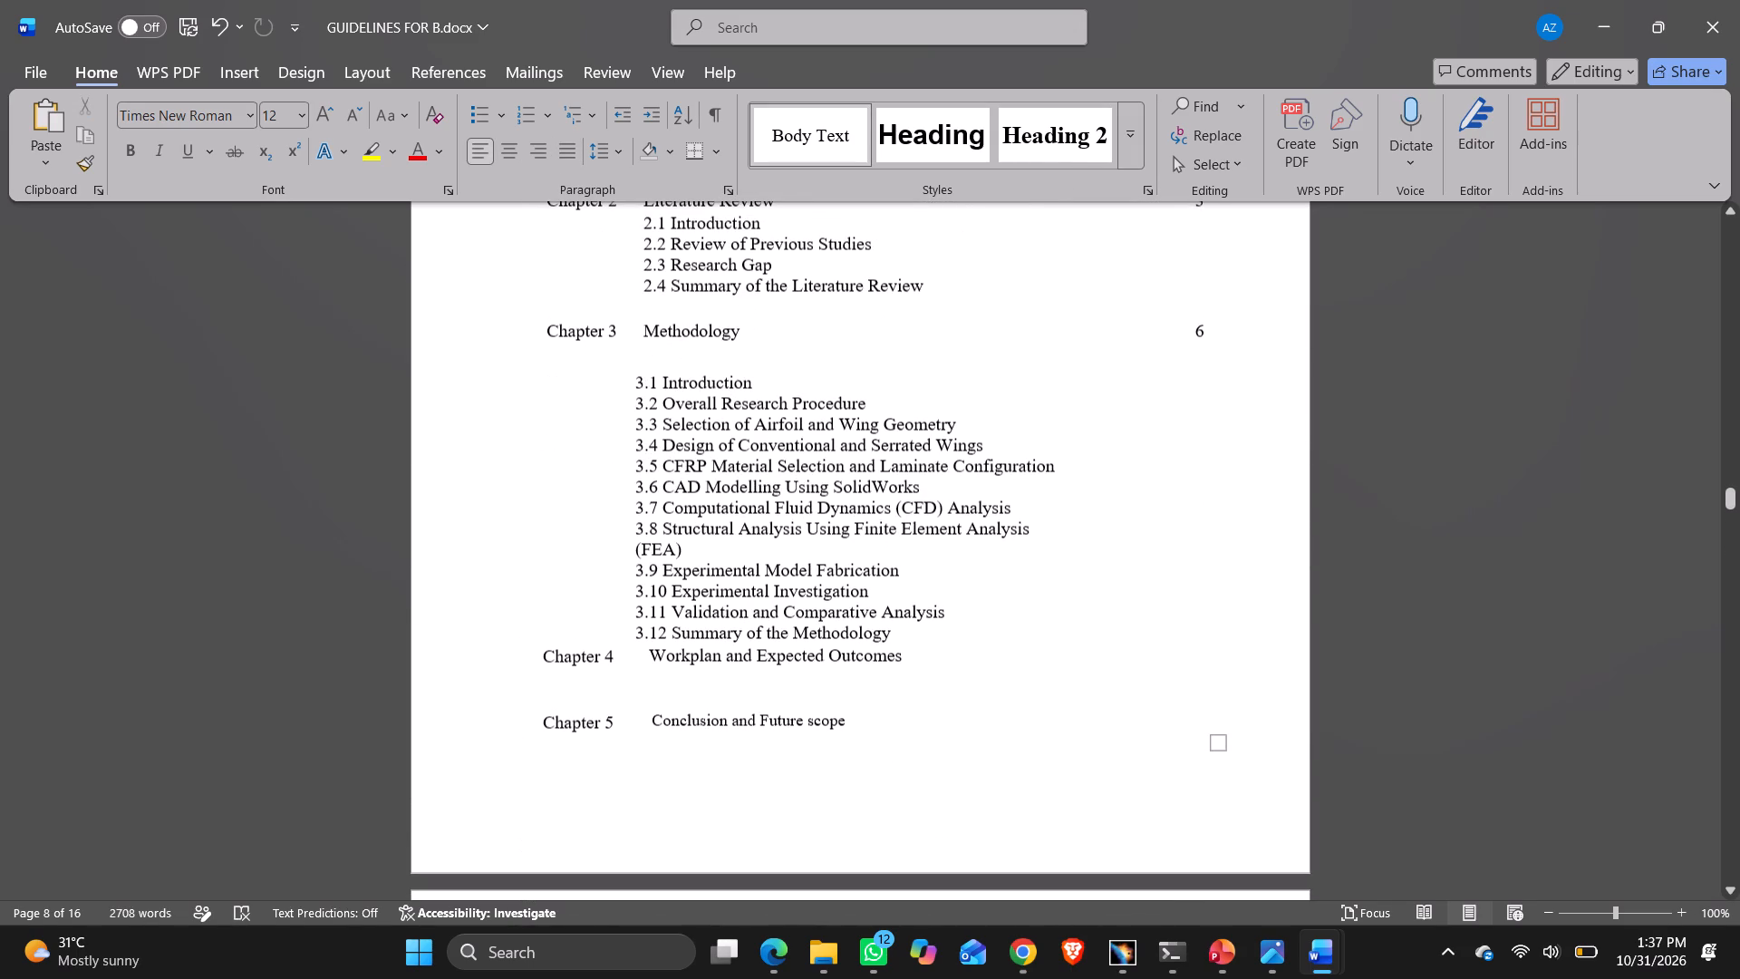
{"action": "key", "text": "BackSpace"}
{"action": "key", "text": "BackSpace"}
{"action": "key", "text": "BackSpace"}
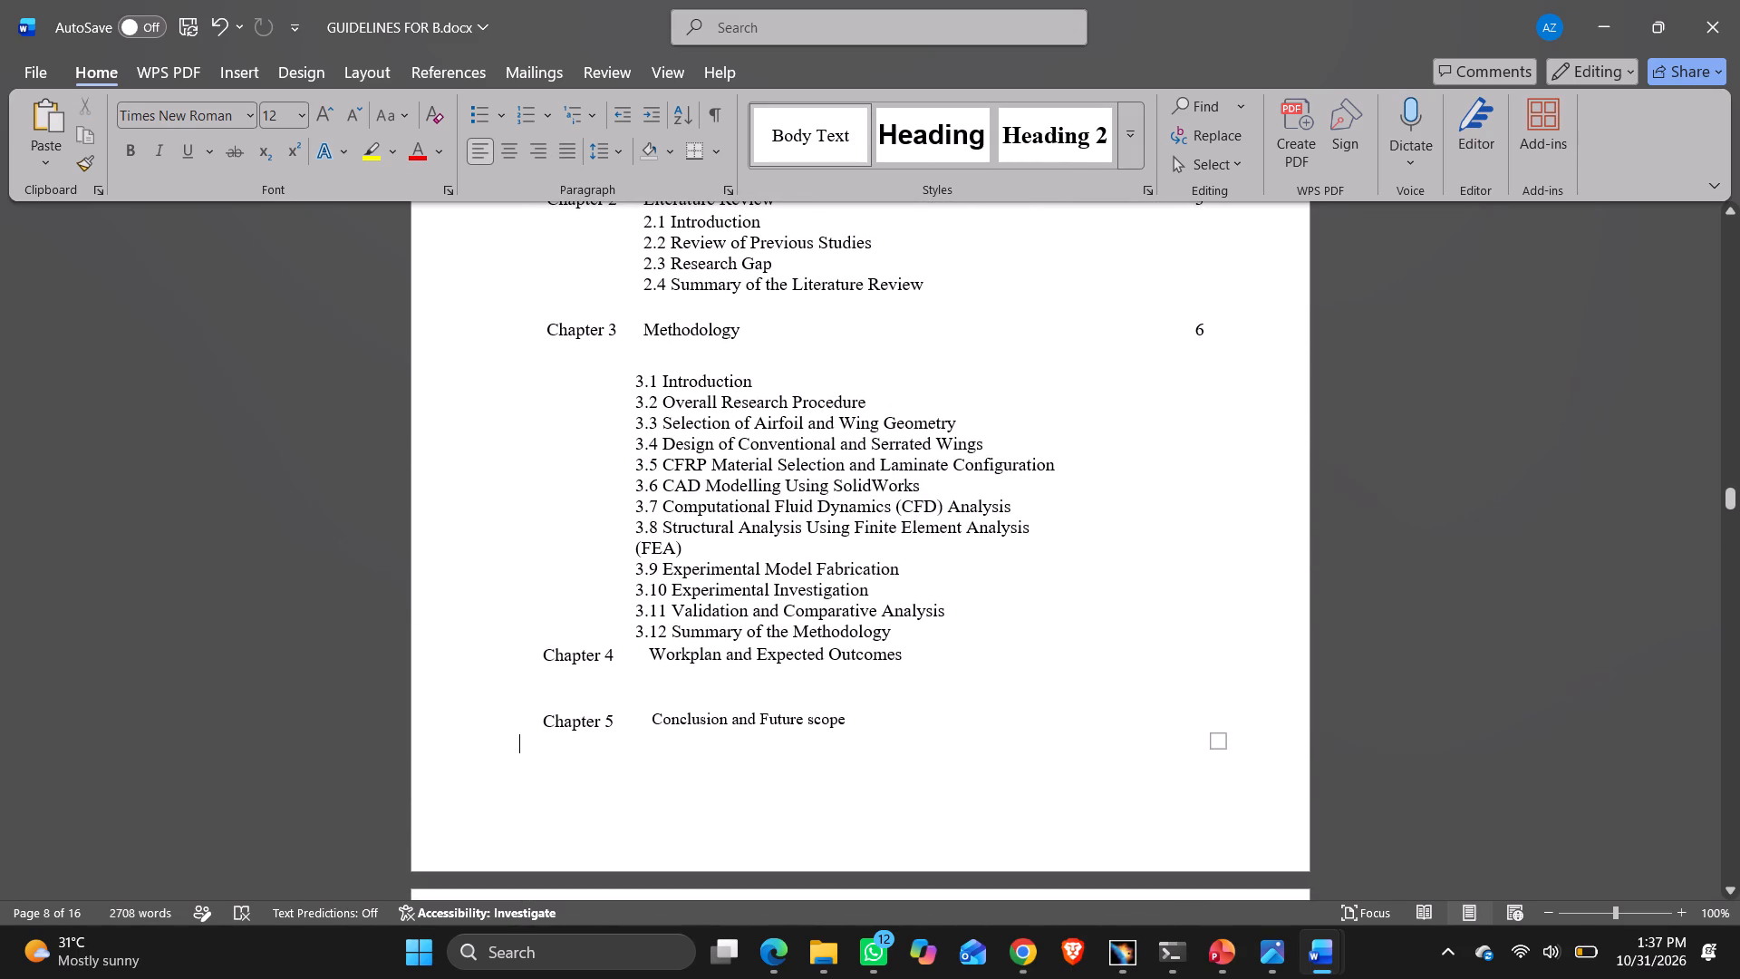
Add a bold, centred page number V below the Chapter 5 entry at the end of the contents.
{"action": "scroll", "coordinate": [880, 455], "scroll_direction": "up", "scroll_amount": 3}
{"action": "left_click", "coordinate": [864, 414]}
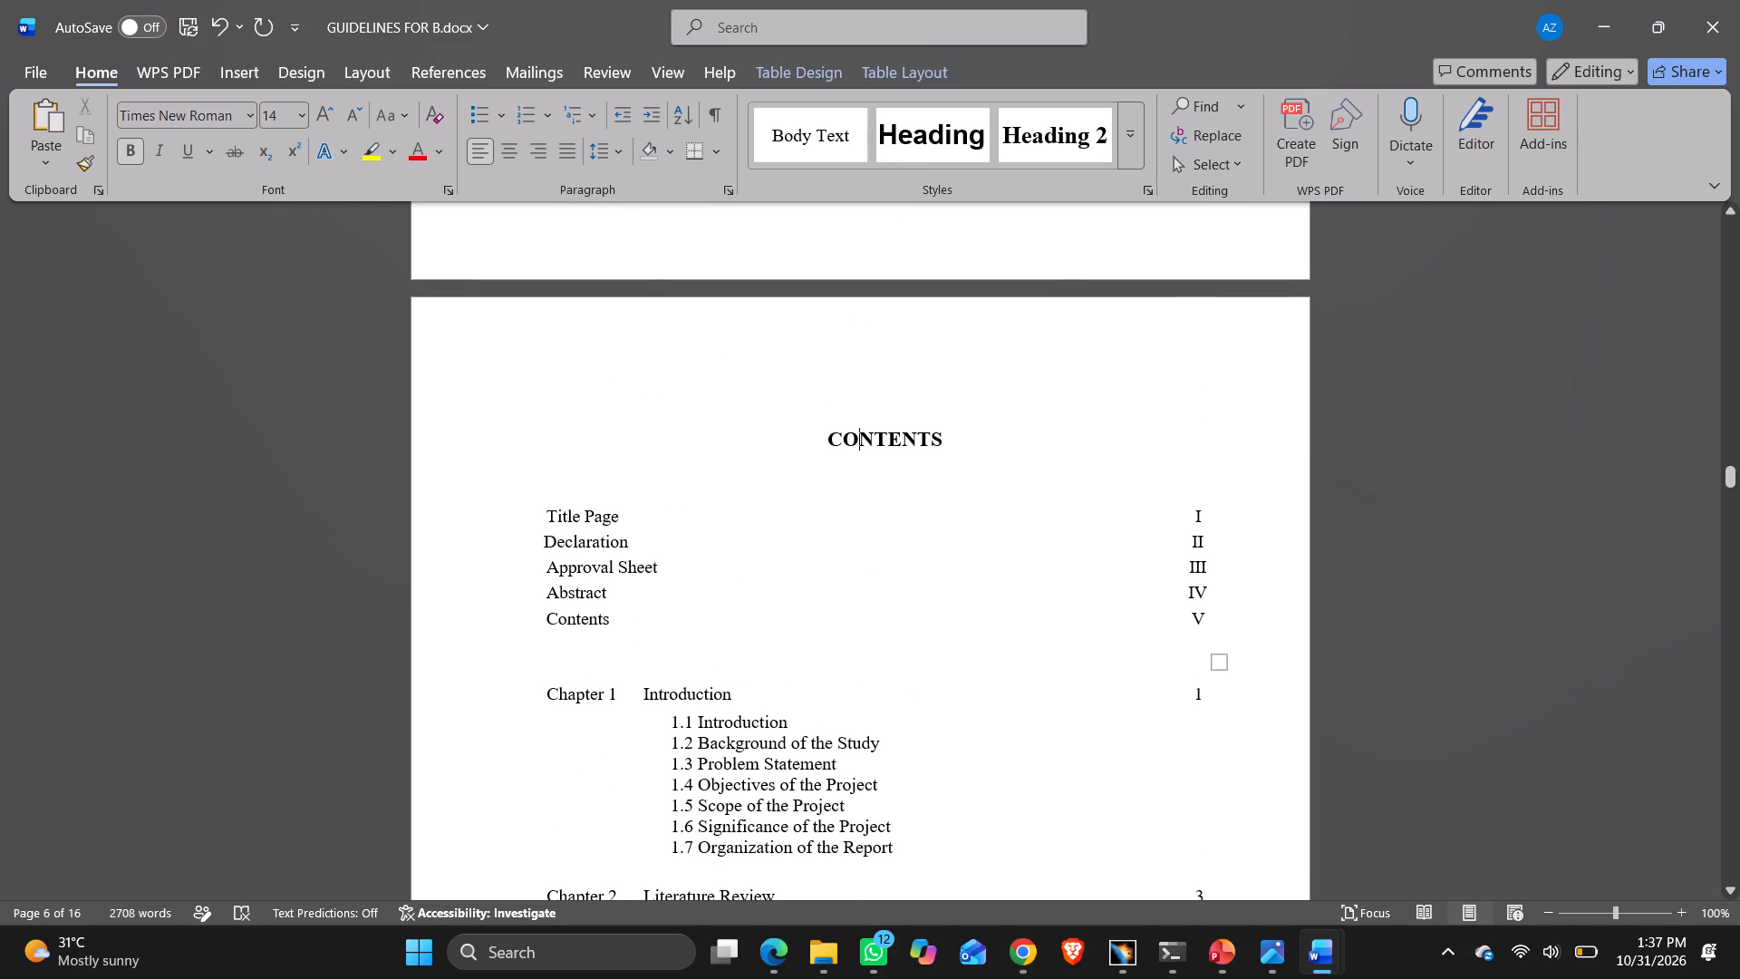
{"action": "scroll", "coordinate": [864, 414], "scroll_direction": "down", "scroll_amount": 4}
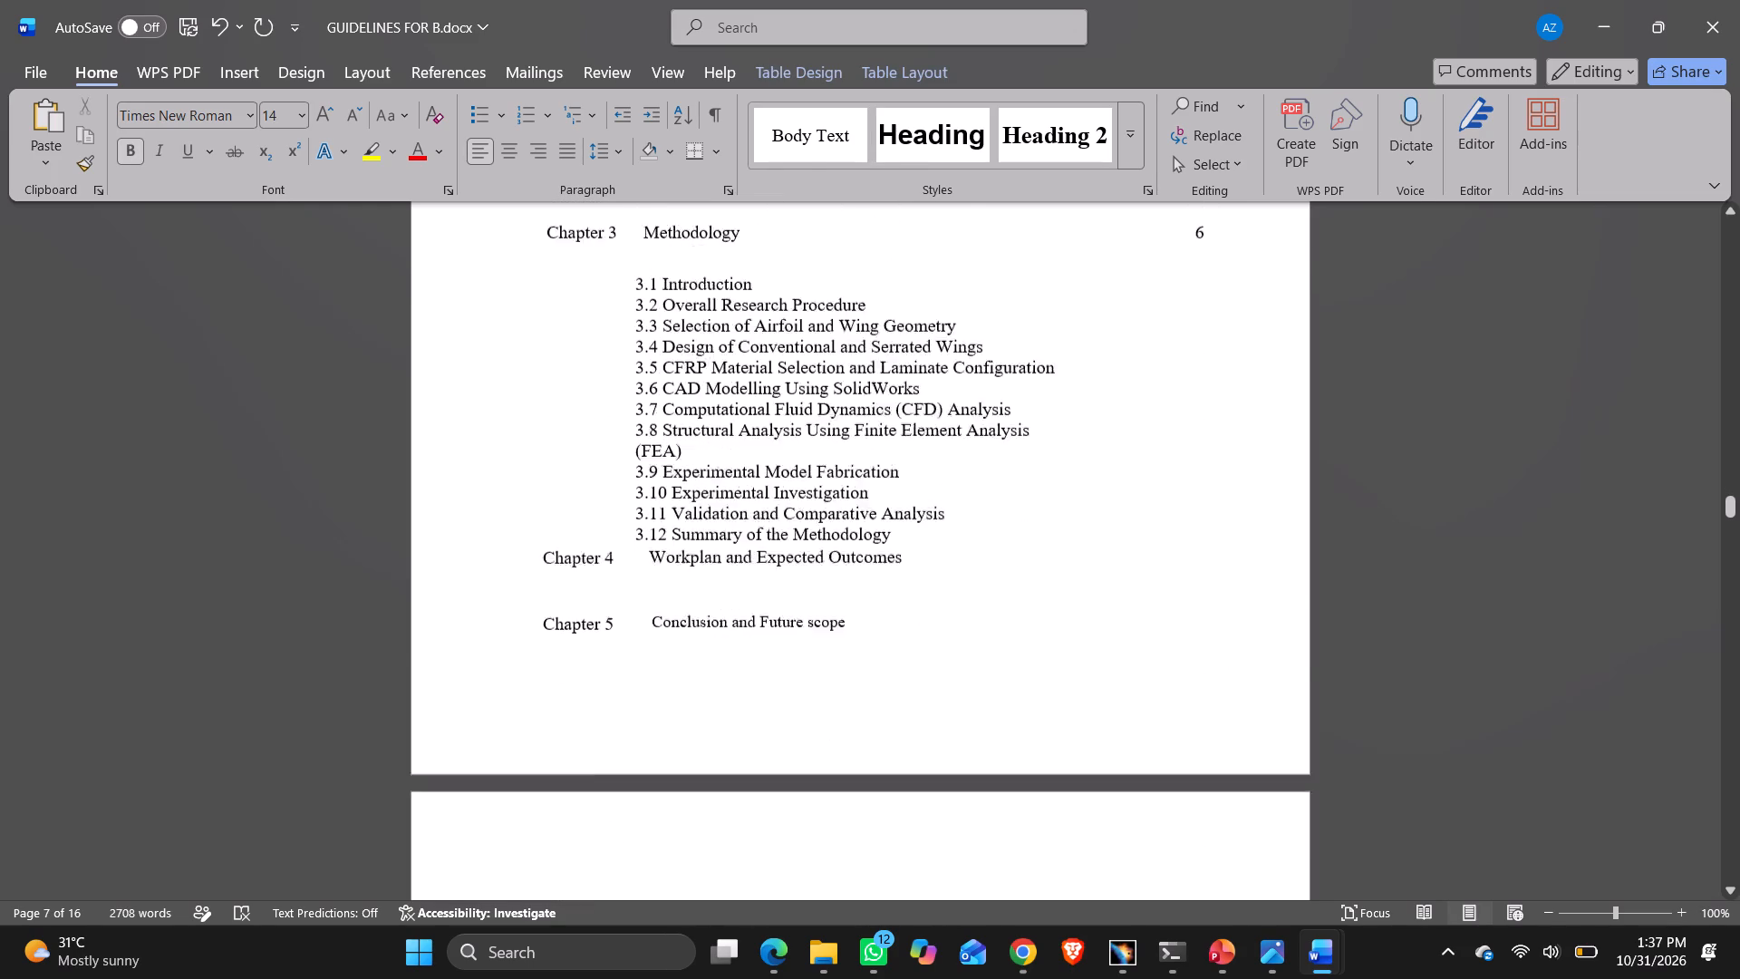
{"action": "scroll", "coordinate": [864, 414], "scroll_direction": "down", "scroll_amount": 1}
{"action": "left_click", "coordinate": [856, 441]}
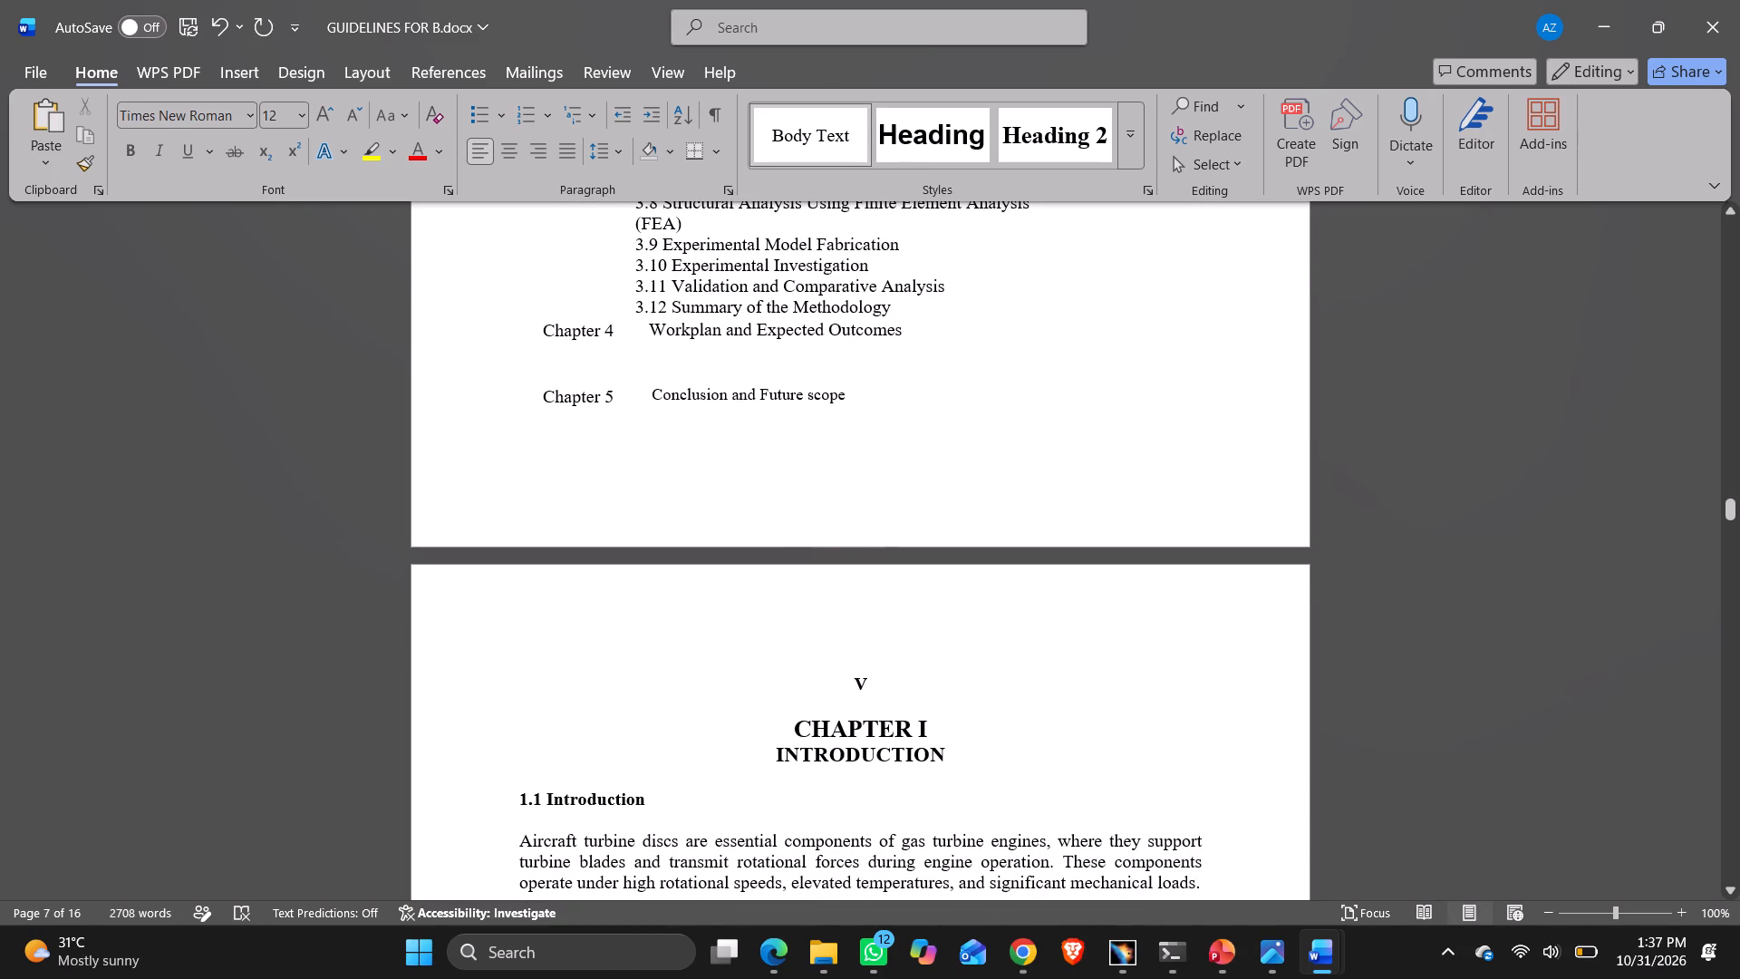
{"action": "key", "text": "shift+v"}
{"action": "left_click_drag", "start_coordinate": [869, 674], "coordinate": [834, 683]}
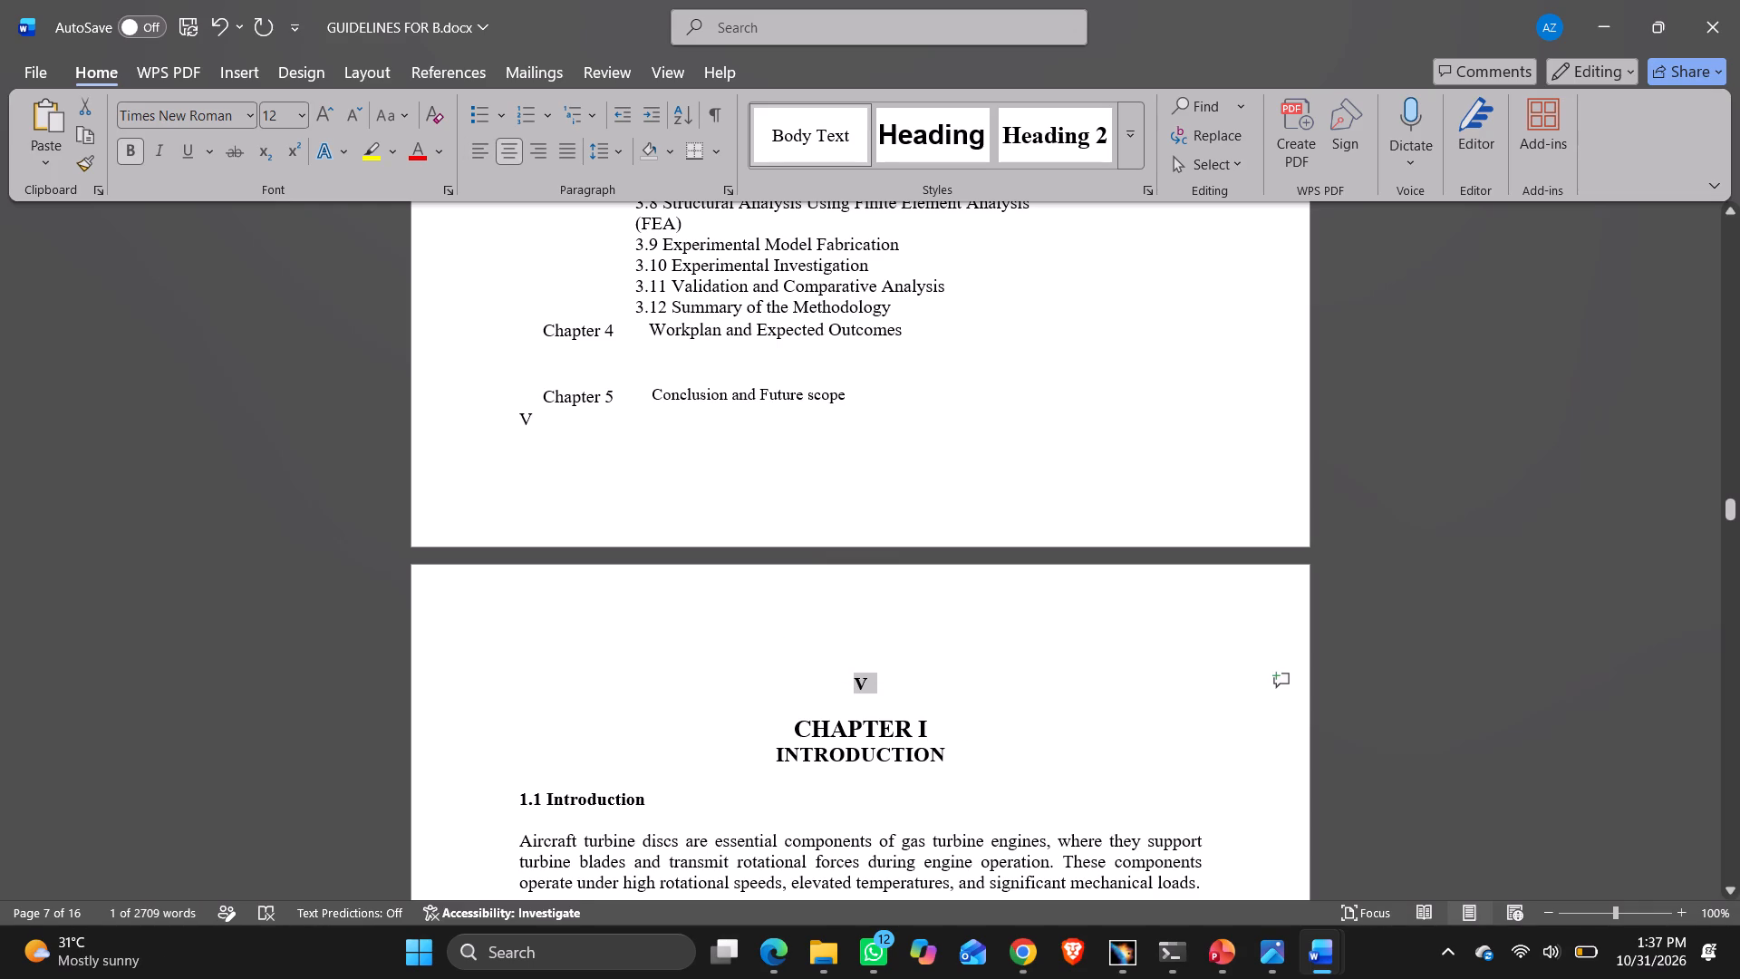
{"action": "left_click_drag", "start_coordinate": [536, 412], "coordinate": [505, 417]}
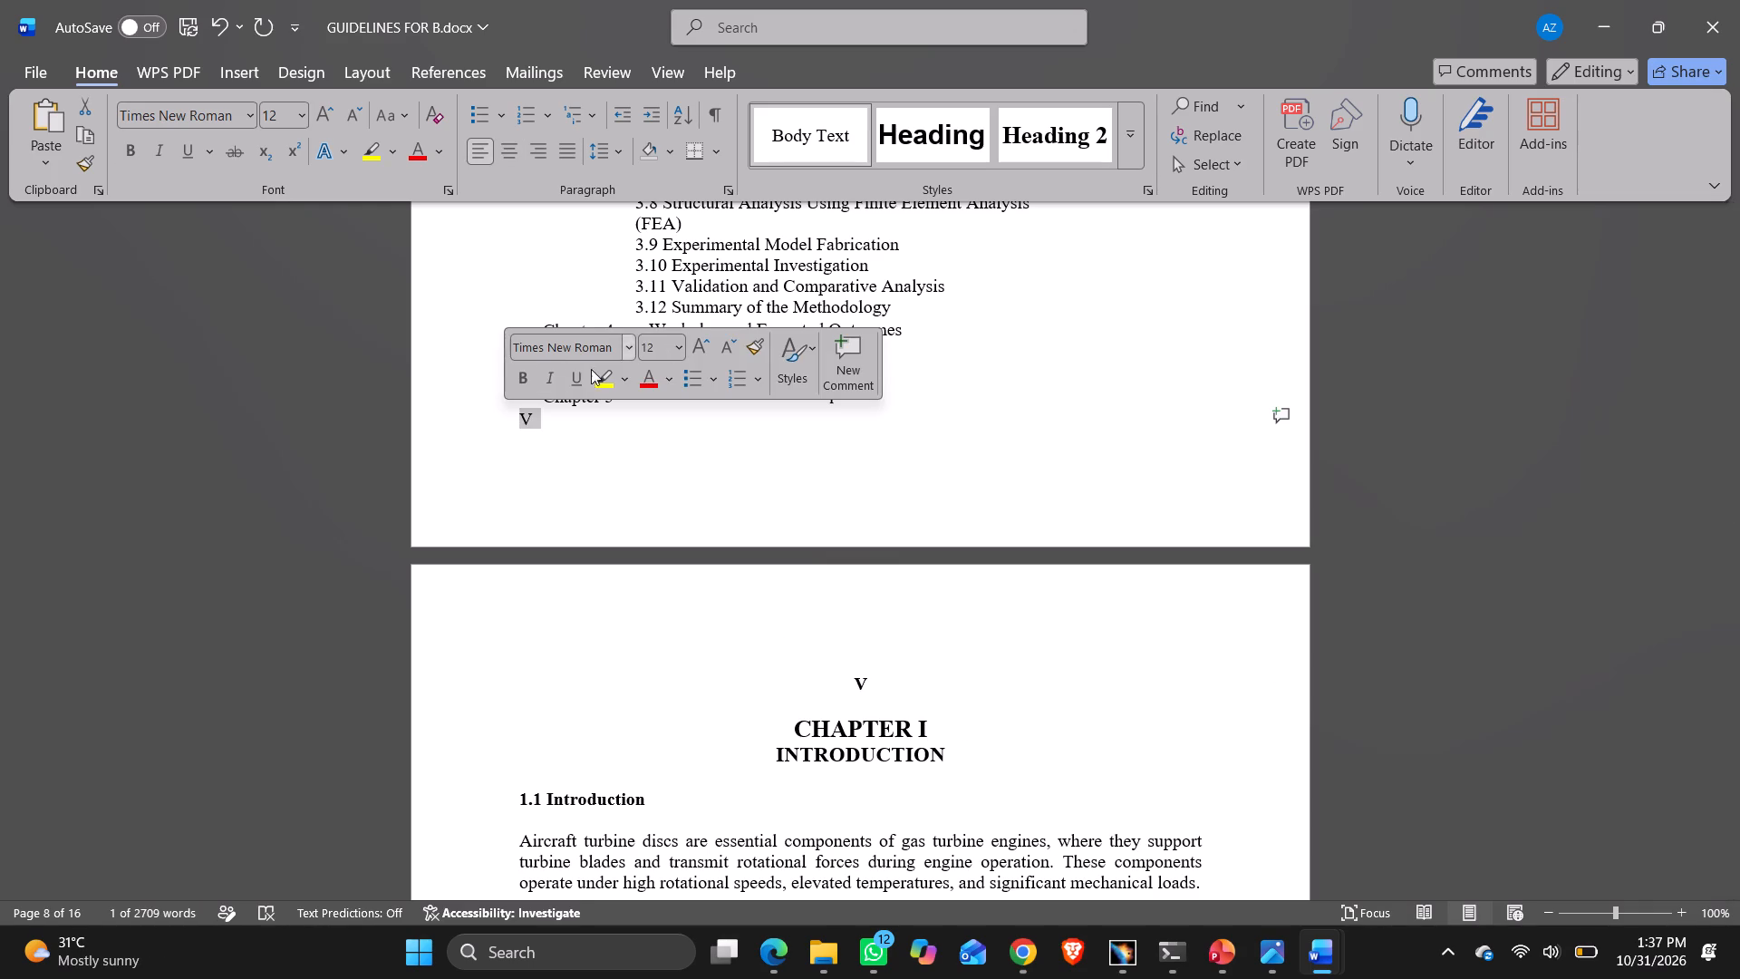
{"action": "left_click", "coordinate": [527, 382]}
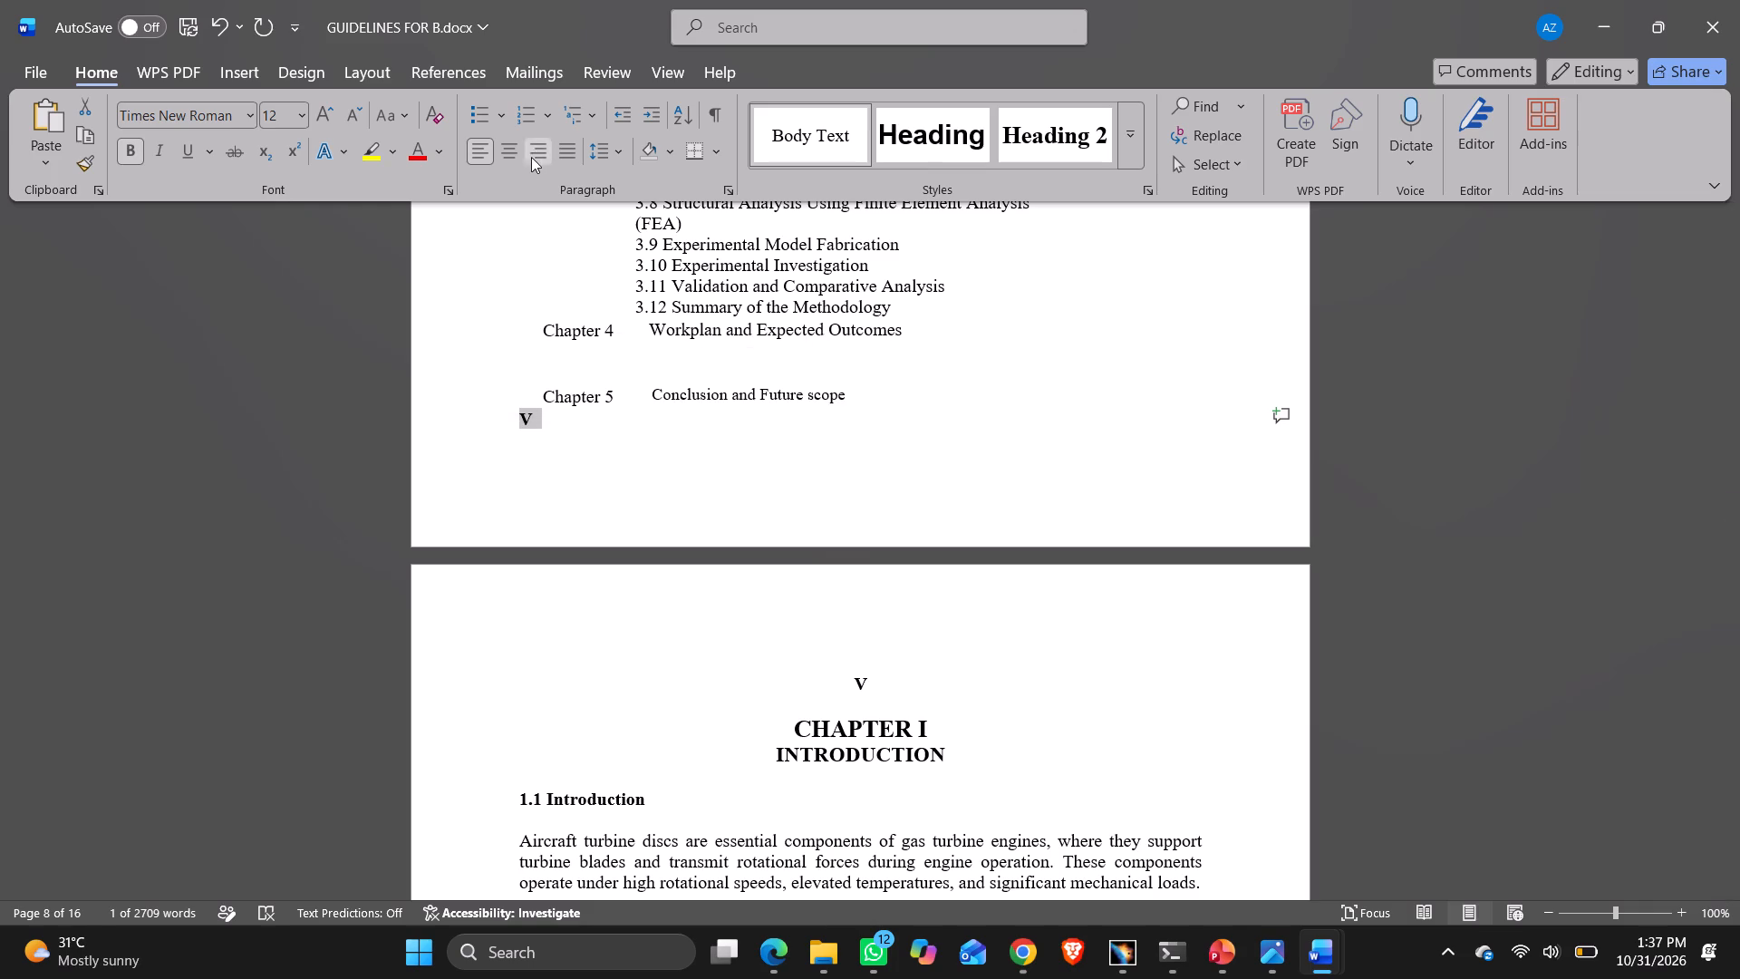
{"action": "left_click", "coordinate": [509, 150]}
{"action": "left_click", "coordinate": [759, 515]}
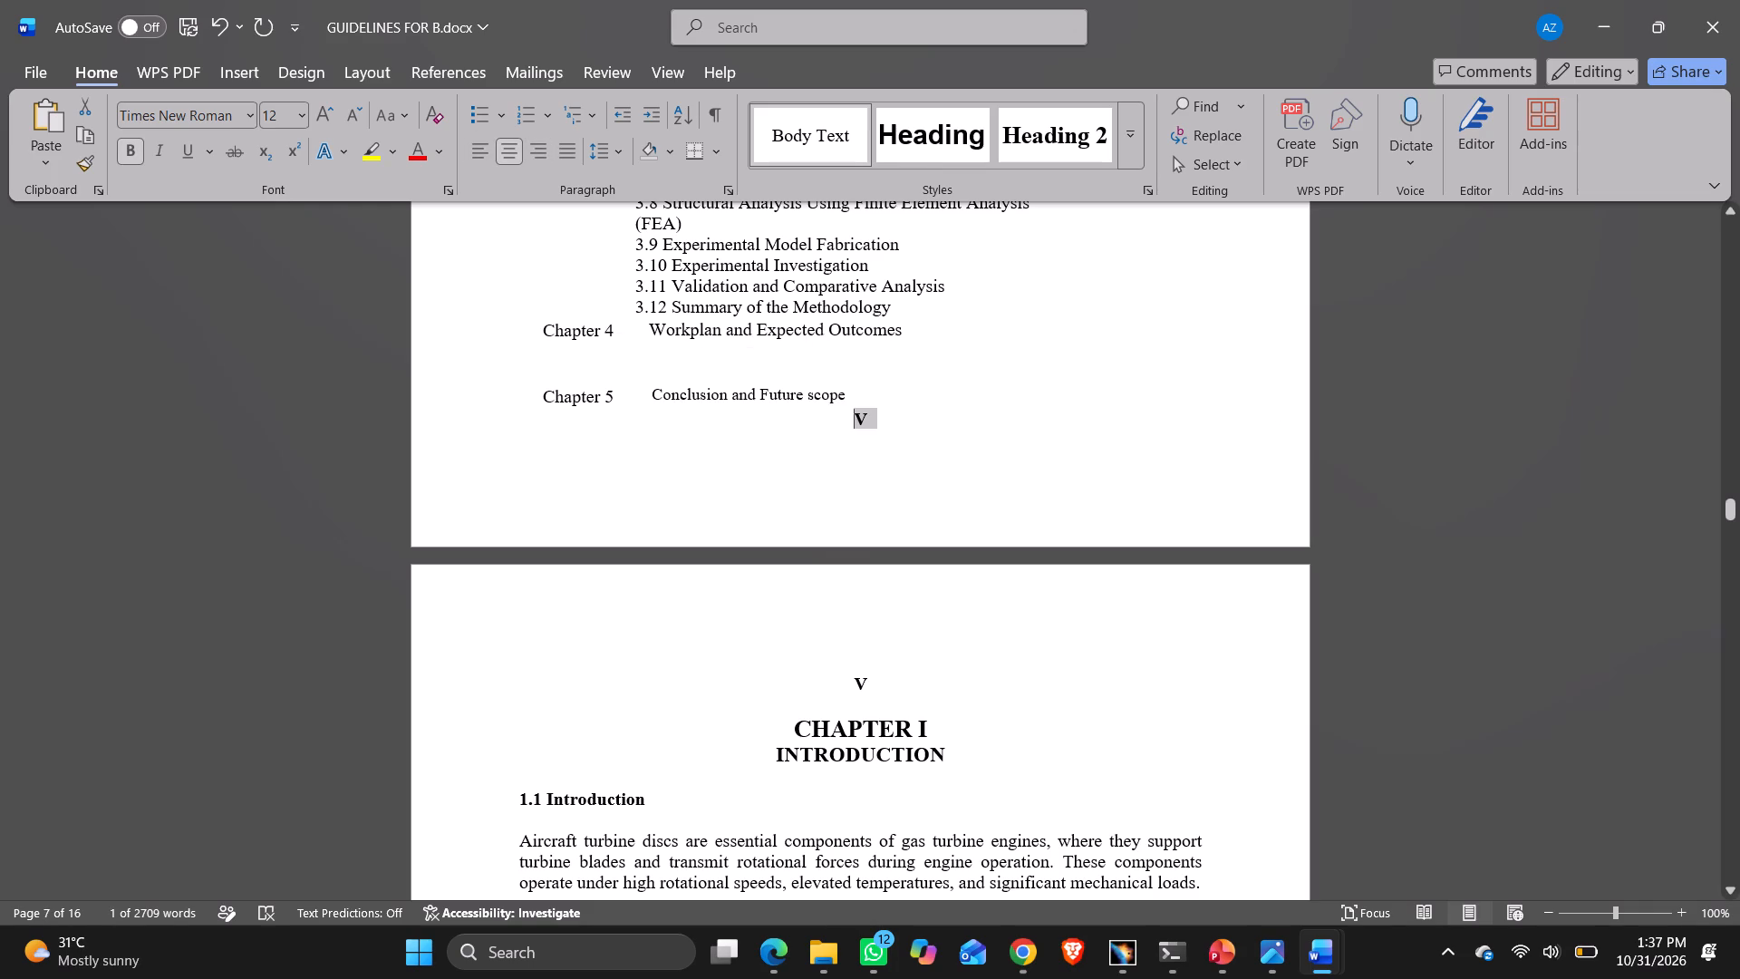
Delete the duplicate page number V and its line above the CHAPTER I heading.
{"action": "left_click_drag", "start_coordinate": [868, 687], "coordinate": [834, 682]}
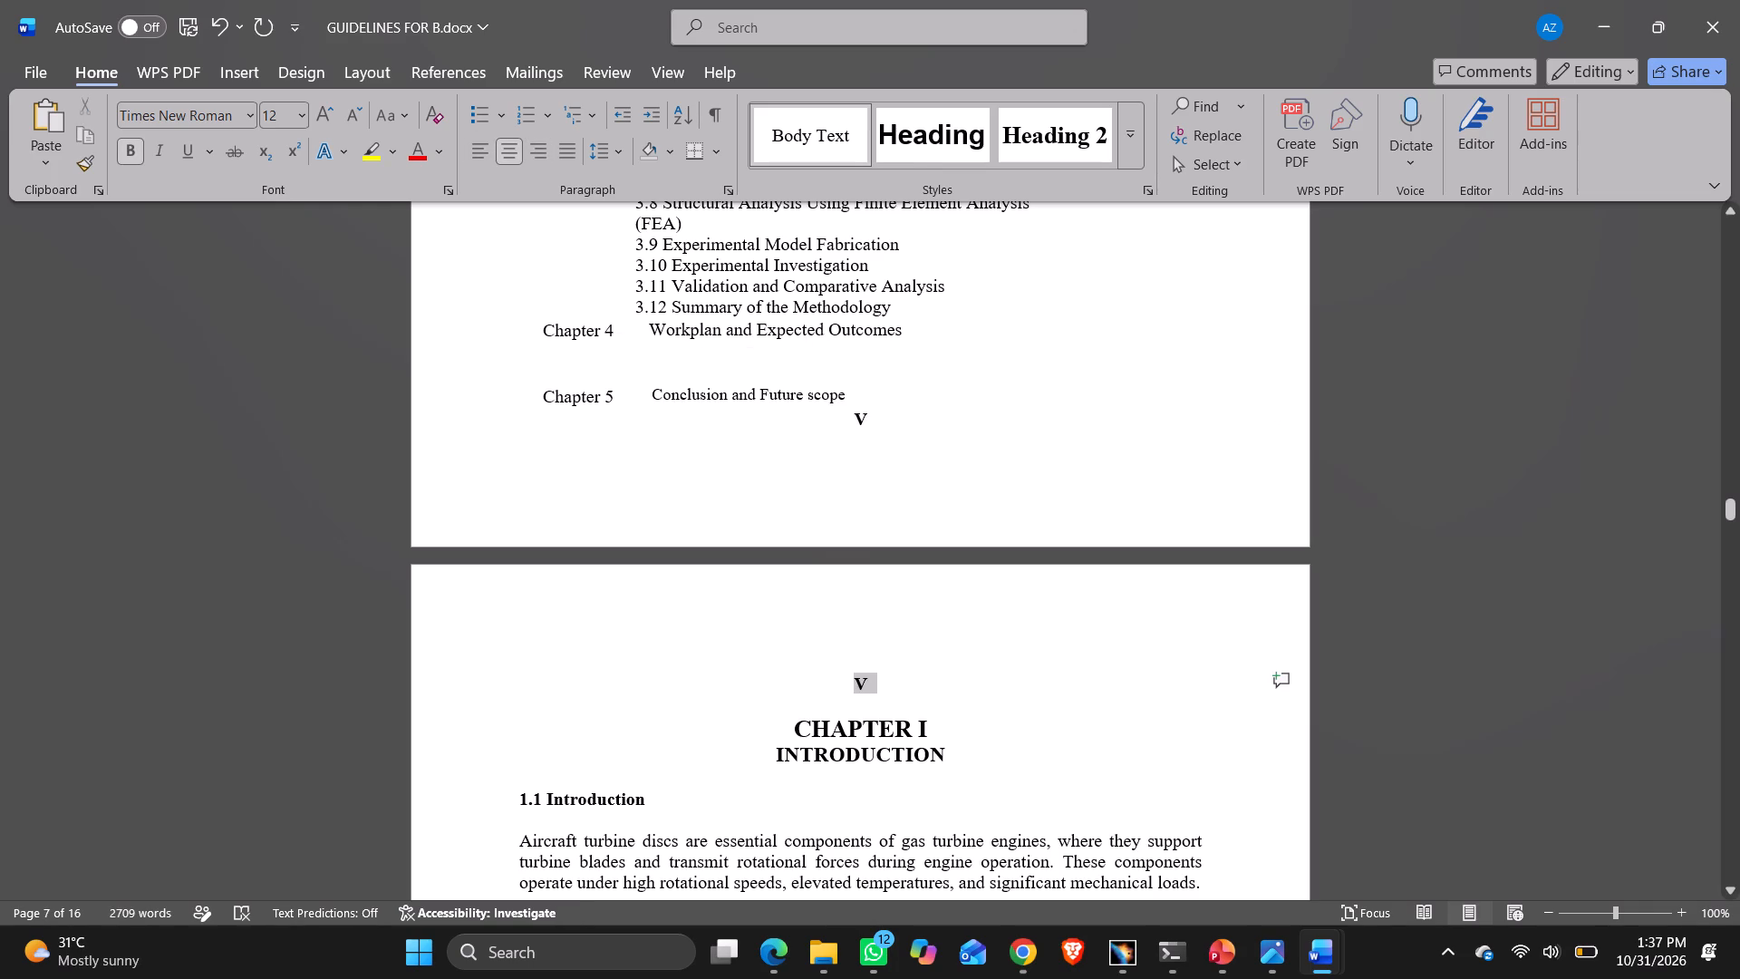
{"action": "key", "text": "BackSpace"}
{"action": "key", "text": "BackSpace"}
{"action": "key", "text": "BackSpace"}
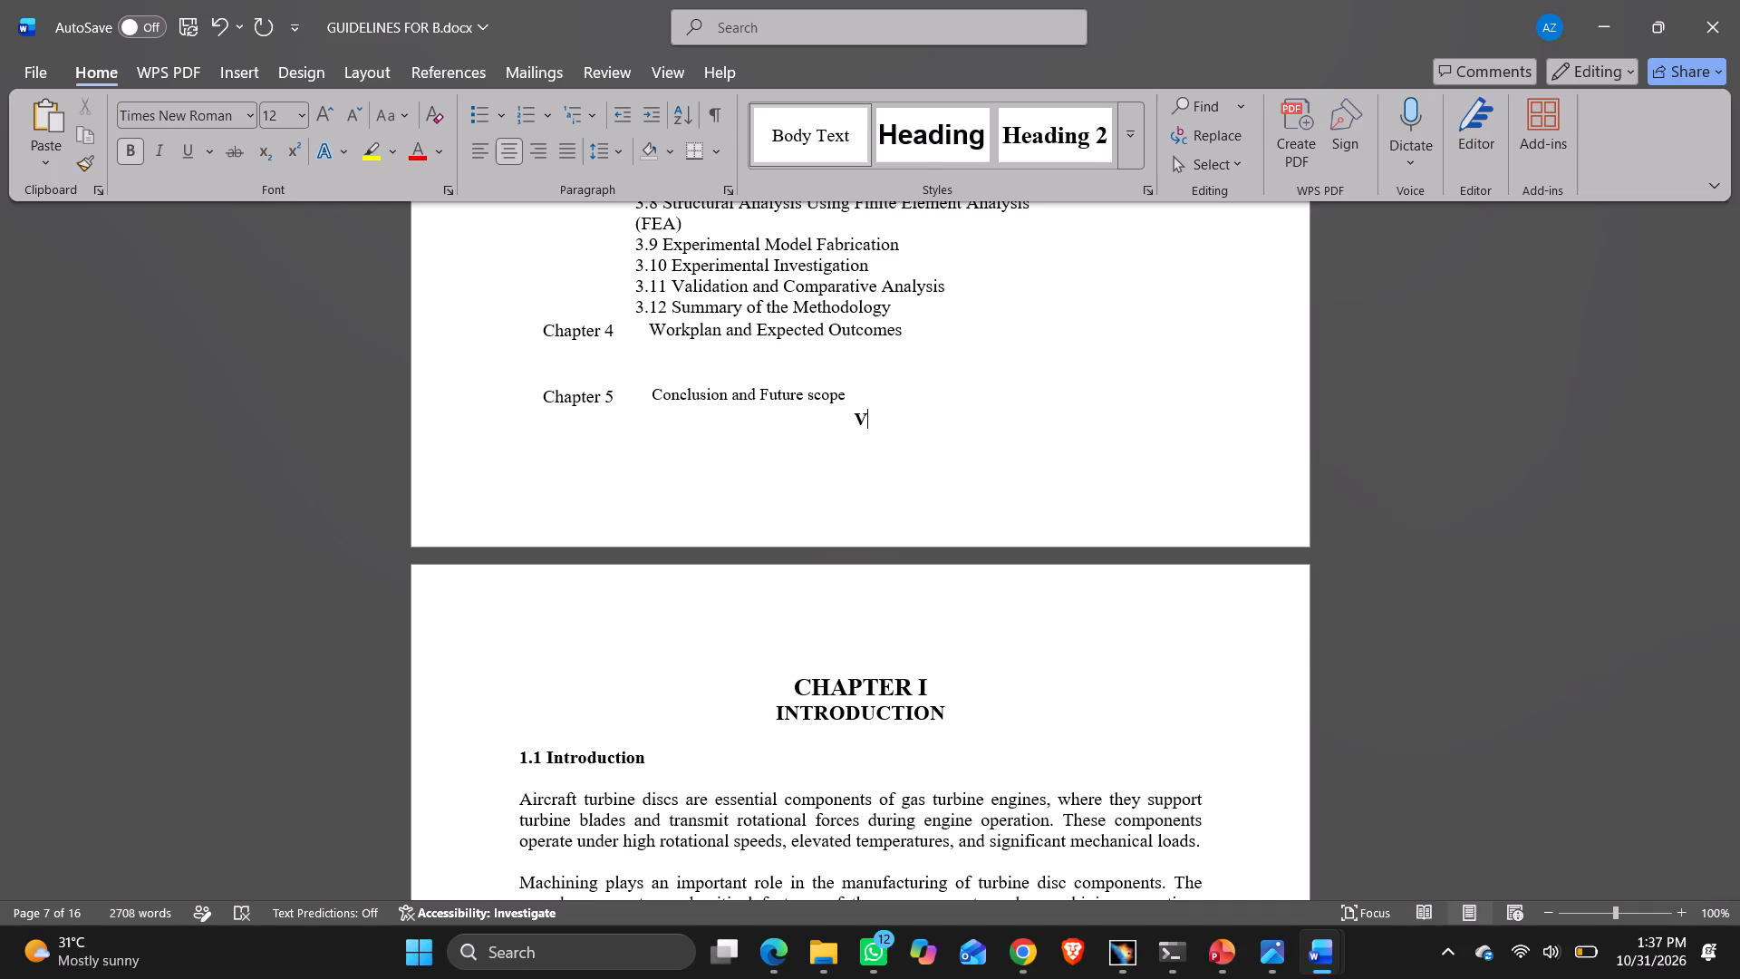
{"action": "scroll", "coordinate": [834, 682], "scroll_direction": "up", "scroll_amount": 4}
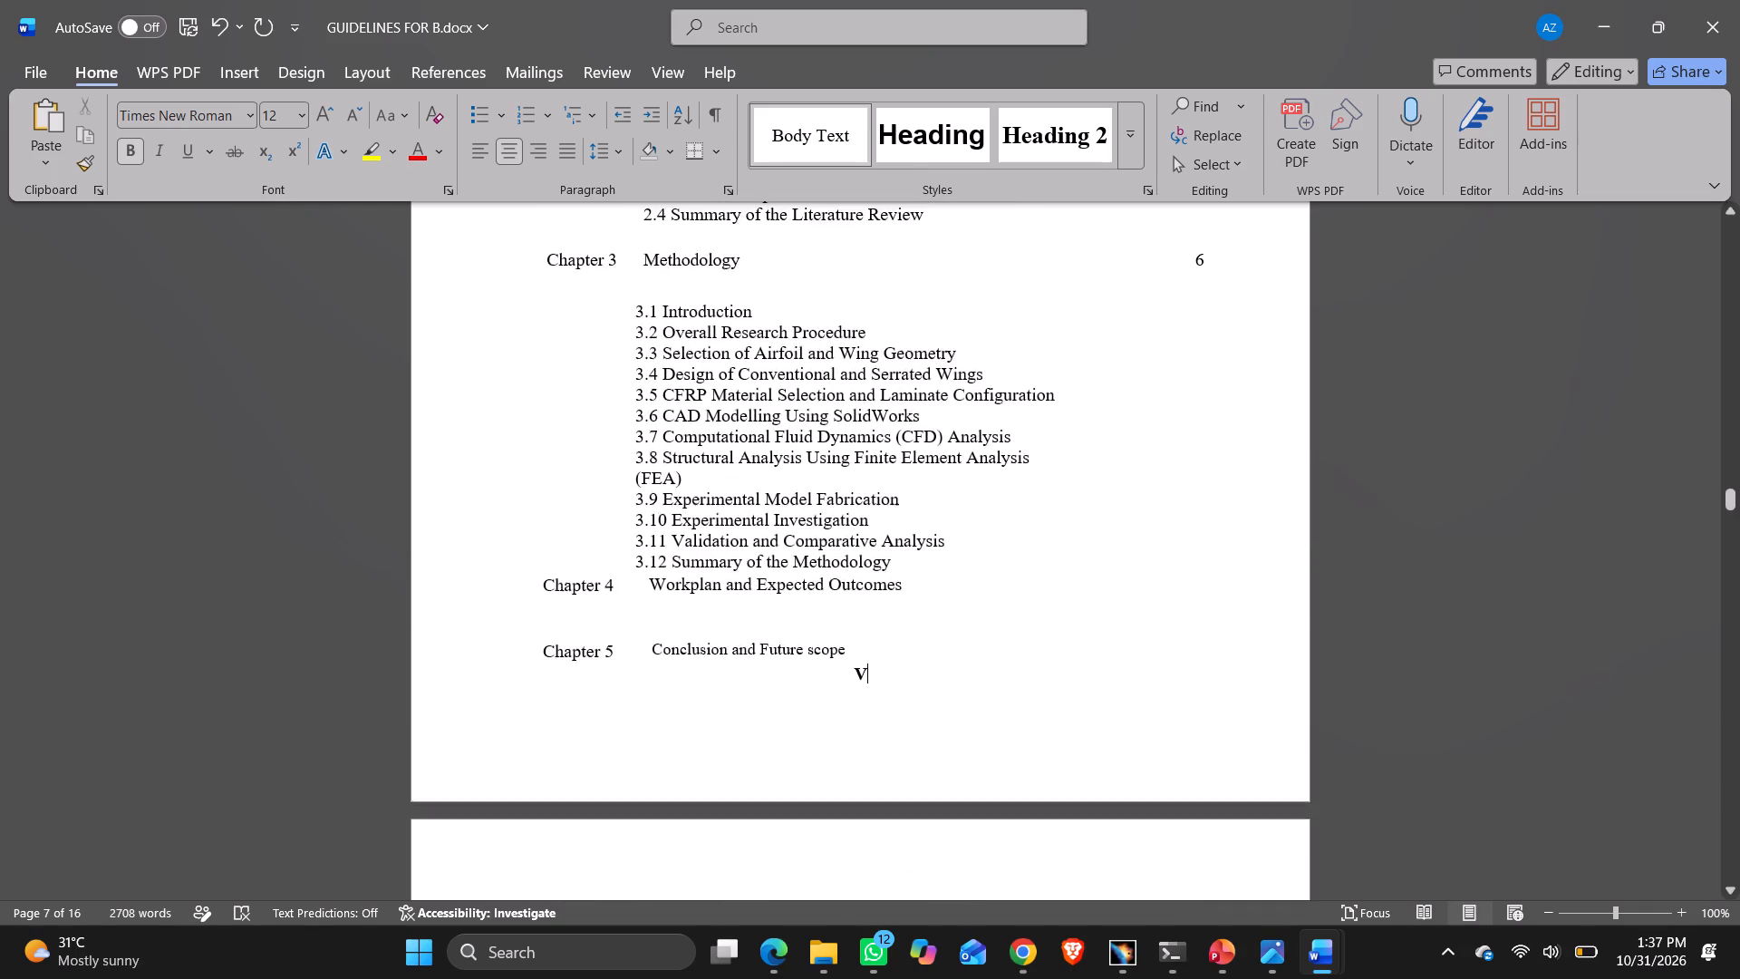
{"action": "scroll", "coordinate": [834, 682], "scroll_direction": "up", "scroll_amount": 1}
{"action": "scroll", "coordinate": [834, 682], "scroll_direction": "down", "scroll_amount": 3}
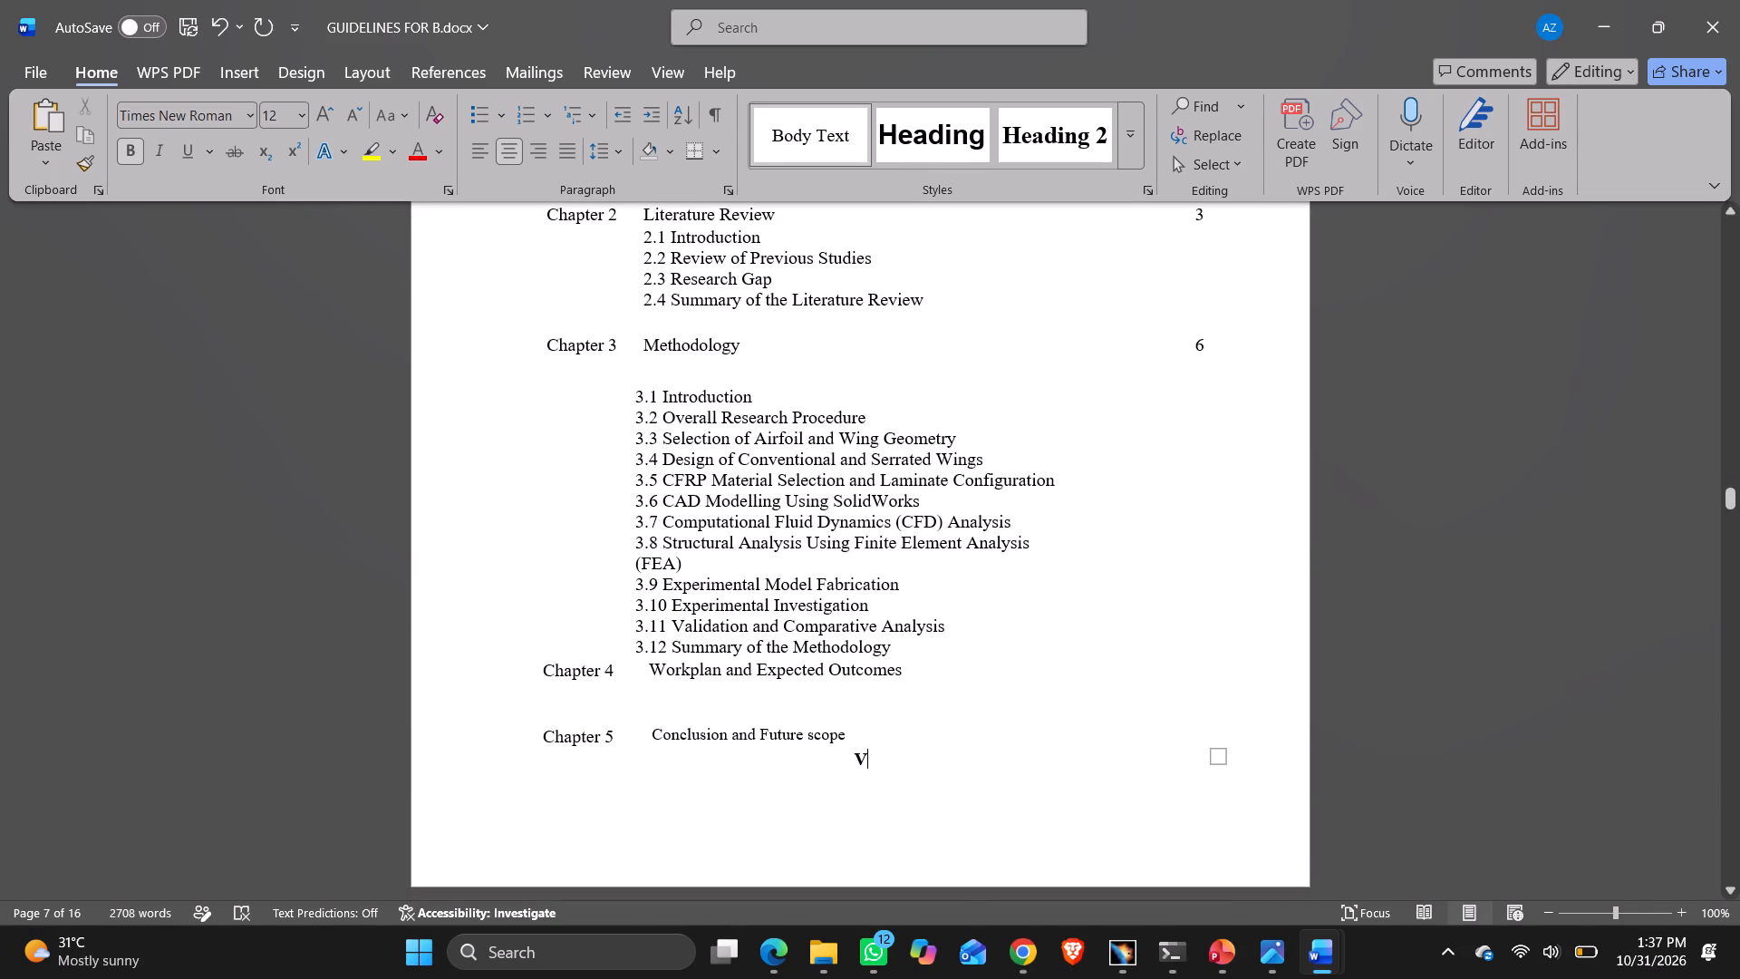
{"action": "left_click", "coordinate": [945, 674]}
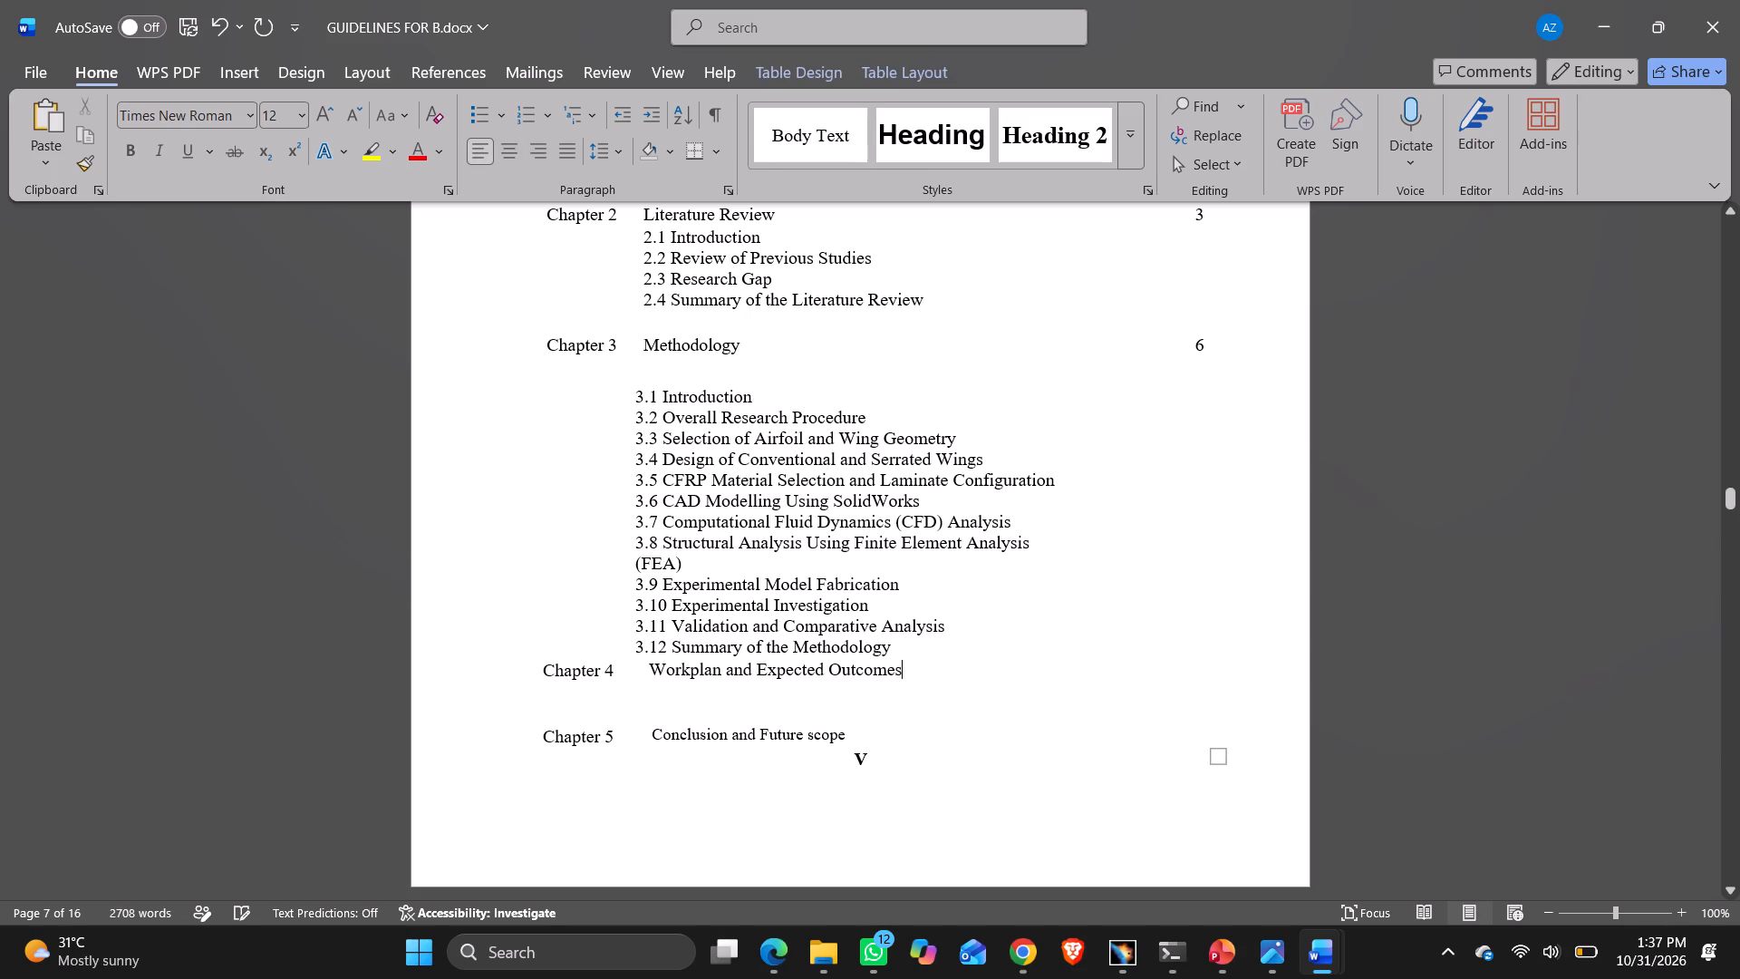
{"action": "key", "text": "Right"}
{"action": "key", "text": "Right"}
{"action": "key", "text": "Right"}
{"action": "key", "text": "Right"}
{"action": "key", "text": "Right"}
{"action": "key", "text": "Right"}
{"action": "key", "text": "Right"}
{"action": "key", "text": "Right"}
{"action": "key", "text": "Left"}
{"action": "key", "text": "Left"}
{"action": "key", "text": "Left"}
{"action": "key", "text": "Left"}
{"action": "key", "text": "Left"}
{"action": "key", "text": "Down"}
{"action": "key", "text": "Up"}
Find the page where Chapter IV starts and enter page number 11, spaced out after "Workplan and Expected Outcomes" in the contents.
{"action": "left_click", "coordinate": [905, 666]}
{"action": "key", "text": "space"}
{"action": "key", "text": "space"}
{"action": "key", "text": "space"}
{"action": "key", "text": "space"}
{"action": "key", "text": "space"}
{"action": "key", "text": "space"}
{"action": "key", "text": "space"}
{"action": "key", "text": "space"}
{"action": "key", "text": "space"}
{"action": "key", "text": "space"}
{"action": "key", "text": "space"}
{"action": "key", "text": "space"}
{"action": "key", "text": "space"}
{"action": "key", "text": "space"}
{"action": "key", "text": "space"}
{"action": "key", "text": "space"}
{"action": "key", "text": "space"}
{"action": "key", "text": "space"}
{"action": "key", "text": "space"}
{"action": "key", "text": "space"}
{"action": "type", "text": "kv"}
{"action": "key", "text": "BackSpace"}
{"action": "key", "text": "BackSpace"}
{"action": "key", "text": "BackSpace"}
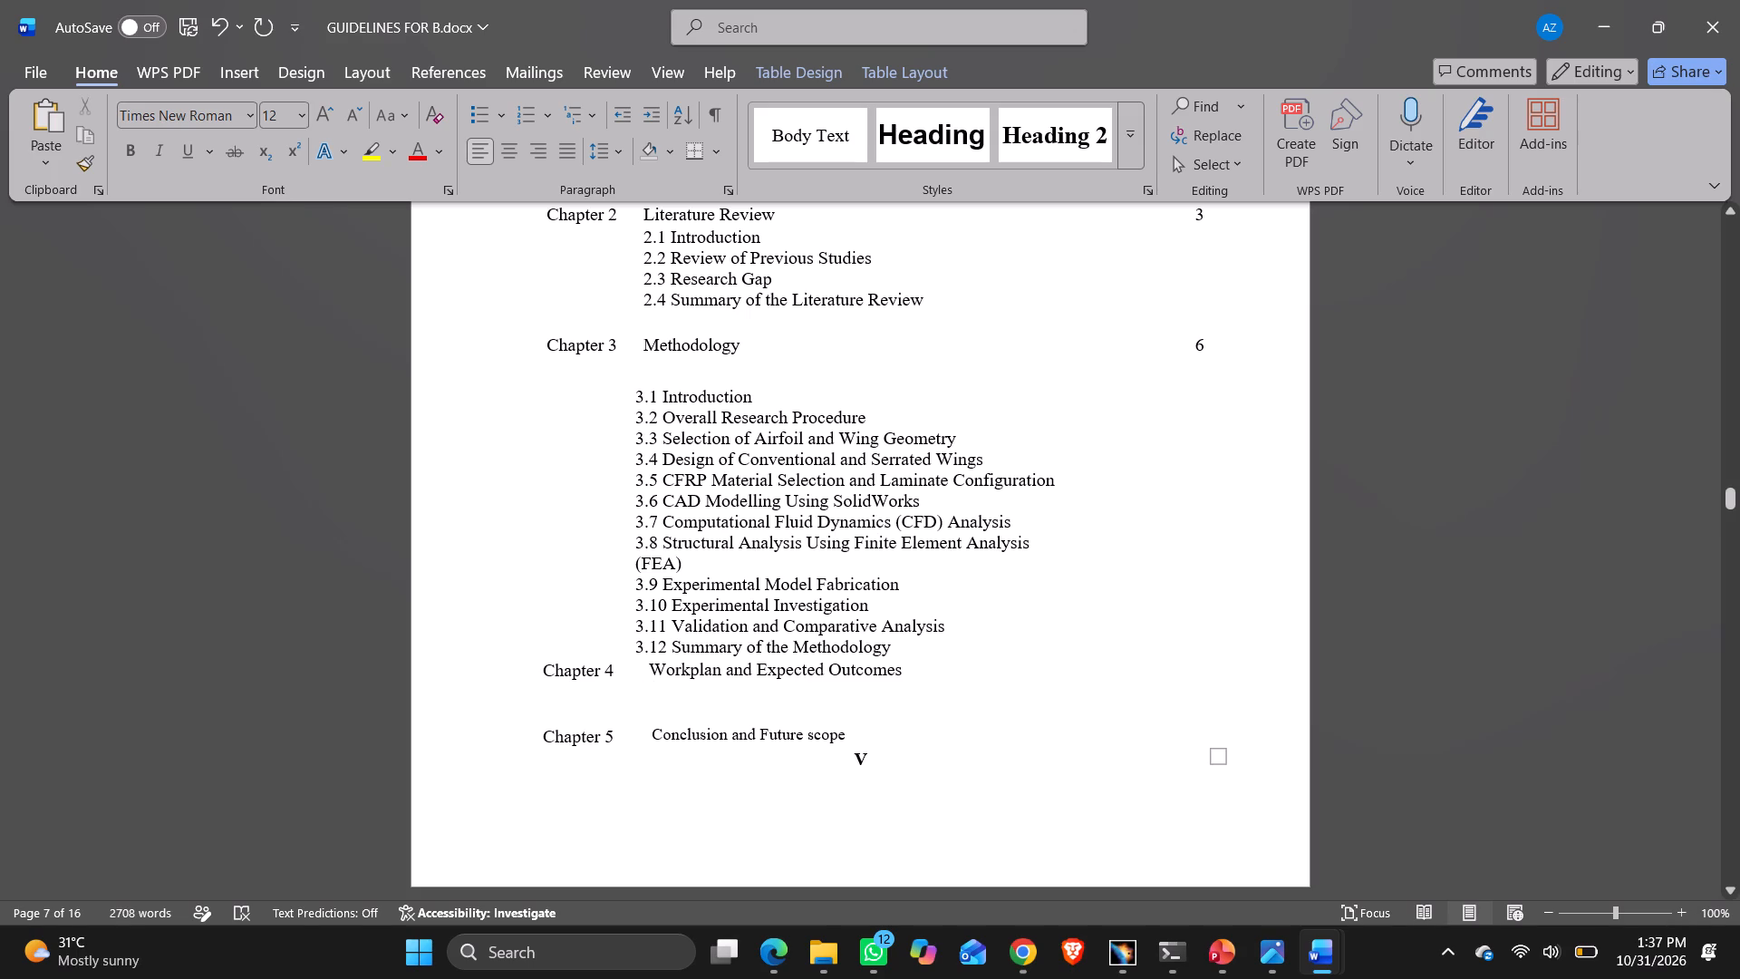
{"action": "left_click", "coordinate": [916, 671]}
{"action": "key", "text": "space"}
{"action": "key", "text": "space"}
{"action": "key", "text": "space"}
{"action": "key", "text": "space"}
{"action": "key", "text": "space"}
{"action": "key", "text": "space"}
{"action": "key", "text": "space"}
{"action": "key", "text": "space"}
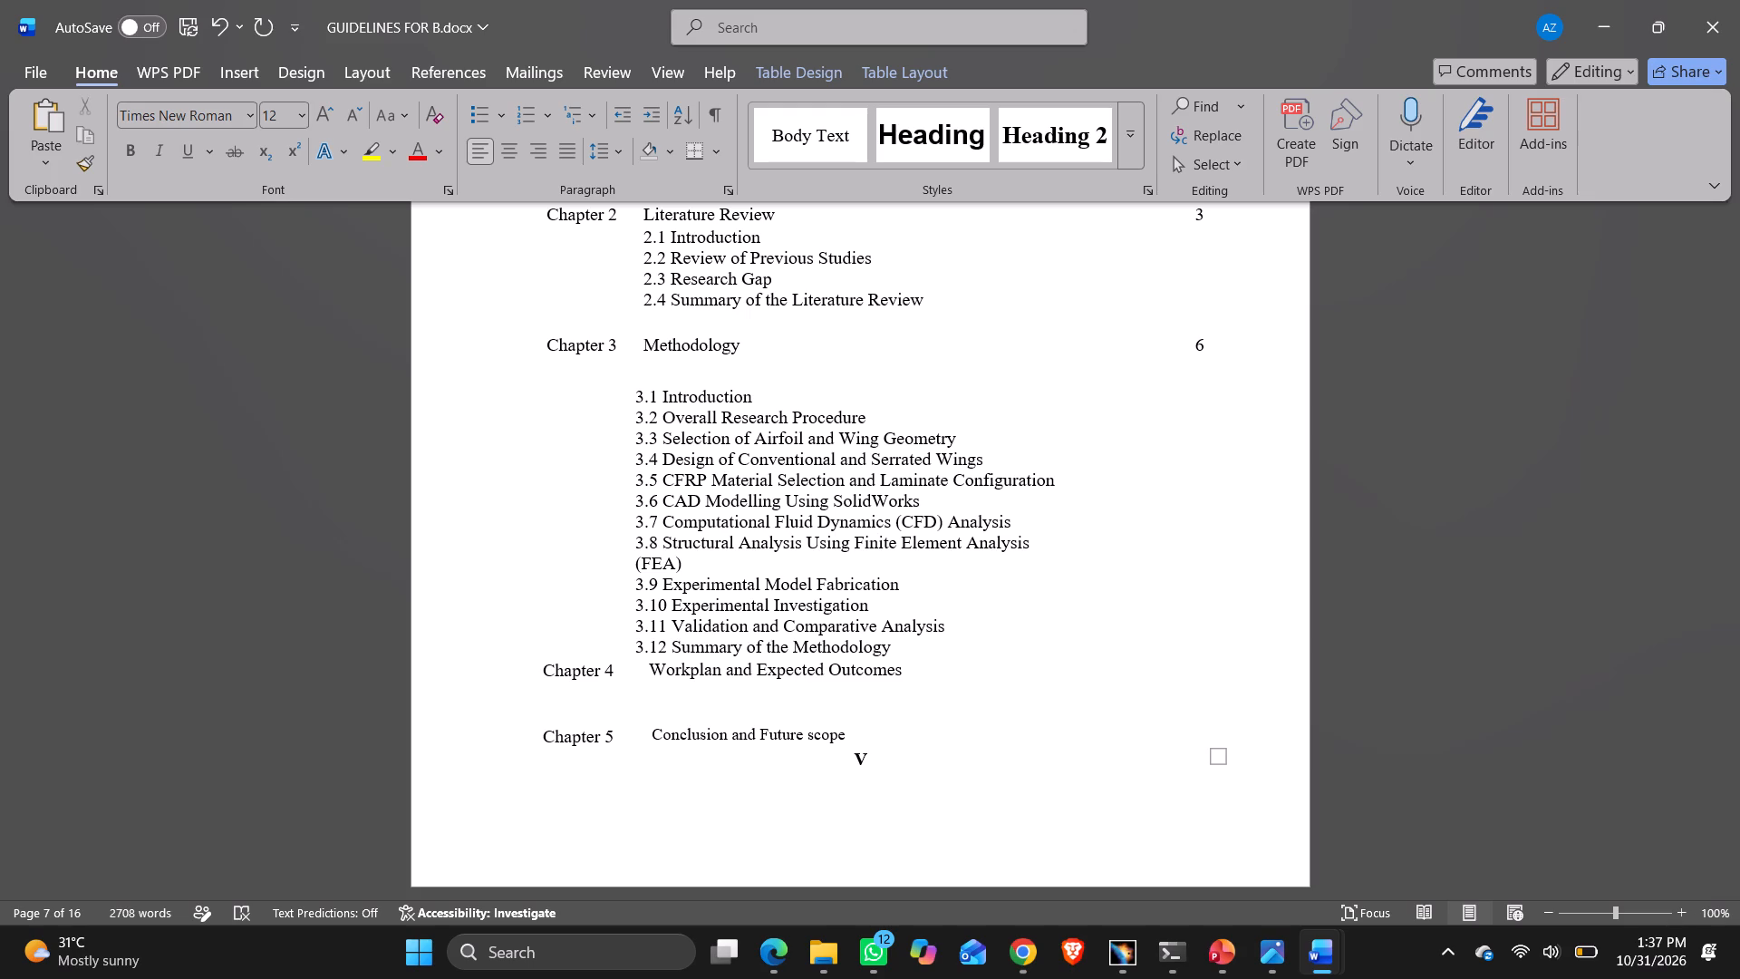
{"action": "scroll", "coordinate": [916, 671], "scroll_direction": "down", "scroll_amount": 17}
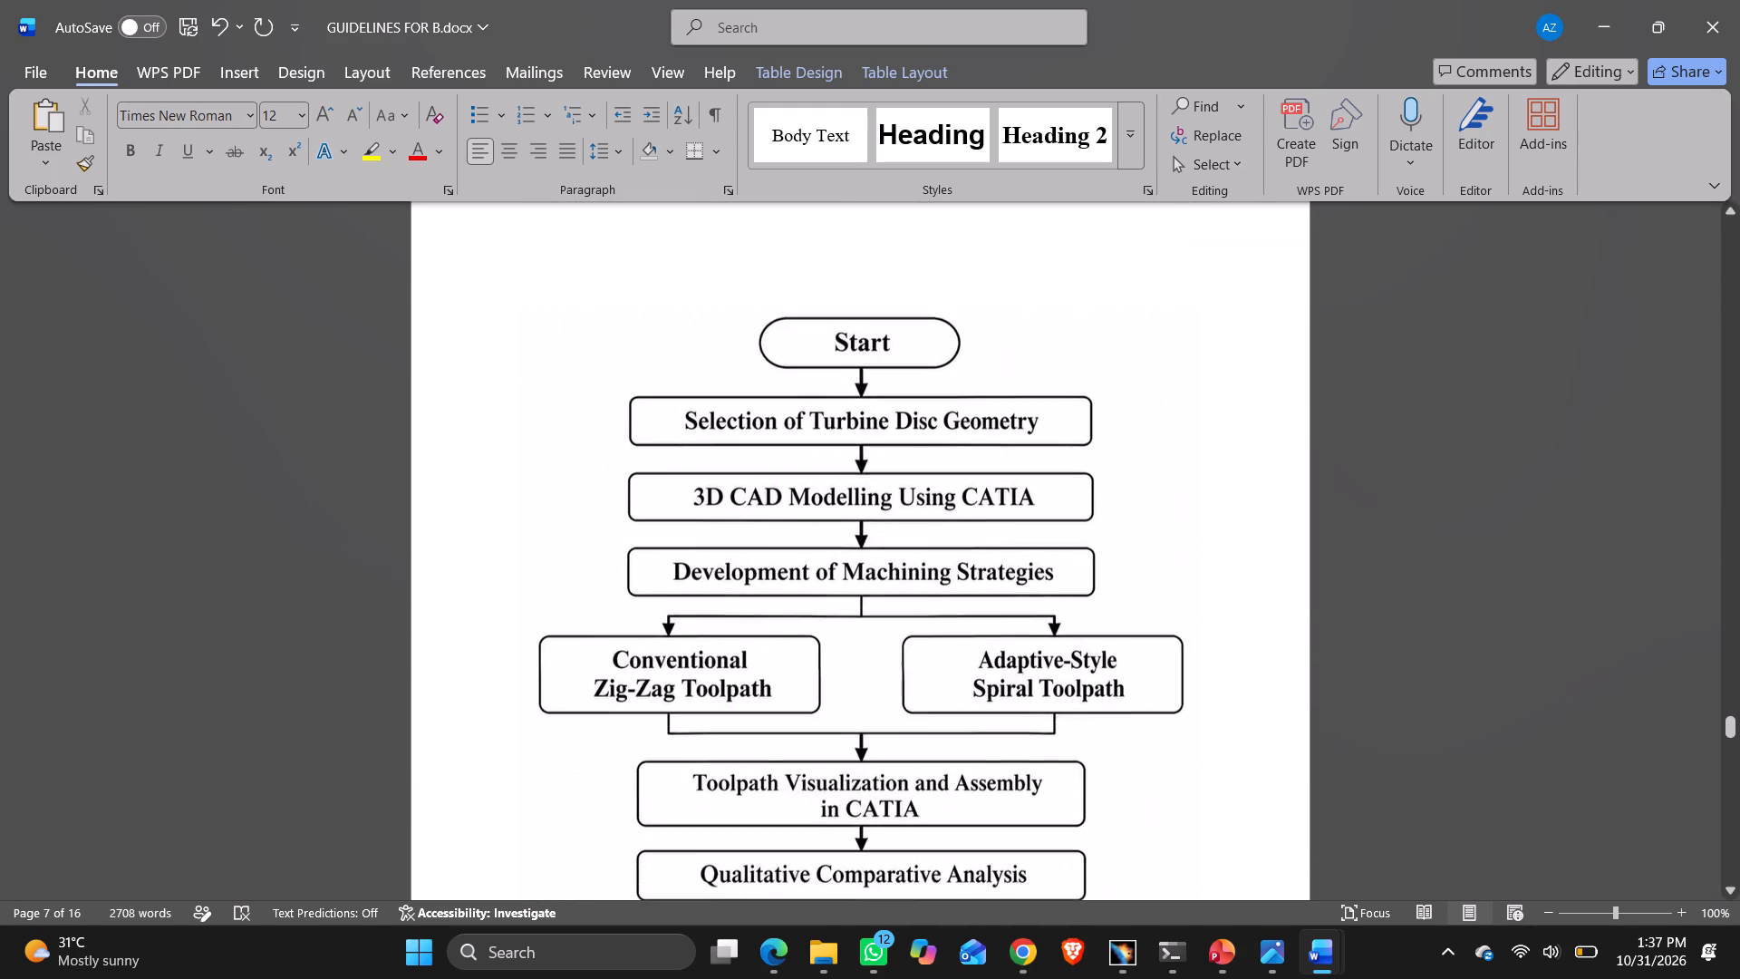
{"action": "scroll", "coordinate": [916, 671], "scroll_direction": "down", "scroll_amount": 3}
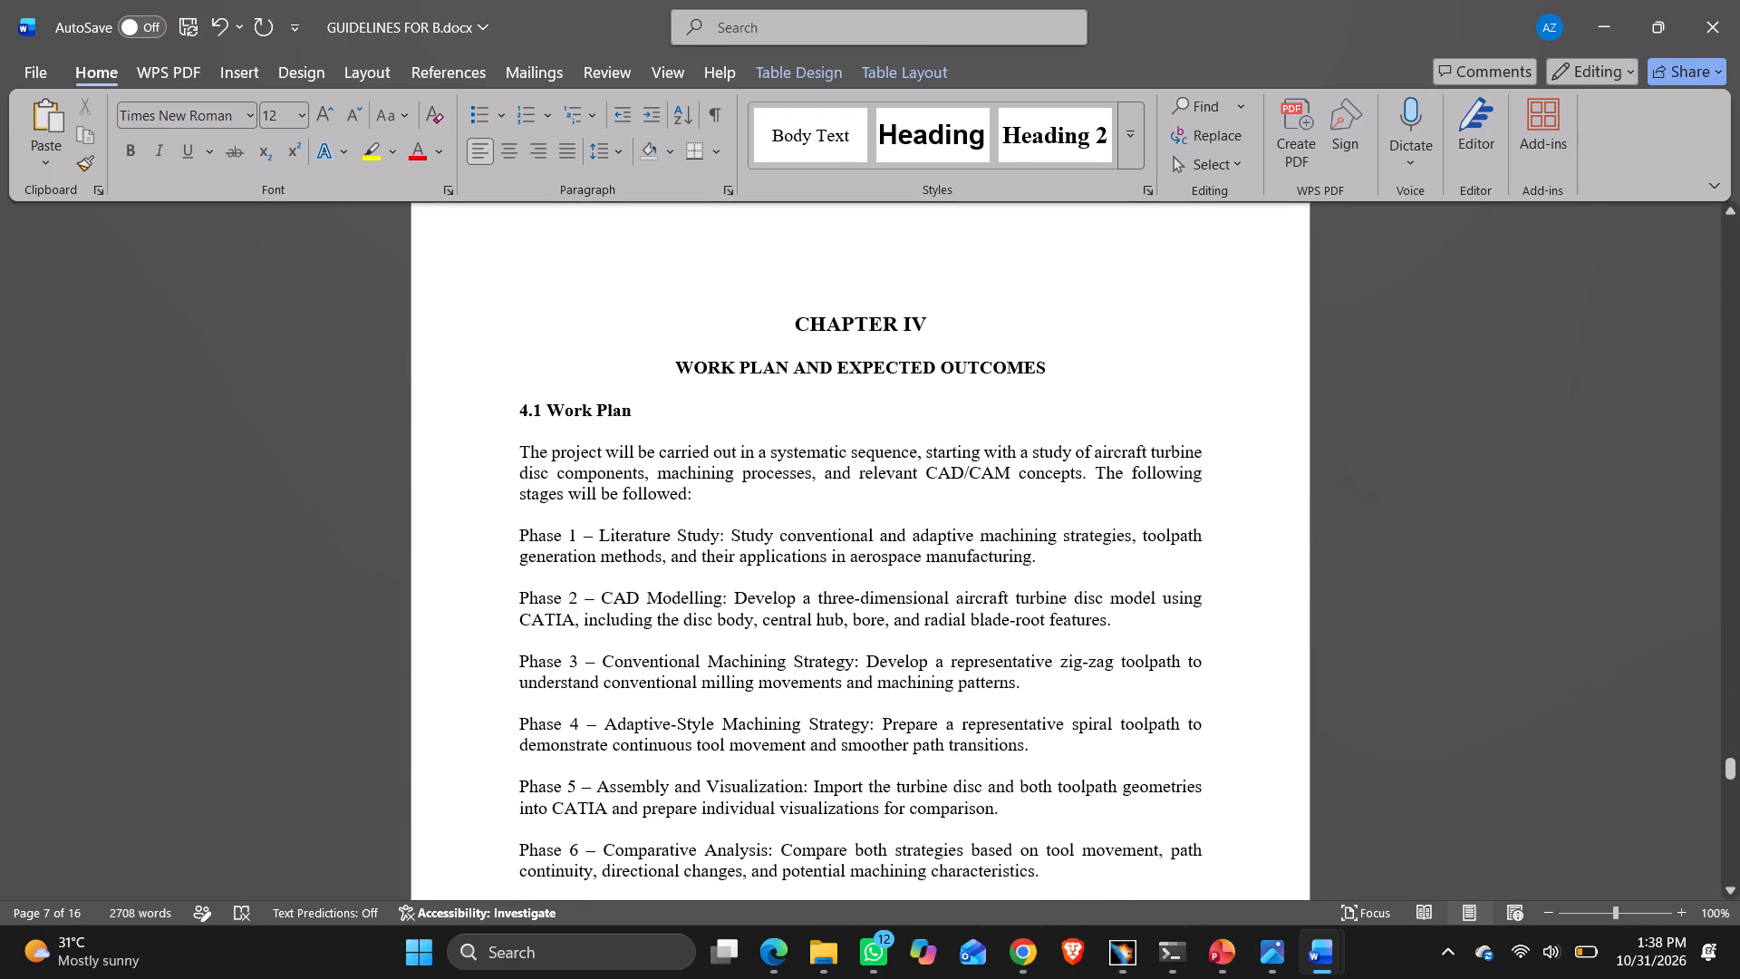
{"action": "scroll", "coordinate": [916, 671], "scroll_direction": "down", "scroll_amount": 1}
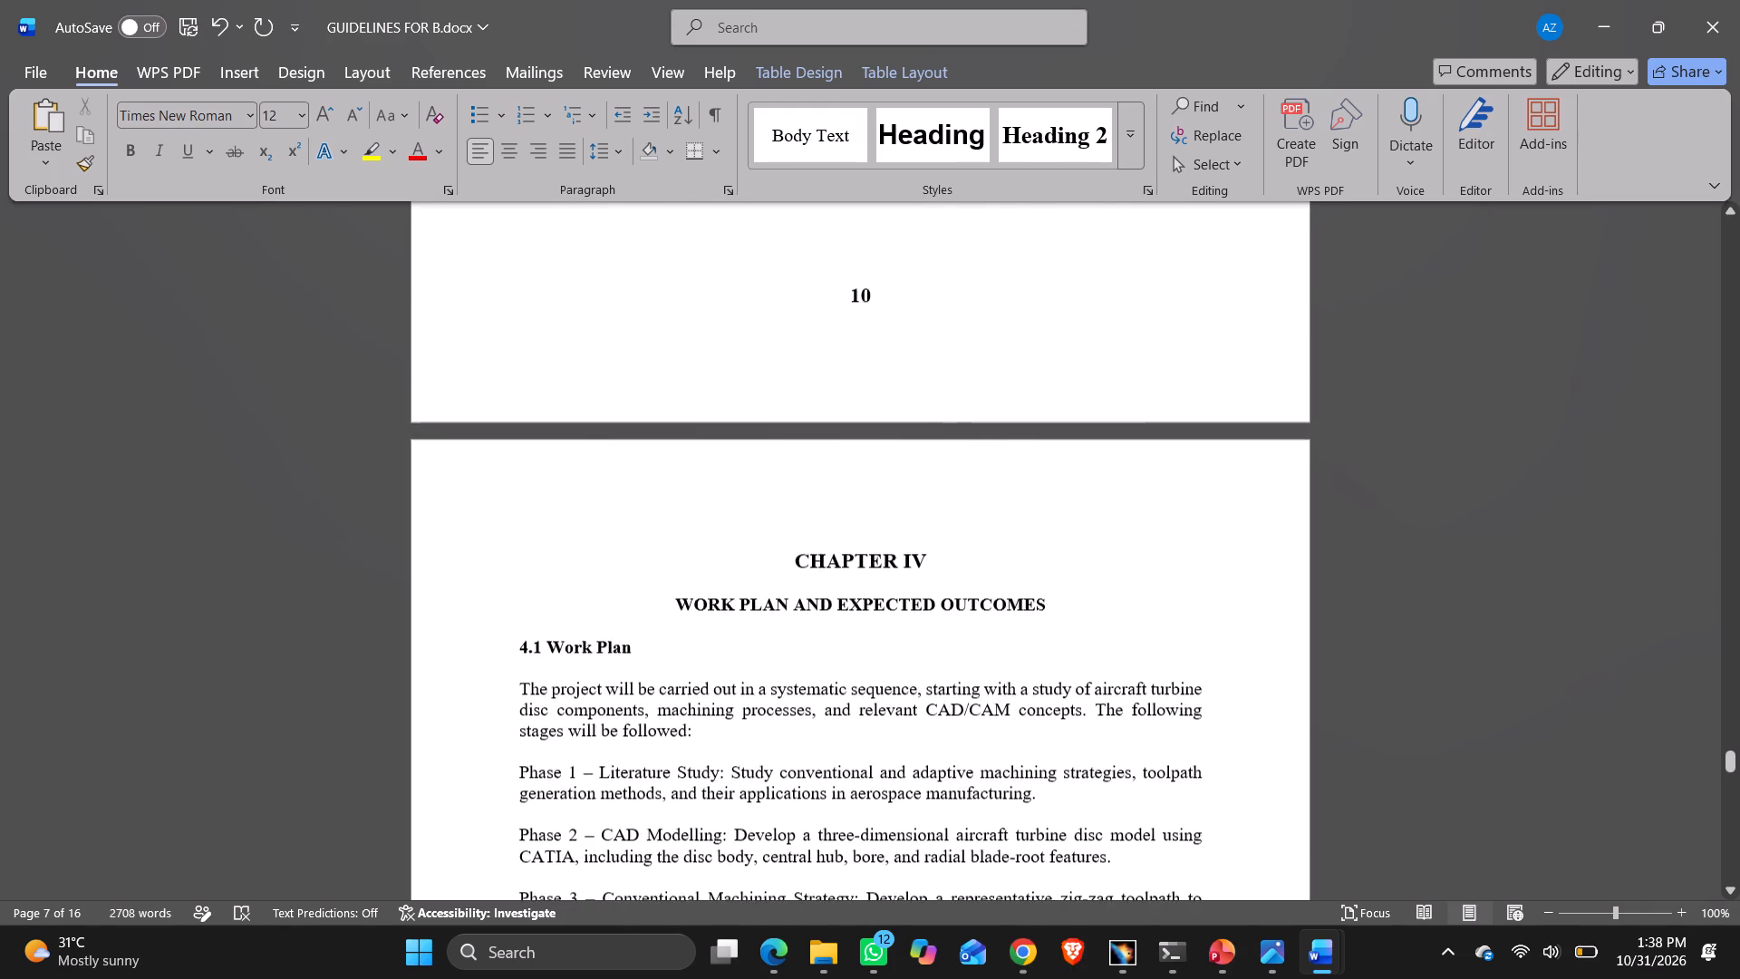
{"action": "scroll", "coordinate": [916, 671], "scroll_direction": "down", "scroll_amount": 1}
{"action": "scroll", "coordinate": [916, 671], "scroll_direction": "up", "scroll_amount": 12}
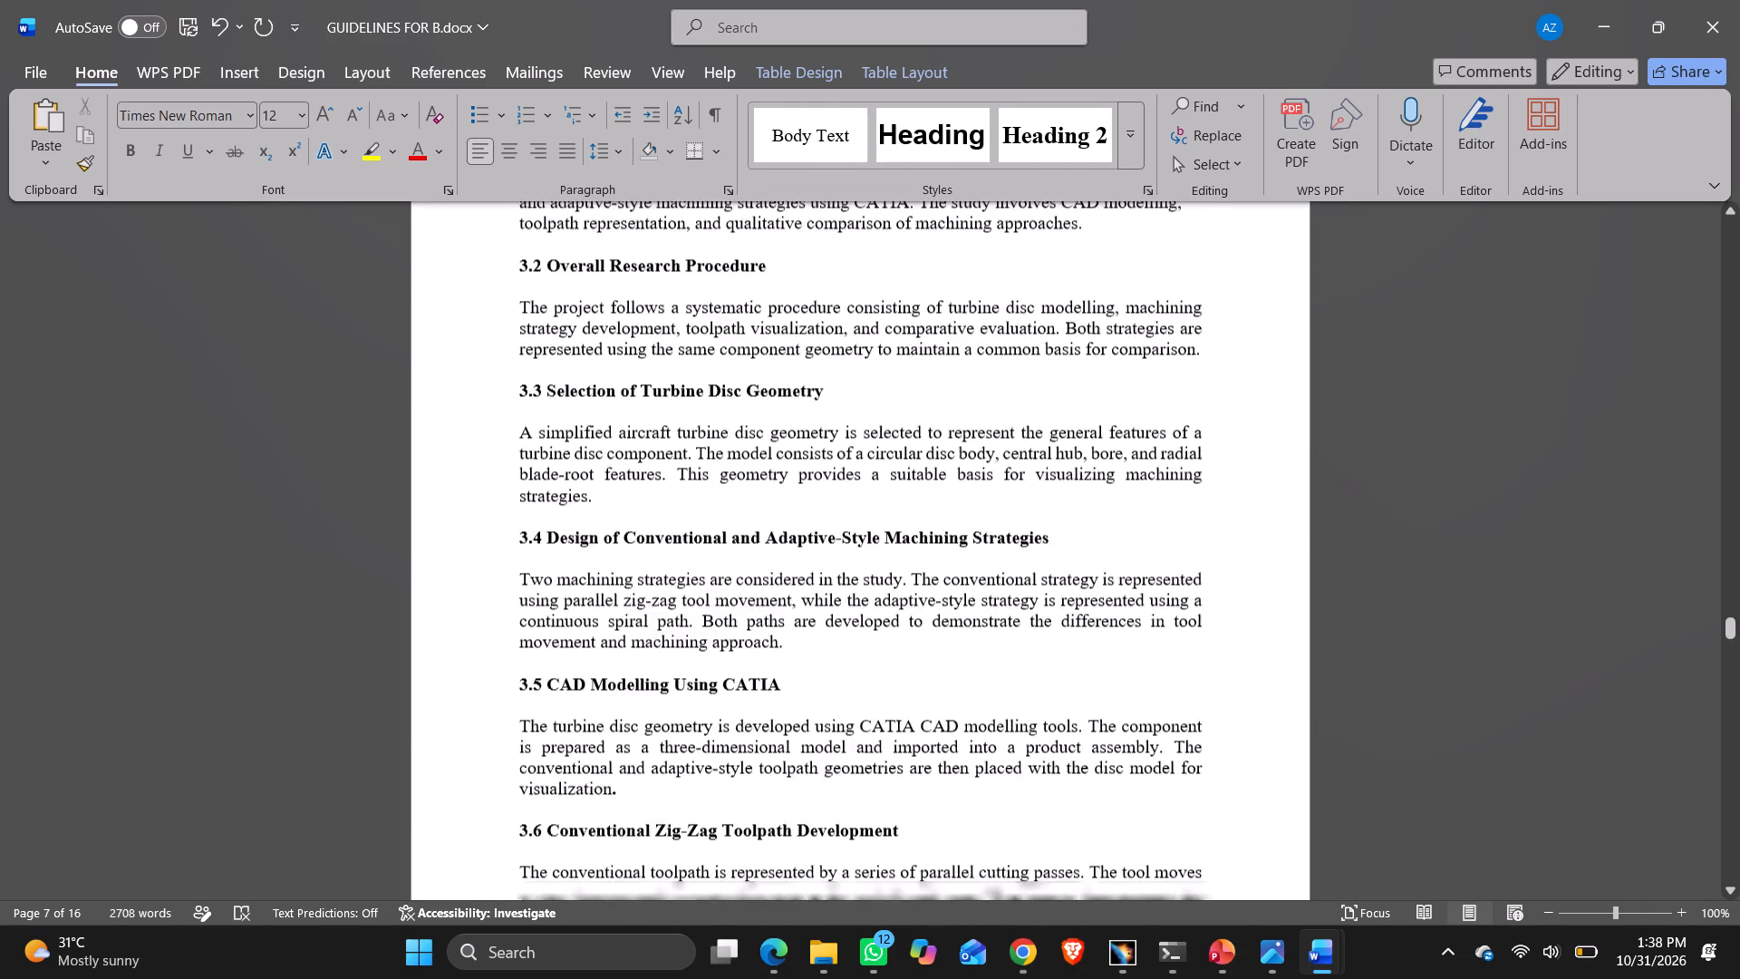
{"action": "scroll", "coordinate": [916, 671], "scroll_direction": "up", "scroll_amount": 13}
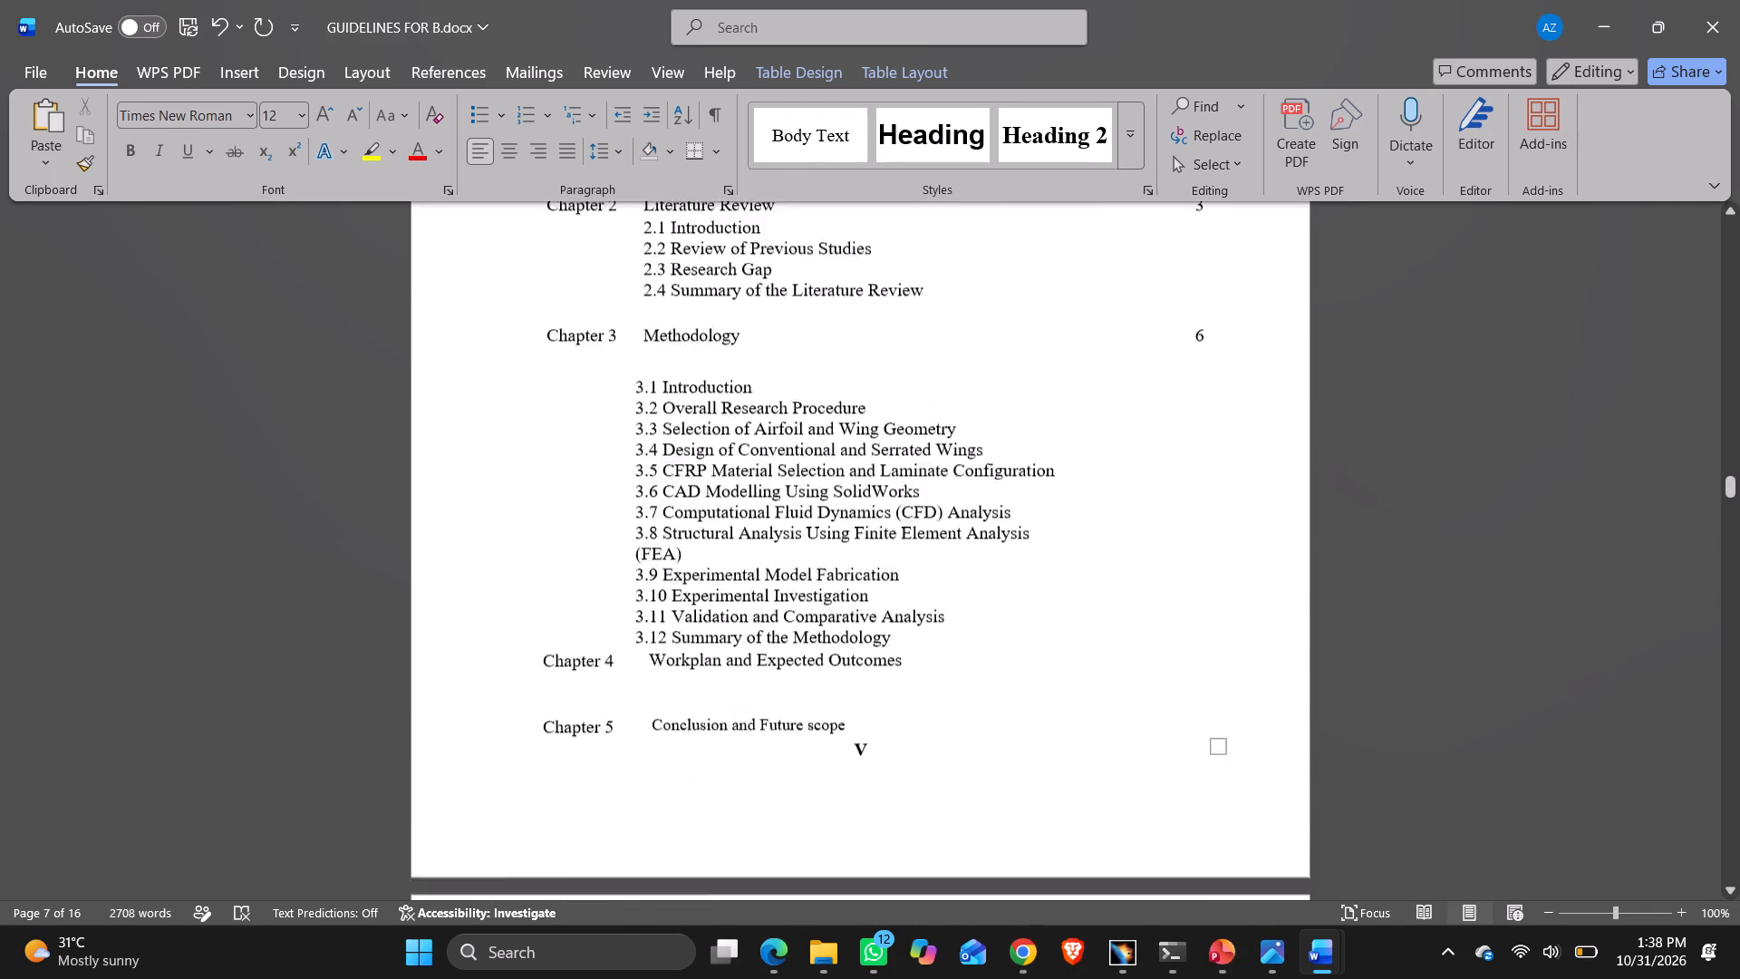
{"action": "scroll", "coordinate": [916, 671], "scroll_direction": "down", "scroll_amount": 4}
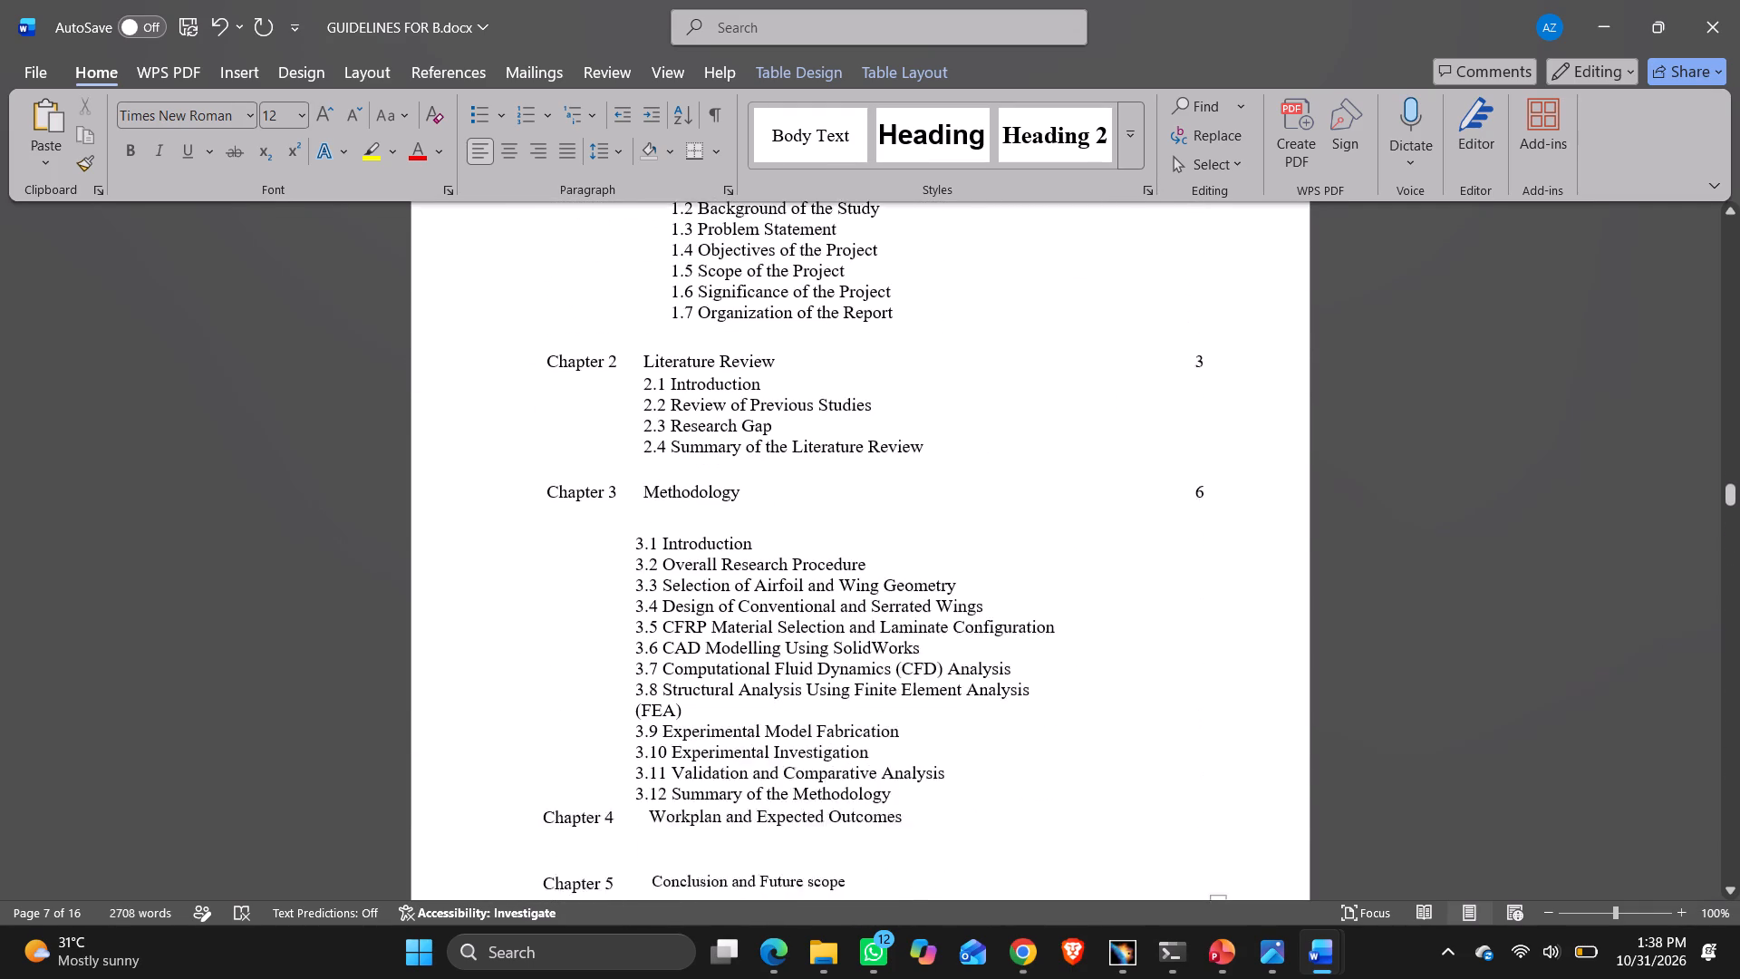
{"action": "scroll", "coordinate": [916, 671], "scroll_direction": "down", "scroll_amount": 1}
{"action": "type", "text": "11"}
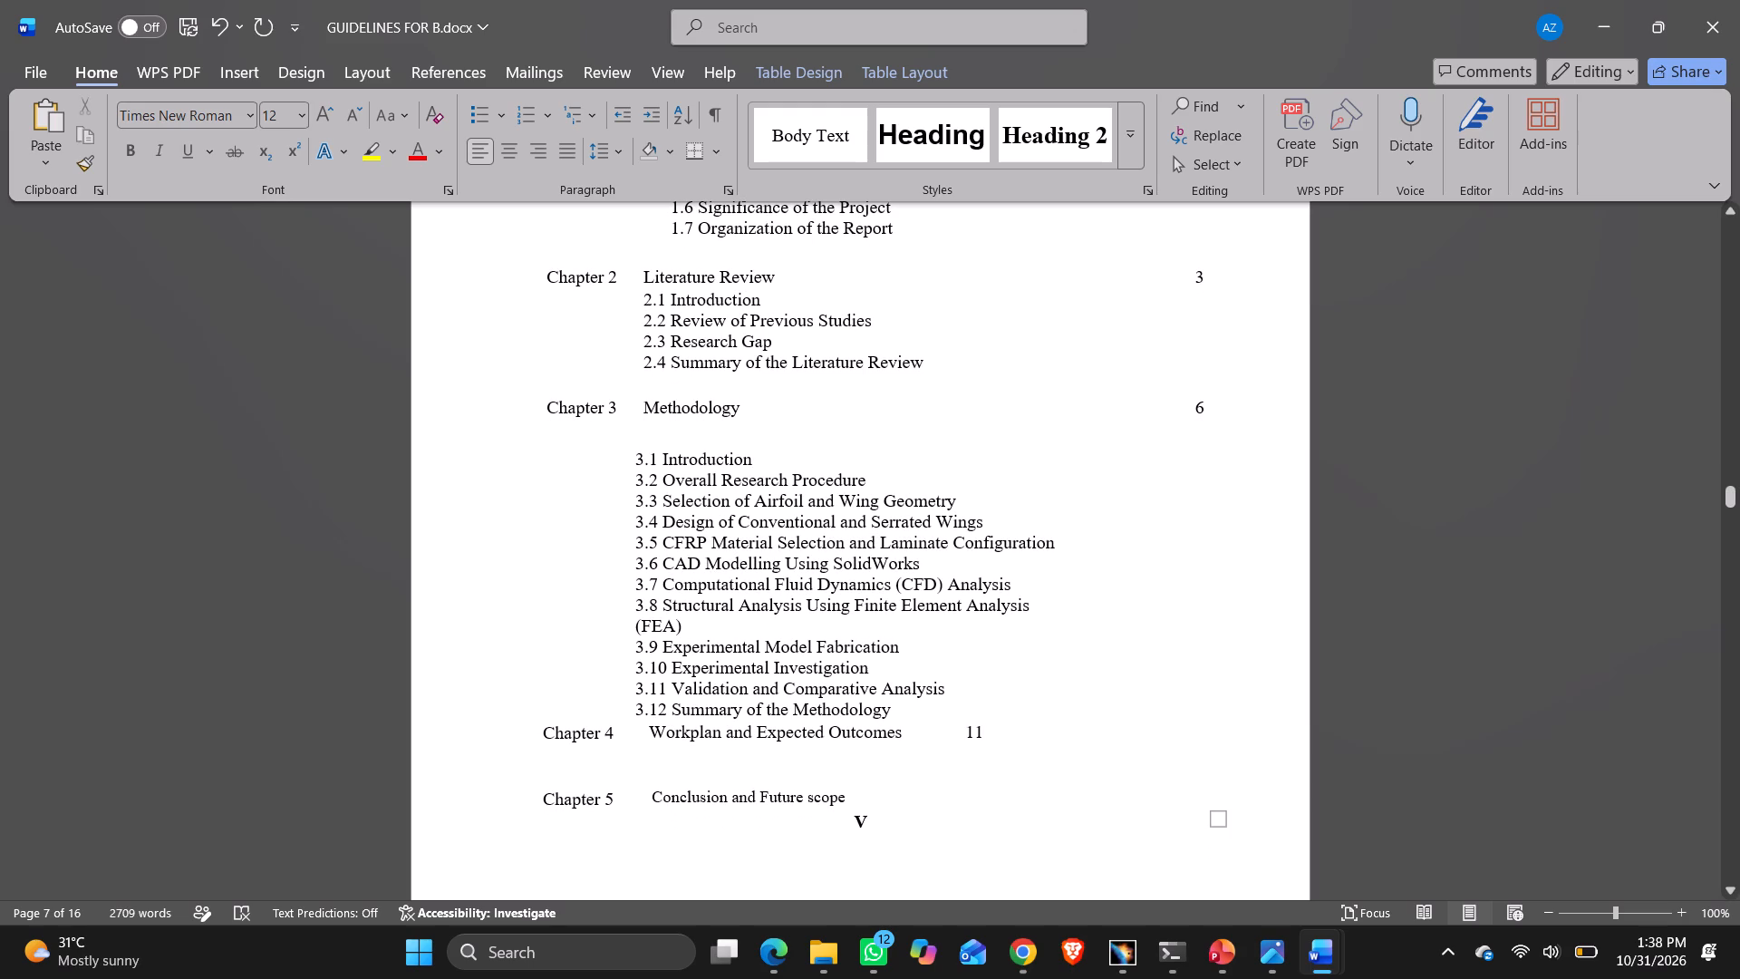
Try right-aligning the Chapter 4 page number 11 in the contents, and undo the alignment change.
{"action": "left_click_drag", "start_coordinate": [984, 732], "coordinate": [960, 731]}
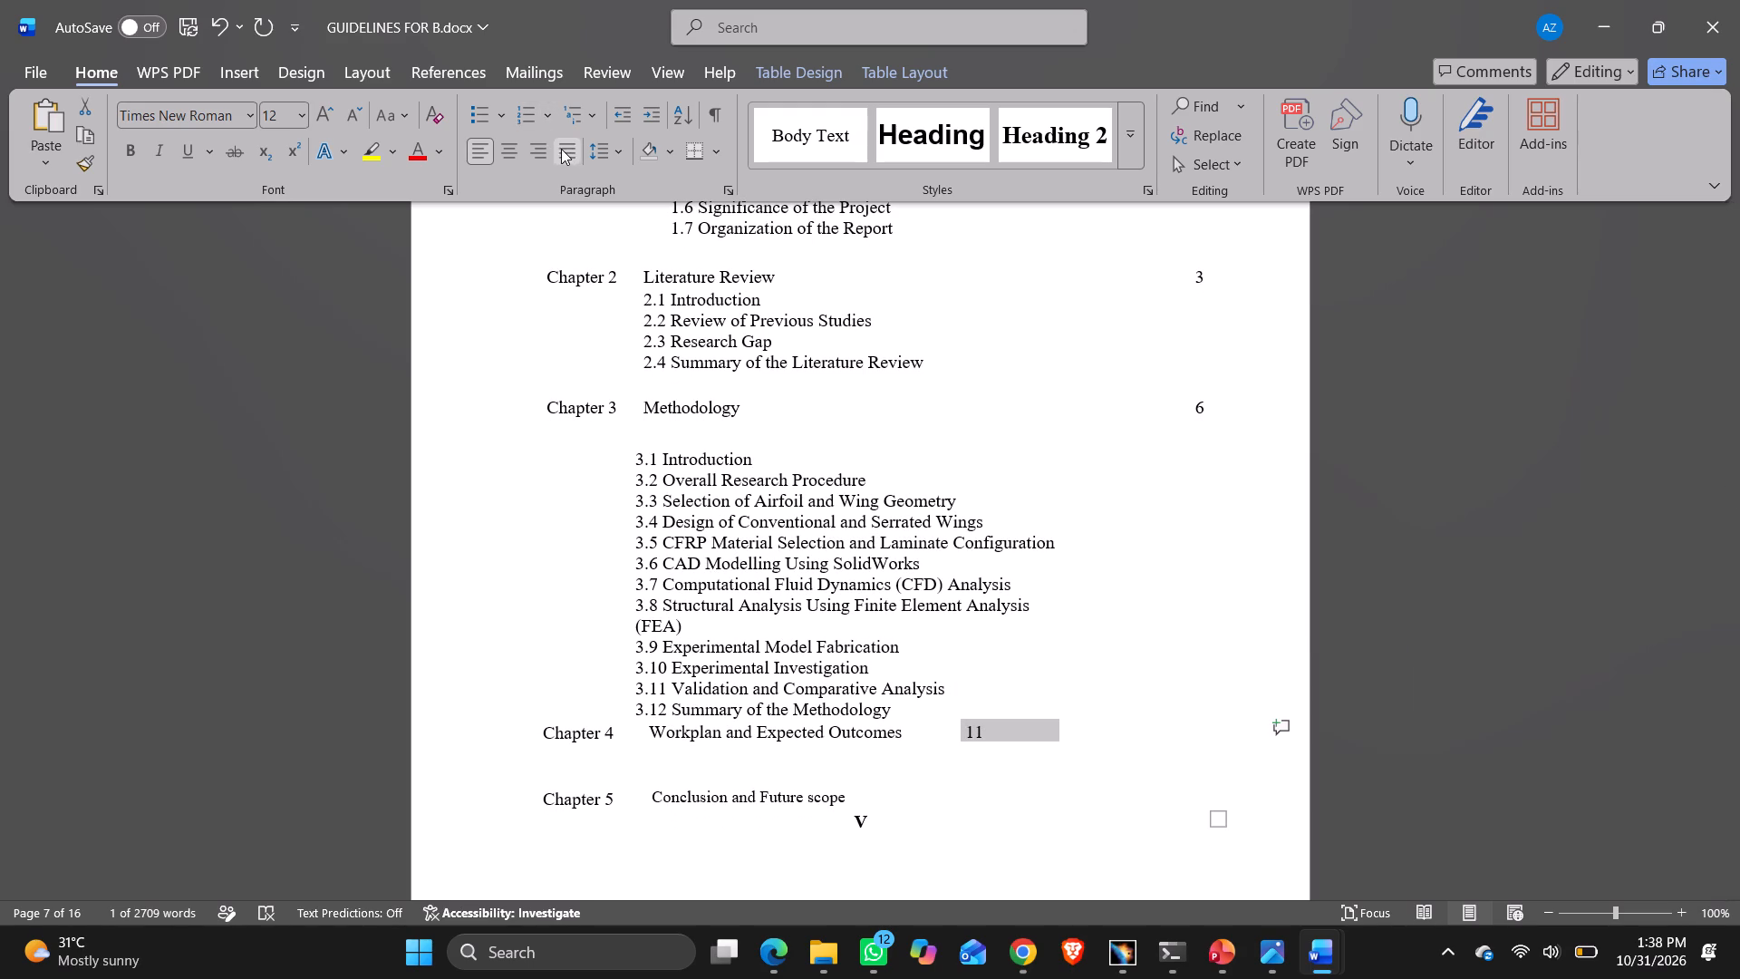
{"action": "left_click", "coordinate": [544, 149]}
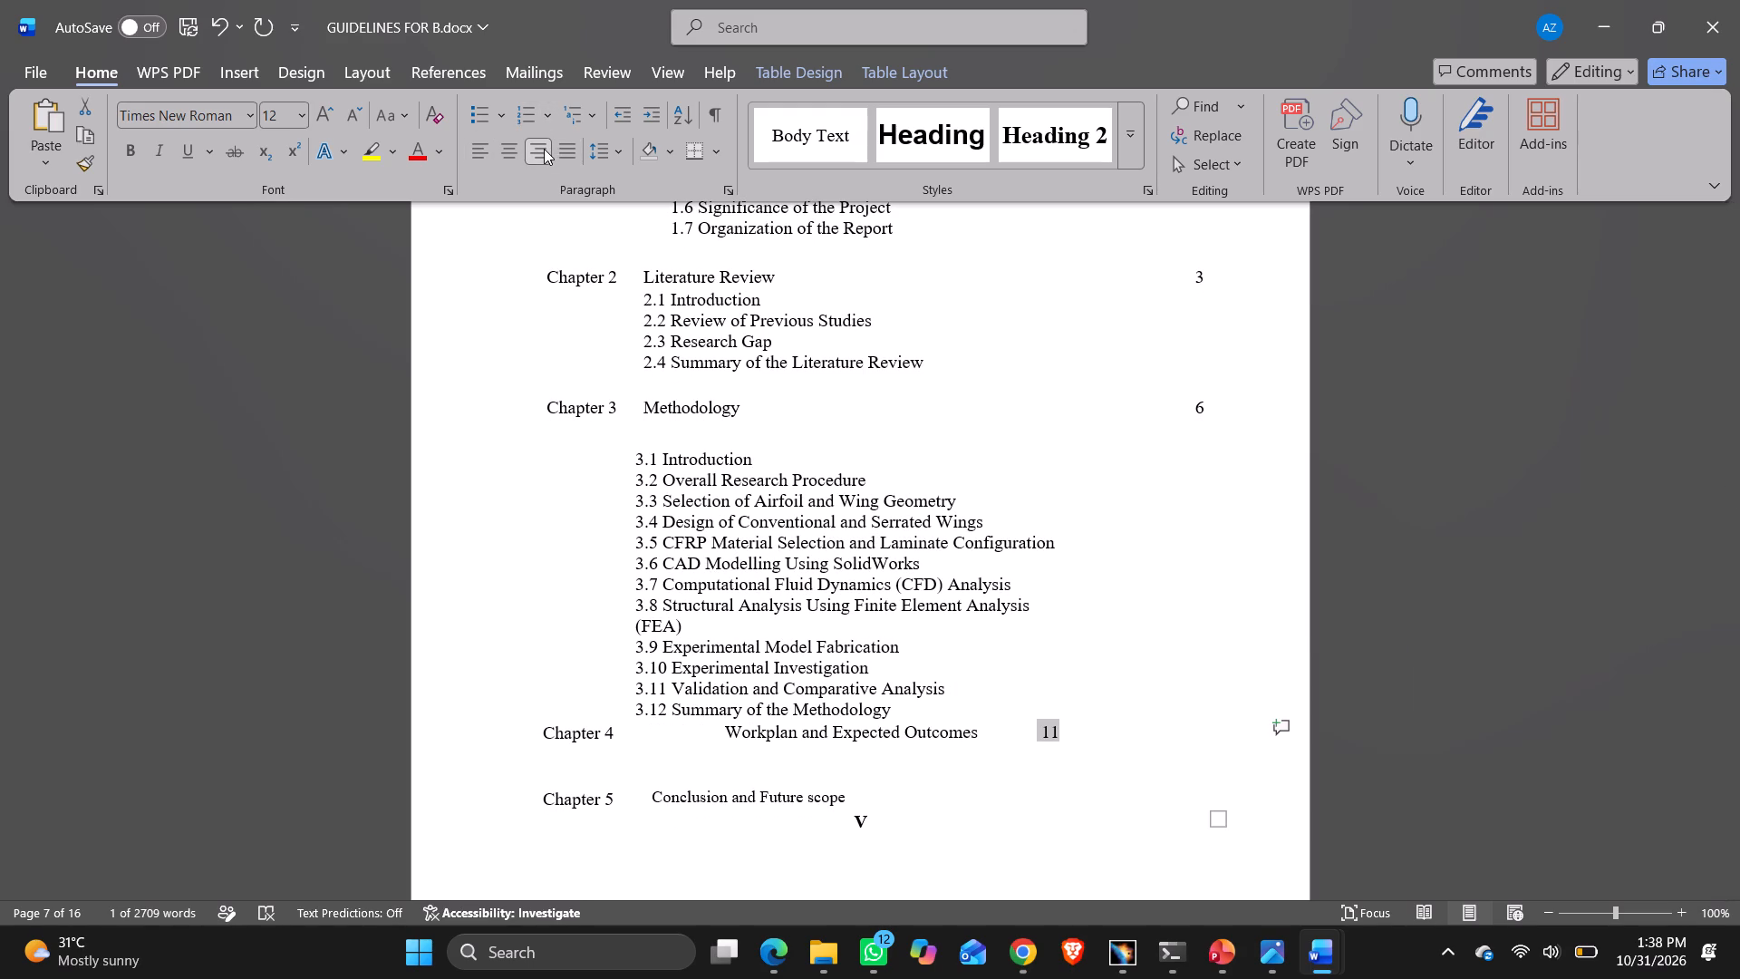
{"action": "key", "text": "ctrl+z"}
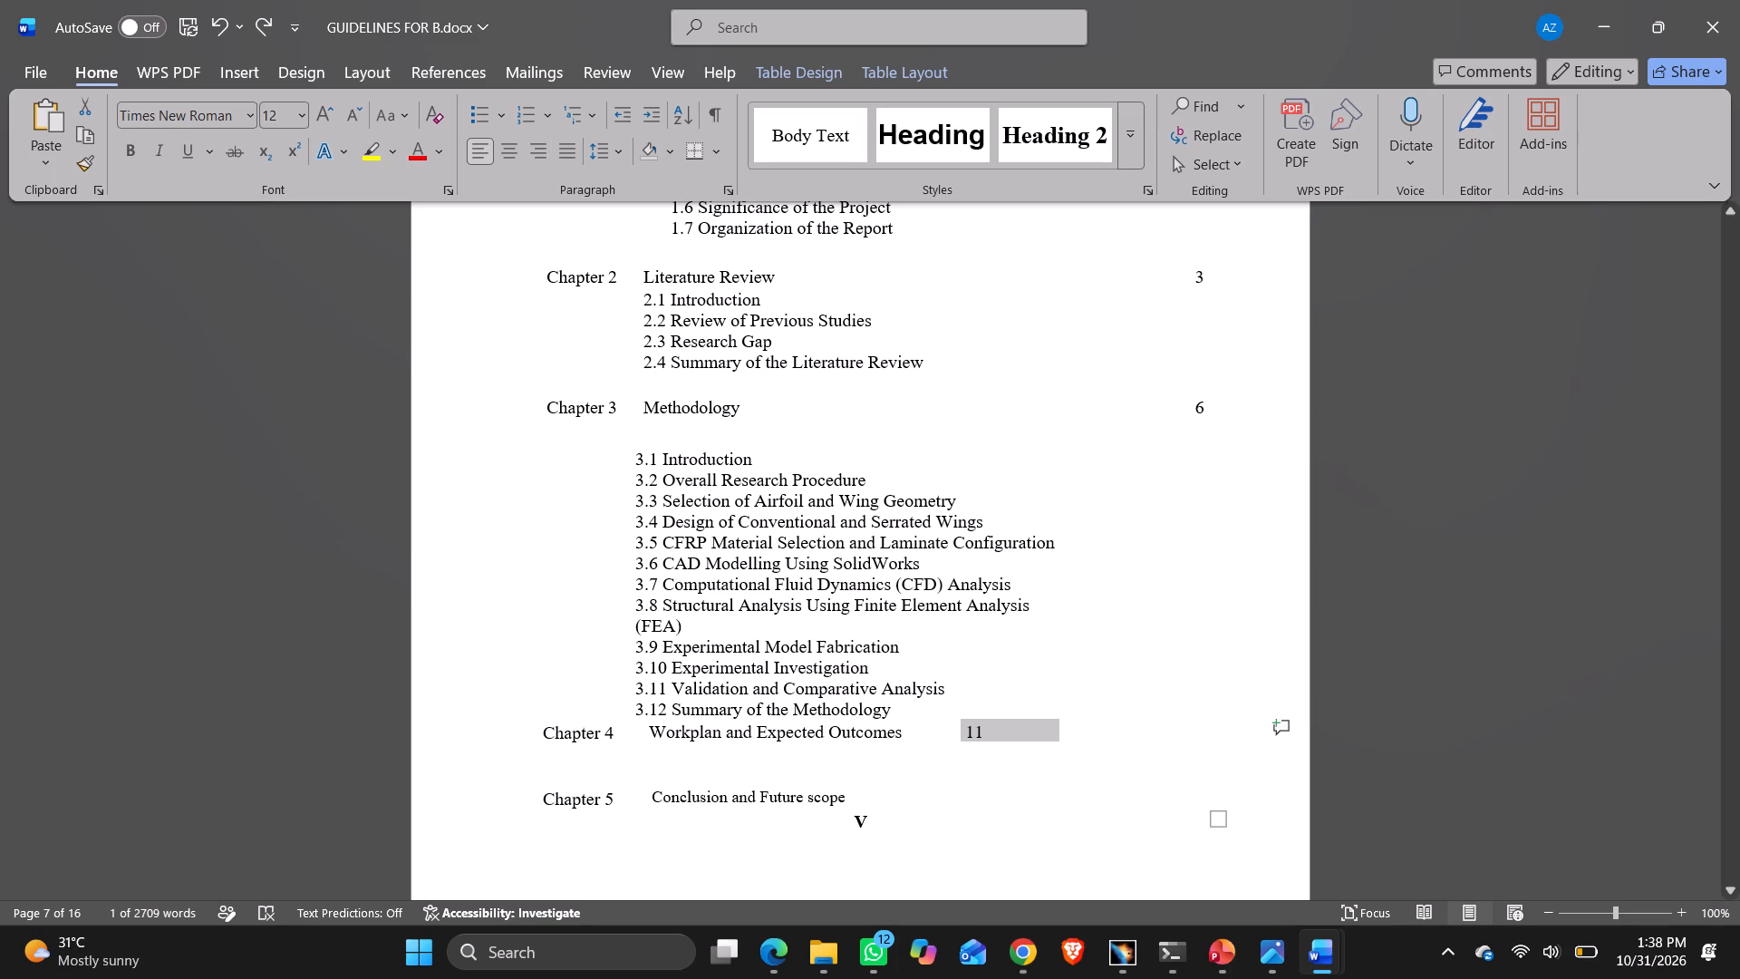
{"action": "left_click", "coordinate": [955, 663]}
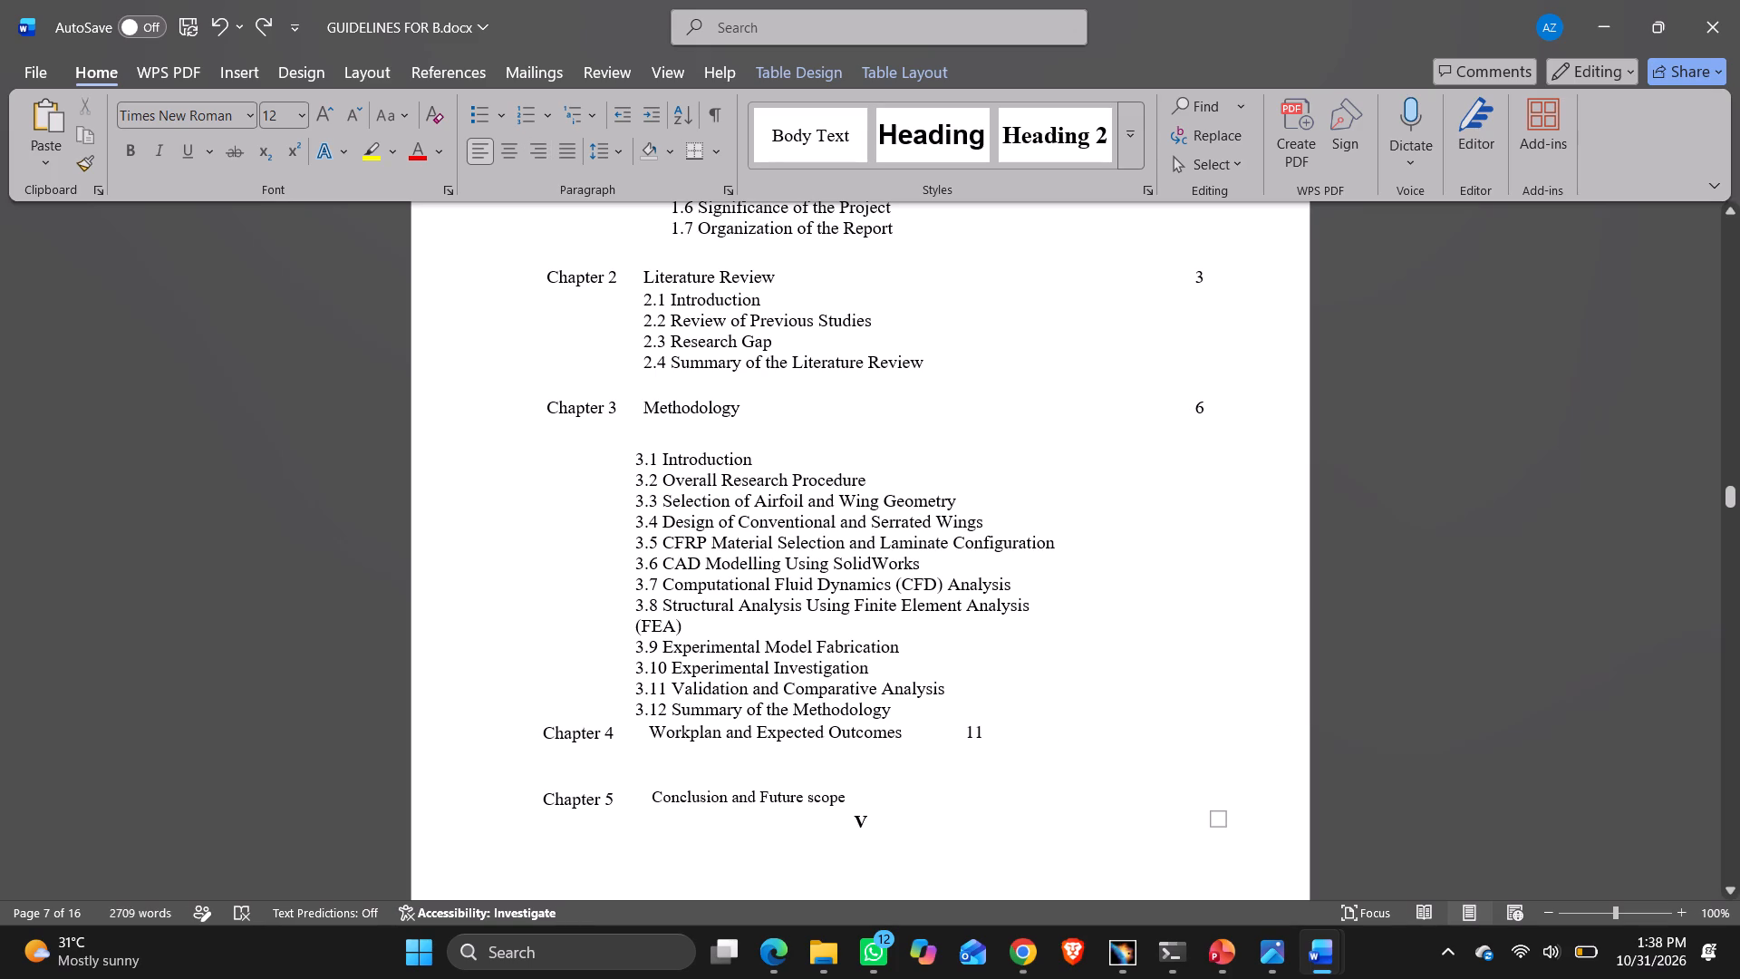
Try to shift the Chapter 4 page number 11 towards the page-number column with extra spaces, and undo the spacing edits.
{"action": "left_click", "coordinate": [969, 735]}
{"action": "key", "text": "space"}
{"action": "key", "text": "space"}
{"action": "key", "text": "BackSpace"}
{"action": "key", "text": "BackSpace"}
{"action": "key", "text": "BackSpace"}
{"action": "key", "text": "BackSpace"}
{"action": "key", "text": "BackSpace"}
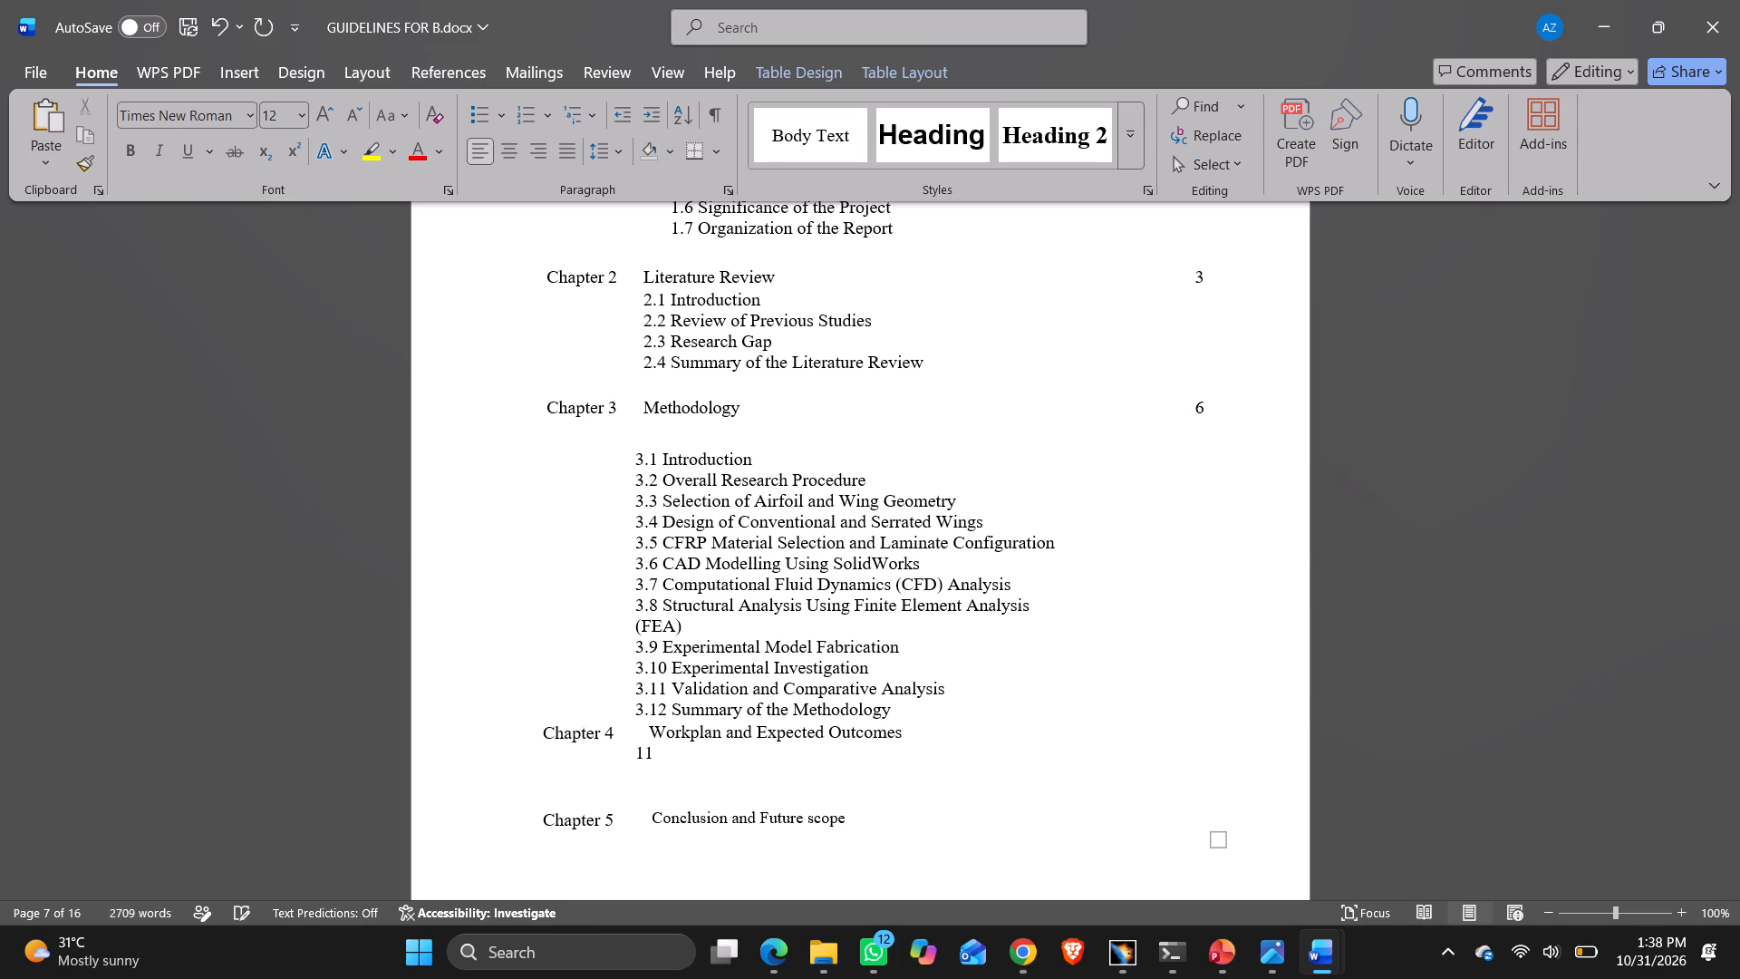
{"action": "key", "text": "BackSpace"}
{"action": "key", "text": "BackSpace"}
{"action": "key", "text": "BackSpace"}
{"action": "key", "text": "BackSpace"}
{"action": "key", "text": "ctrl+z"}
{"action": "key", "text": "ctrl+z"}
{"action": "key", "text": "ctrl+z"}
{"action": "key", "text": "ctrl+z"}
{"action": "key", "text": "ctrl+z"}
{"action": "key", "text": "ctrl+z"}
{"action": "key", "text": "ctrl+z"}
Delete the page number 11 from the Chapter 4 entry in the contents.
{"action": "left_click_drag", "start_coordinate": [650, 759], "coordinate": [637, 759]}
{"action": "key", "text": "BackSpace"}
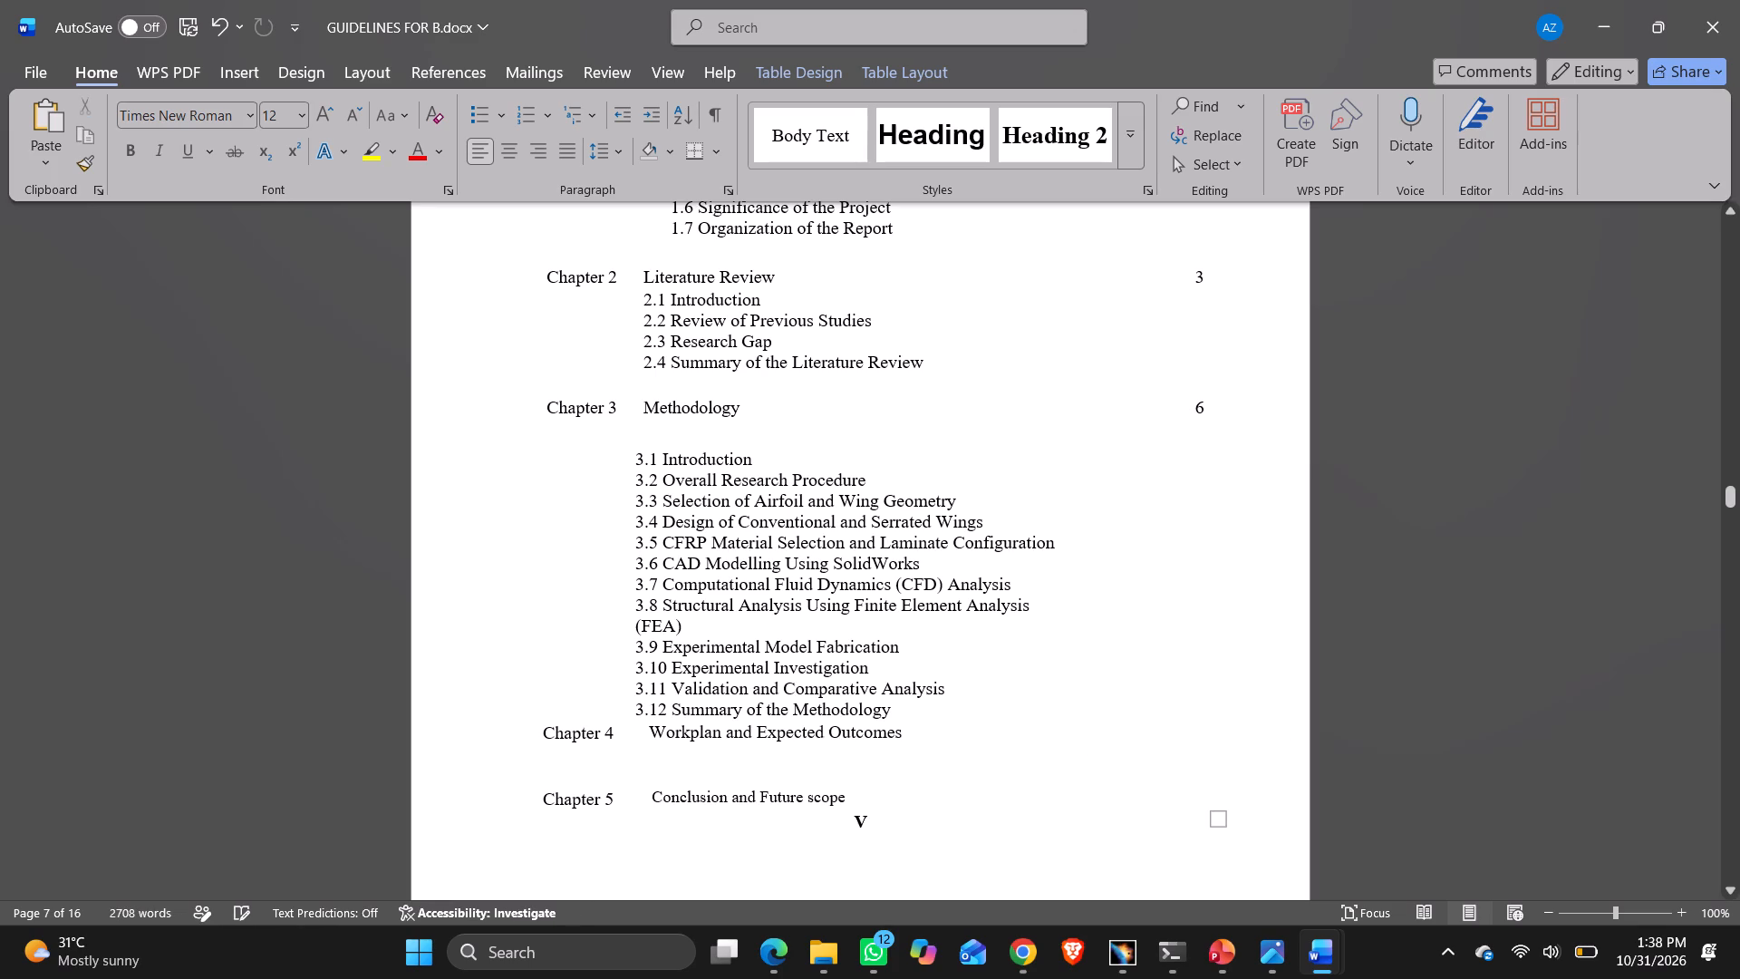
Insert a new column after the page-number column of the contents table.
{"action": "left_click", "coordinate": [1190, 409]}
{"action": "left_click", "coordinate": [1192, 409]}
{"action": "left_click", "coordinate": [1192, 267]}
{"action": "scroll", "coordinate": [1192, 267], "scroll_direction": "up", "scroll_amount": 1}
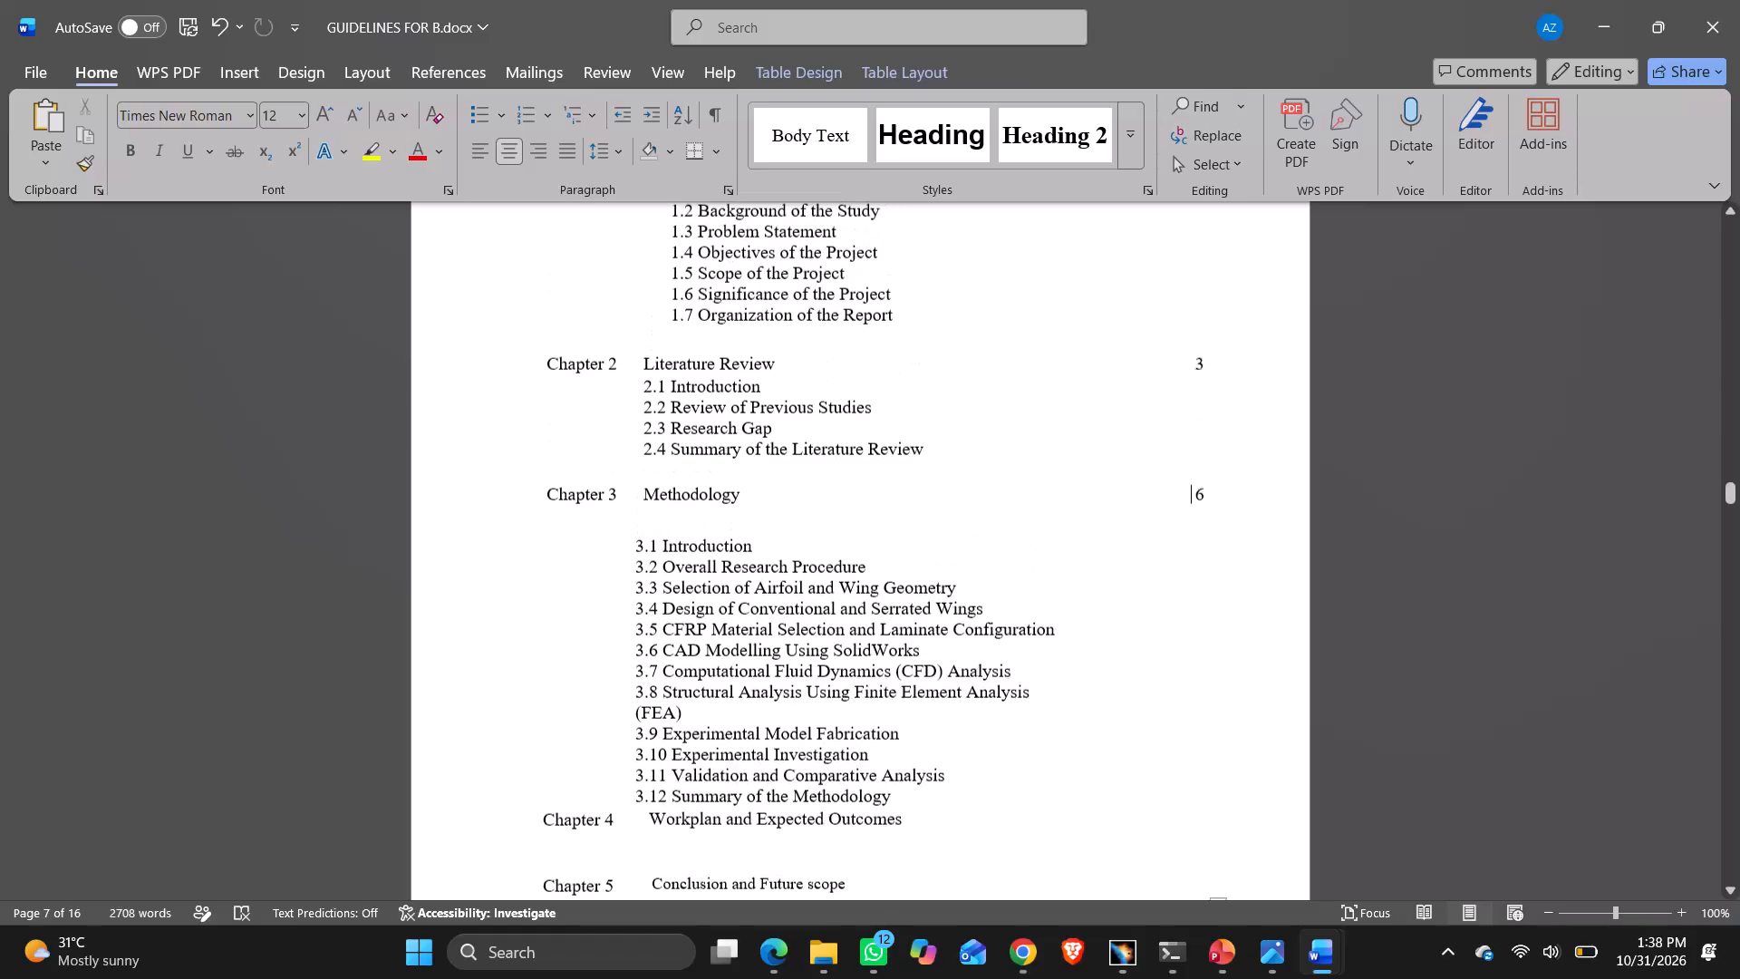
{"action": "scroll", "coordinate": [1192, 267], "scroll_direction": "up", "scroll_amount": 1}
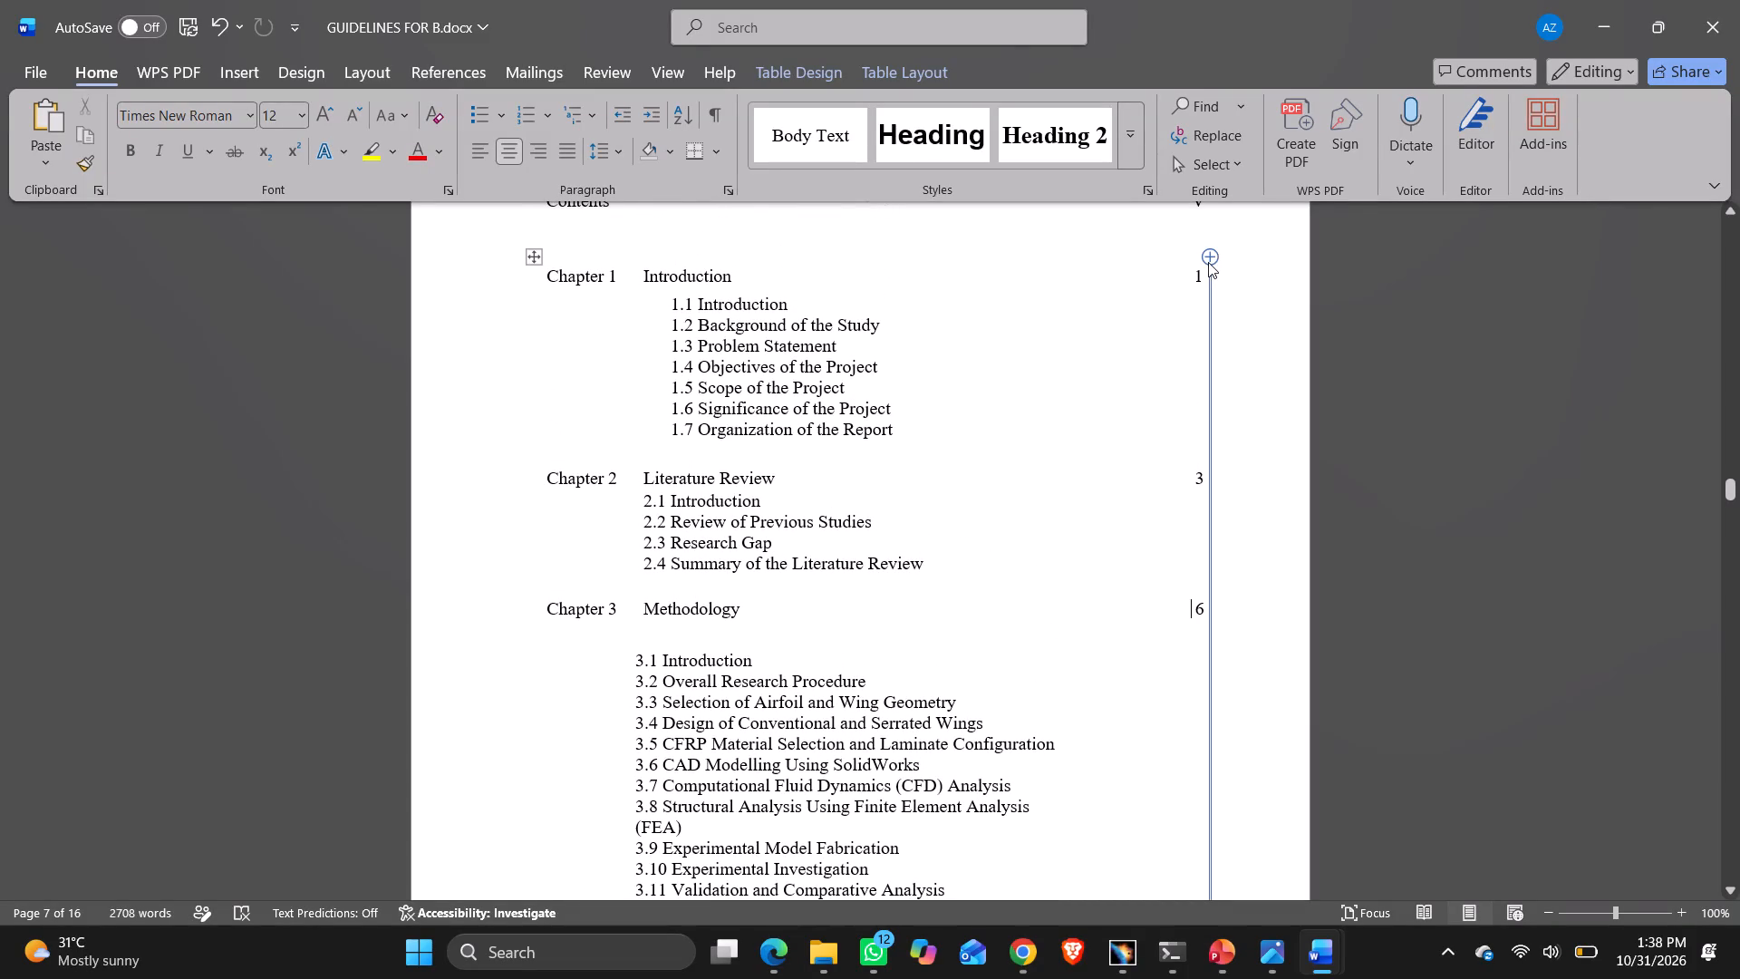
{"action": "left_click", "coordinate": [1208, 262]}
Enter page number 11 on the same line as "Workplan and Expected Outcomes" in the contents, separated from the title by spaces.
{"action": "scroll", "coordinate": [1140, 551], "scroll_direction": "down", "scroll_amount": 3}
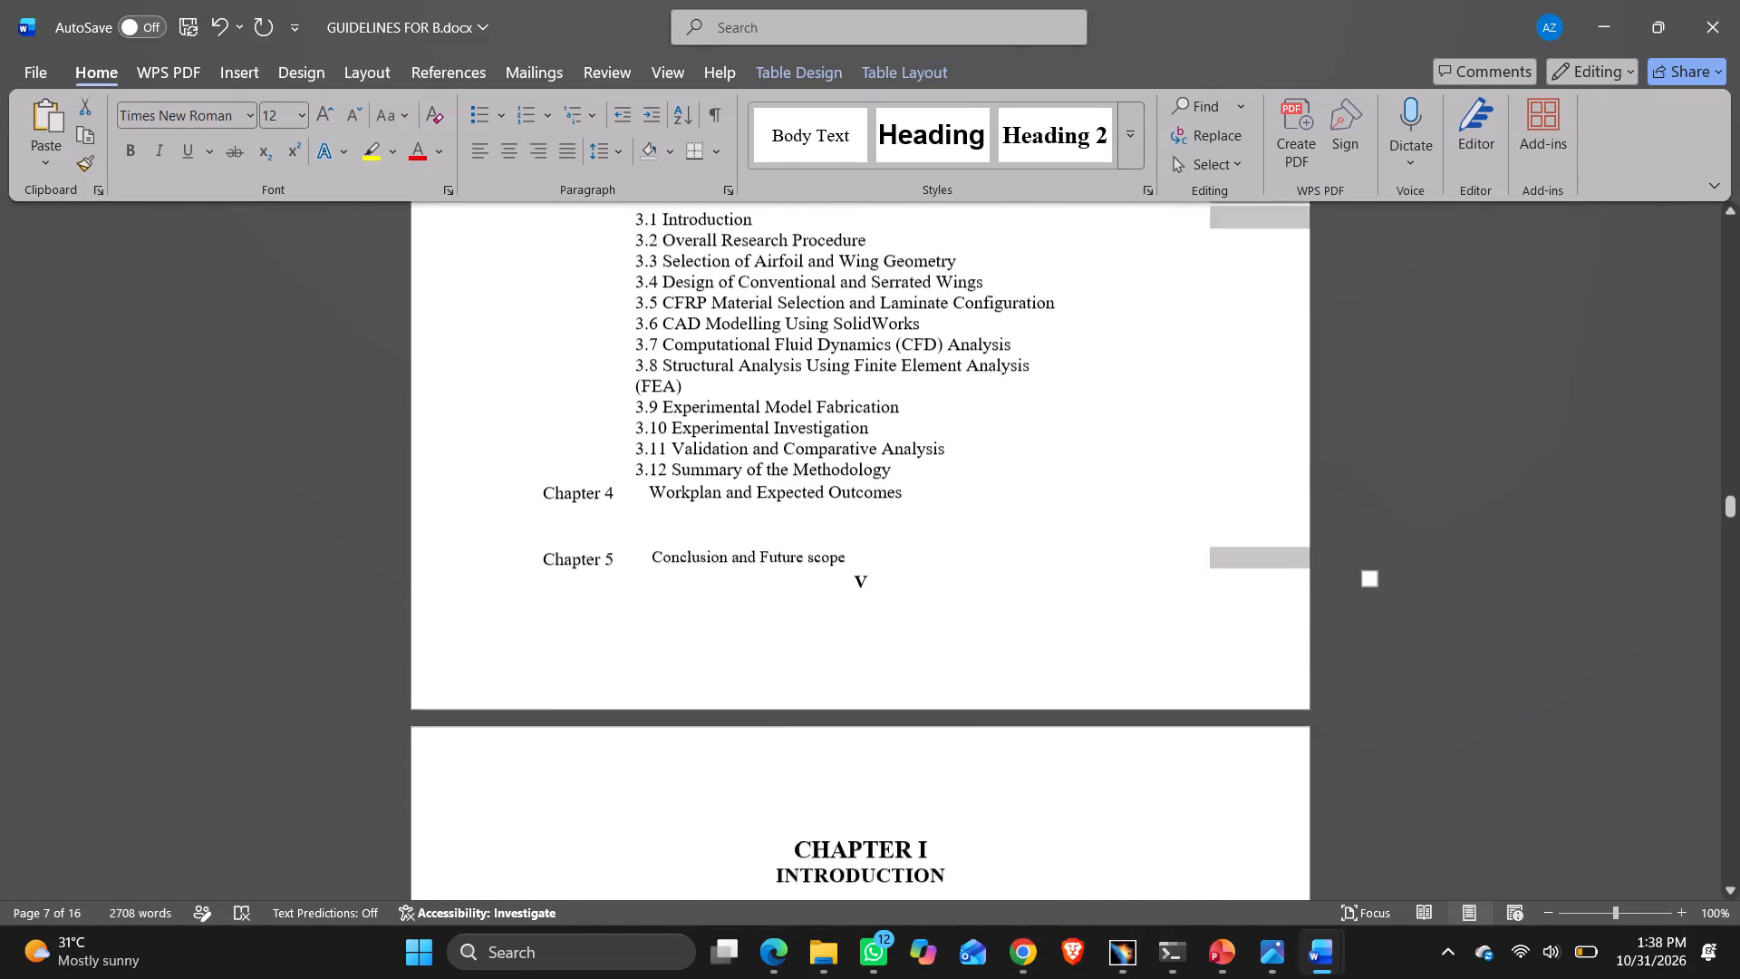
{"action": "scroll", "coordinate": [1140, 551], "scroll_direction": "up", "scroll_amount": 1}
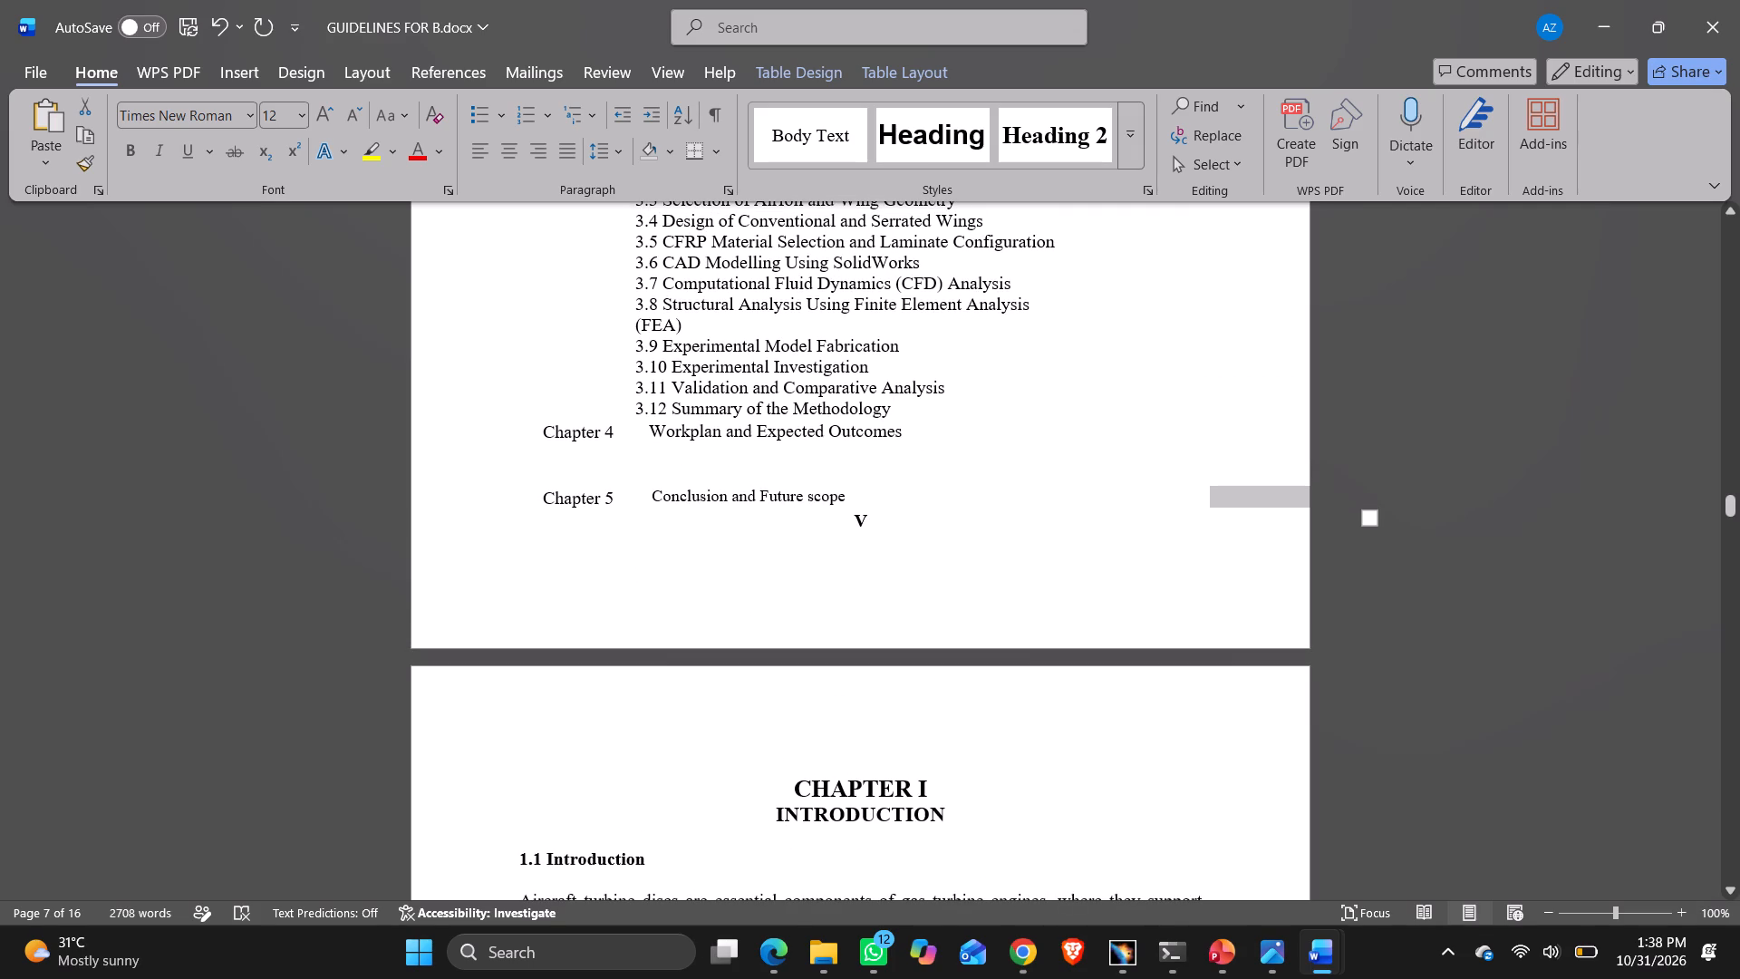
{"action": "left_click", "coordinate": [905, 432]}
{"action": "key", "text": "space"}
{"action": "key", "text": "space"}
{"action": "key", "text": "space"}
{"action": "key", "text": "space"}
{"action": "key", "text": "space"}
{"action": "key", "text": "space"}
{"action": "key", "text": "space"}
{"action": "key", "text": "space"}
{"action": "key", "text": "space"}
{"action": "key", "text": "space"}
{"action": "key", "text": "space"}
{"action": "key", "text": "space"}
{"action": "key", "text": "space"}
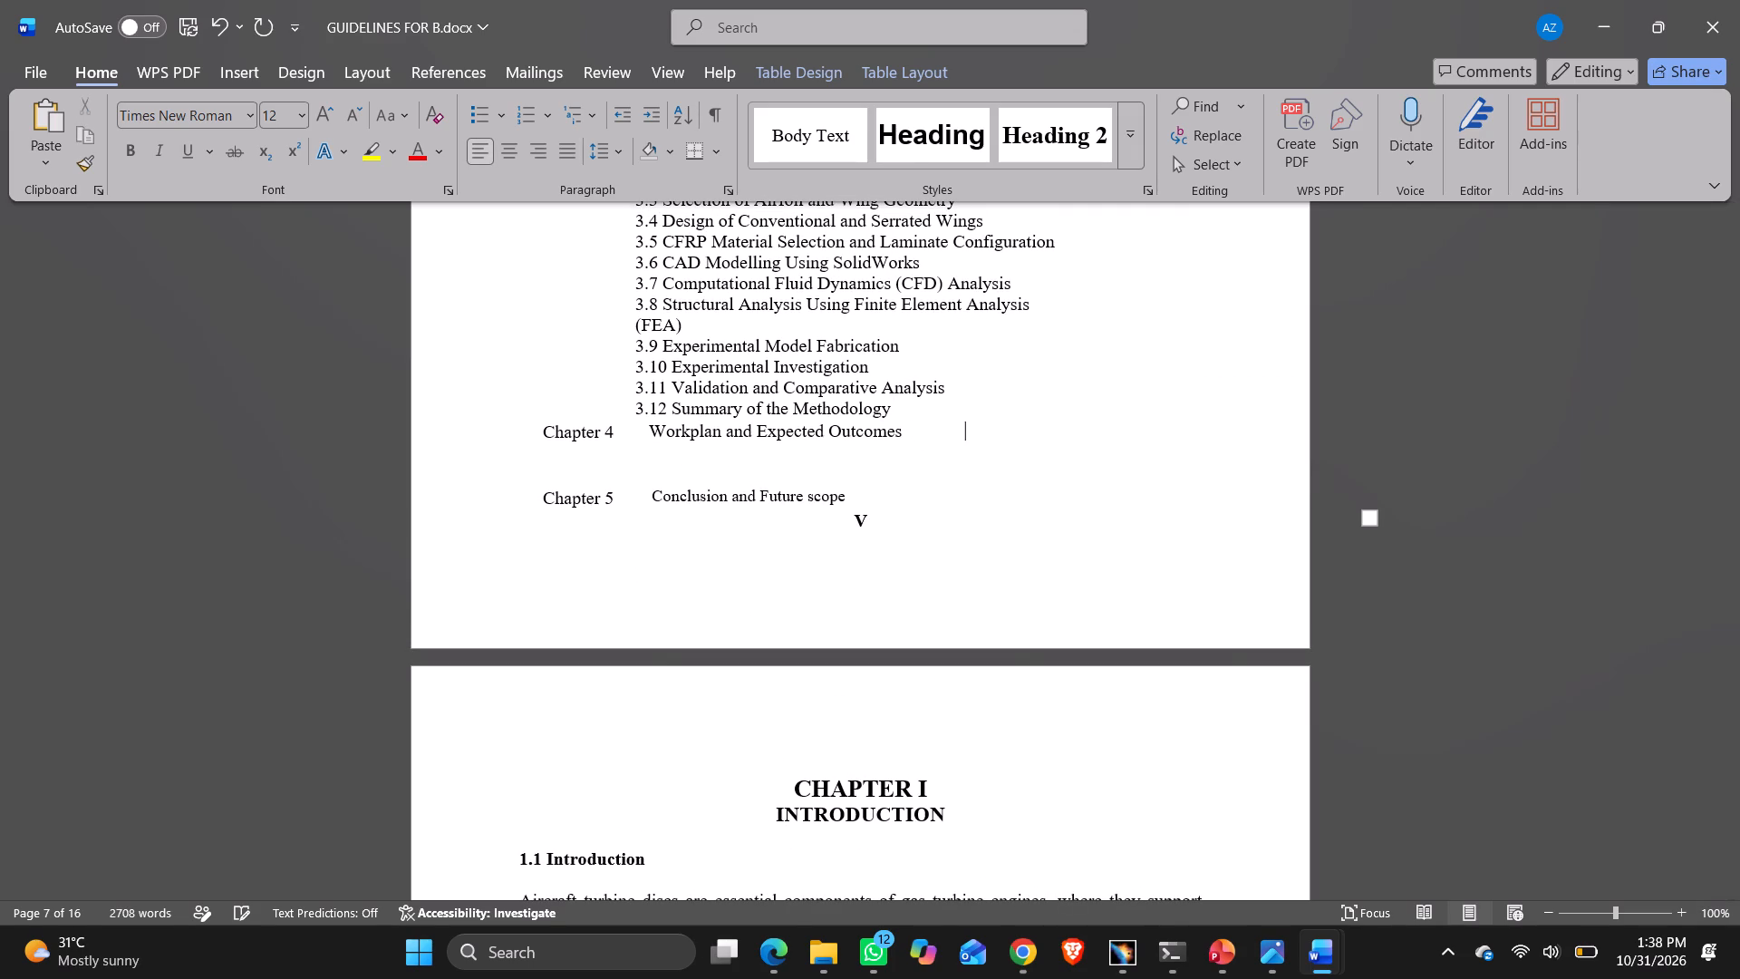
{"action": "key", "text": "space"}
{"action": "key", "text": "space"}
{"action": "key", "text": "space"}
{"action": "key", "text": "space"}
{"action": "key", "text": "space"}
{"action": "key", "text": "space"}
{"action": "key", "text": "space"}
{"action": "key", "text": "space"}
{"action": "key", "text": "space"}
{"action": "key", "text": "space"}
{"action": "key", "text": "space"}
{"action": "key", "text": "space"}
{"action": "key", "text": "space"}
{"action": "key", "text": "space"}
{"action": "key", "text": "space"}
{"action": "key", "text": "space"}
{"action": "key", "text": "space"}
{"action": "key", "text": "space"}
{"action": "type", "text": "11"}
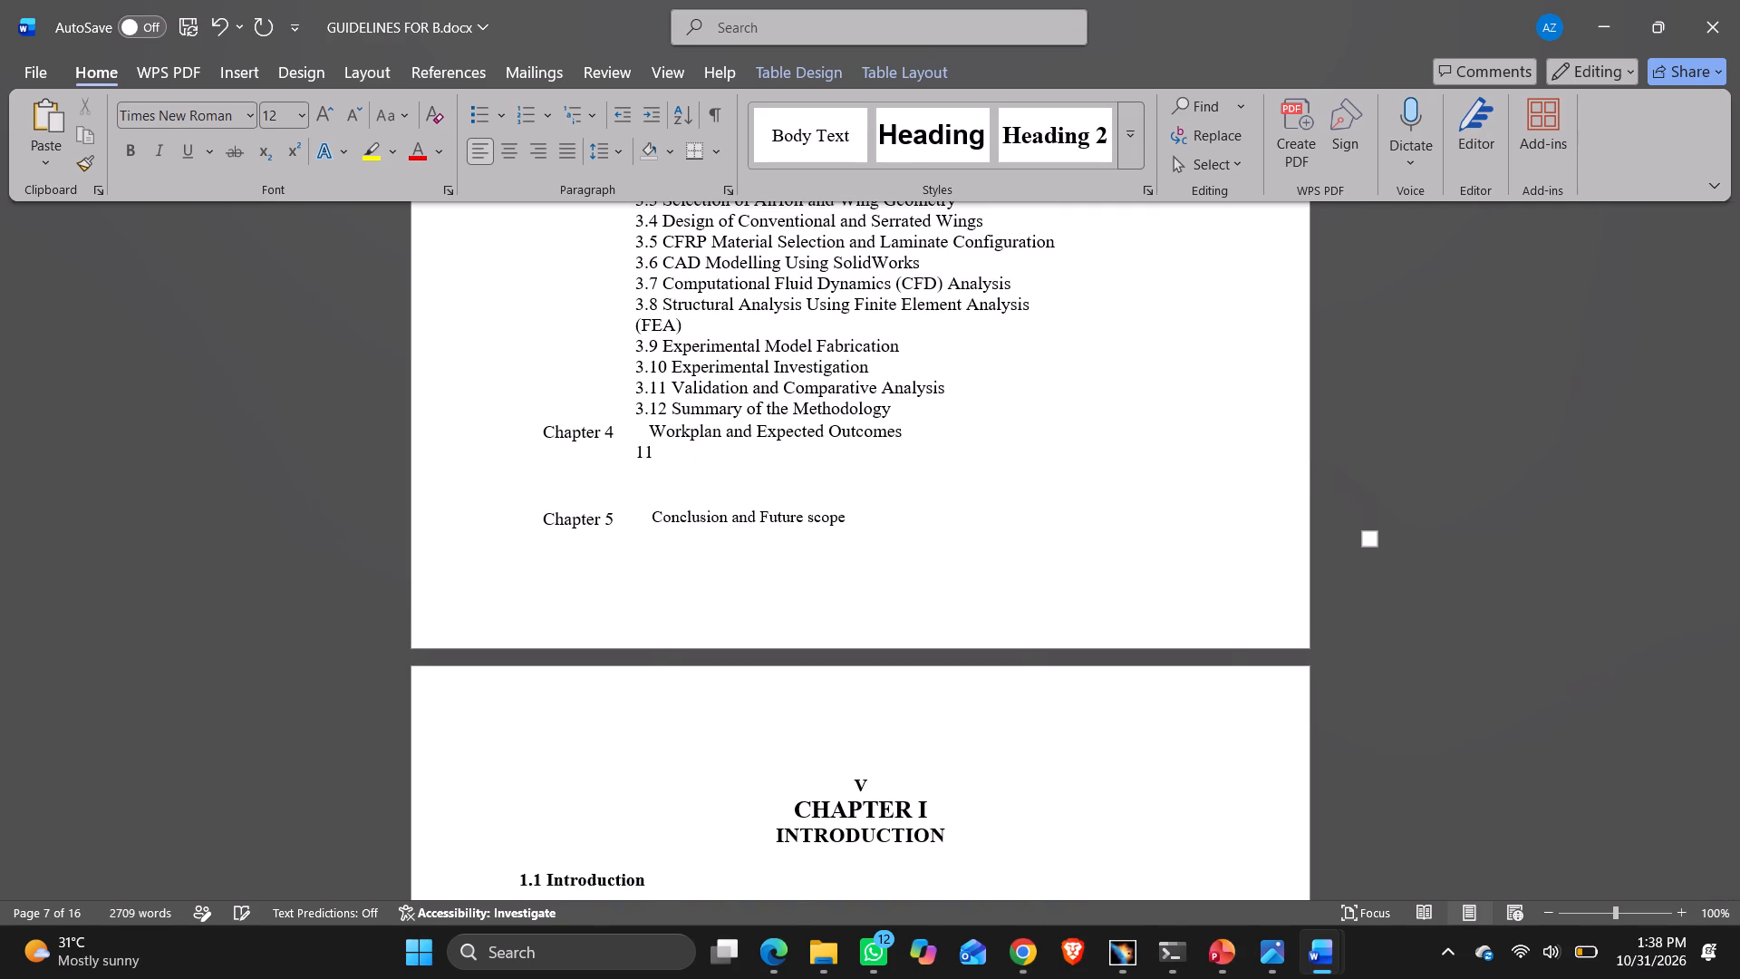
{"action": "key", "text": "BackSpace"}
{"action": "key", "text": "BackSpace"}
{"action": "key", "text": "Left"}
{"action": "key", "text": "Left"}
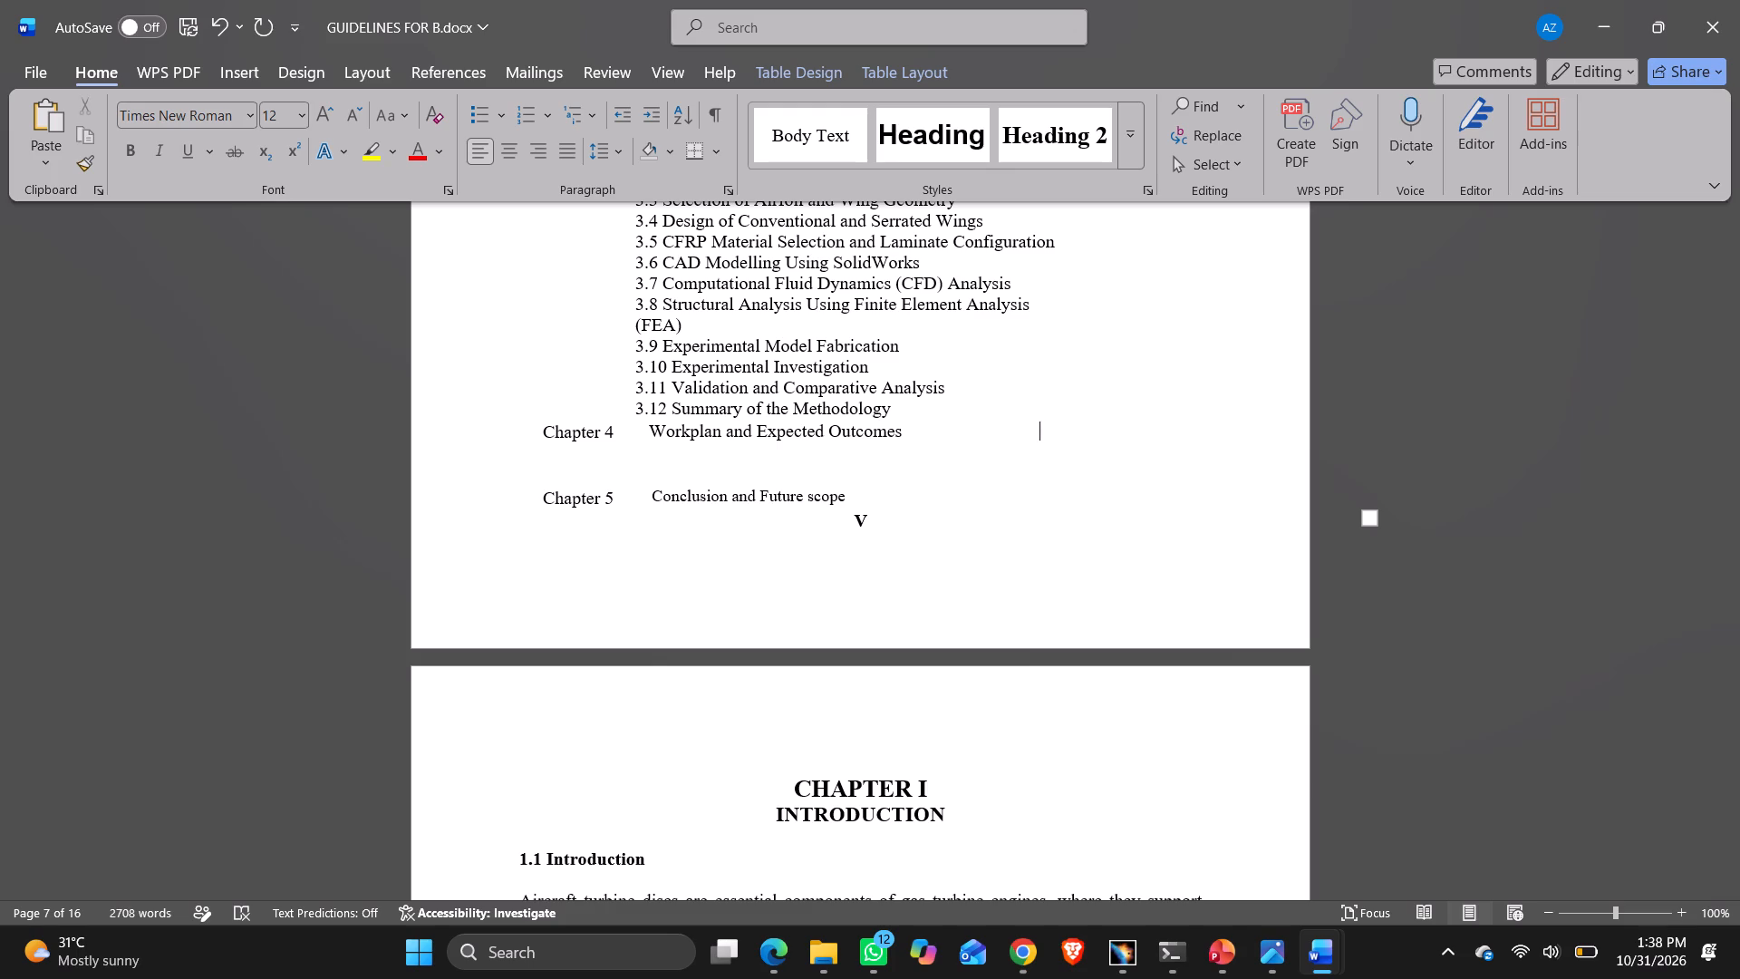
{"action": "type", "text": "11"}
Adjust the spaces before the Chapter 4 page number 11, keeping it on the same line as the chapter title.
{"action": "left_click", "coordinate": [1039, 434]}
{"action": "key", "text": "space"}
{"action": "key", "text": "space"}
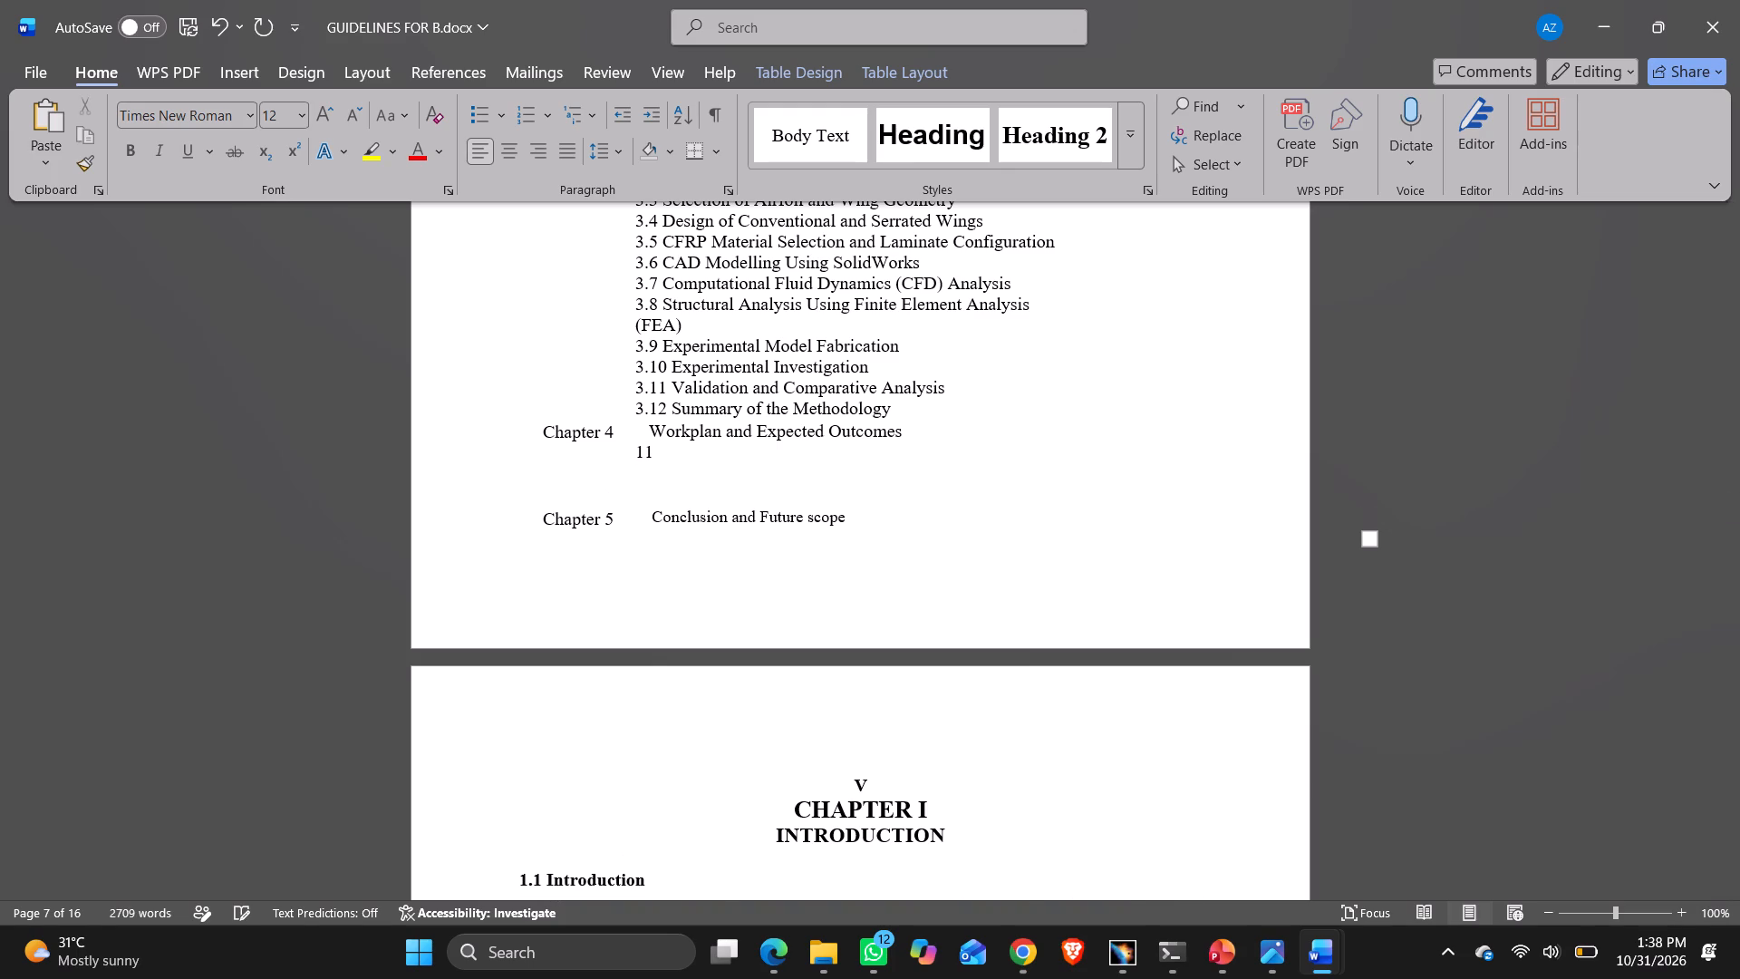
{"action": "key", "text": "BackSpace"}
{"action": "key", "text": "BackSpace"}
{"action": "key", "text": "BackSpace"}
{"action": "scroll", "coordinate": [1039, 434], "scroll_direction": "up", "scroll_amount": 1}
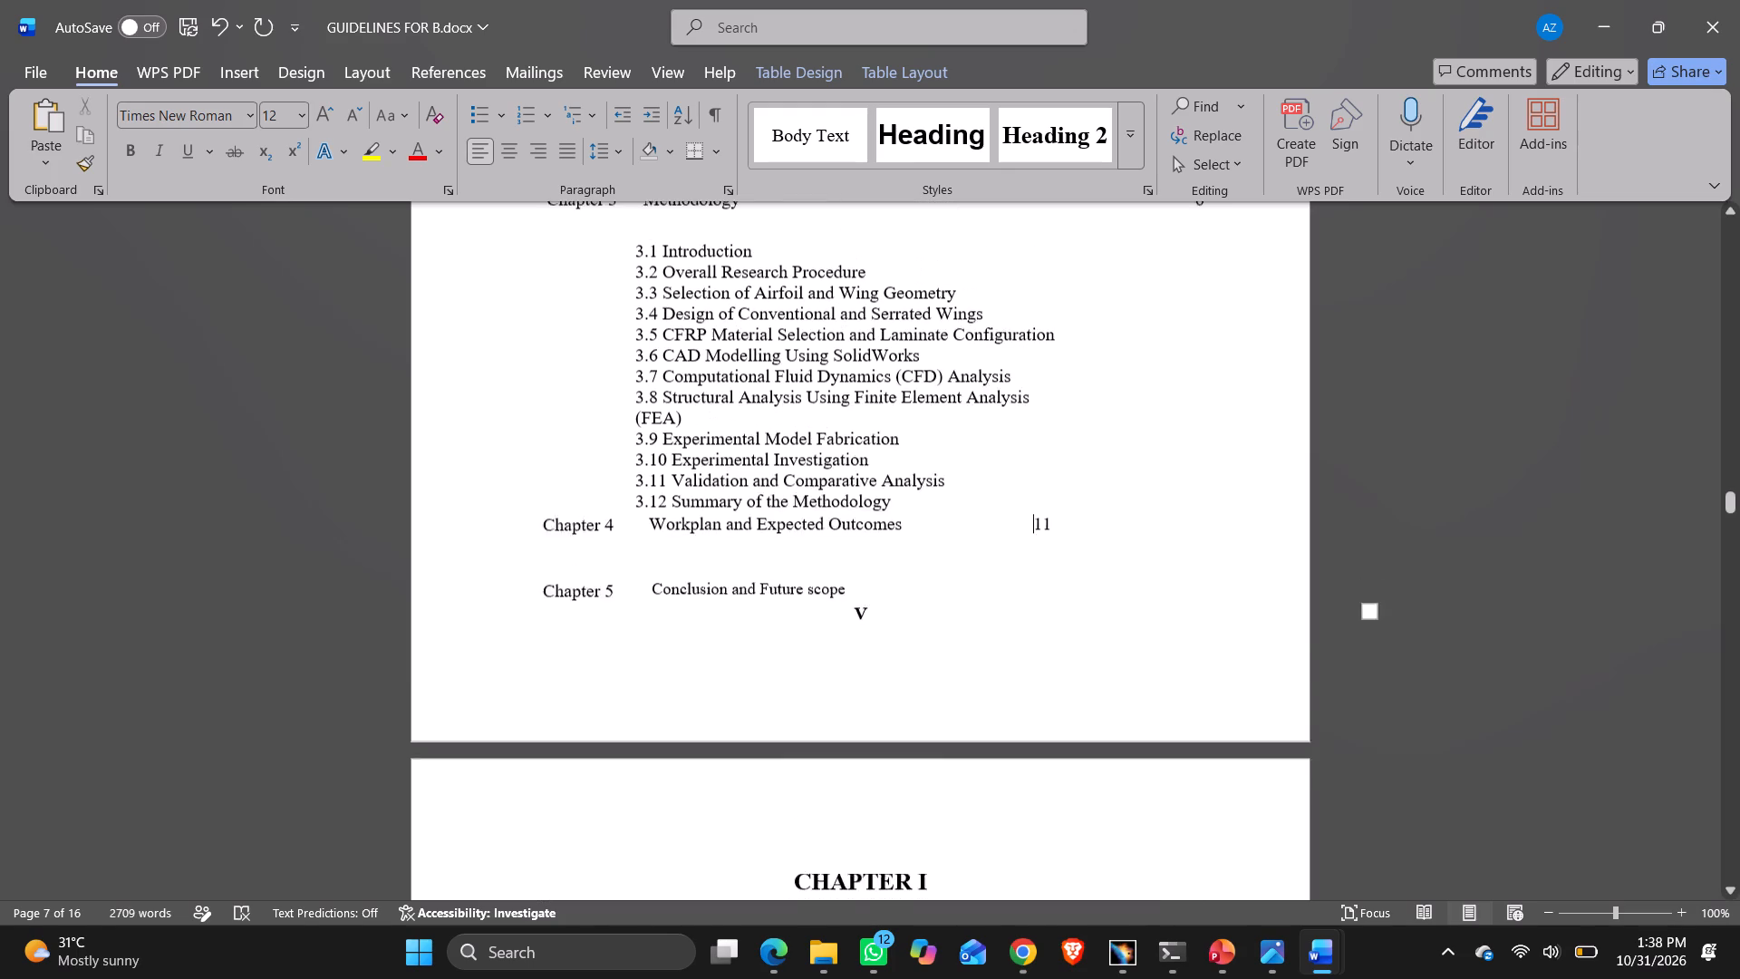
Delete the page number 11 beside "Workplan and Expected Outcomes" in the contents.
{"action": "scroll", "coordinate": [1039, 434], "scroll_direction": "up", "scroll_amount": 1}
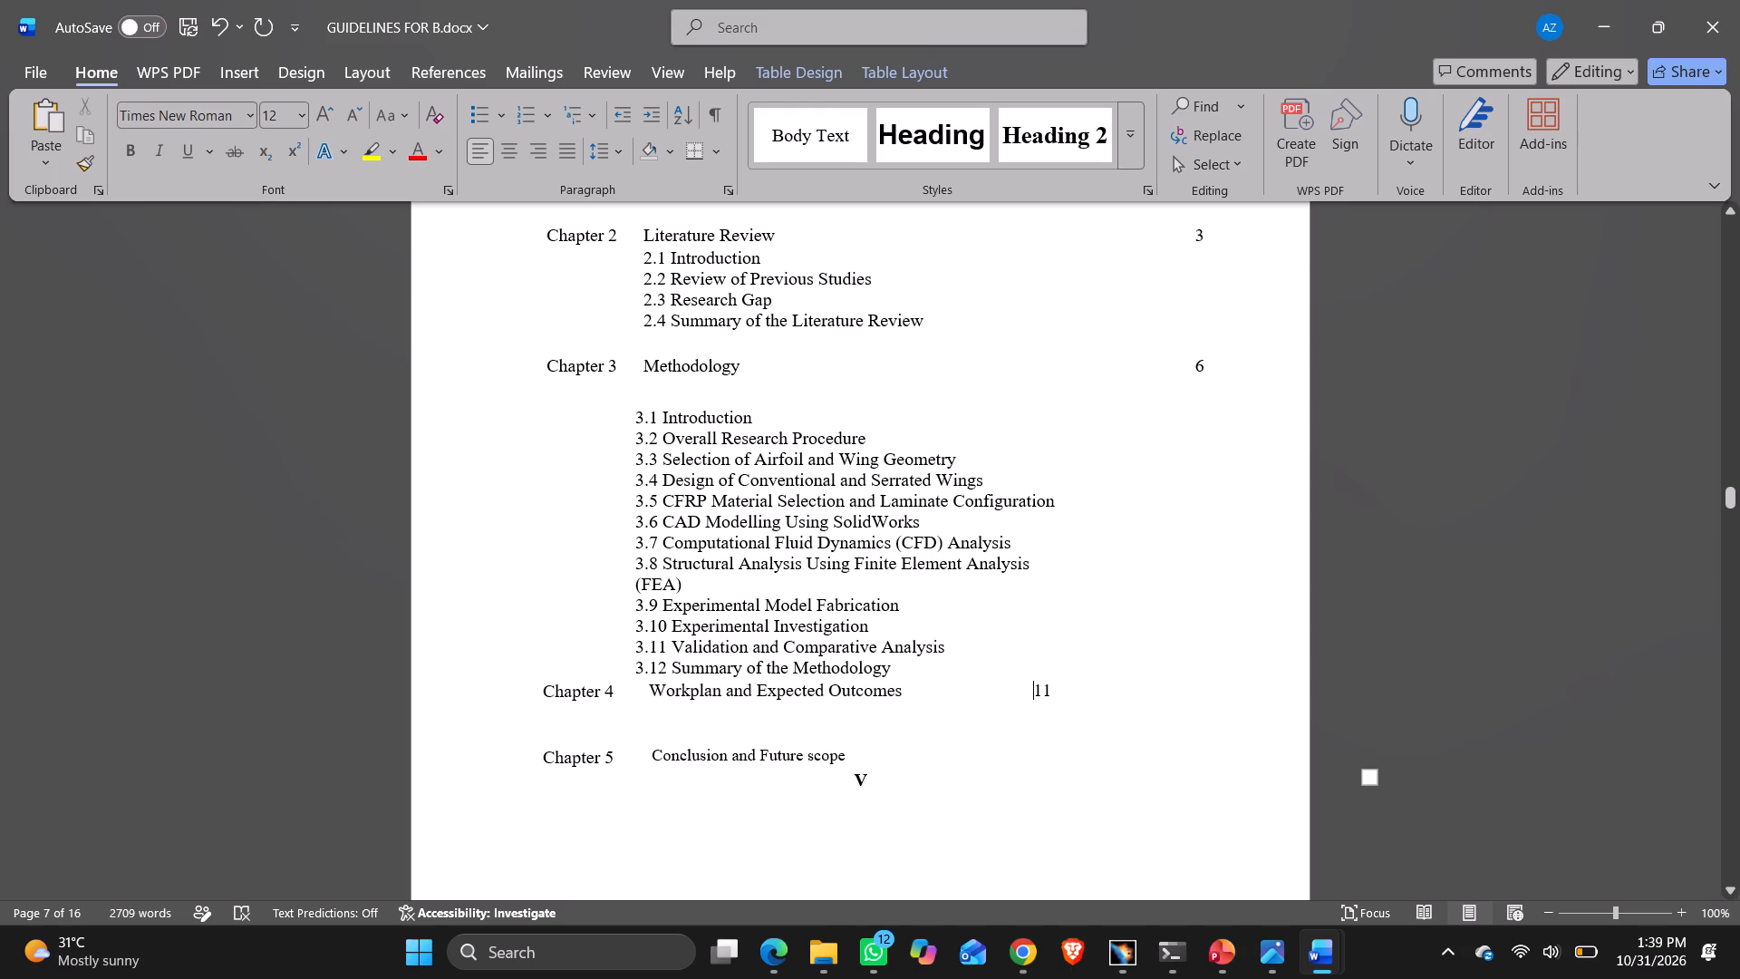
{"action": "left_click", "coordinate": [1199, 372]}
{"action": "left_click_drag", "start_coordinate": [1051, 689], "coordinate": [1034, 694]}
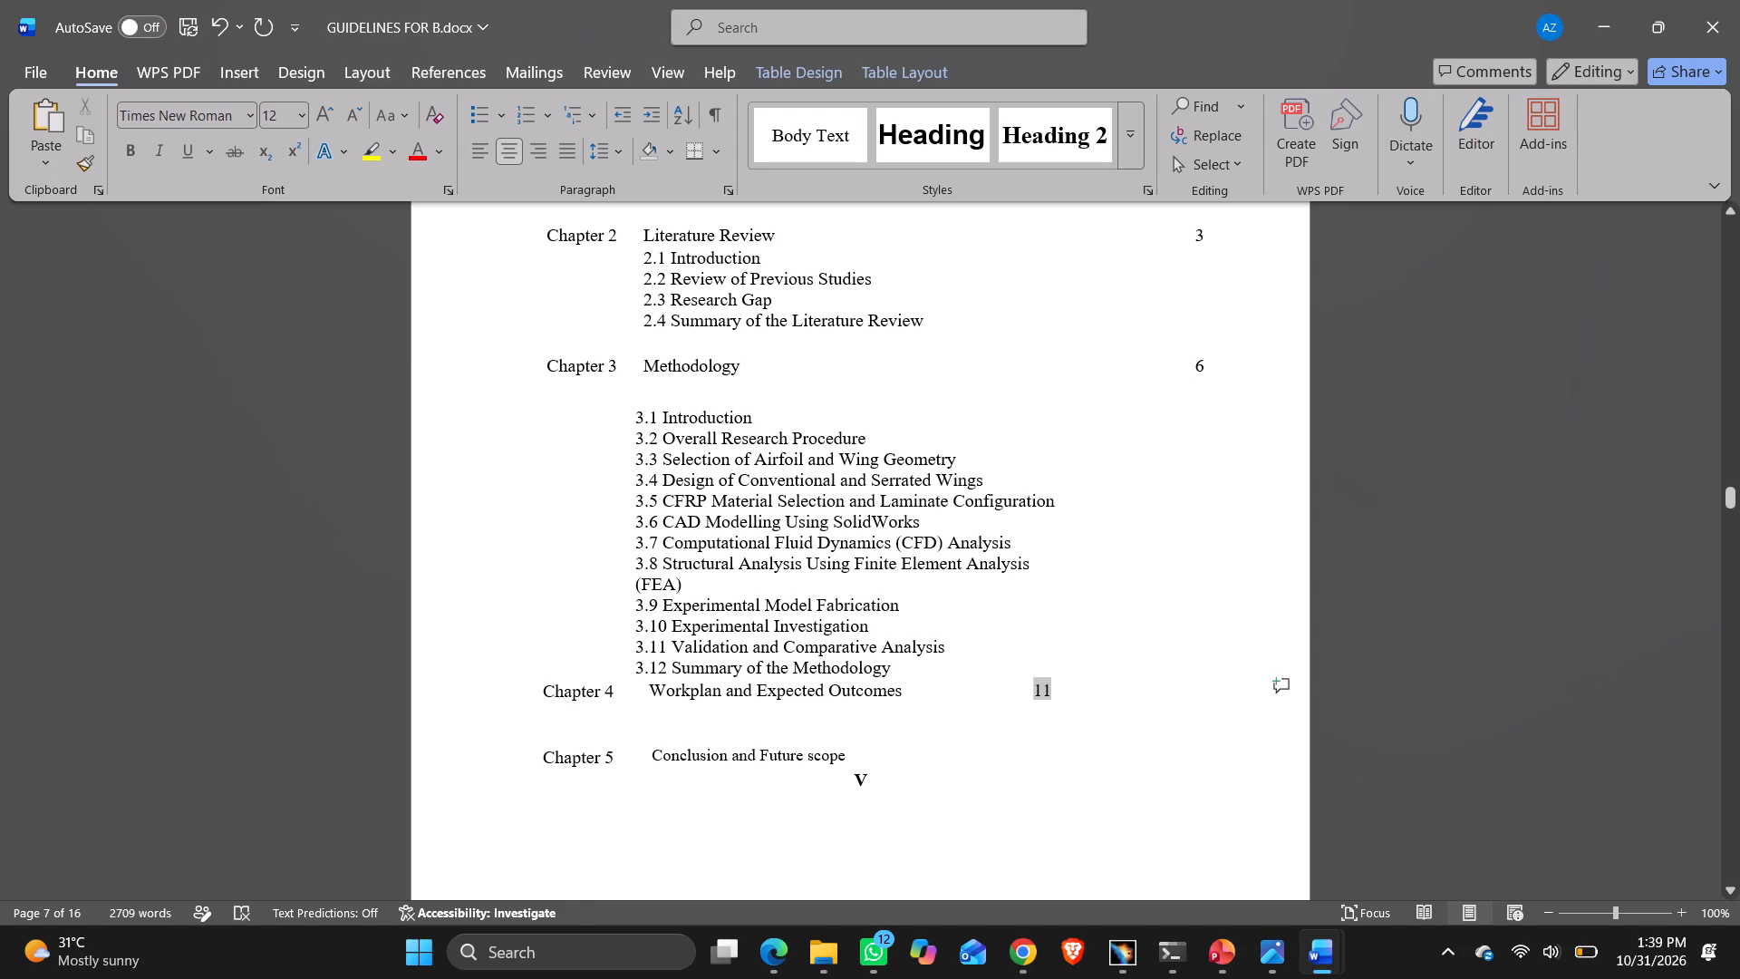
{"action": "left_click_drag", "start_coordinate": [1034, 694], "coordinate": [1032, 694]}
{"action": "key", "text": "BackSpace"}
Move the "CHAPTER II LITERATURE REVIEW" heading to the top of the following page by adding blank lines below page number 2.
{"action": "scroll", "coordinate": [1032, 694], "scroll_direction": "down", "scroll_amount": 8}
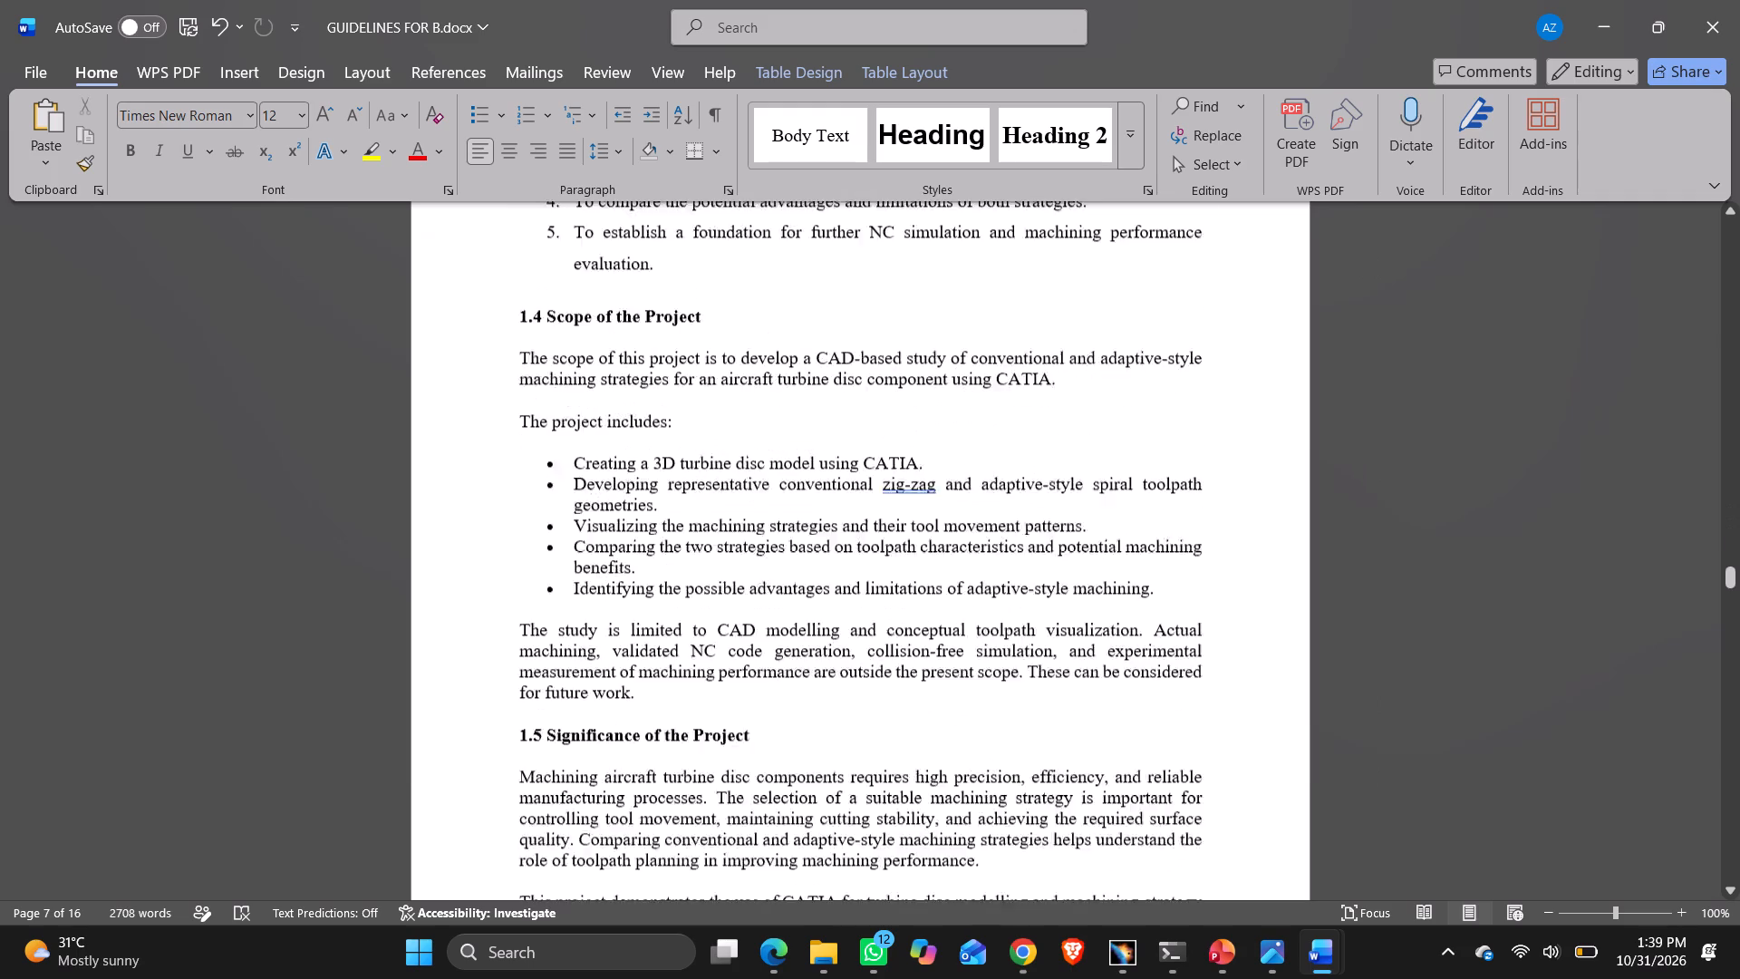
{"action": "scroll", "coordinate": [1032, 694], "scroll_direction": "down", "scroll_amount": 1}
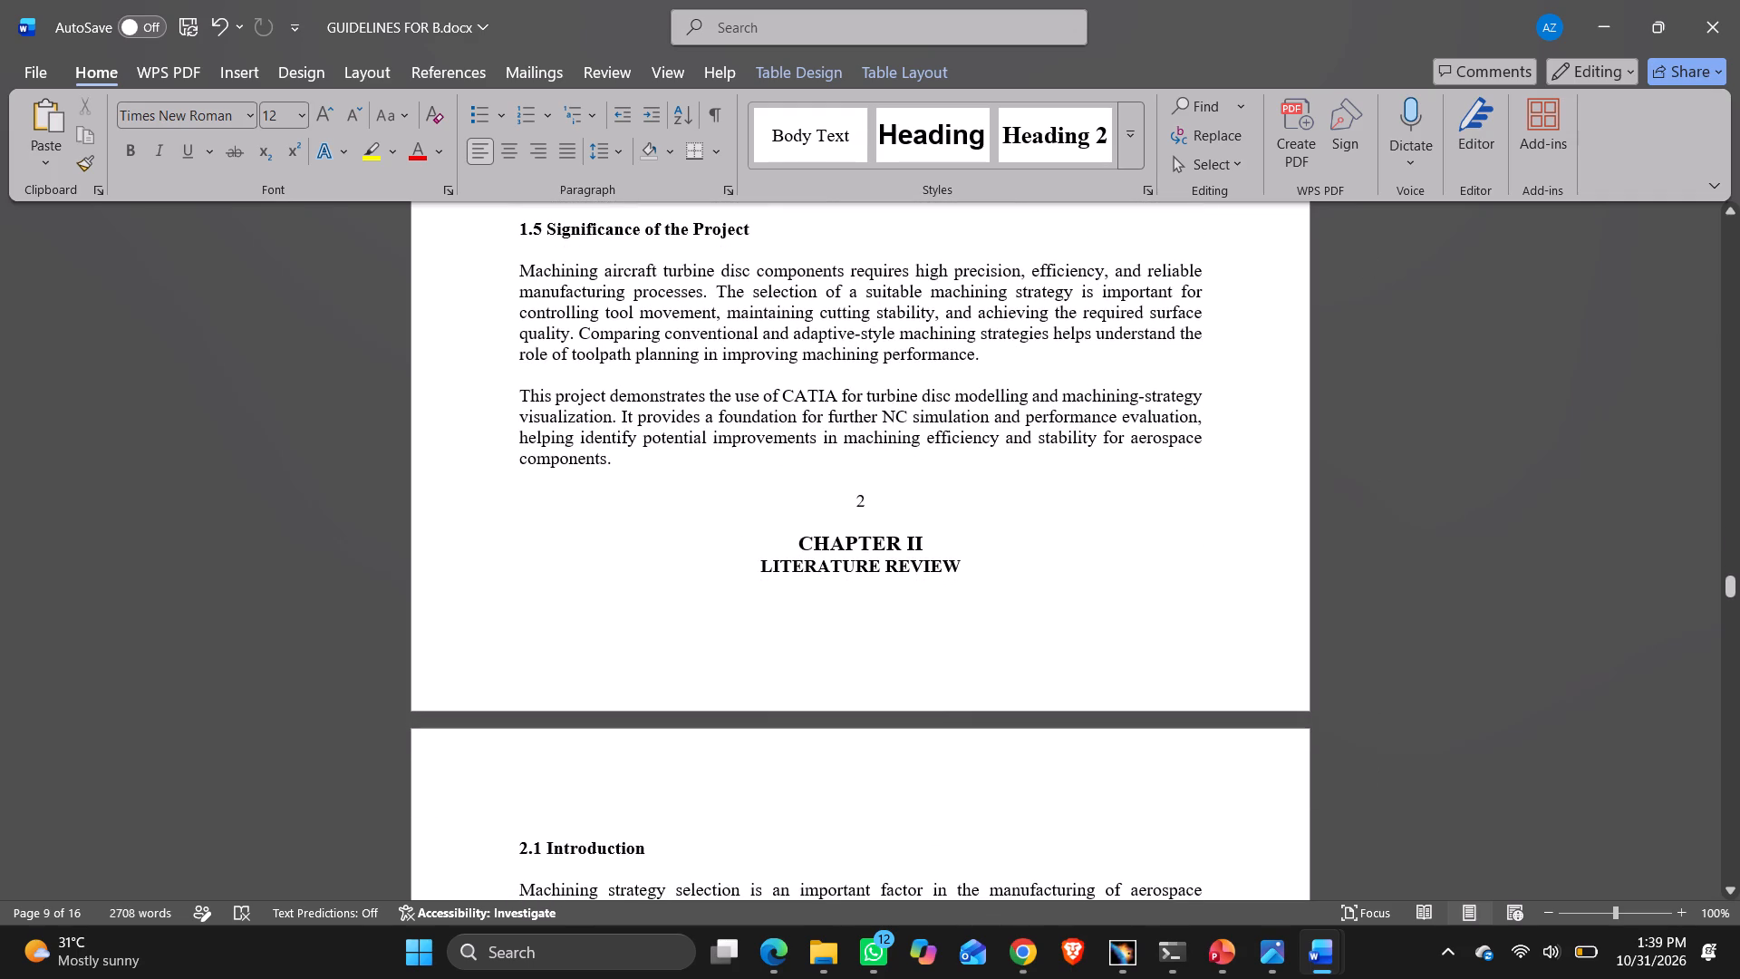
{"action": "left_click", "coordinate": [912, 517]}
{"action": "key", "text": "Return"}
{"action": "key", "text": "Return"}
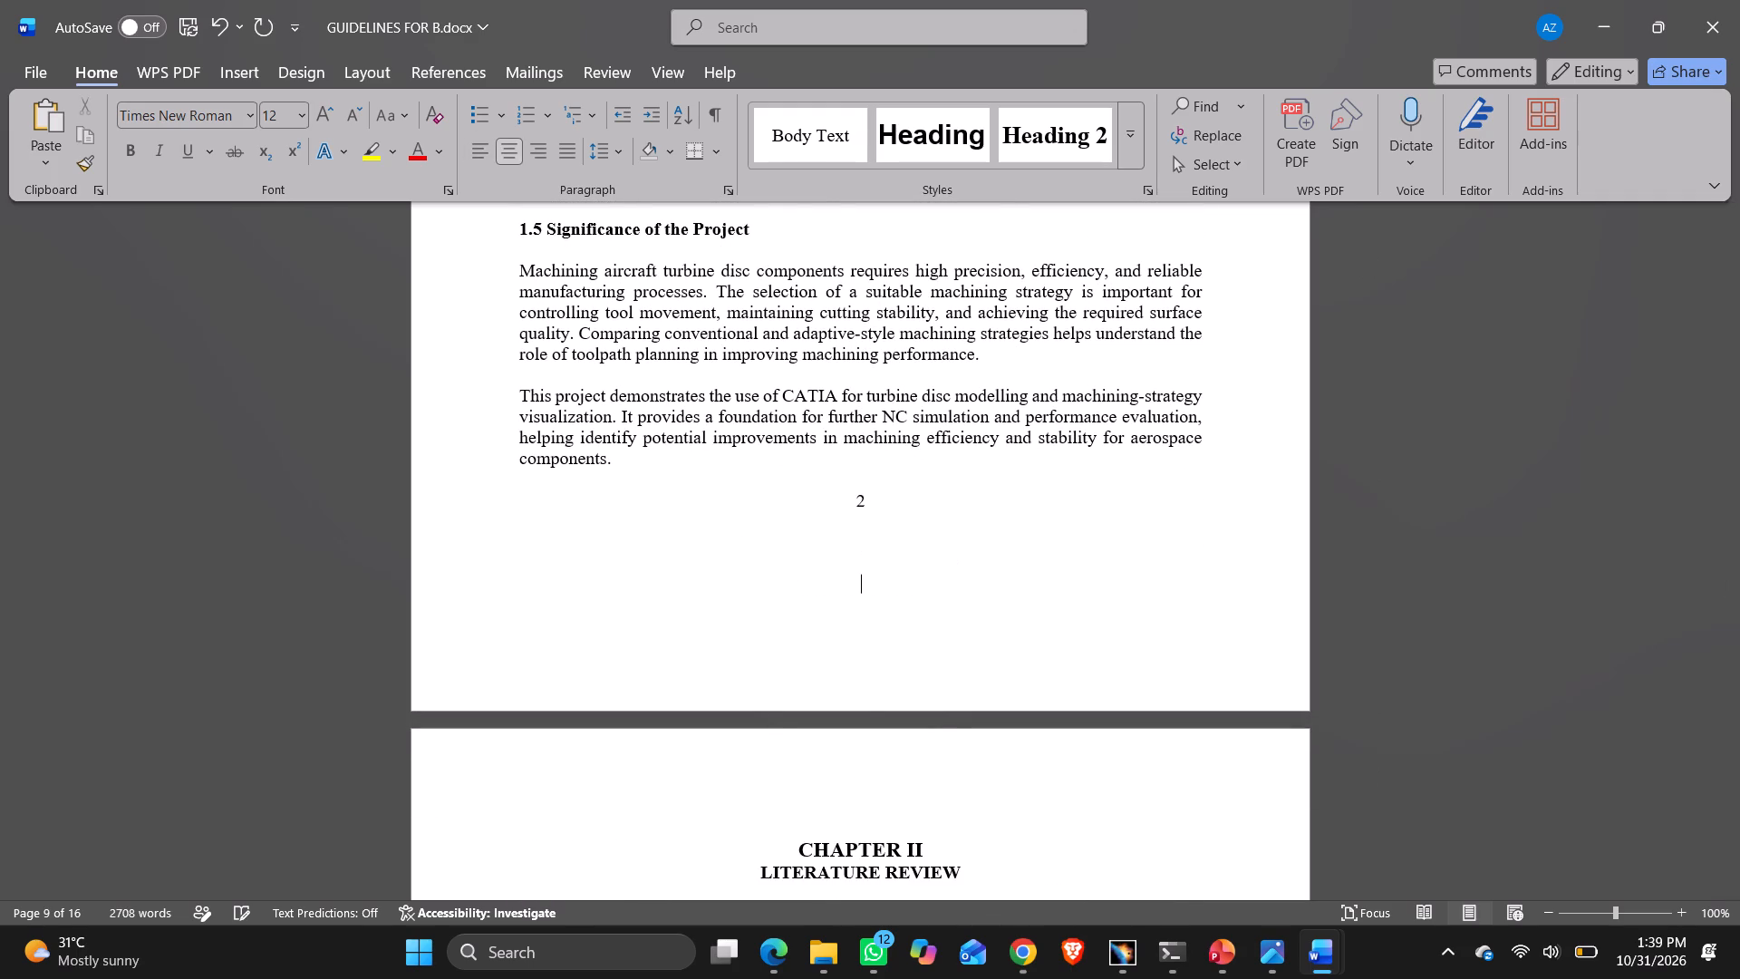
Move the "CHAPTER III" heading onto the same page as "METHODOLOGY" by adding a blank line below page number 5.
{"action": "scroll", "coordinate": [912, 517], "scroll_direction": "down", "scroll_amount": 5}
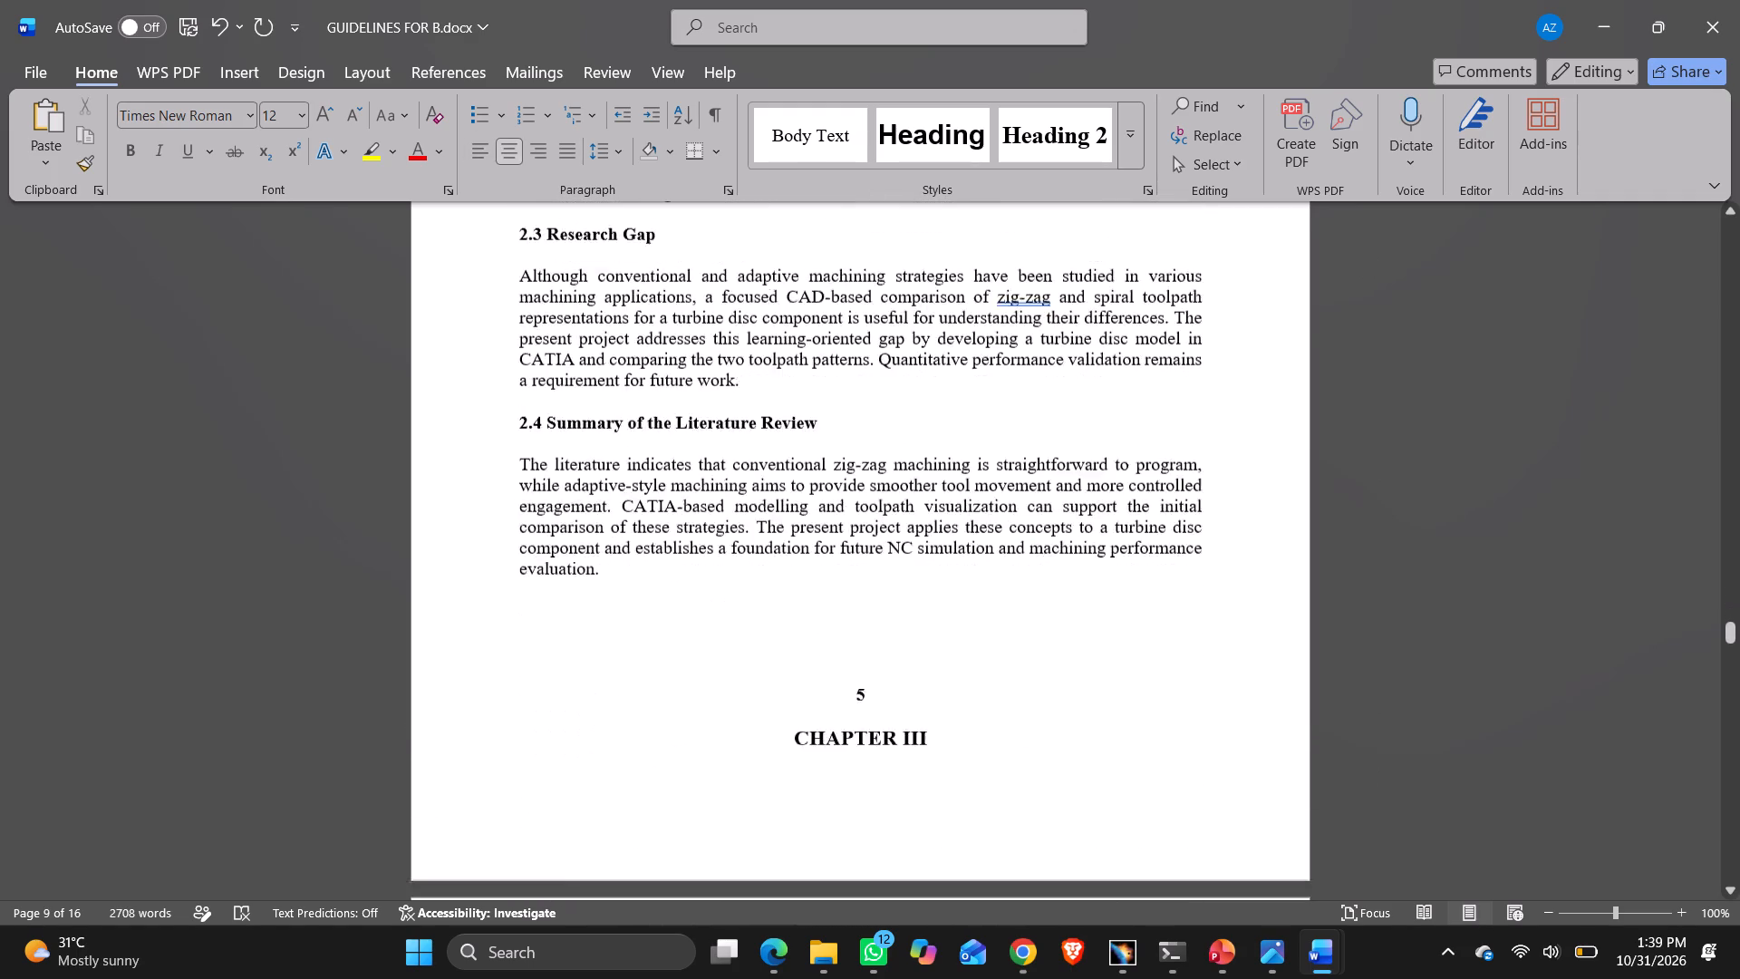
{"action": "scroll", "coordinate": [912, 517], "scroll_direction": "down", "scroll_amount": 2}
{"action": "left_click", "coordinate": [911, 402]}
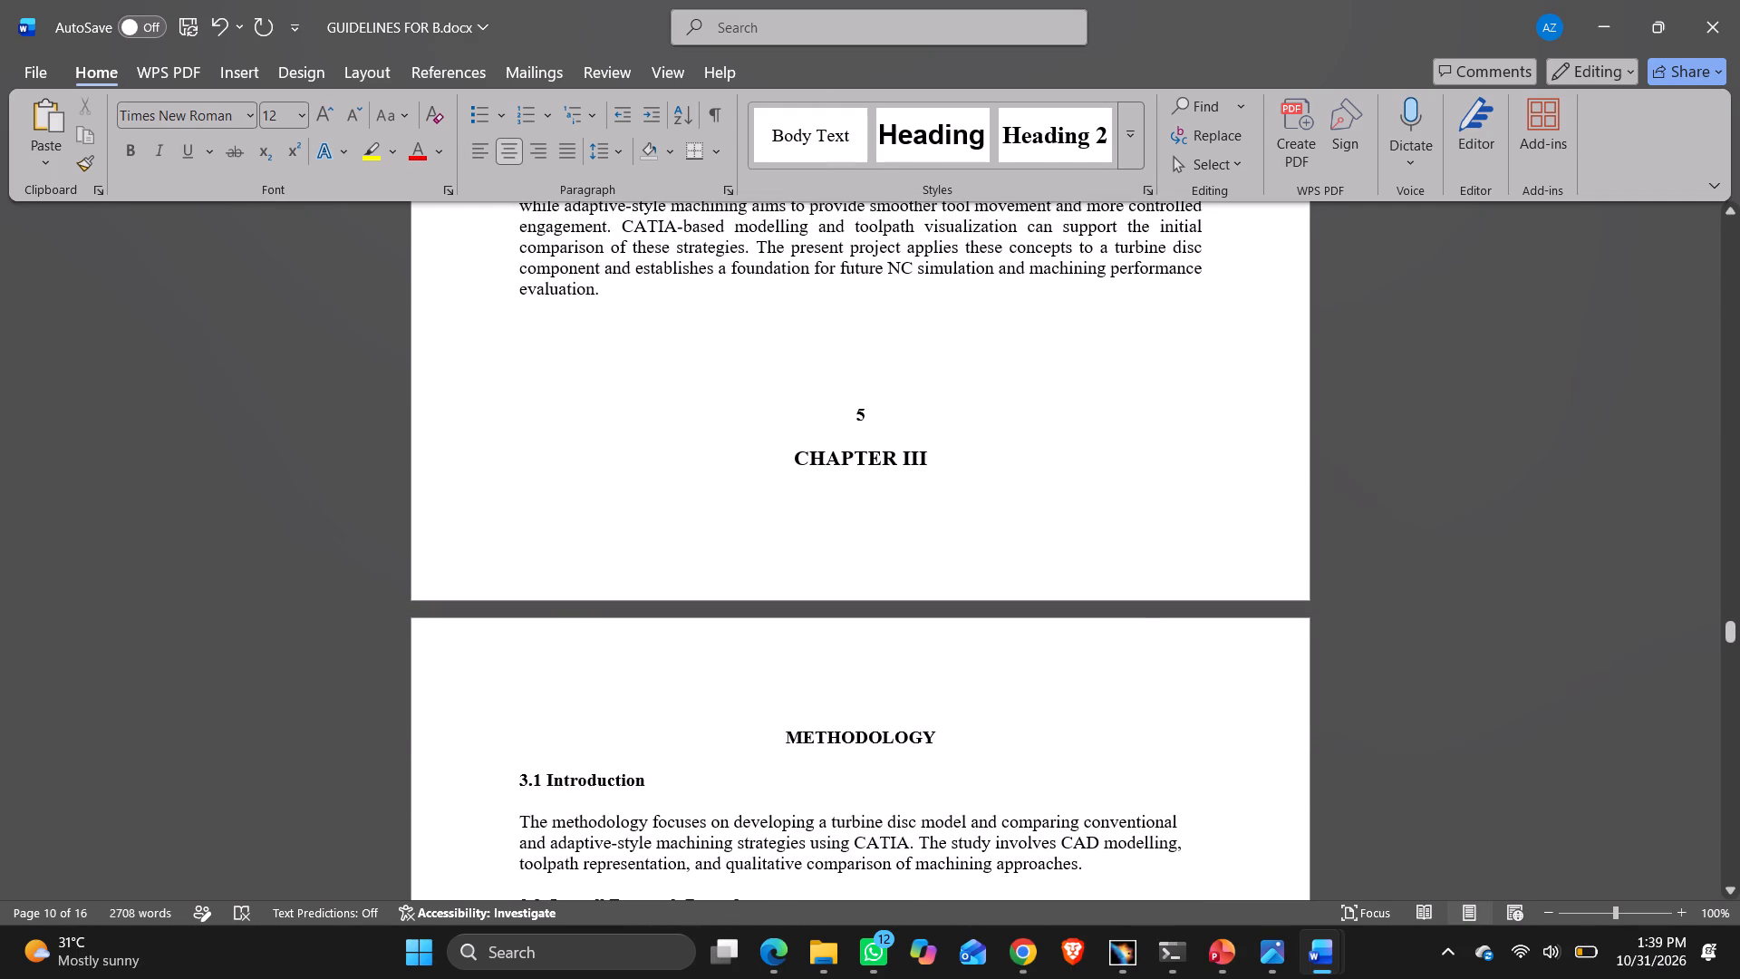
{"action": "key", "text": "Down"}
{"action": "key", "text": "Down"}
{"action": "key", "text": "Left"}
{"action": "key", "text": "Return"}
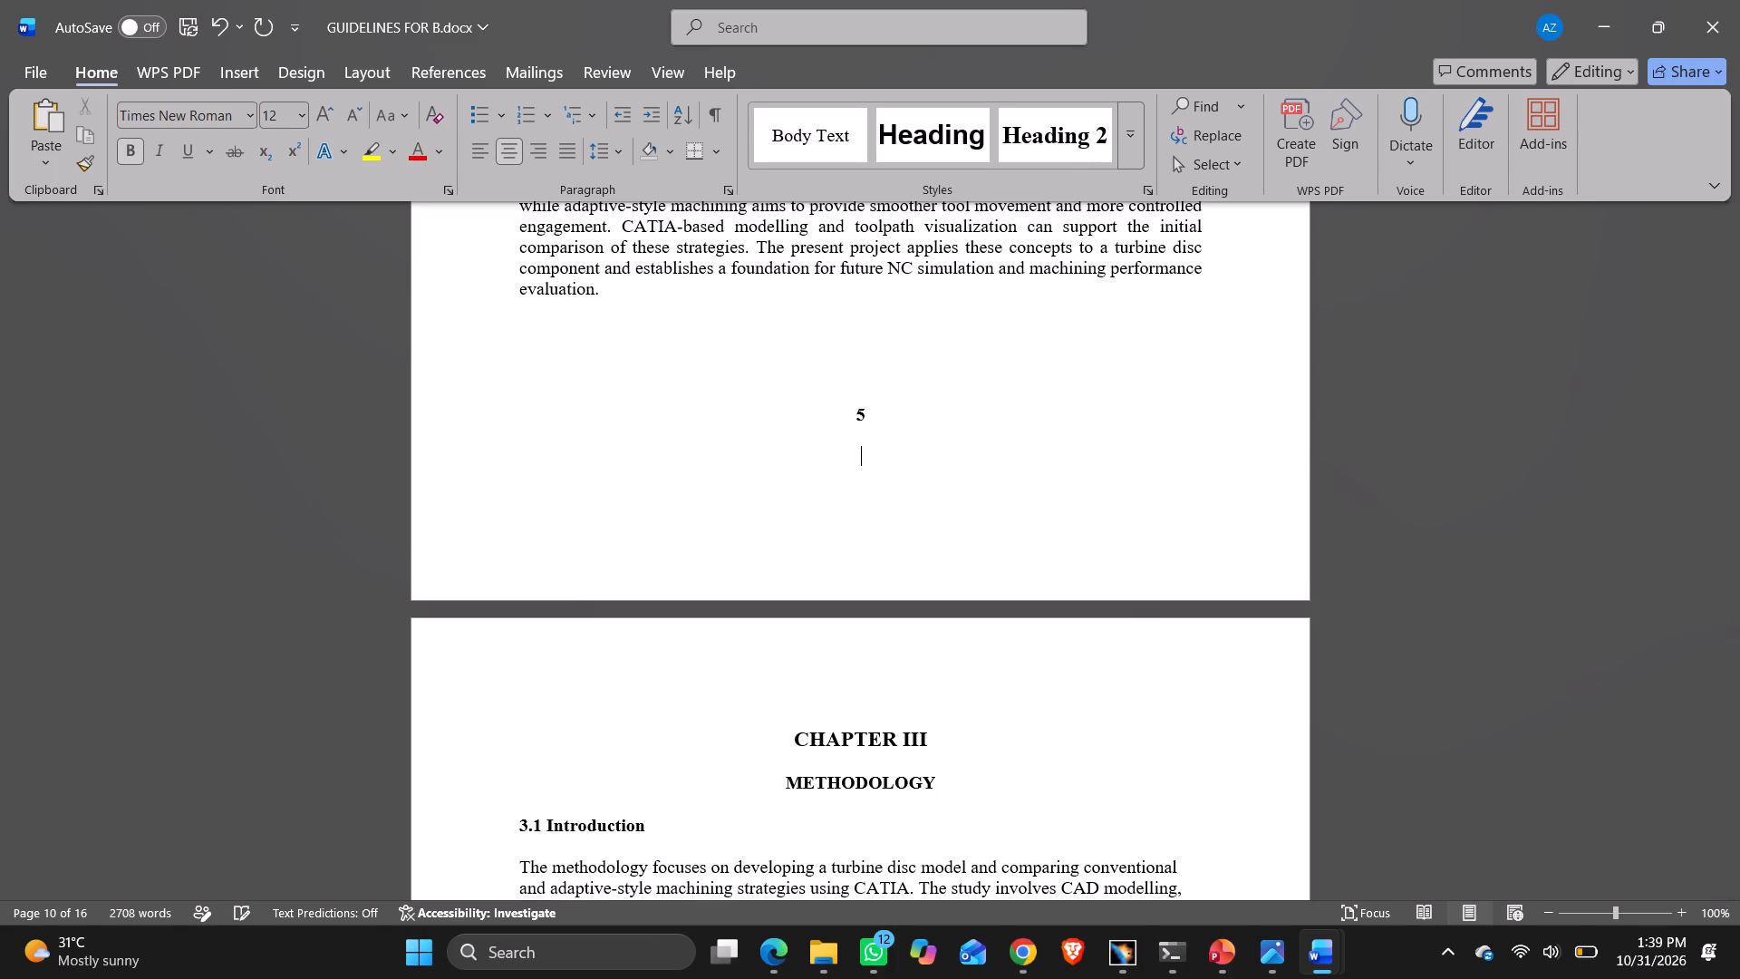
Add a centred page number 11 below the expected outcomes list at the end of Chapter IV.
{"action": "scroll", "coordinate": [911, 402], "scroll_direction": "down", "scroll_amount": 6}
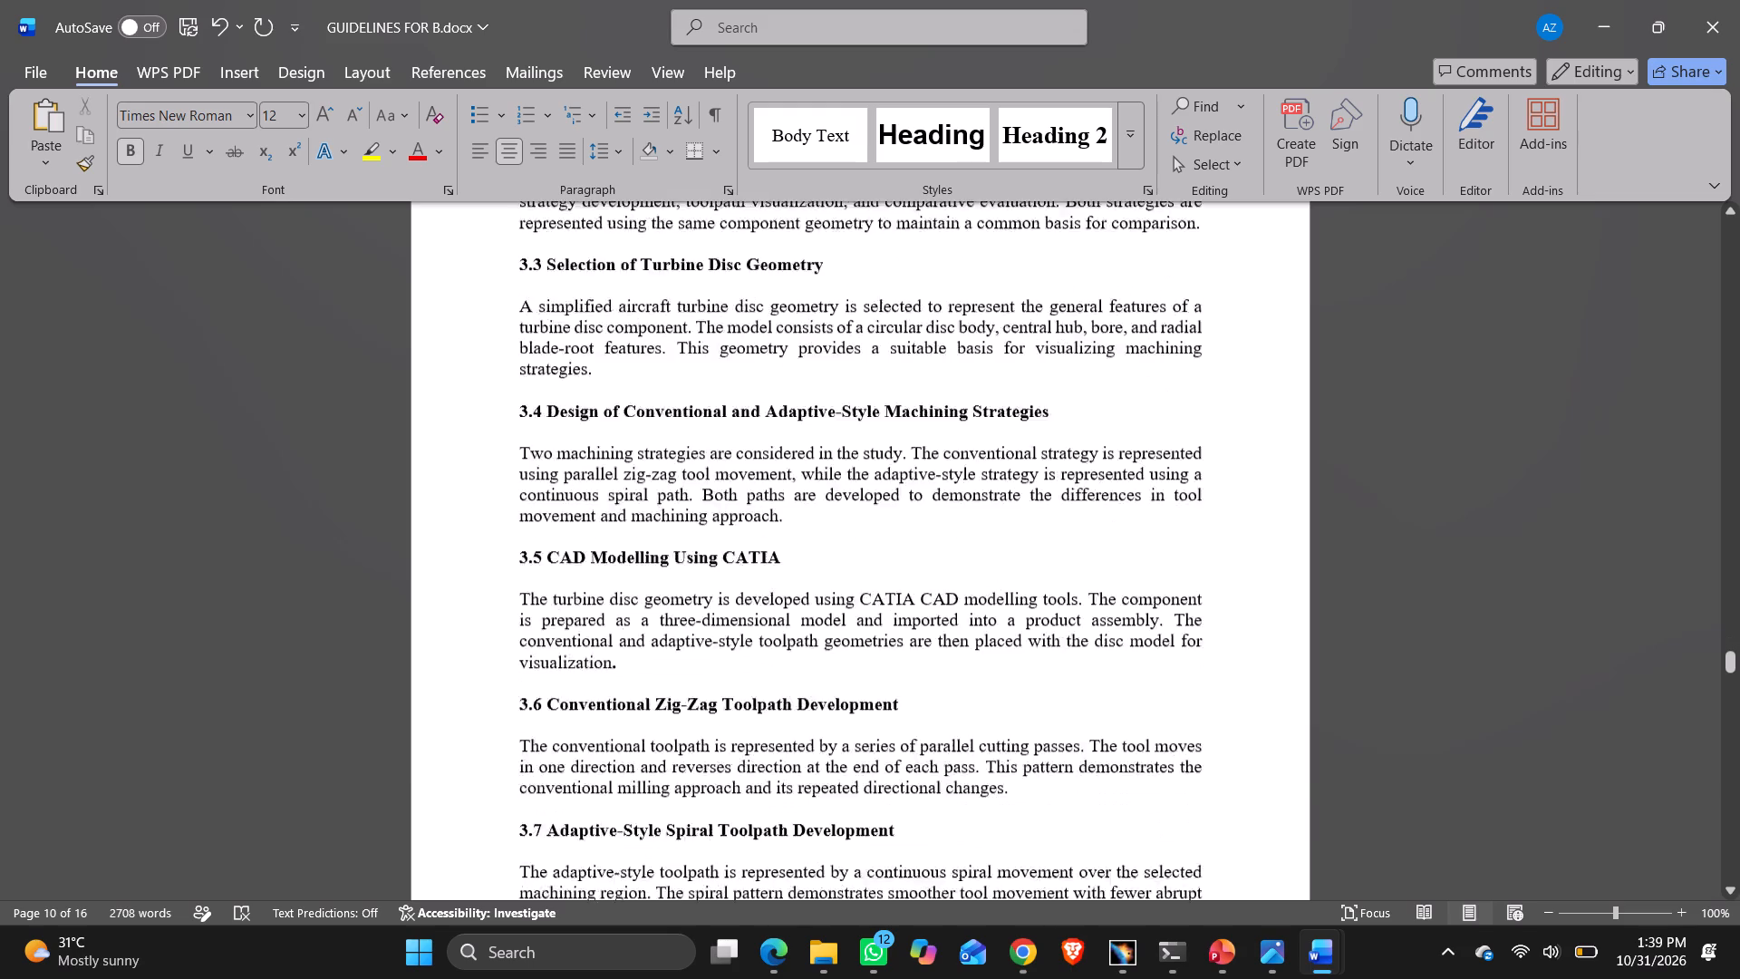
{"action": "scroll", "coordinate": [911, 402], "scroll_direction": "down", "scroll_amount": 7}
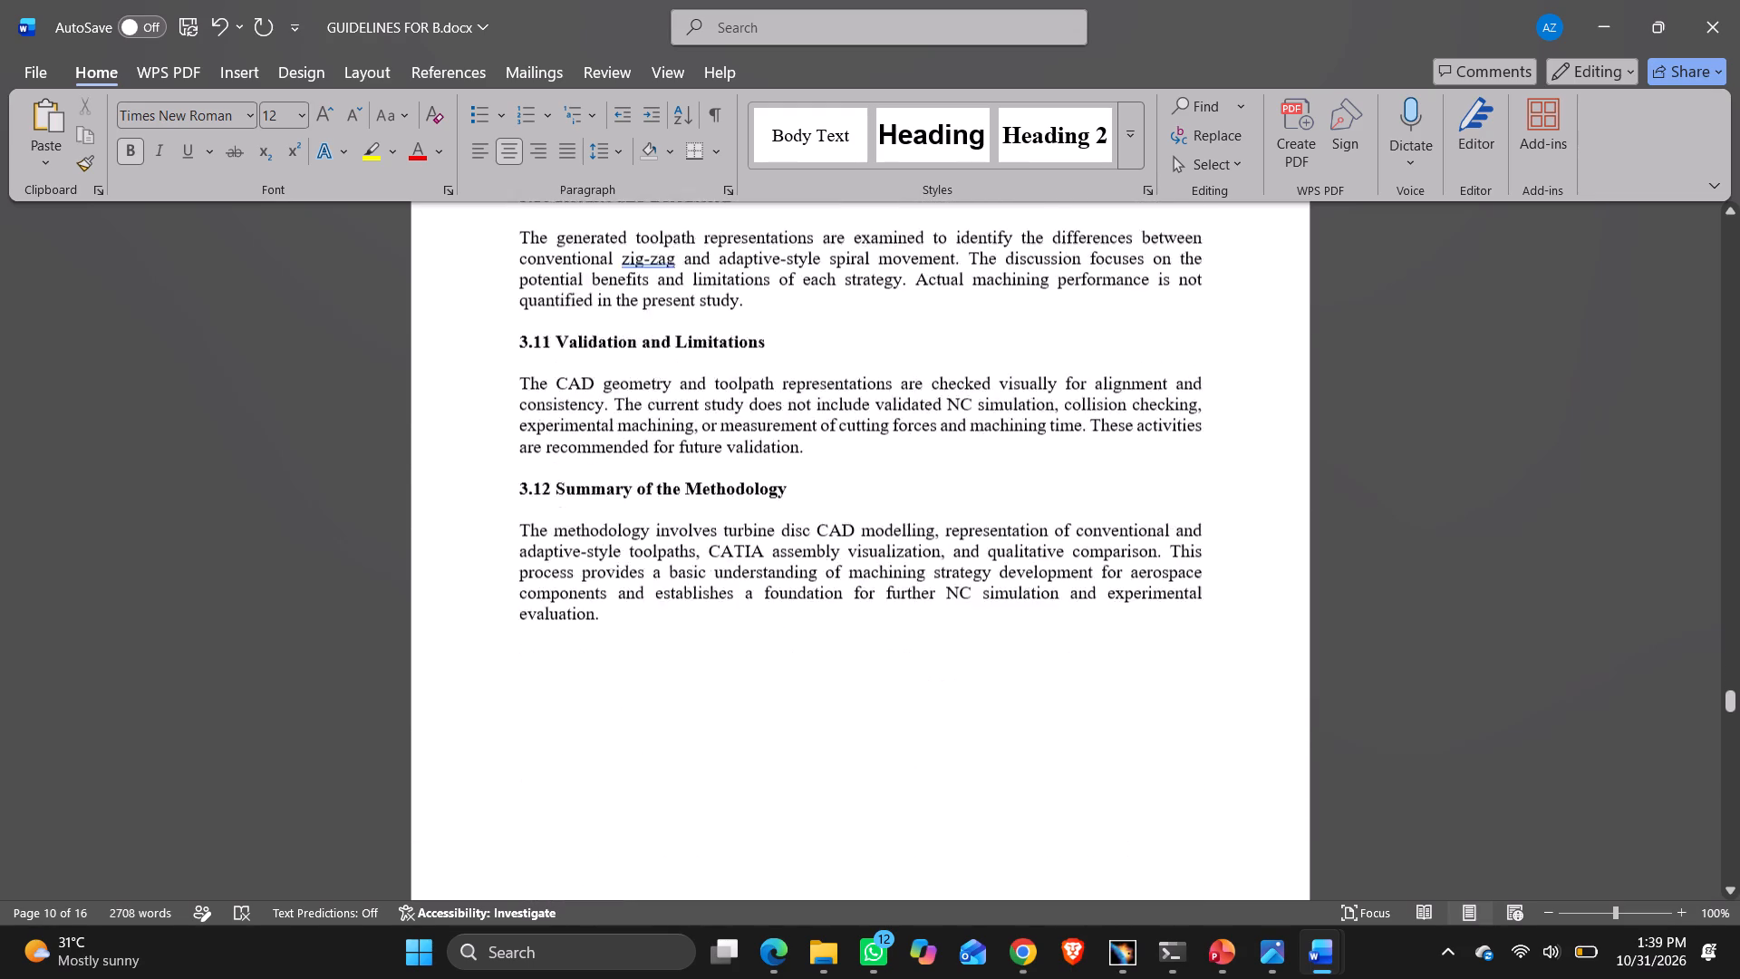
{"action": "scroll", "coordinate": [911, 402], "scroll_direction": "down", "scroll_amount": 8}
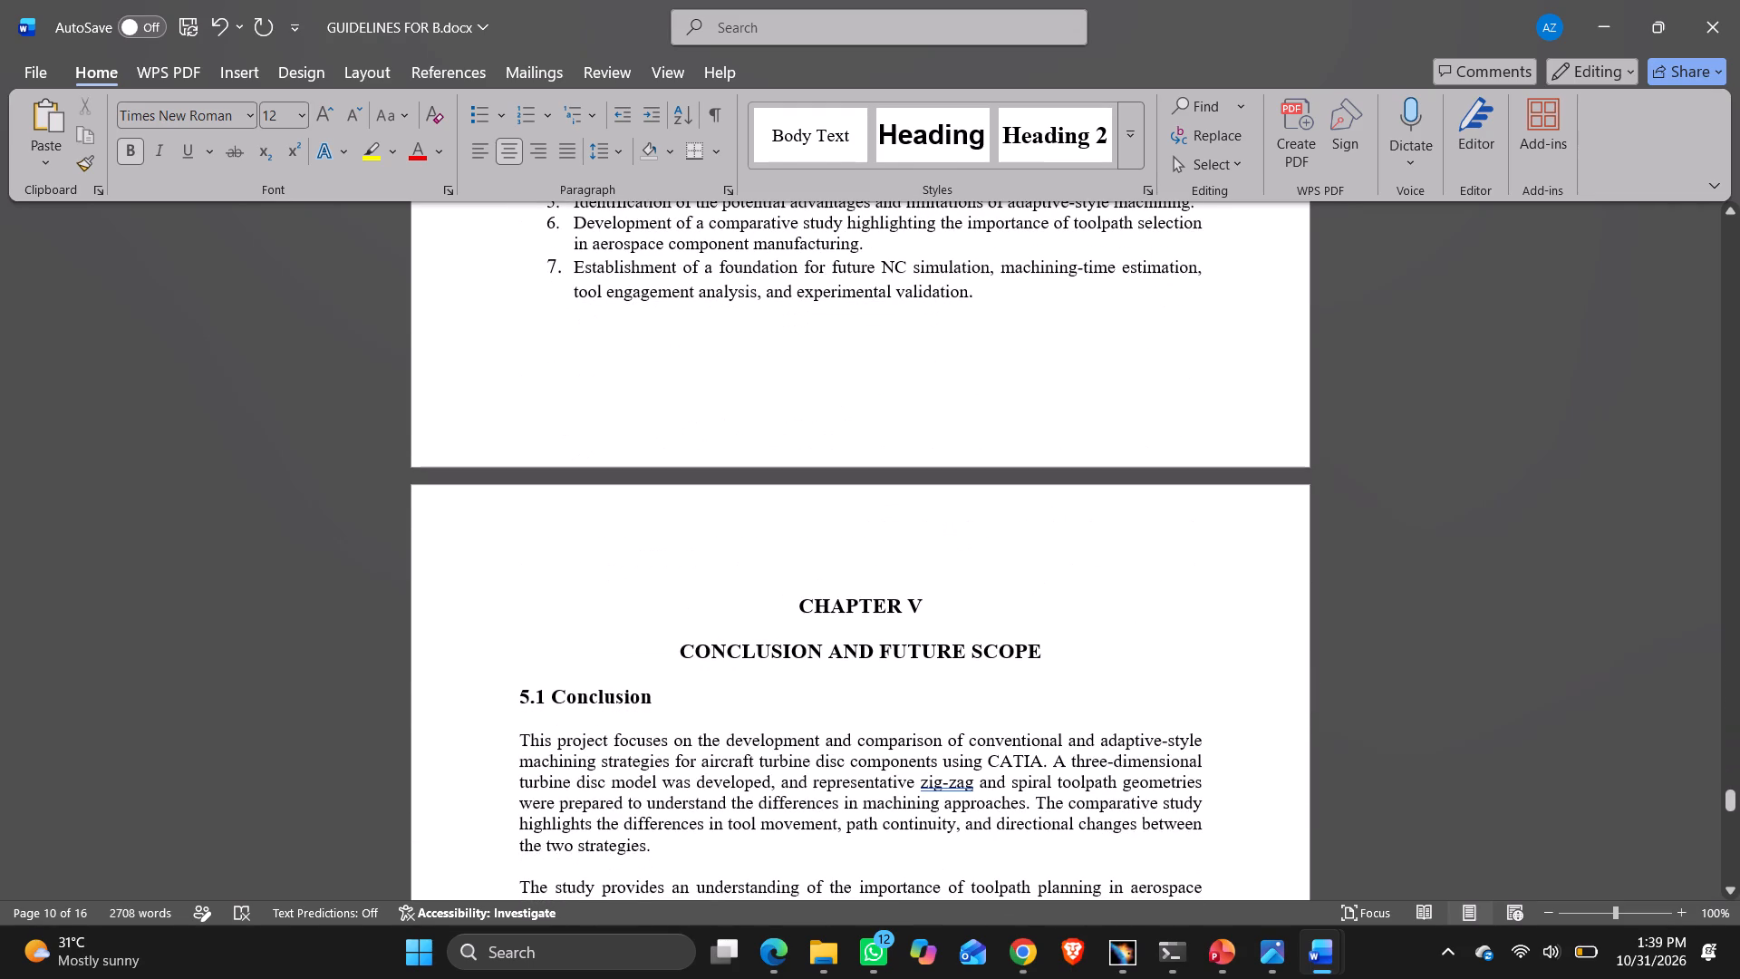
{"action": "scroll", "coordinate": [911, 402], "scroll_direction": "up", "scroll_amount": 2}
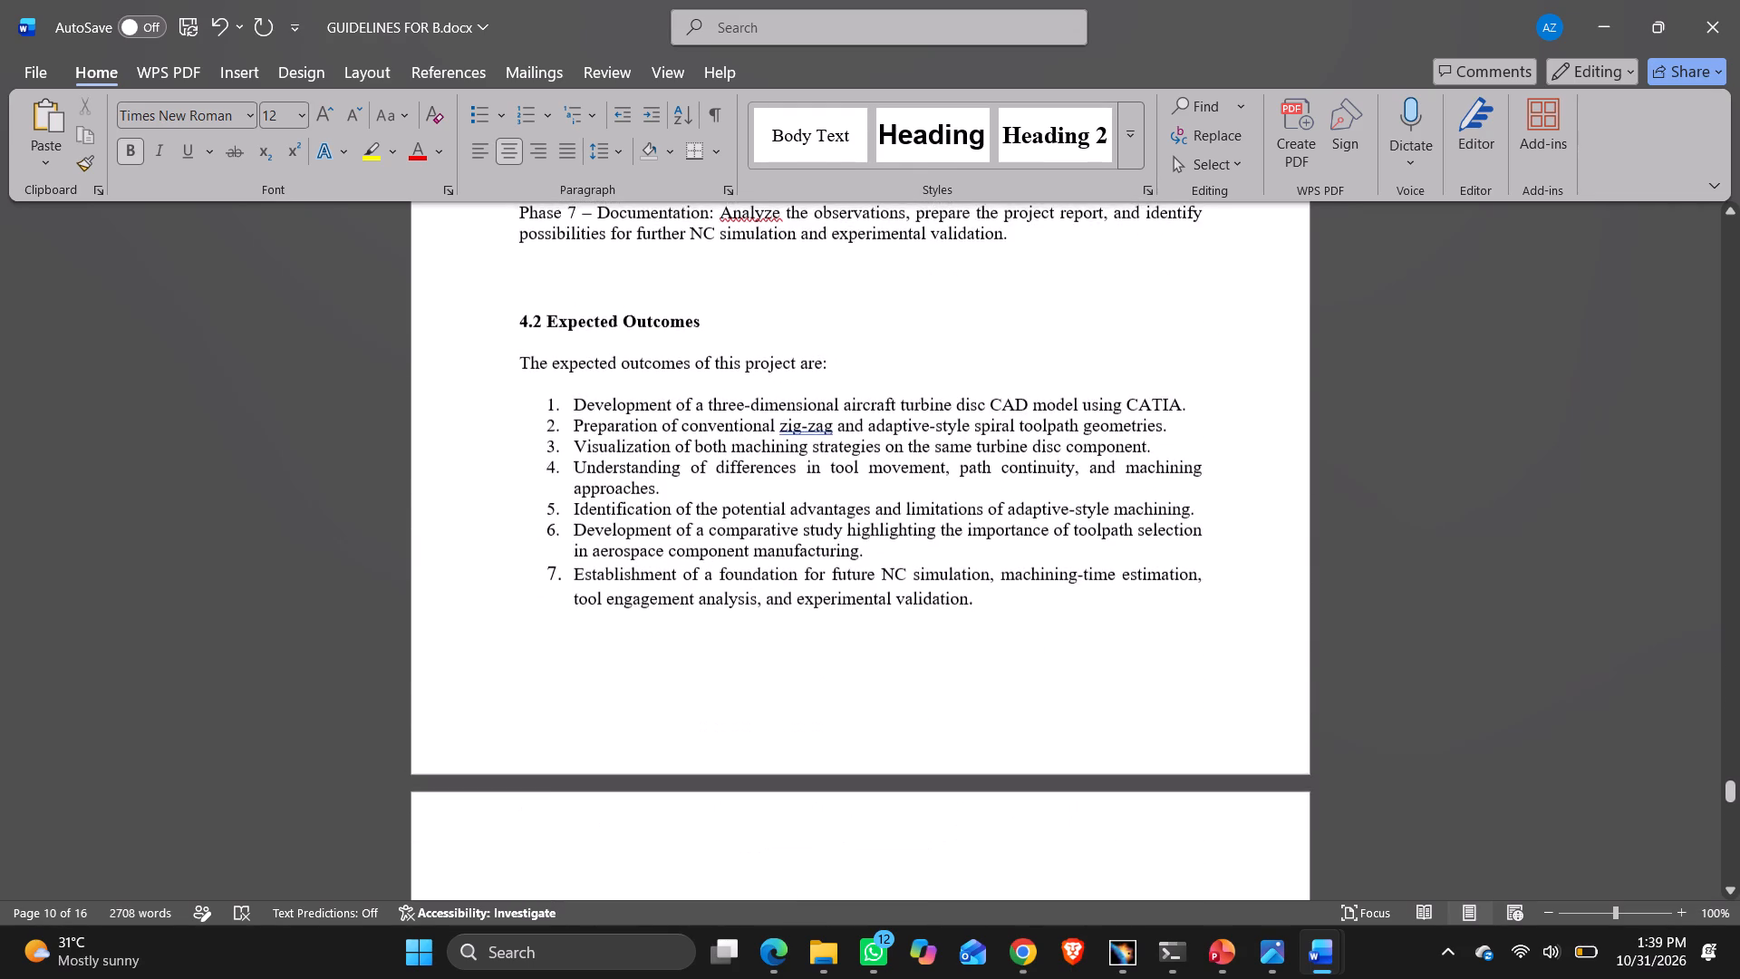
{"action": "scroll", "coordinate": [911, 402], "scroll_direction": "up", "scroll_amount": 2}
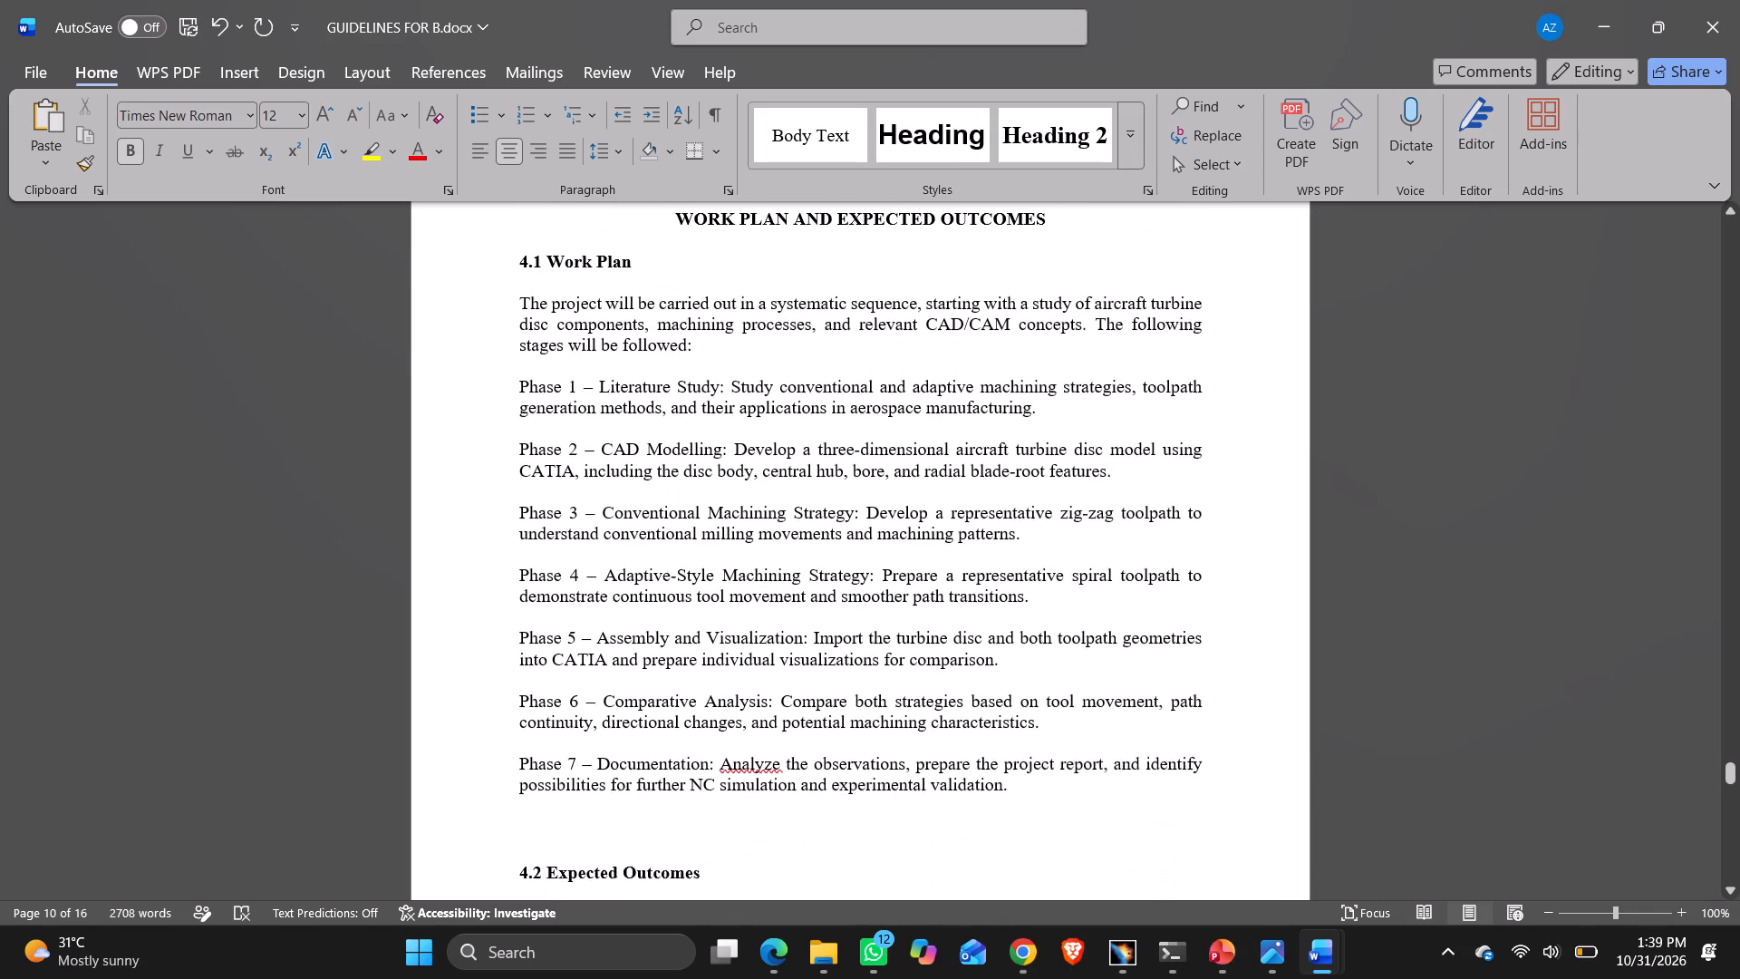
{"action": "scroll", "coordinate": [911, 402], "scroll_direction": "up", "scroll_amount": 2}
{"action": "scroll", "coordinate": [911, 402], "scroll_direction": "down", "scroll_amount": 2}
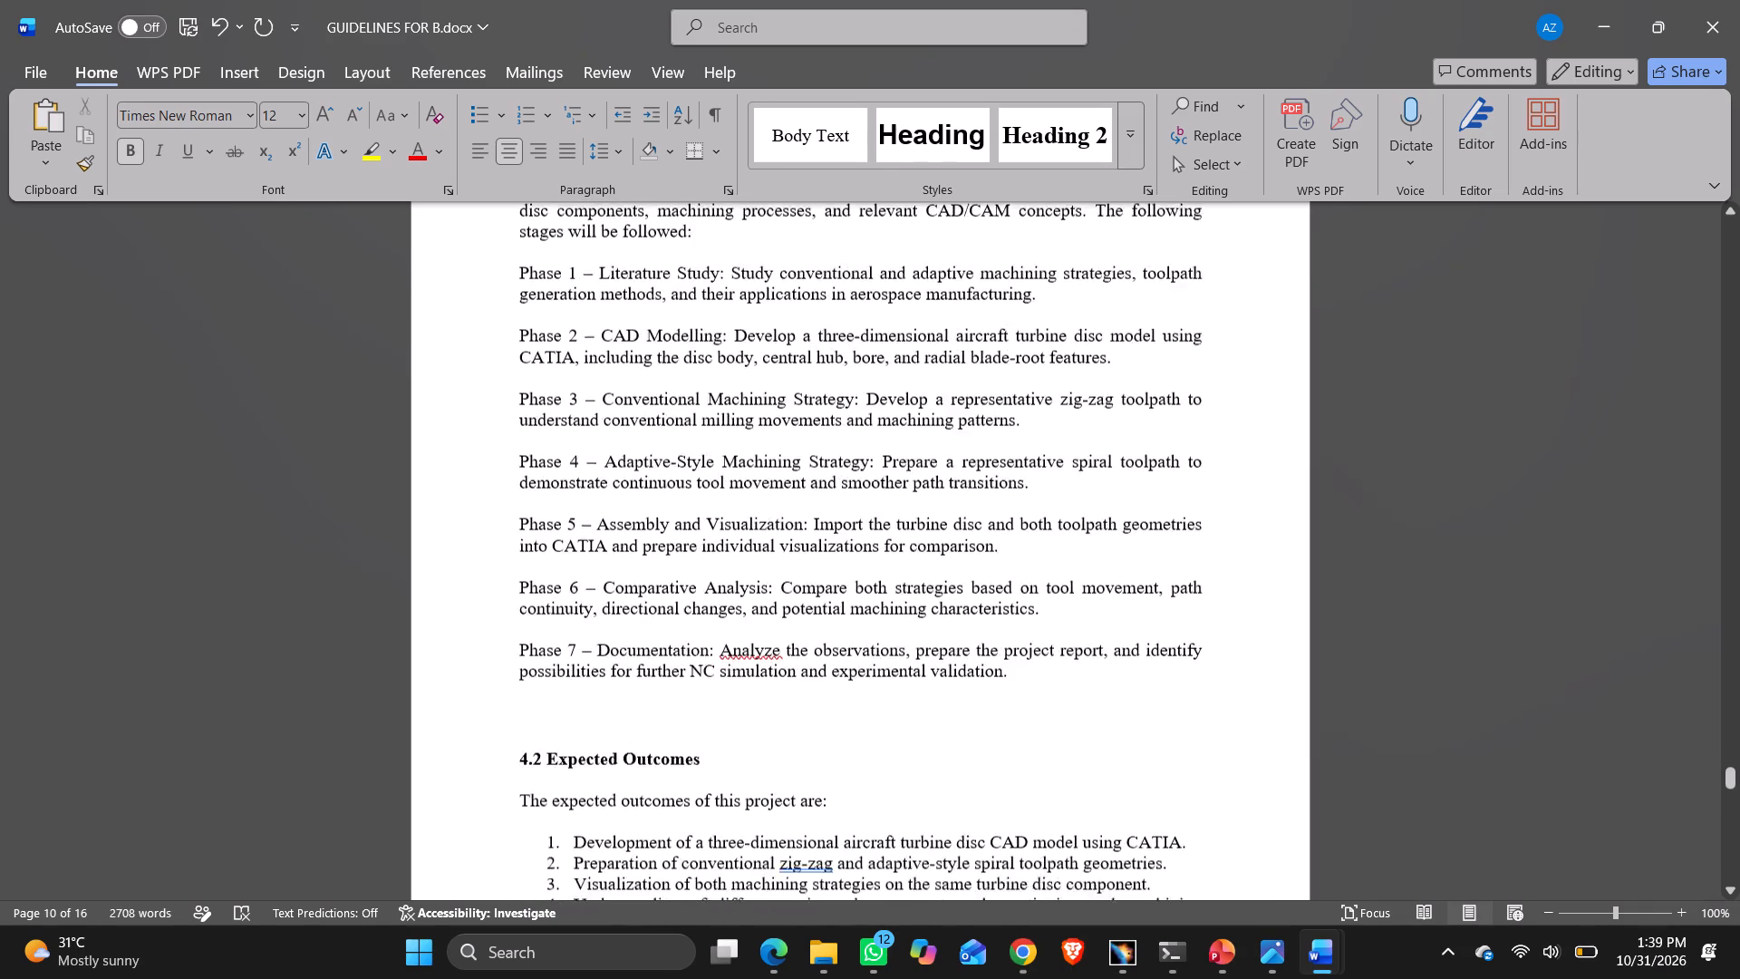
{"action": "scroll", "coordinate": [911, 402], "scroll_direction": "down", "scroll_amount": 2}
{"action": "scroll", "coordinate": [911, 402], "scroll_direction": "up", "scroll_amount": 3}
{"action": "scroll", "coordinate": [911, 402], "scroll_direction": "down", "scroll_amount": 4}
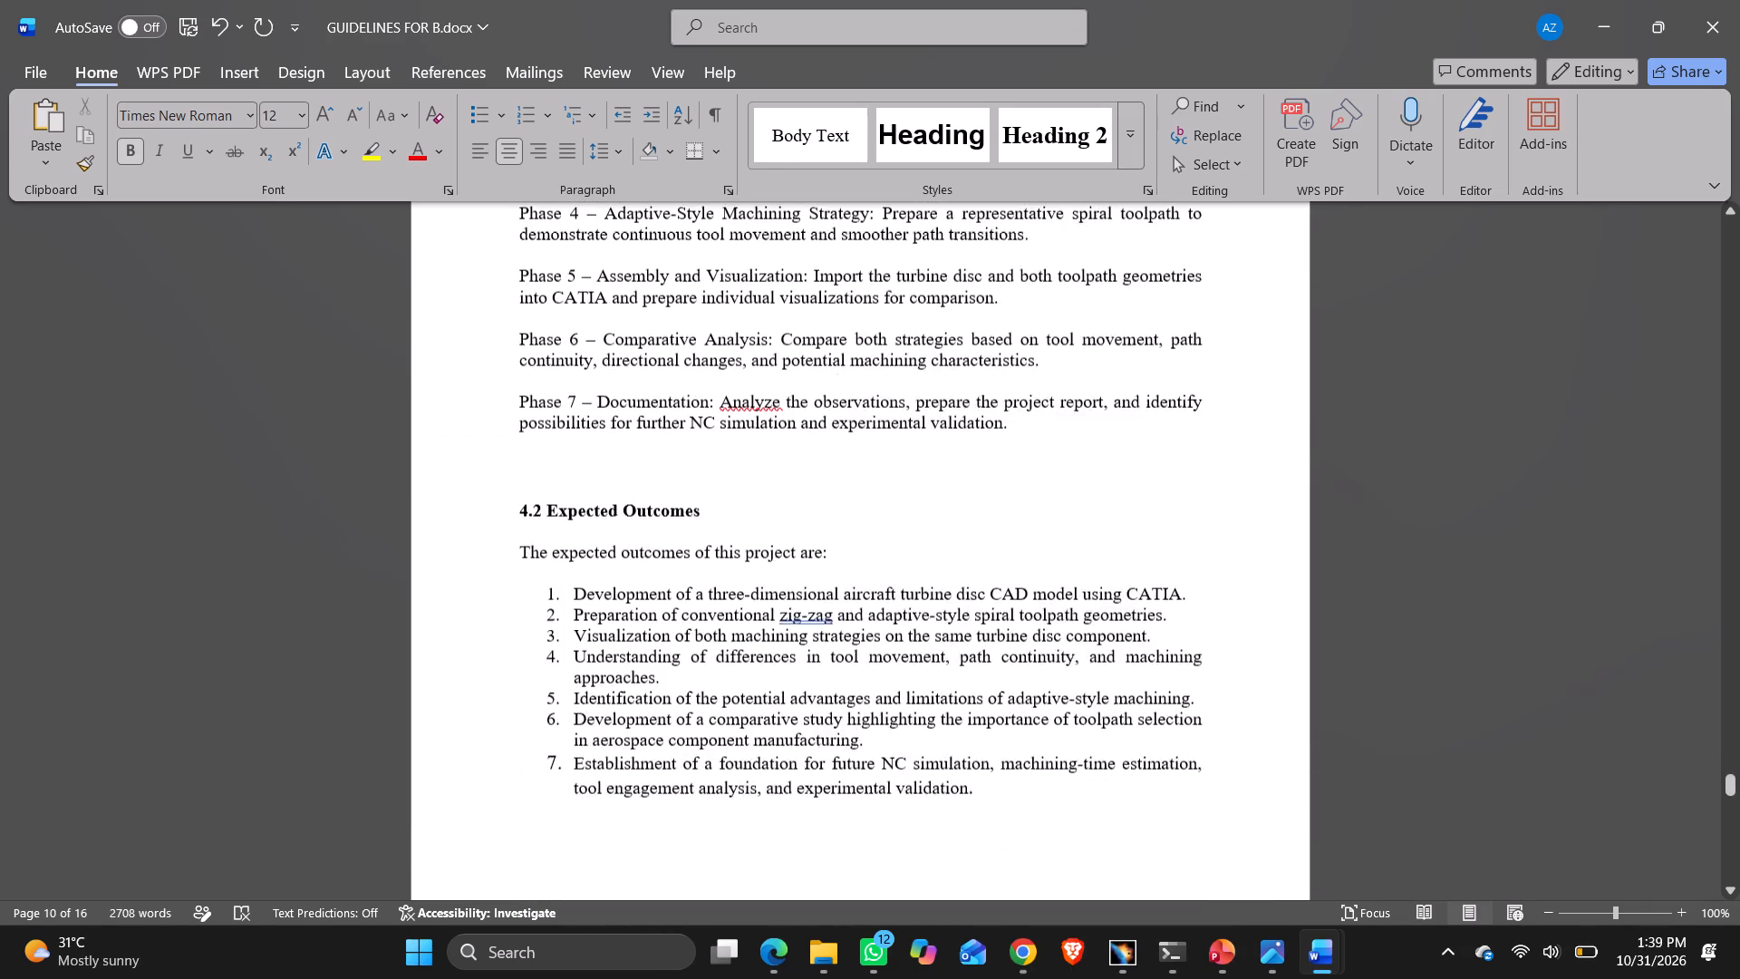
{"action": "scroll", "coordinate": [911, 402], "scroll_direction": "down", "scroll_amount": 2}
{"action": "left_click", "coordinate": [832, 287]}
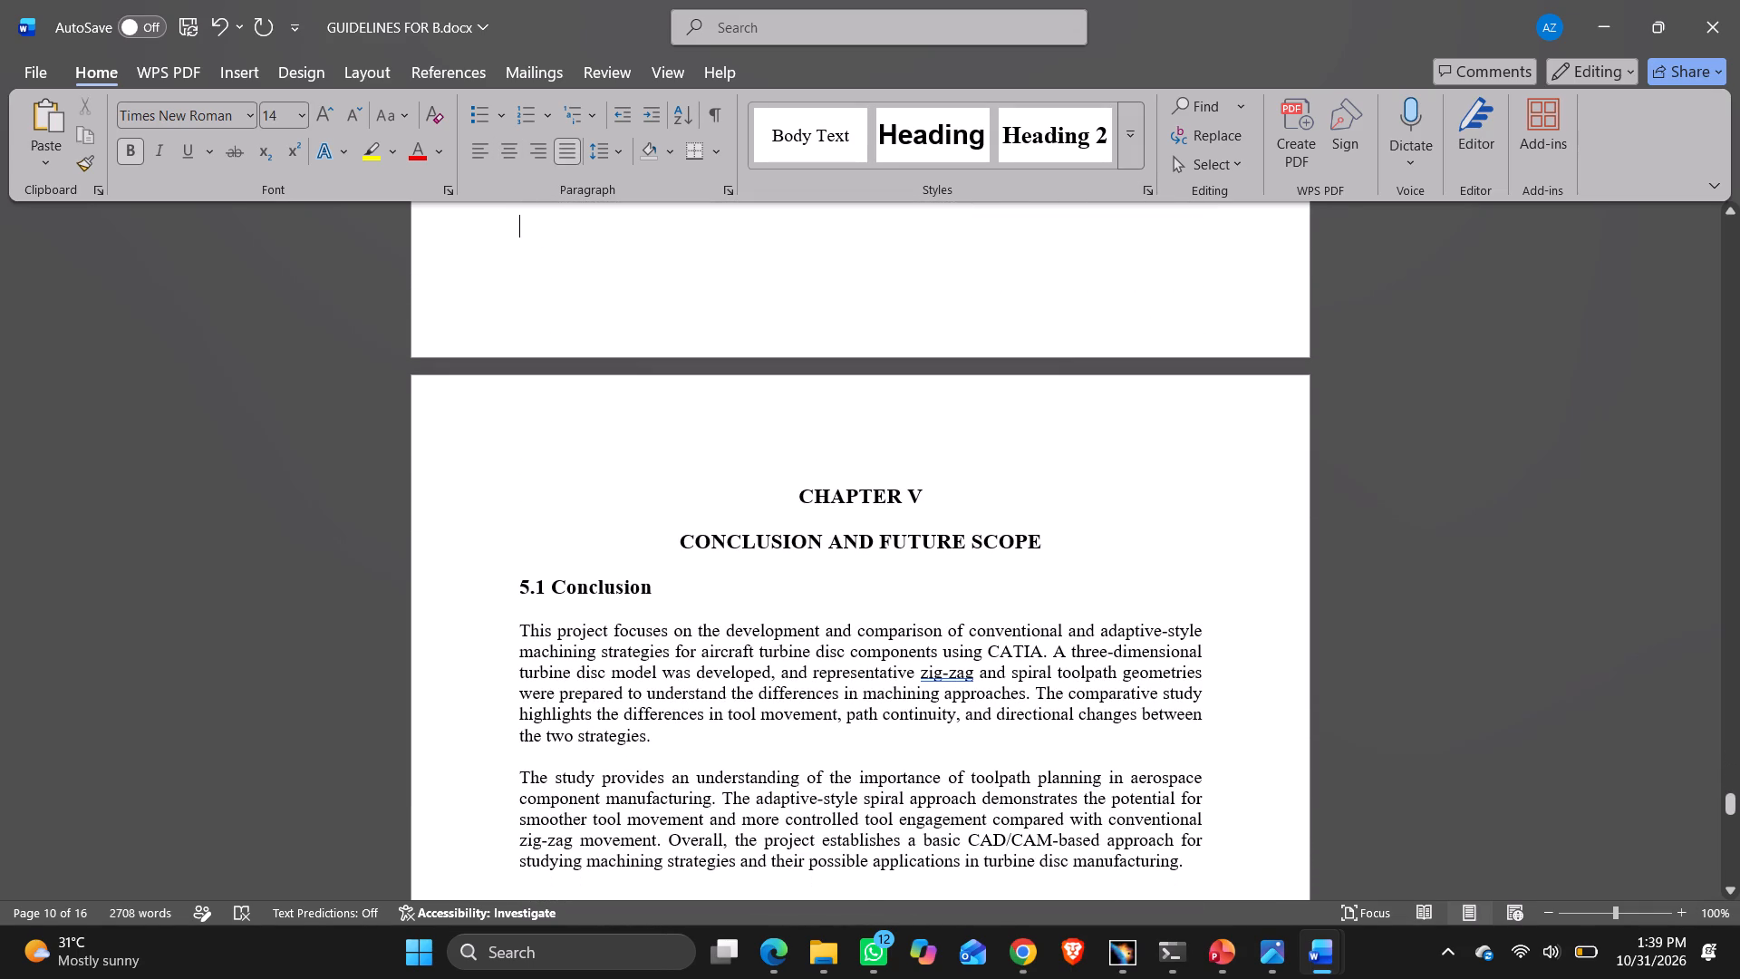
{"action": "type", "text": "11"}
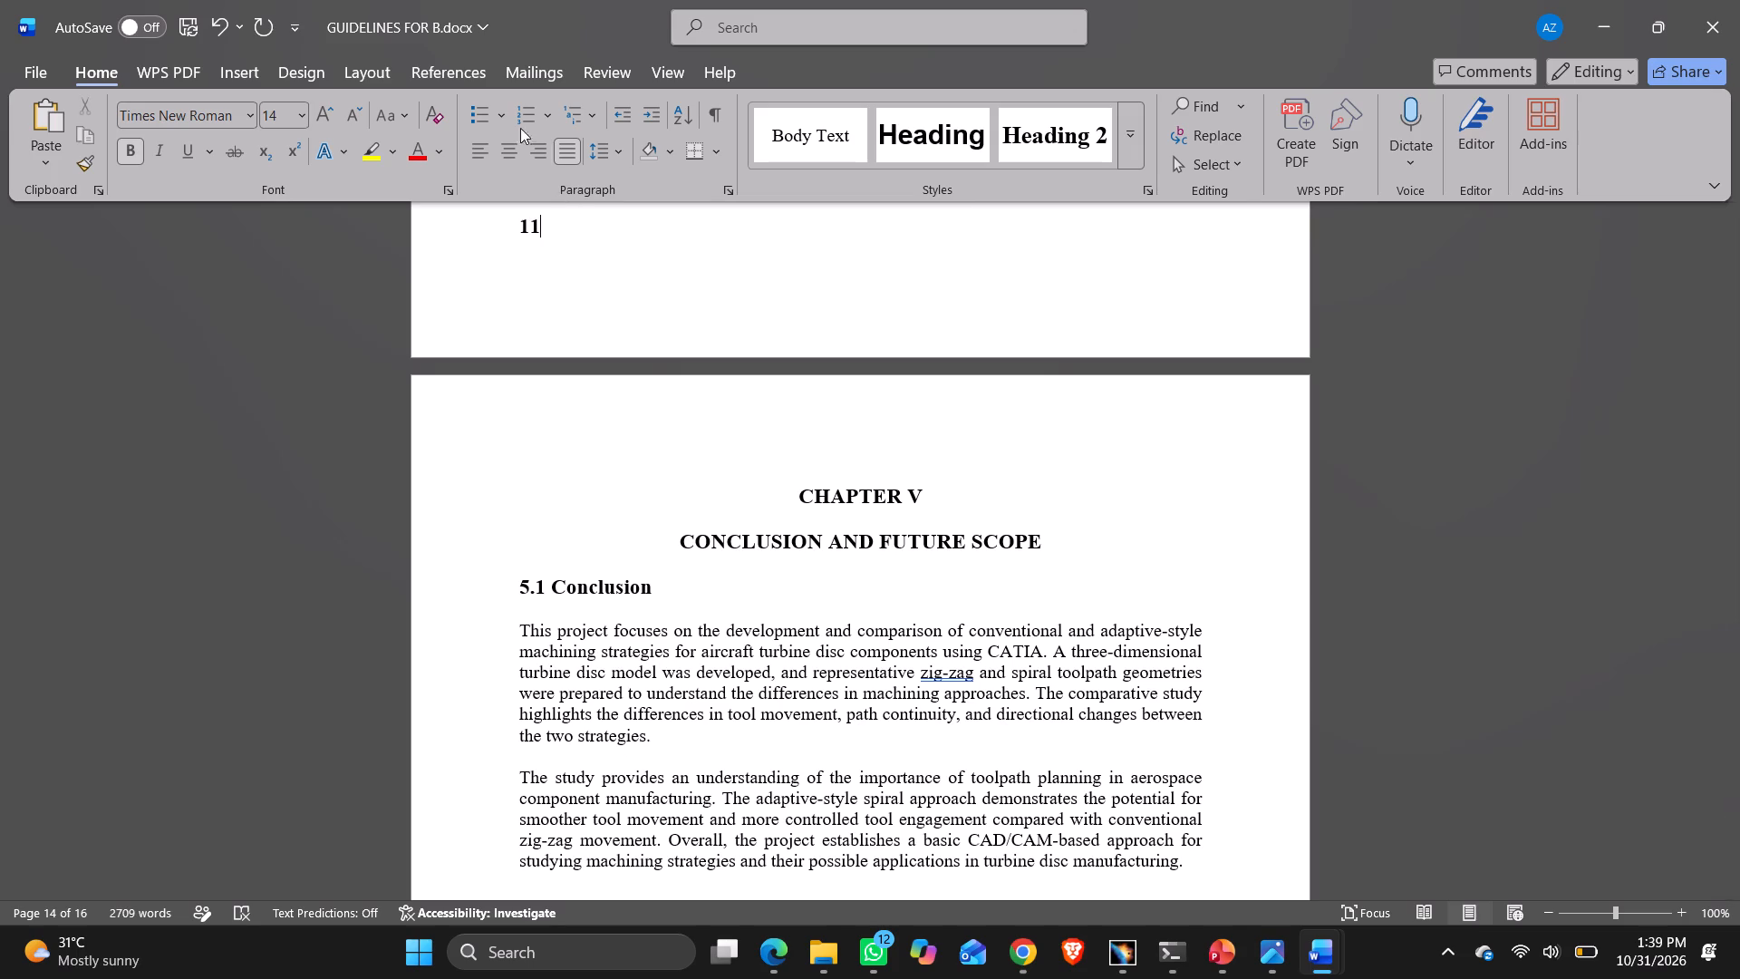
{"action": "left_click", "coordinate": [518, 149]}
Enter page number 12 below the future scope list, near the bottom of the Chapter V page.
{"action": "scroll", "coordinate": [803, 374], "scroll_direction": "down", "scroll_amount": 5}
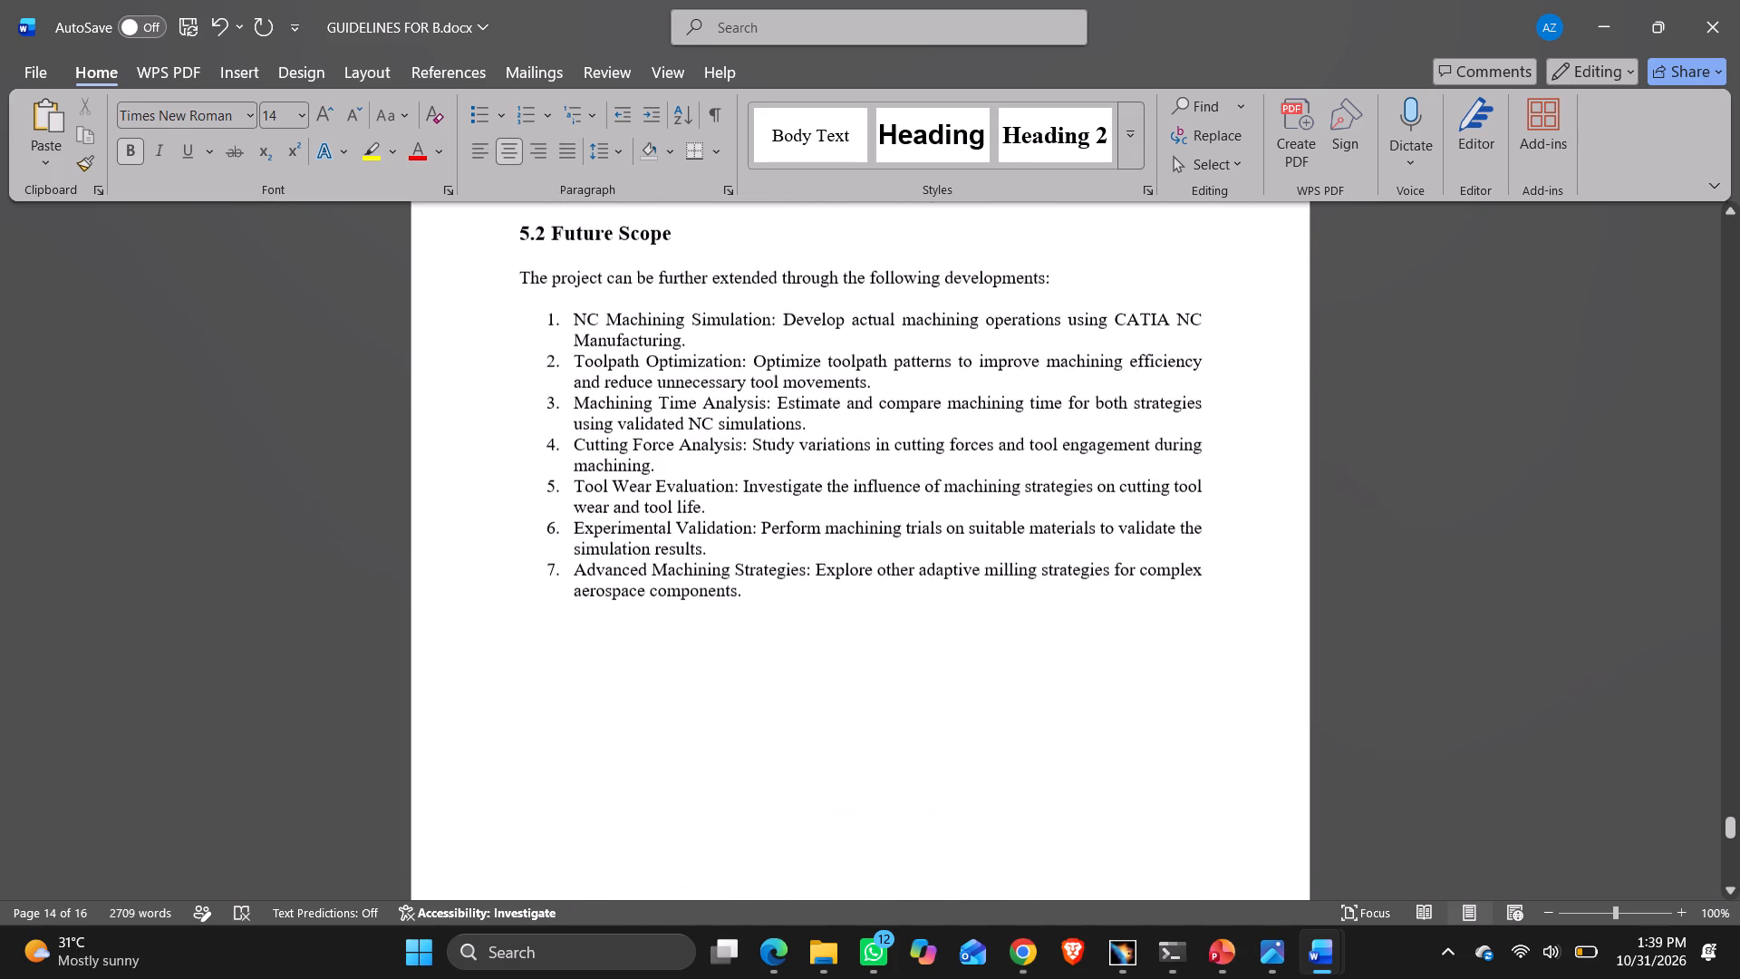
{"action": "scroll", "coordinate": [803, 374], "scroll_direction": "down", "scroll_amount": 2}
{"action": "left_click", "coordinate": [846, 600]}
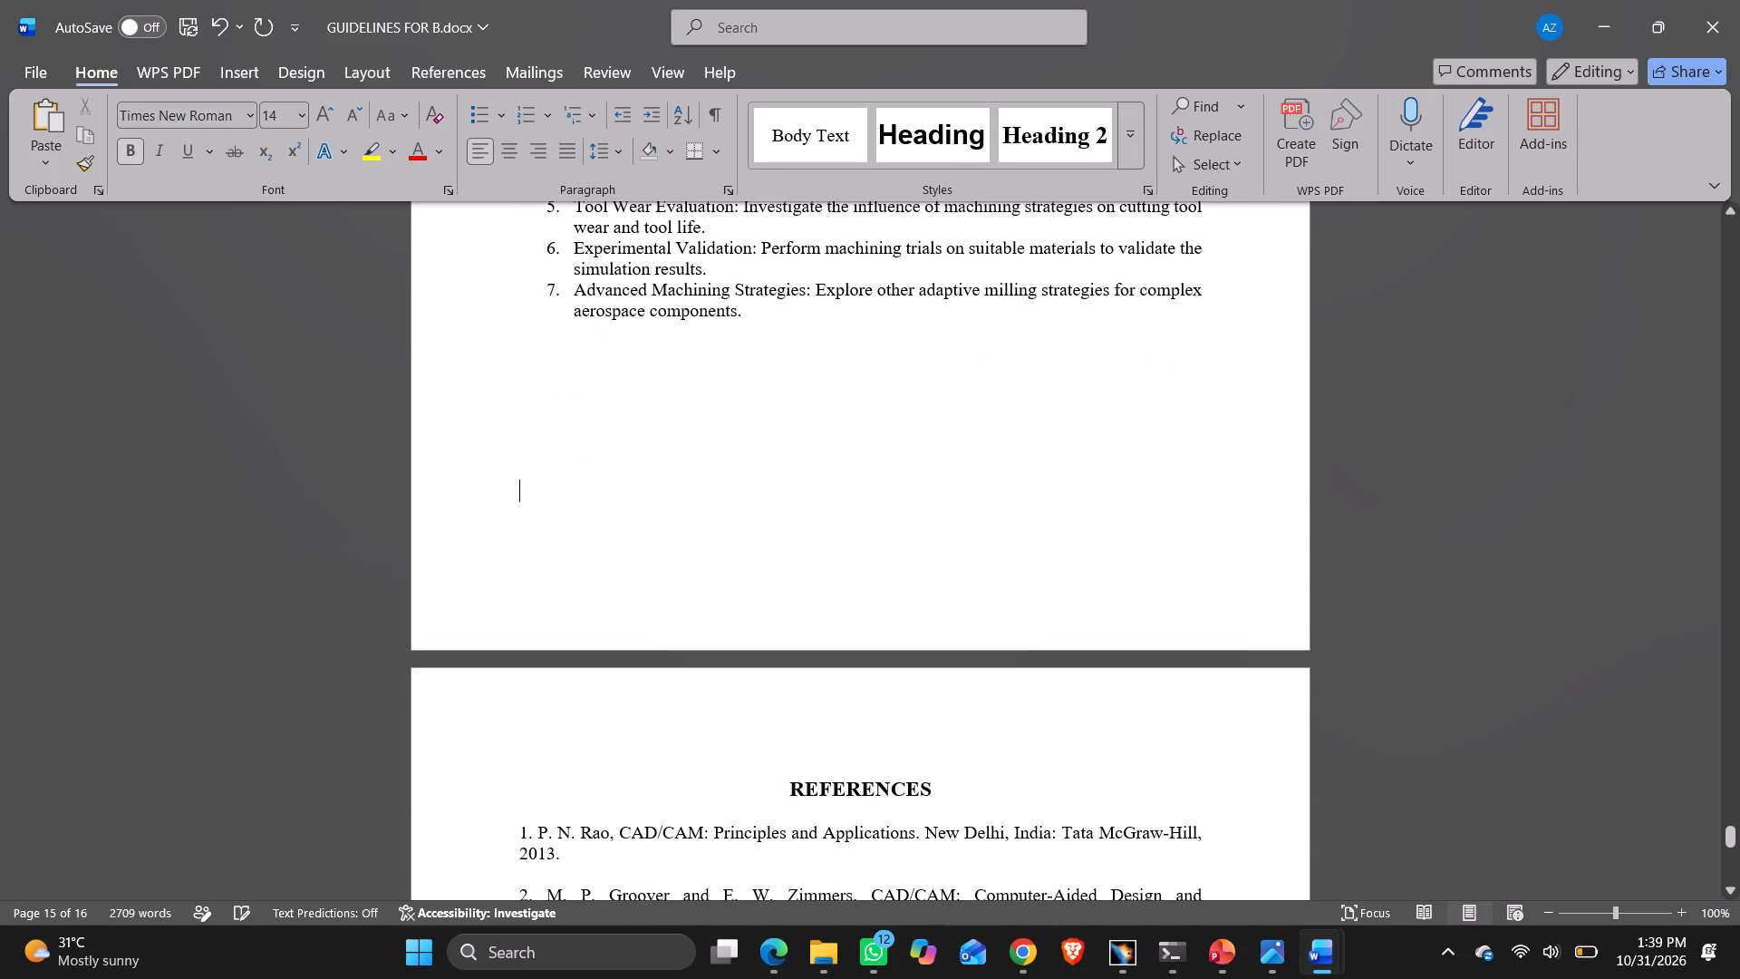
{"action": "key", "text": "Down"}
{"action": "key", "text": "Down"}
{"action": "key", "text": "Up"}
{"action": "key", "text": "Up"}
{"action": "type", "text": "12"}
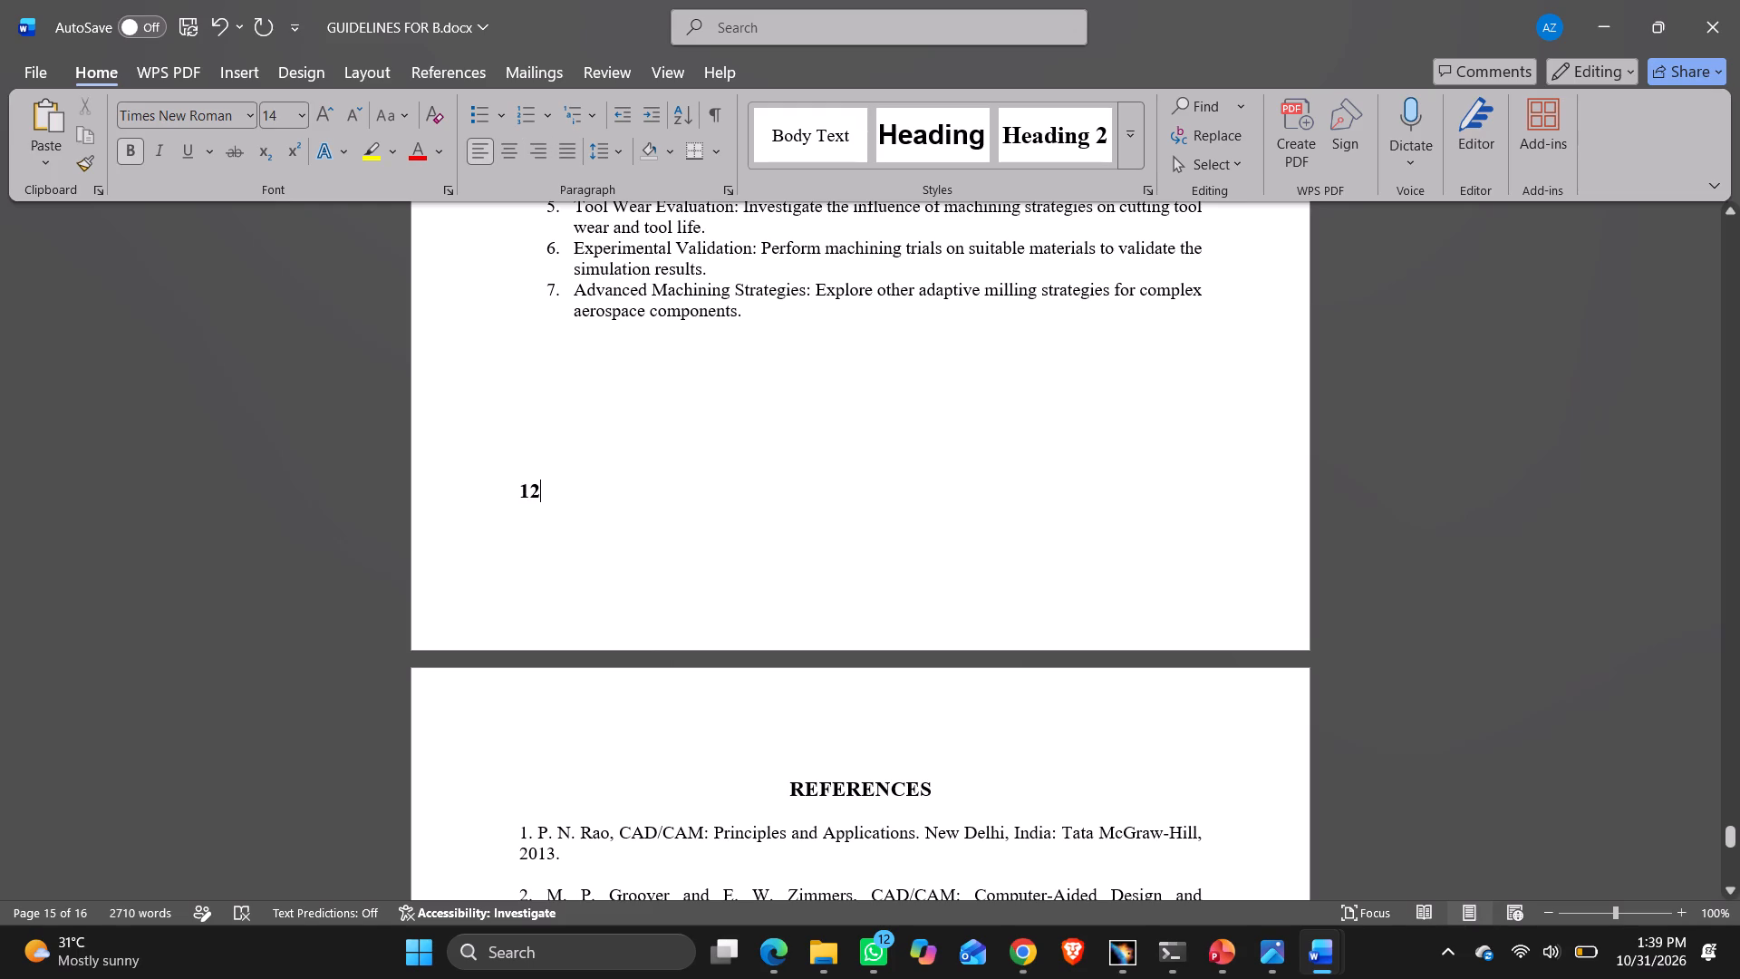
Centre page number 12 on the Chapter V page and reduce its font size to 12.
{"action": "left_click_drag", "start_coordinate": [545, 489], "coordinate": [517, 488]}
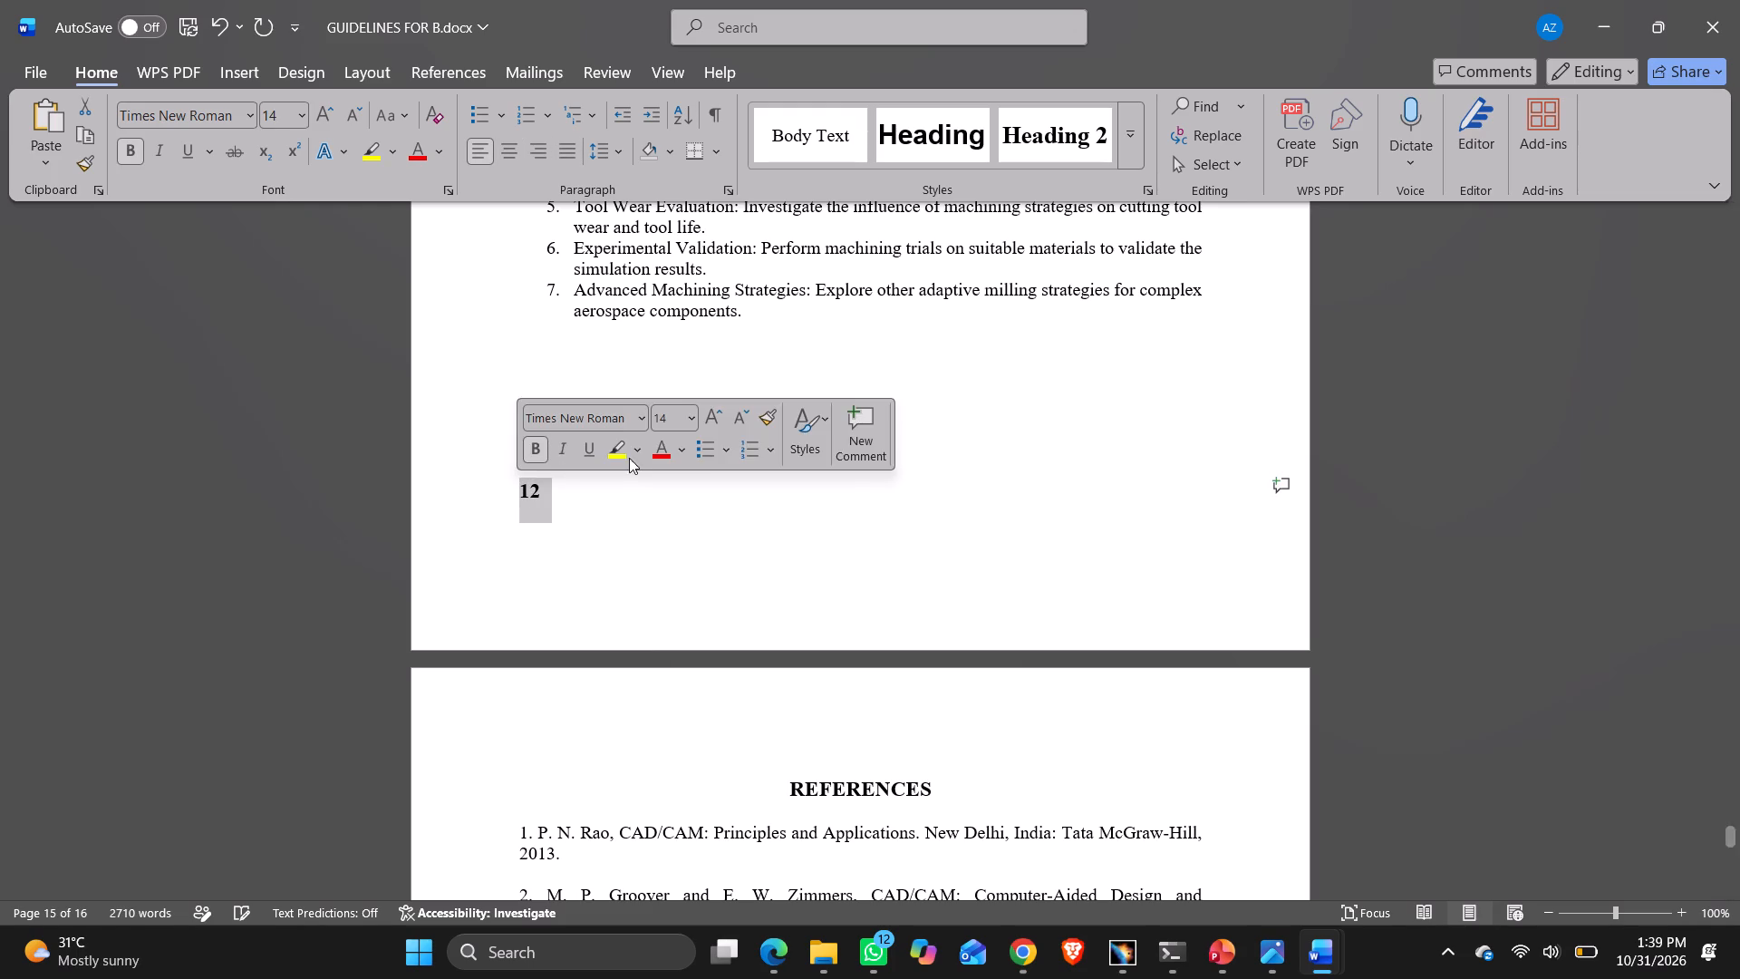
{"action": "left_click", "coordinate": [511, 150]}
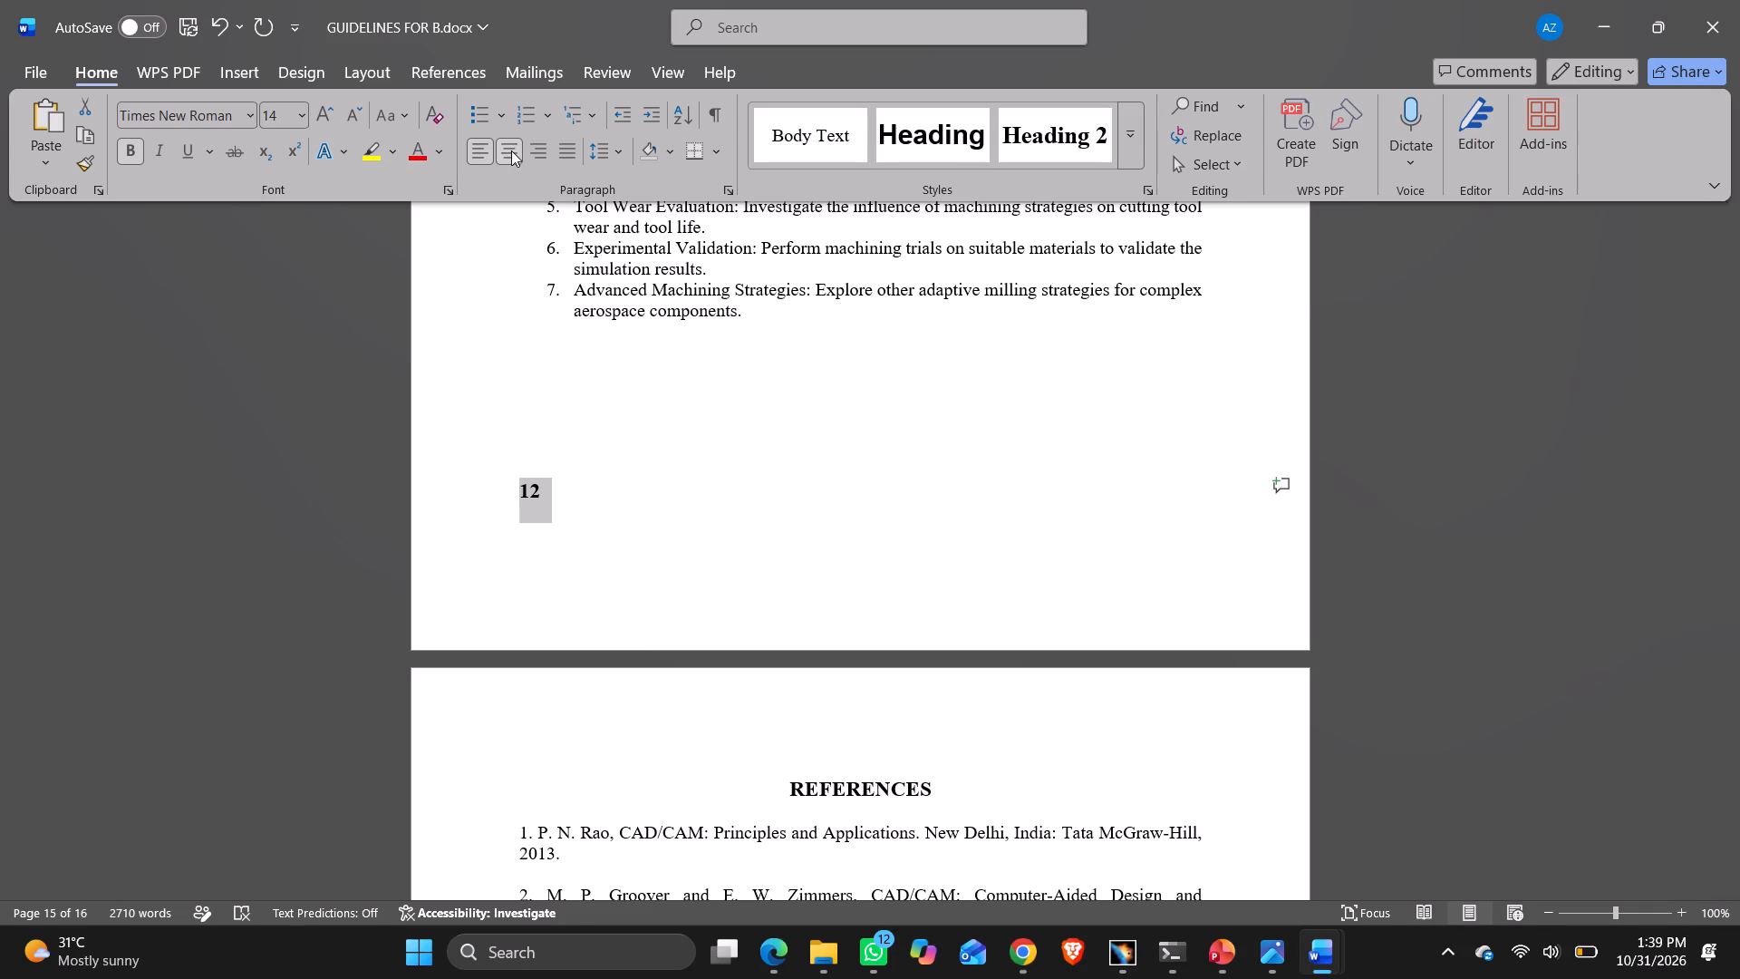
{"action": "left_click", "coordinate": [355, 110]}
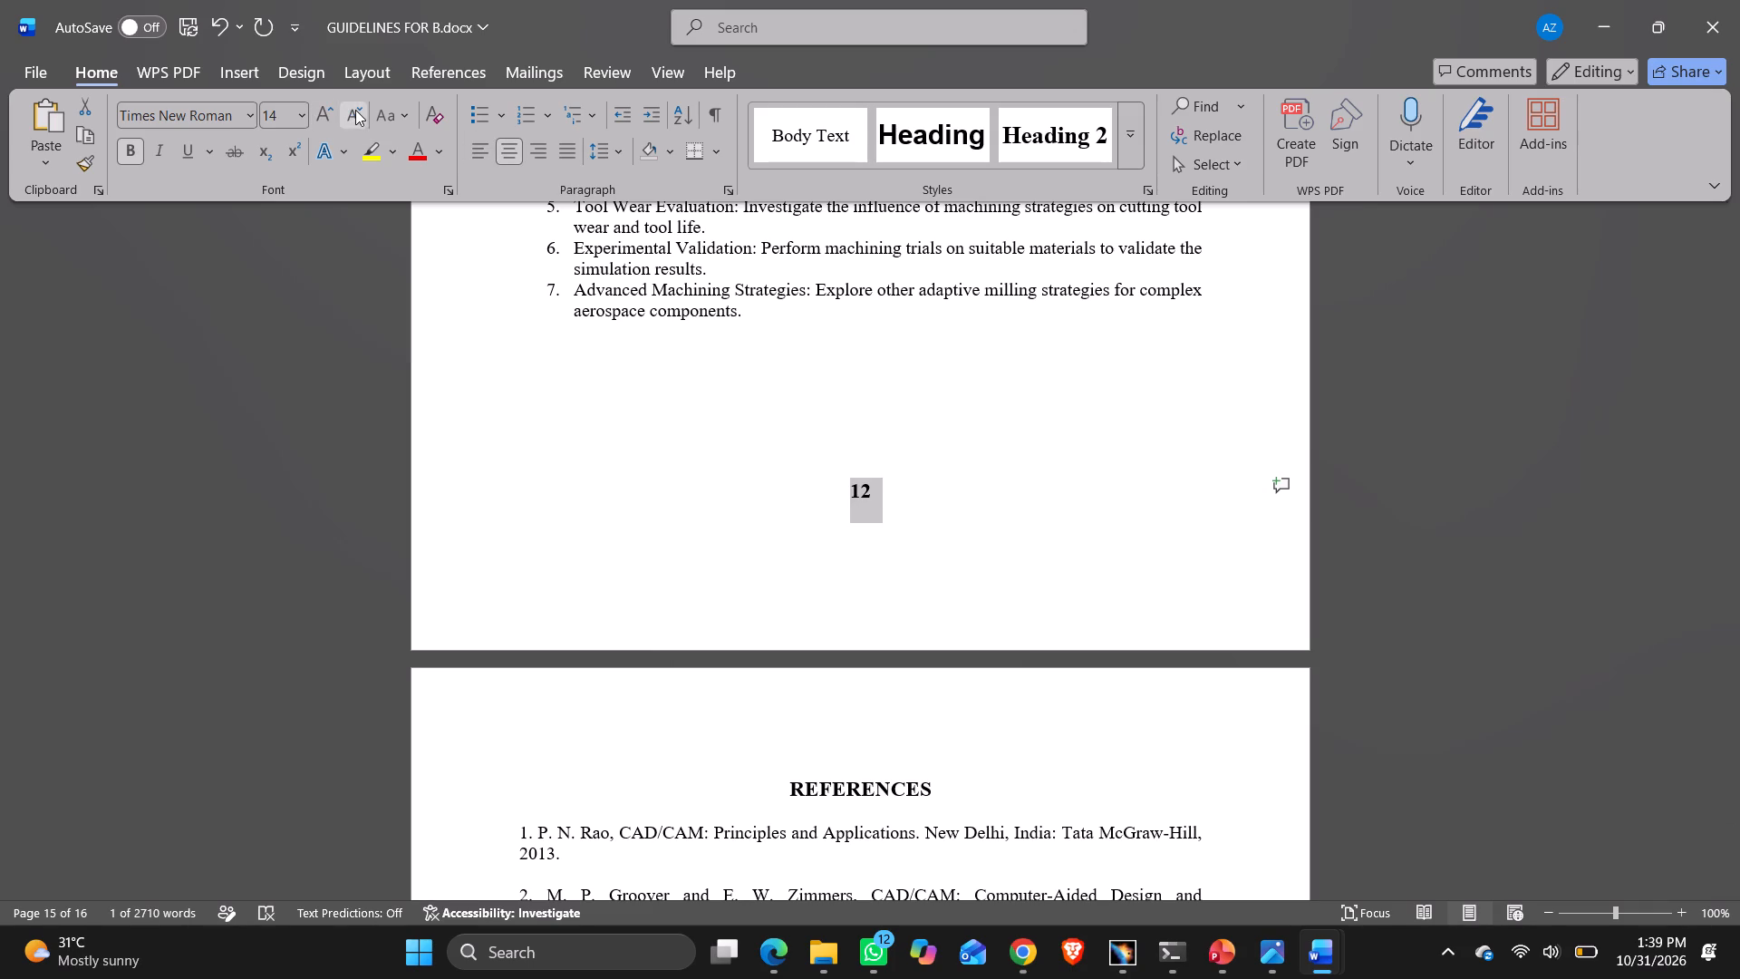
{"action": "left_click", "coordinate": [754, 480]}
Change the page number at the bottom of the References page to 13.
{"action": "scroll", "coordinate": [754, 480], "scroll_direction": "down", "scroll_amount": 5}
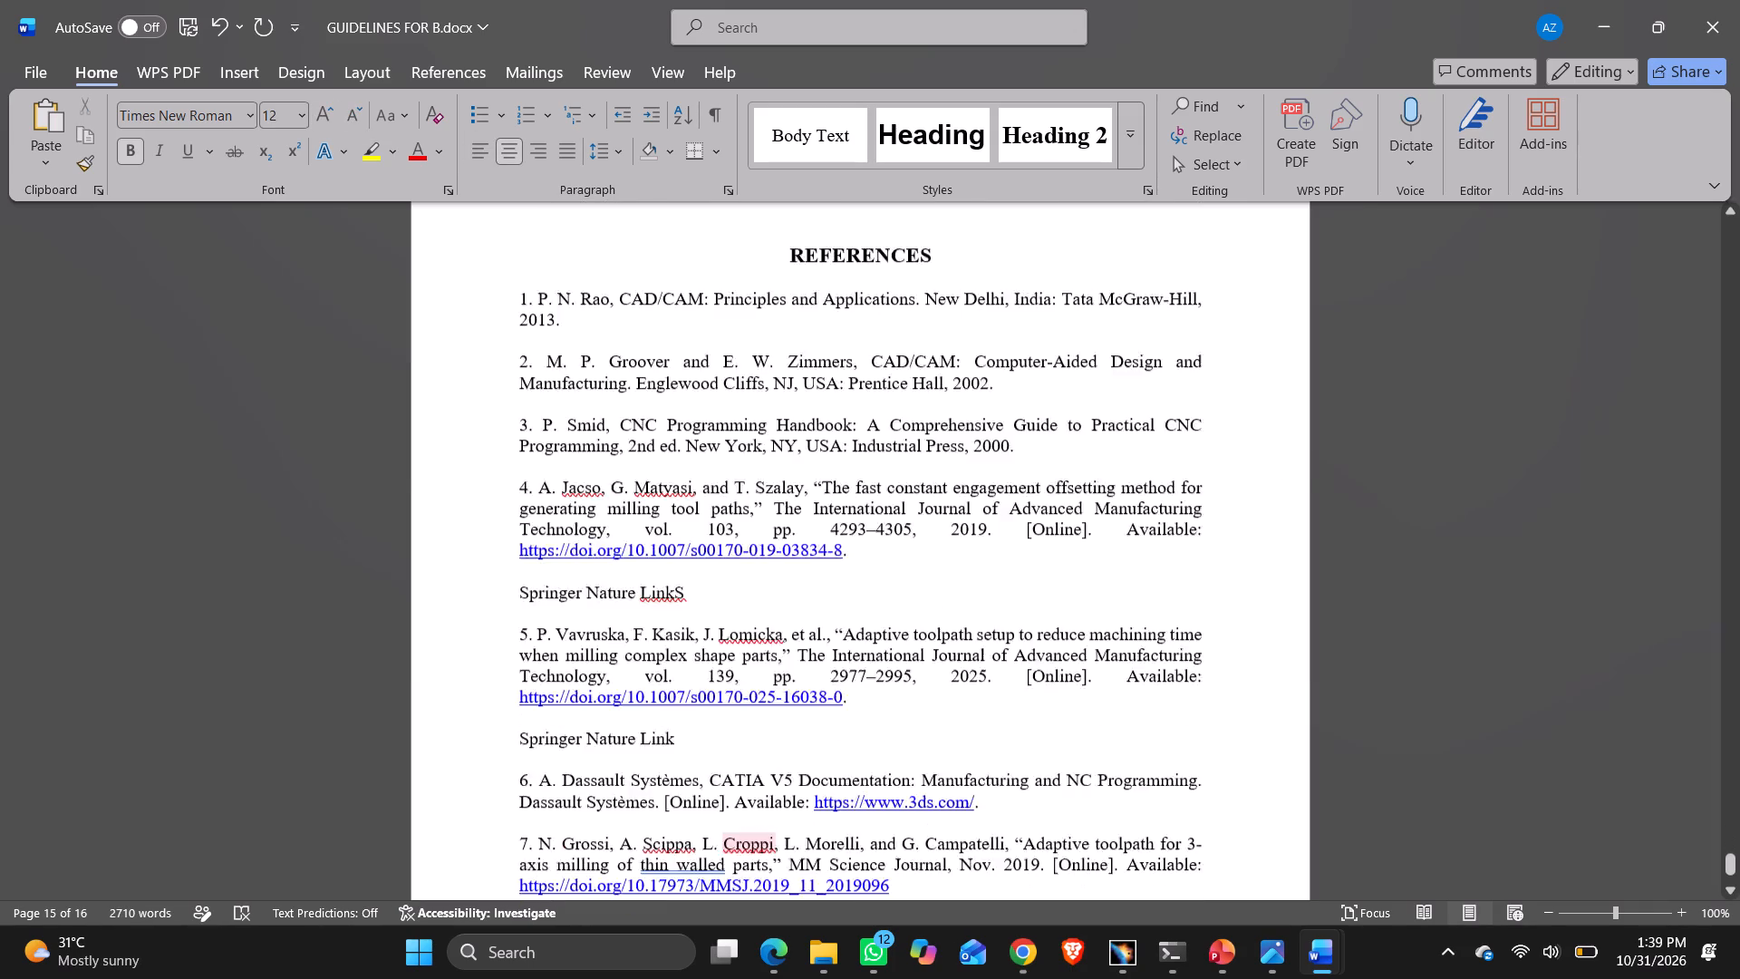
{"action": "left_click", "coordinate": [870, 800]}
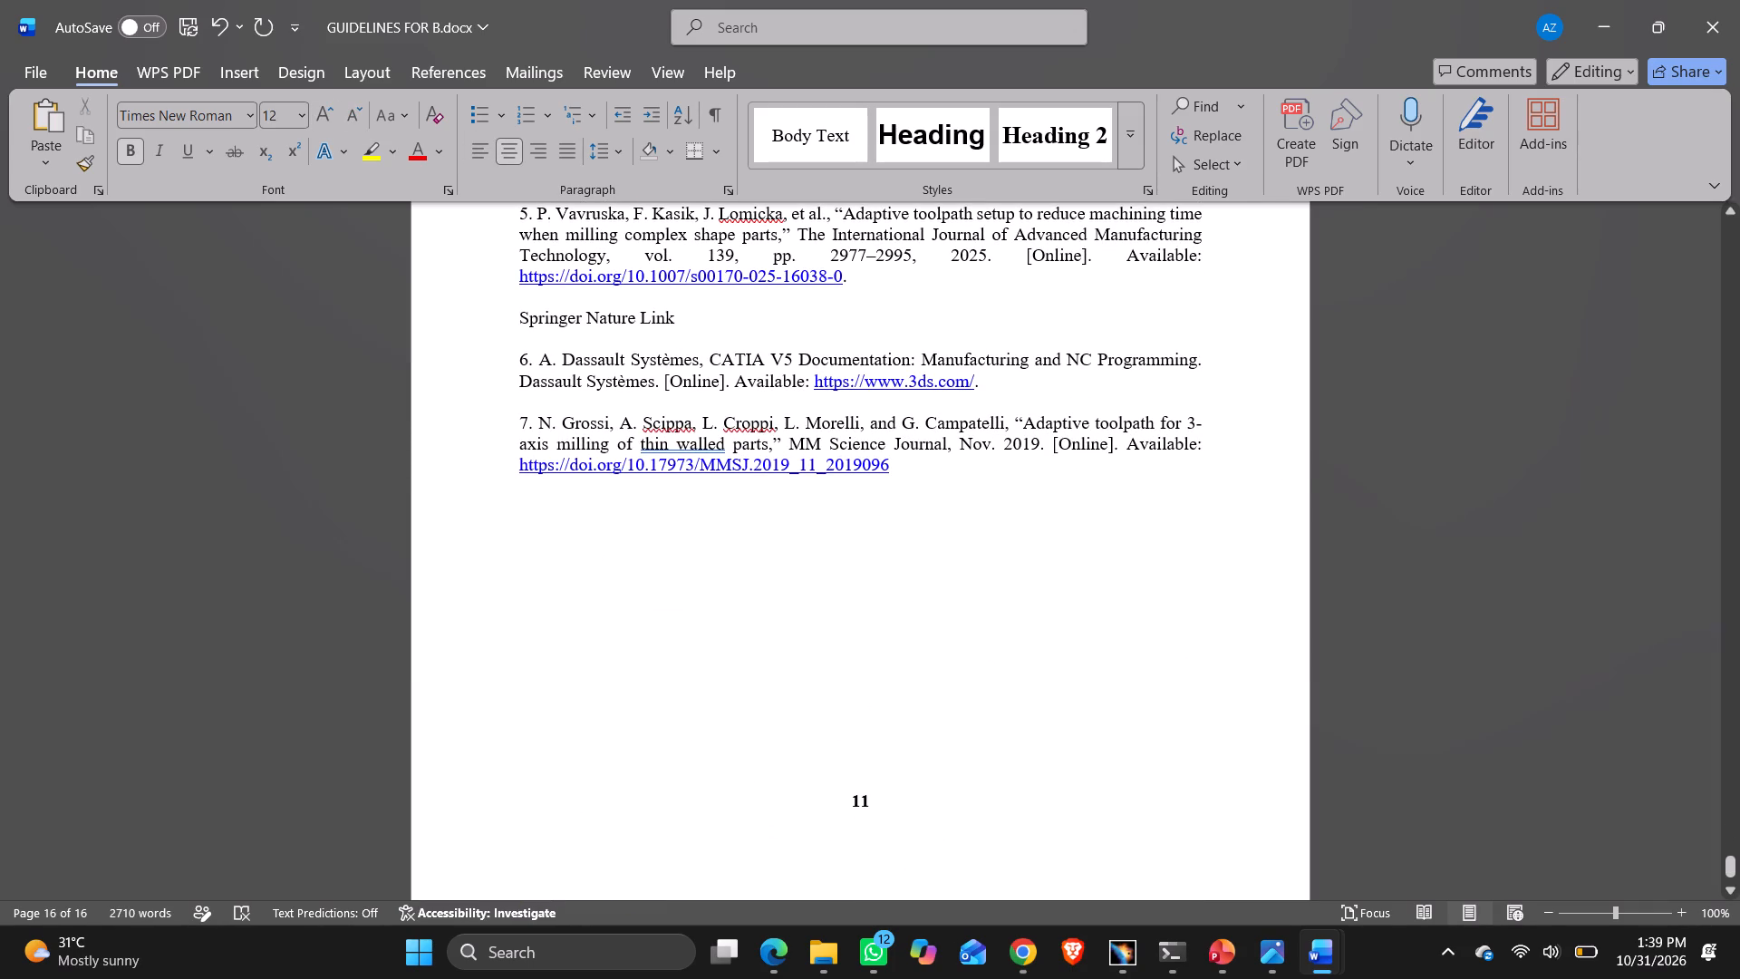
{"action": "key", "text": "BackSpace"}
{"action": "key", "text": "3"}
Reduce the font size of page number 11 at the end of Chapter IV to 12.
{"action": "scroll", "coordinate": [870, 800], "scroll_direction": "up", "scroll_amount": 2}
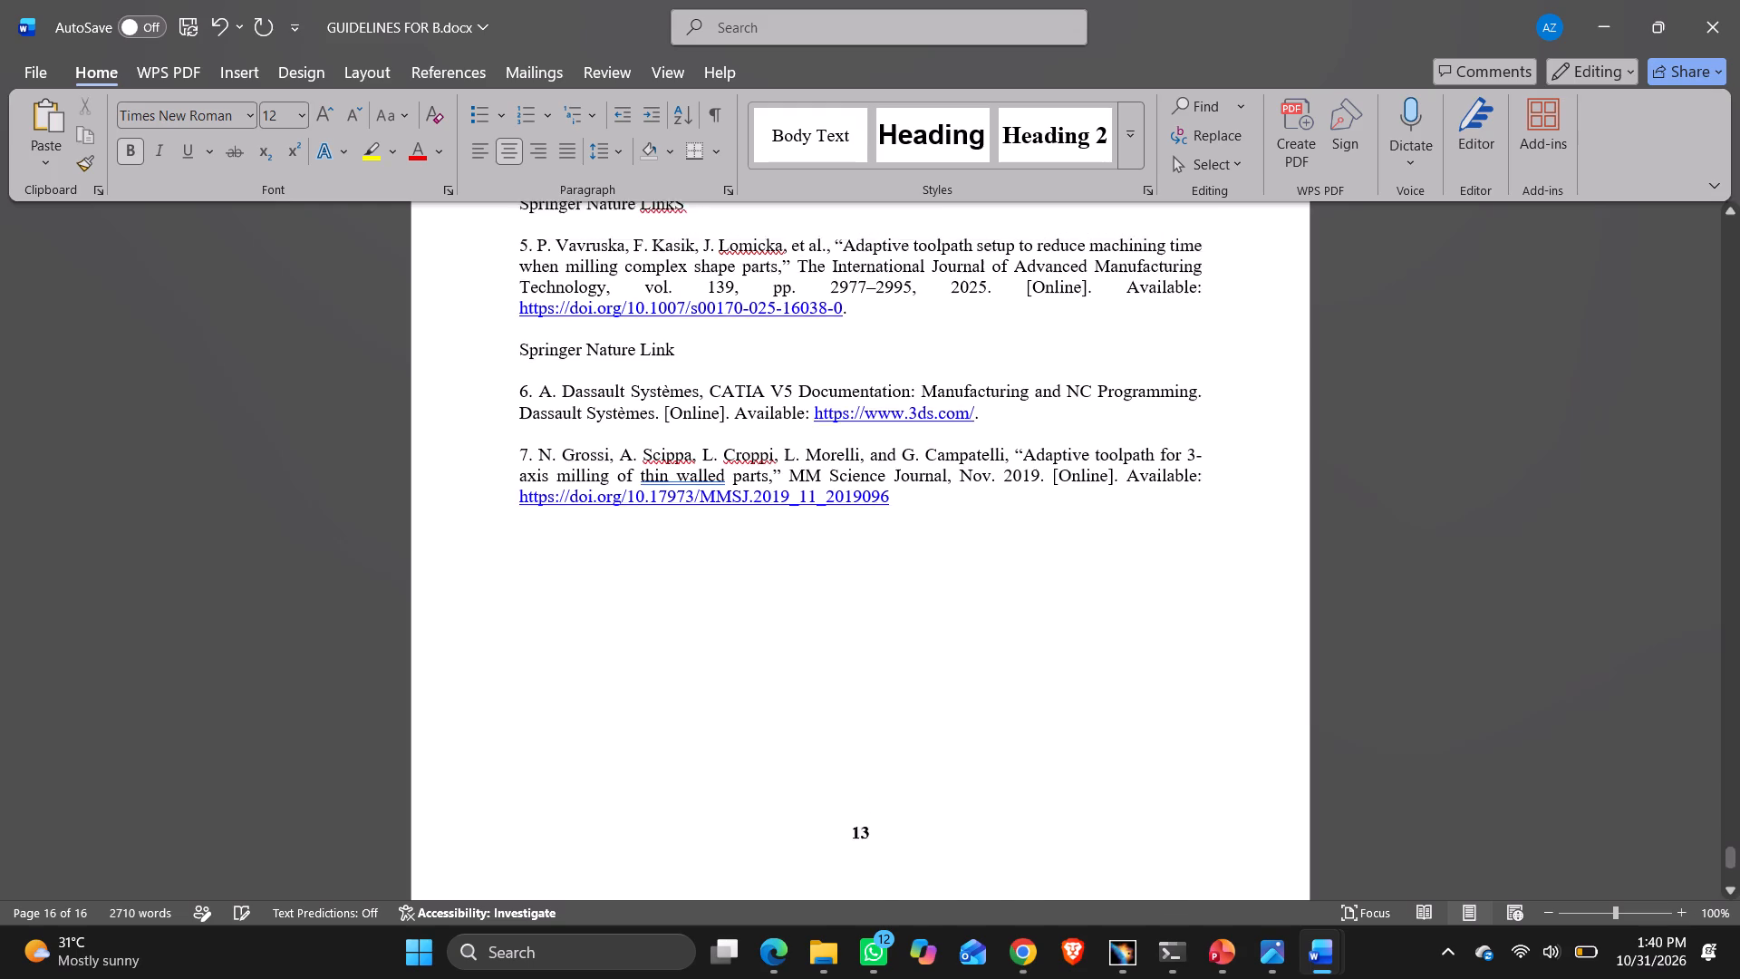
{"action": "scroll", "coordinate": [870, 800], "scroll_direction": "up", "scroll_amount": 6}
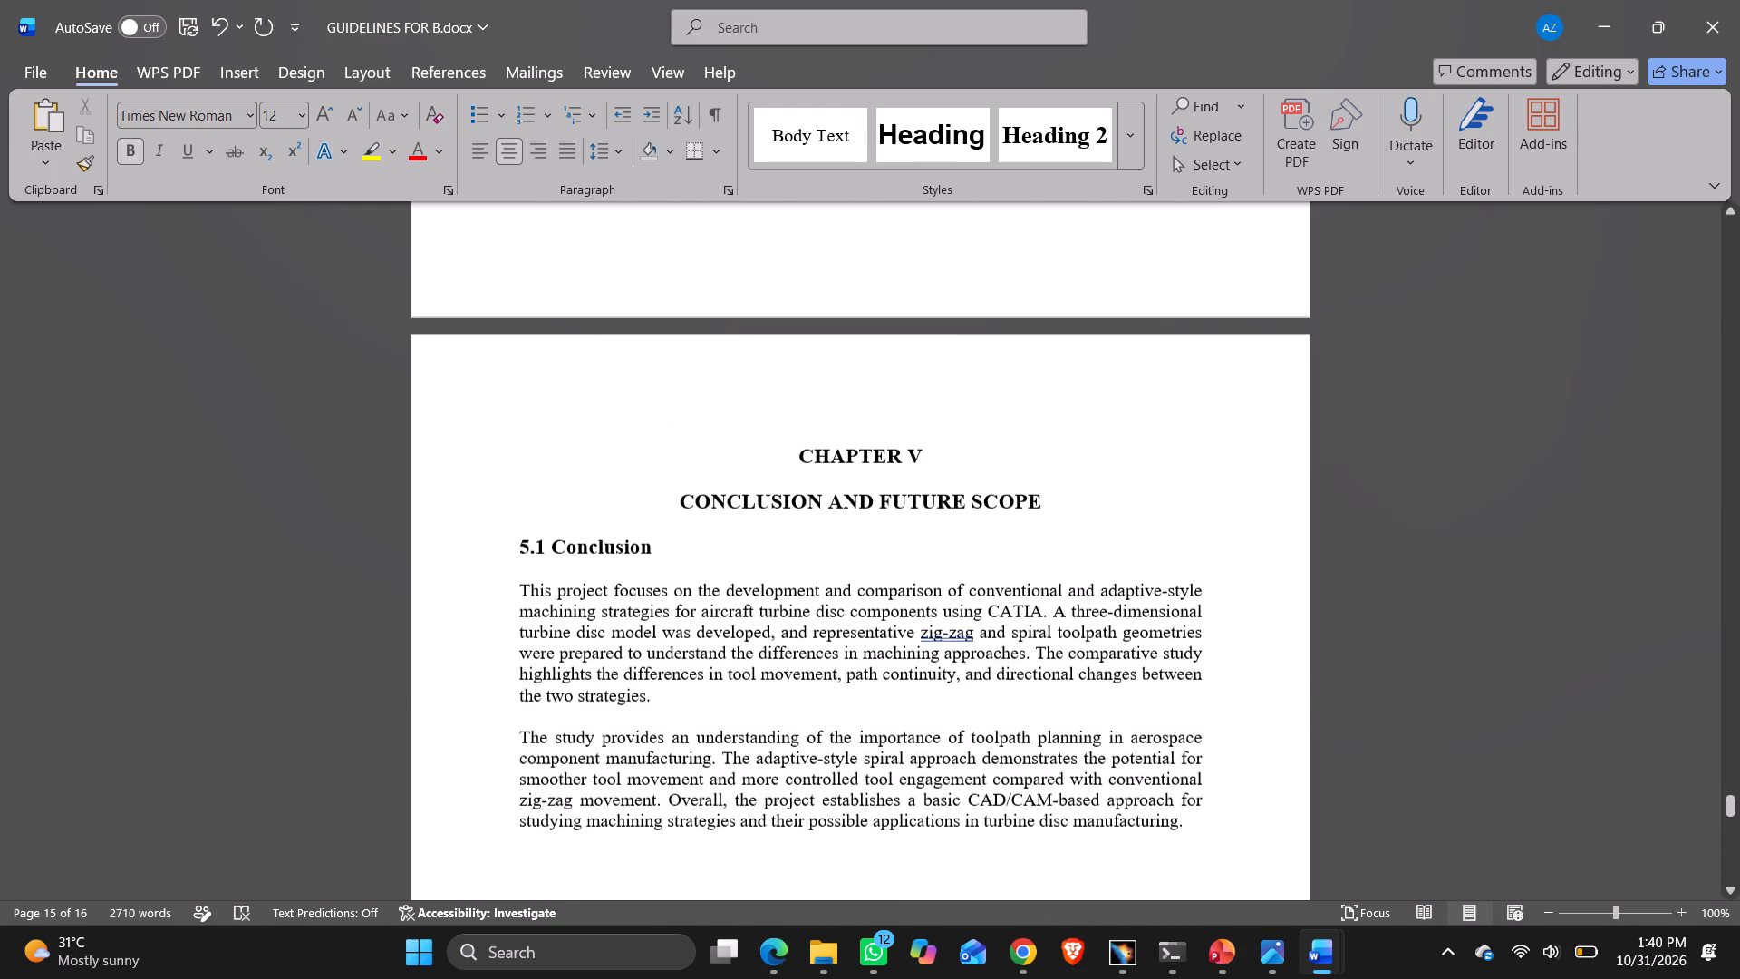
{"action": "scroll", "coordinate": [870, 800], "scroll_direction": "up", "scroll_amount": 1}
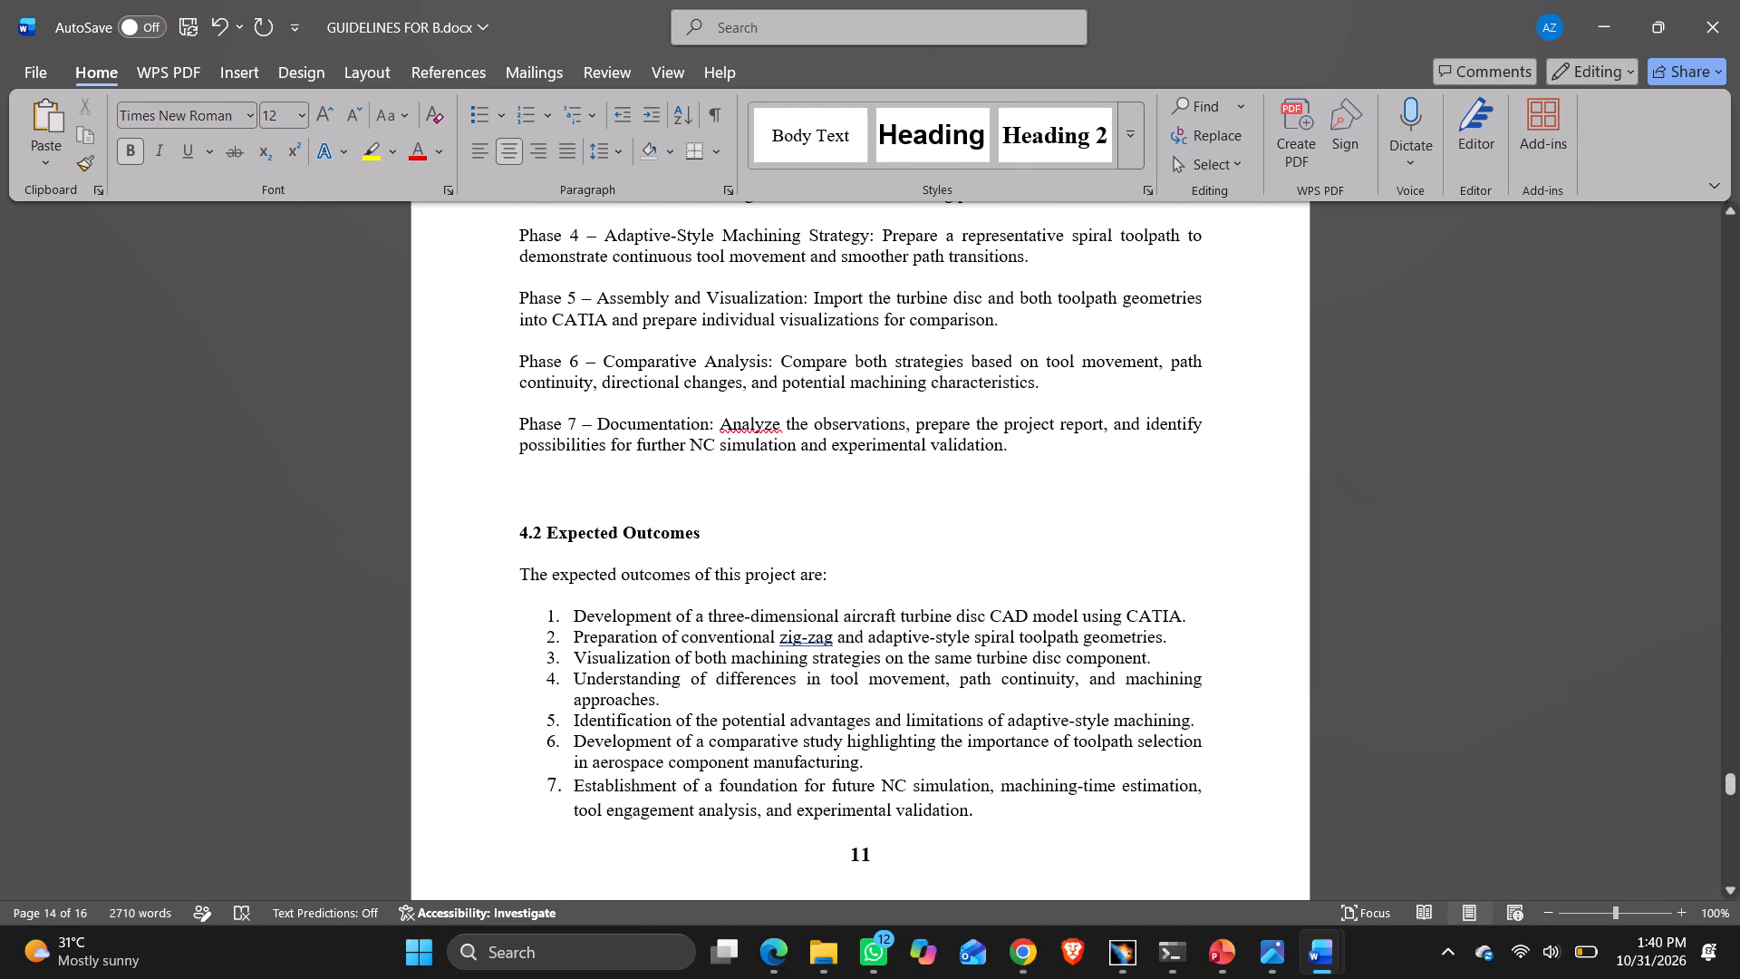
{"action": "left_click_drag", "start_coordinate": [868, 855], "coordinate": [849, 855]}
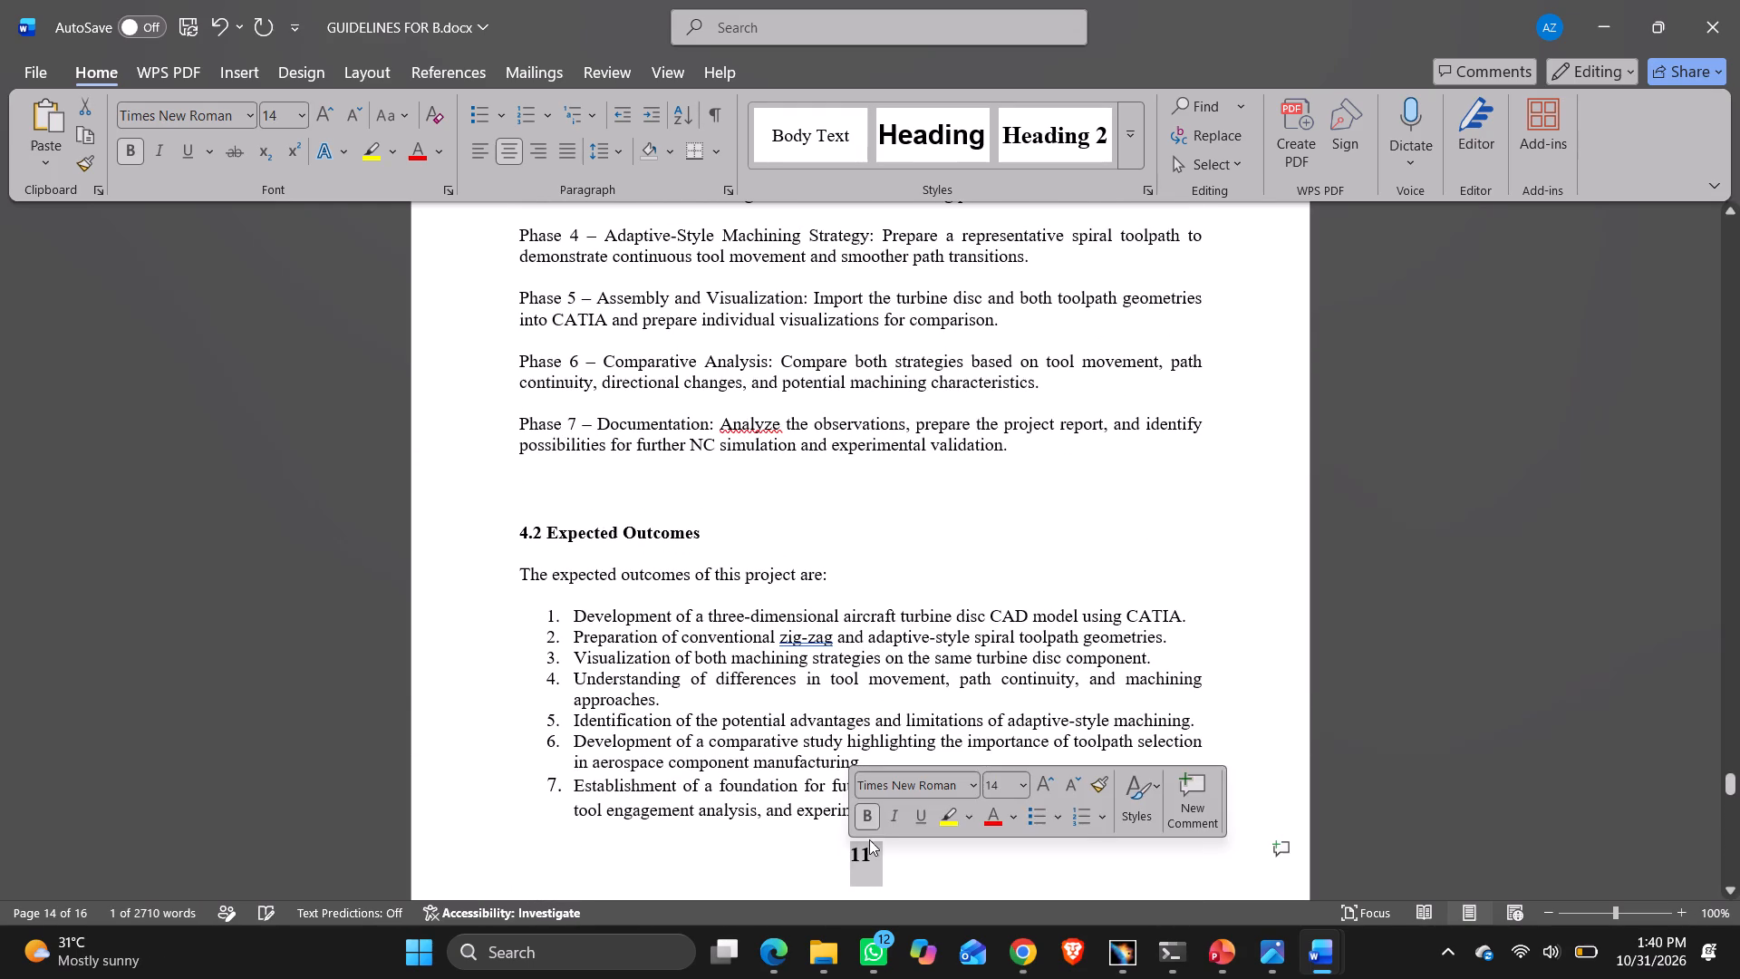
{"action": "left_click", "coordinate": [1080, 779]}
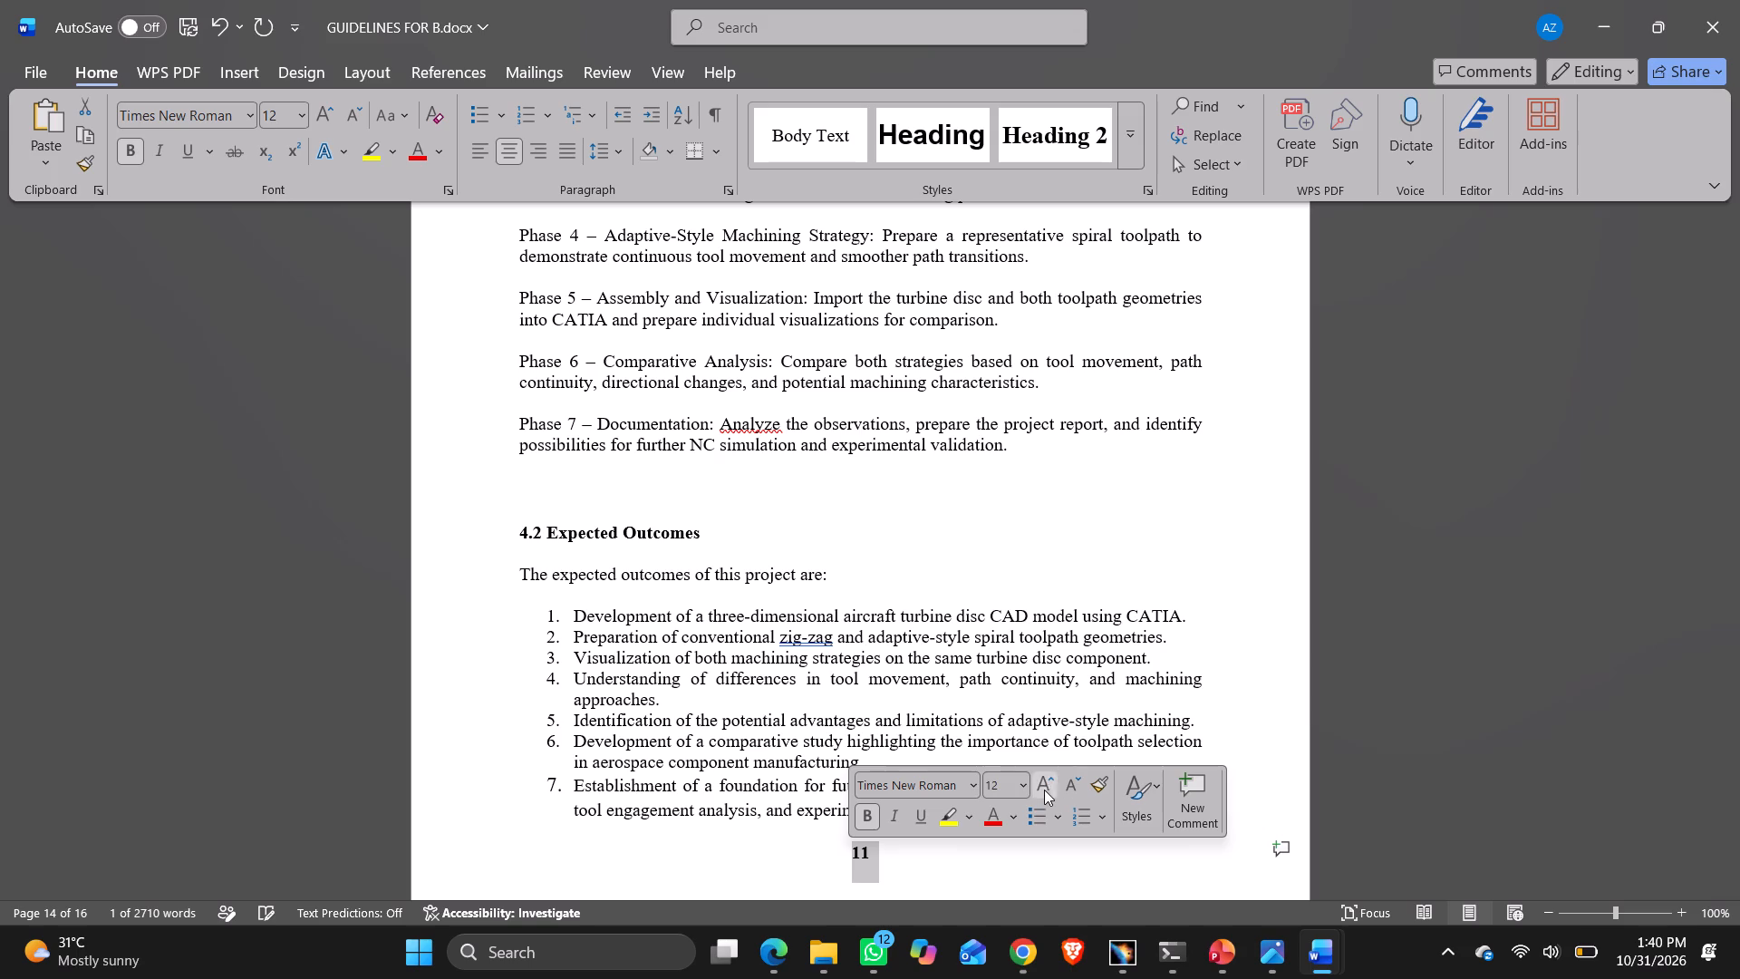
Reduce the font size of page number 10 below the methodology flowchart to 12.
{"action": "left_click", "coordinate": [796, 866]}
{"action": "scroll", "coordinate": [796, 866], "scroll_direction": "up", "scroll_amount": 3}
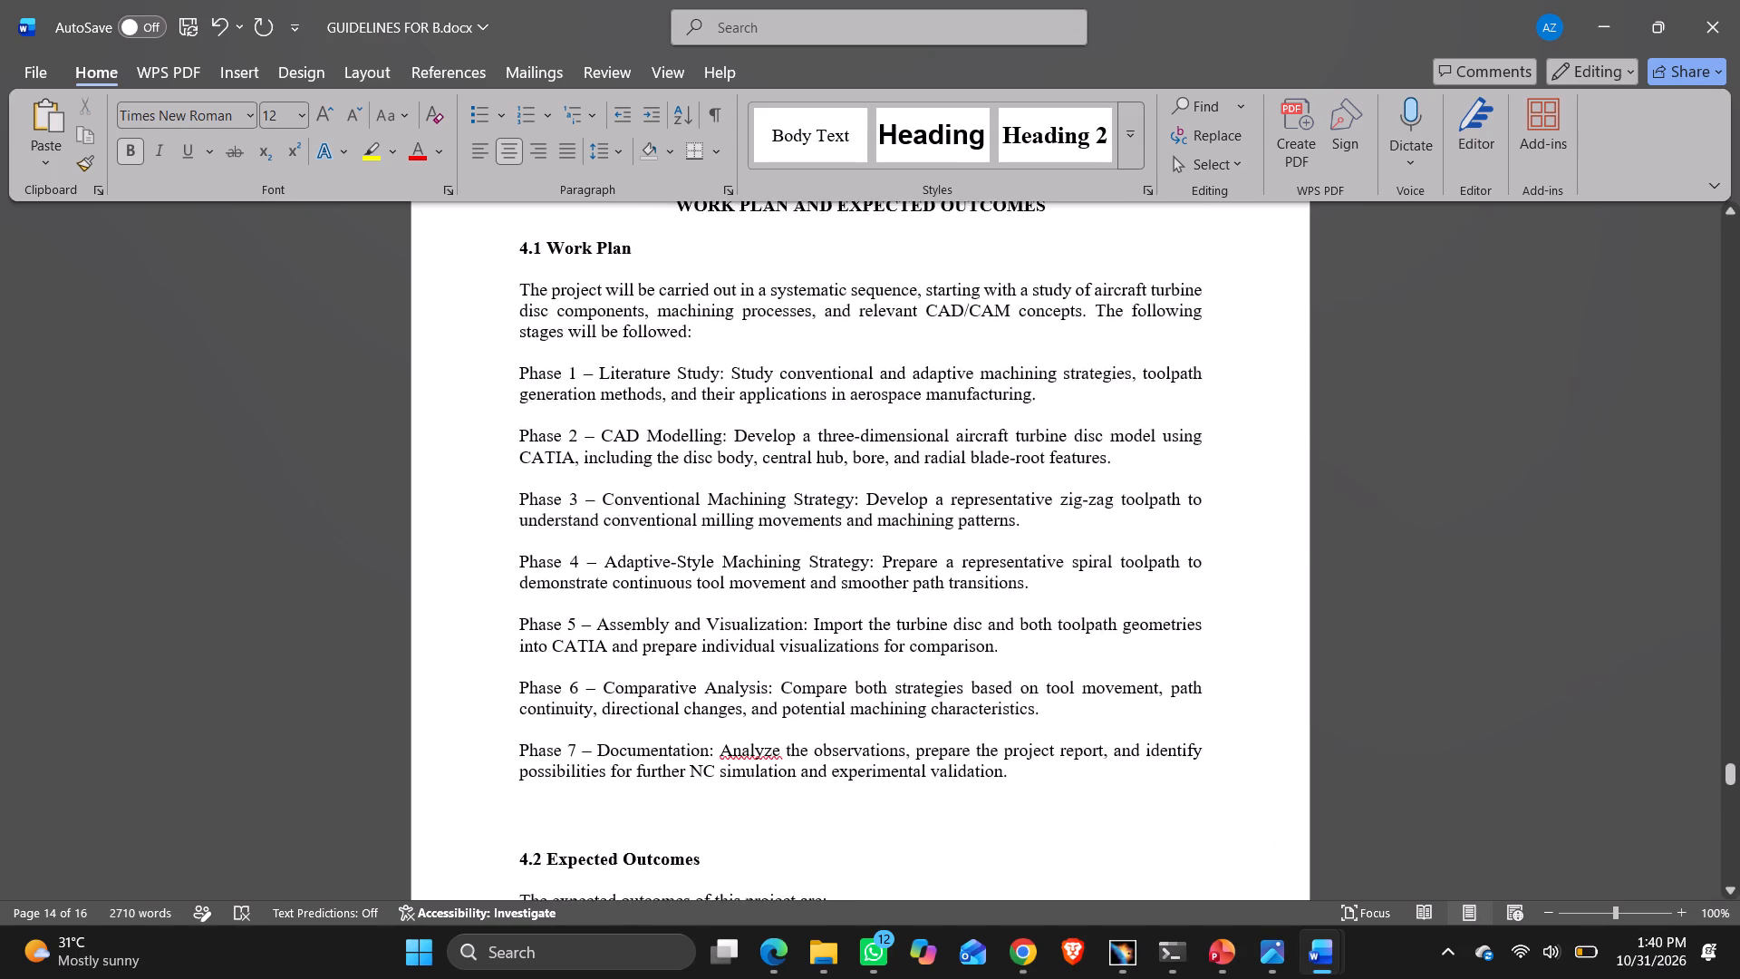
{"action": "scroll", "coordinate": [796, 866], "scroll_direction": "up", "scroll_amount": 1}
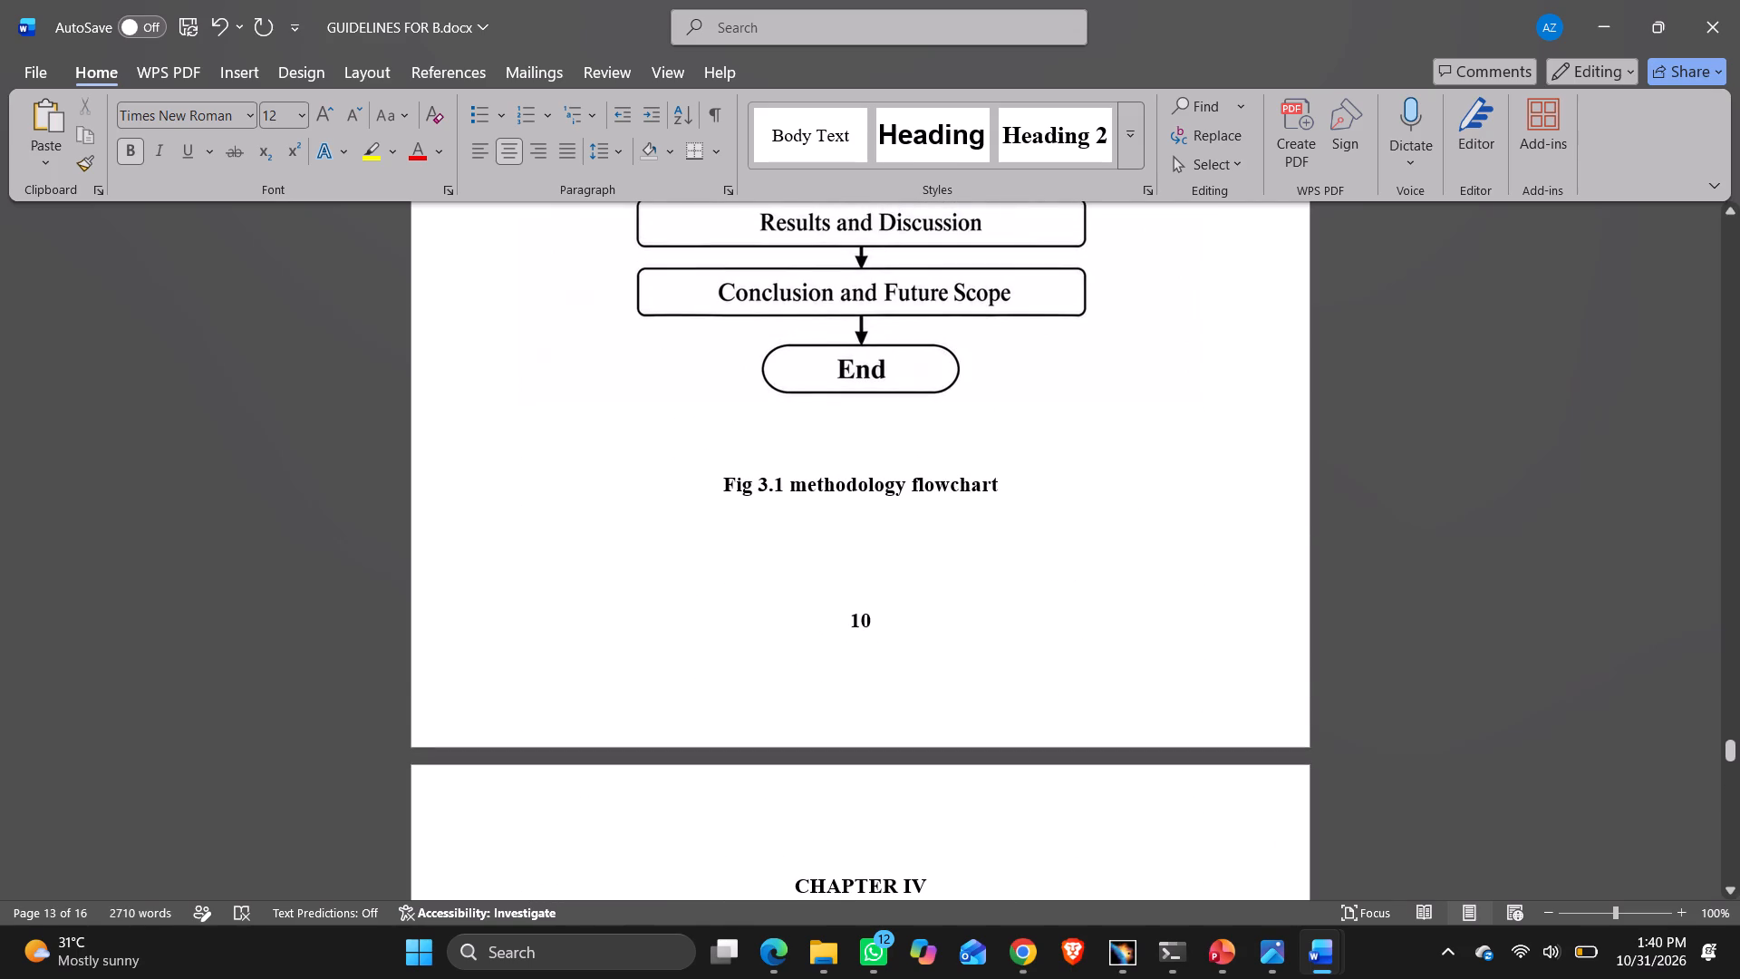
{"action": "left_click_drag", "start_coordinate": [871, 615], "coordinate": [846, 616]}
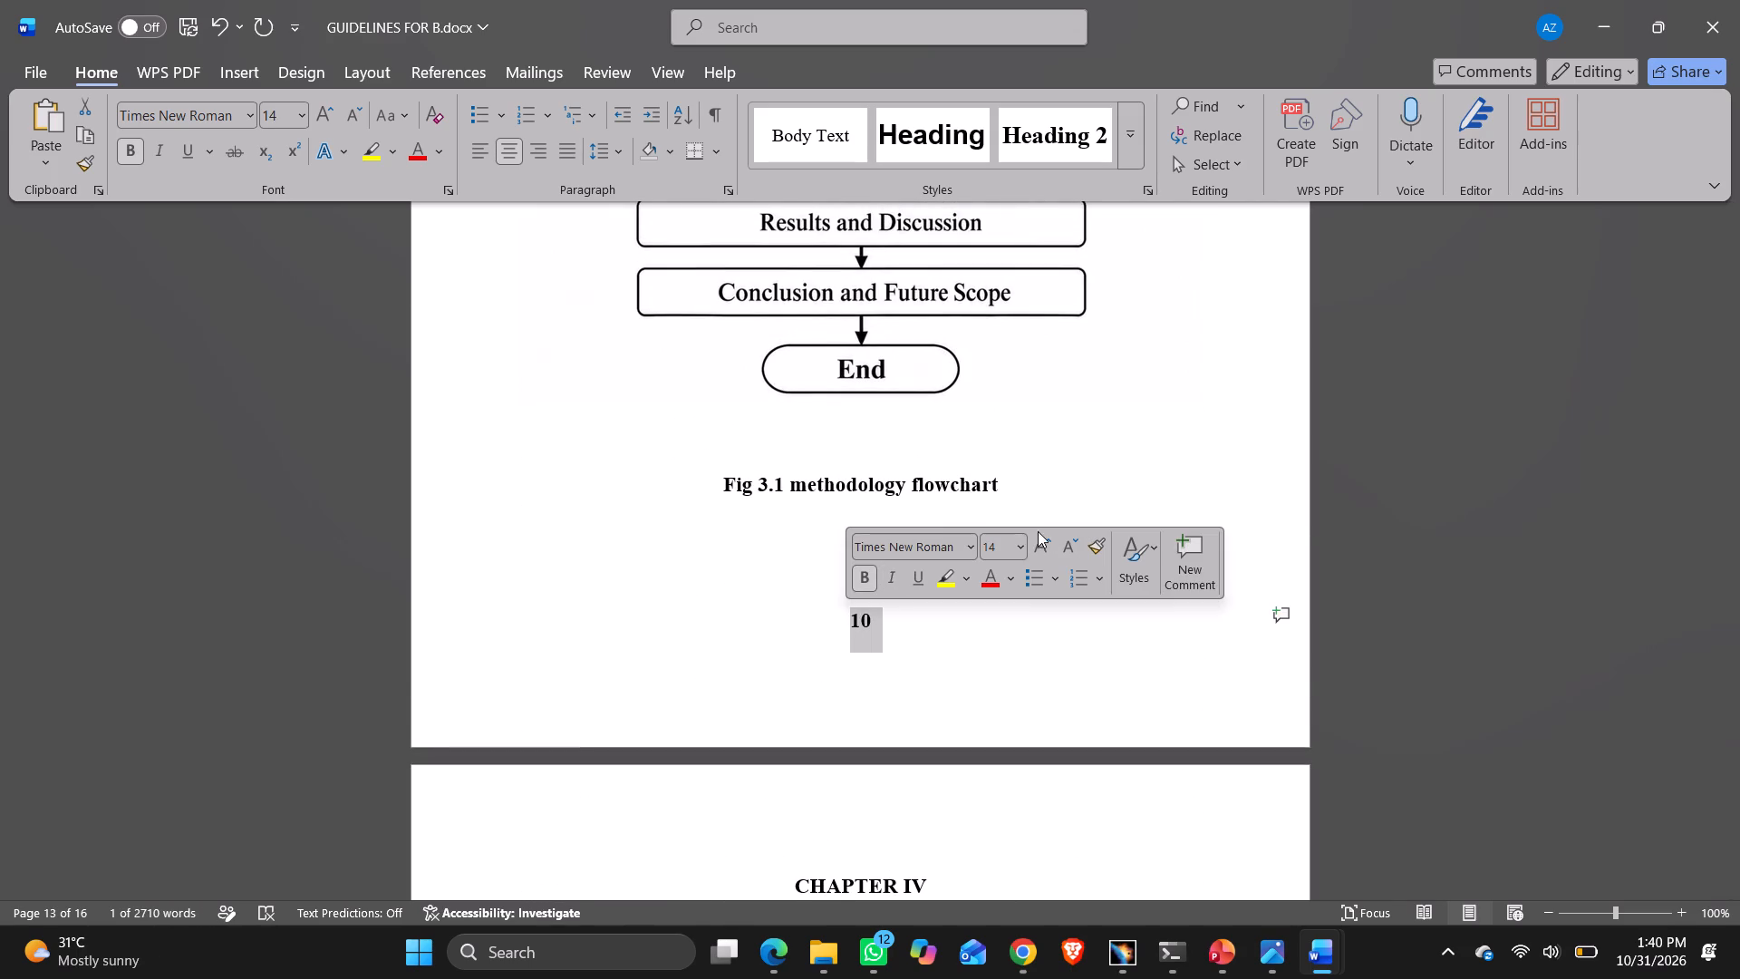
{"action": "left_click", "coordinate": [1068, 539]}
{"action": "left_click", "coordinate": [825, 650]}
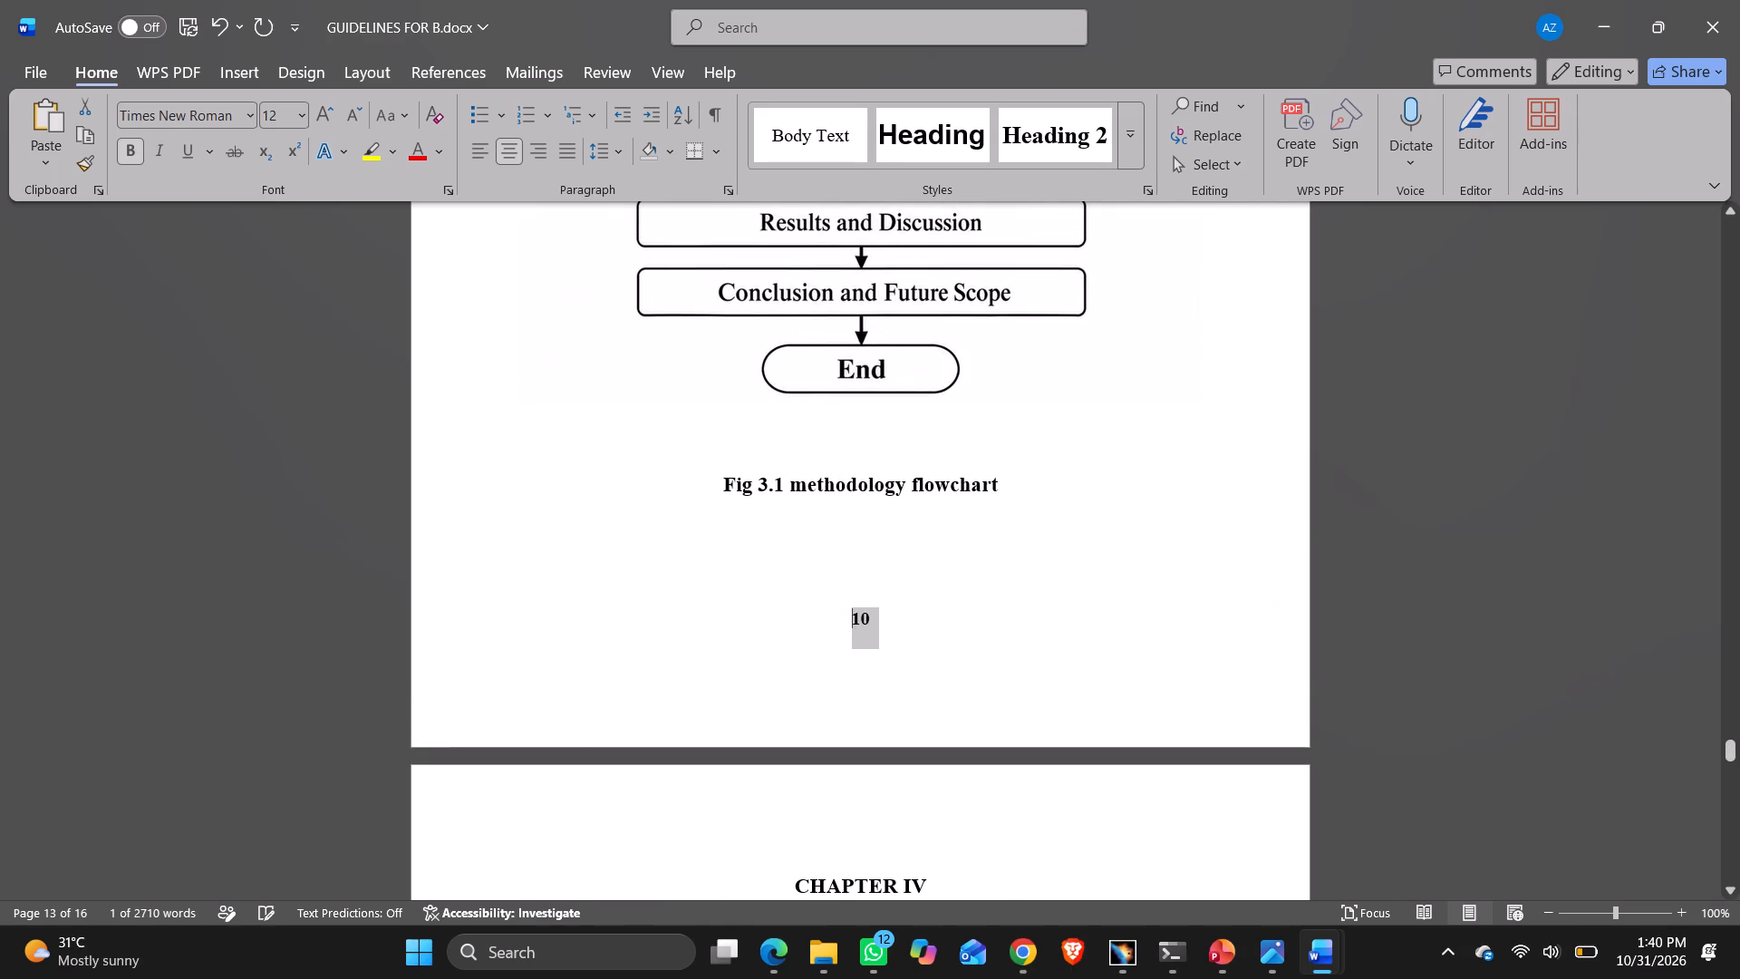
Check the font size of page number 9 and review the page numbering and layout throughout Chapter III.
{"action": "scroll", "coordinate": [825, 650], "scroll_direction": "up", "scroll_amount": 4}
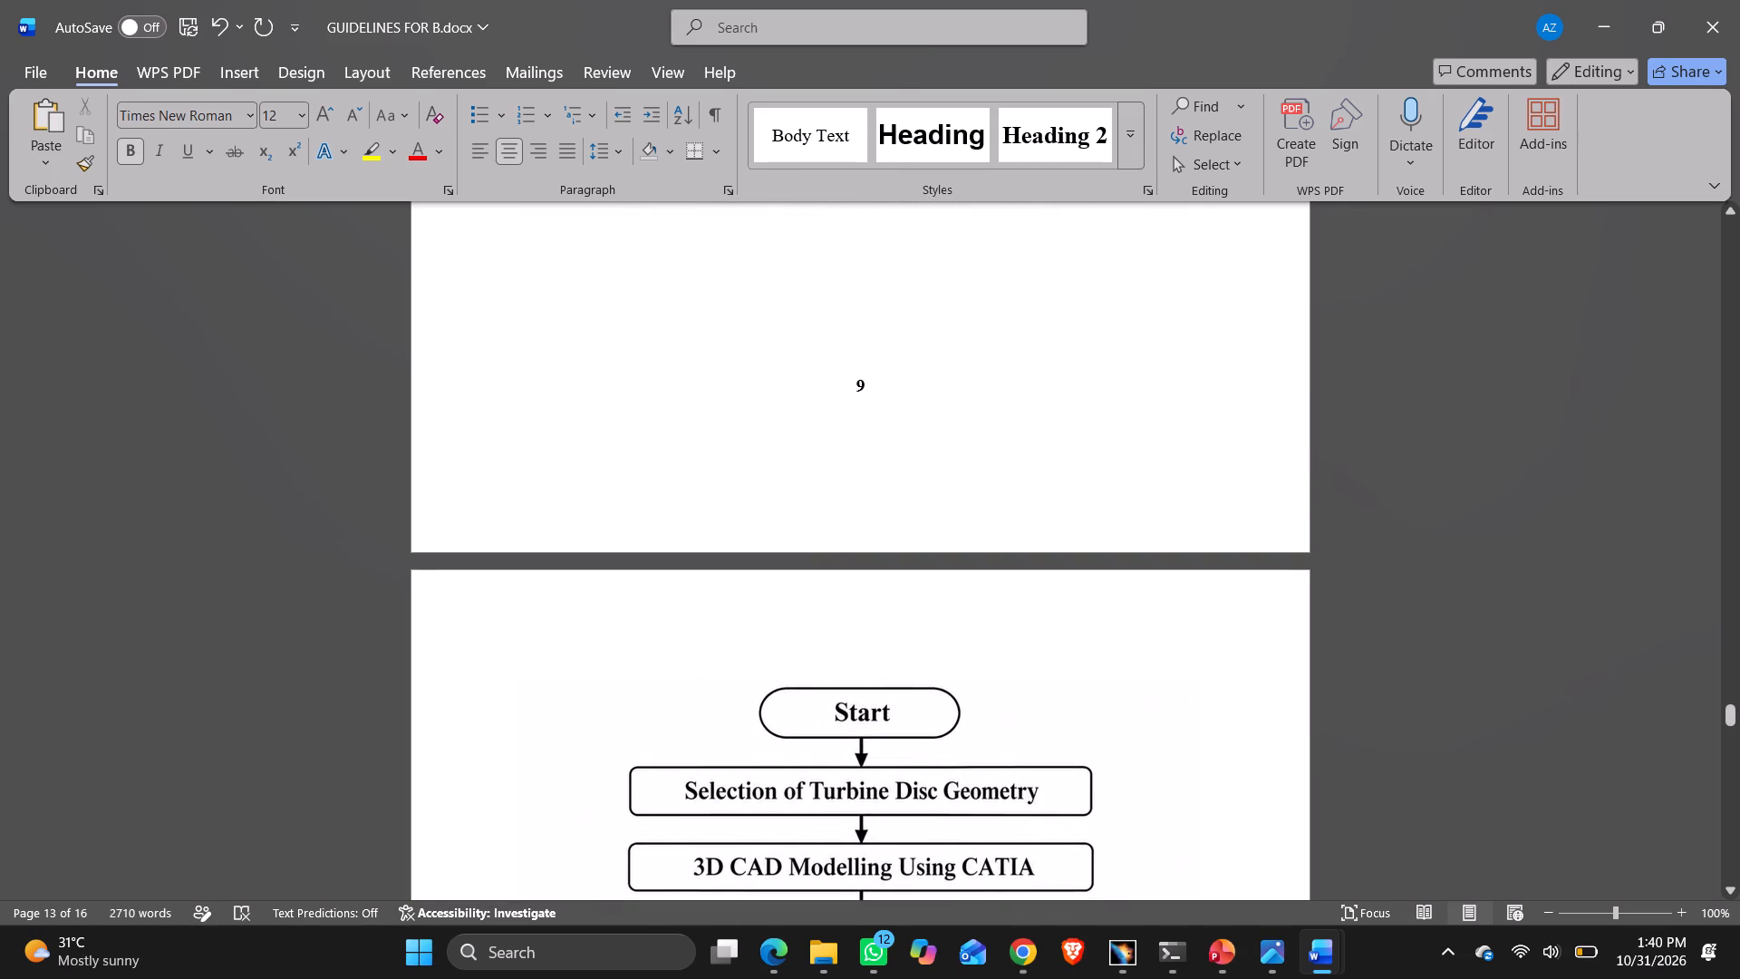
{"action": "left_click_drag", "start_coordinate": [865, 384], "coordinate": [851, 387]}
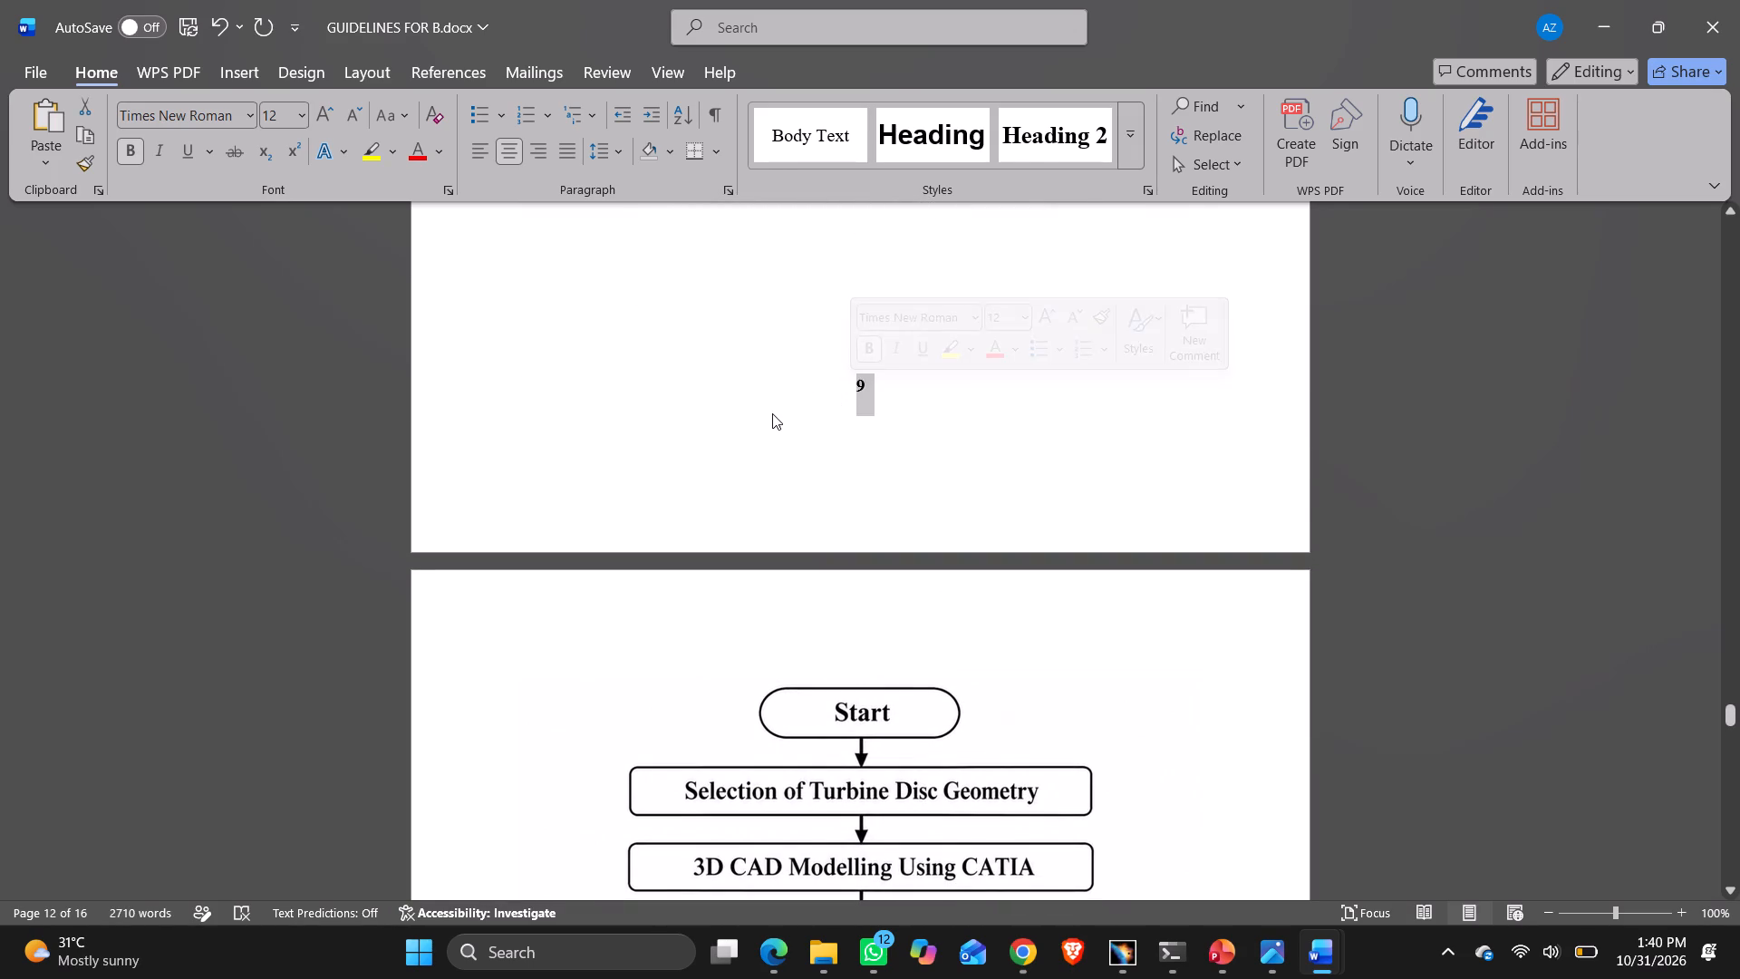
{"action": "left_click", "coordinate": [772, 413]}
{"action": "scroll", "coordinate": [772, 413], "scroll_direction": "up", "scroll_amount": 9}
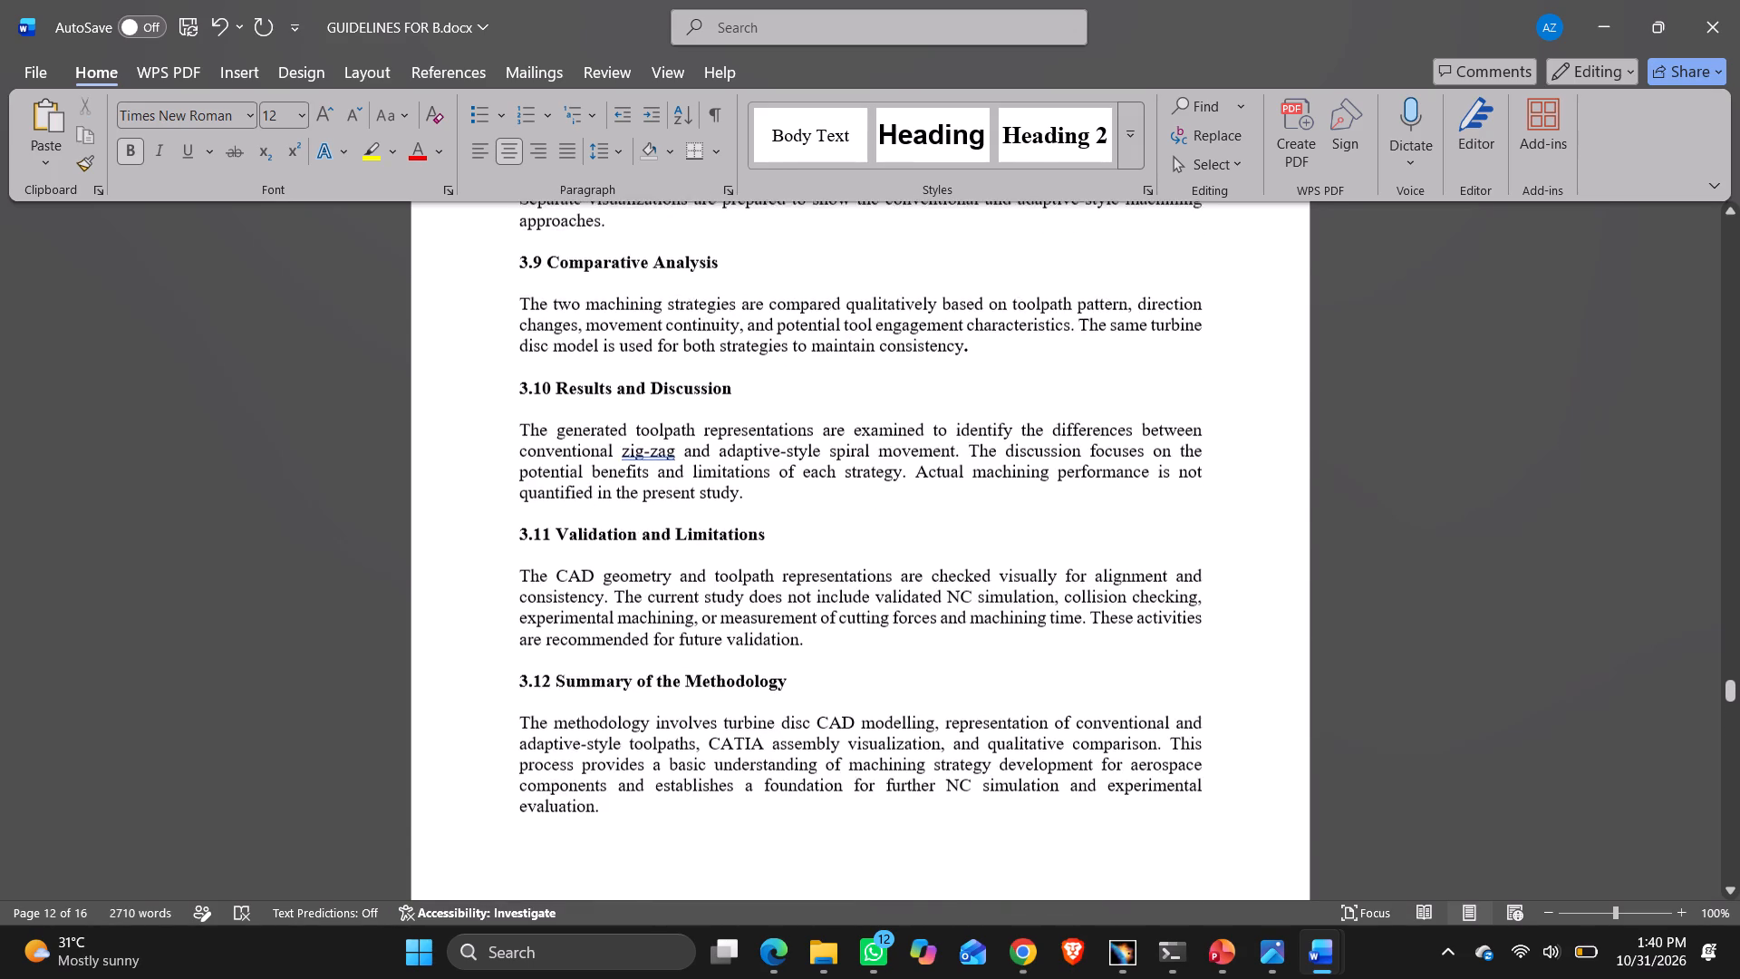
{"action": "scroll", "coordinate": [772, 413], "scroll_direction": "up", "scroll_amount": 17}
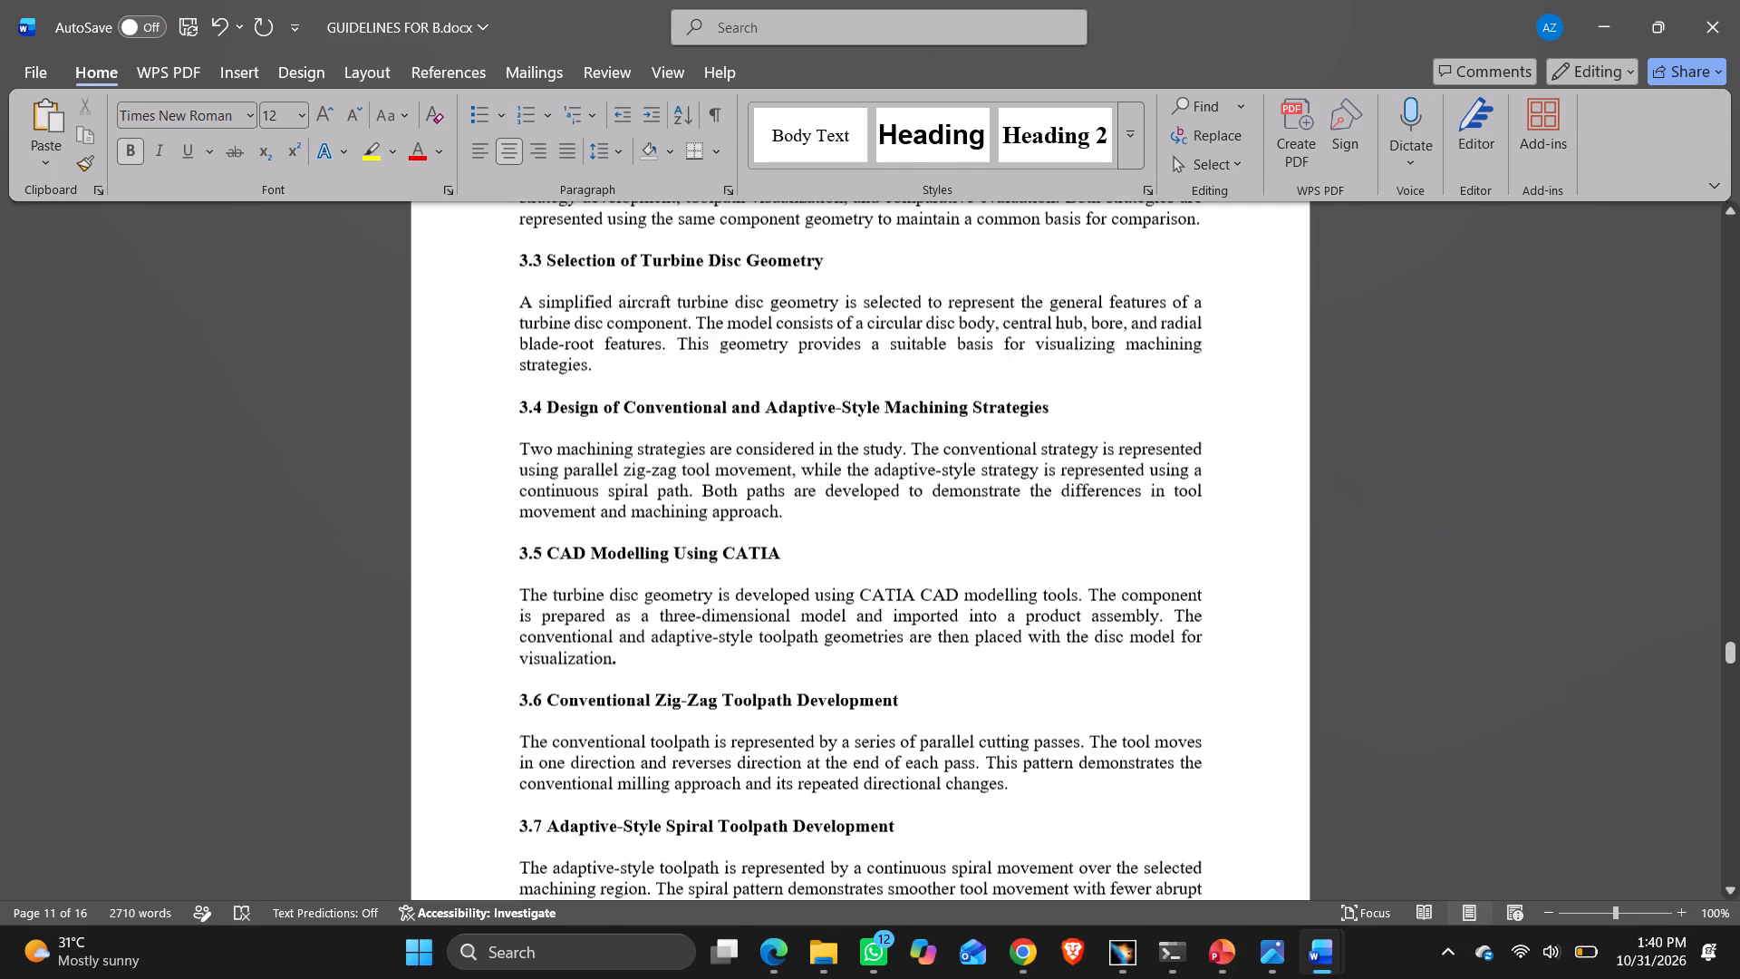
{"action": "scroll", "coordinate": [772, 413], "scroll_direction": "up", "scroll_amount": 3}
{"action": "scroll", "coordinate": [772, 413], "scroll_direction": "down", "scroll_amount": 2}
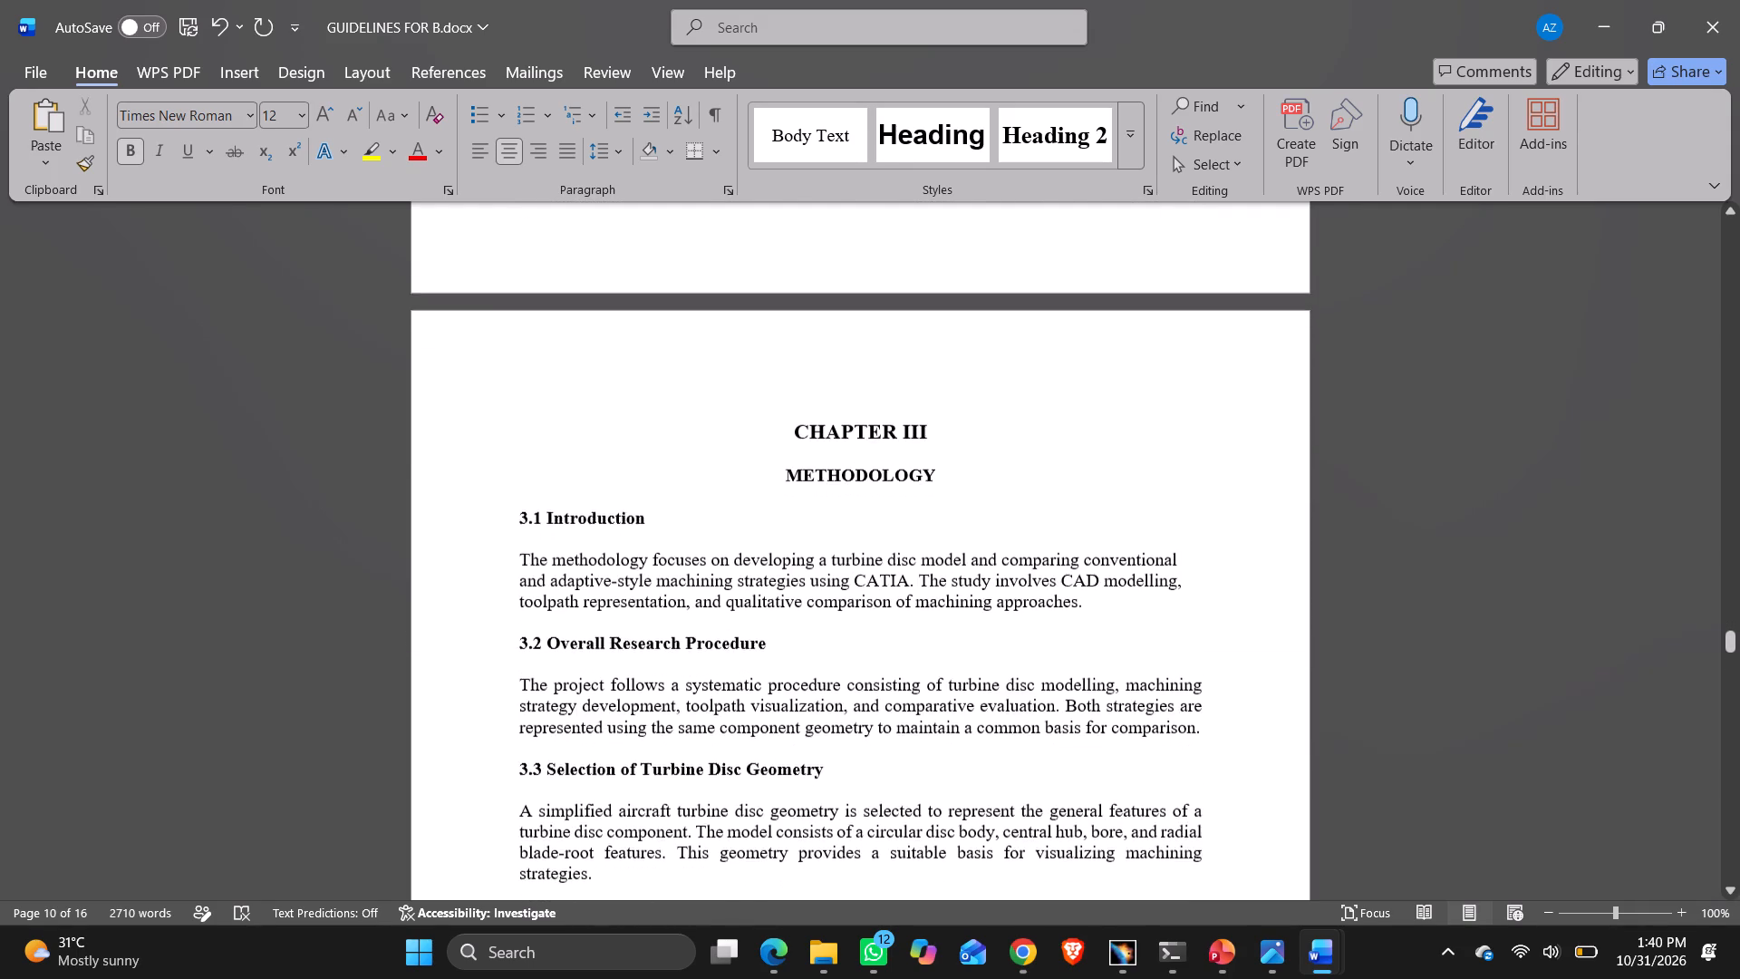
{"action": "scroll", "coordinate": [772, 413], "scroll_direction": "down", "scroll_amount": 8}
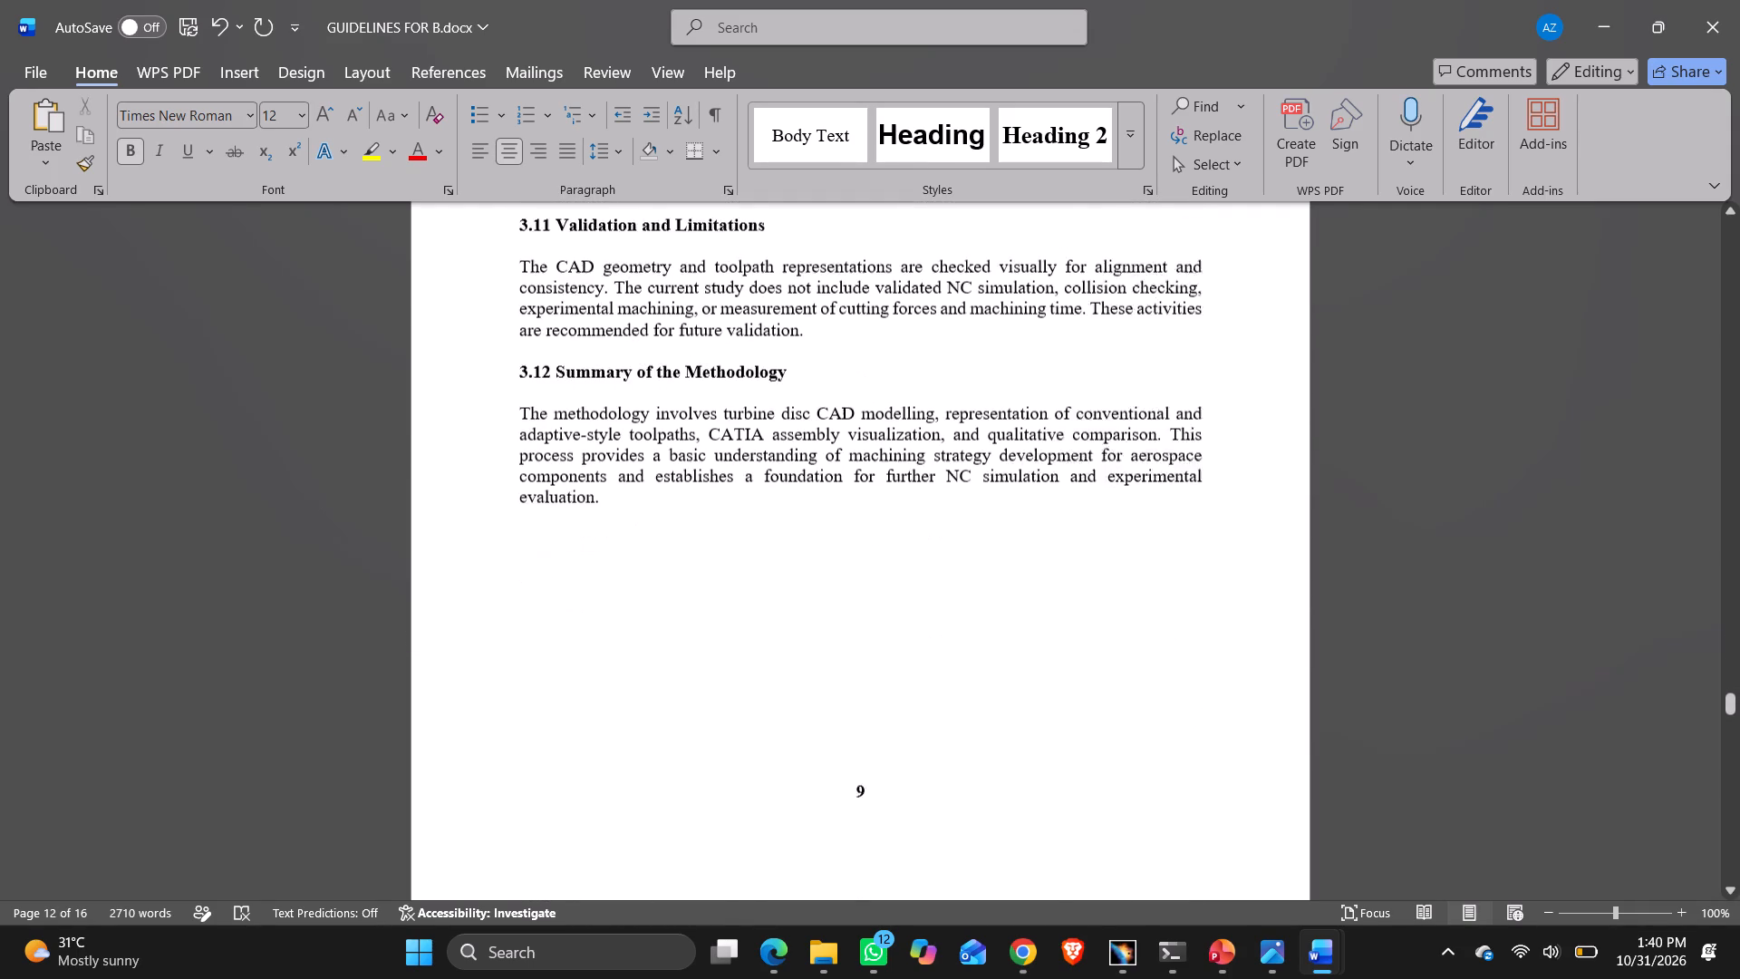
{"action": "scroll", "coordinate": [772, 413], "scroll_direction": "down", "scroll_amount": 7}
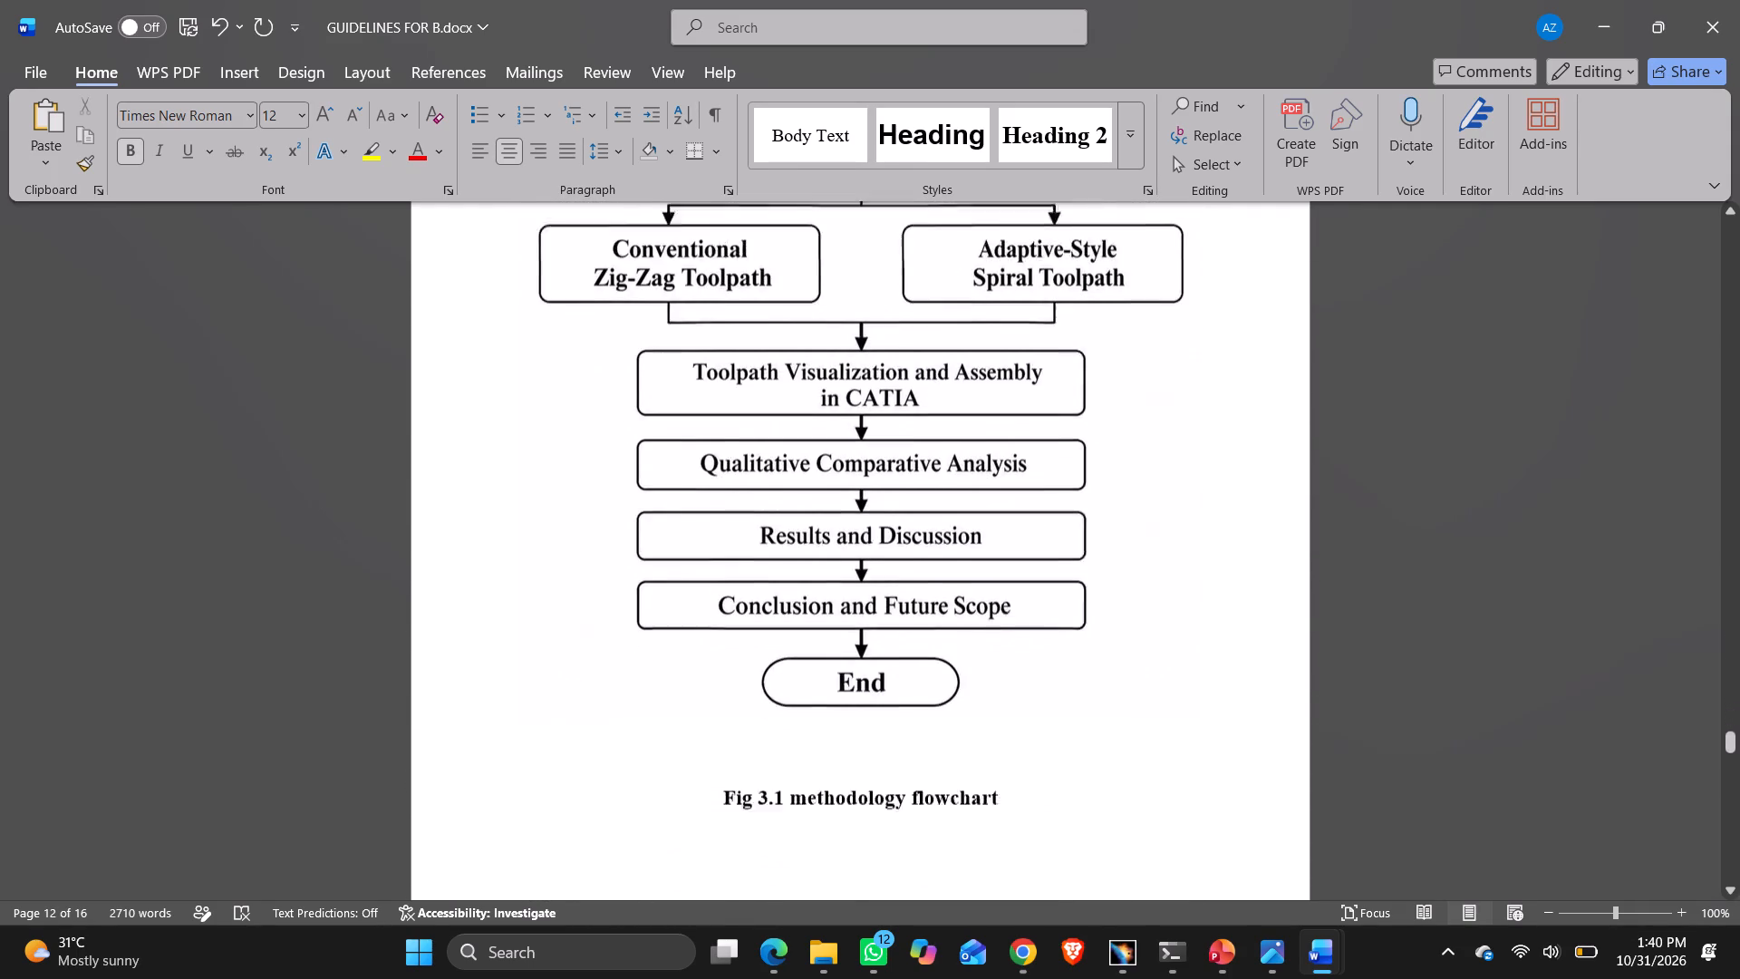
{"action": "scroll", "coordinate": [772, 413], "scroll_direction": "down", "scroll_amount": 2}
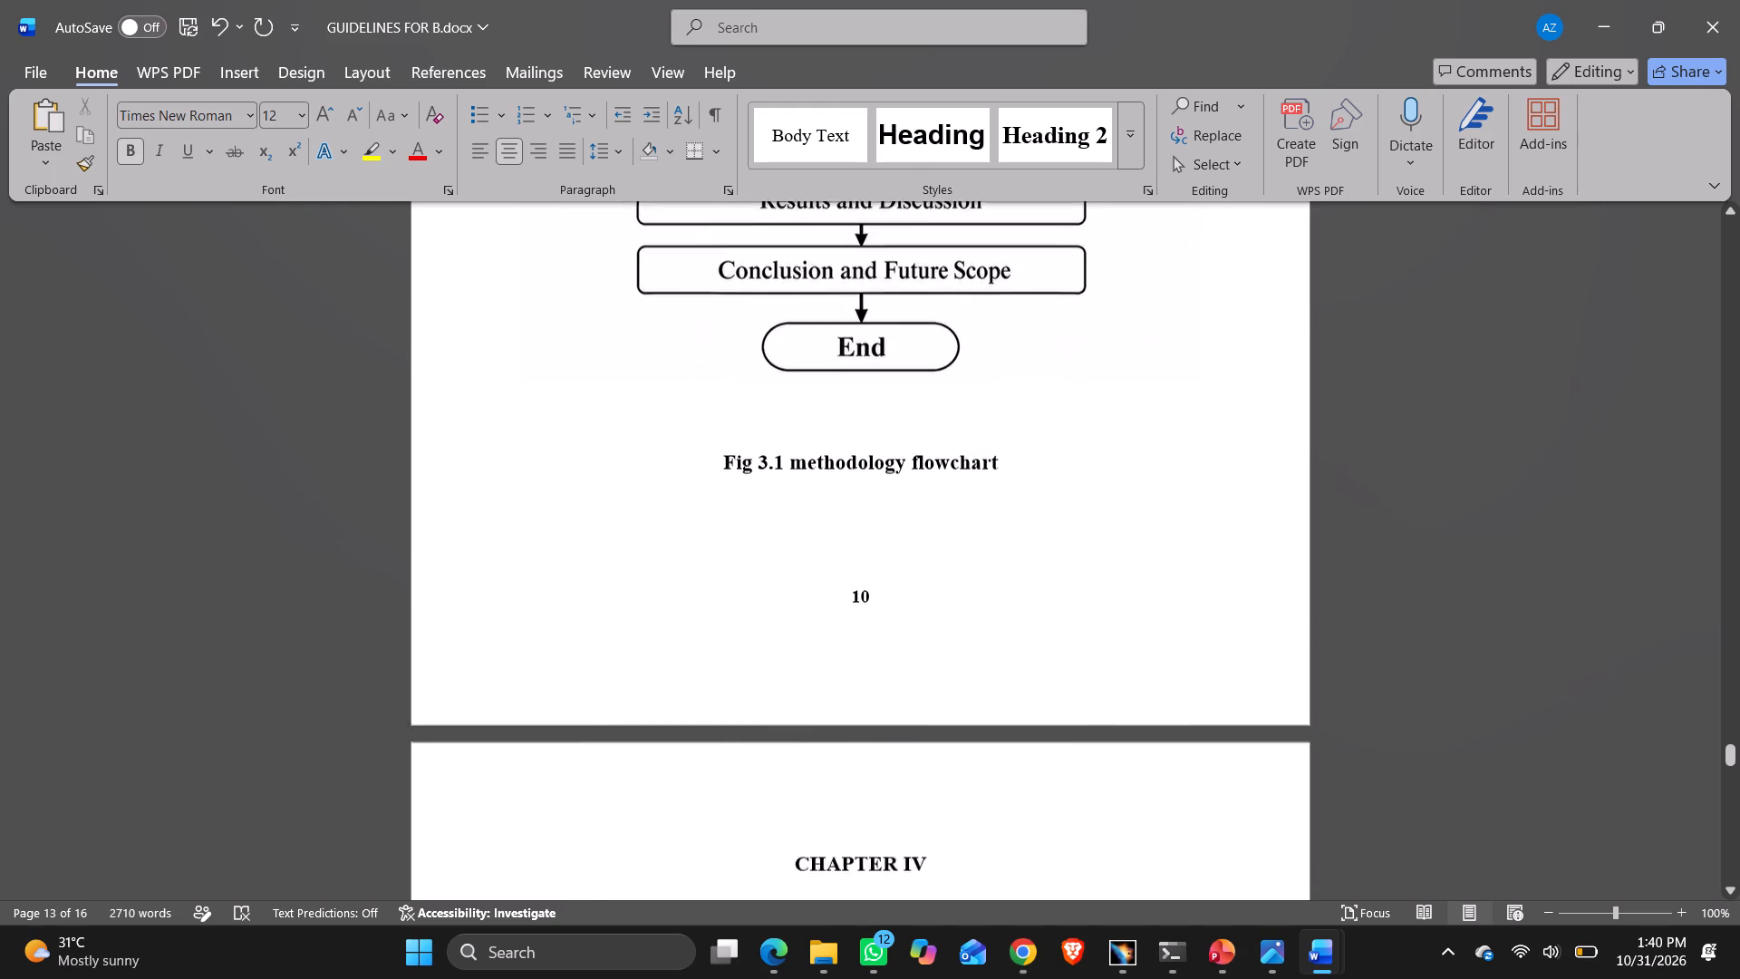
{"action": "scroll", "coordinate": [772, 413], "scroll_direction": "down", "scroll_amount": 1}
Compare the page numbers at the ends of Chapters I and II with the pages that follow them.
{"action": "scroll", "coordinate": [772, 413], "scroll_direction": "up", "scroll_amount": 13}
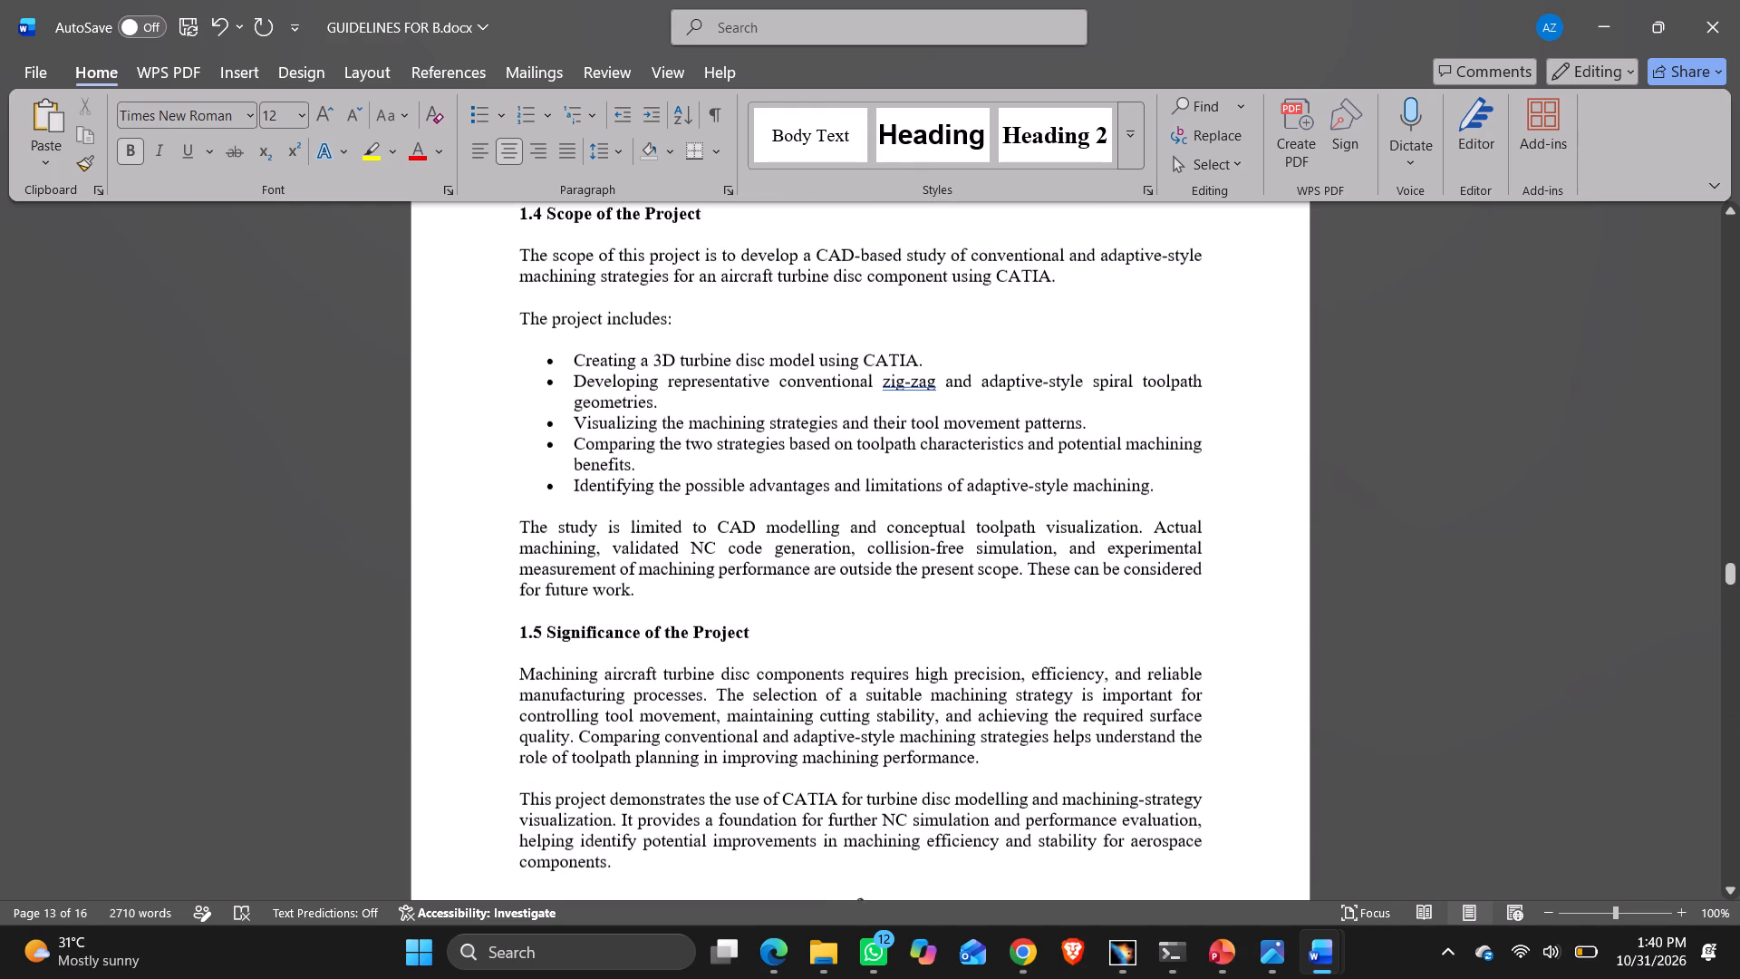
{"action": "scroll", "coordinate": [772, 413], "scroll_direction": "down", "scroll_amount": 2}
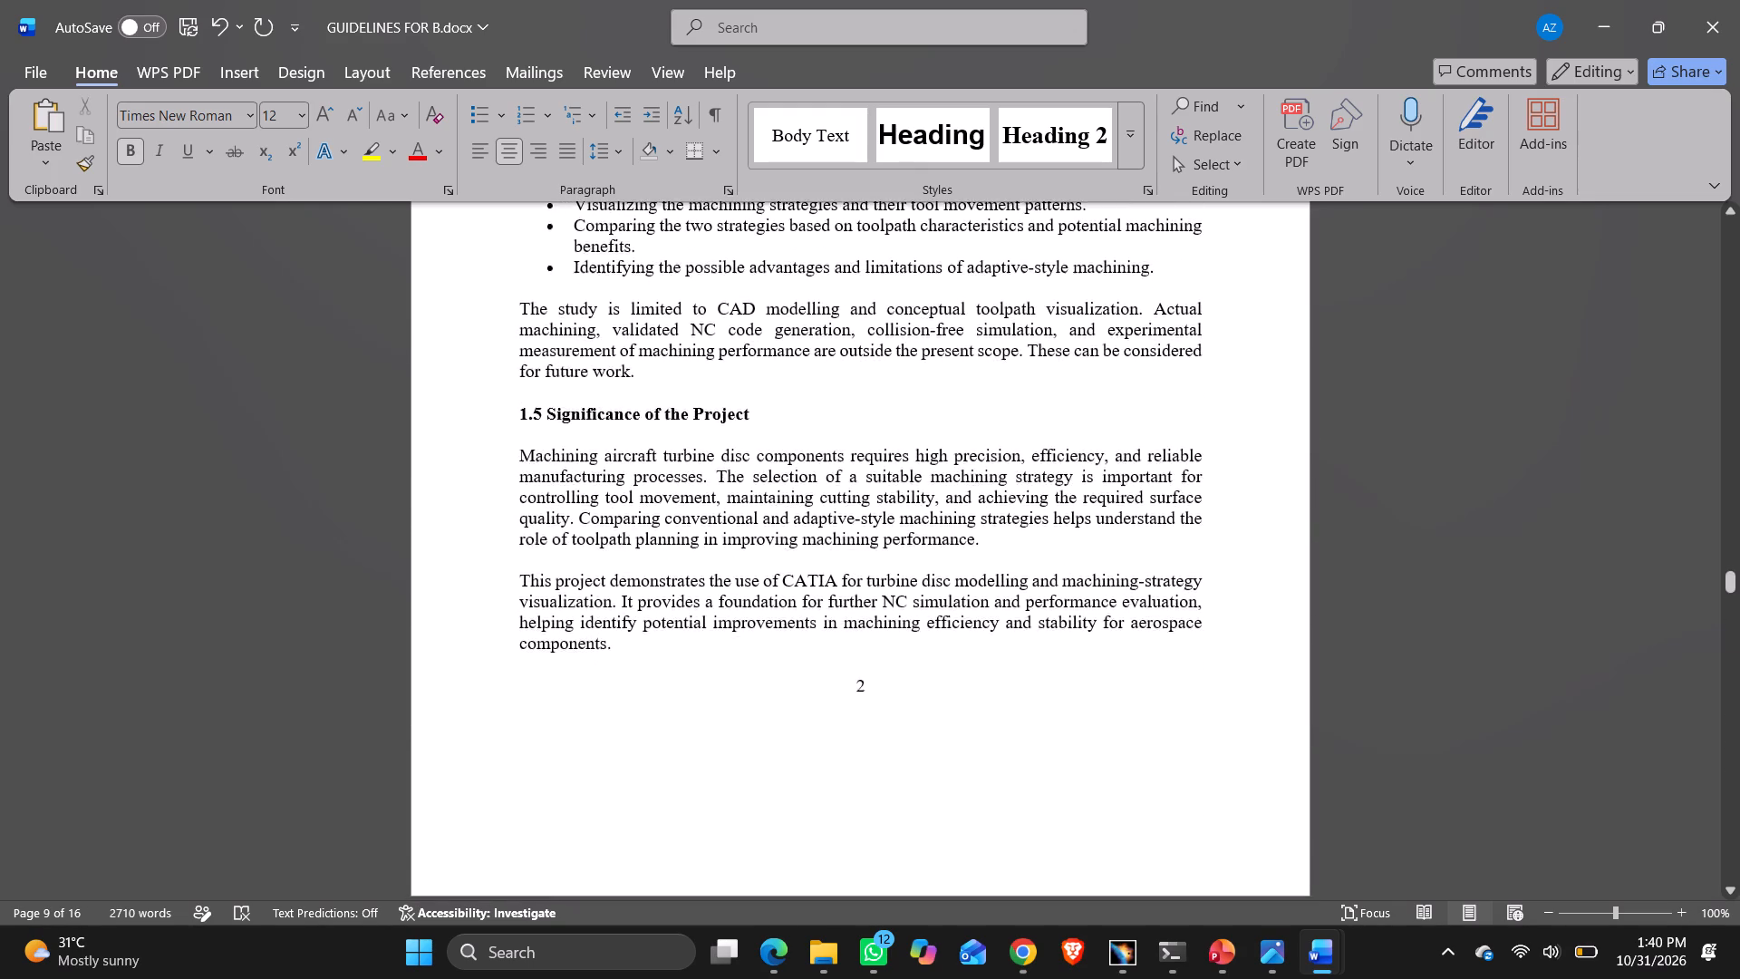
{"action": "scroll", "coordinate": [772, 413], "scroll_direction": "down", "scroll_amount": 2}
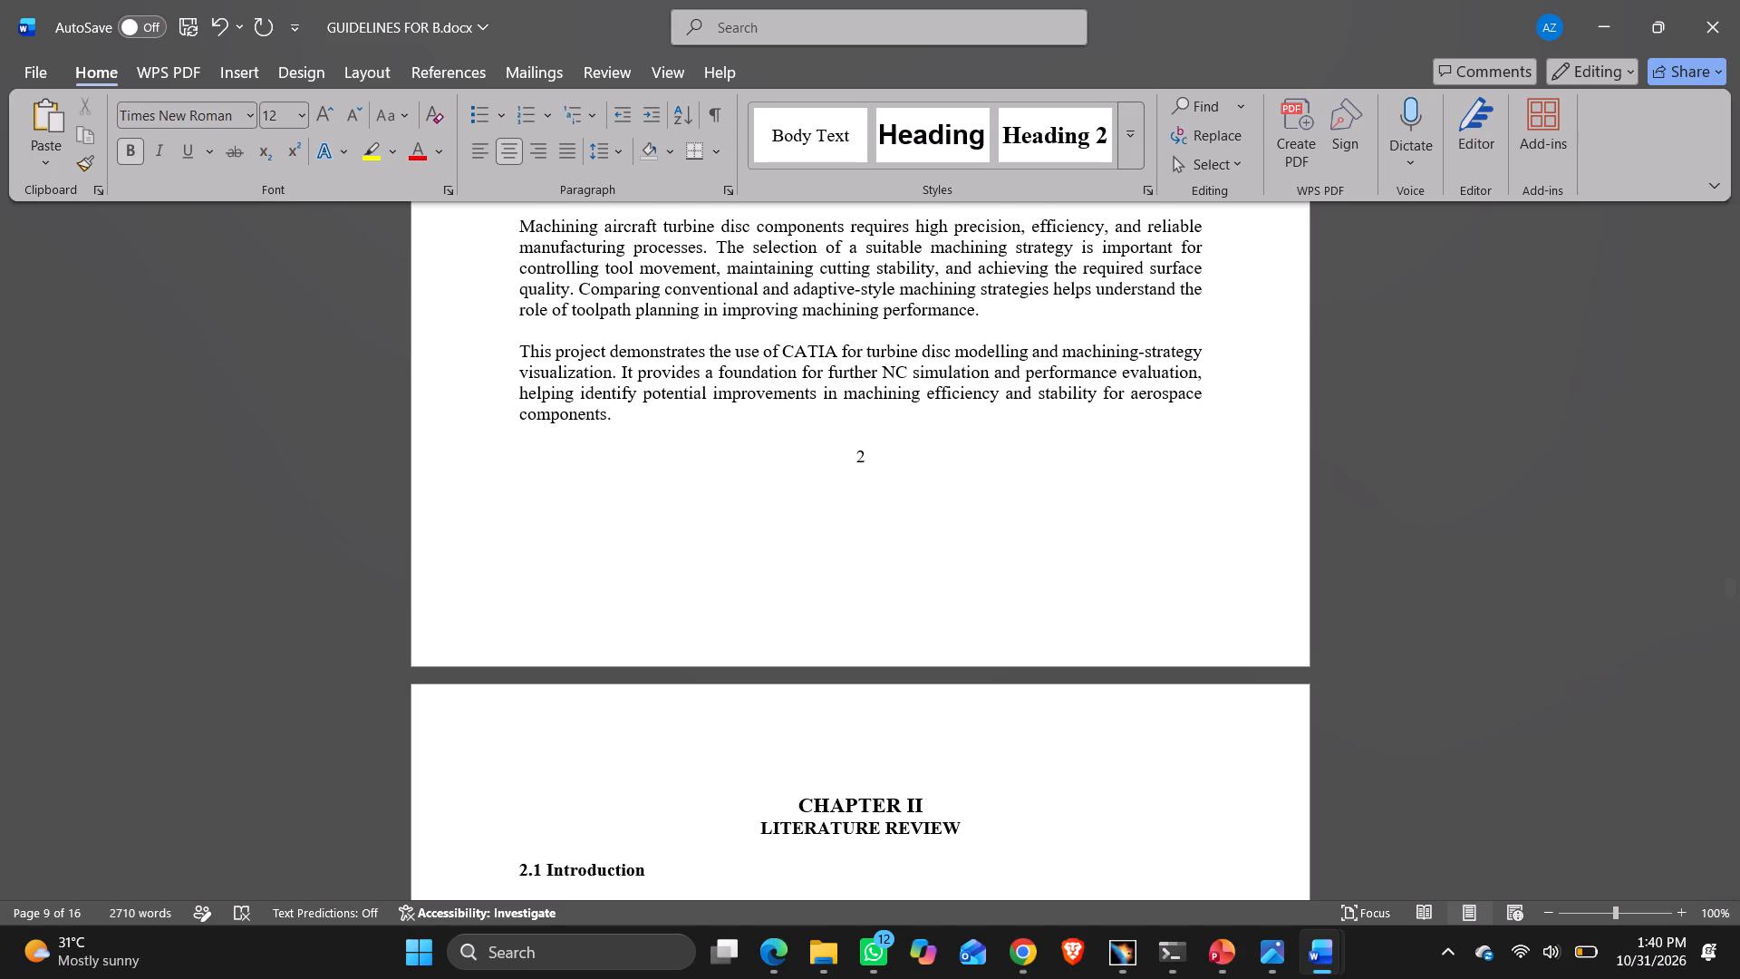
{"action": "scroll", "coordinate": [772, 413], "scroll_direction": "down", "scroll_amount": 1}
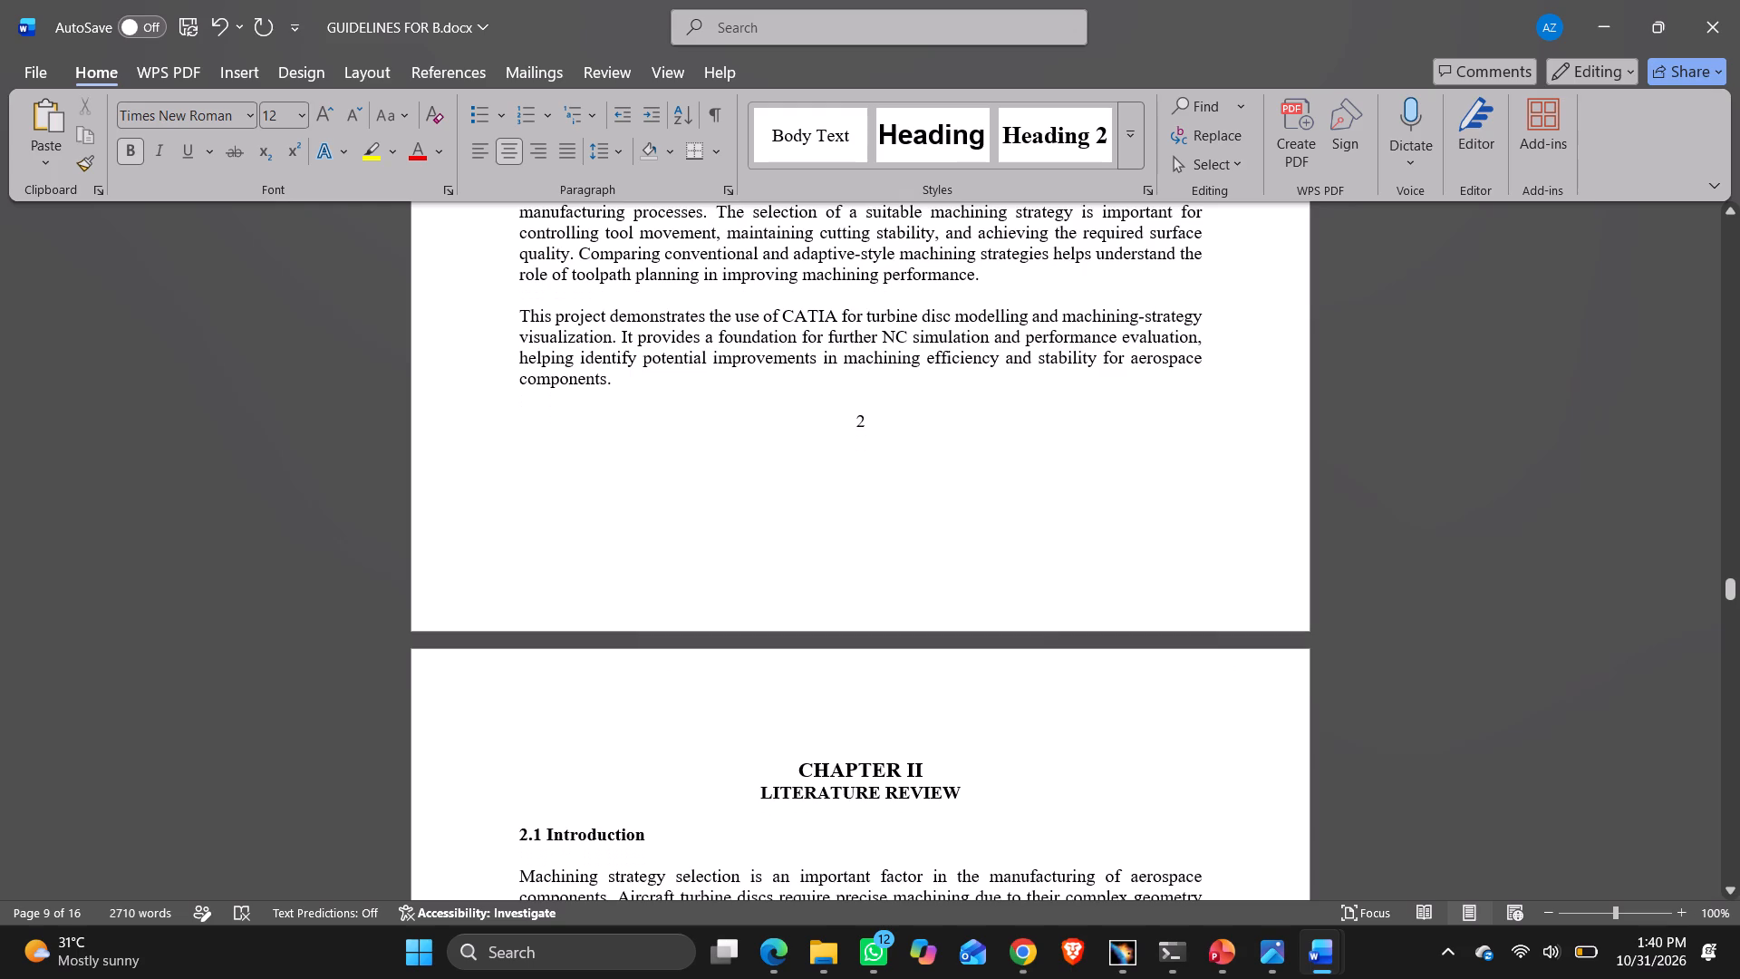
{"action": "scroll", "coordinate": [772, 413], "scroll_direction": "down", "scroll_amount": 4}
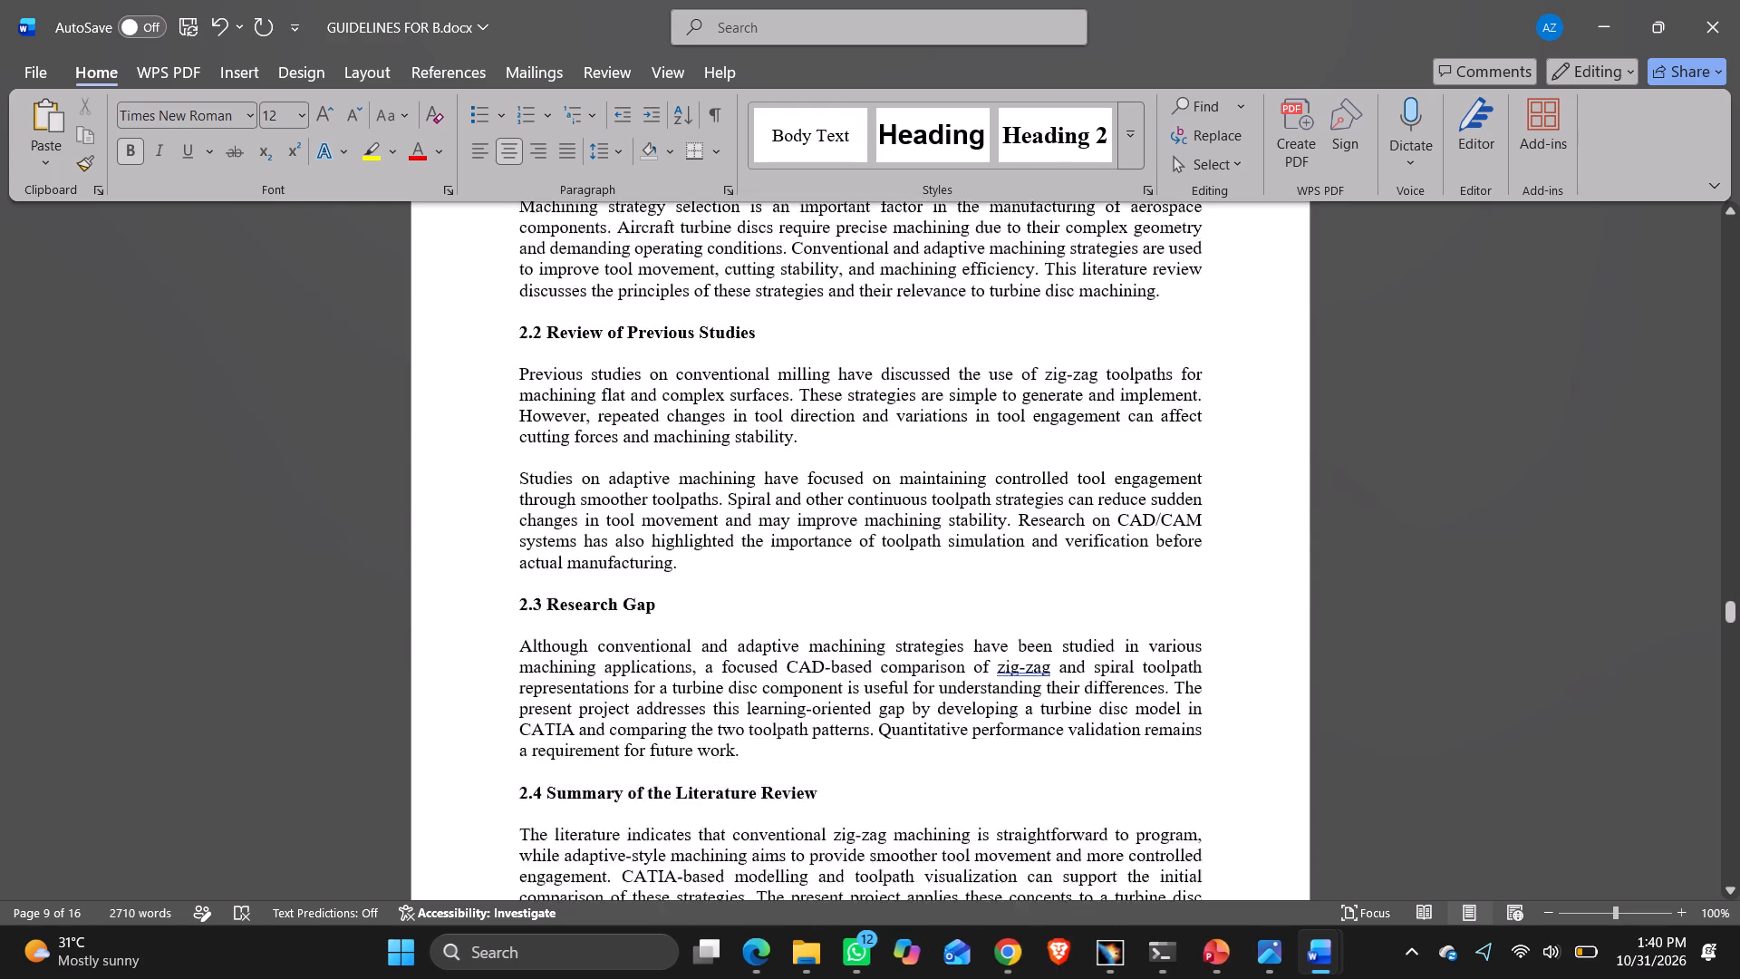
{"action": "scroll", "coordinate": [772, 413], "scroll_direction": "down", "scroll_amount": 3}
{"action": "scroll", "coordinate": [772, 413], "scroll_direction": "up", "scroll_amount": 1}
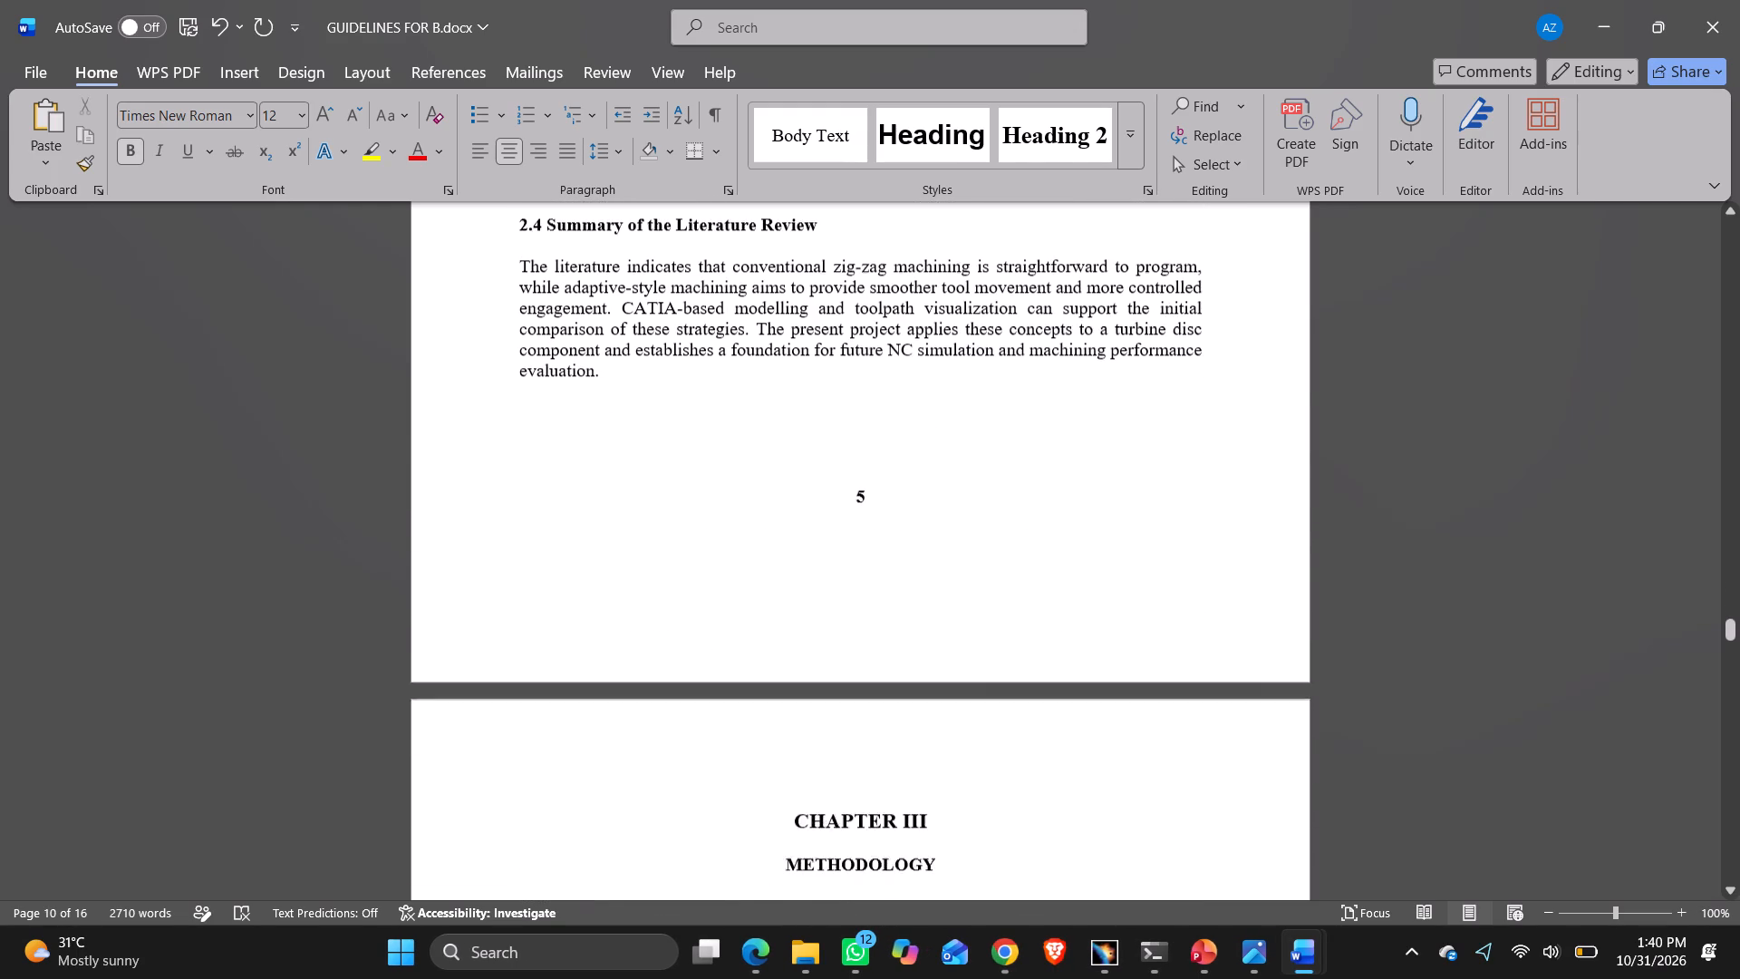
{"action": "scroll", "coordinate": [772, 413], "scroll_direction": "up", "scroll_amount": 6}
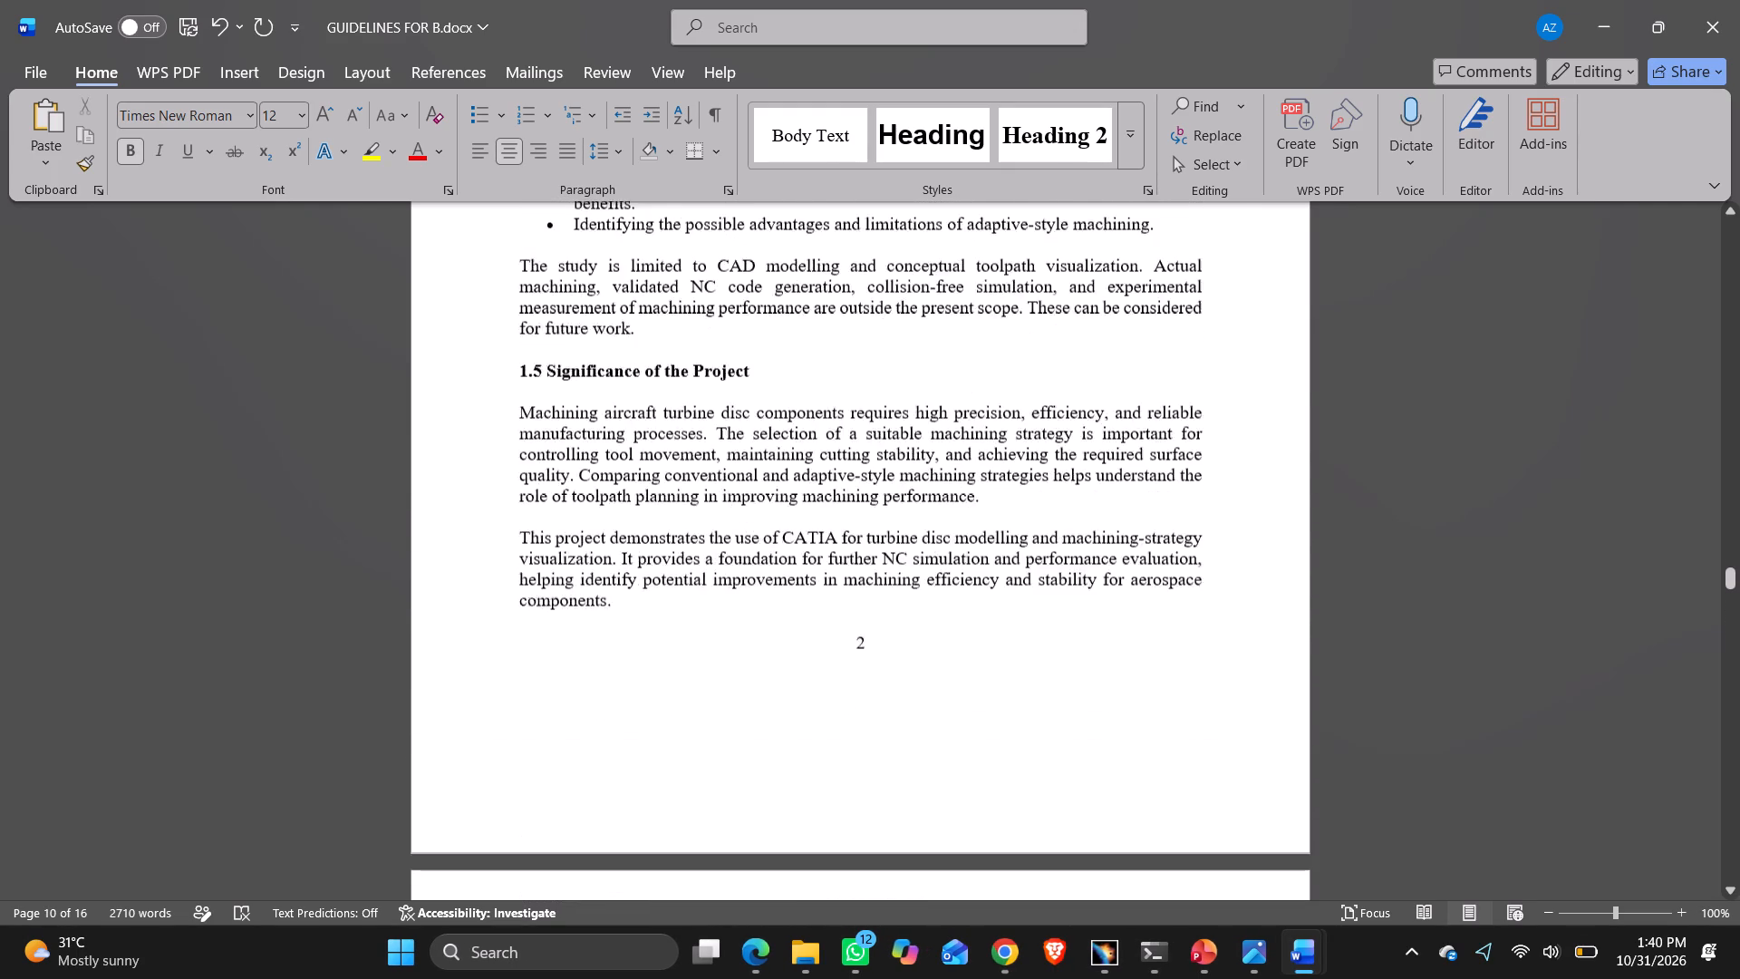
{"action": "scroll", "coordinate": [772, 413], "scroll_direction": "up", "scroll_amount": 8}
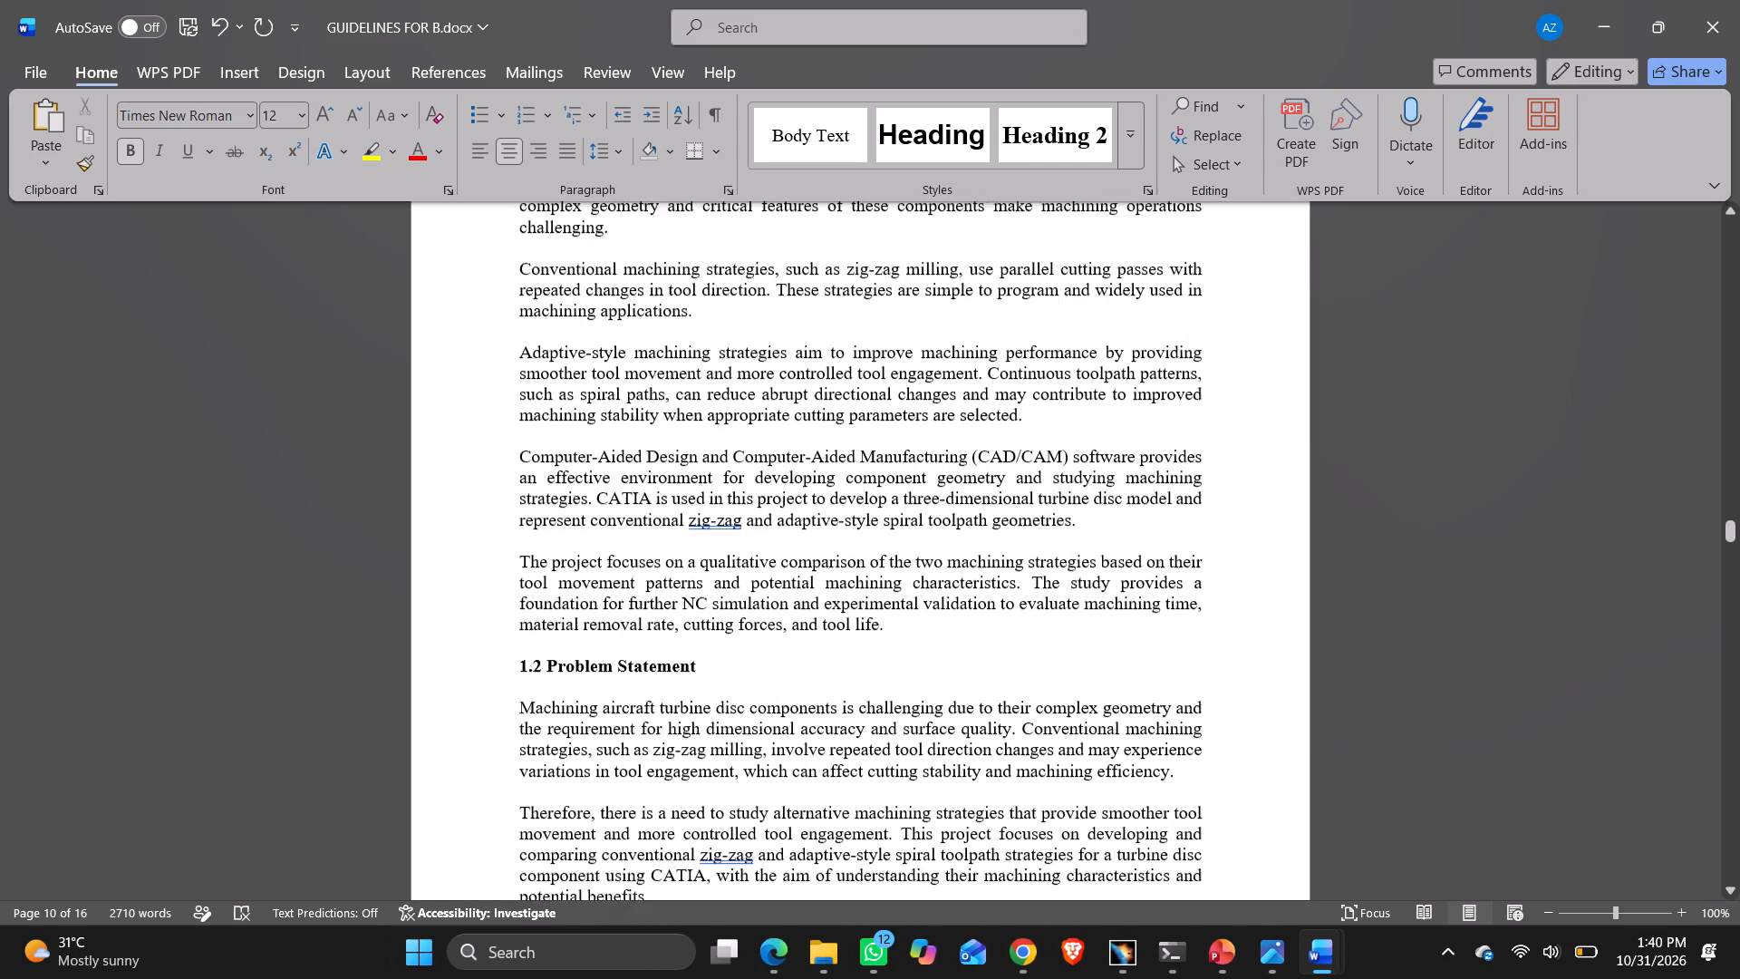
{"action": "scroll", "coordinate": [772, 413], "scroll_direction": "down", "scroll_amount": 2}
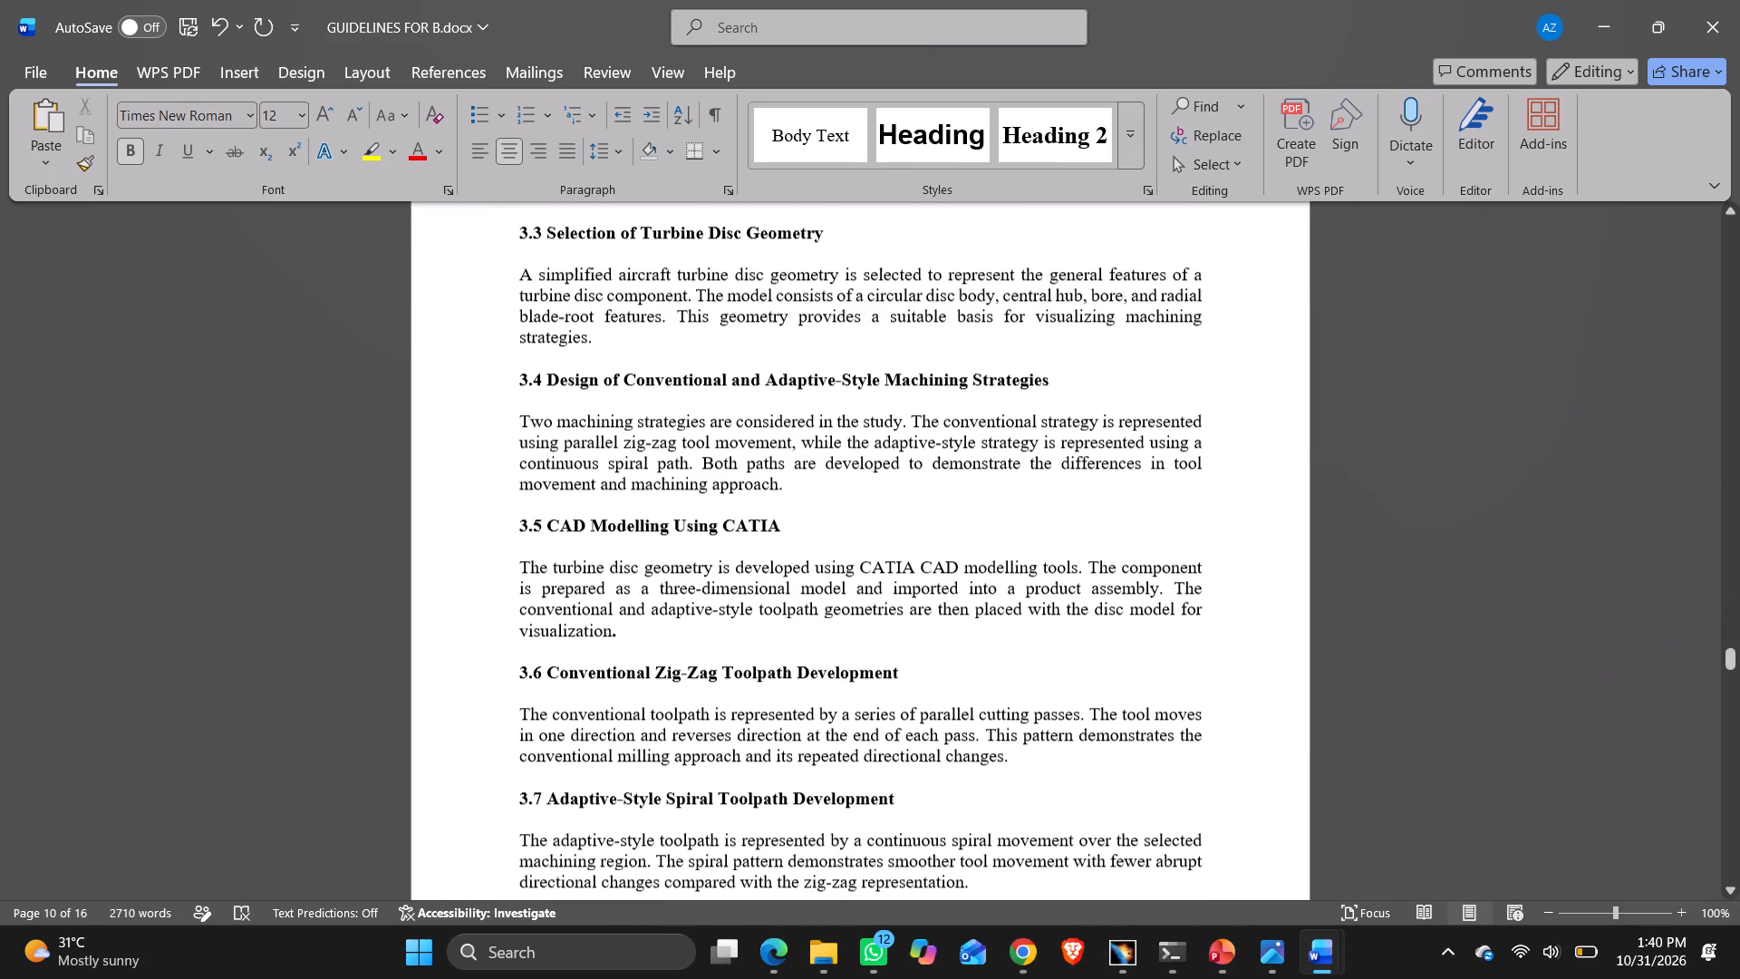
{"action": "scroll", "coordinate": [772, 413], "scroll_direction": "up", "scroll_amount": 3}
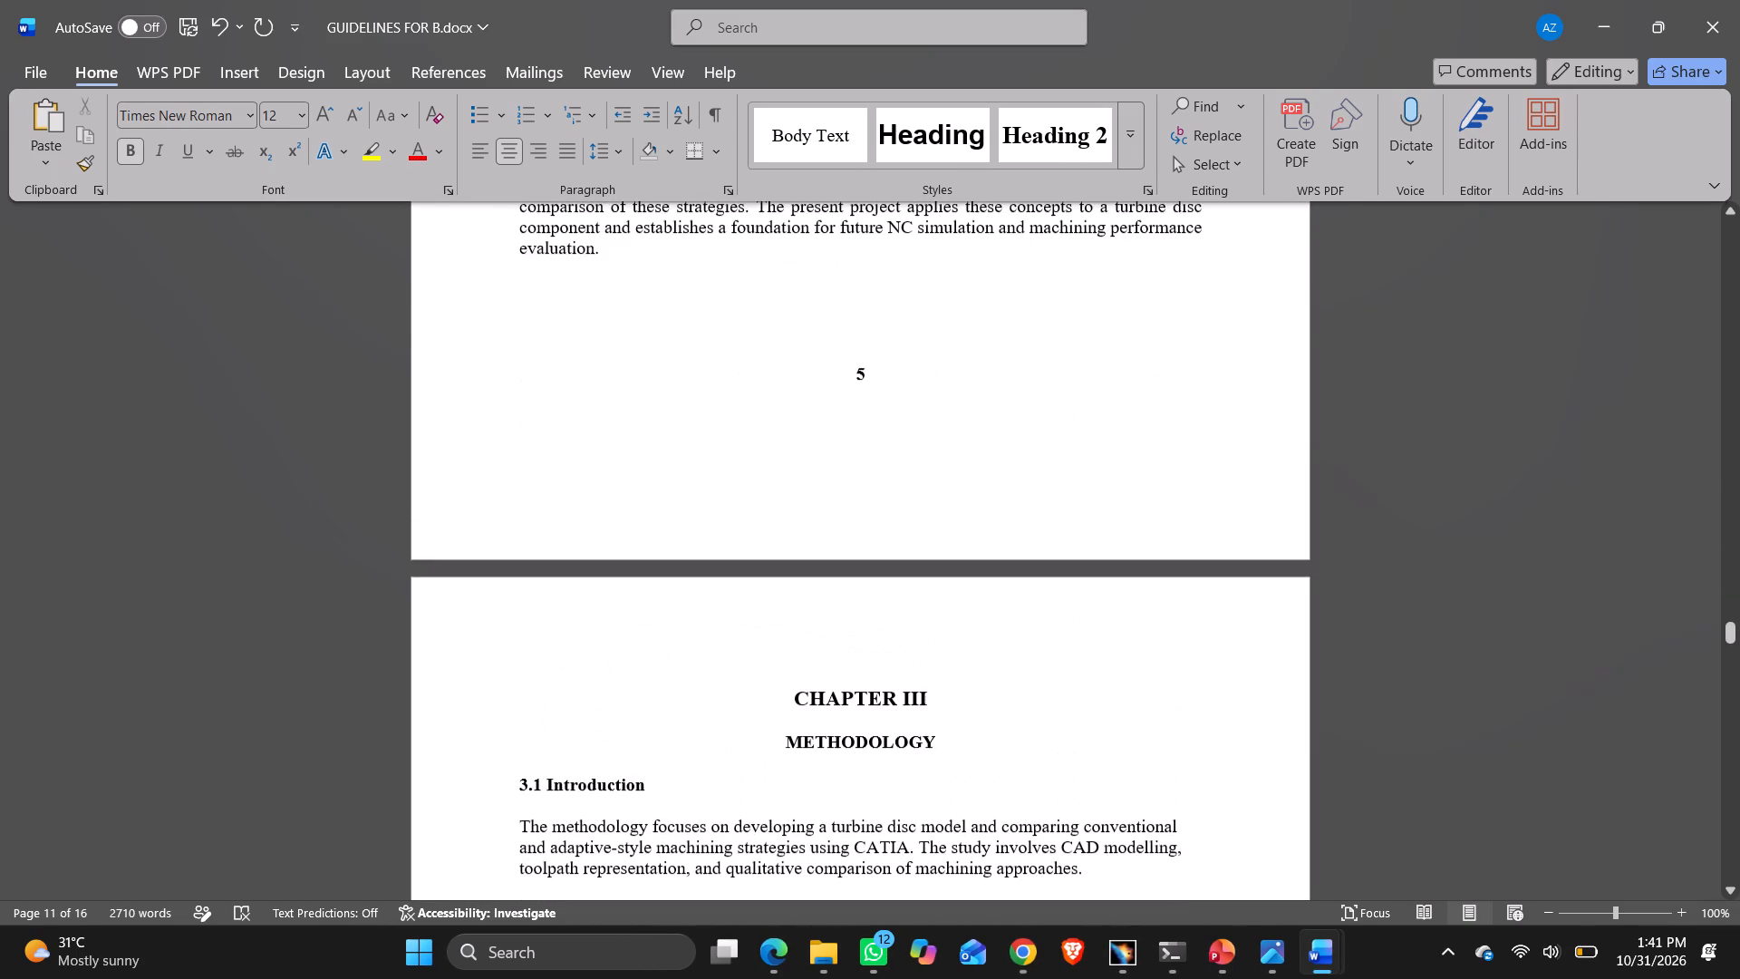
{"action": "scroll", "coordinate": [772, 413], "scroll_direction": "up", "scroll_amount": 1}
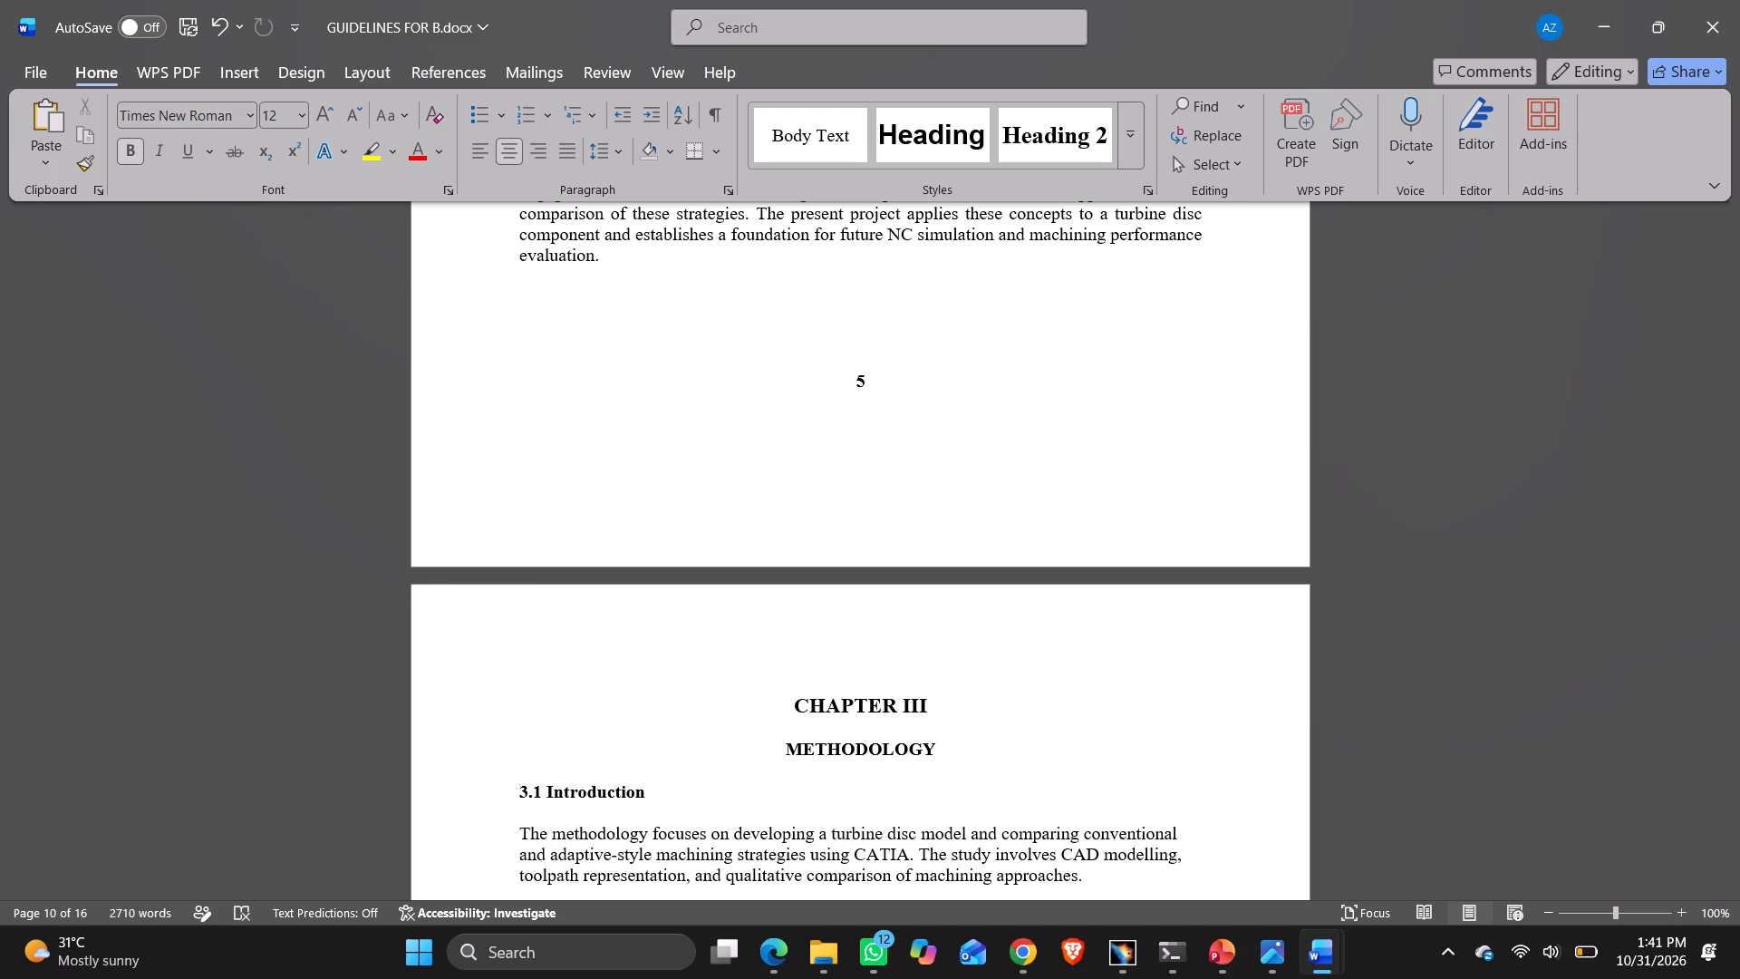
Review the page numbers from the Chapter III methodology pages through to the start of Chapter V.
{"action": "scroll", "coordinate": [772, 413], "scroll_direction": "down", "scroll_amount": 5}
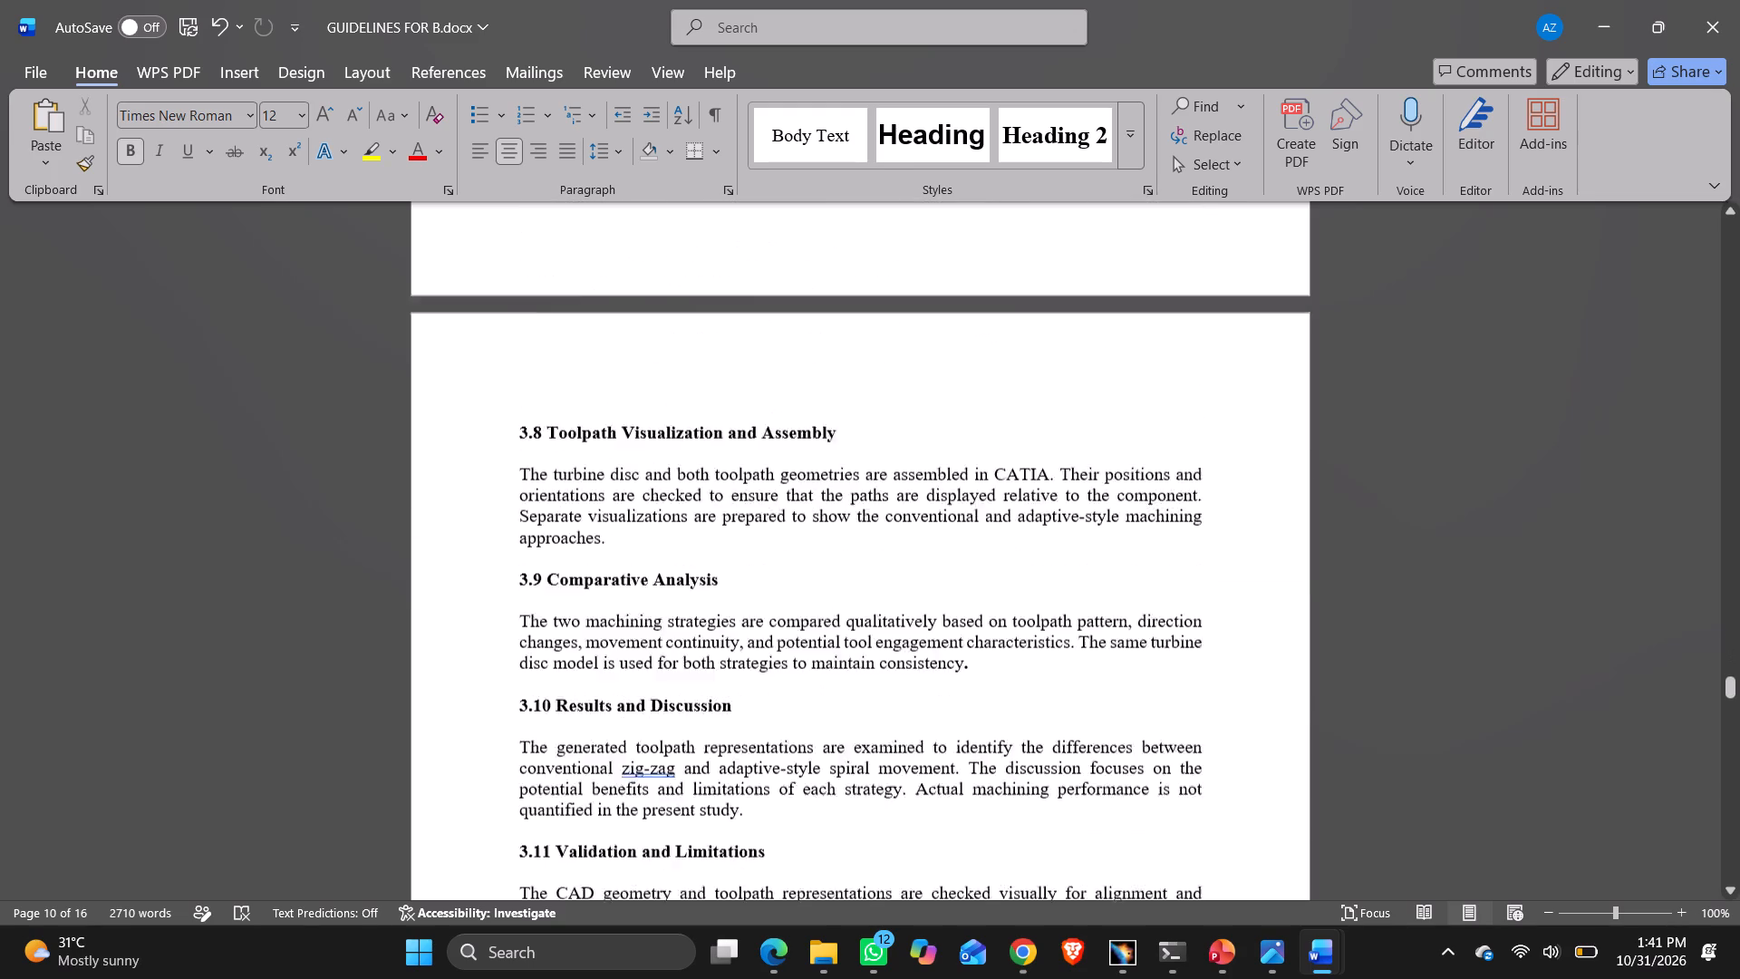
{"action": "scroll", "coordinate": [772, 413], "scroll_direction": "down", "scroll_amount": 6}
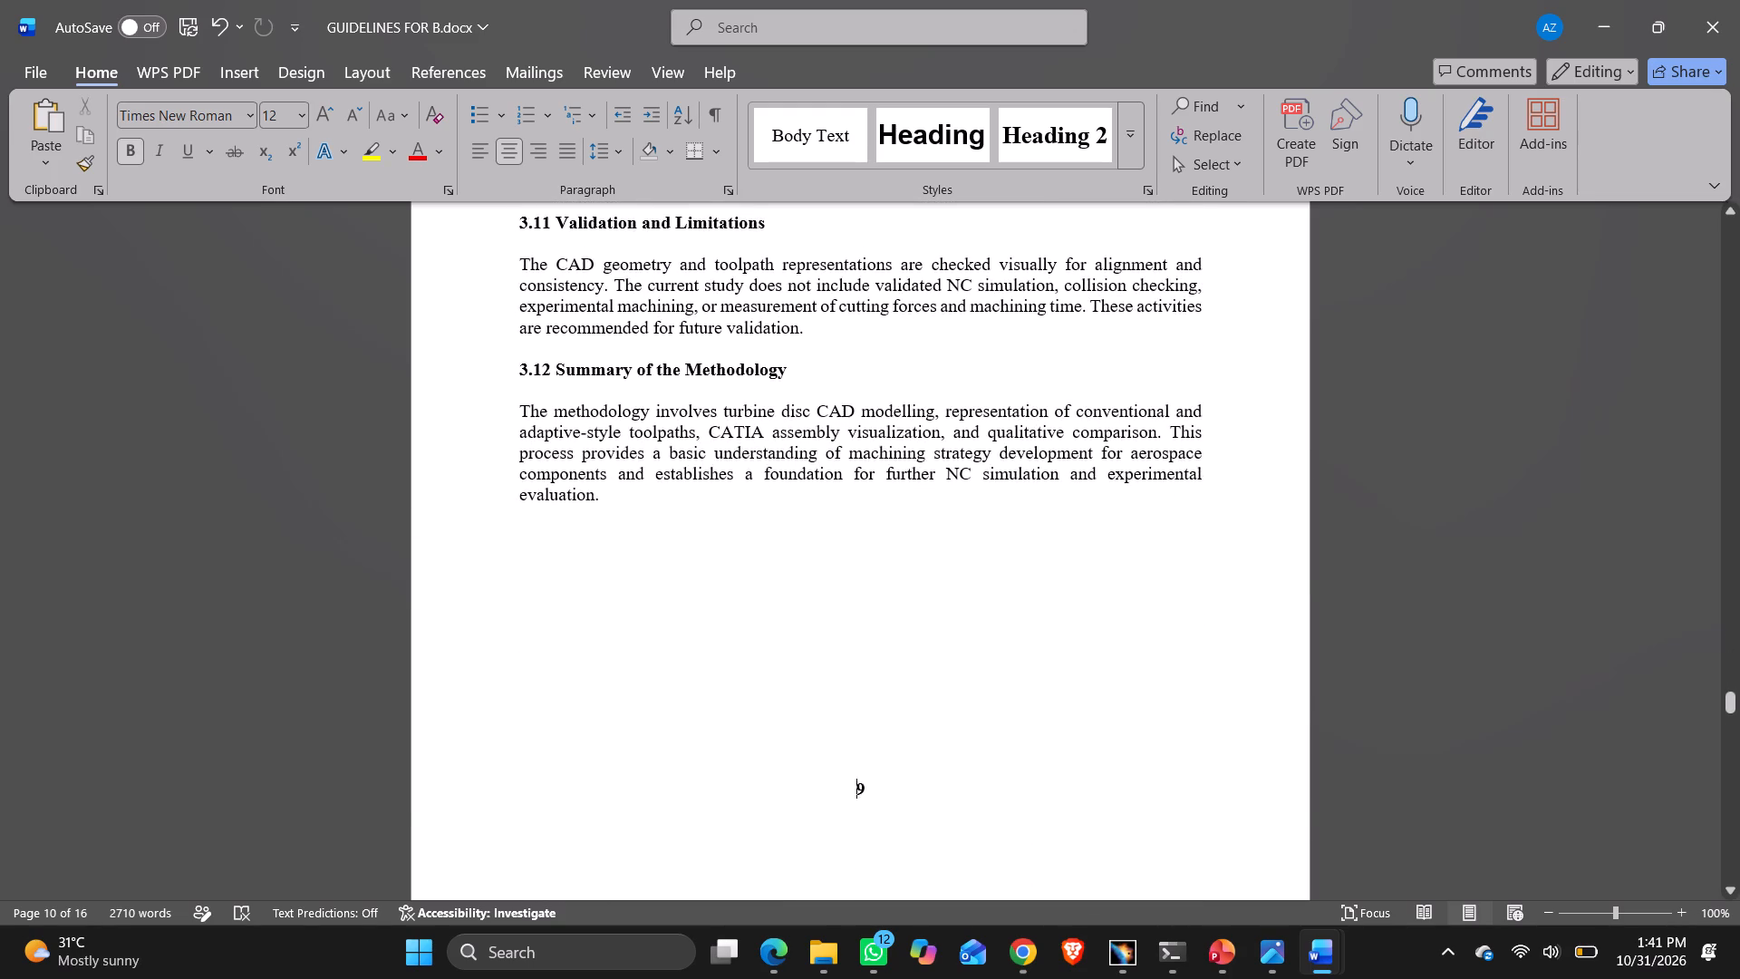
{"action": "scroll", "coordinate": [772, 413], "scroll_direction": "down", "scroll_amount": 4}
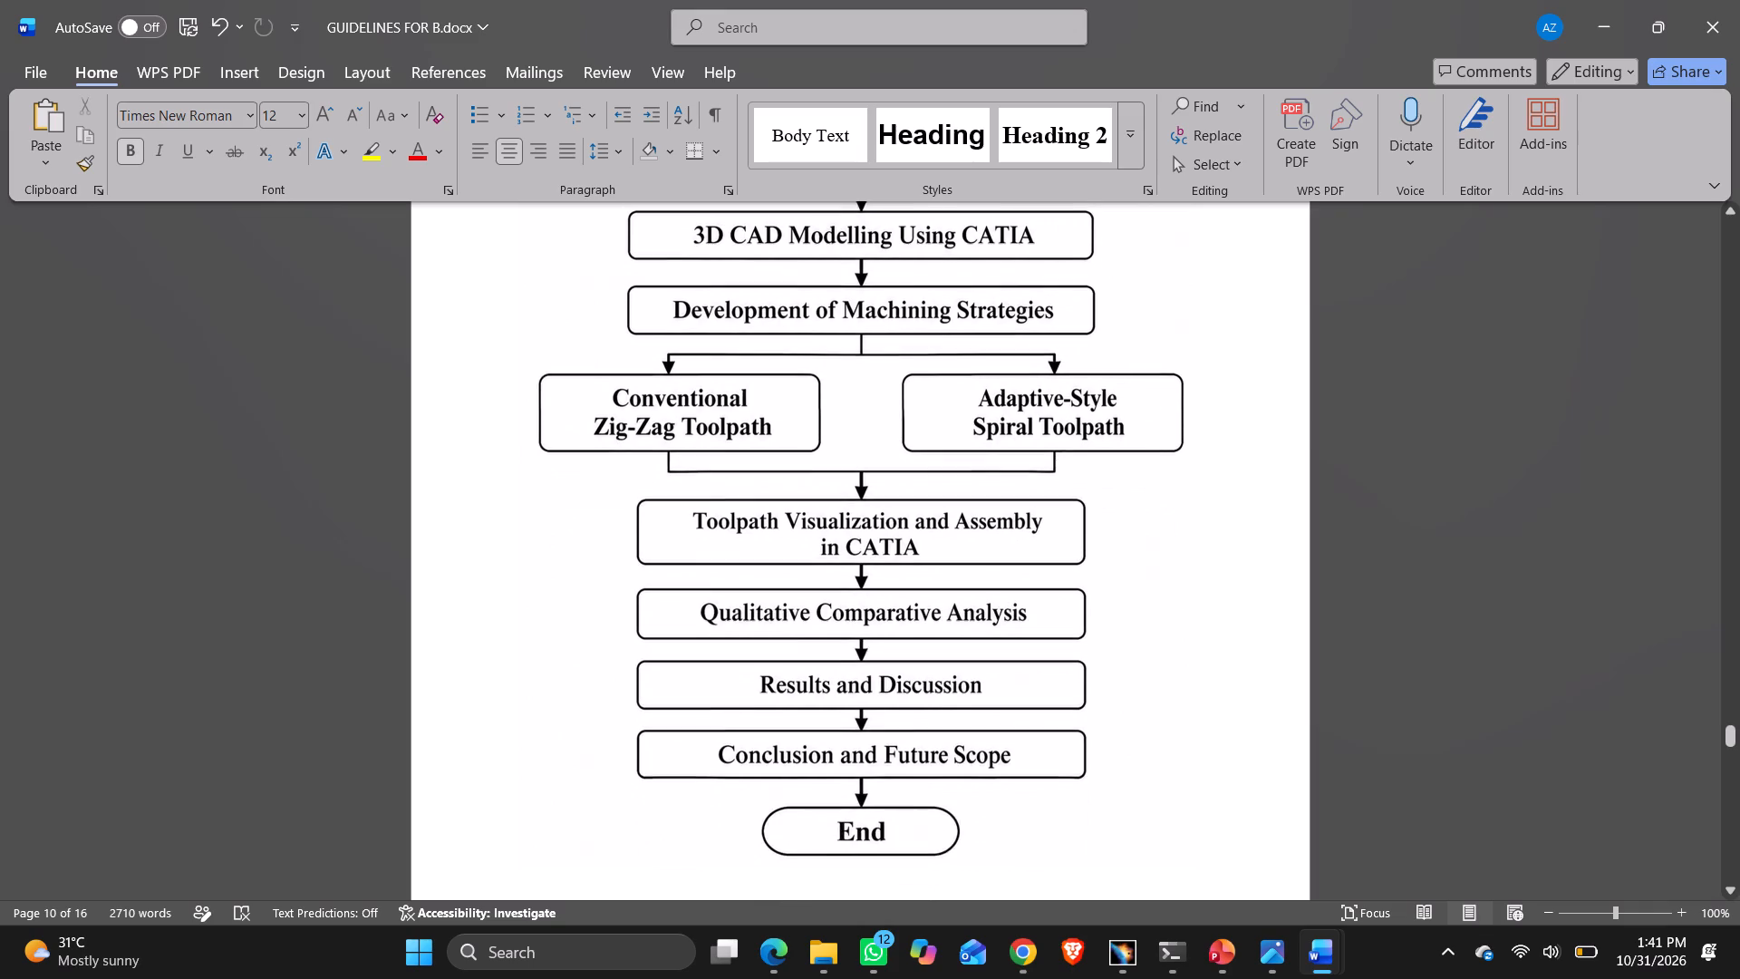
{"action": "scroll", "coordinate": [772, 413], "scroll_direction": "down", "scroll_amount": 7}
{"action": "scroll", "coordinate": [772, 413], "scroll_direction": "up", "scroll_amount": 1}
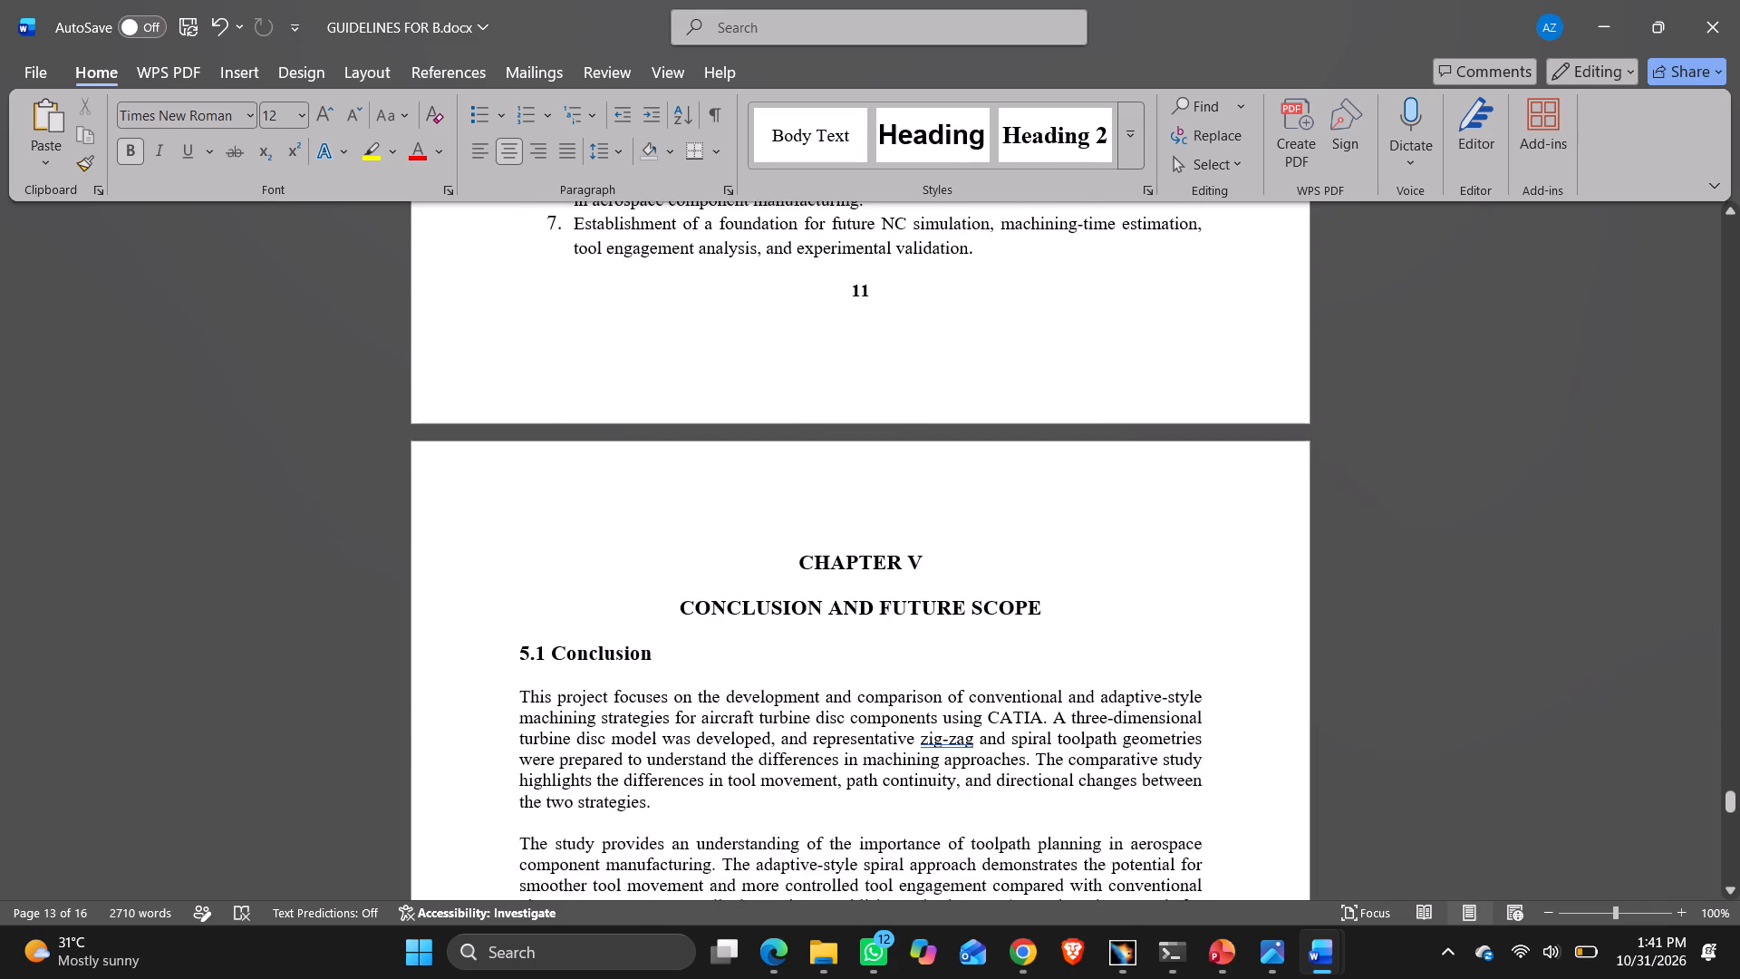
Review the page numbers and layout from the cover page through the front matter and contents to the start of Chapter III.
{"action": "scroll", "coordinate": [772, 413], "scroll_direction": "up", "scroll_amount": 5}
{"action": "scroll", "coordinate": [772, 413], "scroll_direction": "up", "scroll_amount": 20}
{"action": "scroll", "coordinate": [772, 413], "scroll_direction": "up", "scroll_amount": 1}
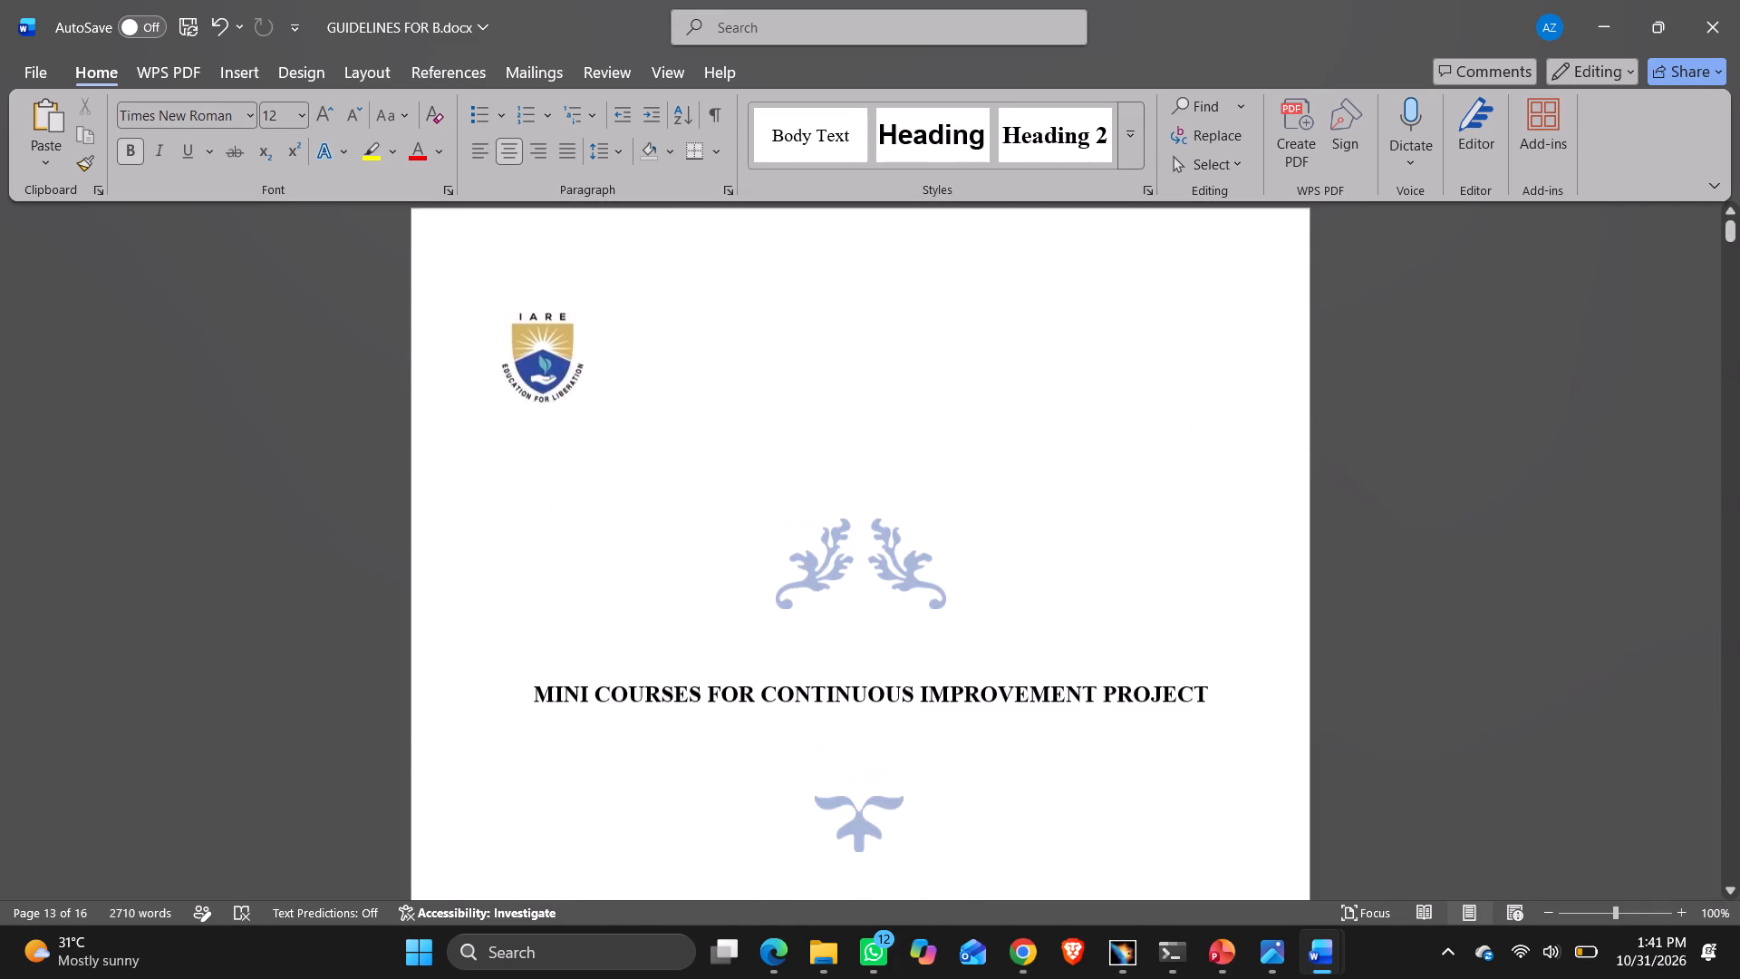
{"action": "scroll", "coordinate": [772, 413], "scroll_direction": "down", "scroll_amount": 7}
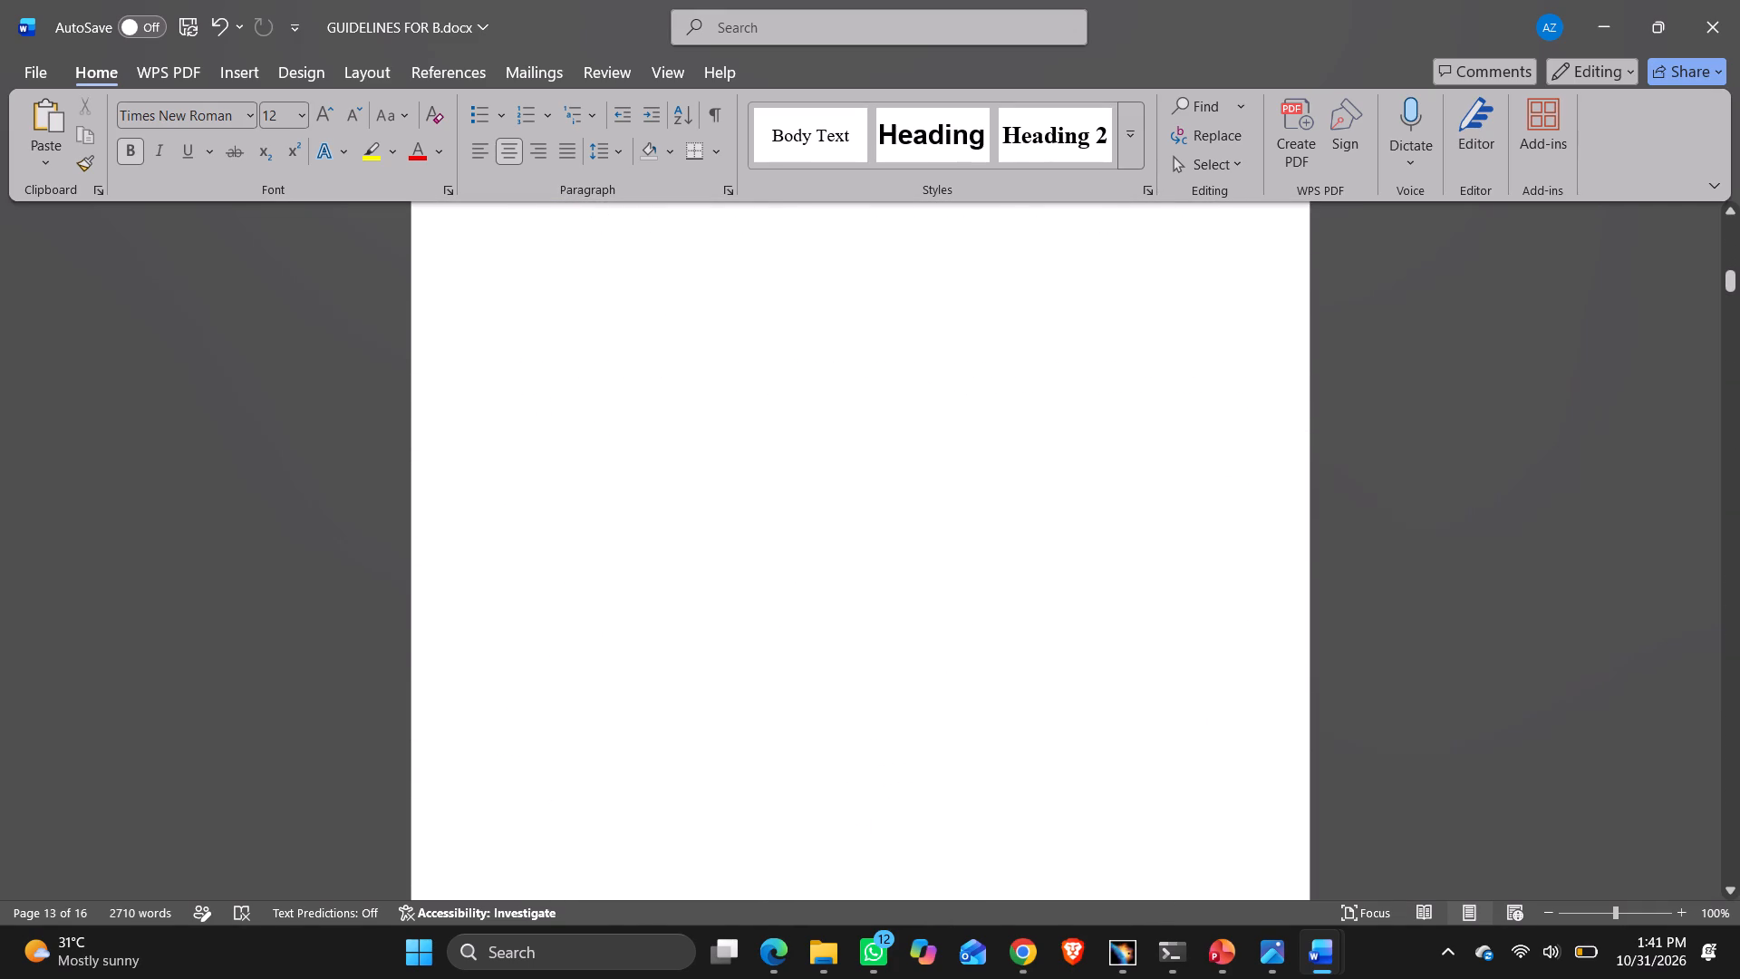
{"action": "scroll", "coordinate": [772, 413], "scroll_direction": "down", "scroll_amount": 6}
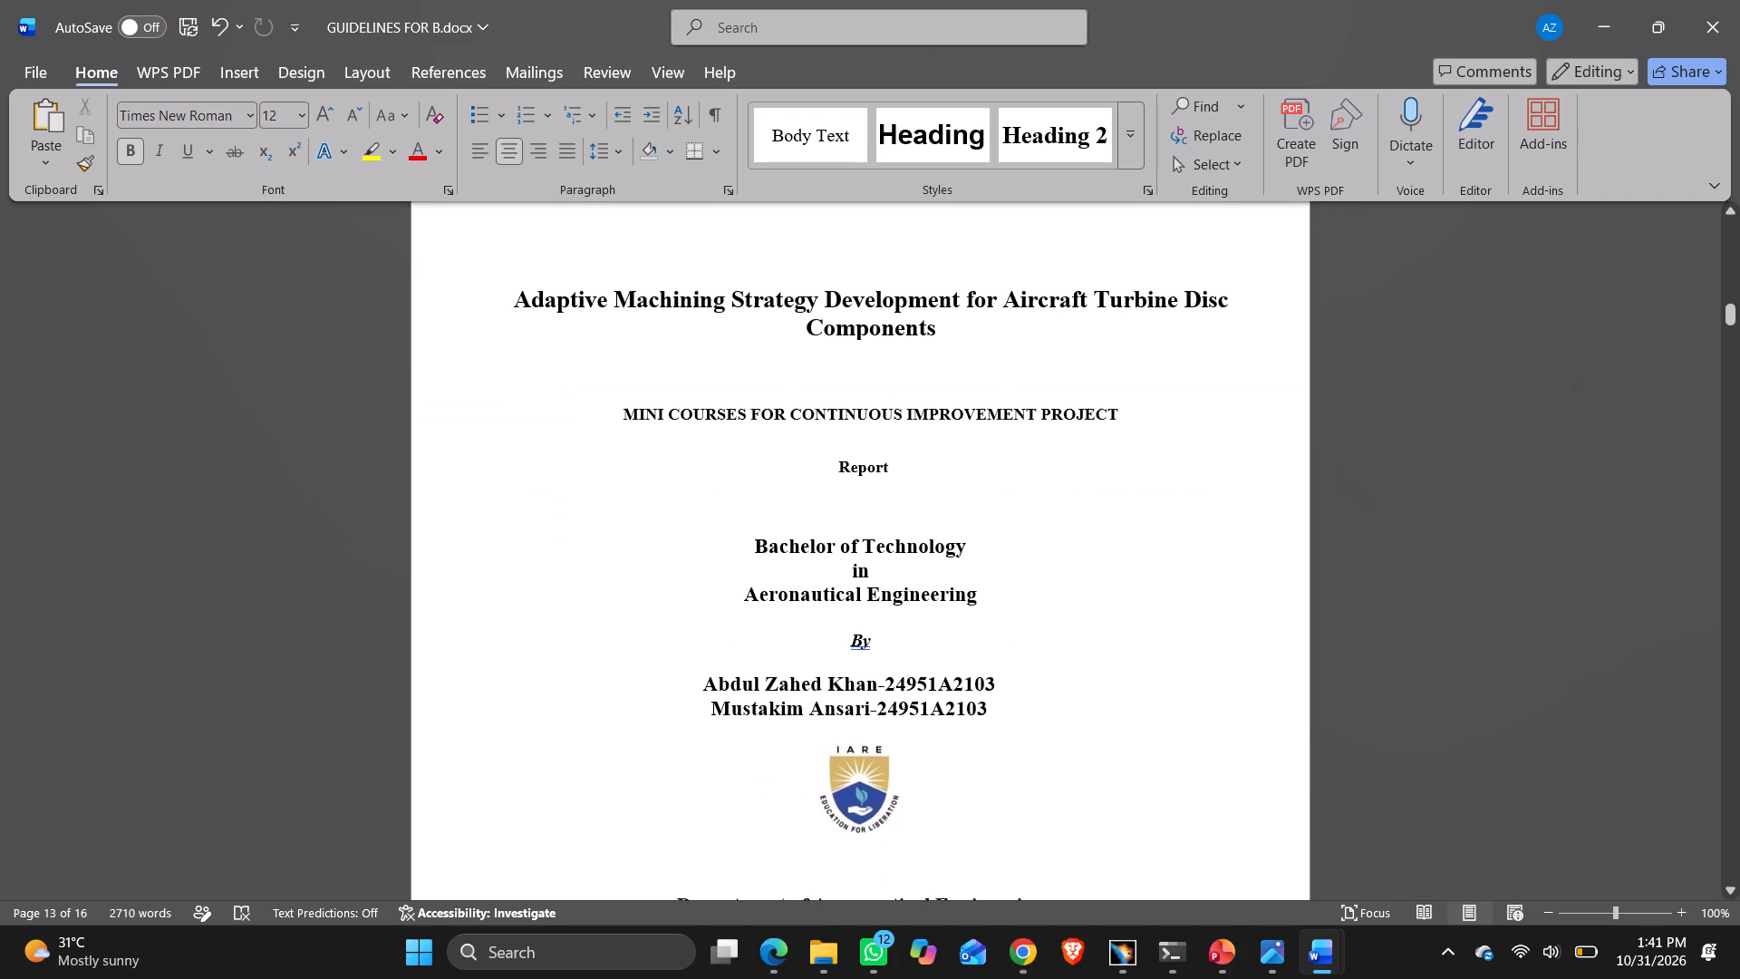
{"action": "scroll", "coordinate": [772, 413], "scroll_direction": "down", "scroll_amount": 6}
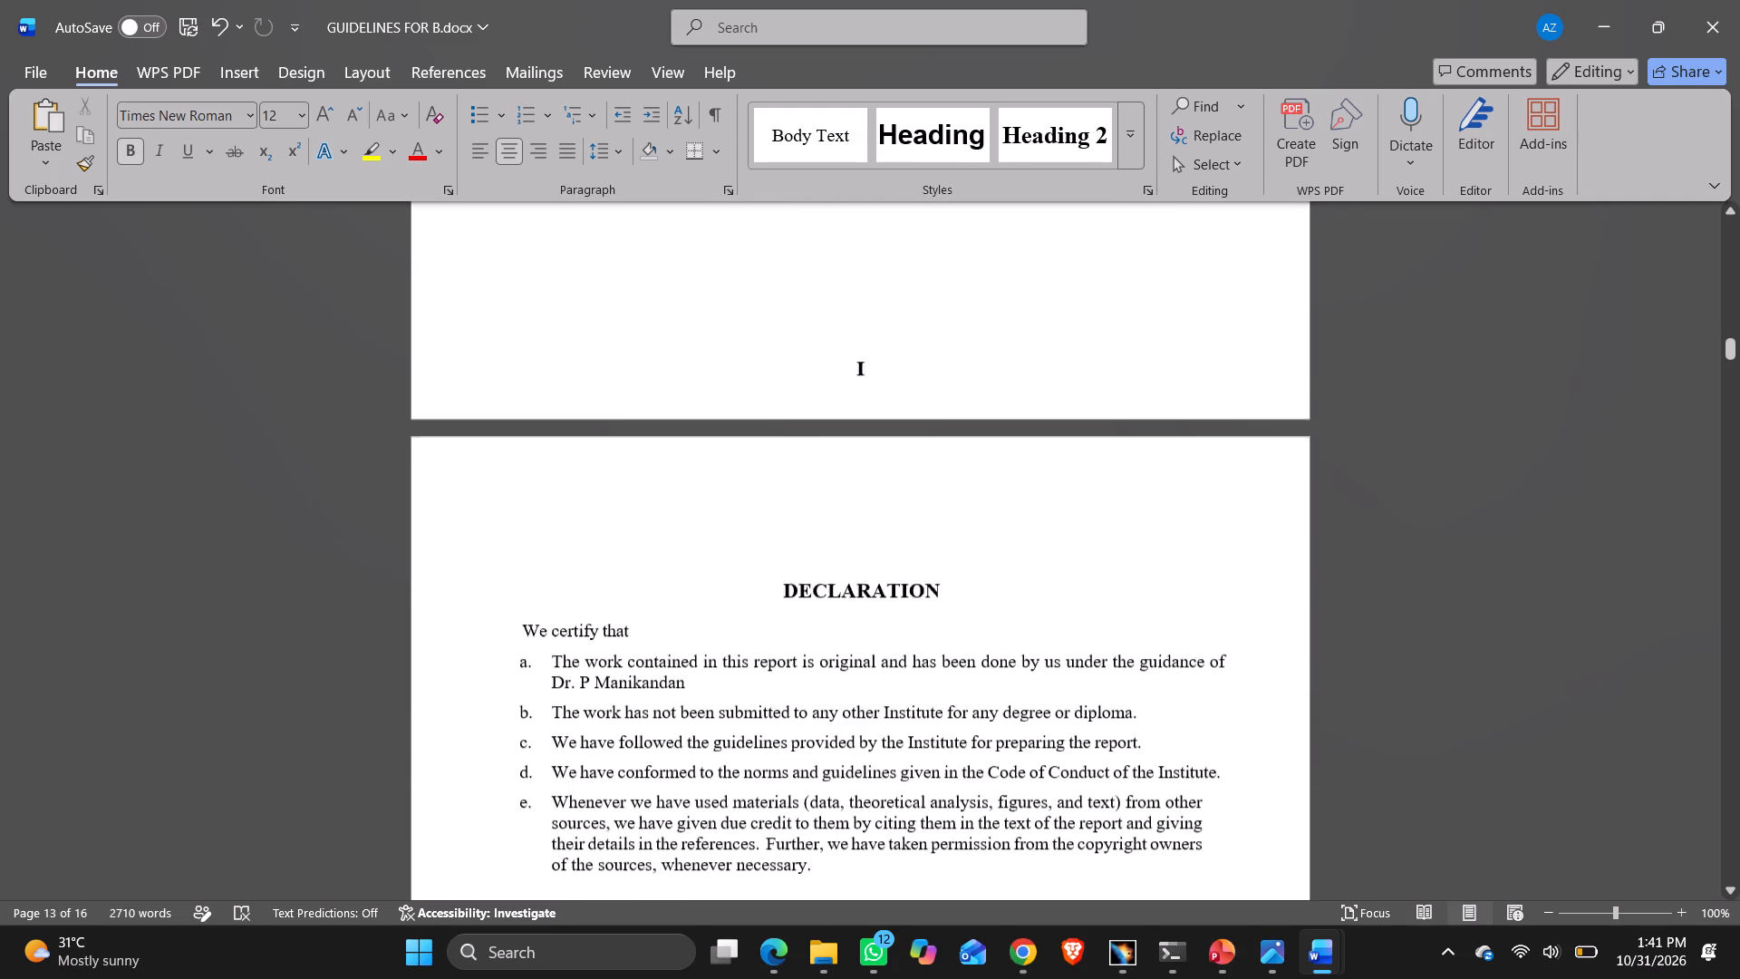
{"action": "scroll", "coordinate": [772, 413], "scroll_direction": "down", "scroll_amount": 5}
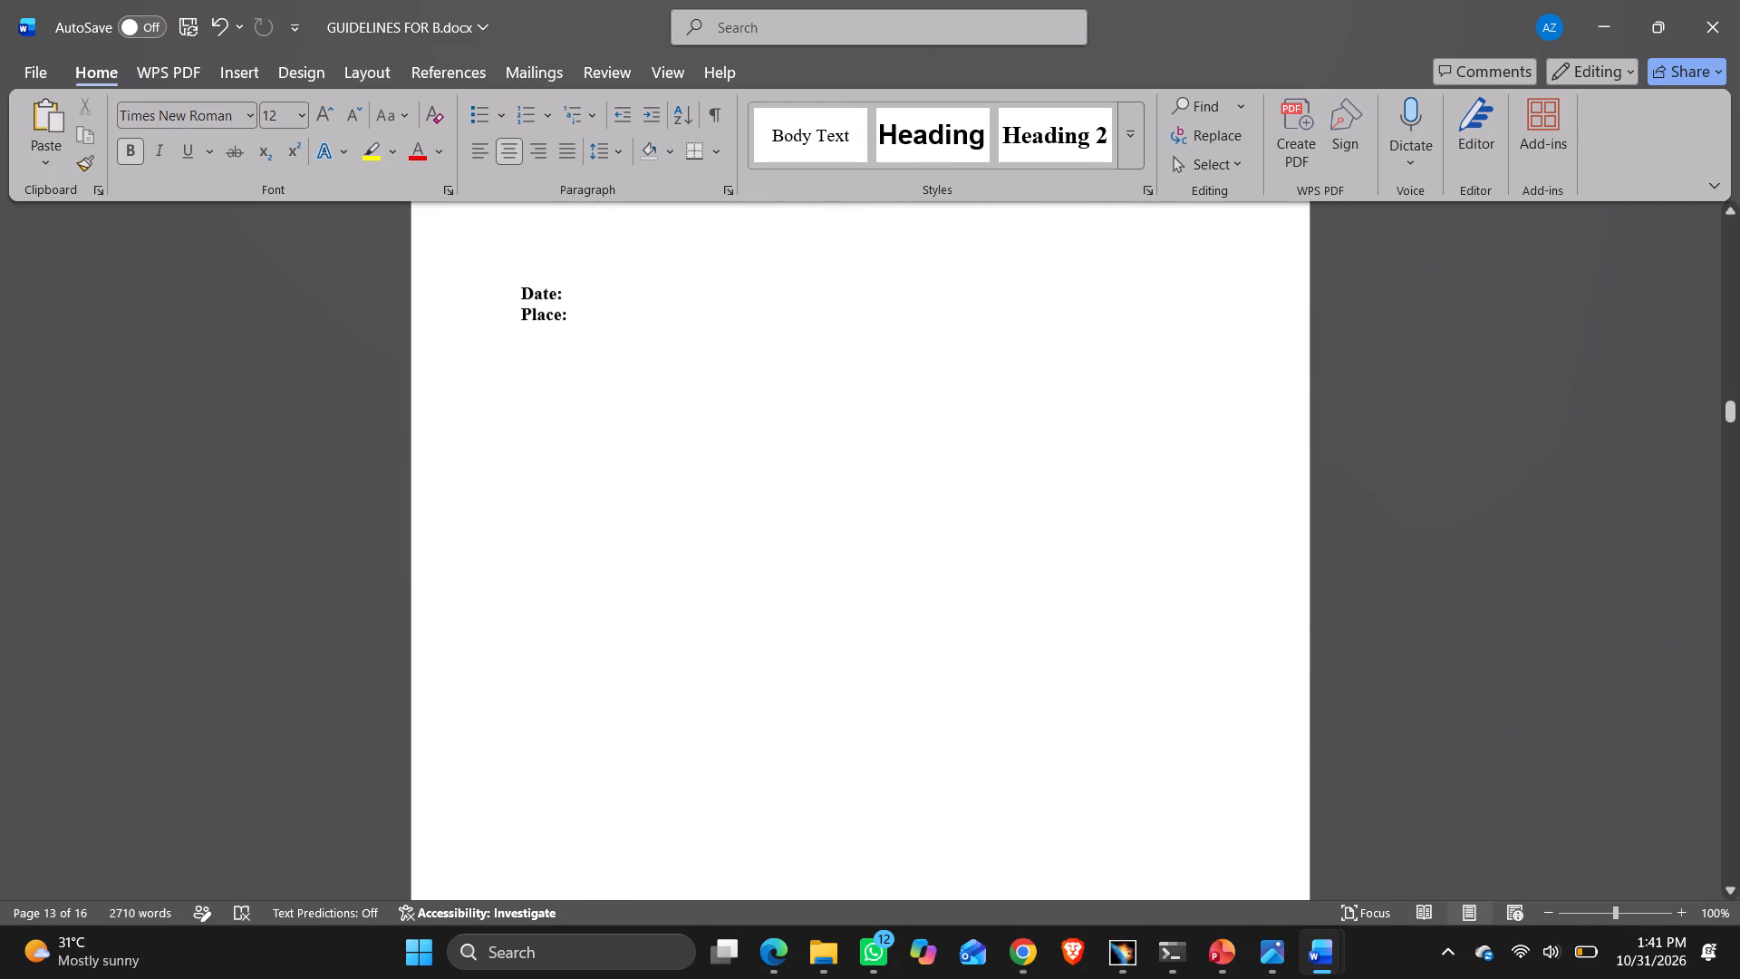
{"action": "scroll", "coordinate": [772, 413], "scroll_direction": "down", "scroll_amount": 5}
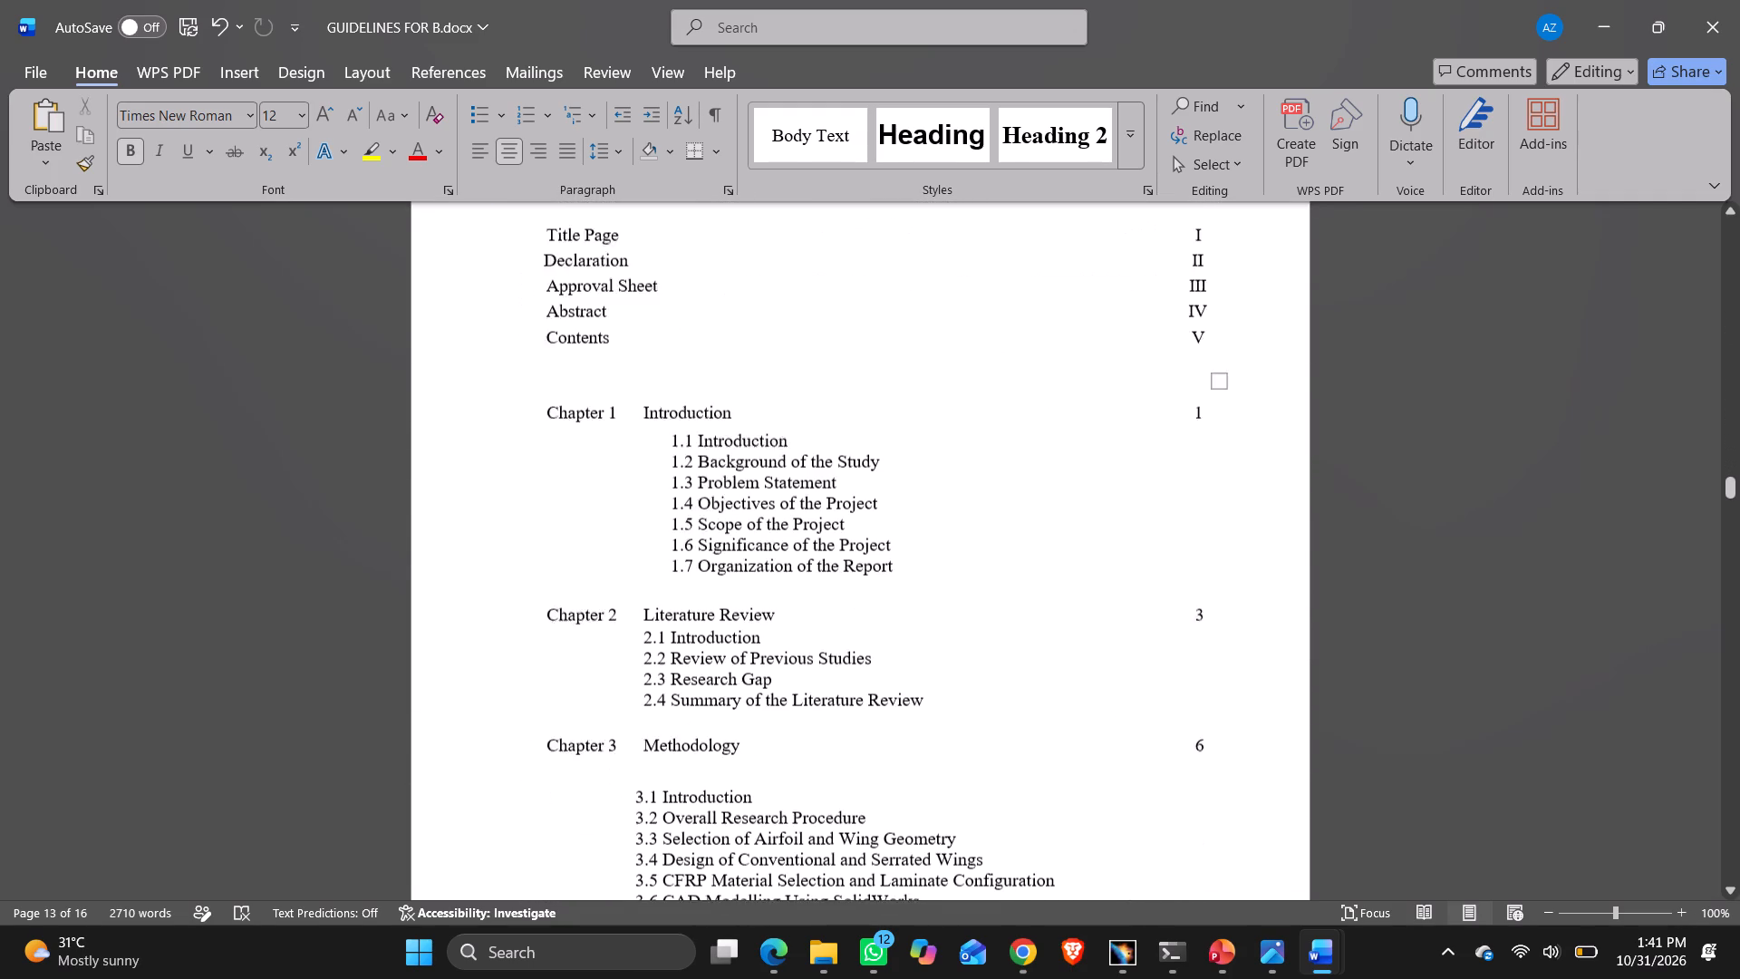
{"action": "scroll", "coordinate": [772, 413], "scroll_direction": "down", "scroll_amount": 6}
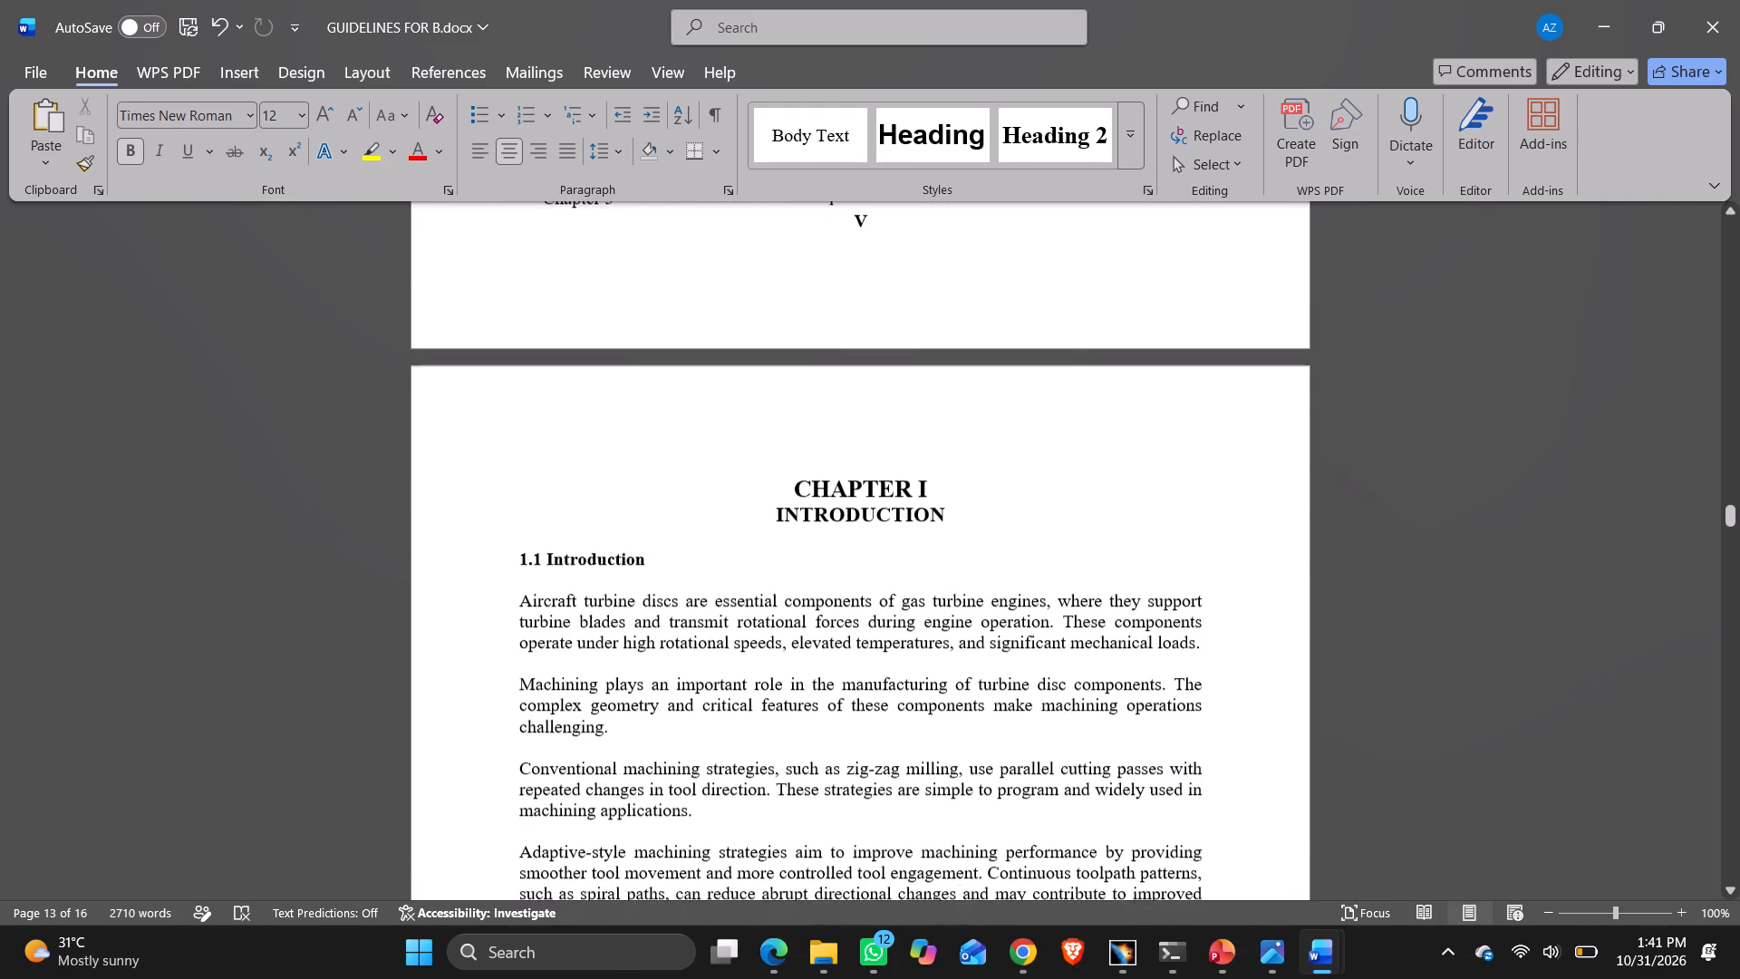
{"action": "scroll", "coordinate": [772, 413], "scroll_direction": "down", "scroll_amount": 5}
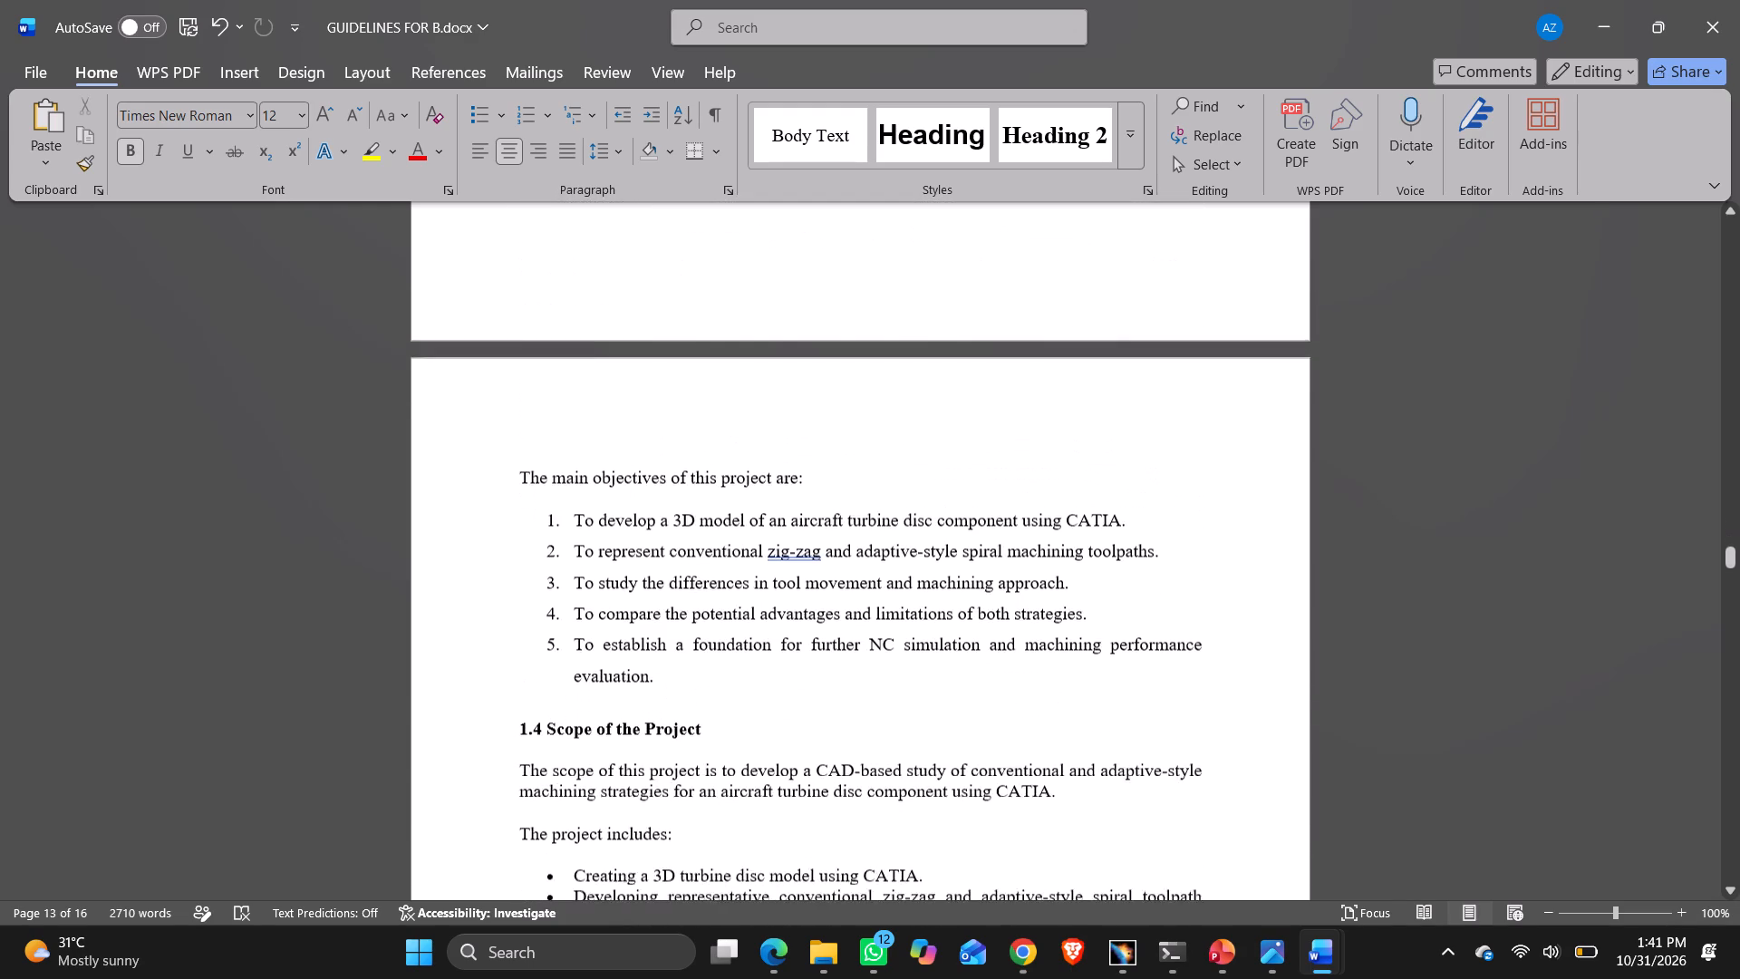
{"action": "scroll", "coordinate": [772, 413], "scroll_direction": "down", "scroll_amount": 4}
{"action": "scroll", "coordinate": [772, 413], "scroll_direction": "up", "scroll_amount": 1}
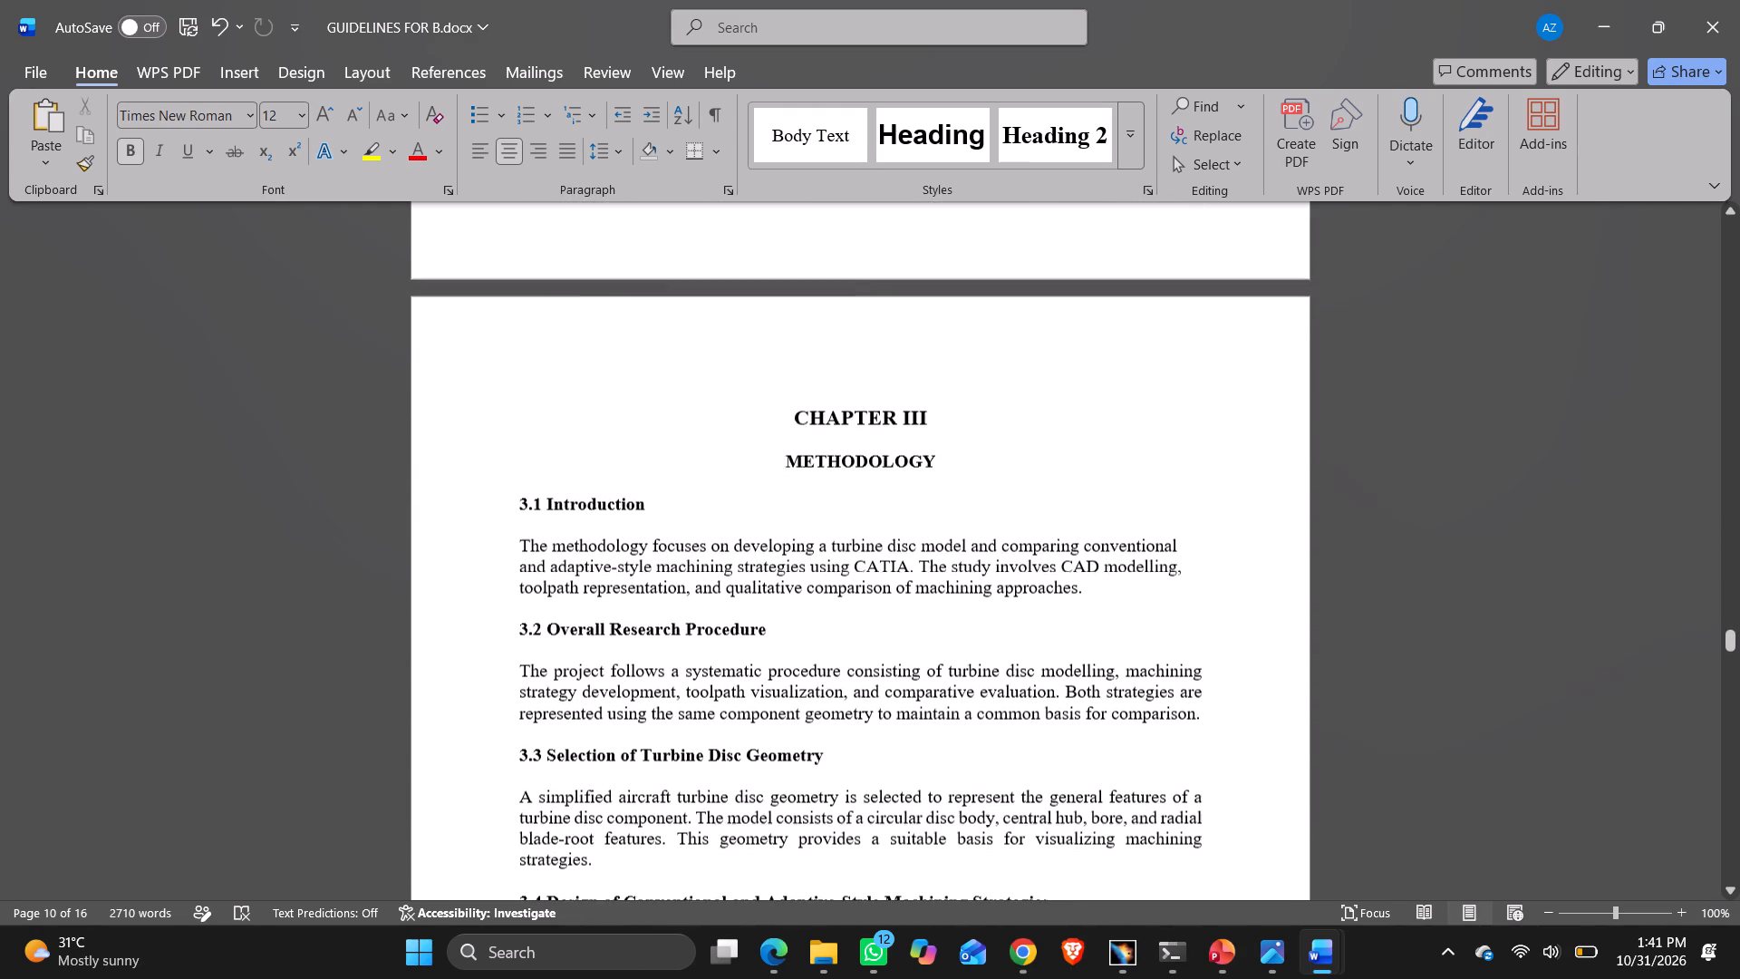
{"action": "scroll", "coordinate": [772, 413], "scroll_direction": "up", "scroll_amount": 6}
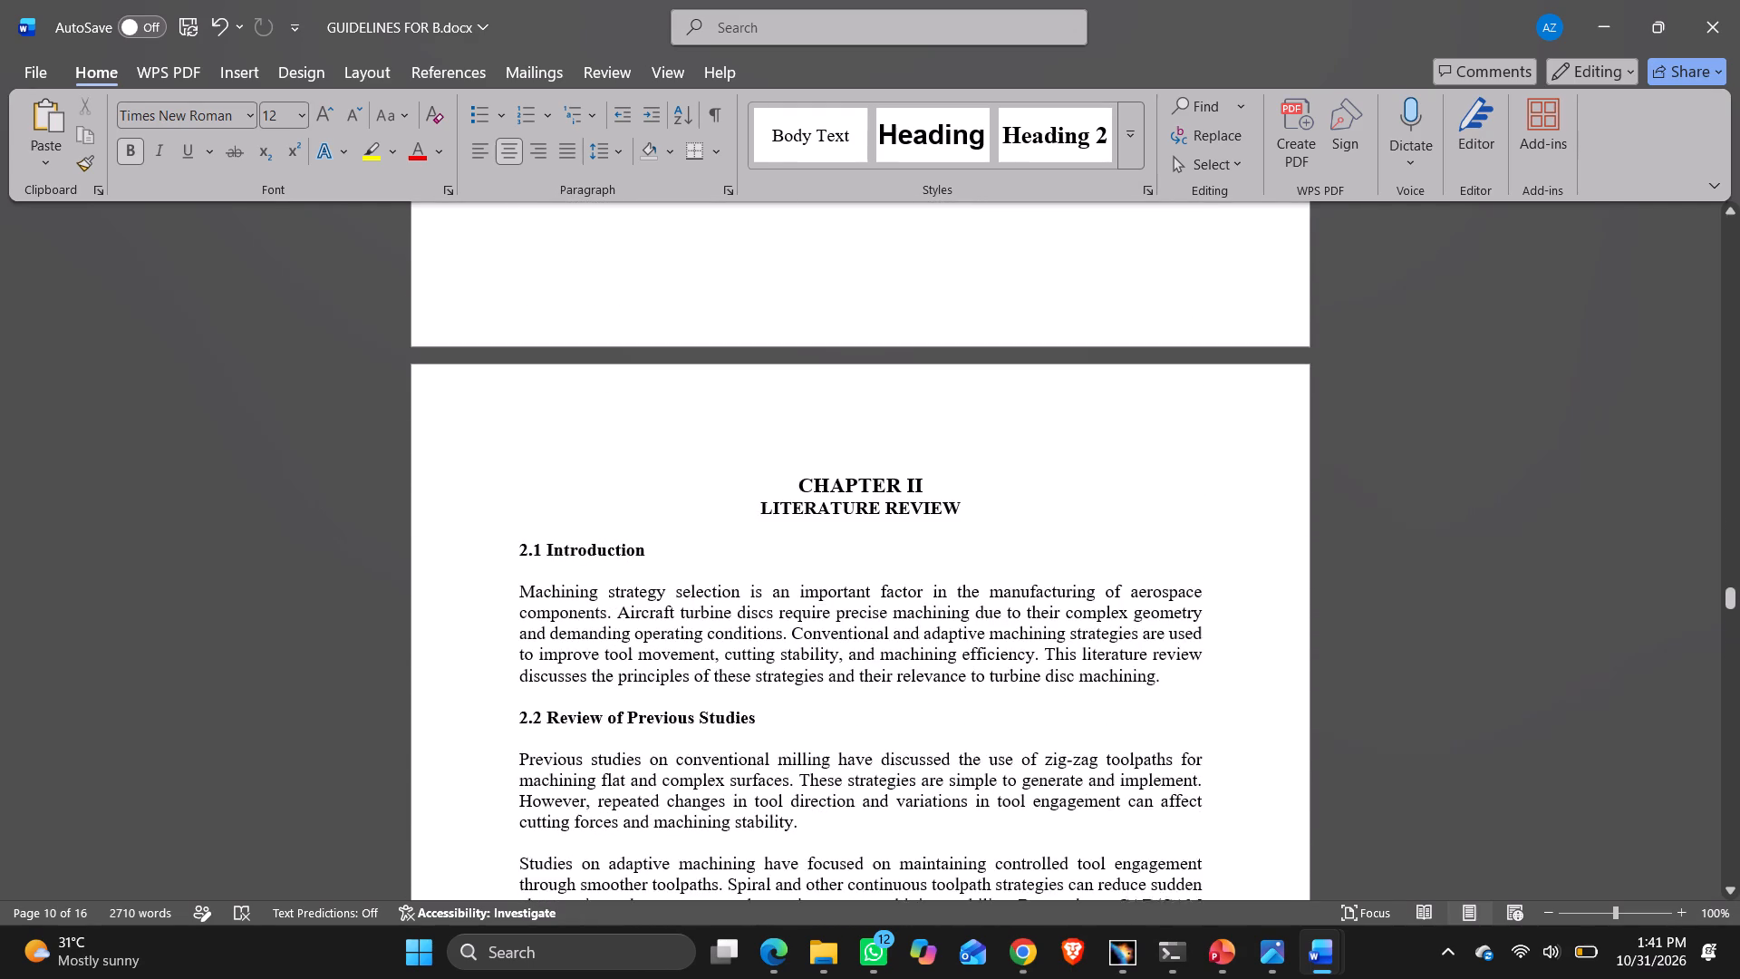
{"action": "scroll", "coordinate": [772, 413], "scroll_direction": "up", "scroll_amount": 1}
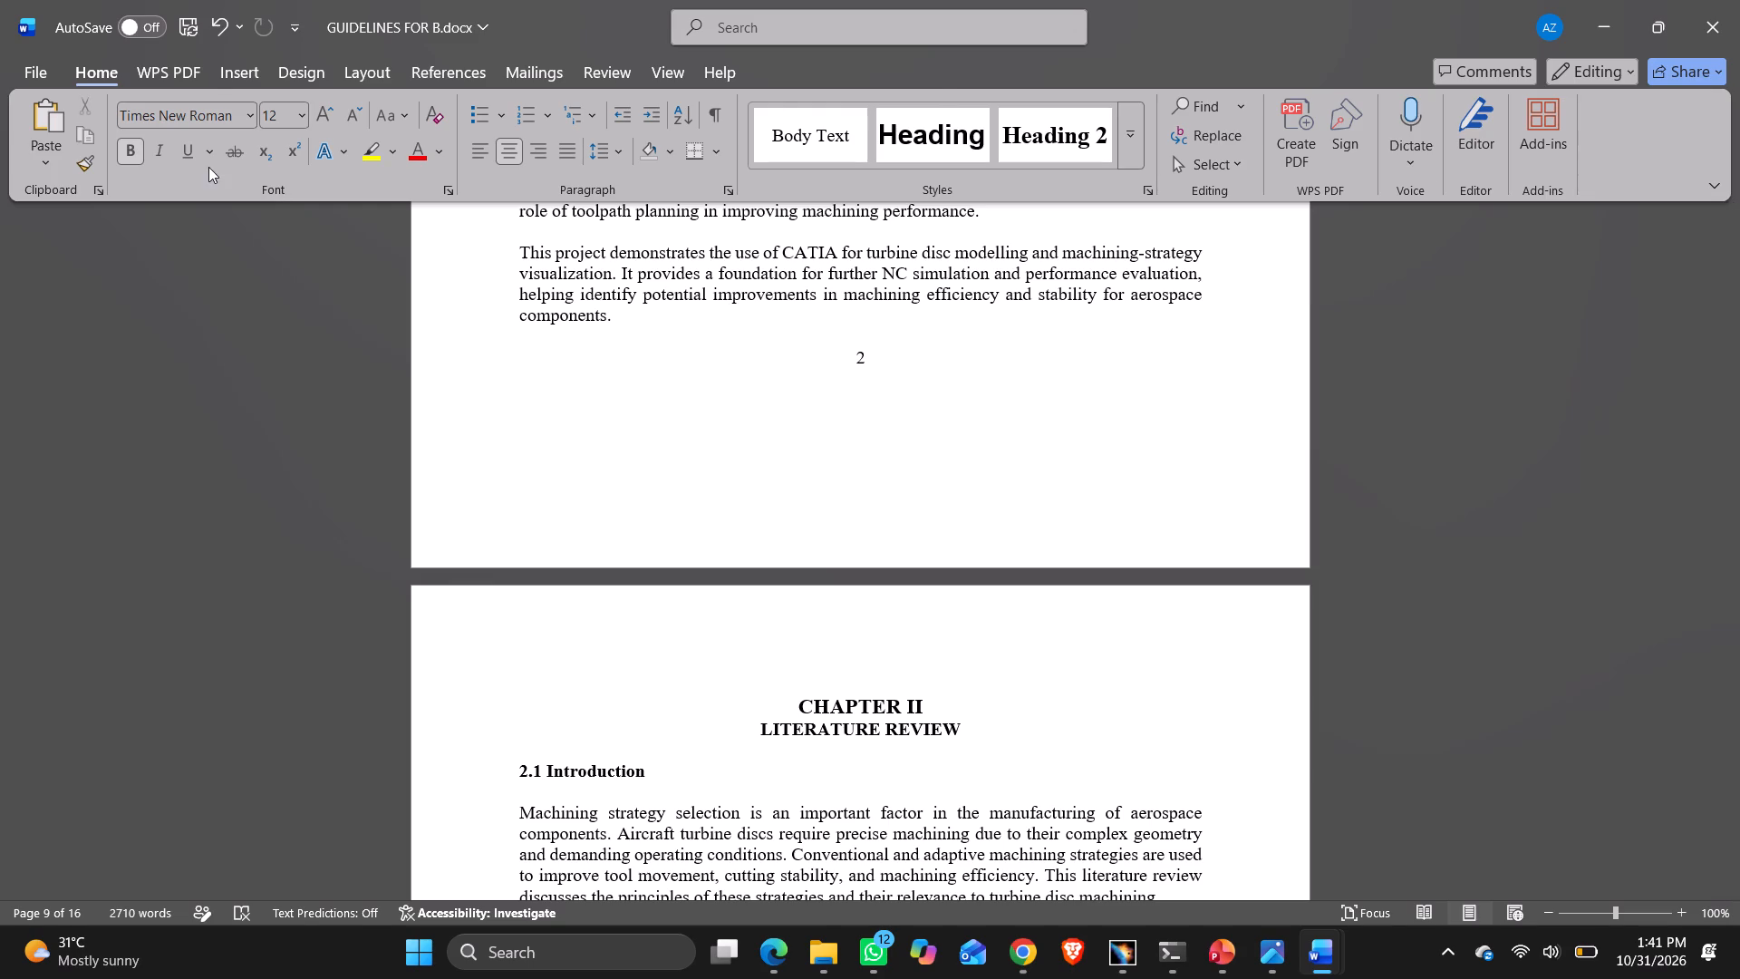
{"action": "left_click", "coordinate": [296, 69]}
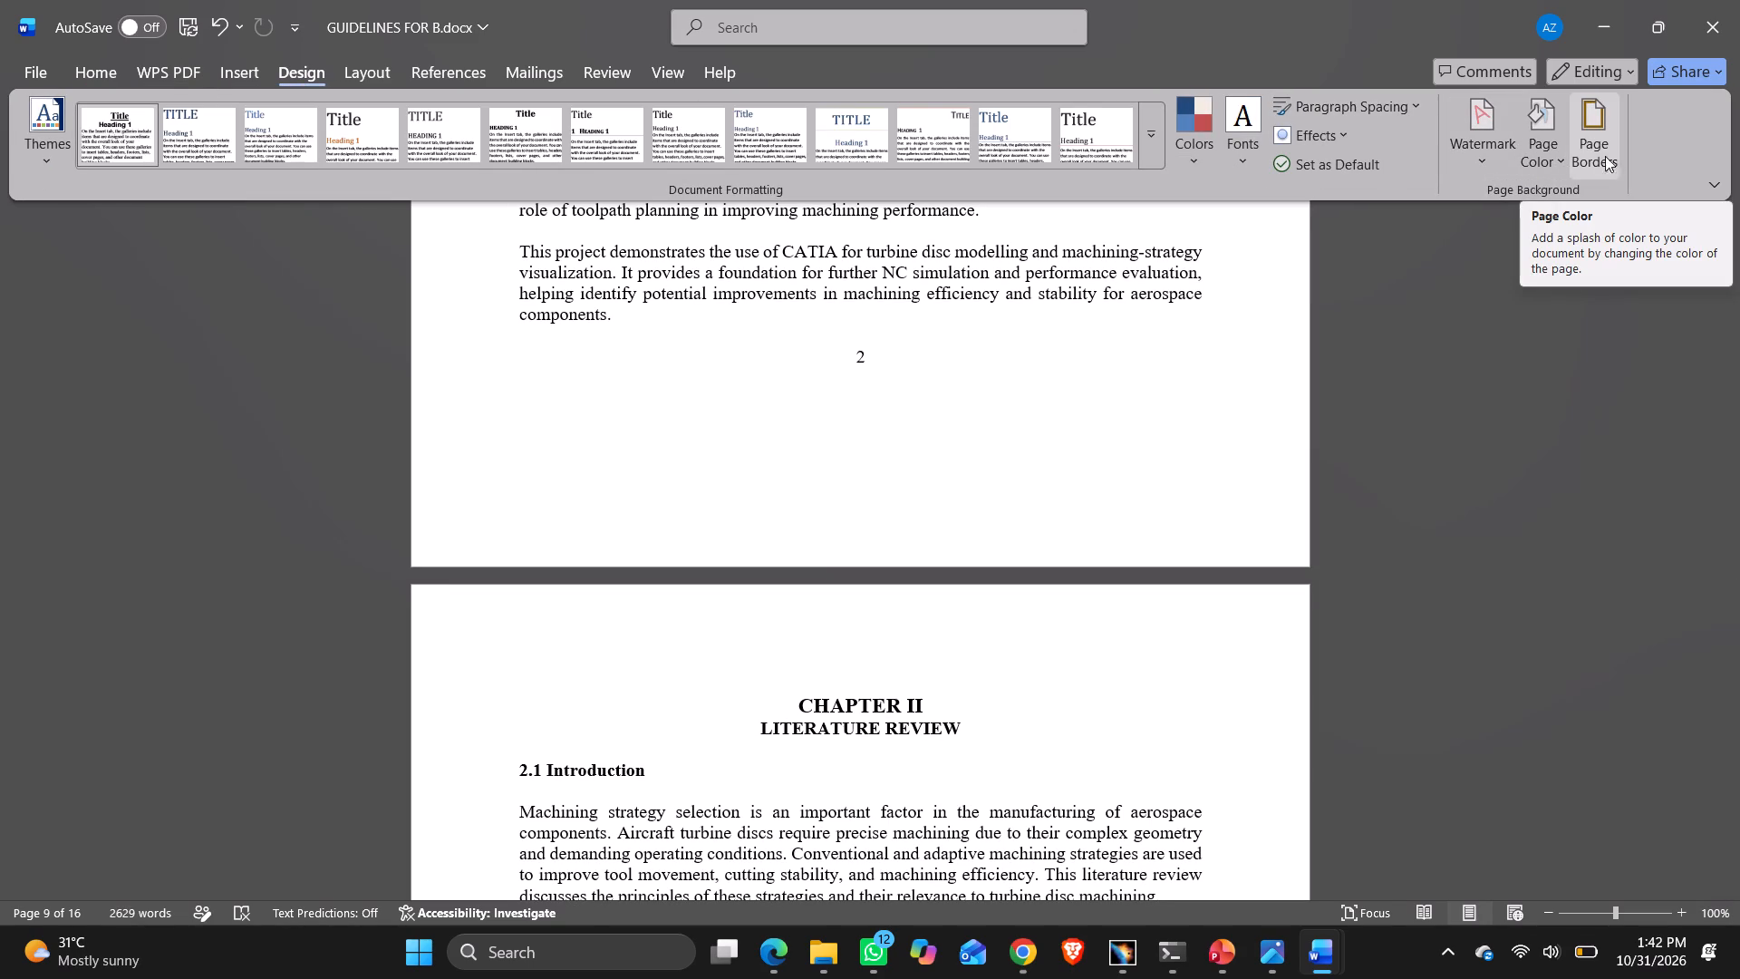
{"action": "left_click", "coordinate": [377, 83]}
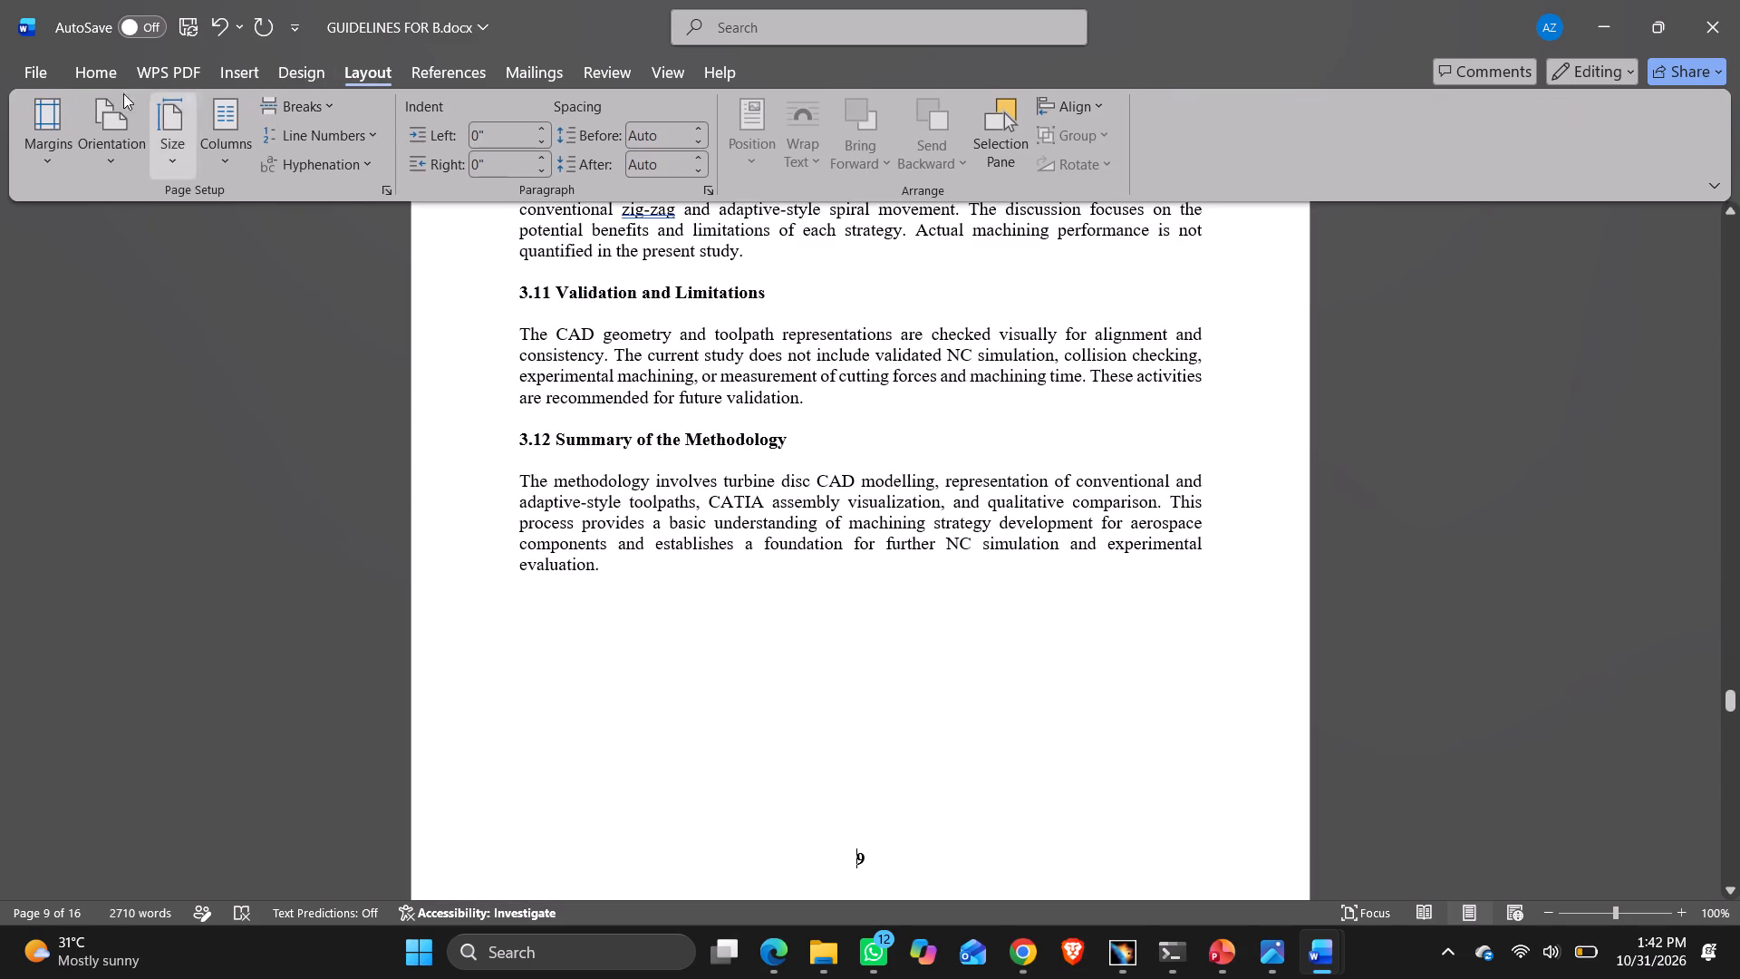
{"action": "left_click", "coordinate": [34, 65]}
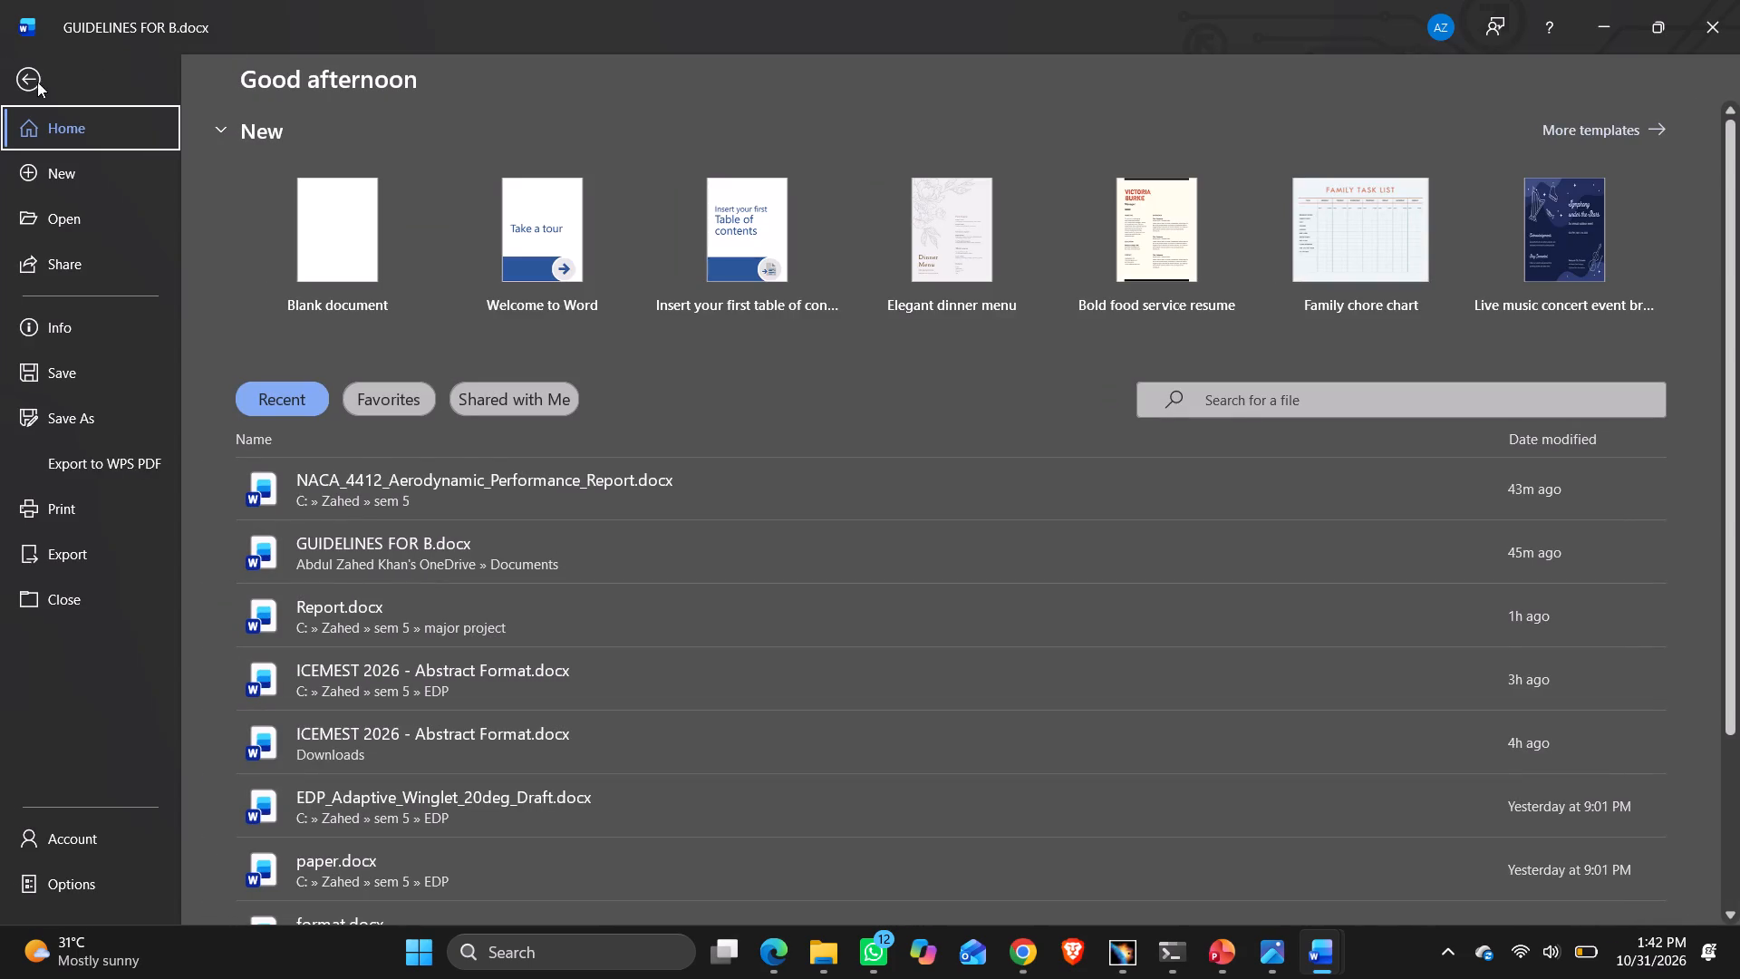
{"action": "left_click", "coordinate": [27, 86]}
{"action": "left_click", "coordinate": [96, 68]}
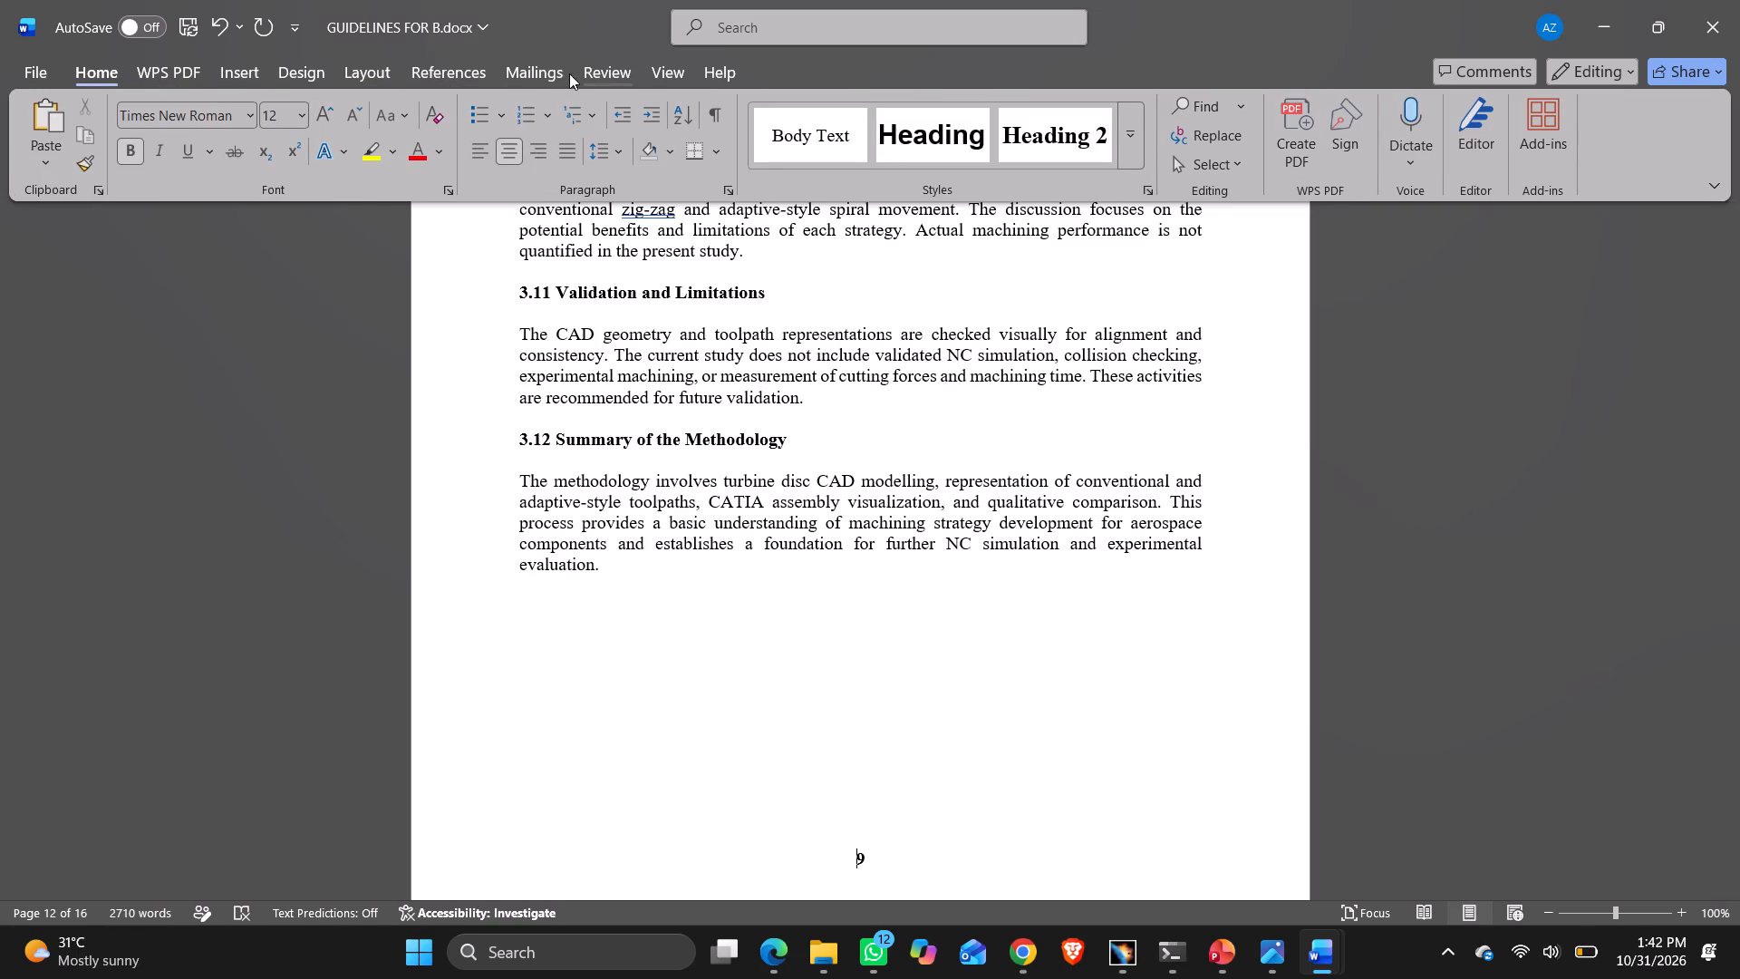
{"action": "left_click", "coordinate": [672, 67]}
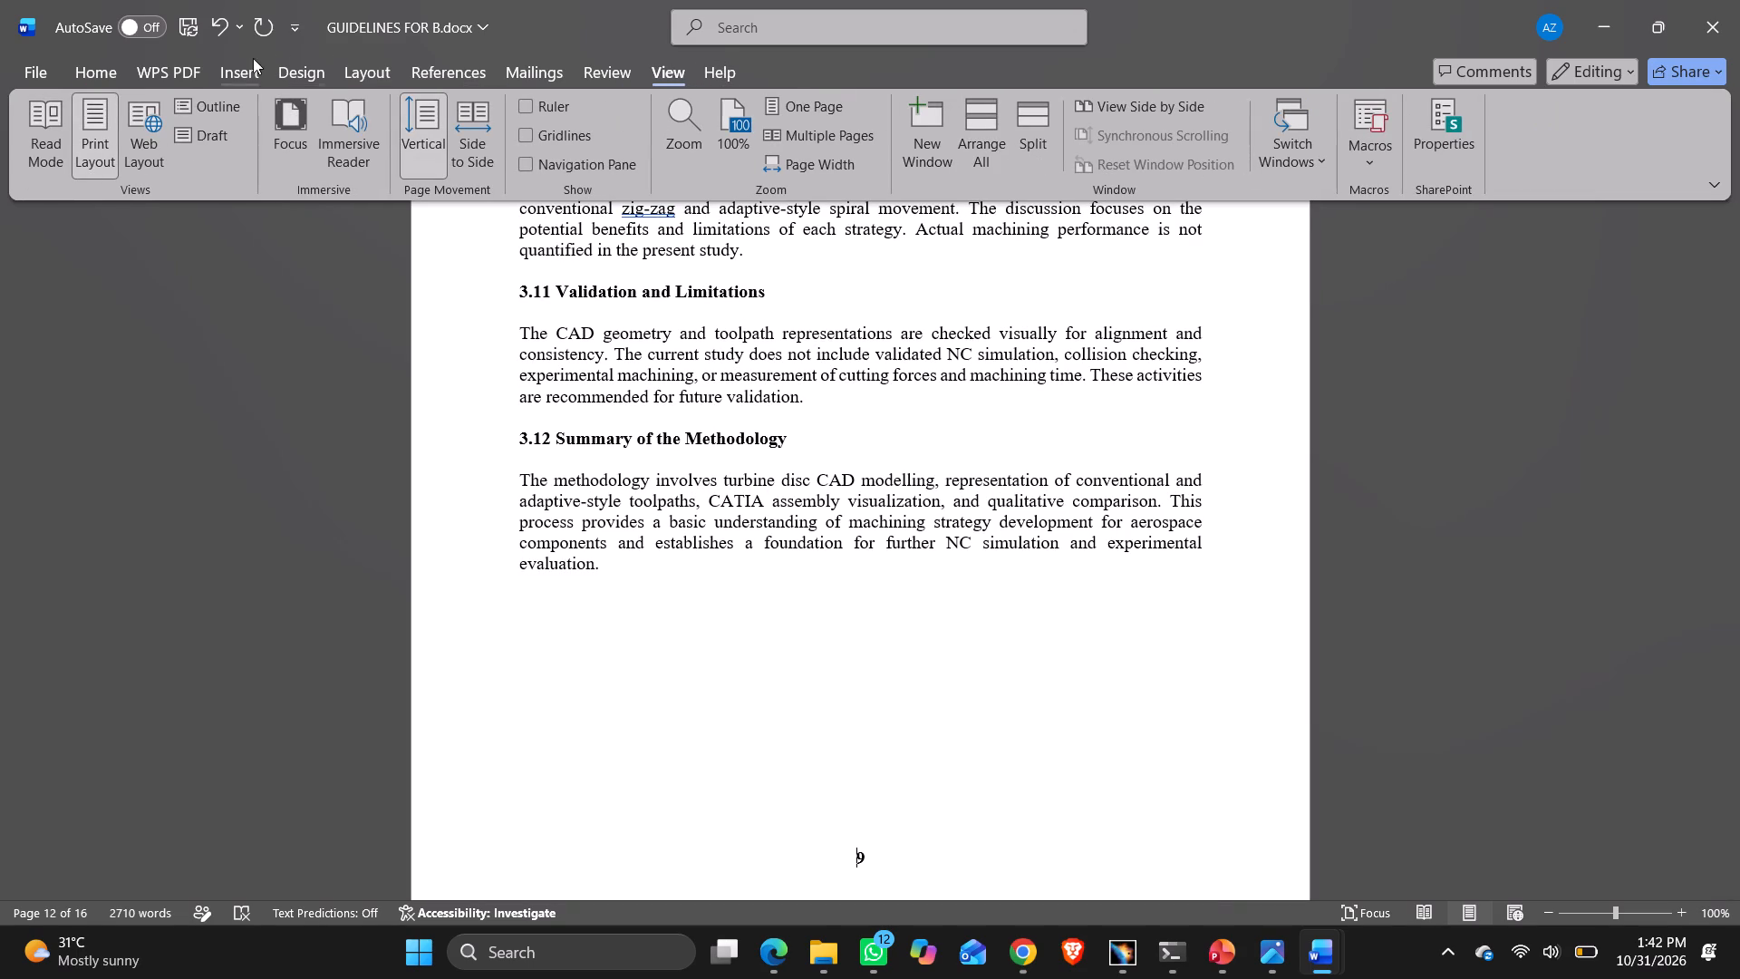
Insert automatic page numbers at the bottom of the pages in the Plain Number 2 style and close the footer.
{"action": "left_click", "coordinate": [219, 68]}
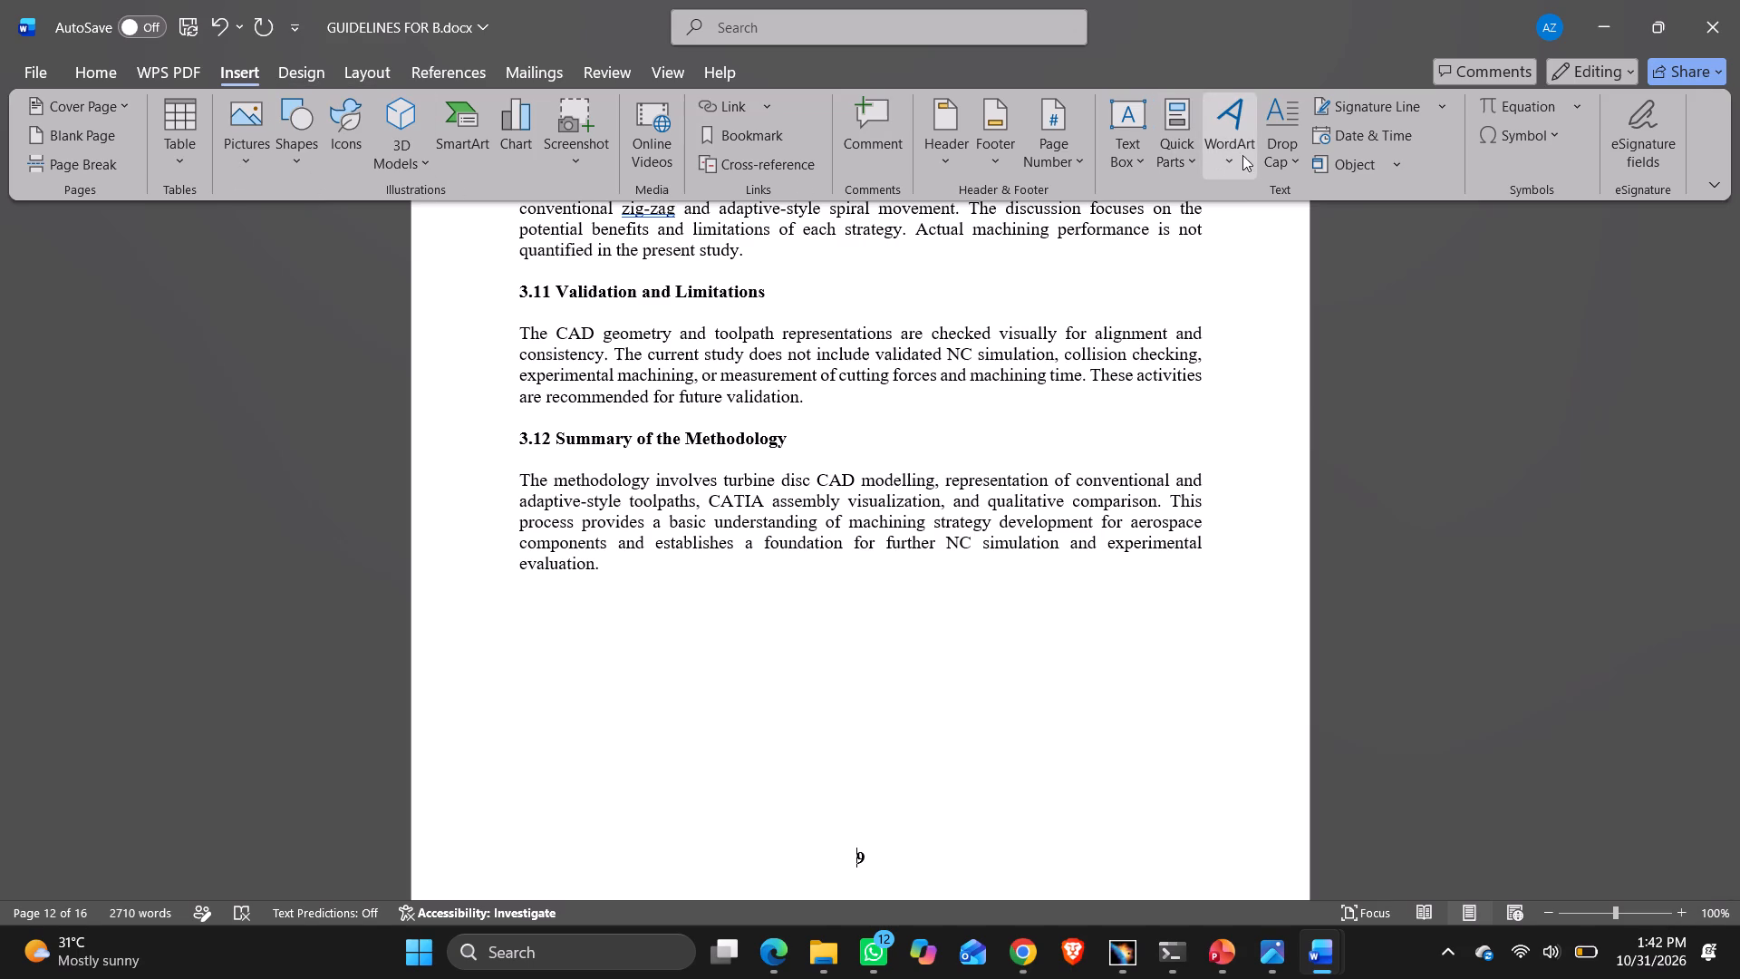
{"action": "left_click", "coordinate": [1058, 163]}
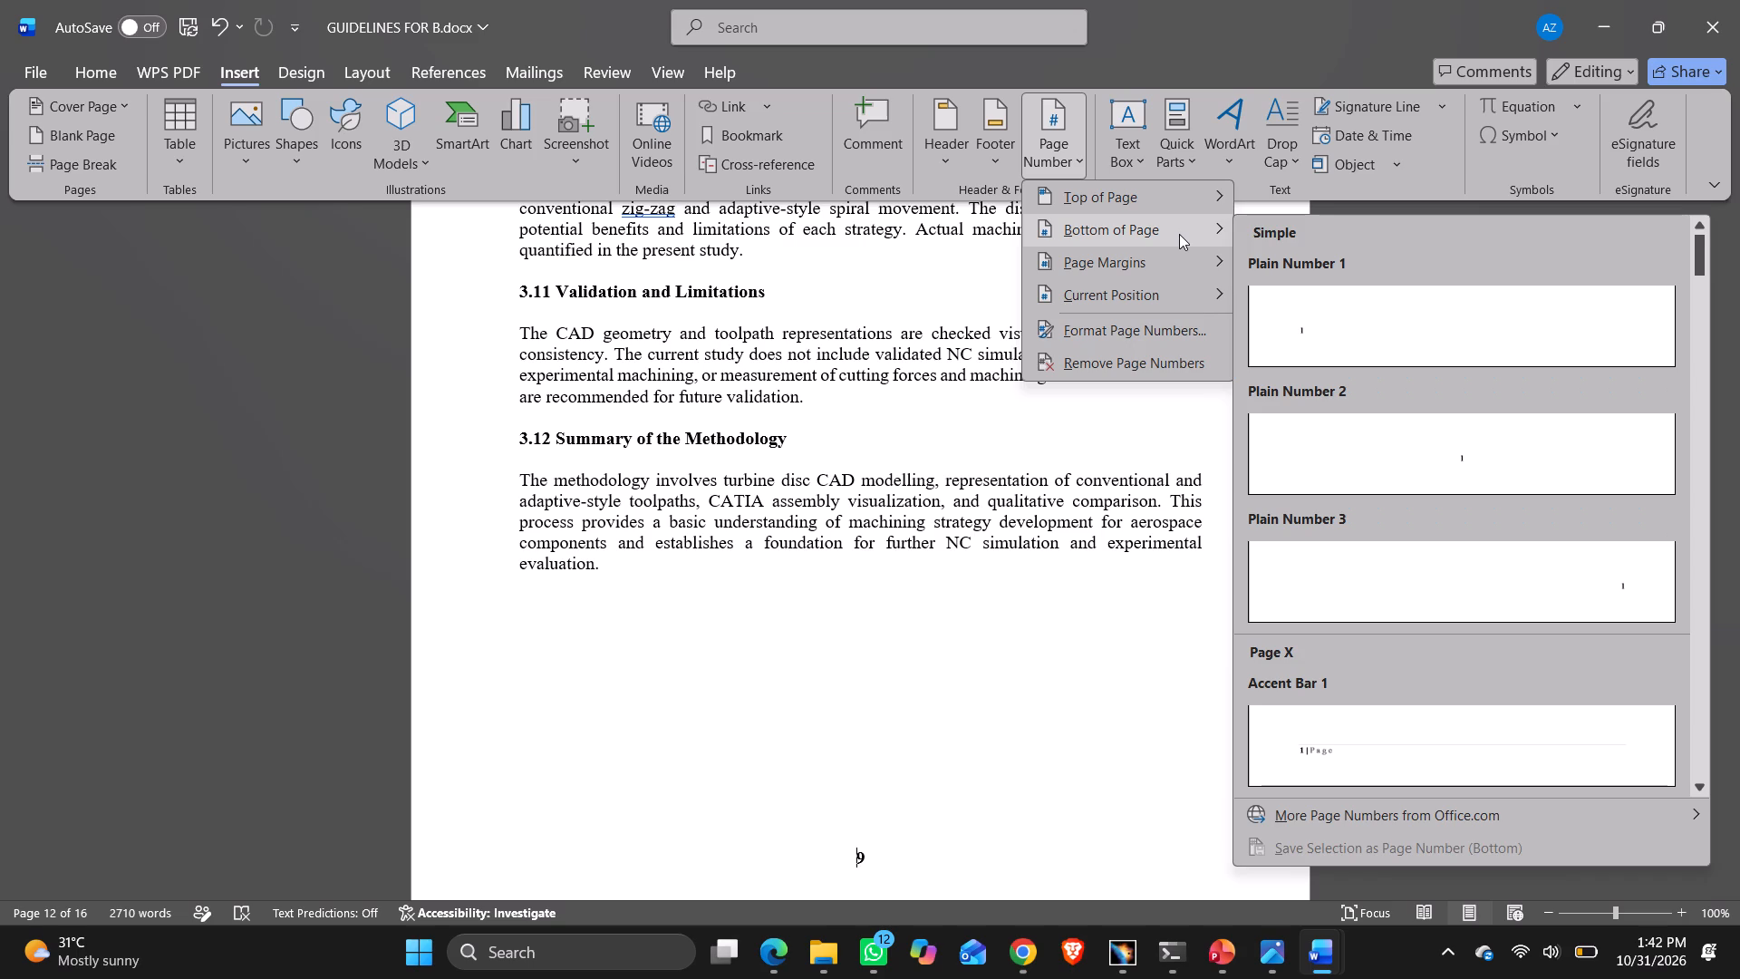
{"action": "left_click", "coordinate": [1303, 432]}
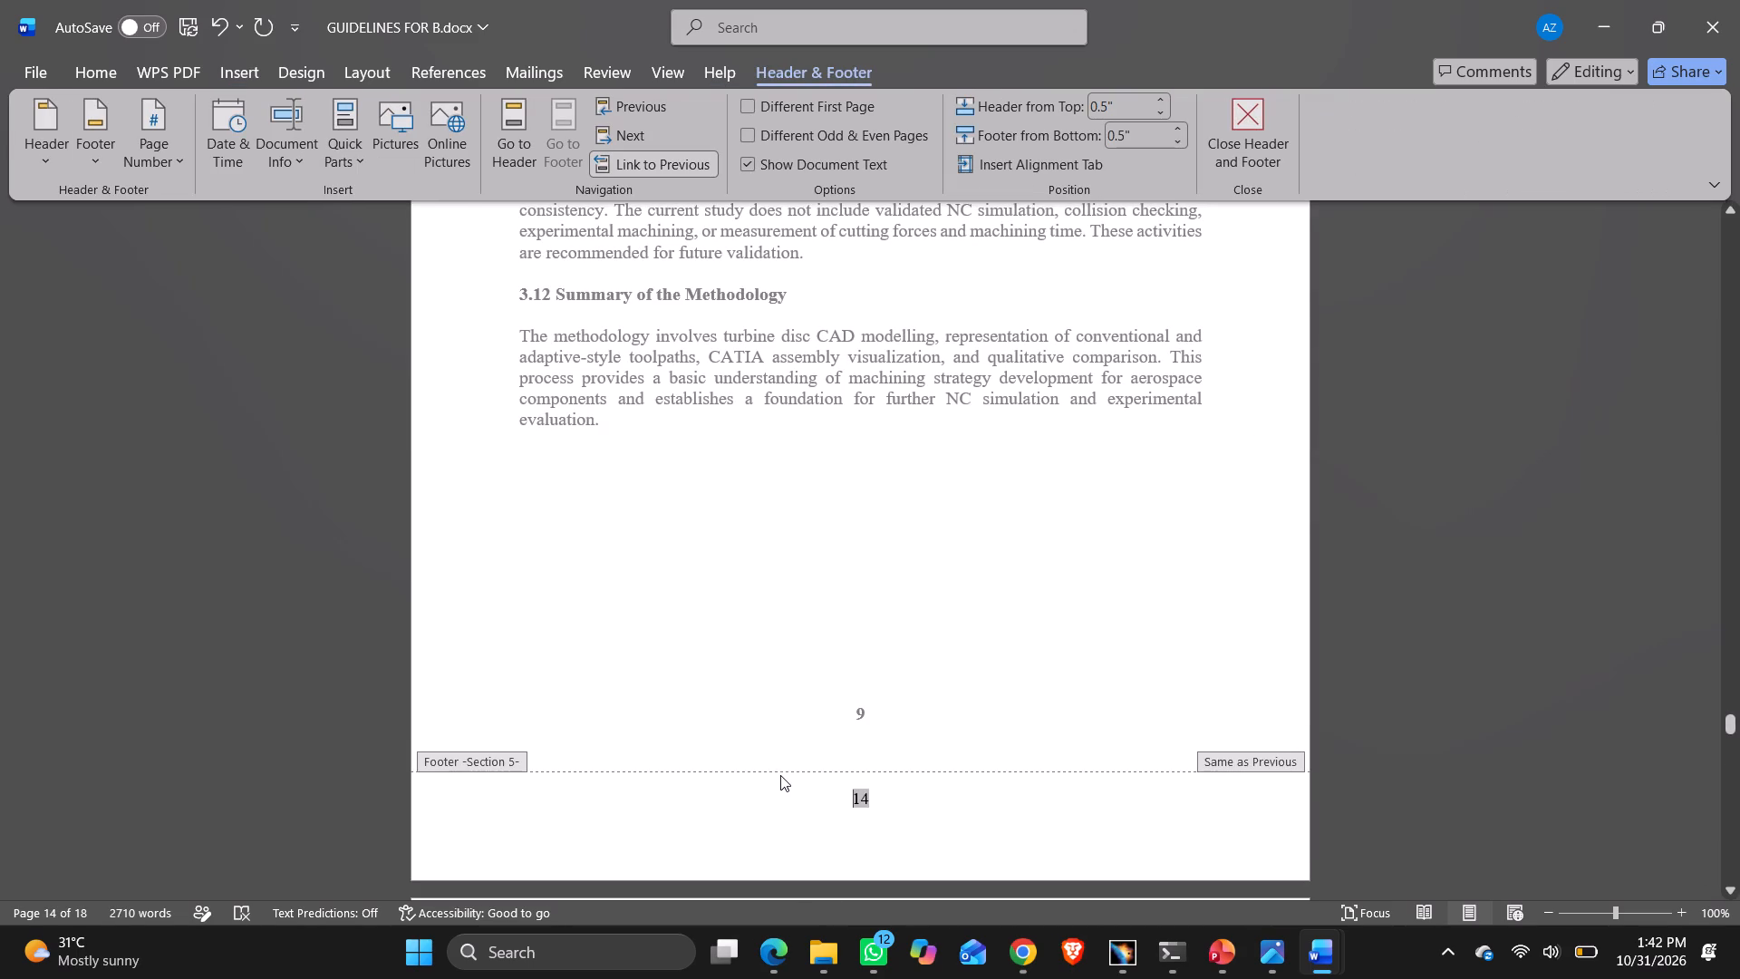
{"action": "scroll", "coordinate": [889, 681], "scroll_direction": "down", "scroll_amount": 5}
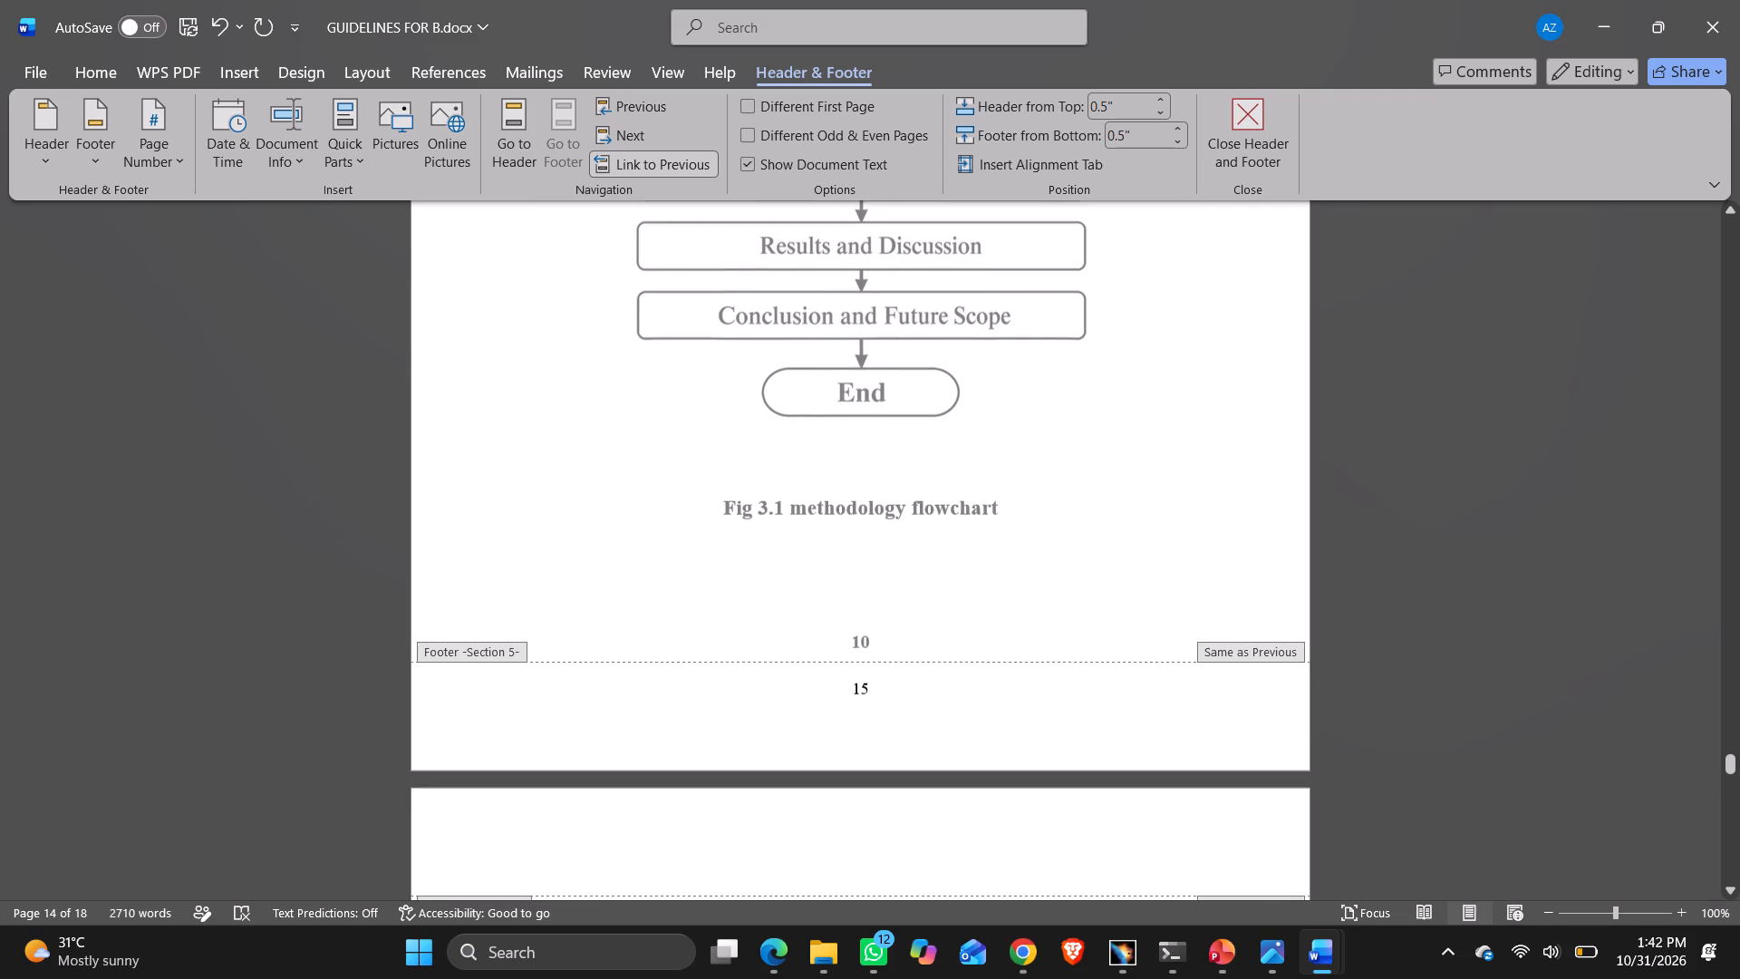
{"action": "key", "text": "Return"}
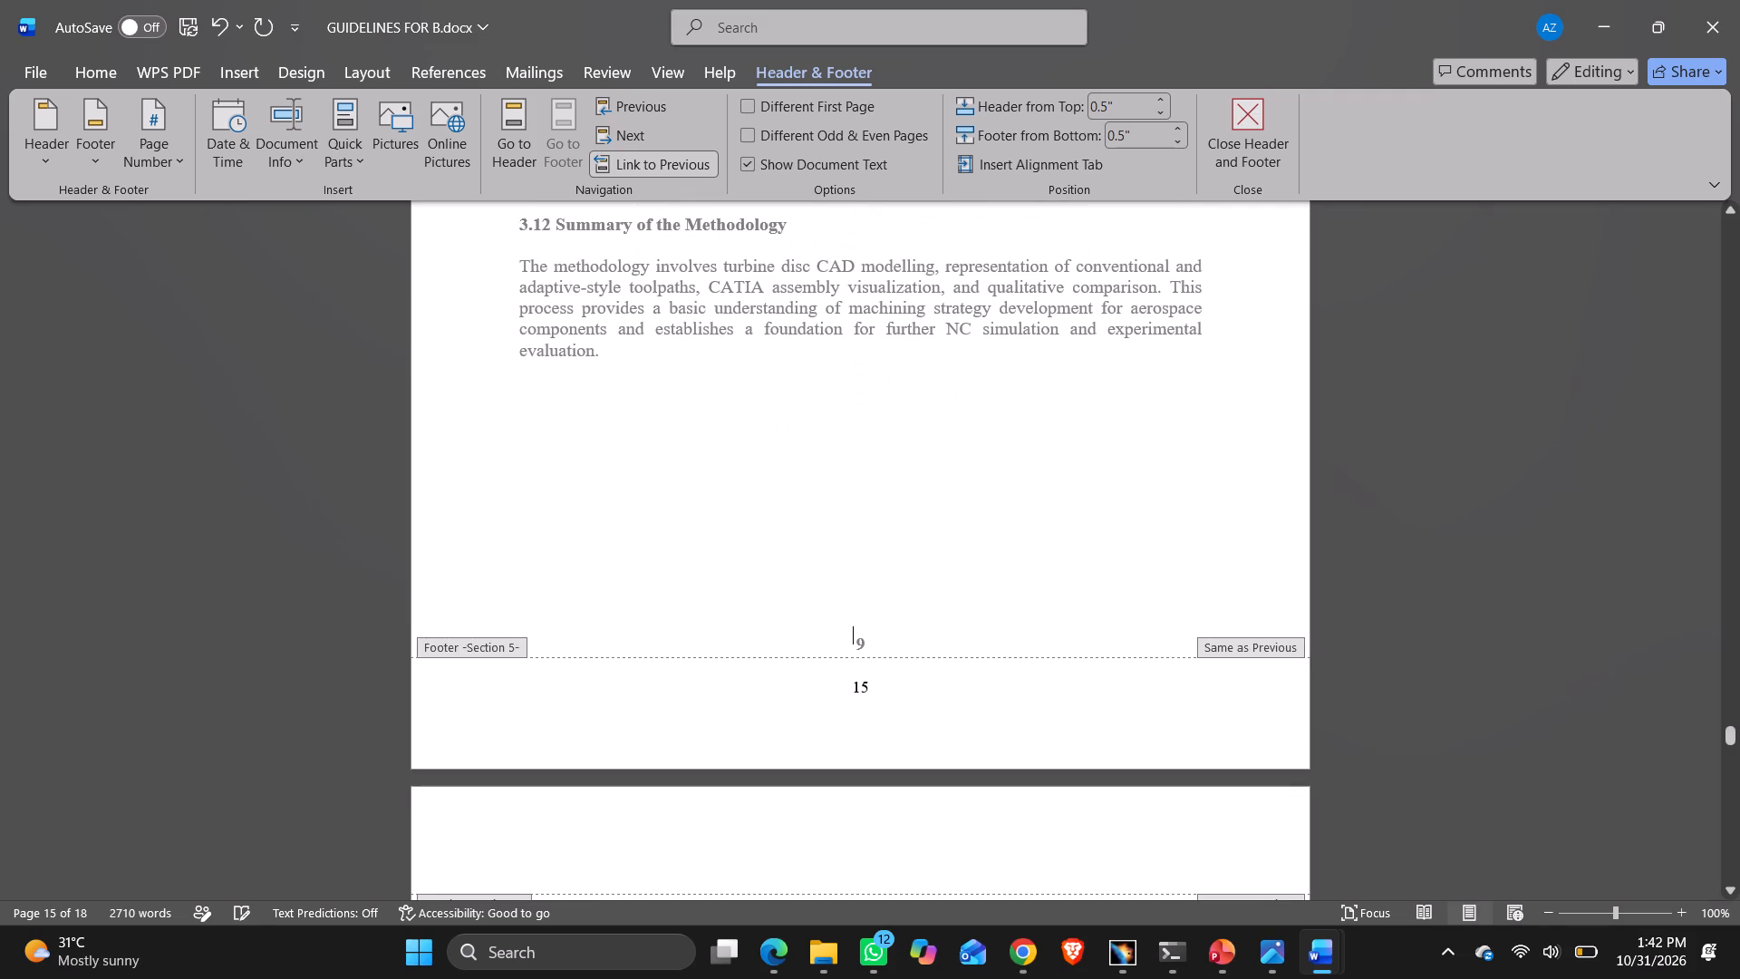
{"action": "scroll", "coordinate": [932, 639], "scroll_direction": "up", "scroll_amount": 19}
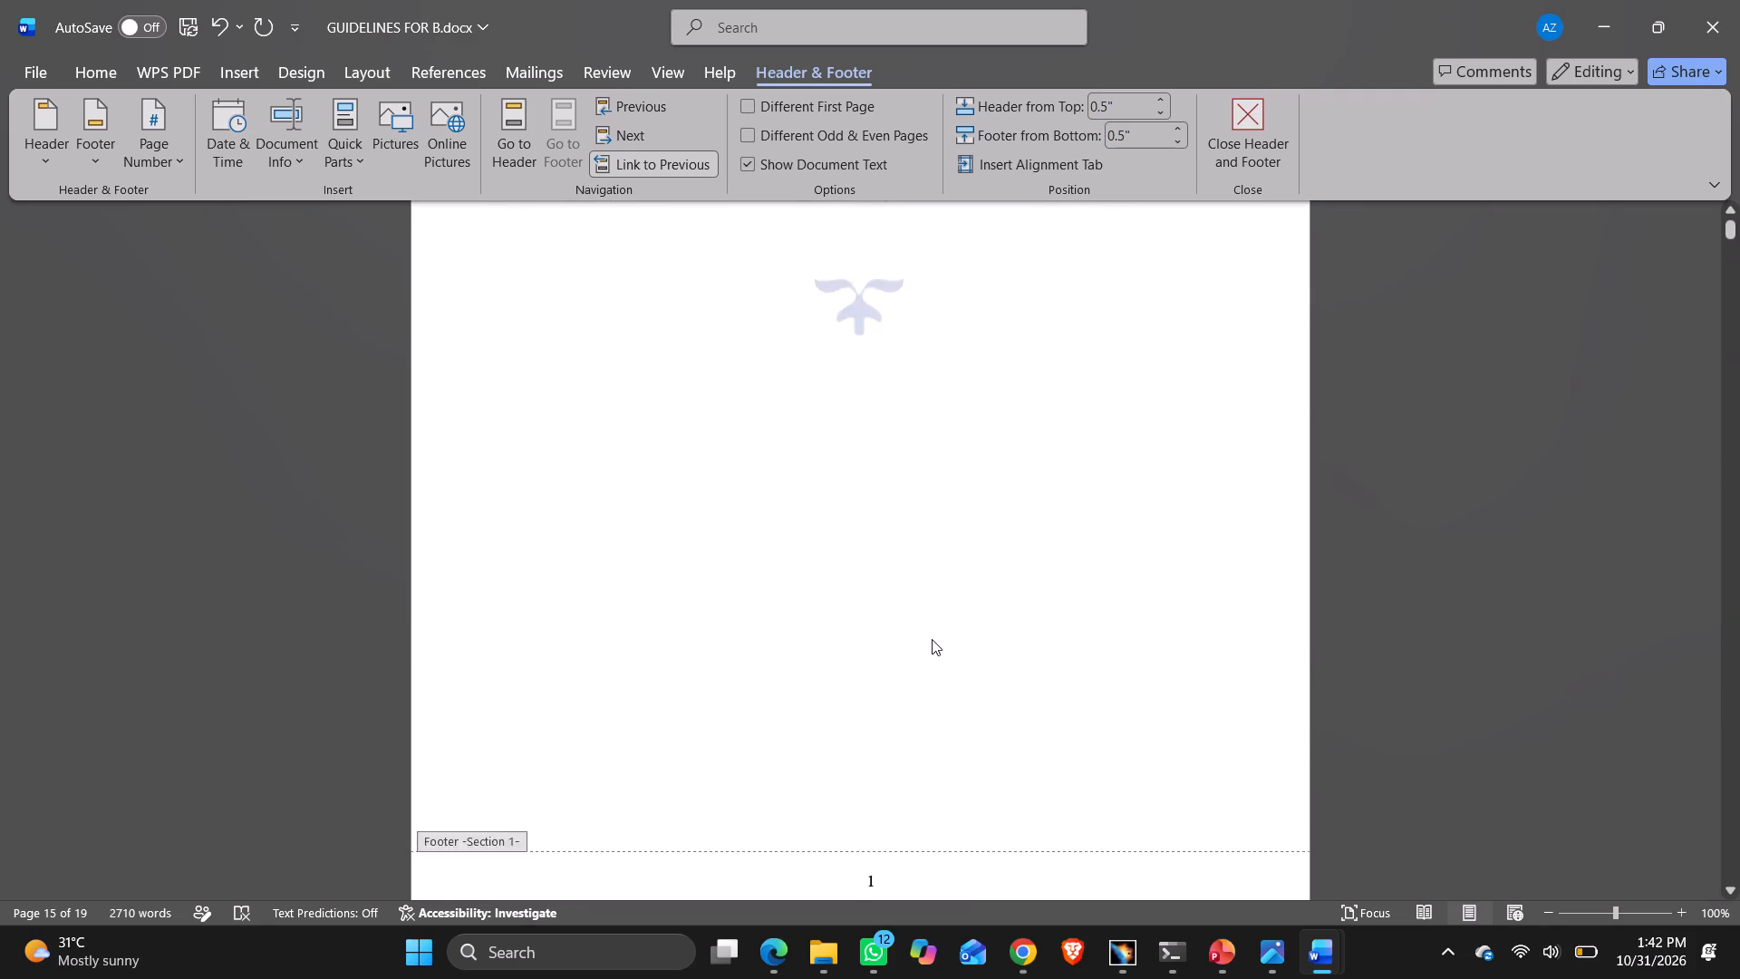
{"action": "scroll", "coordinate": [932, 639], "scroll_direction": "down", "scroll_amount": 1}
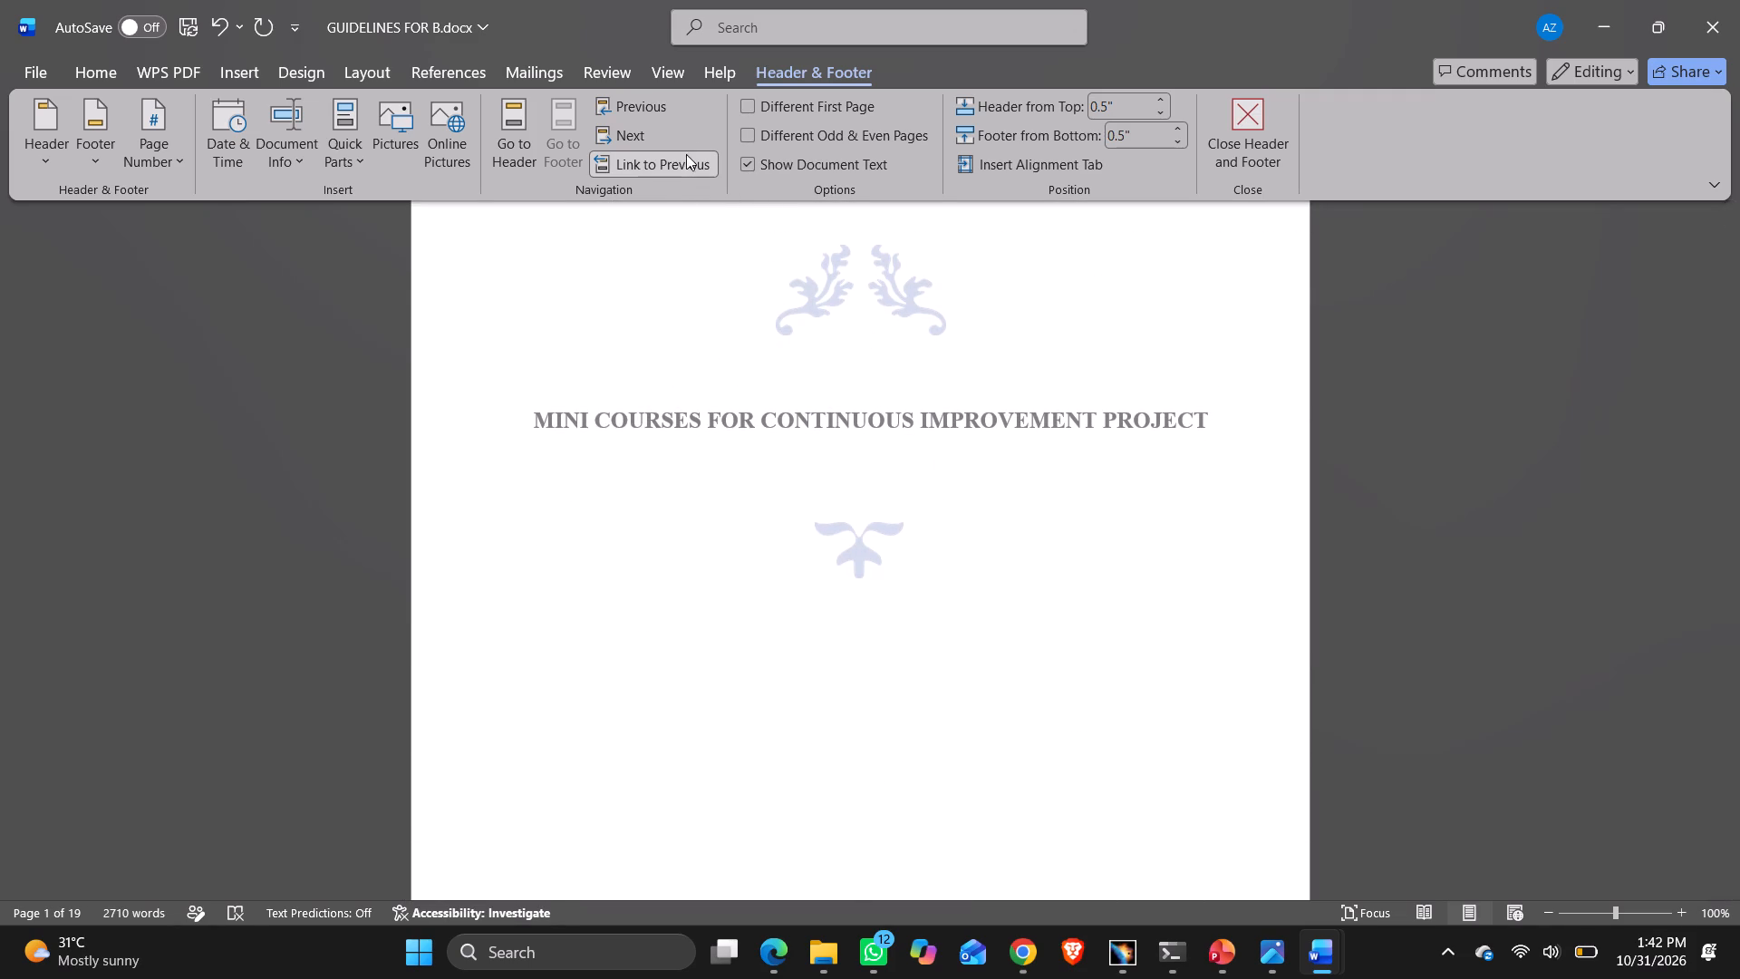
{"action": "left_click", "coordinate": [1258, 110]}
Compare the automatic footer numbers with the manually typed page numbers around the methodology flowchart and on the cover and title pages.
{"action": "scroll", "coordinate": [1039, 429], "scroll_direction": "down", "scroll_amount": 2}
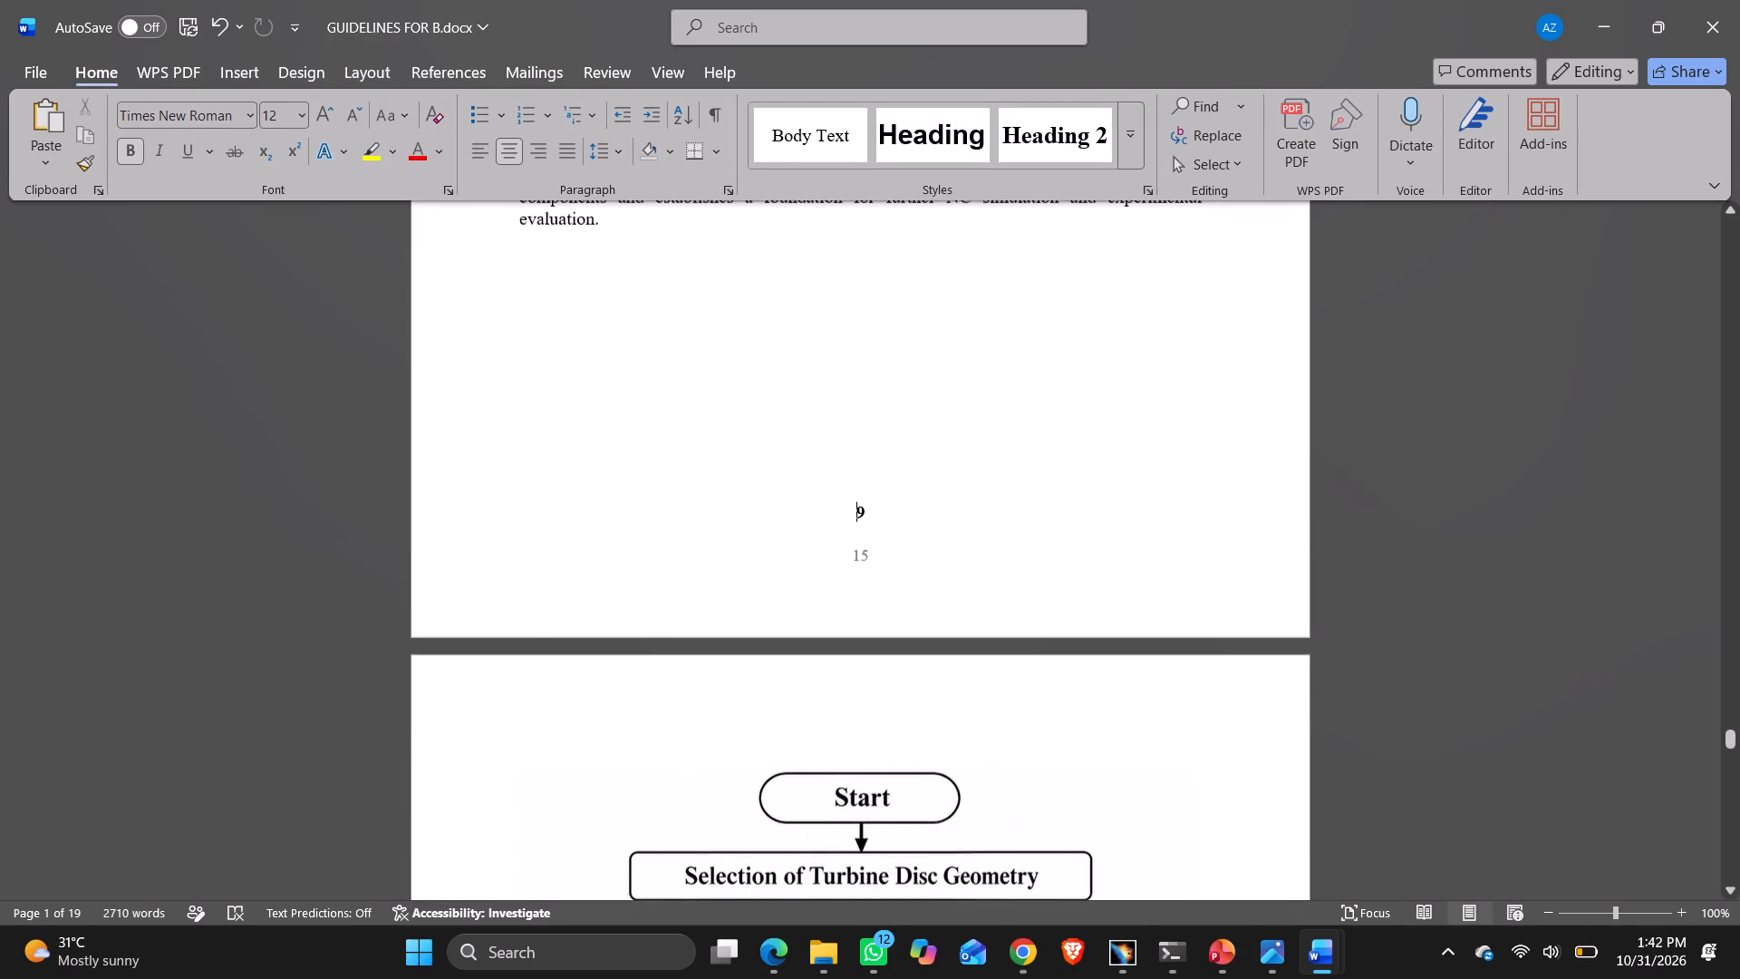
{"action": "scroll", "coordinate": [873, 589], "scroll_direction": "down", "scroll_amount": 4}
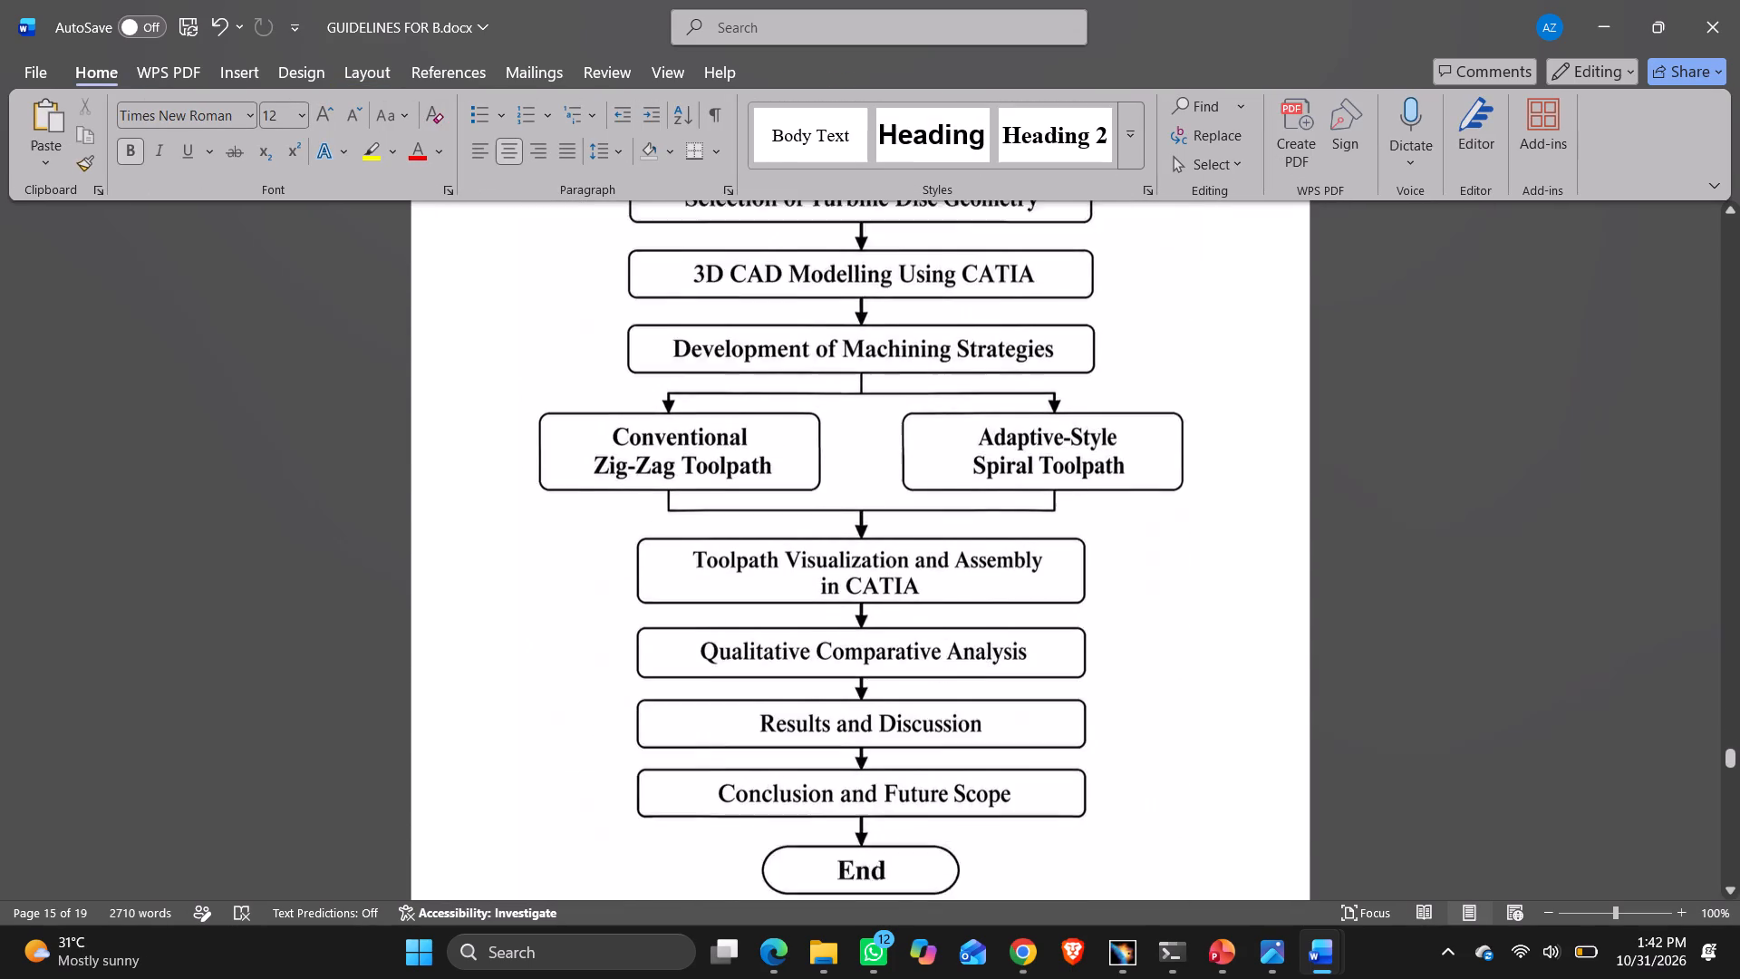
{"action": "scroll", "coordinate": [873, 589], "scroll_direction": "down", "scroll_amount": 3}
{"action": "scroll", "coordinate": [873, 589], "scroll_direction": "up", "scroll_amount": 14}
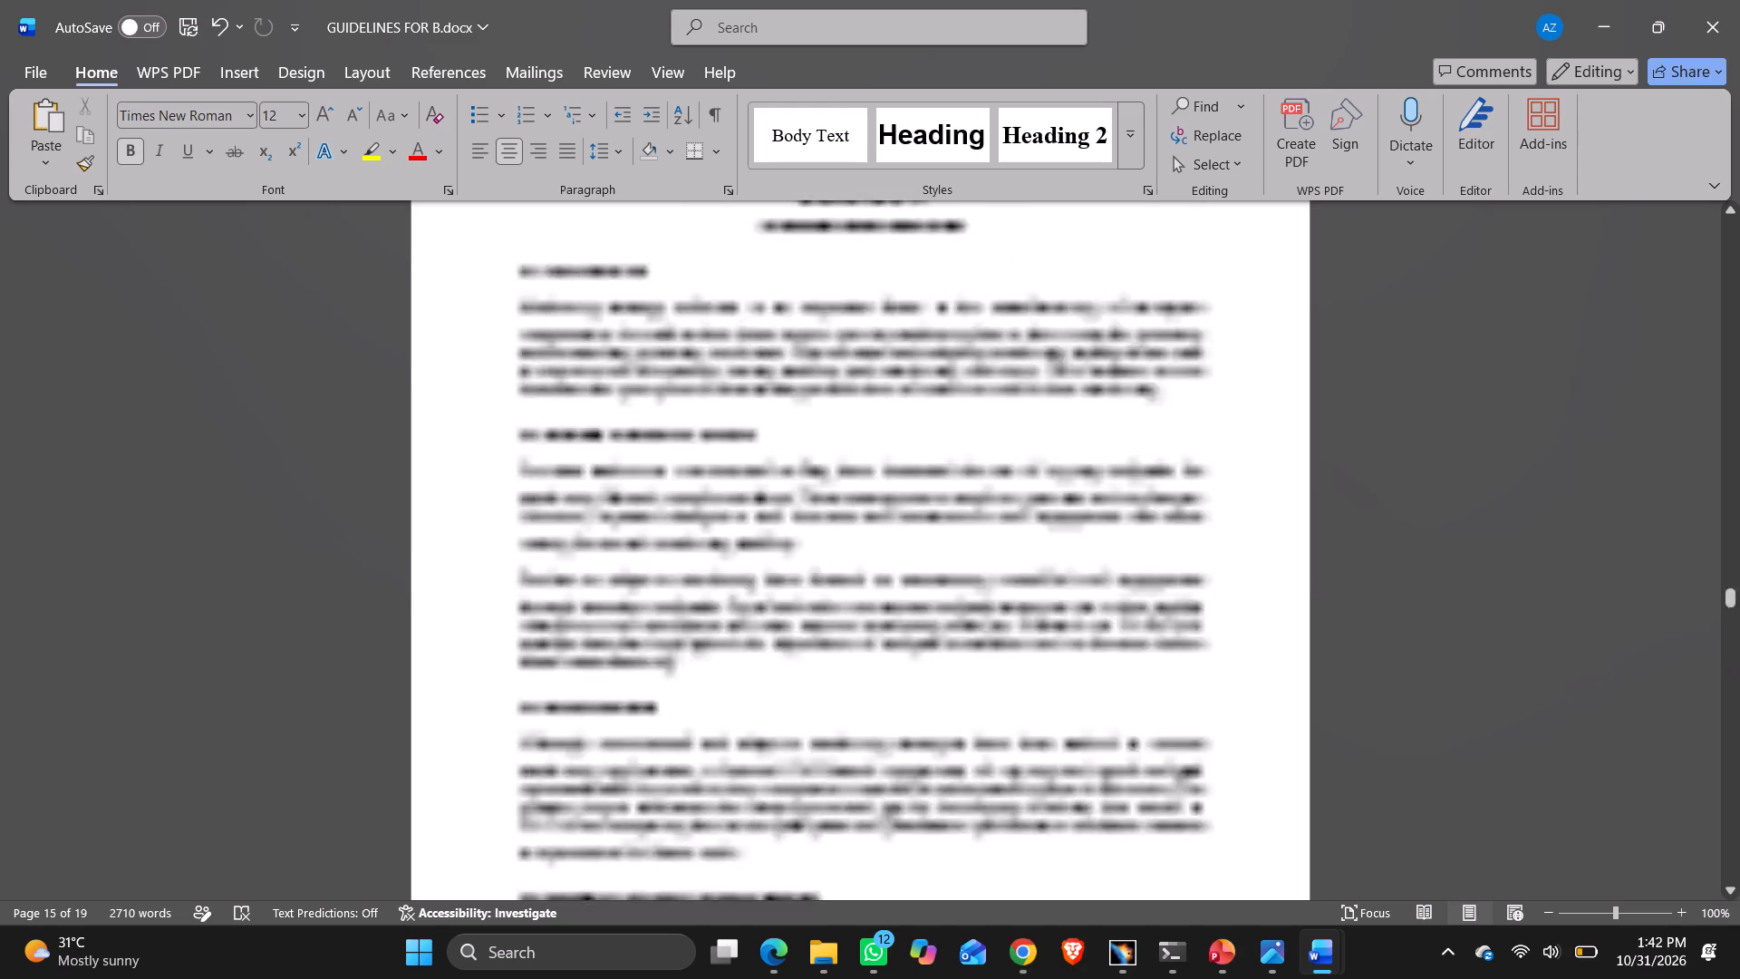
{"action": "scroll", "coordinate": [873, 589], "scroll_direction": "up", "scroll_amount": 5}
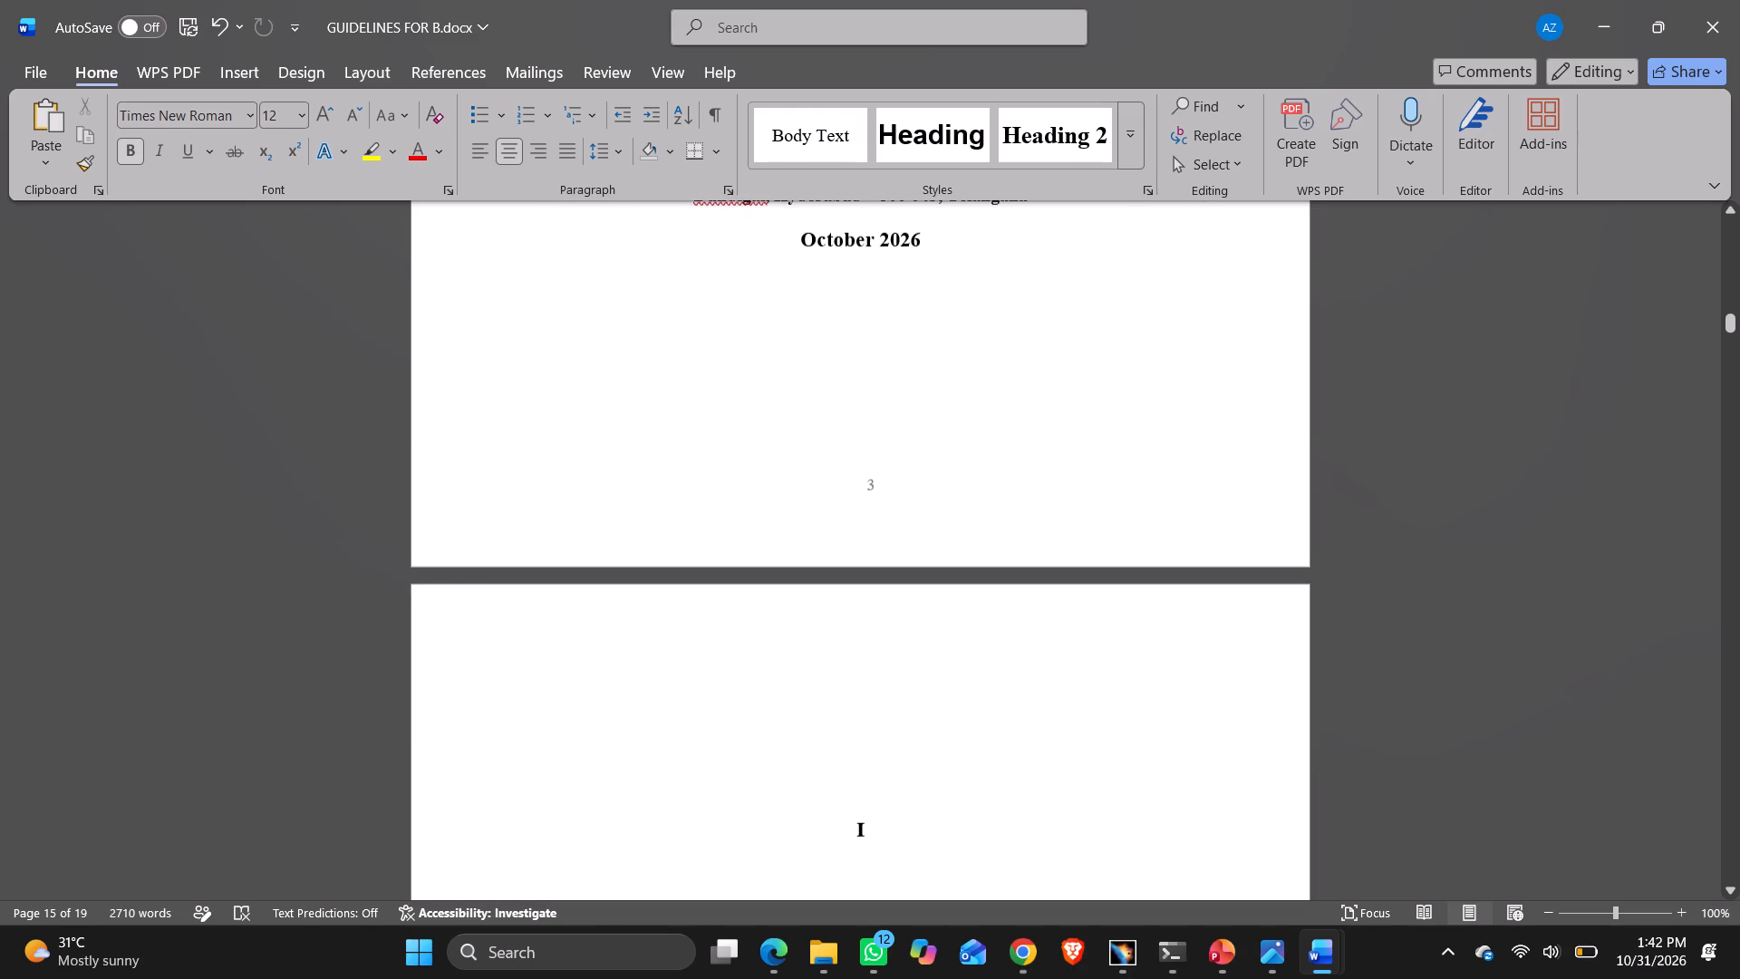
{"action": "scroll", "coordinate": [873, 589], "scroll_direction": "up", "scroll_amount": 6}
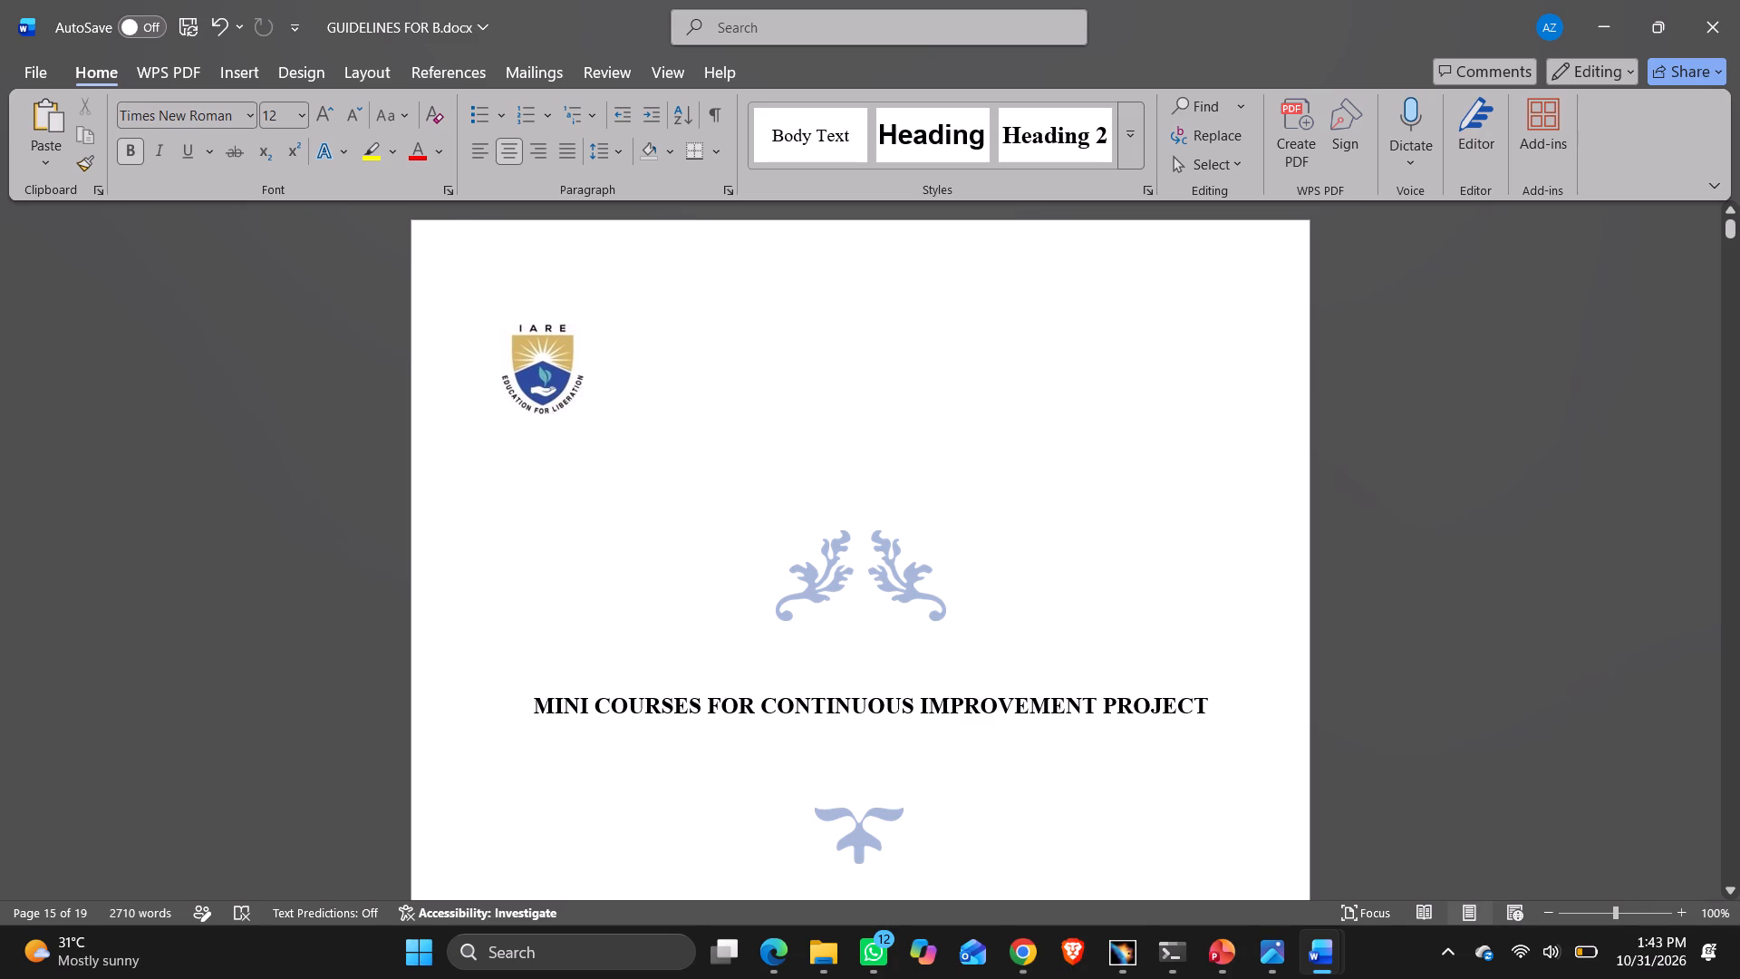
{"action": "scroll", "coordinate": [883, 589], "scroll_direction": "down", "scroll_amount": 6}
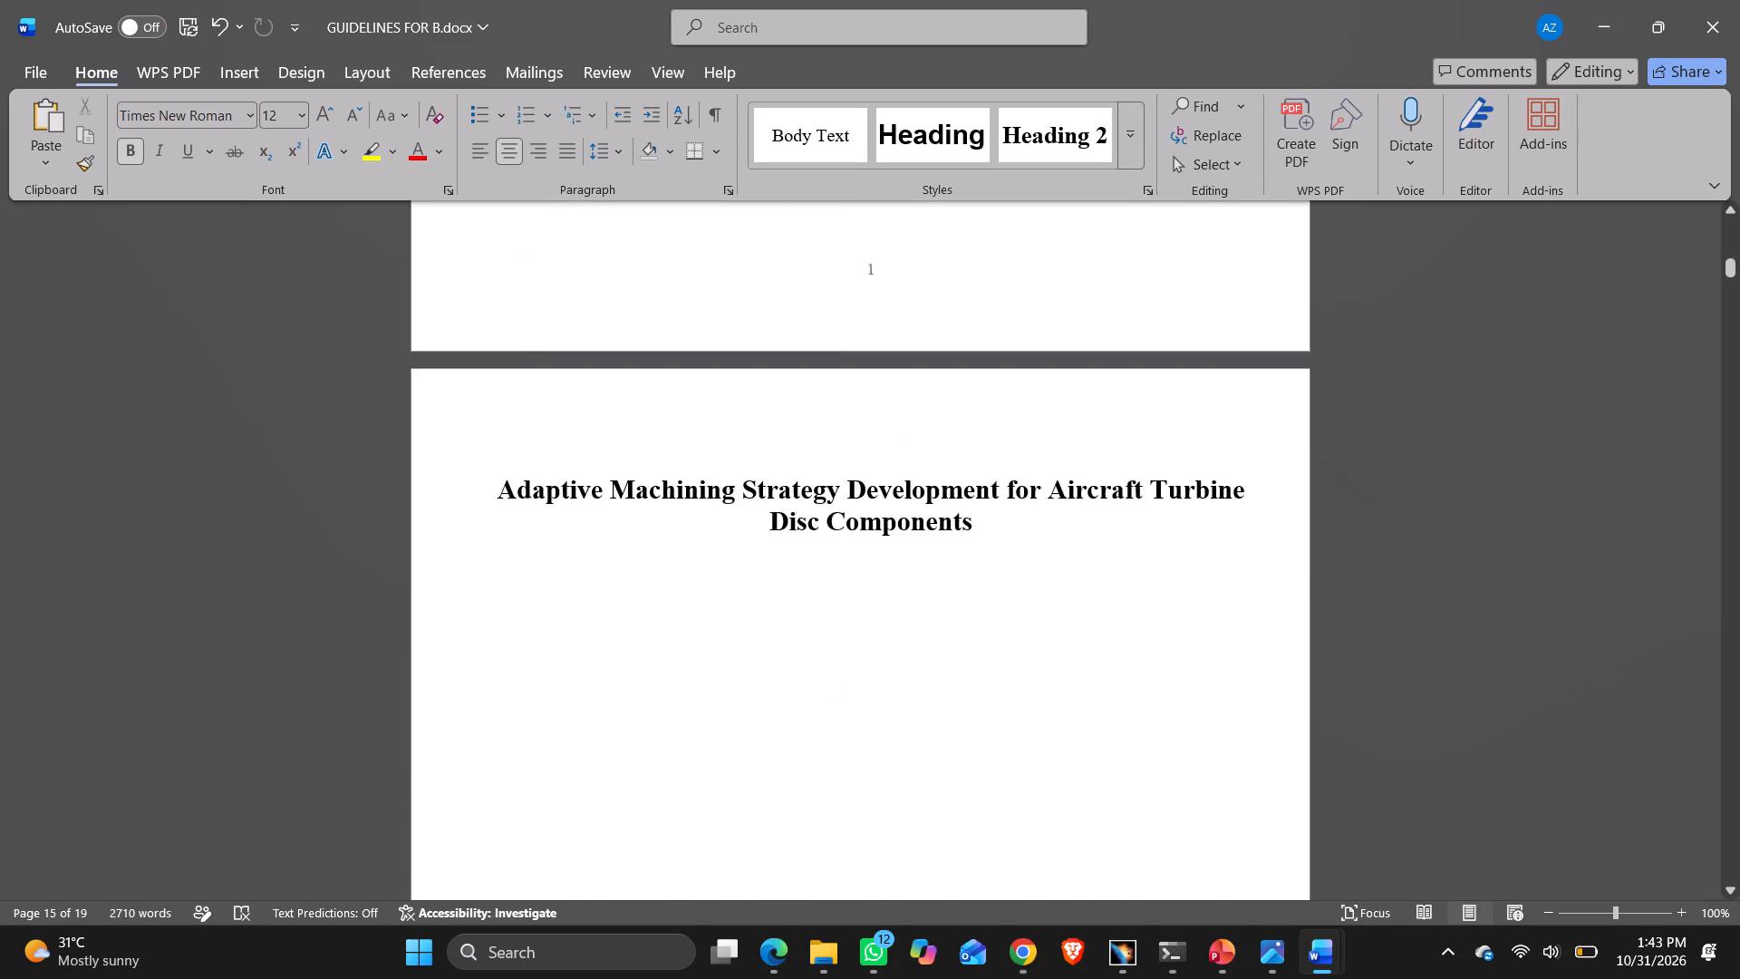
{"action": "scroll", "coordinate": [883, 589], "scroll_direction": "down", "scroll_amount": 1}
{"action": "scroll", "coordinate": [883, 589], "scroll_direction": "up", "scroll_amount": 8}
{"action": "scroll", "coordinate": [883, 589], "scroll_direction": "down", "scroll_amount": 4}
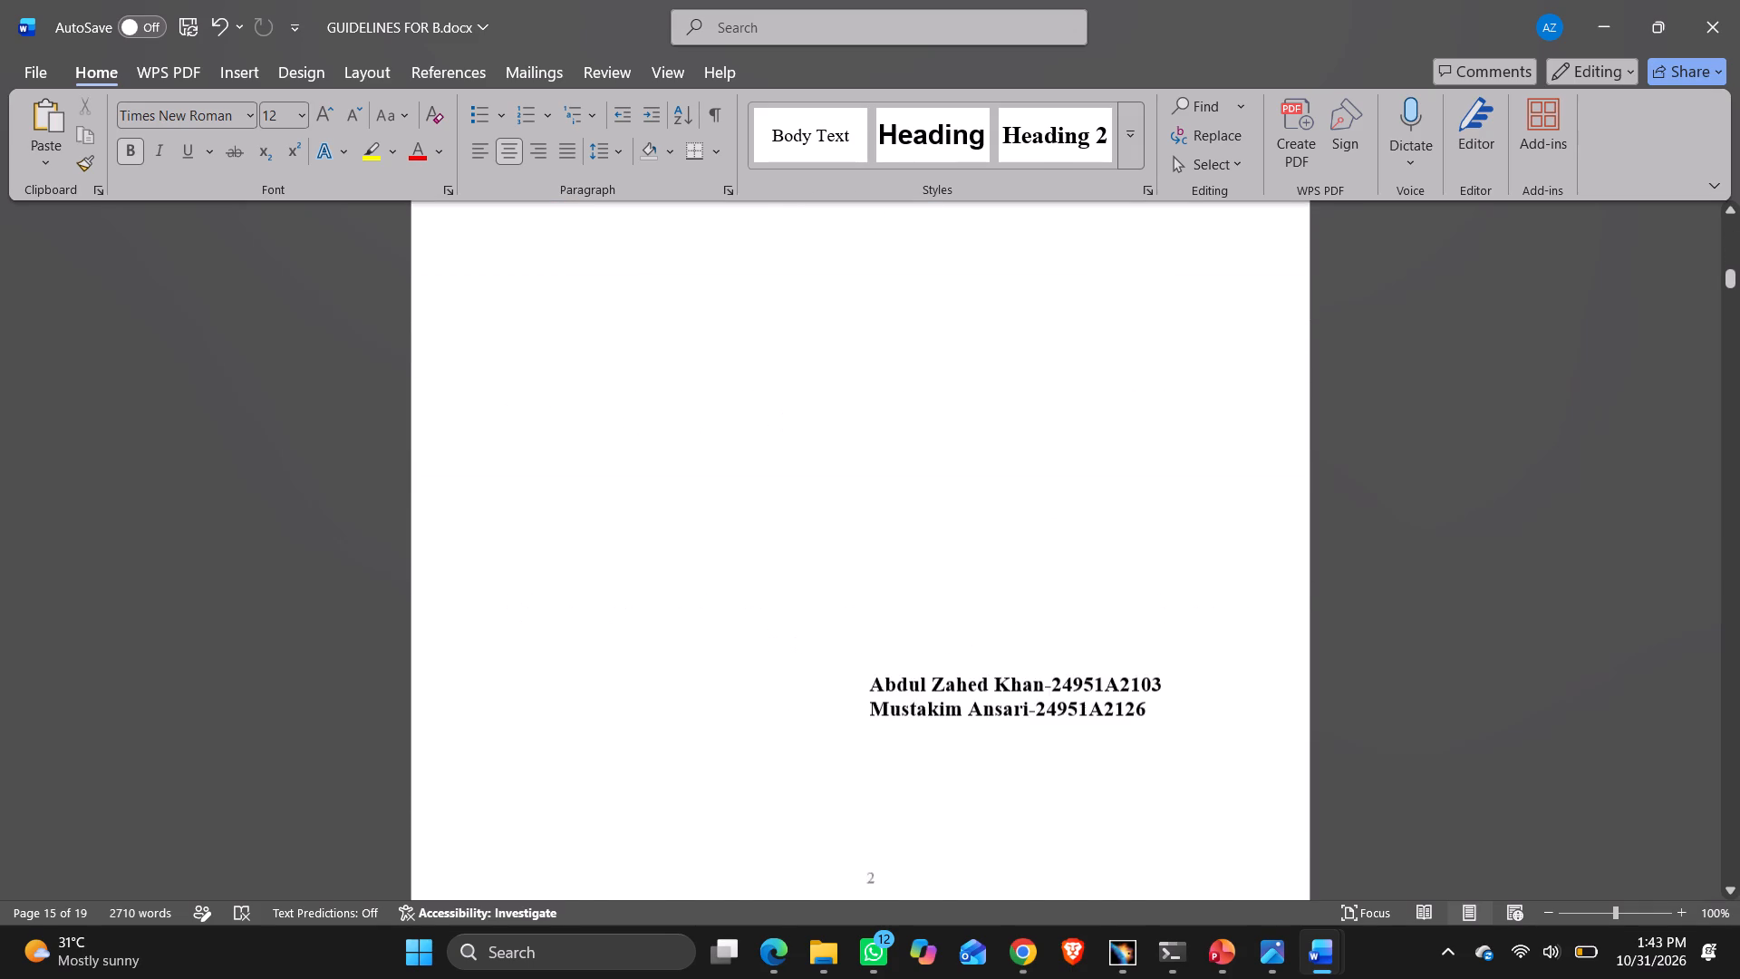
{"action": "scroll", "coordinate": [883, 589], "scroll_direction": "down", "scroll_amount": 6}
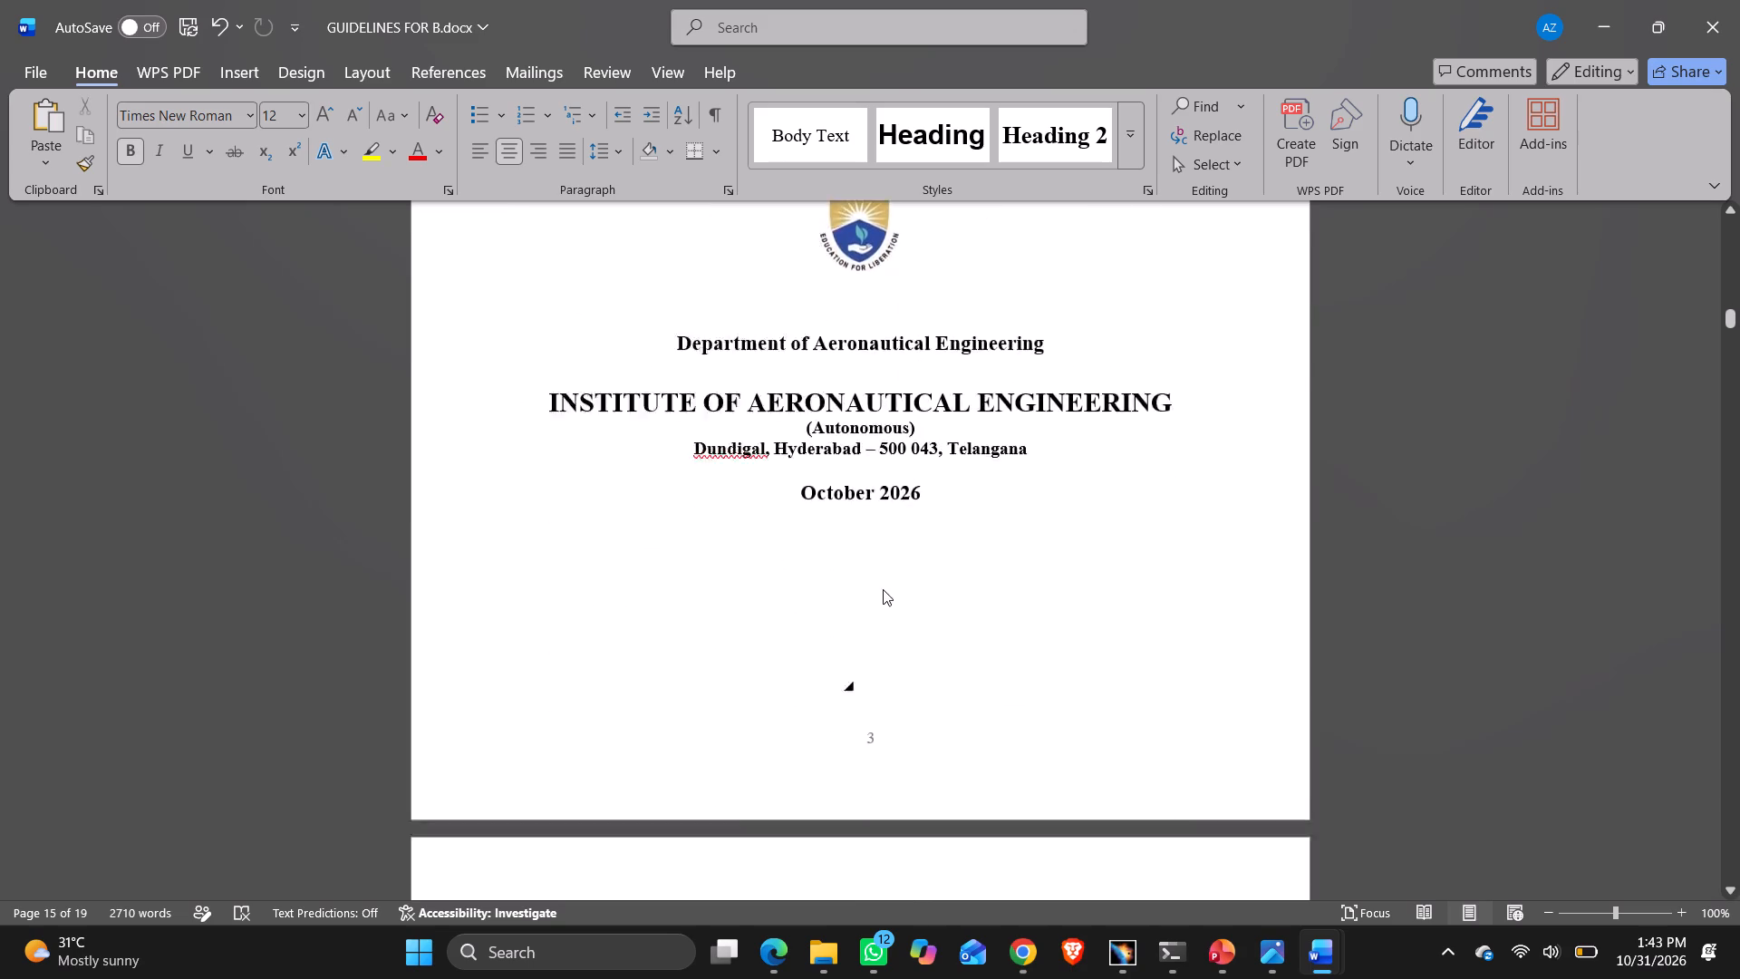
Delete the manually typed numeral I and the empty lines around it on the blank page before the Declaration.
{"action": "scroll", "coordinate": [883, 589], "scroll_direction": "down", "scroll_amount": 4}
{"action": "left_click", "coordinate": [884, 465]}
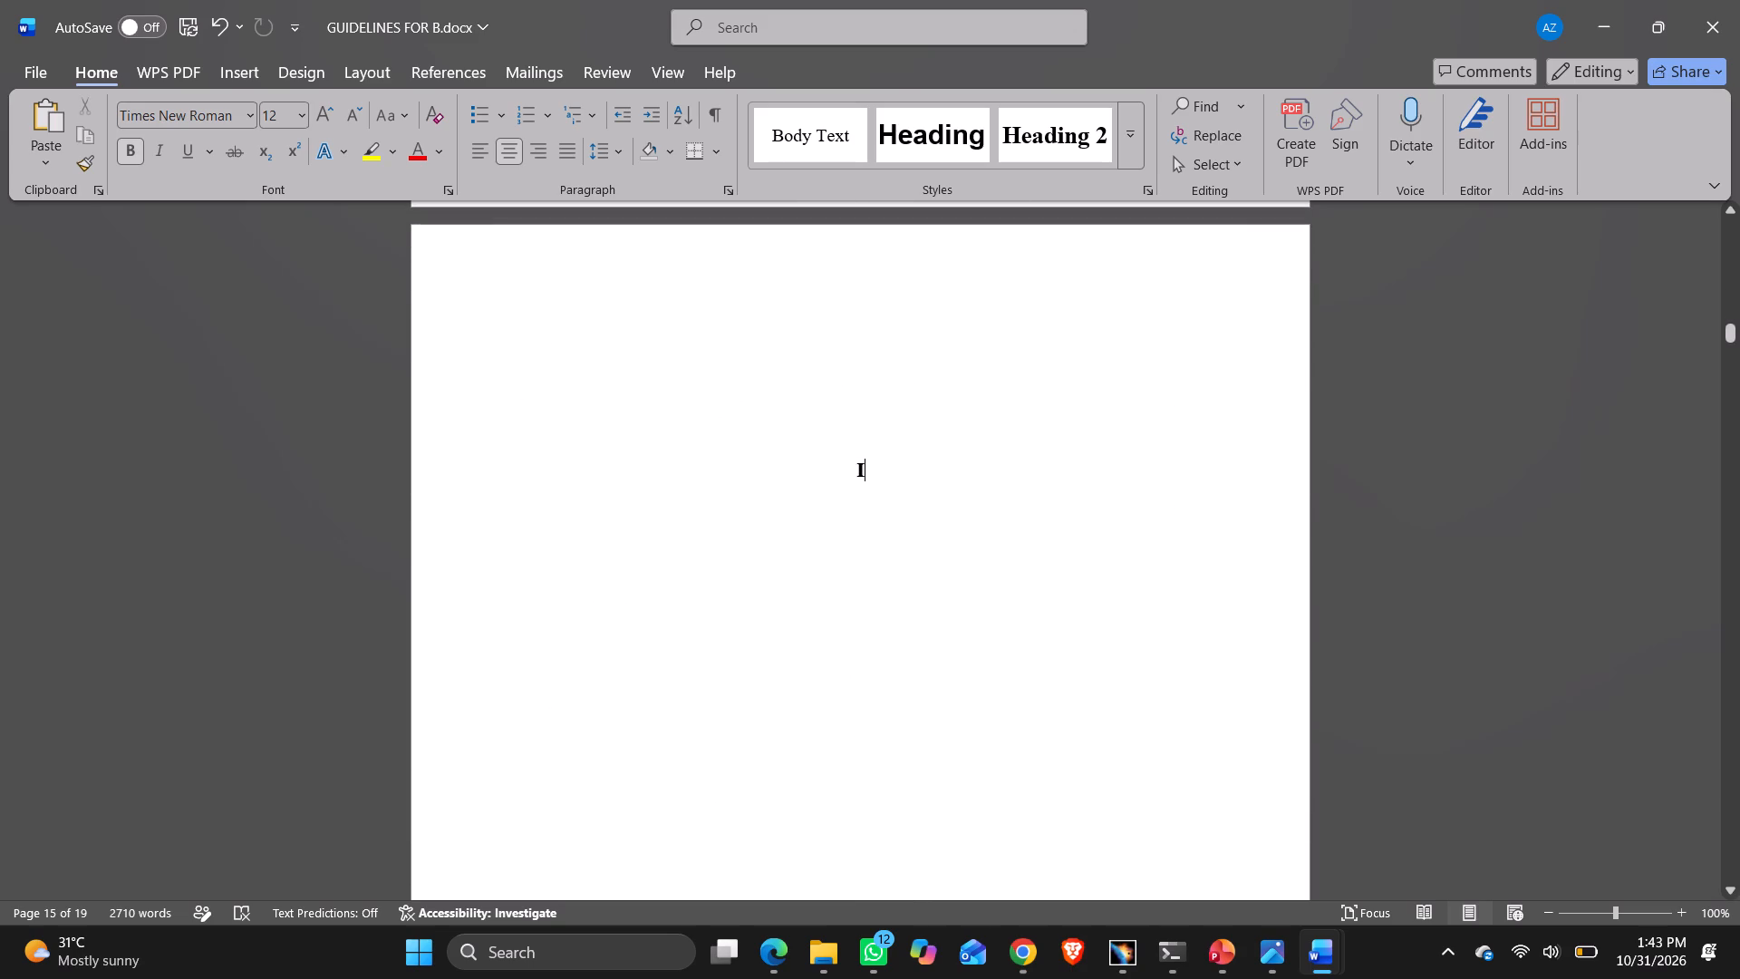
{"action": "key", "text": "BackSpace"}
{"action": "key", "text": "BackSpace"}
{"action": "key", "text": "BackSpace"}
{"action": "key", "text": "BackSpace"}
{"action": "key", "text": "BackSpace"}
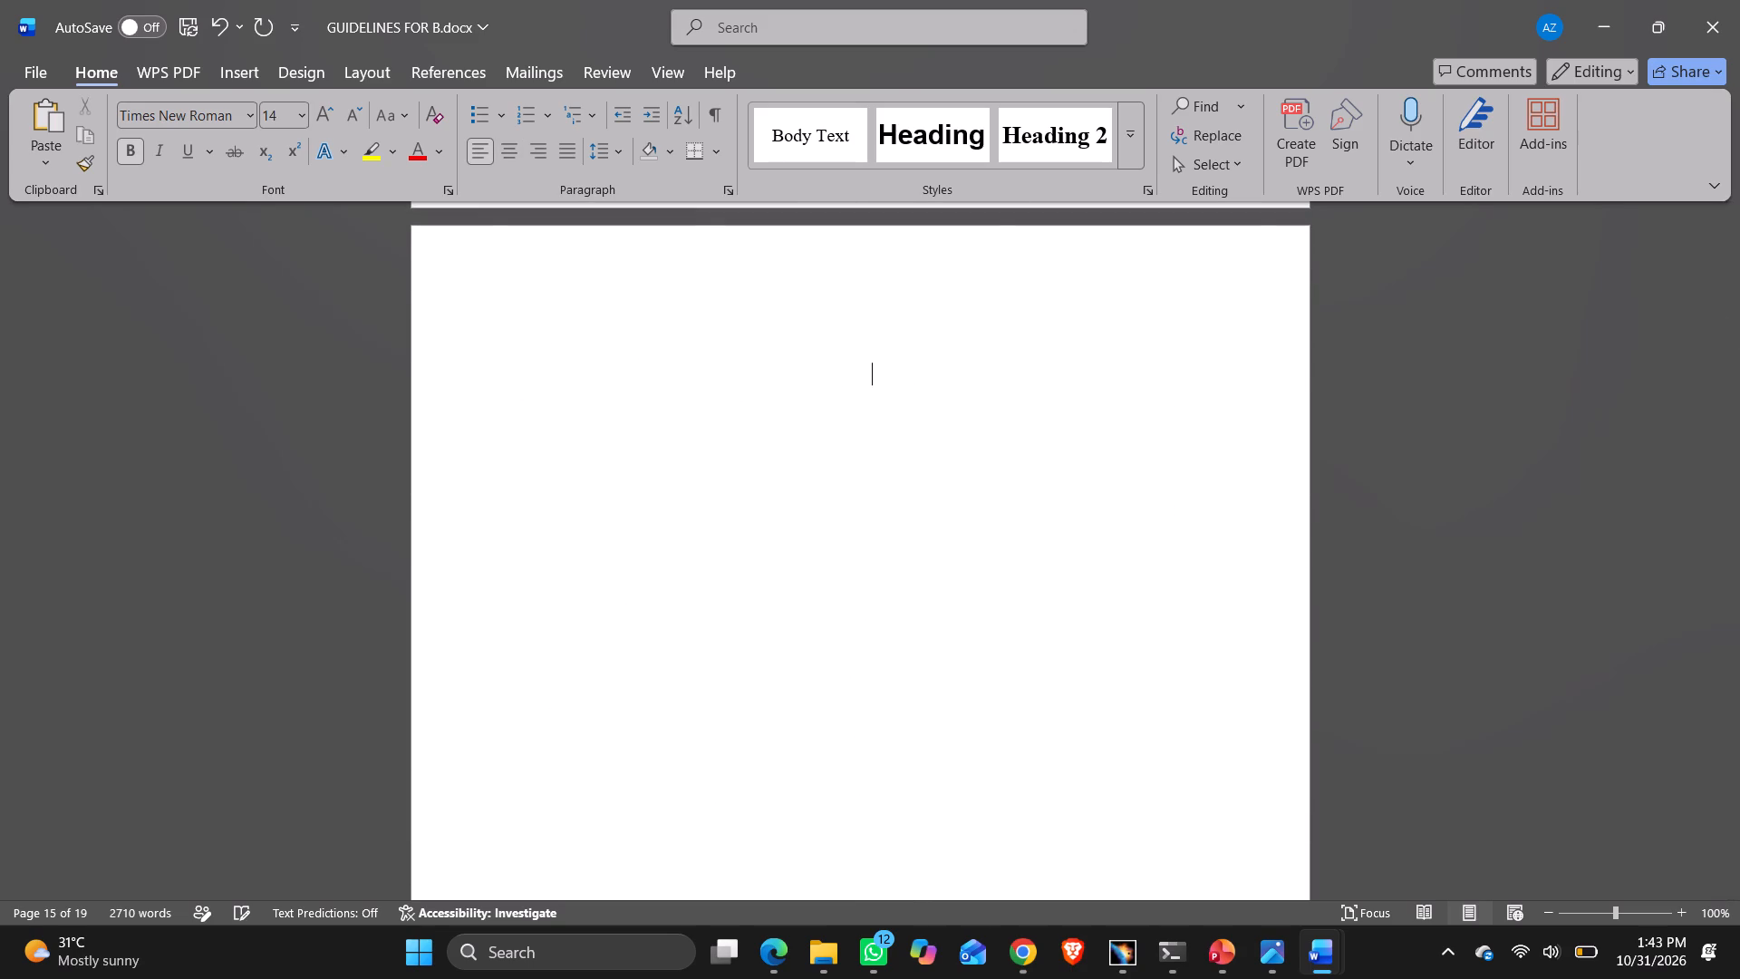
{"action": "key", "text": "BackSpace"}
{"action": "key", "text": "BackSpace"}
{"action": "key", "text": "BackSpace"}
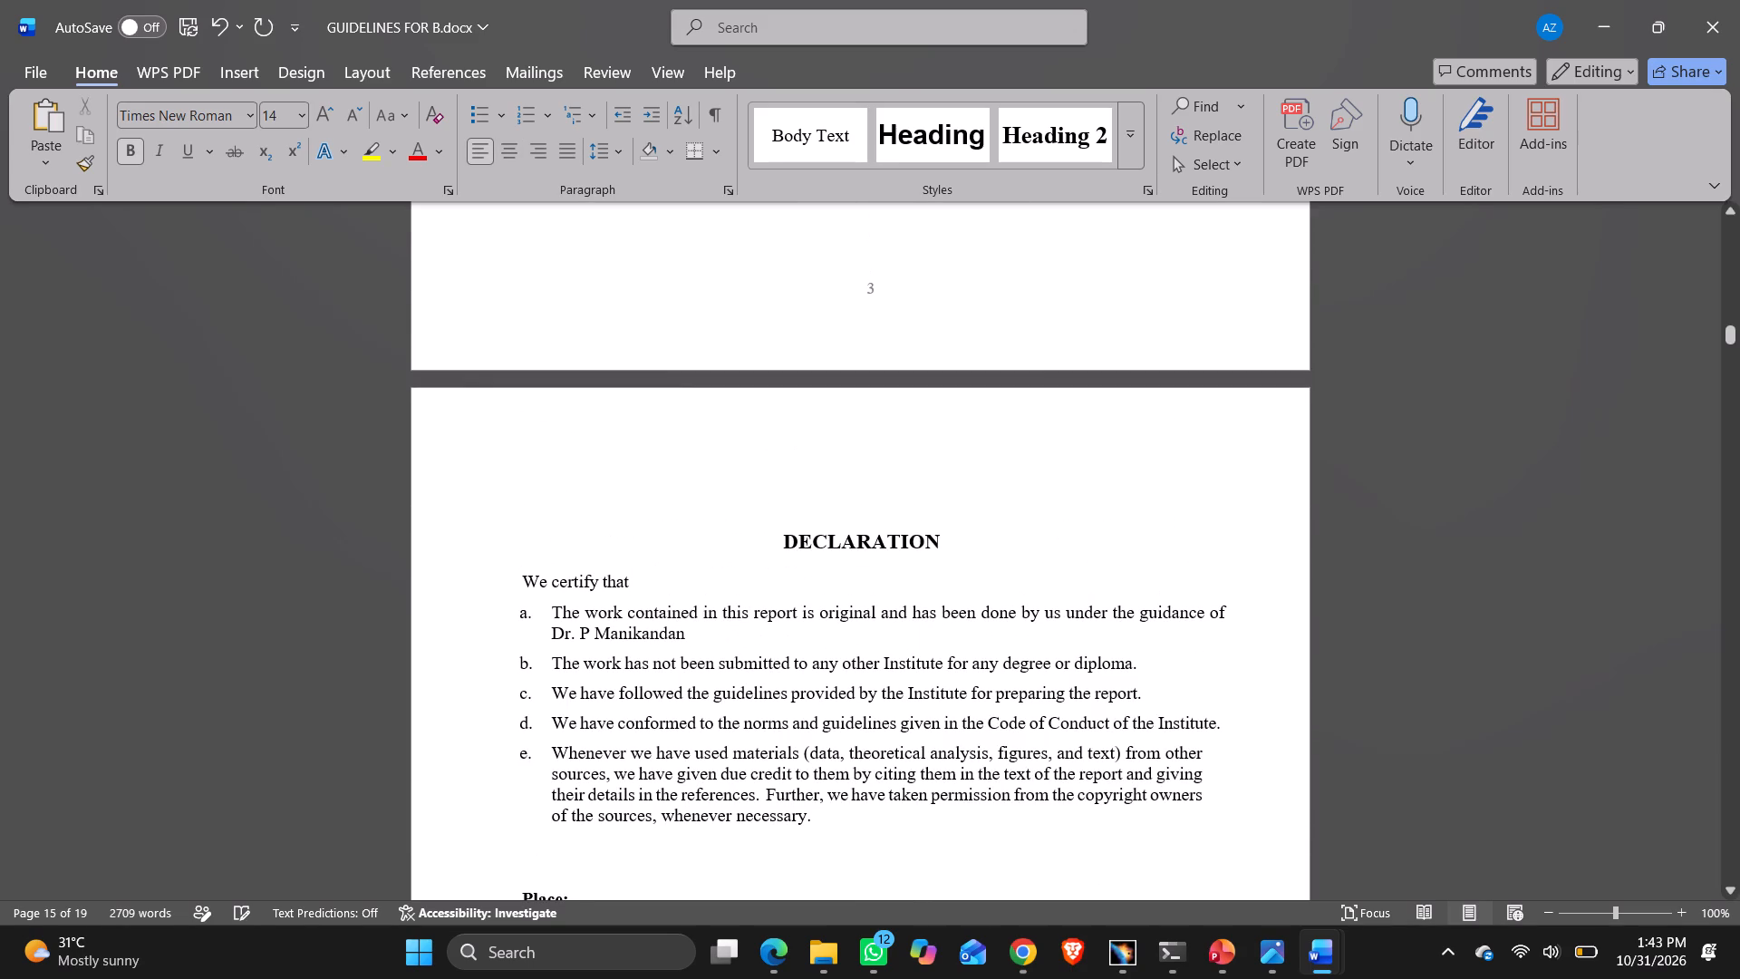
{"action": "scroll", "coordinate": [920, 538], "scroll_direction": "down", "scroll_amount": 3}
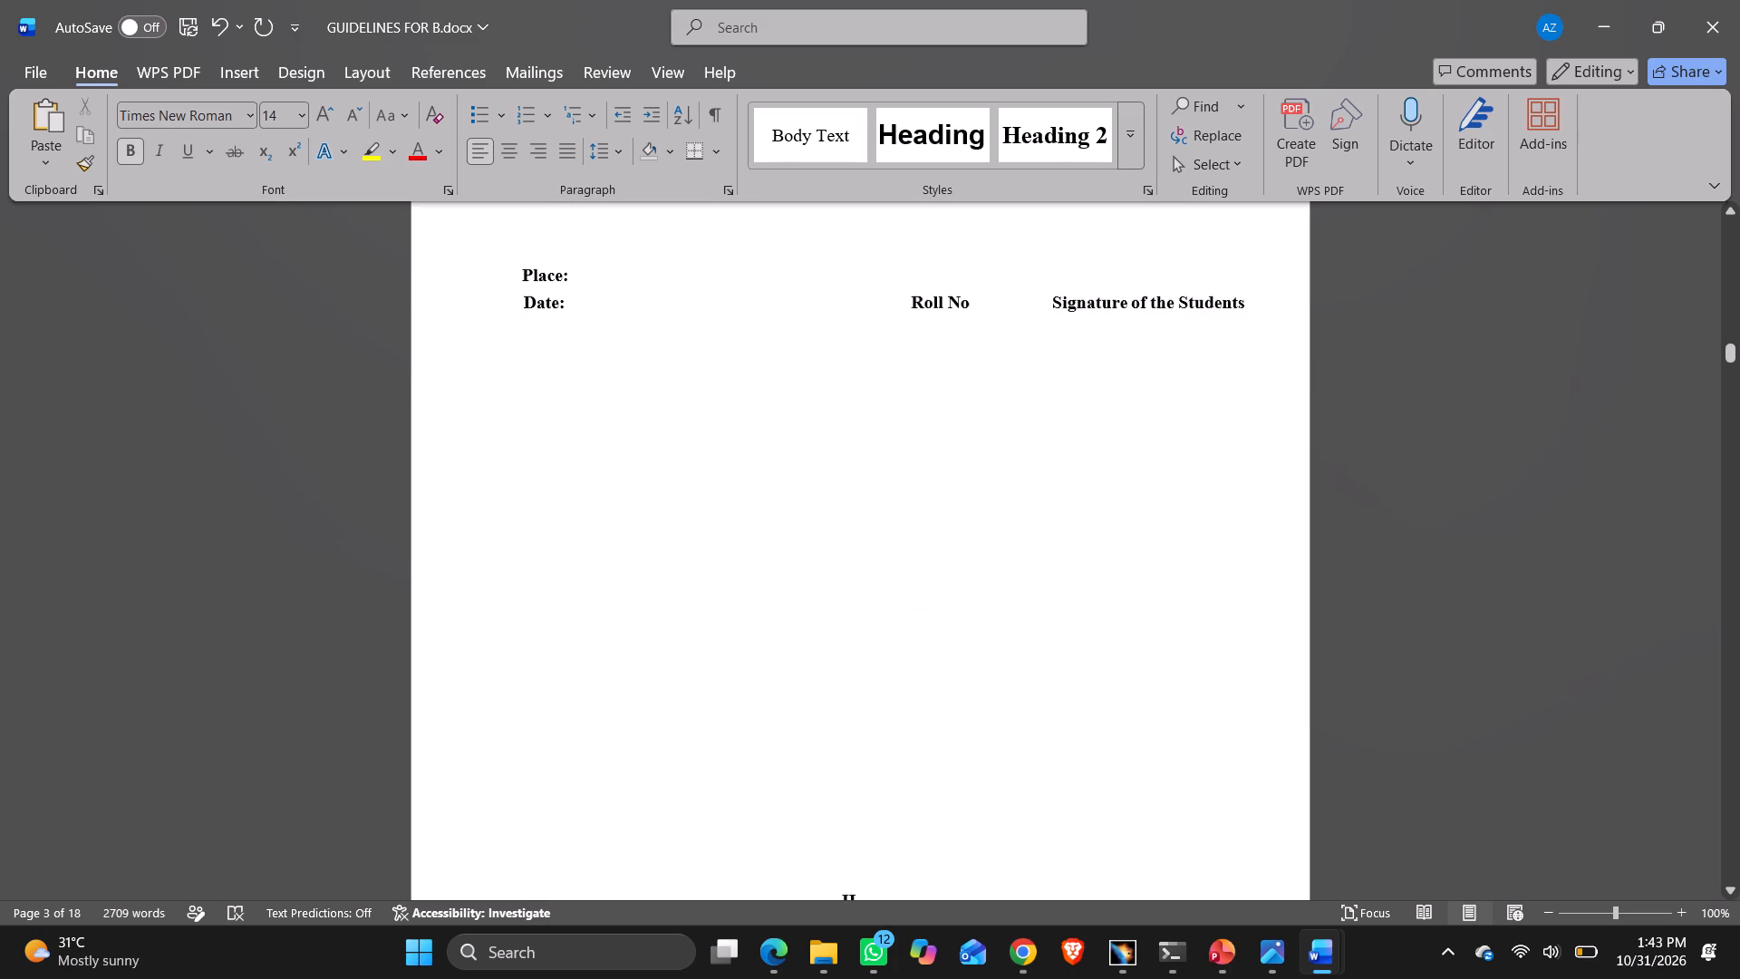
Delete the manually typed numeral II at the foot of the Declaration page and the blank page before the Approval Sheet.
{"action": "scroll", "coordinate": [920, 538], "scroll_direction": "down", "scroll_amount": 1}
{"action": "left_click", "coordinate": [873, 679]}
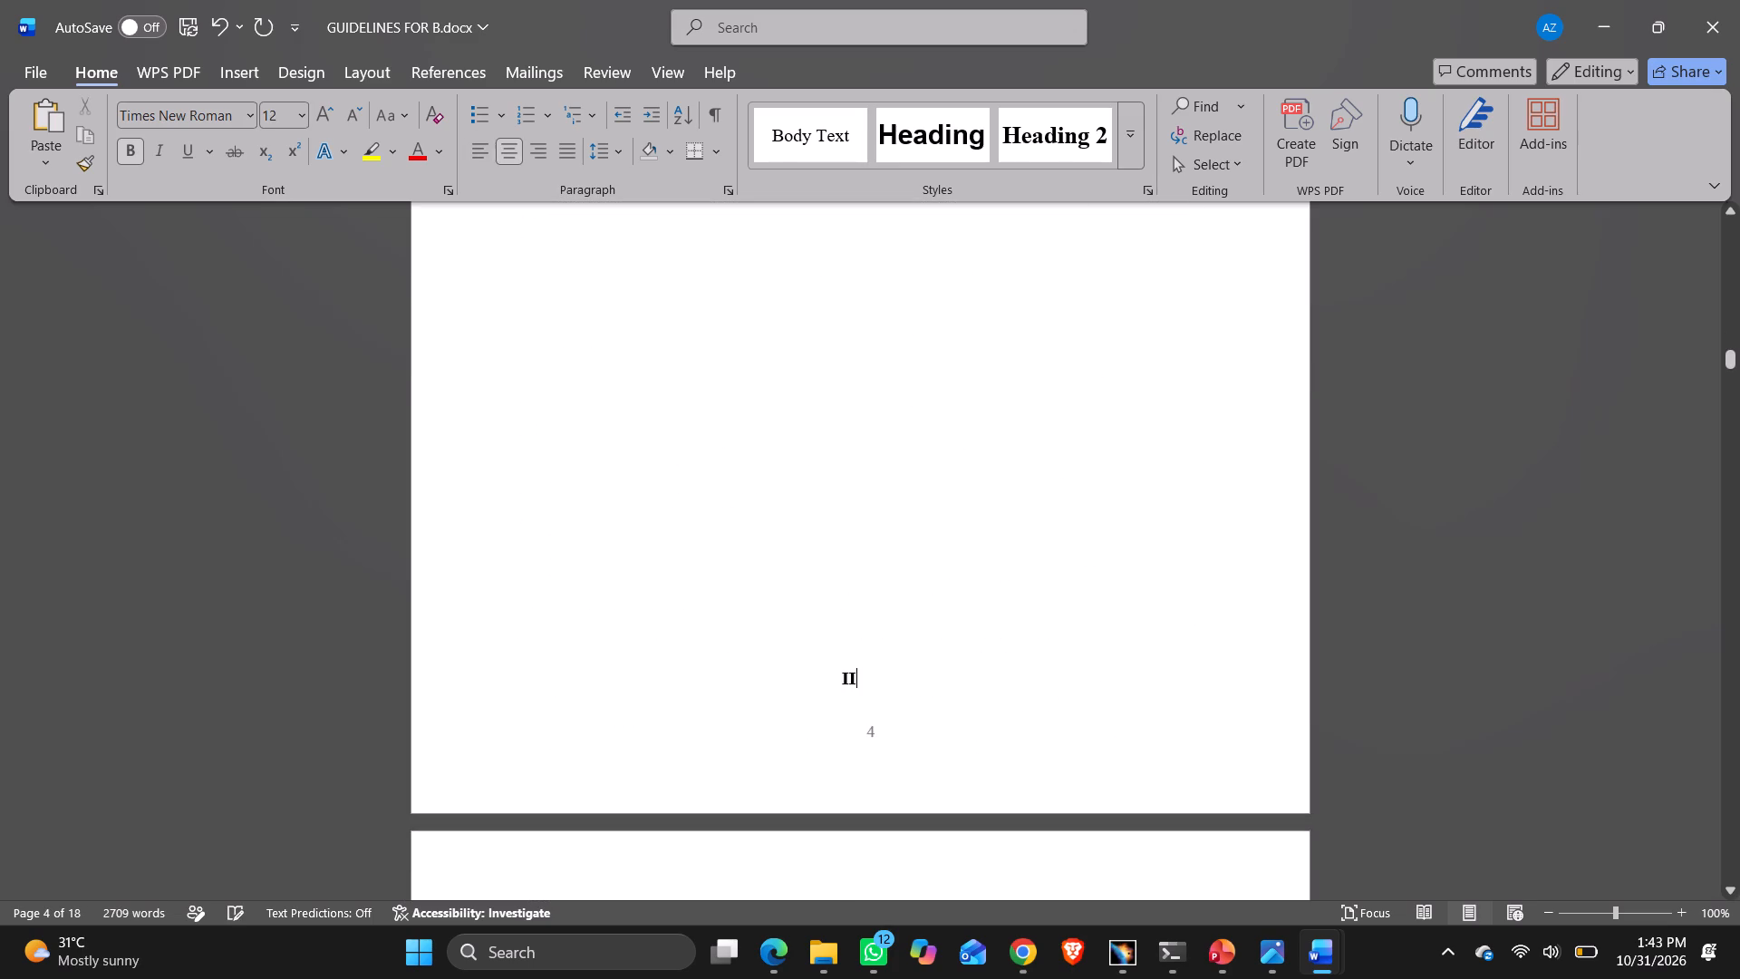
{"action": "key", "text": "BackSpace"}
{"action": "key", "text": "BackSpace"}
{"action": "scroll", "coordinate": [873, 679], "scroll_direction": "down", "scroll_amount": 3}
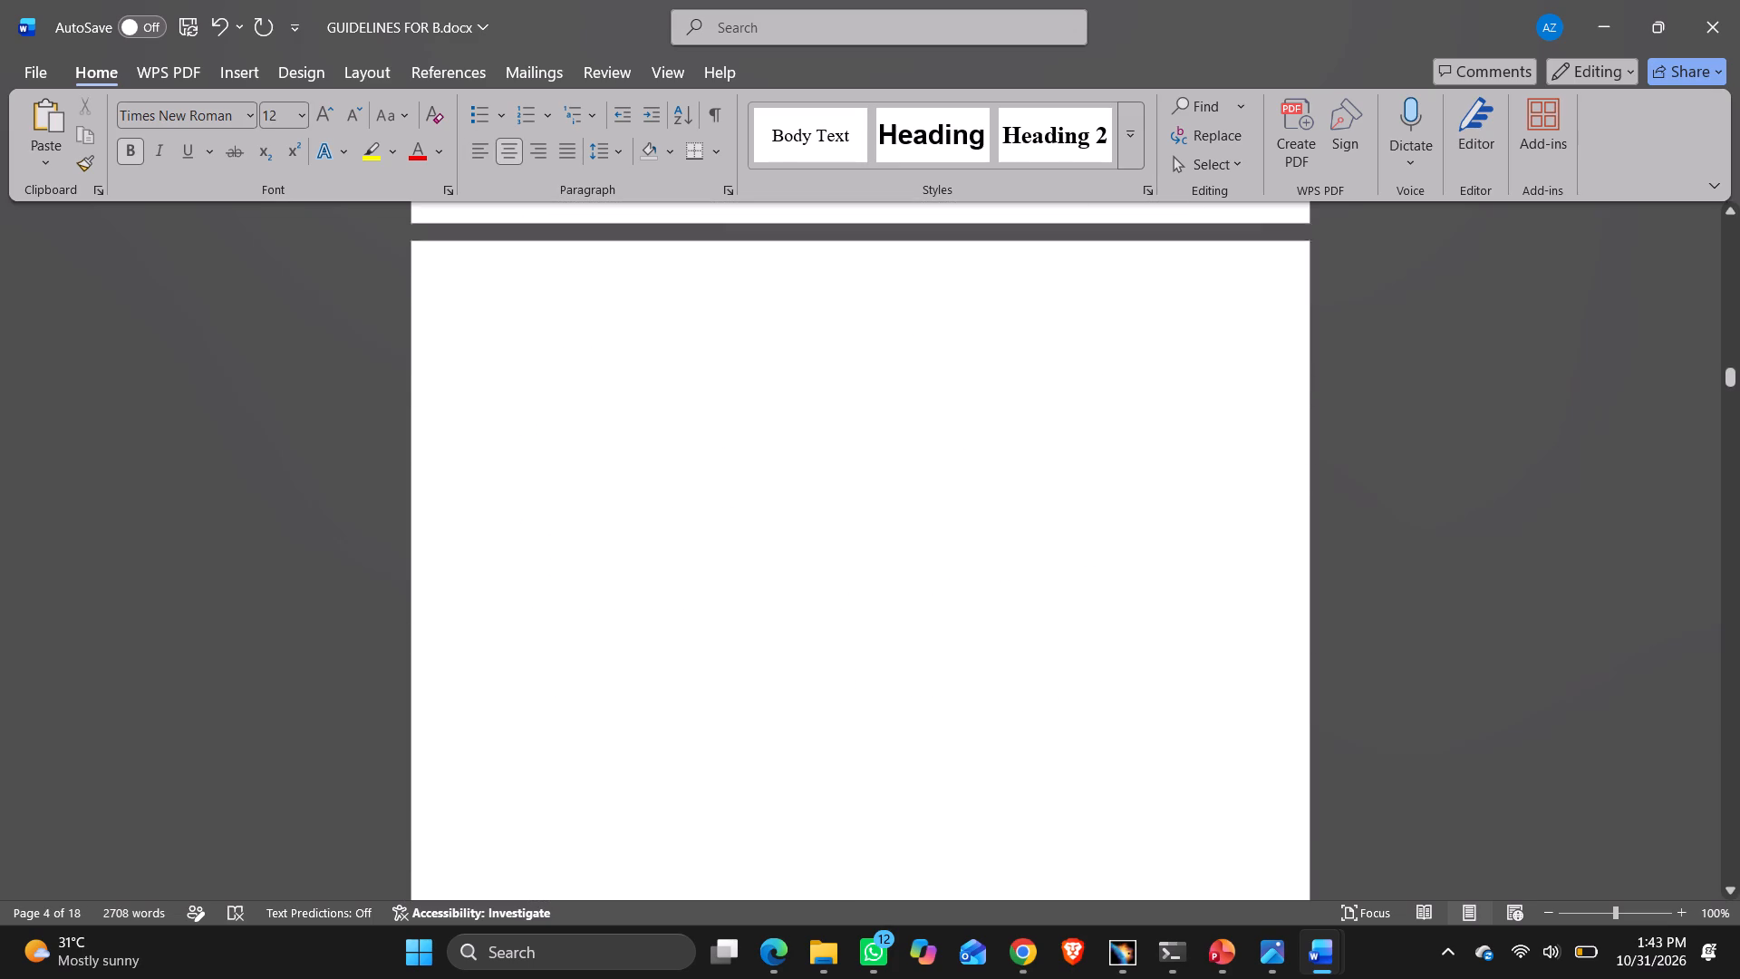
{"action": "scroll", "coordinate": [873, 679], "scroll_direction": "down", "scroll_amount": 3}
{"action": "left_click", "coordinate": [860, 526]}
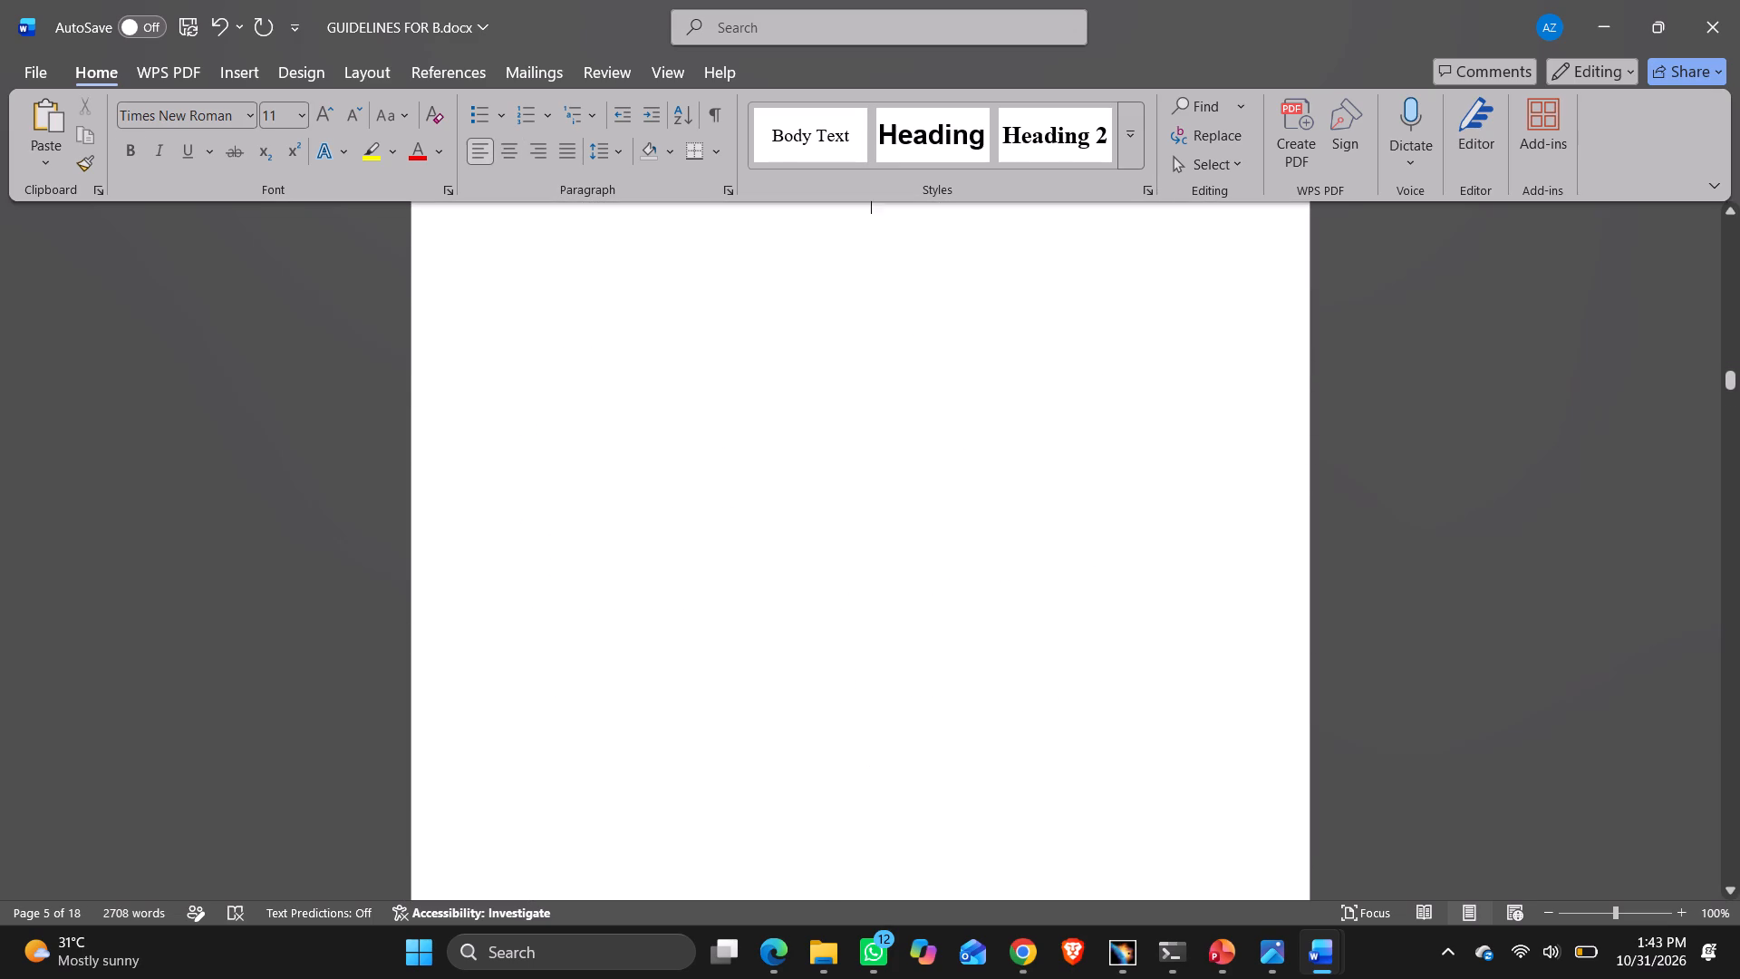
{"action": "key", "text": "BackSpace"}
Delete the manually typed numeral III and the surrounding empty lines between the Approval Sheet and the Abstract.
{"action": "scroll", "coordinate": [860, 526], "scroll_direction": "down", "scroll_amount": 2}
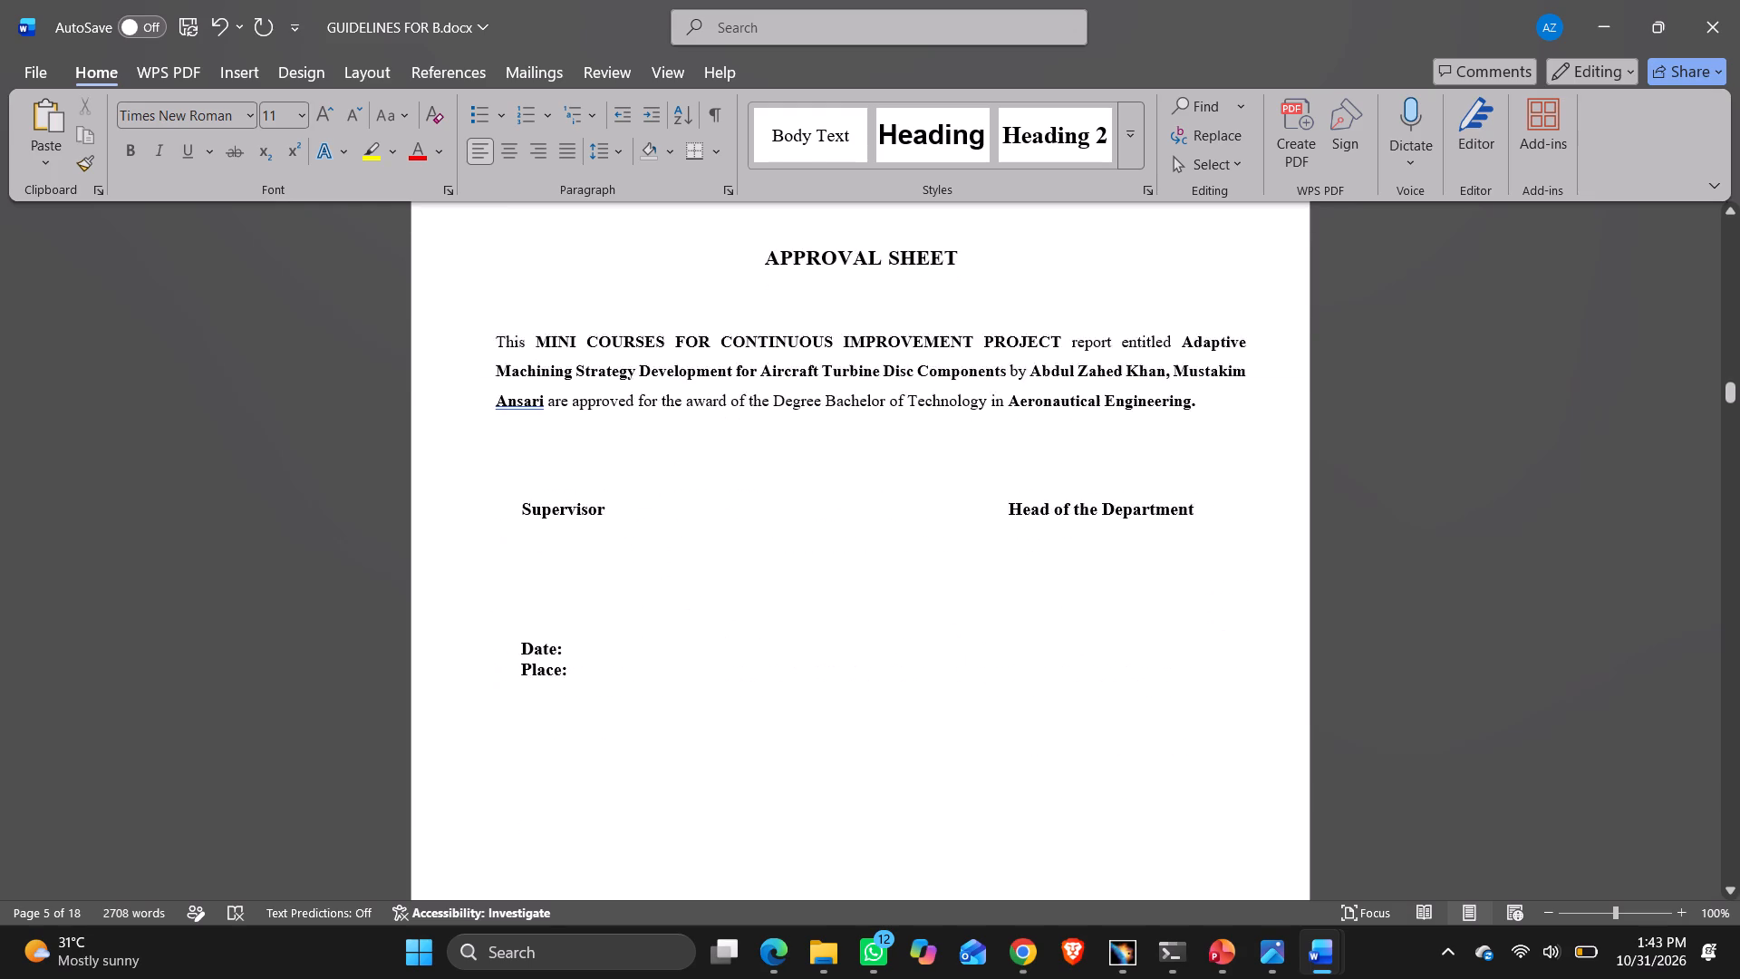
{"action": "scroll", "coordinate": [860, 526], "scroll_direction": "down", "scroll_amount": 5}
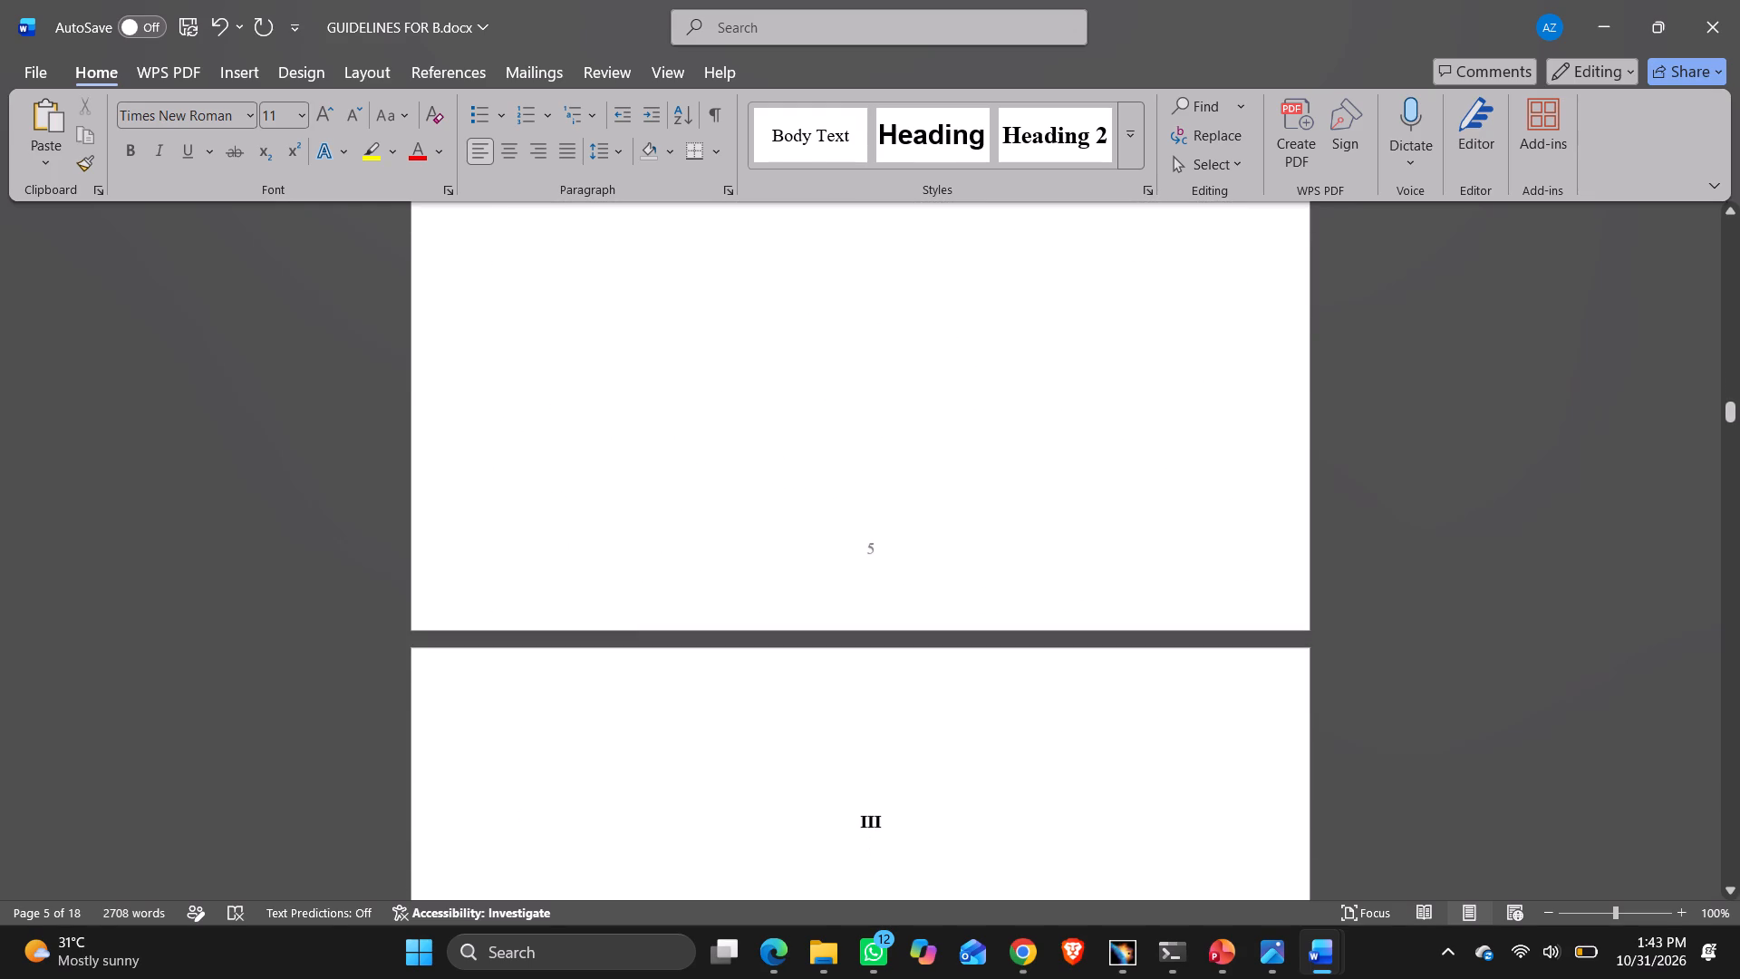
{"action": "scroll", "coordinate": [860, 526], "scroll_direction": "down", "scroll_amount": 2}
{"action": "left_click", "coordinate": [916, 646]}
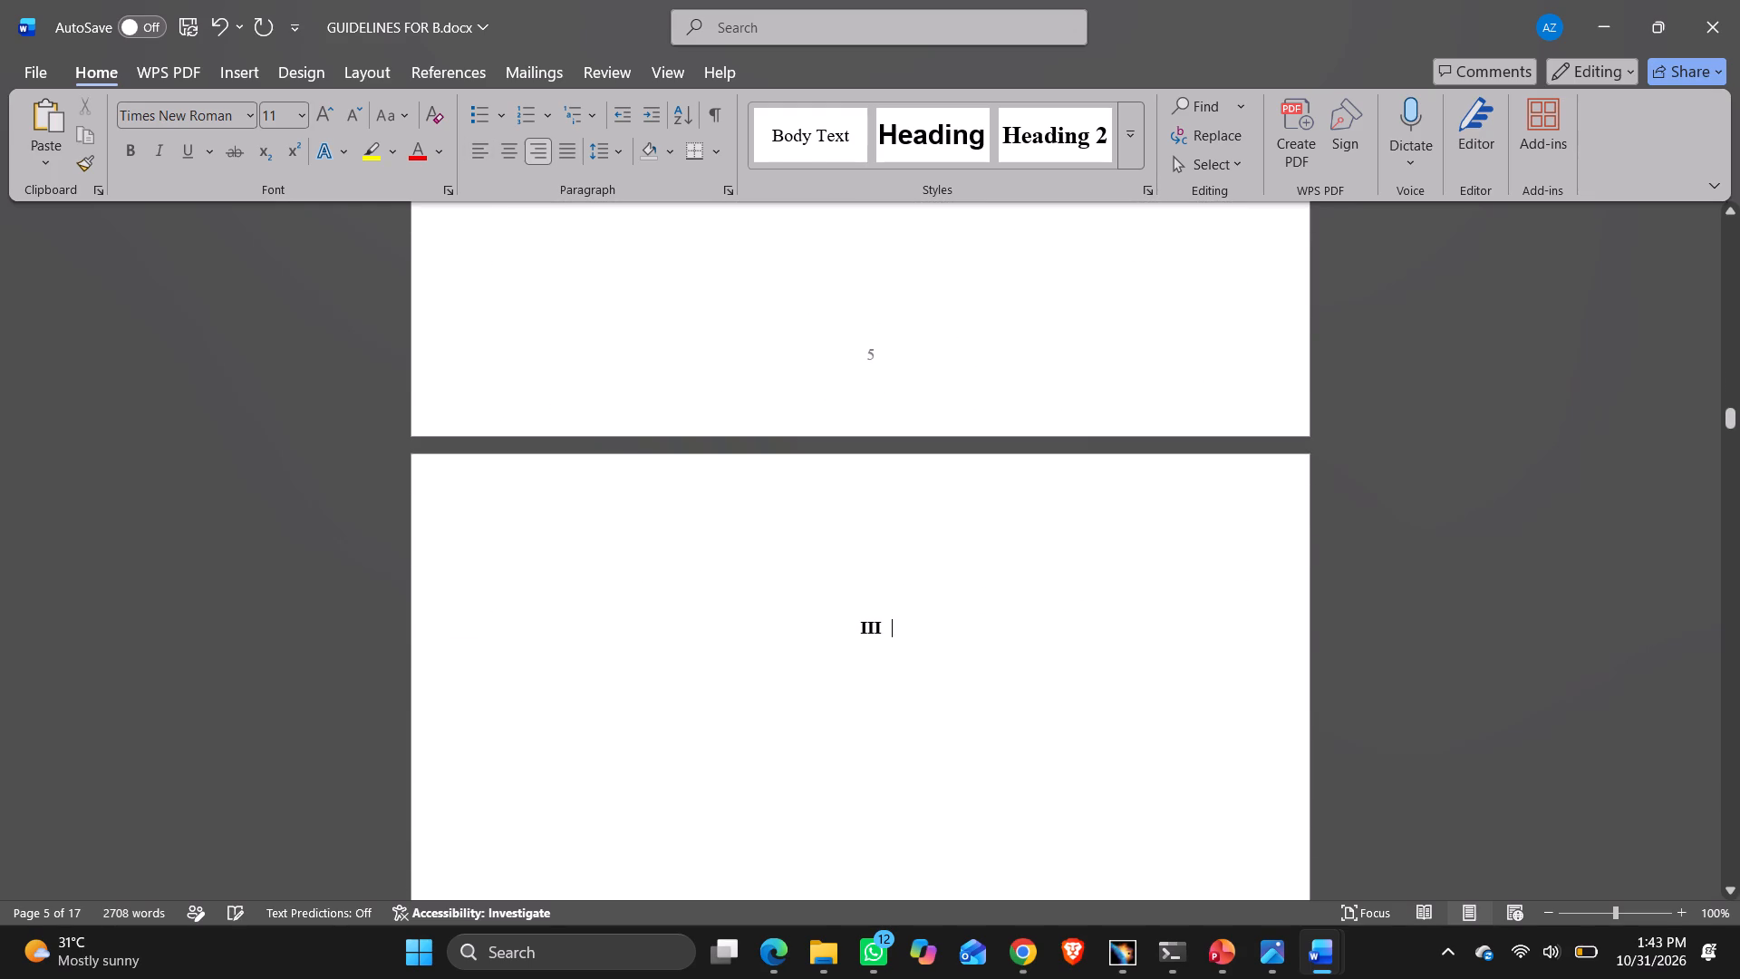
{"action": "key", "text": "BackSpace"}
{"action": "key", "text": "BackSpace"}
{"action": "key", "text": "BackSpace"}
{"action": "key", "text": "BackSpace"}
{"action": "key", "text": "BackSpace"}
{"action": "key", "text": "BackSpace"}
{"action": "key", "text": "BackSpace"}
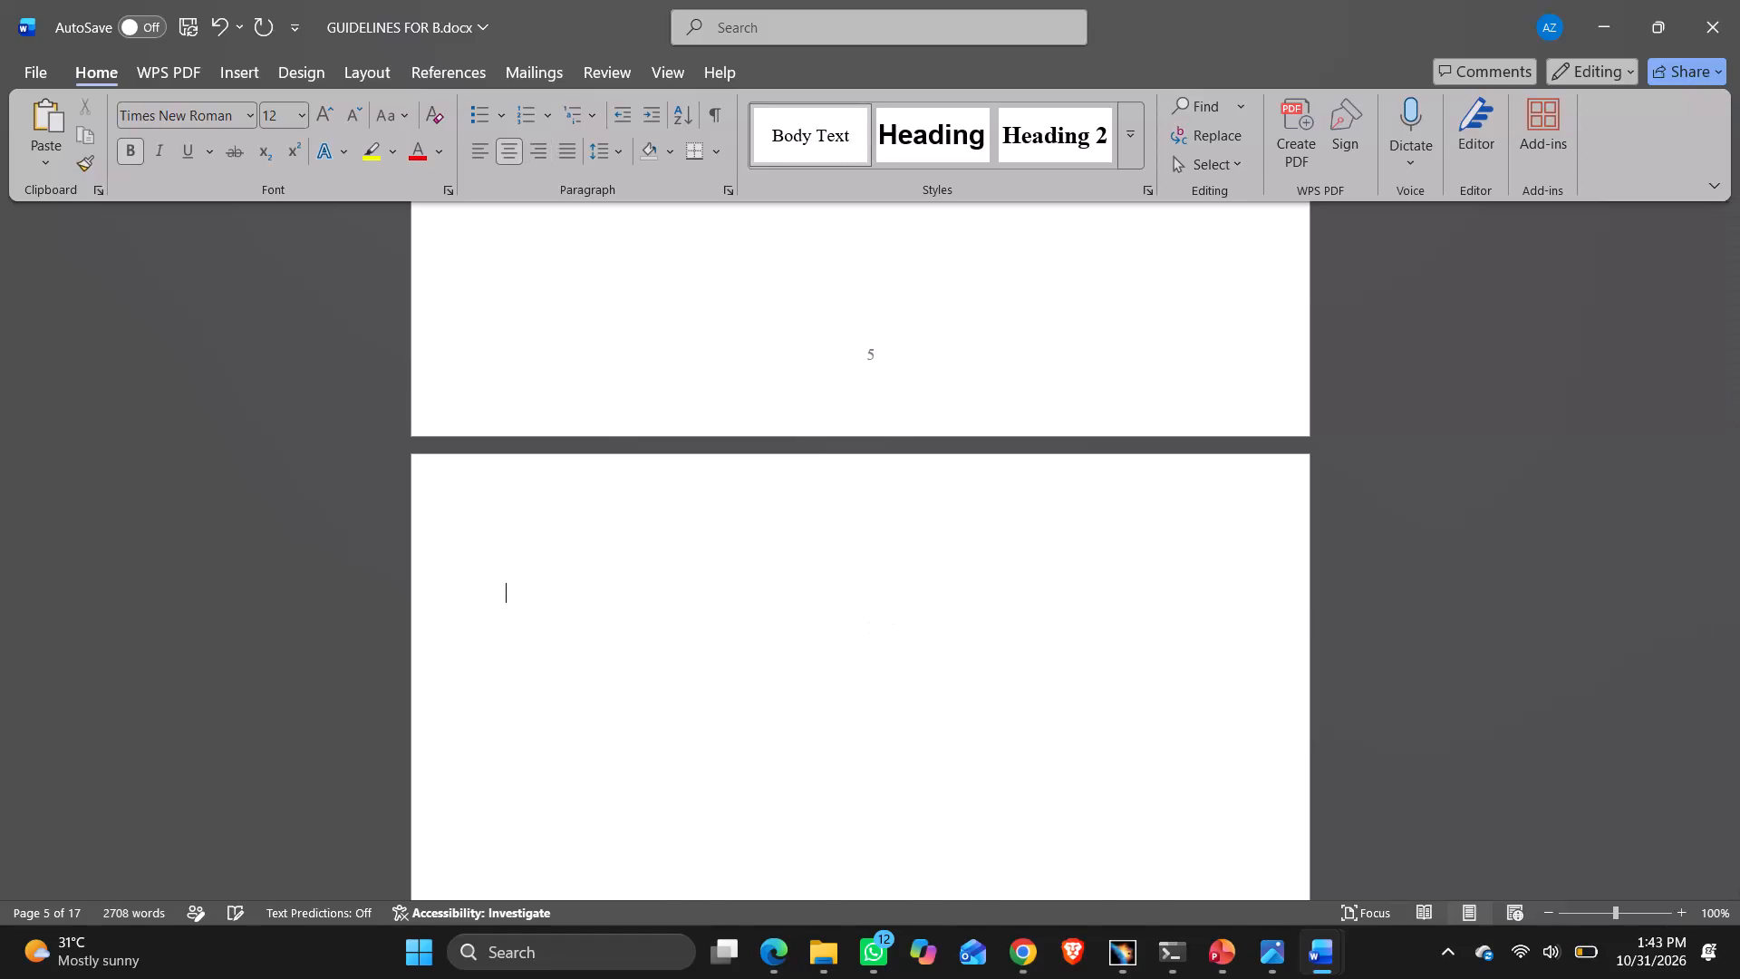
{"action": "key", "text": "BackSpace"}
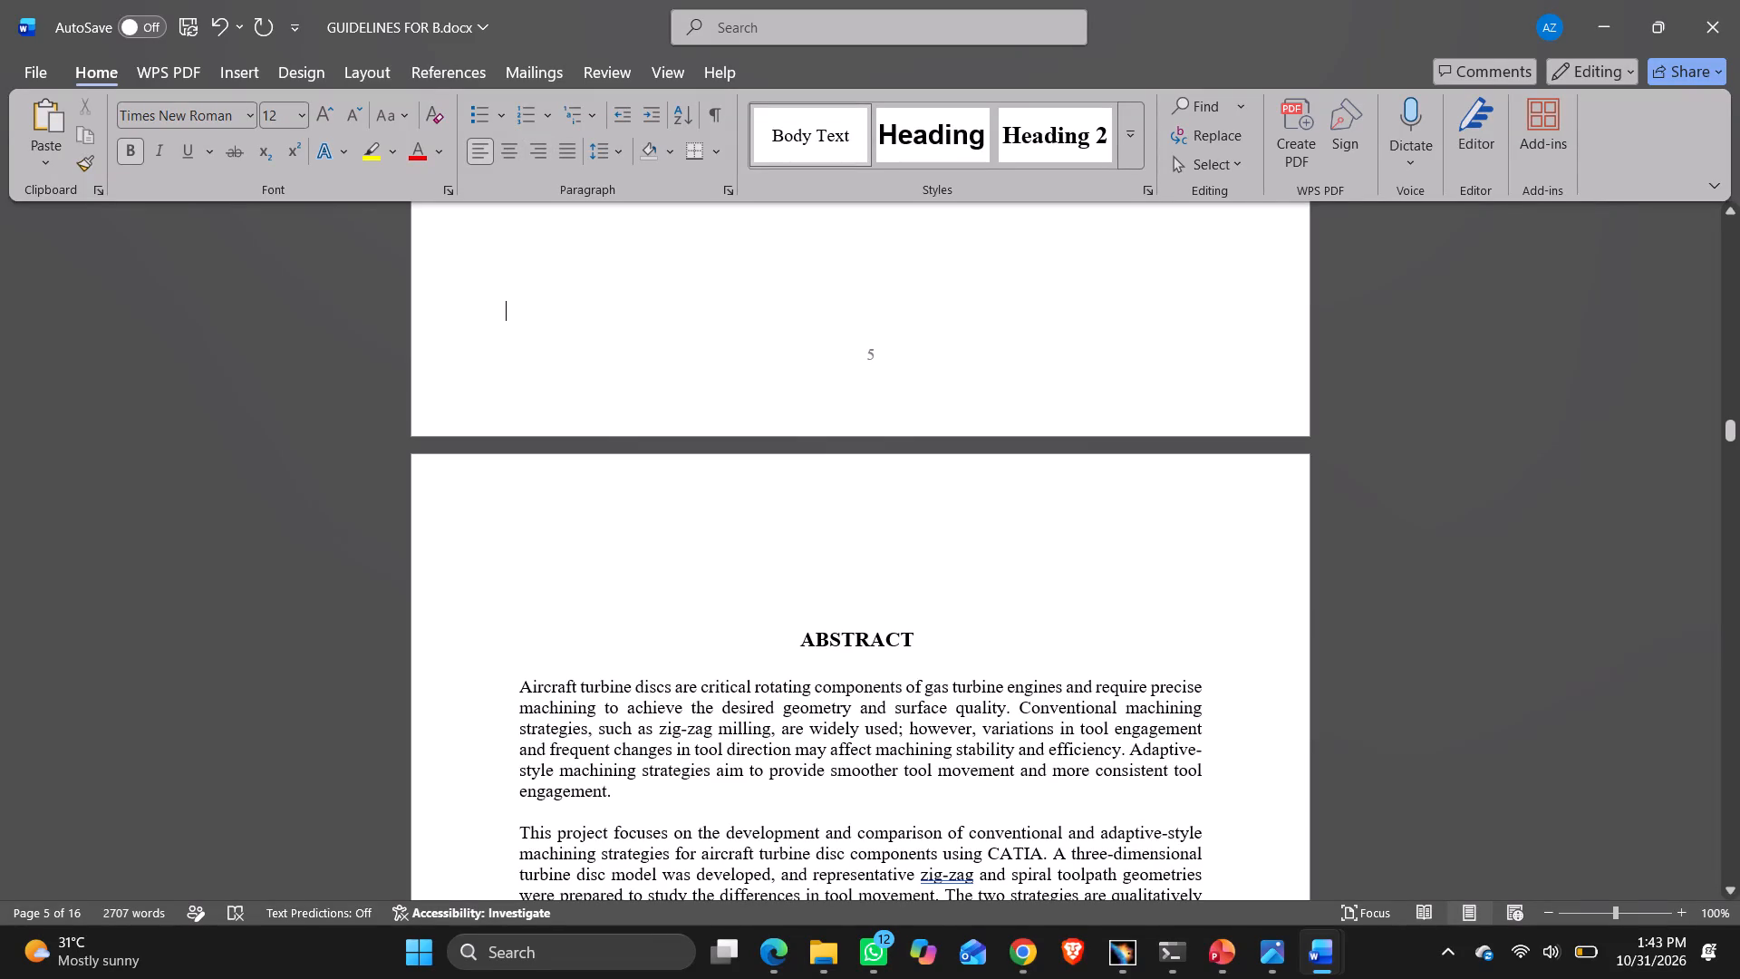
{"action": "left_click", "coordinate": [880, 603]}
{"action": "key", "text": "BackSpace"}
{"action": "key", "text": "BackSpace"}
Delete the manually typed numeral IV at the foot of the Abstract page.
{"action": "scroll", "coordinate": [880, 603], "scroll_direction": "down", "scroll_amount": 3}
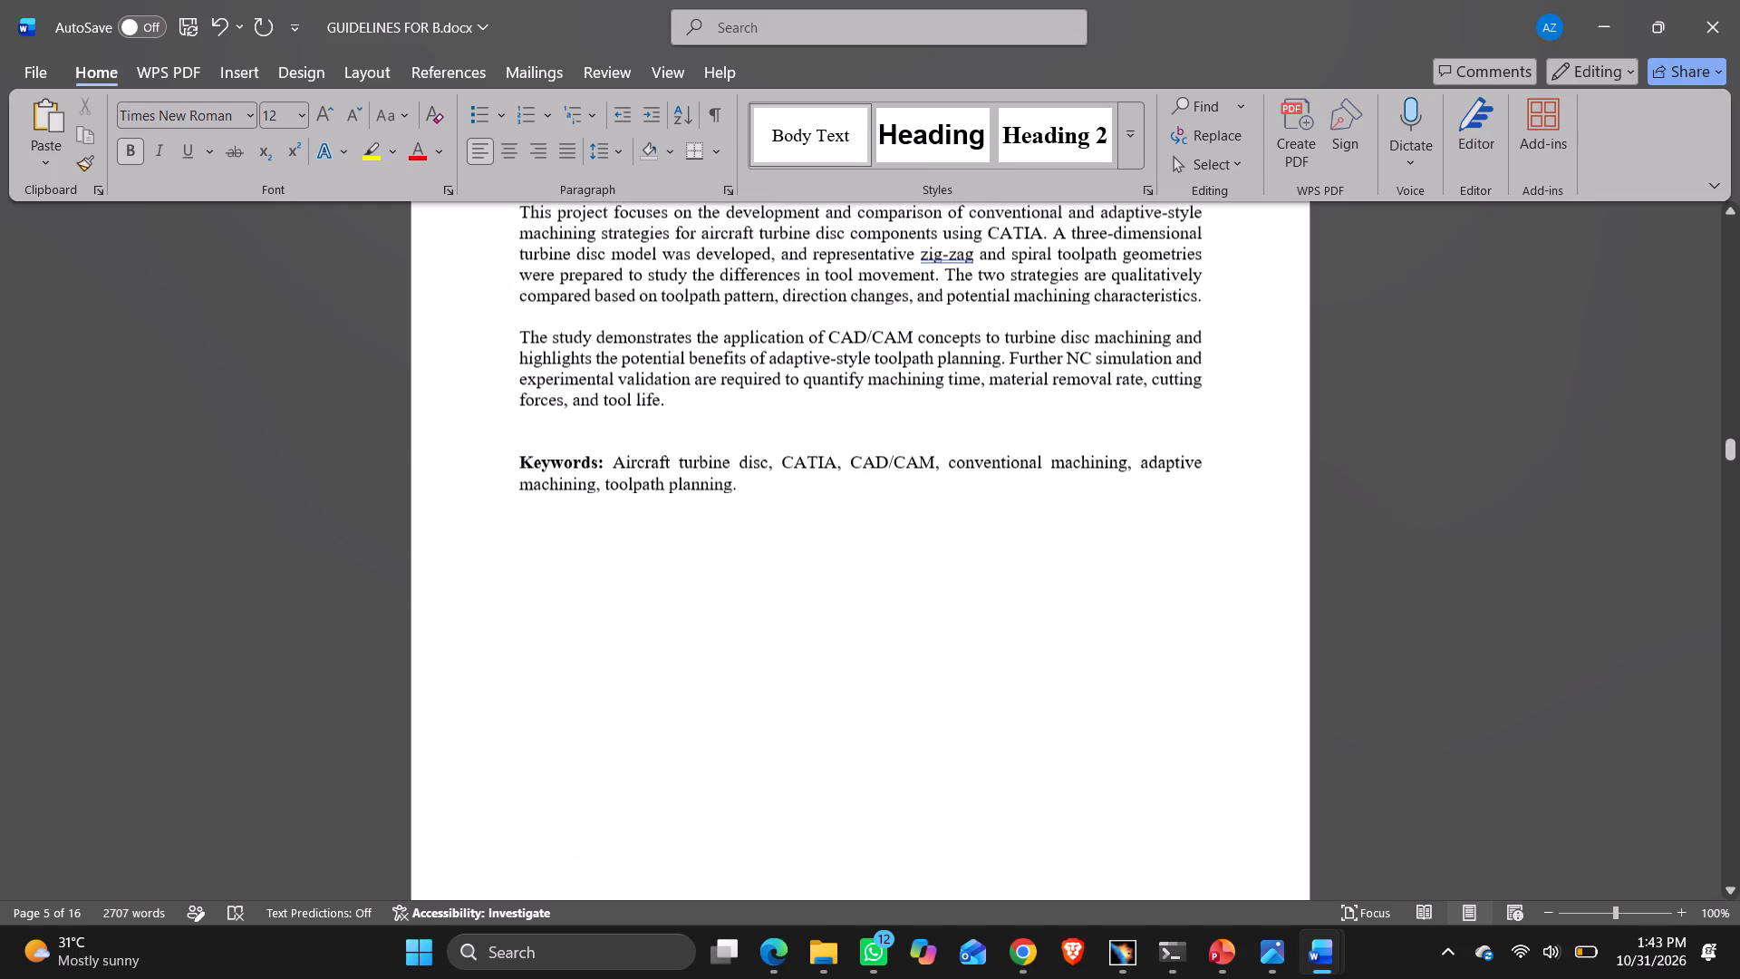
{"action": "scroll", "coordinate": [880, 603], "scroll_direction": "down", "scroll_amount": 2}
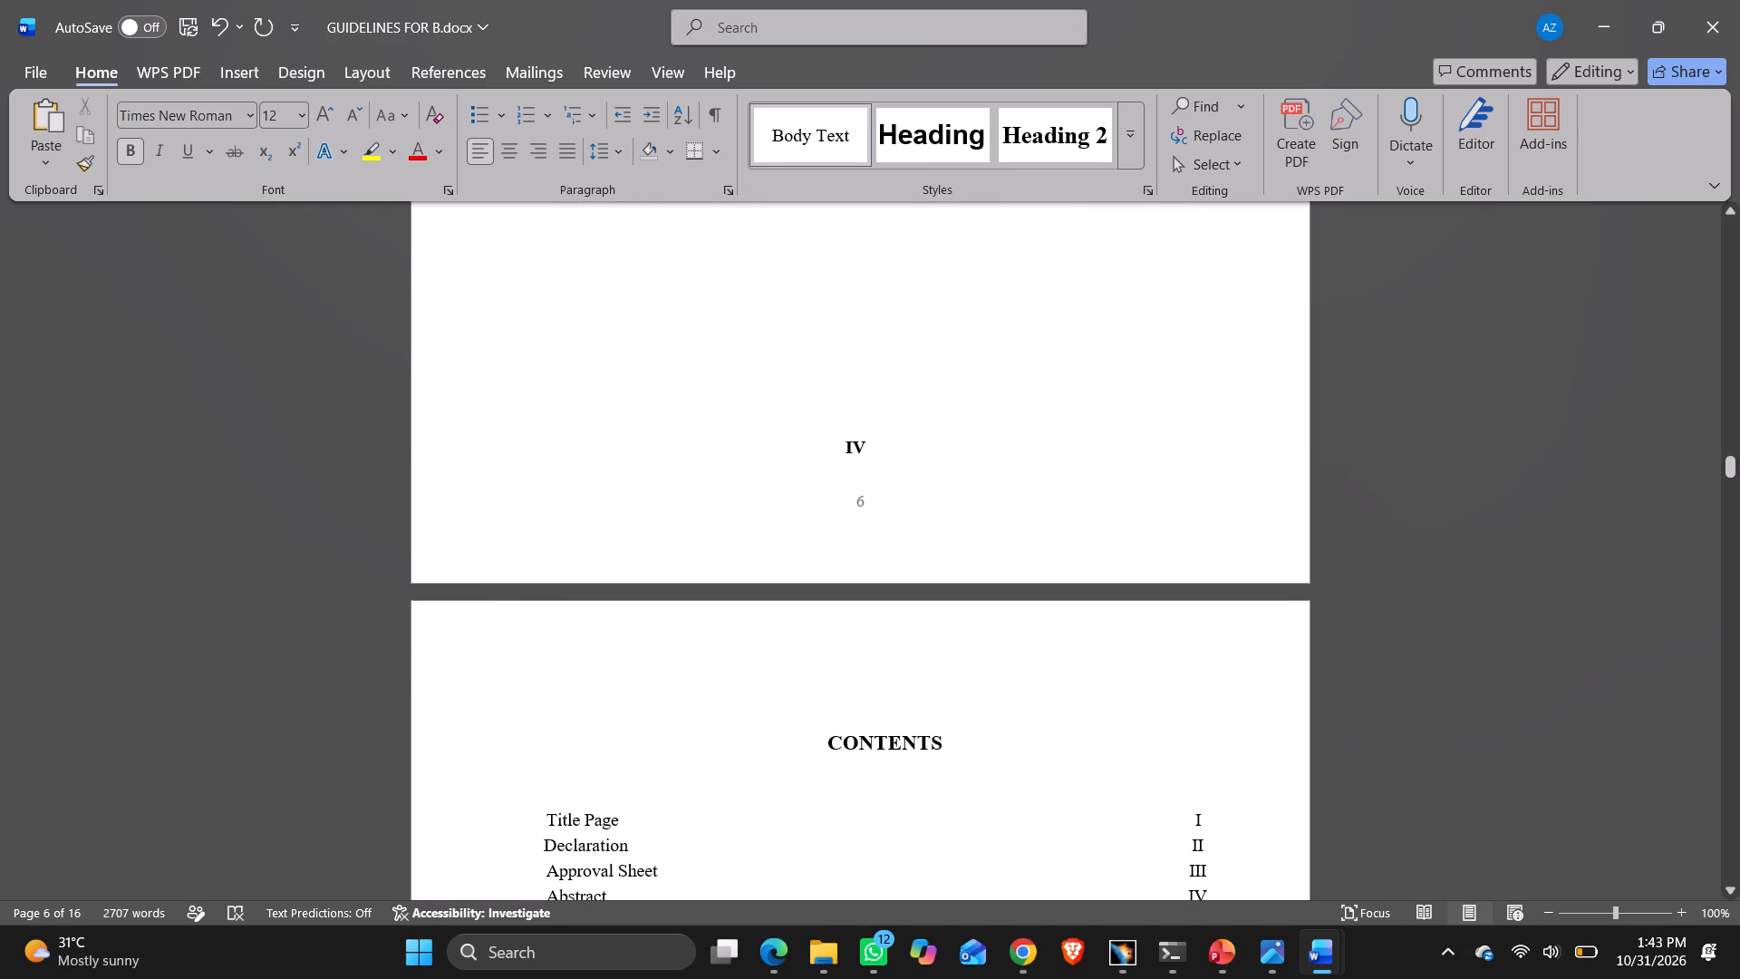
{"action": "left_click_drag", "start_coordinate": [865, 441], "coordinate": [824, 441]}
{"action": "key", "text": "BackSpace"}
Delete the manually typed numeral V below the Contents table, keeping the Chapter I heading at the start of its own page.
{"action": "scroll", "coordinate": [824, 441], "scroll_direction": "down", "scroll_amount": 1}
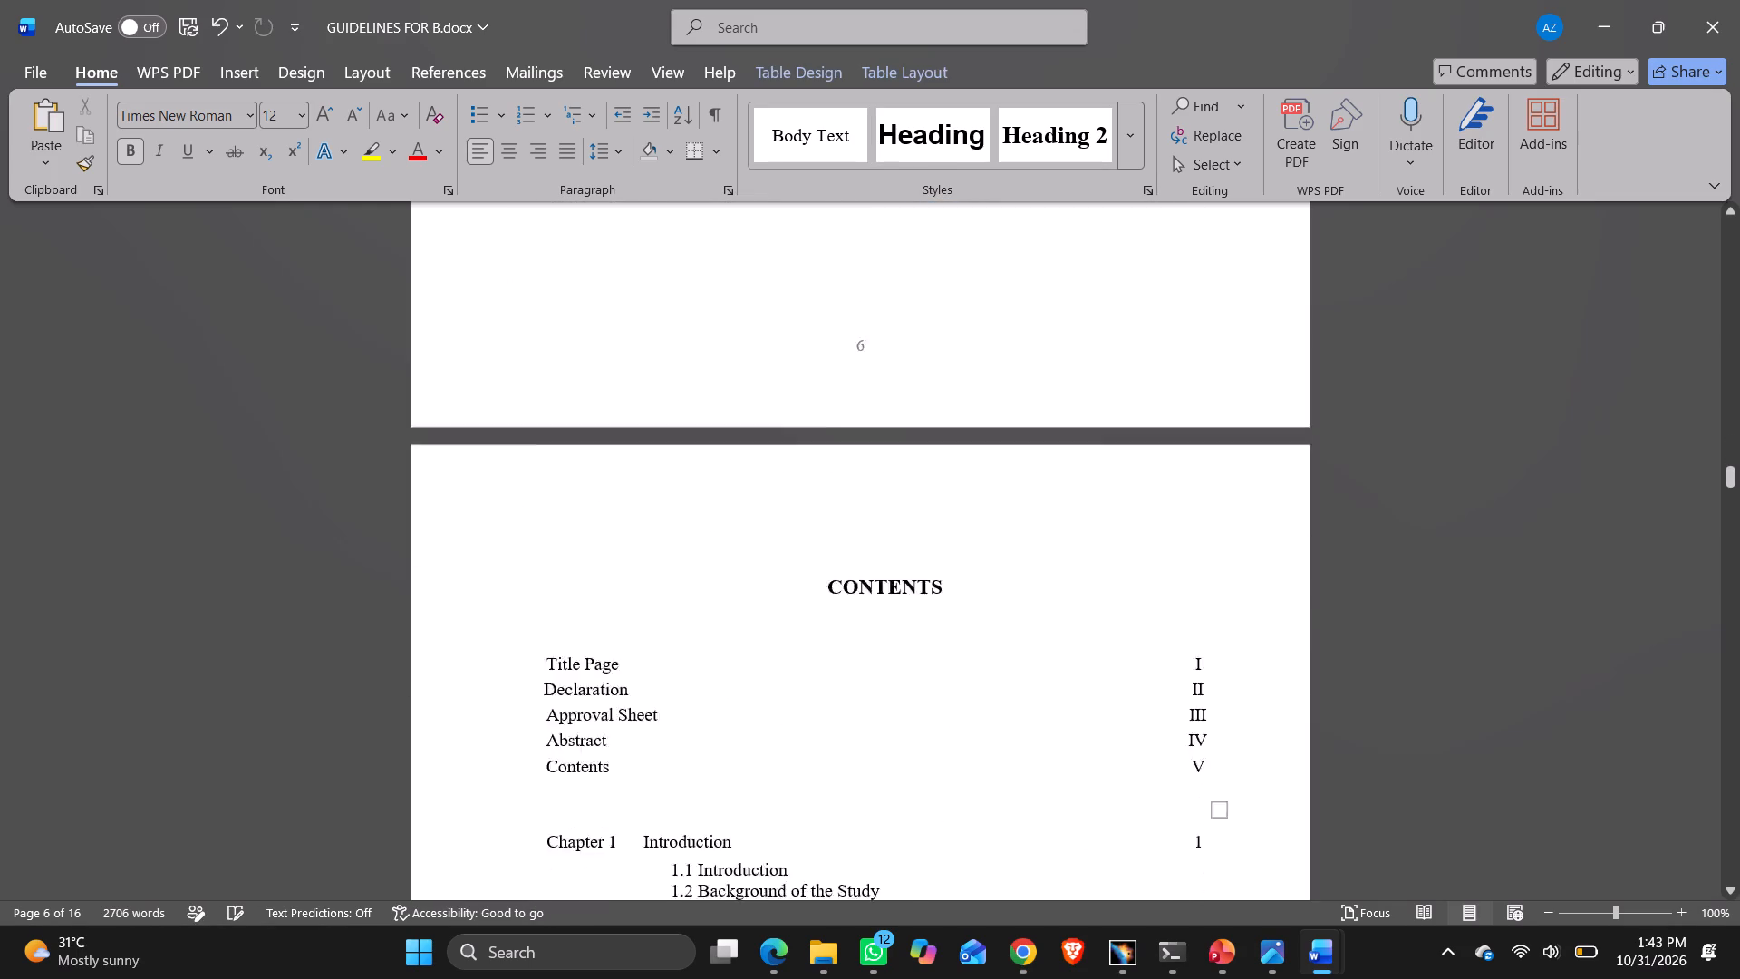
{"action": "scroll", "coordinate": [824, 441], "scroll_direction": "down", "scroll_amount": 2}
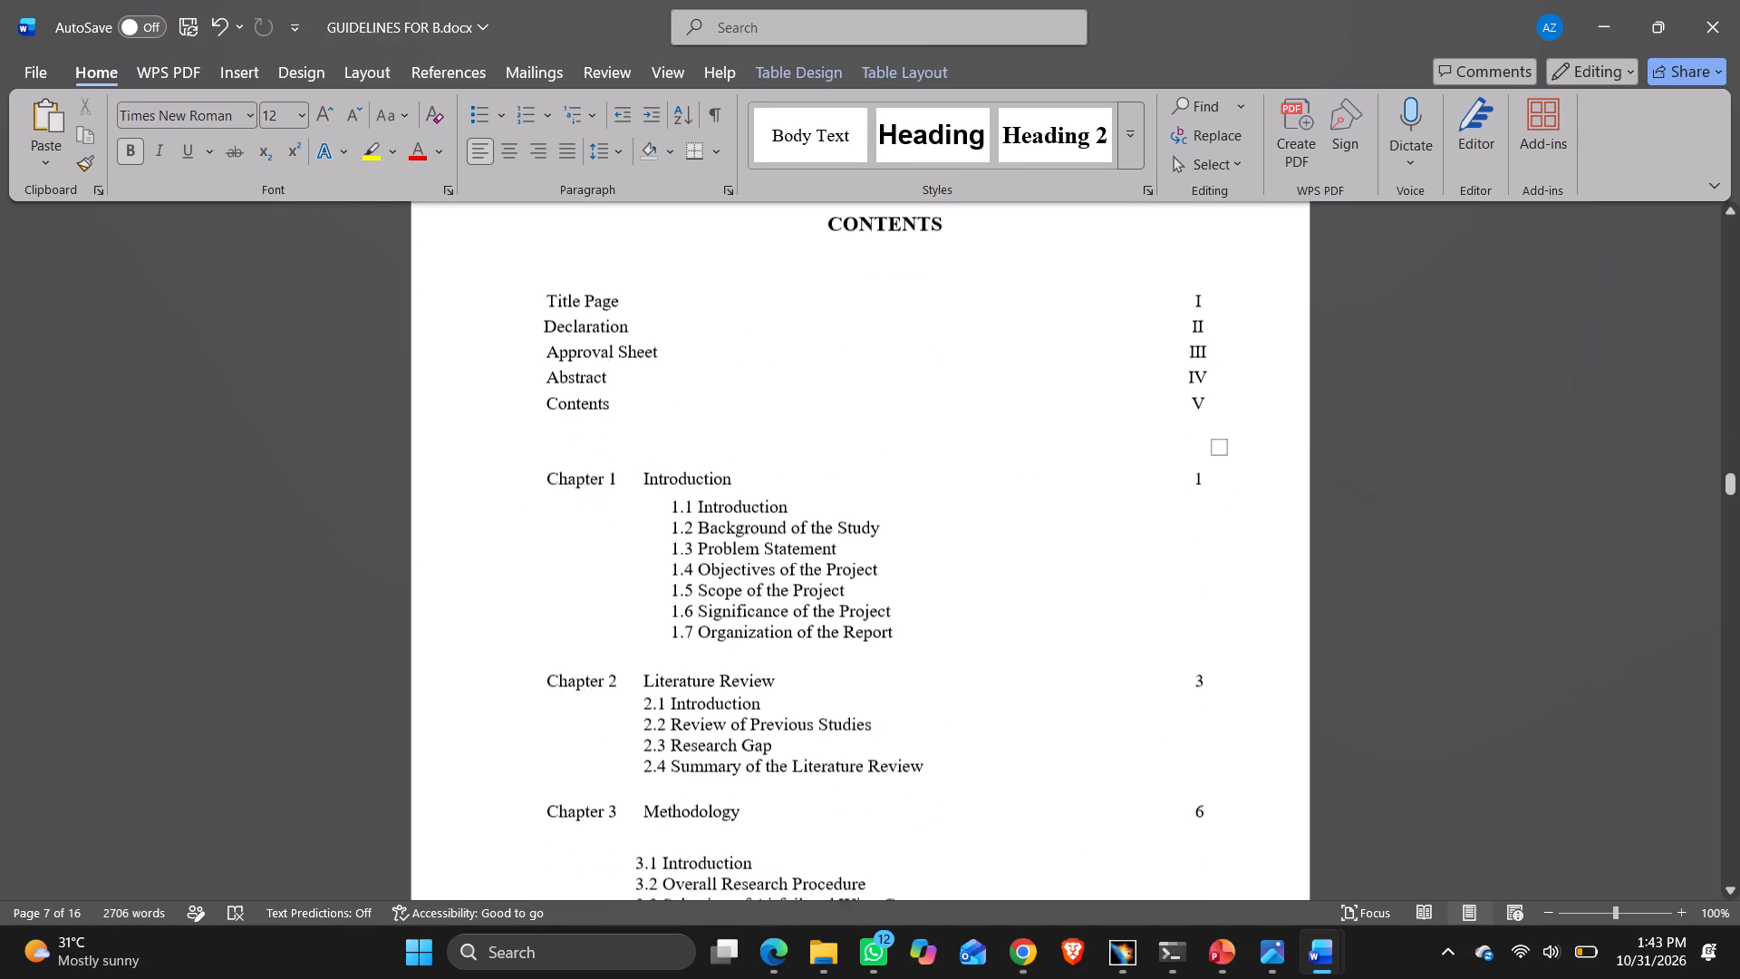
{"action": "scroll", "coordinate": [824, 441], "scroll_direction": "down", "scroll_amount": 1}
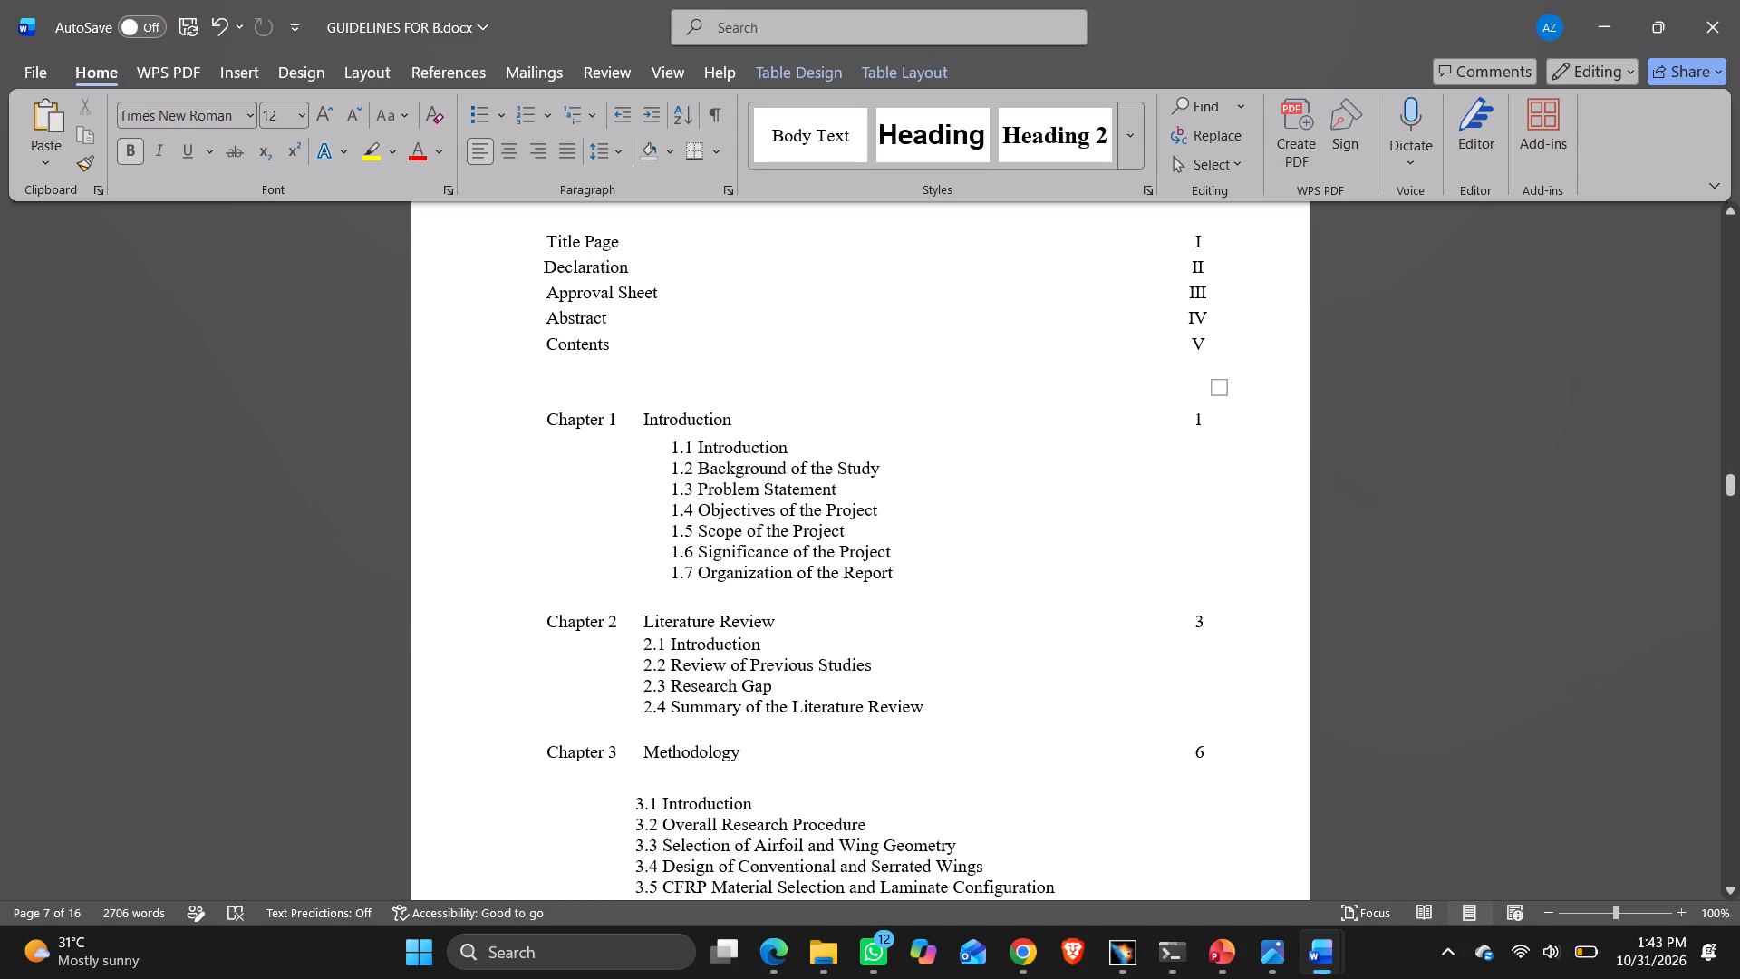
{"action": "scroll", "coordinate": [1140, 623], "scroll_direction": "down", "scroll_amount": 3}
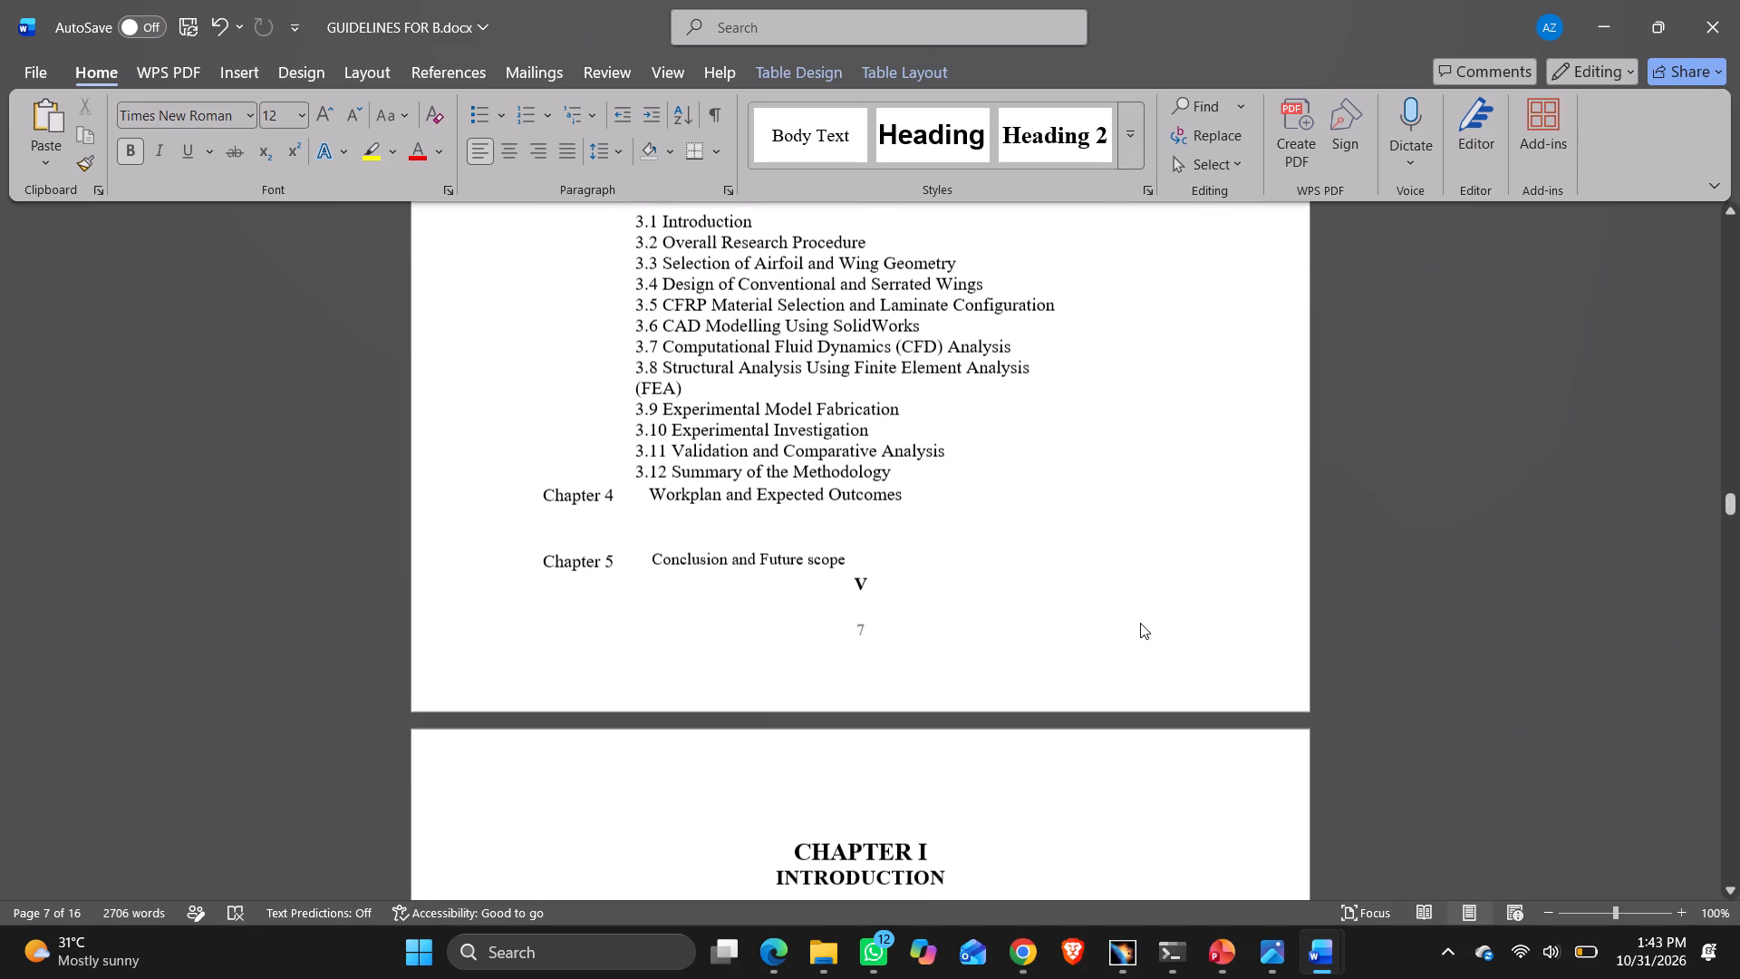
{"action": "left_click_drag", "start_coordinate": [872, 576], "coordinate": [853, 578]}
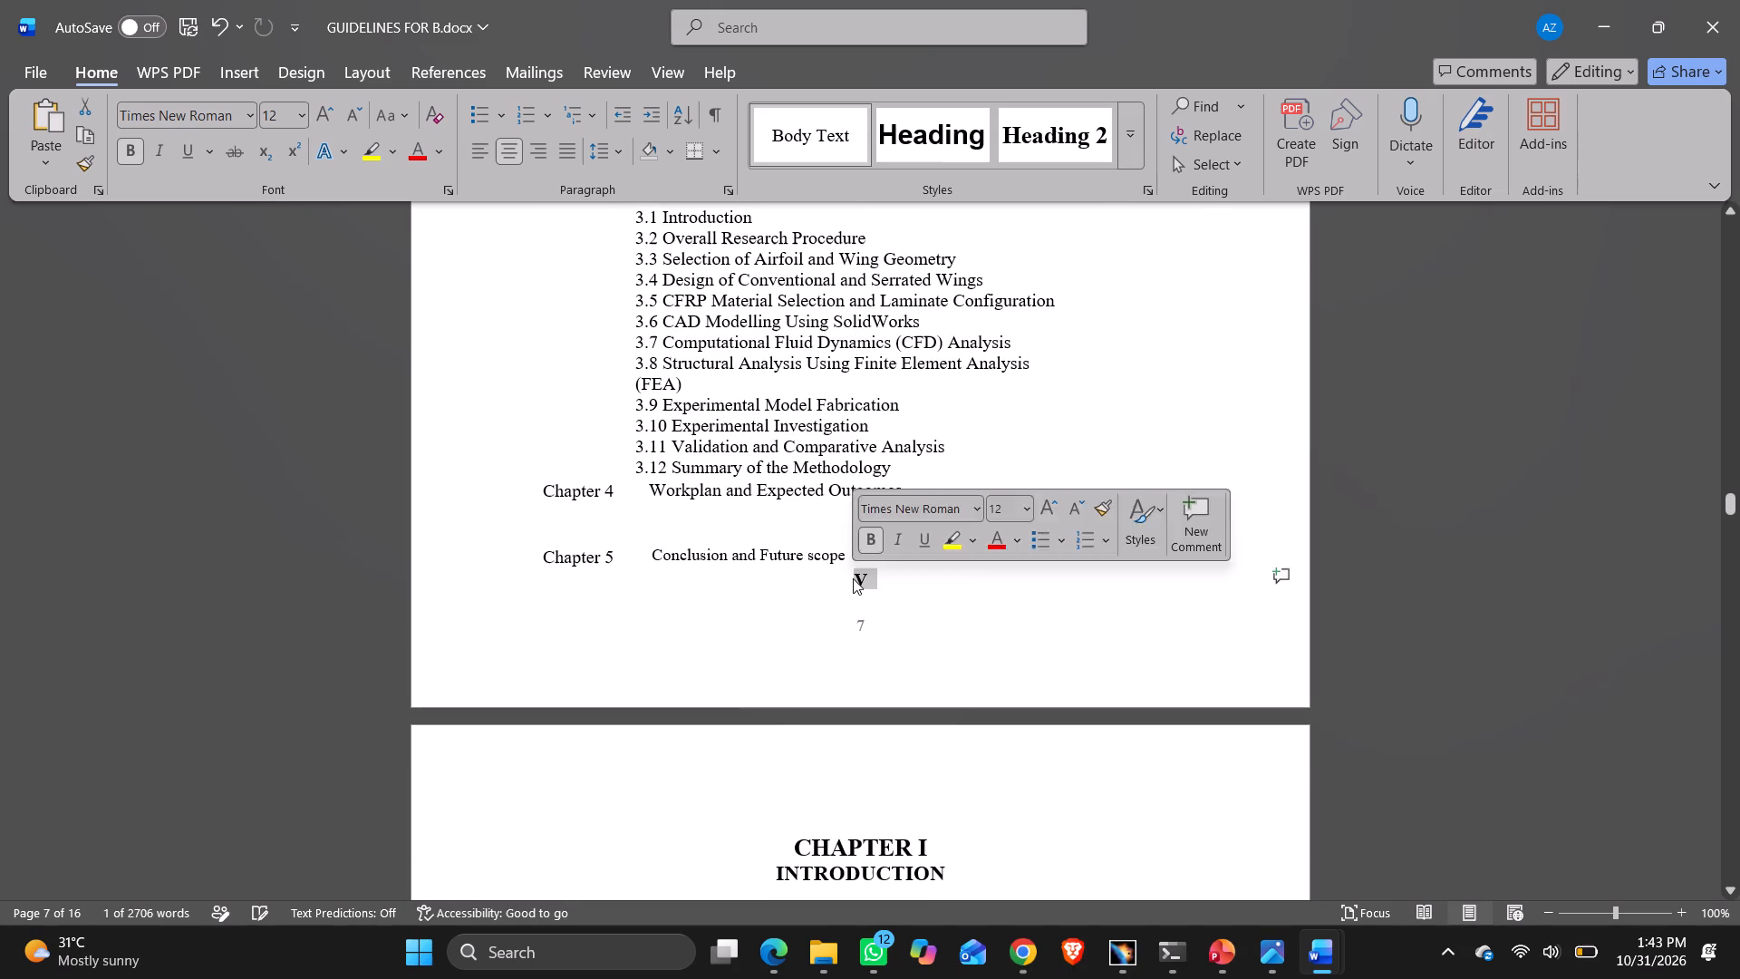
{"action": "key", "text": "BackSpace"}
{"action": "scroll", "coordinate": [853, 578], "scroll_direction": "down", "scroll_amount": 1}
{"action": "key", "text": "Return"}
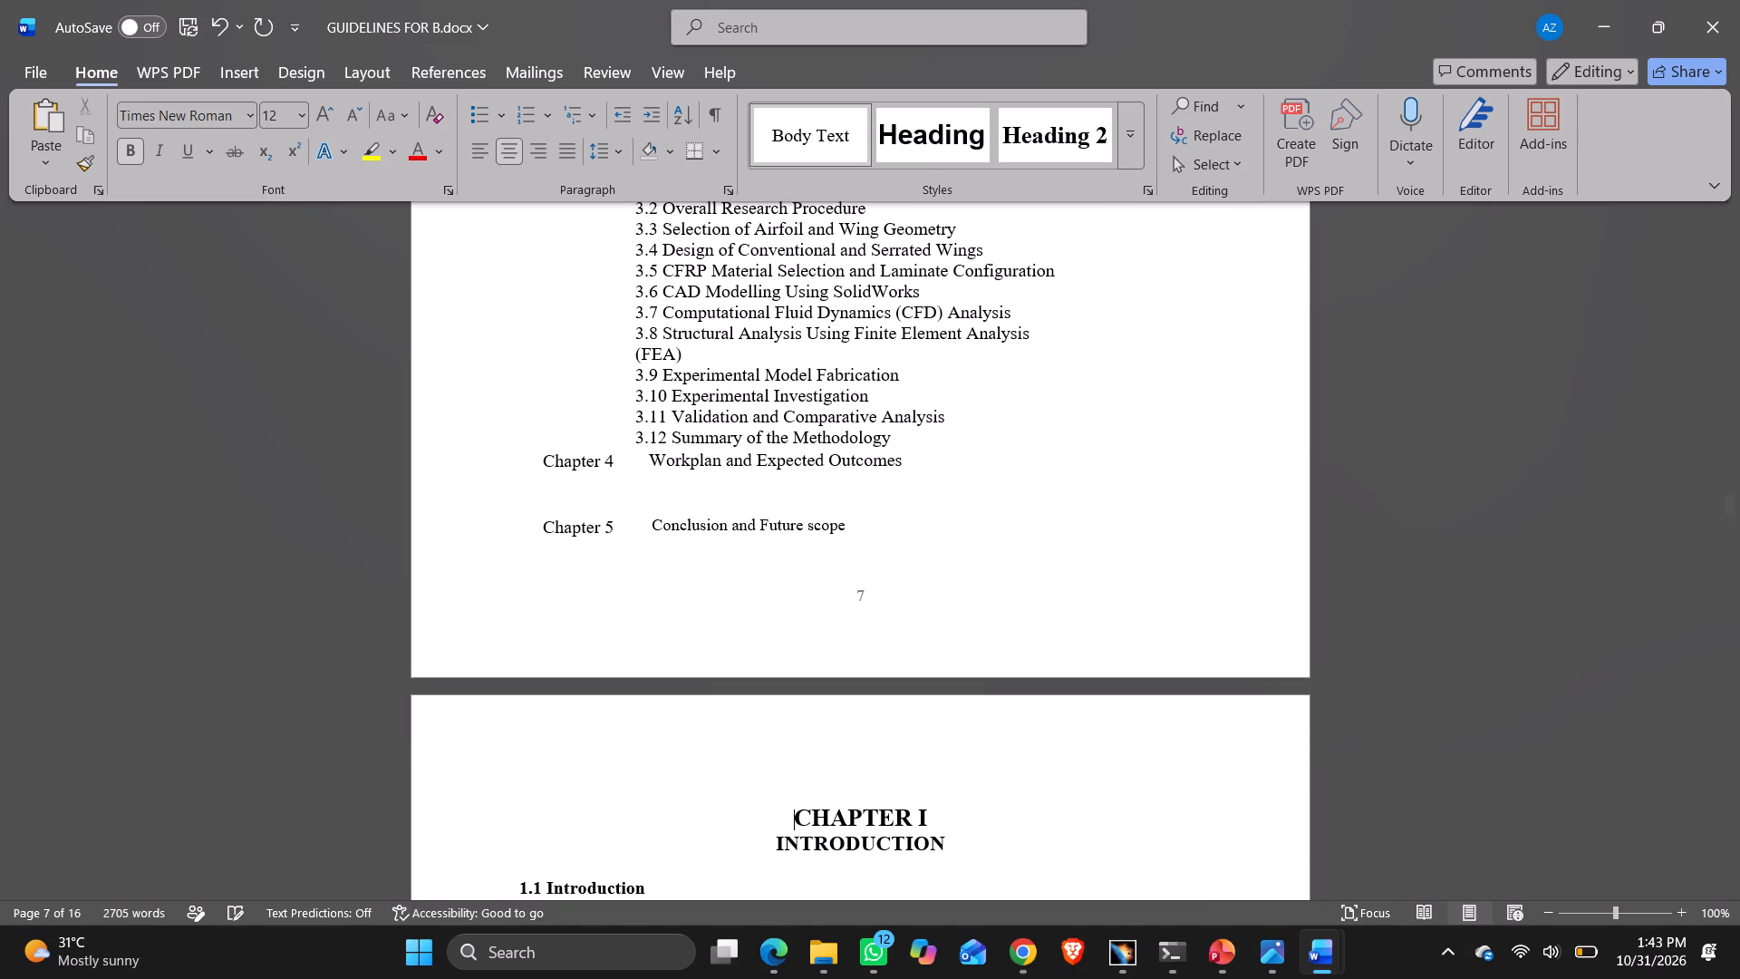
Replace the manually typed number 1 after the Problem Statement with empty lines that move the 1.3 Objectives heading to the next page.
{"action": "scroll", "coordinate": [853, 578], "scroll_direction": "down", "scroll_amount": 4}
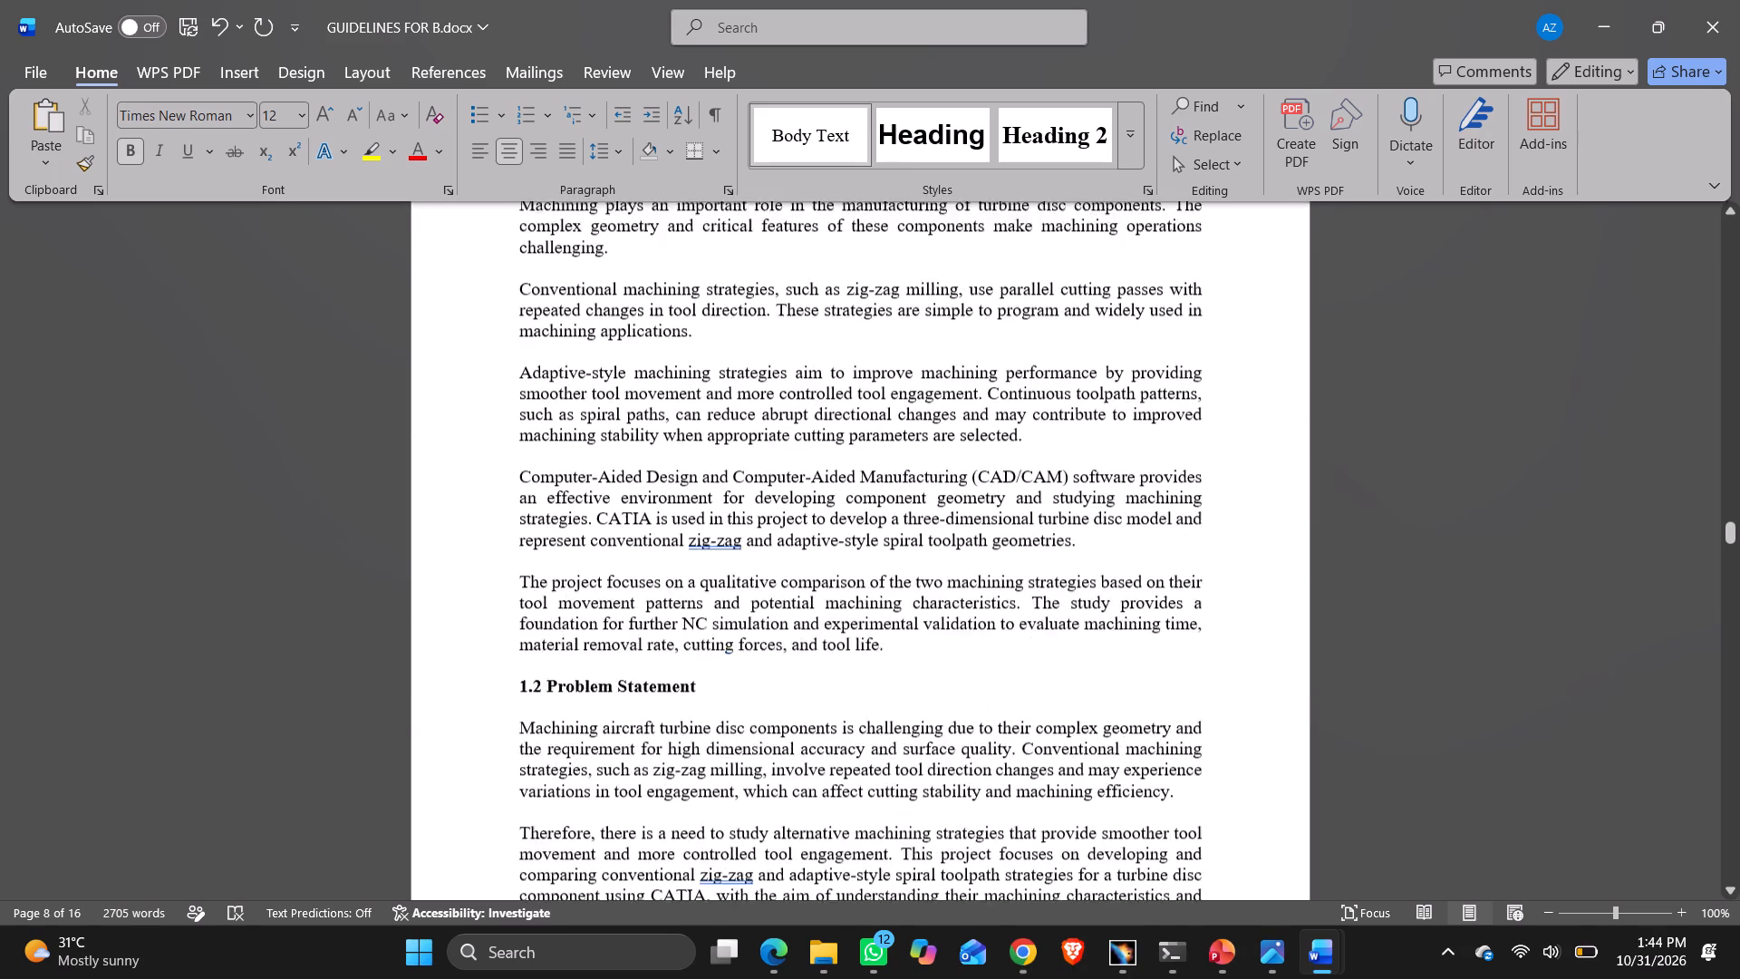
{"action": "scroll", "coordinate": [853, 578], "scroll_direction": "down", "scroll_amount": 2}
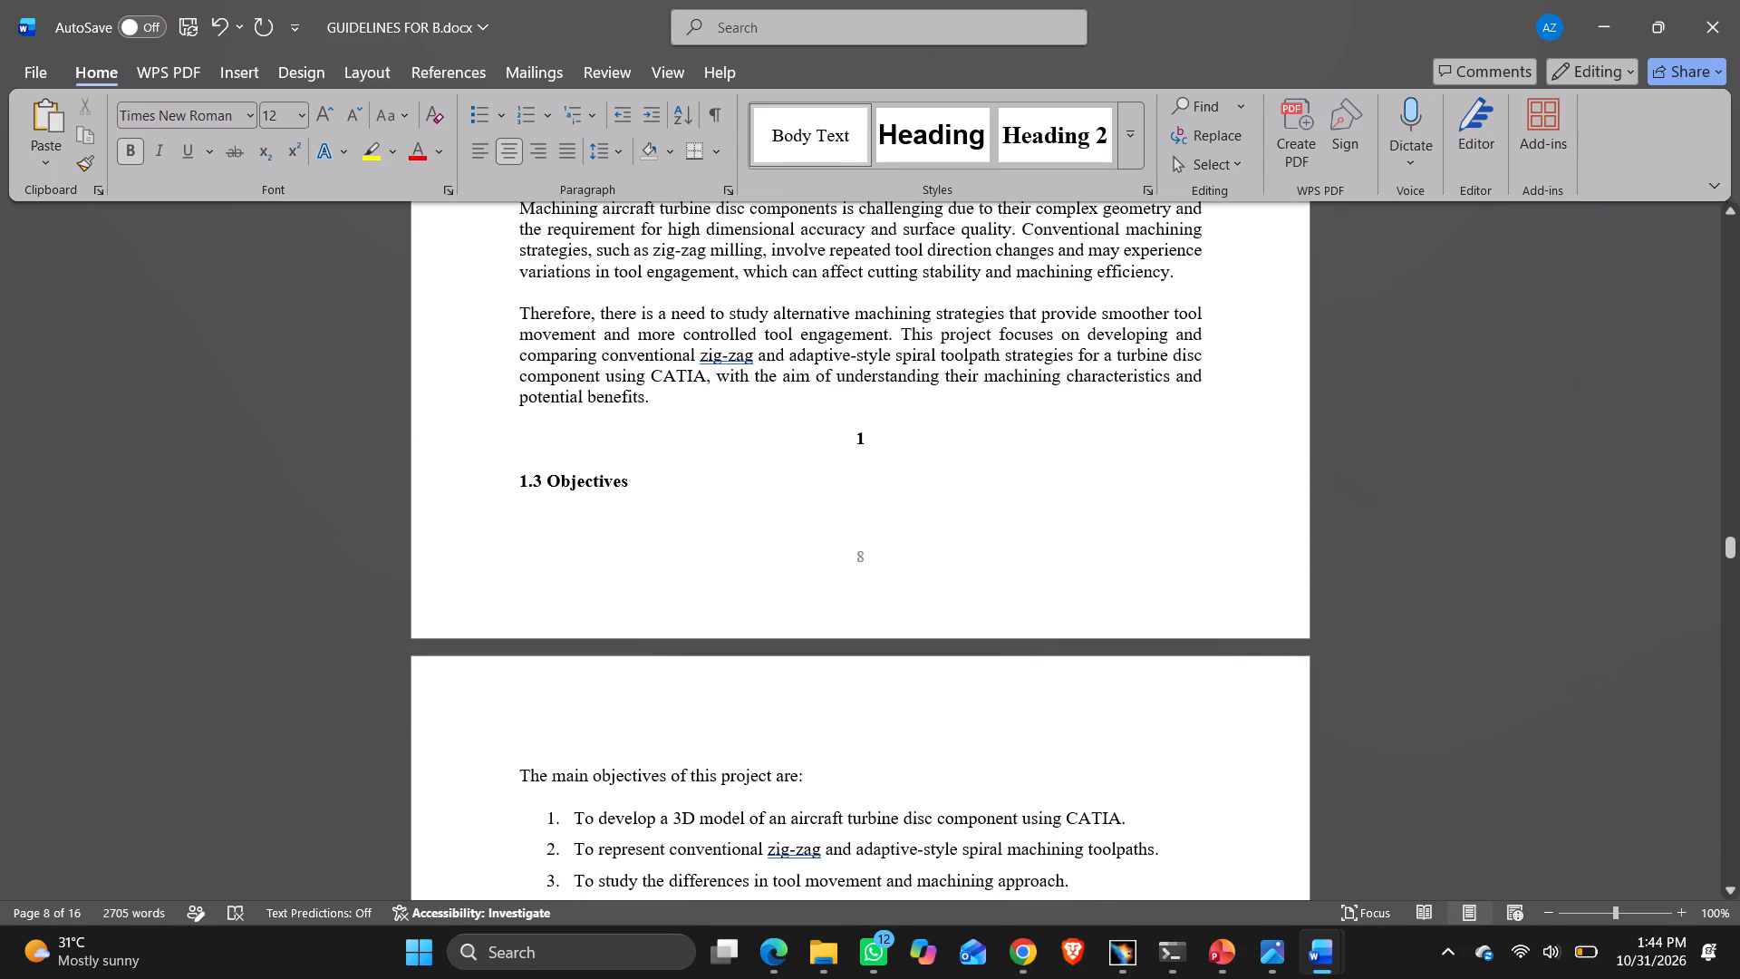
{"action": "left_click_drag", "start_coordinate": [865, 437], "coordinate": [855, 438]}
{"action": "key", "text": "BackSpace"}
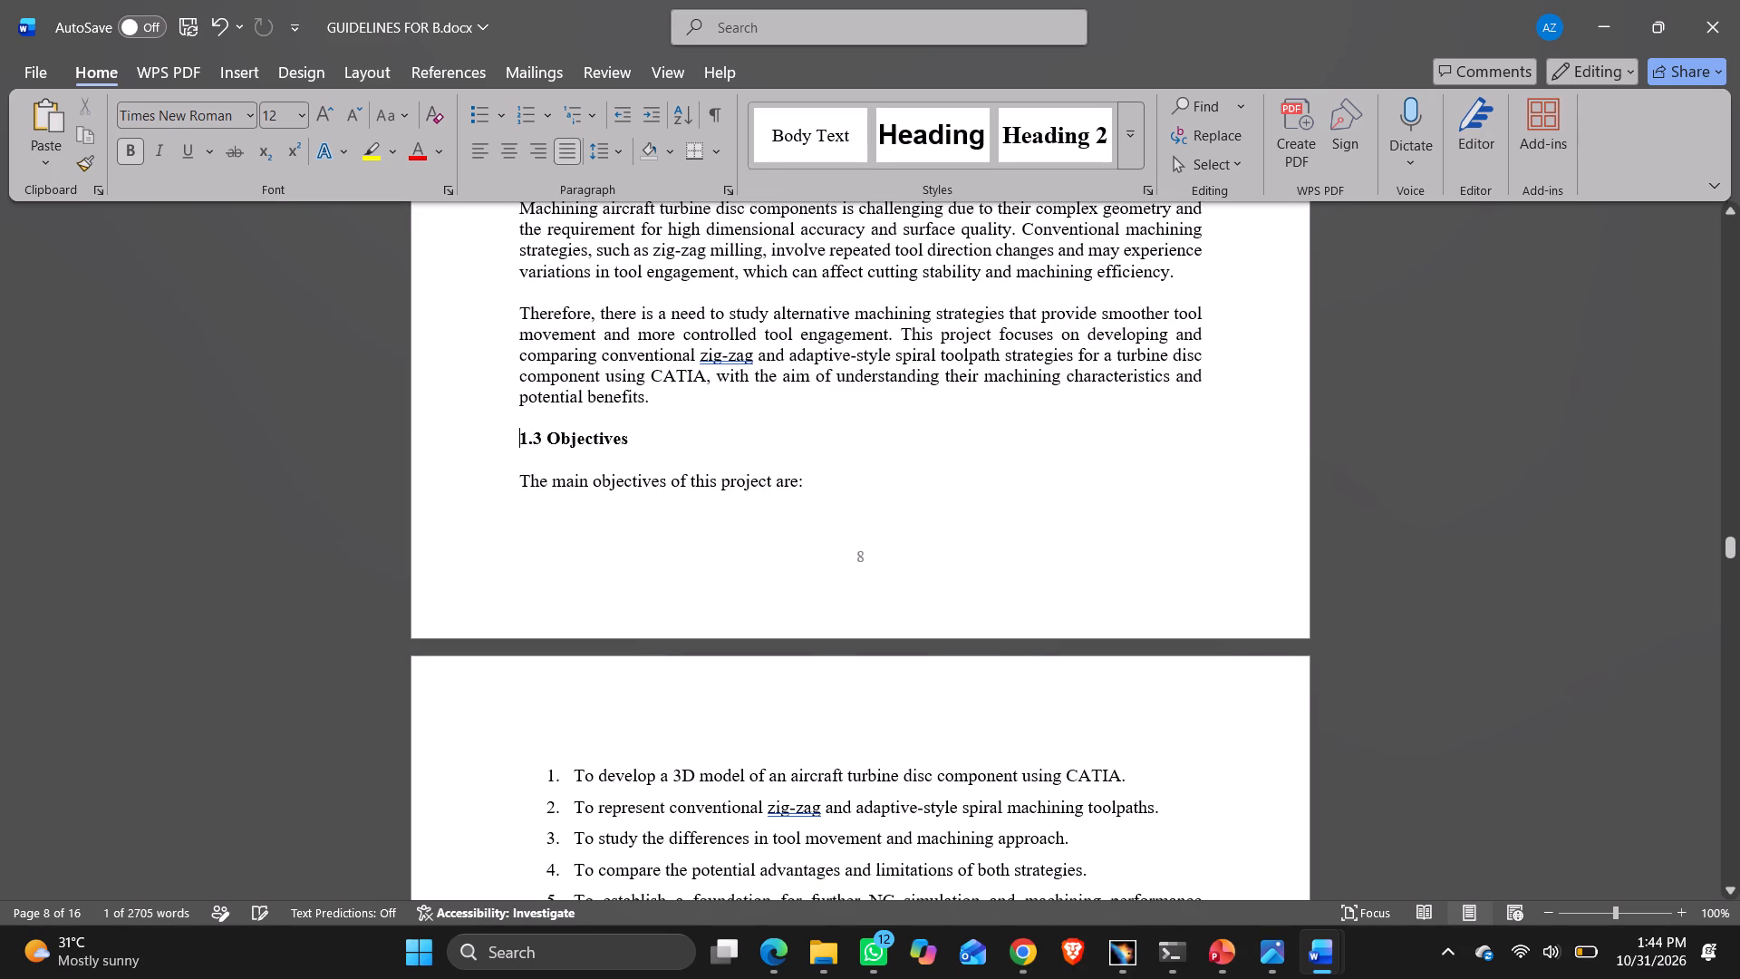
{"action": "key", "text": "Return"}
{"action": "key", "text": "Return"}
Delete the manually typed number 2 below section 1.5 Significance of the Project.
{"action": "scroll", "coordinate": [855, 438], "scroll_direction": "down", "scroll_amount": 1}
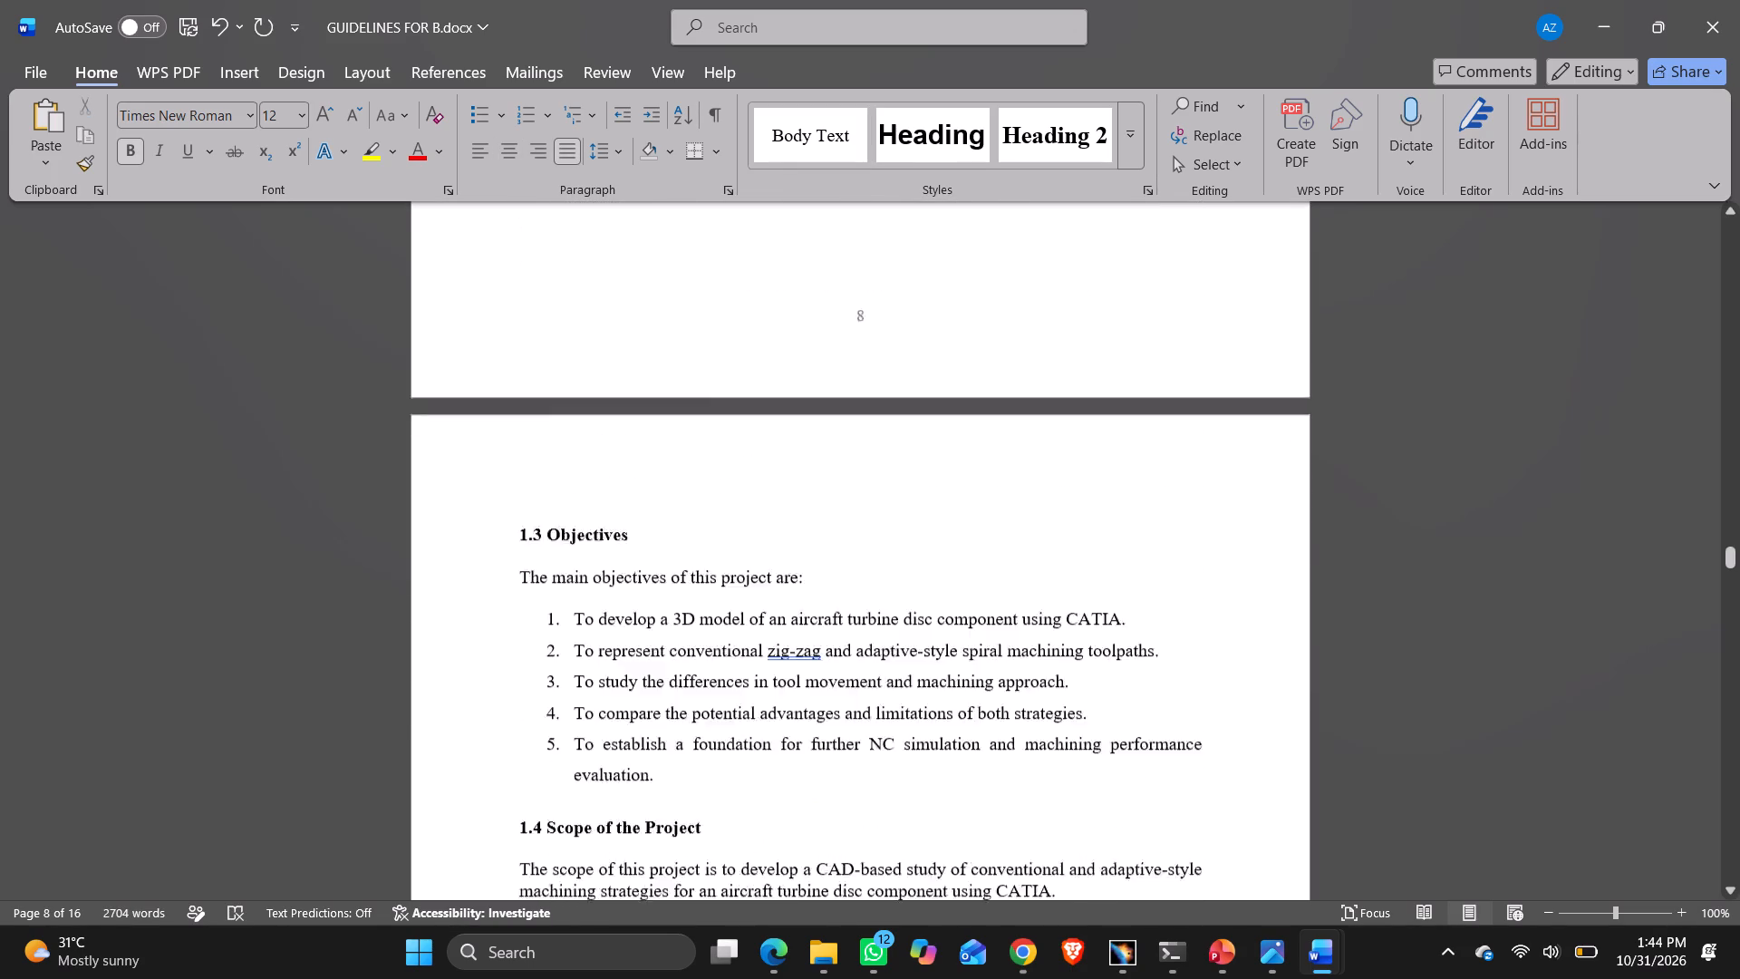
{"action": "scroll", "coordinate": [855, 438], "scroll_direction": "down", "scroll_amount": 4}
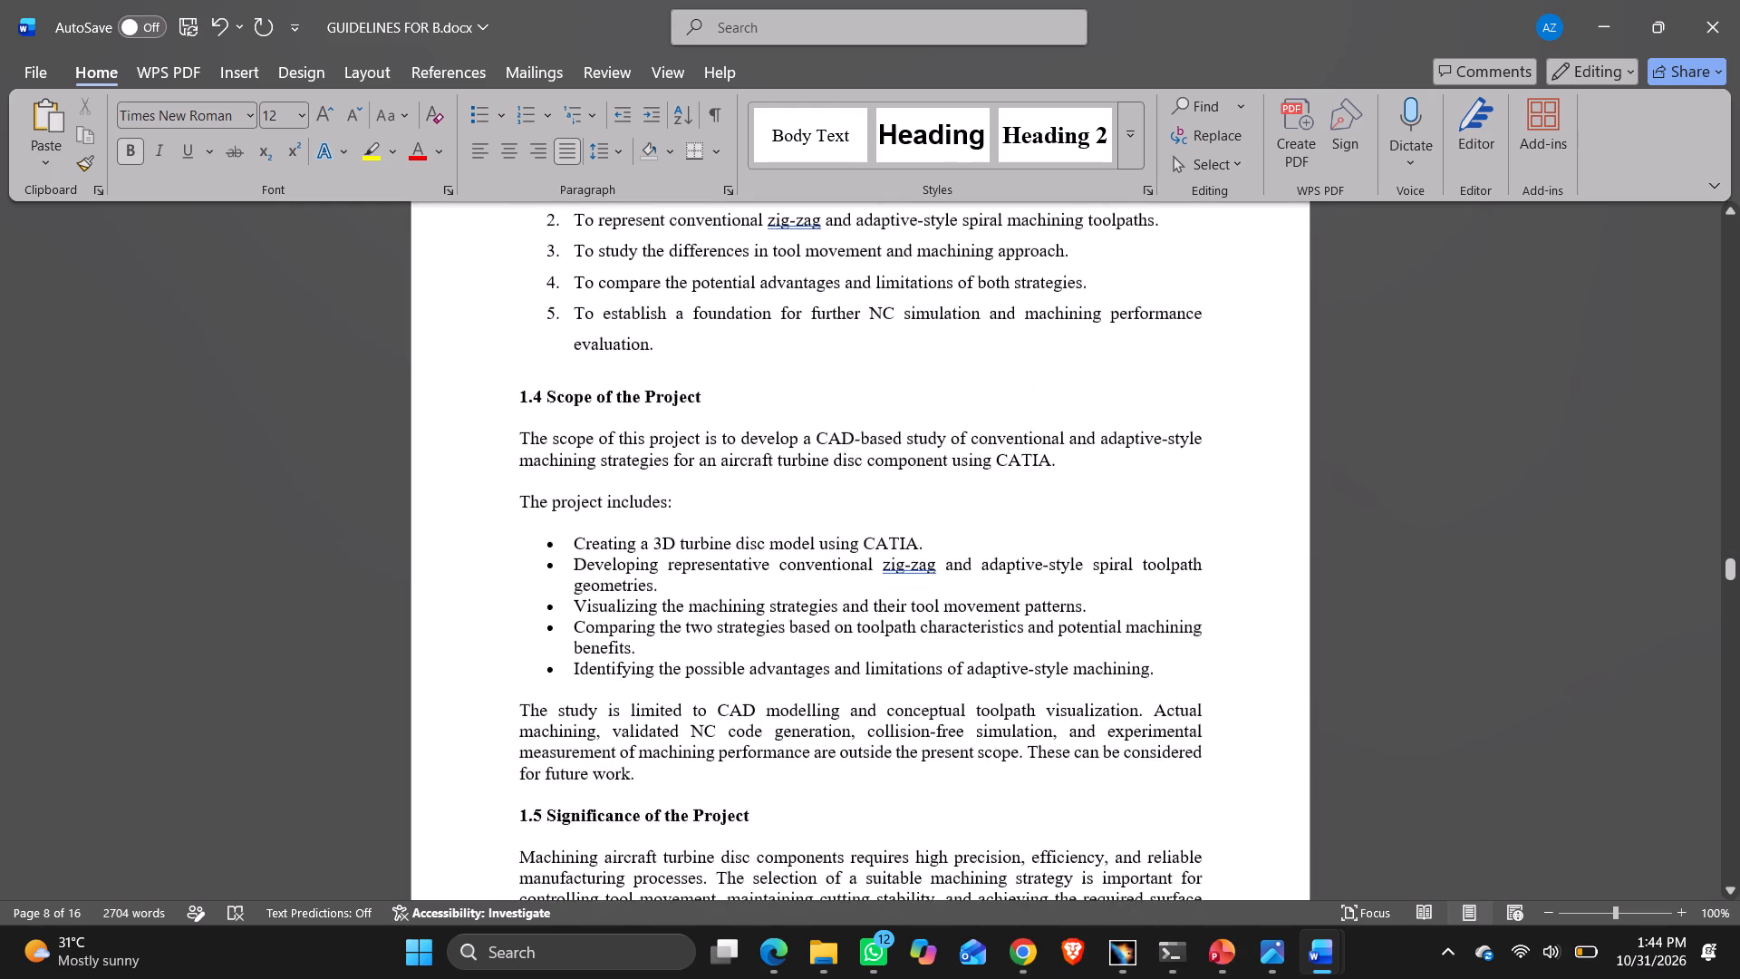
{"action": "scroll", "coordinate": [855, 438], "scroll_direction": "down", "scroll_amount": 2}
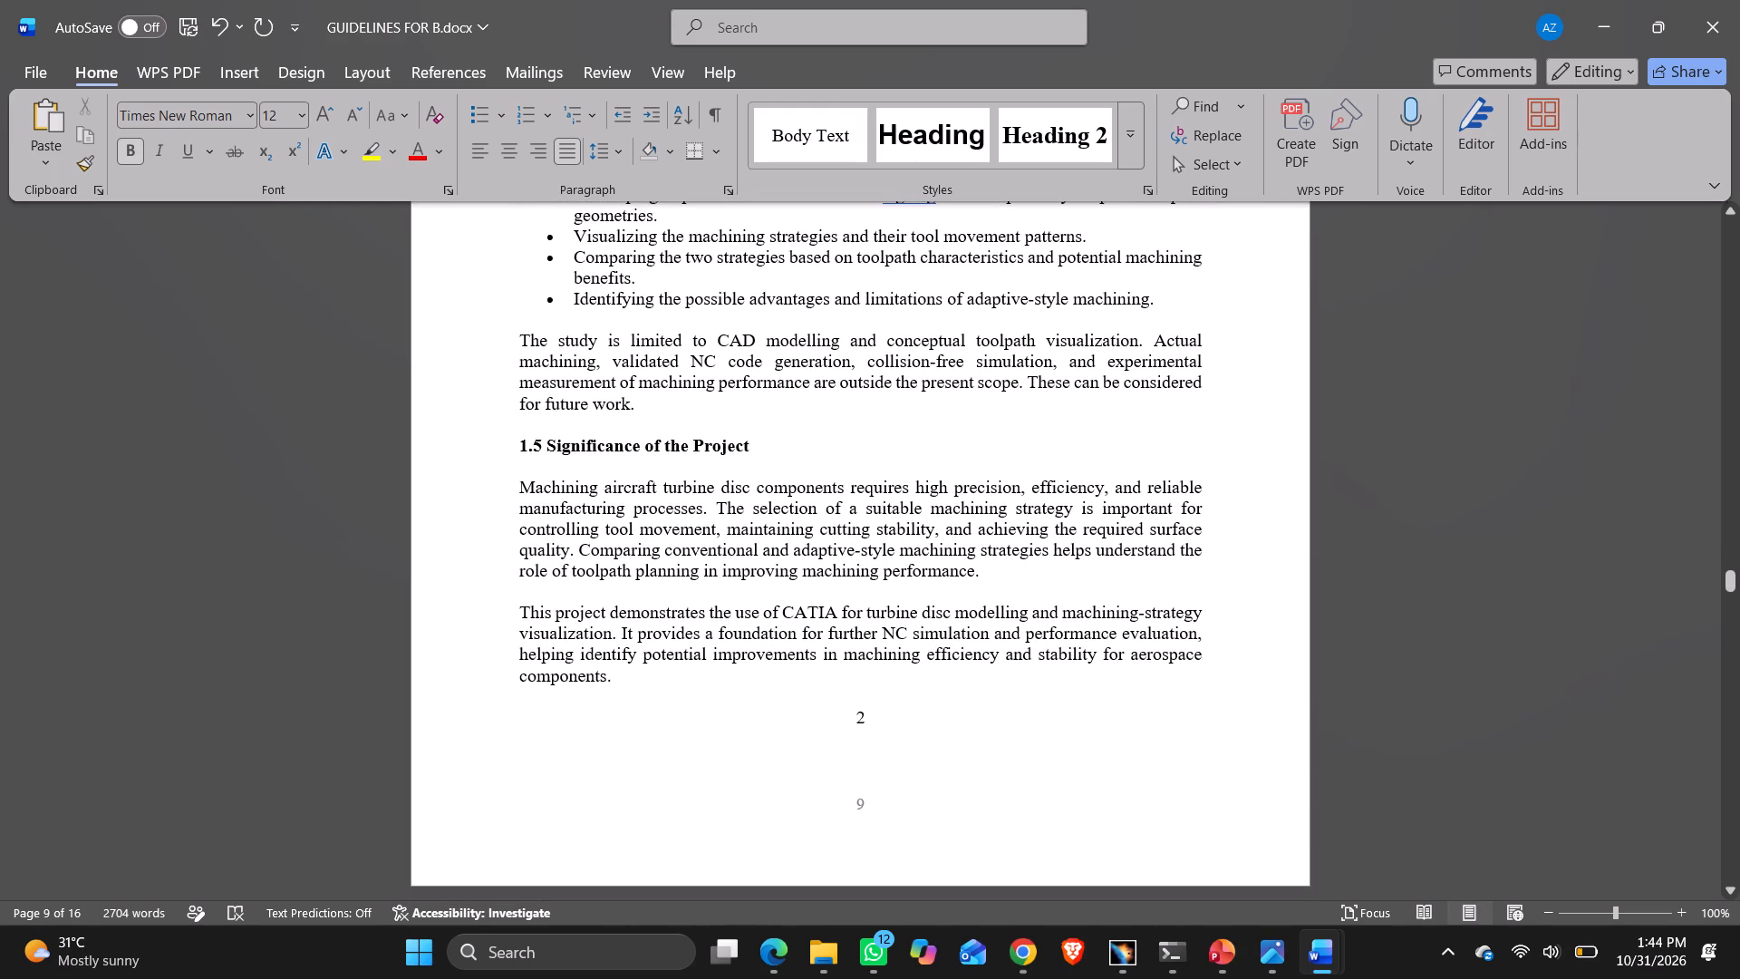
{"action": "left_click_drag", "start_coordinate": [870, 724], "coordinate": [855, 724]}
{"action": "key", "text": "BackSpace"}
Delete the manually typed number 5 below the literature review summary and push the Chapter III heading back onto the next page.
{"action": "scroll", "coordinate": [855, 724], "scroll_direction": "down", "scroll_amount": 5}
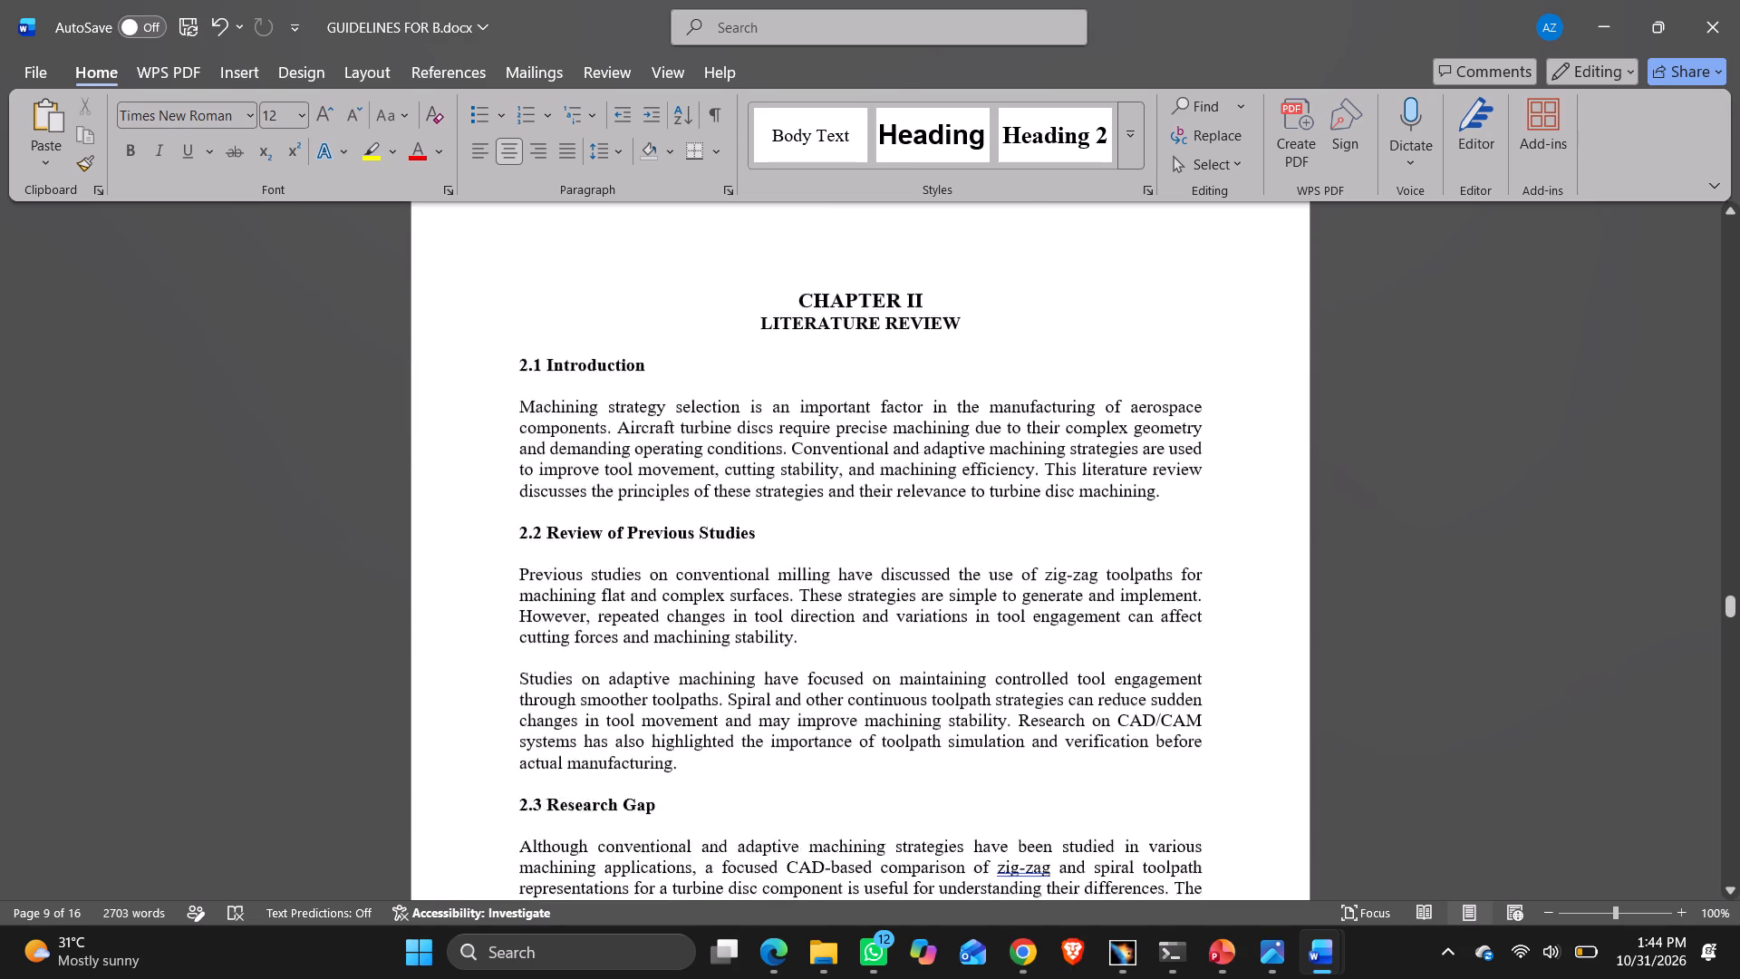
{"action": "scroll", "coordinate": [855, 724], "scroll_direction": "down", "scroll_amount": 2}
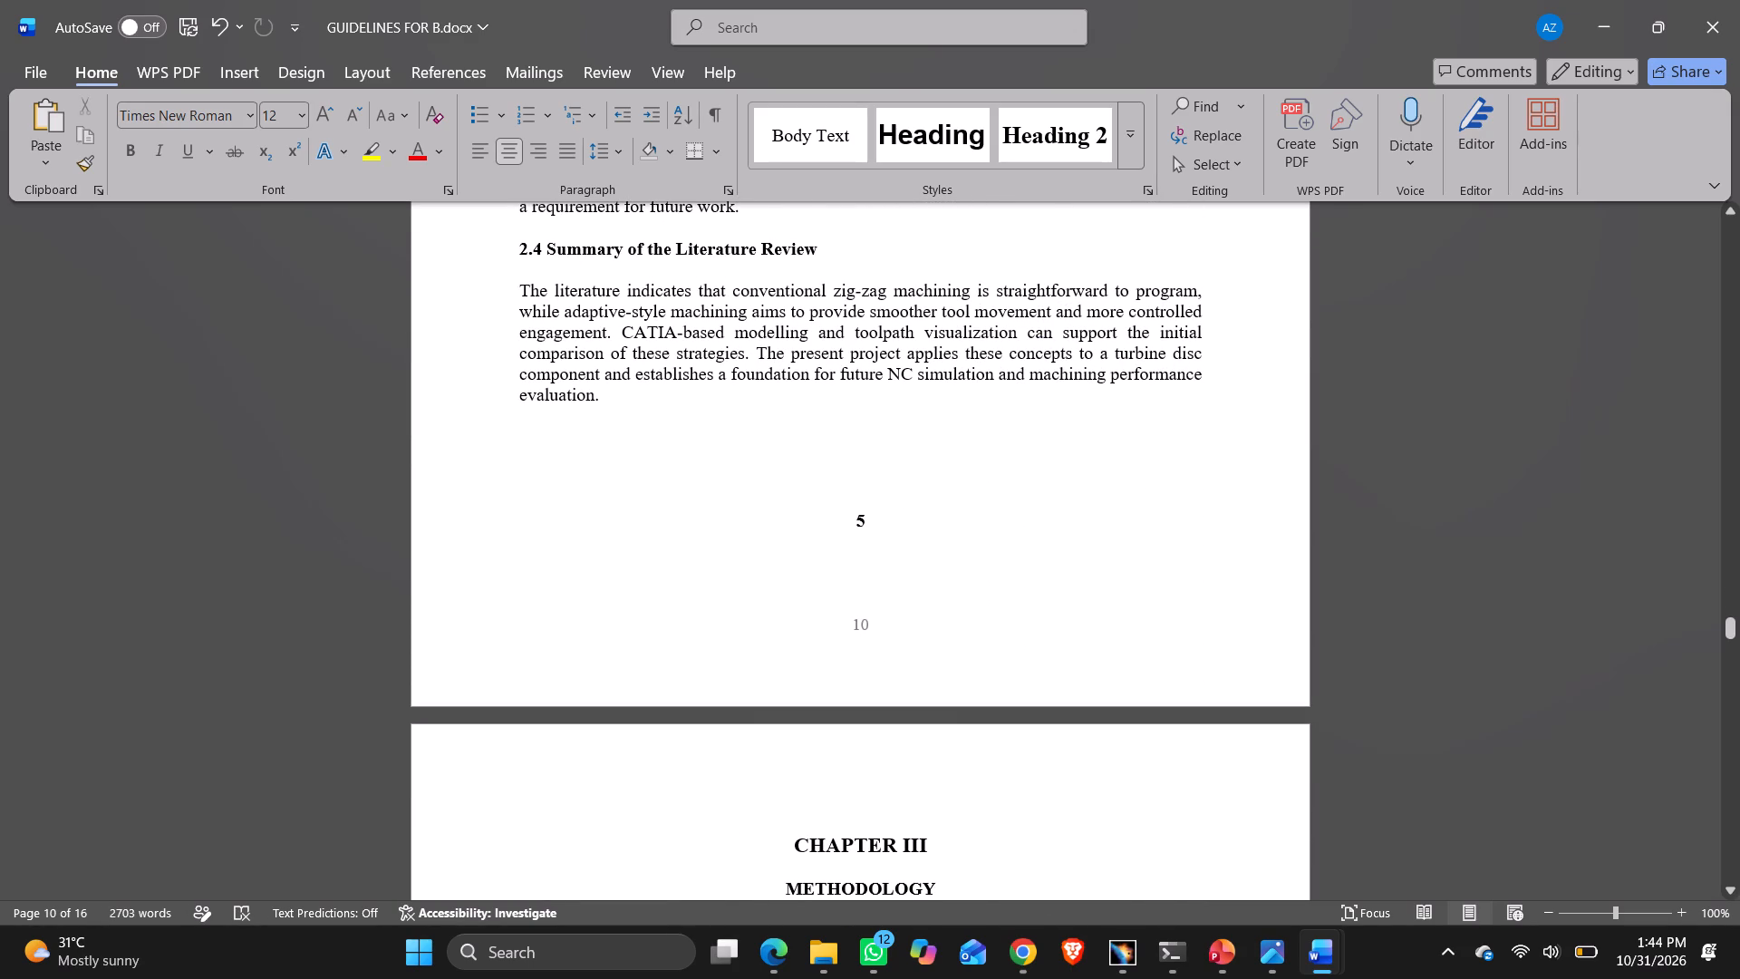
{"action": "left_click_drag", "start_coordinate": [868, 520], "coordinate": [848, 521]}
{"action": "key", "text": "BackSpace"}
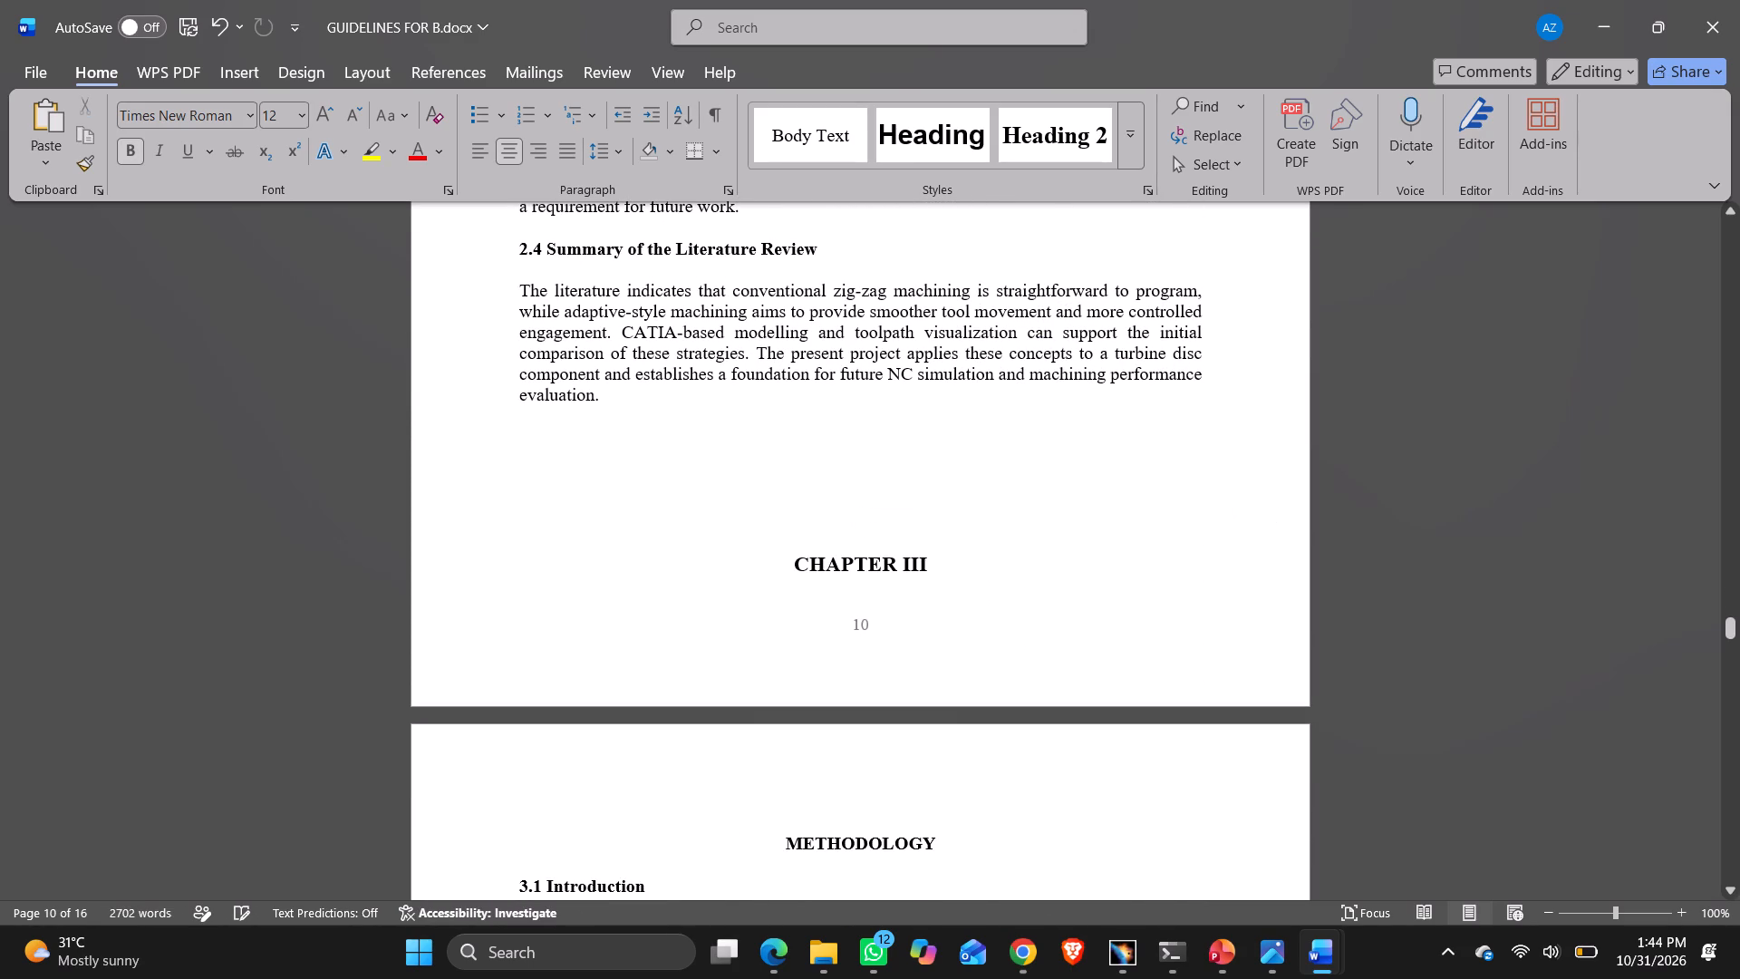
{"action": "key", "text": "Return"}
Delete the manually typed number 9 at the foot of the page before the methodology flowchart.
{"action": "scroll", "coordinate": [848, 521], "scroll_direction": "down", "scroll_amount": 4}
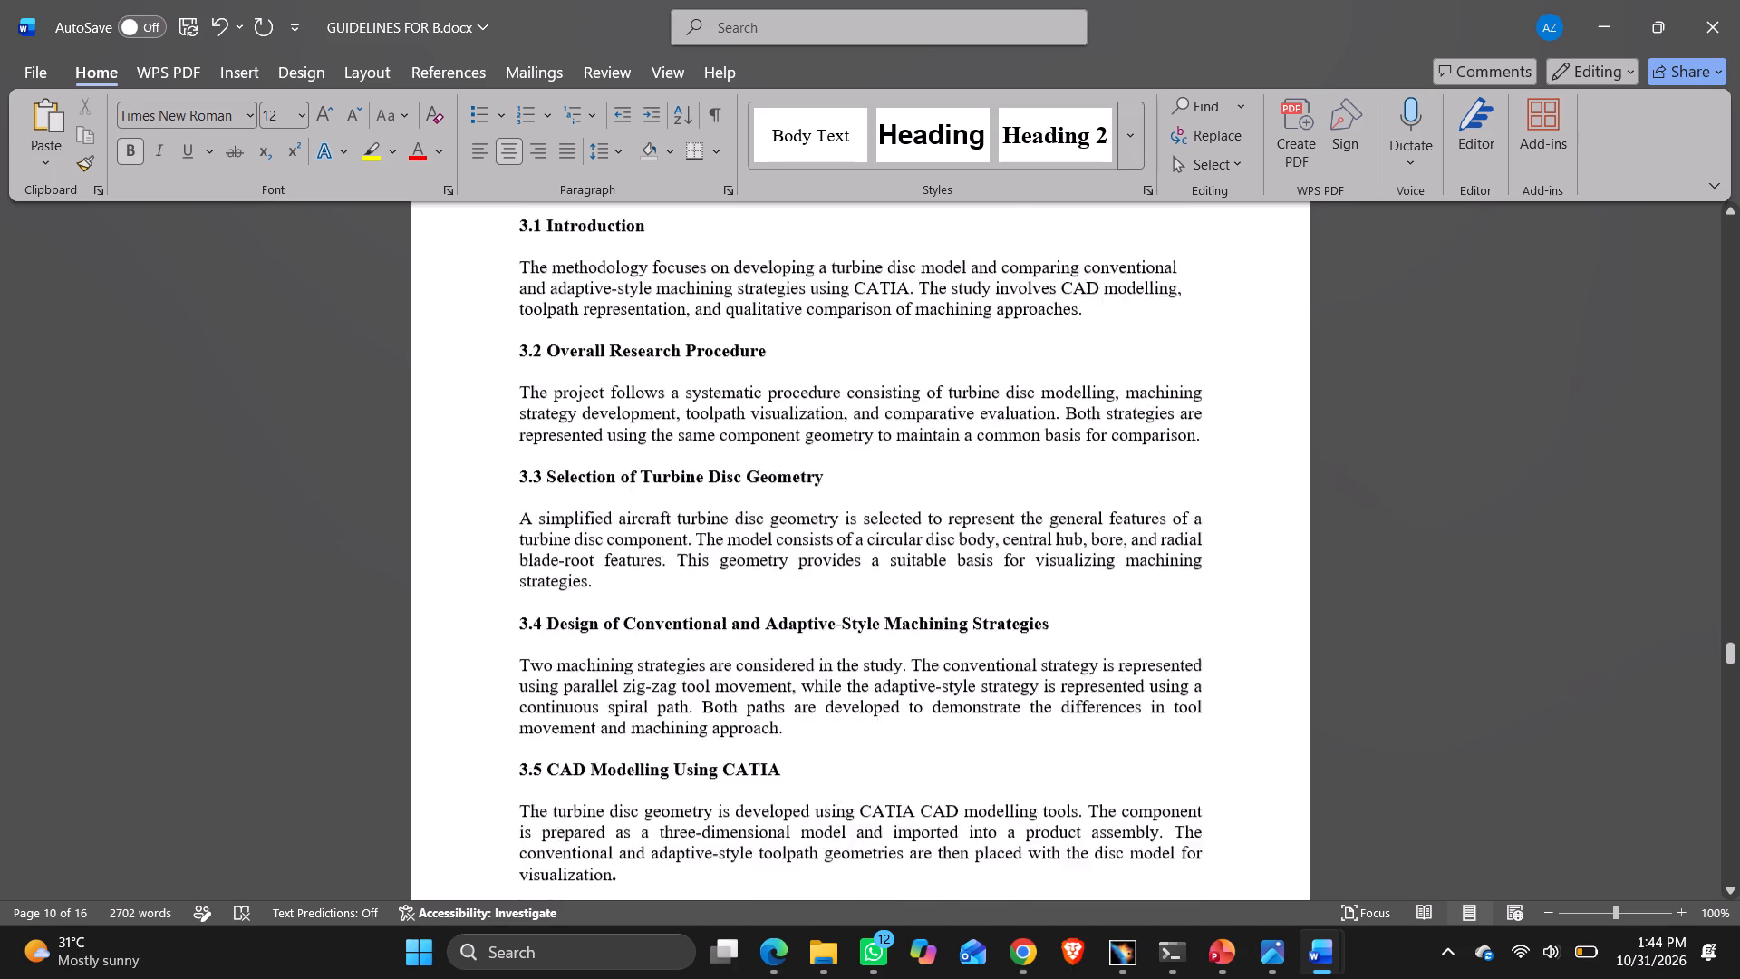
{"action": "scroll", "coordinate": [848, 521], "scroll_direction": "down", "scroll_amount": 7}
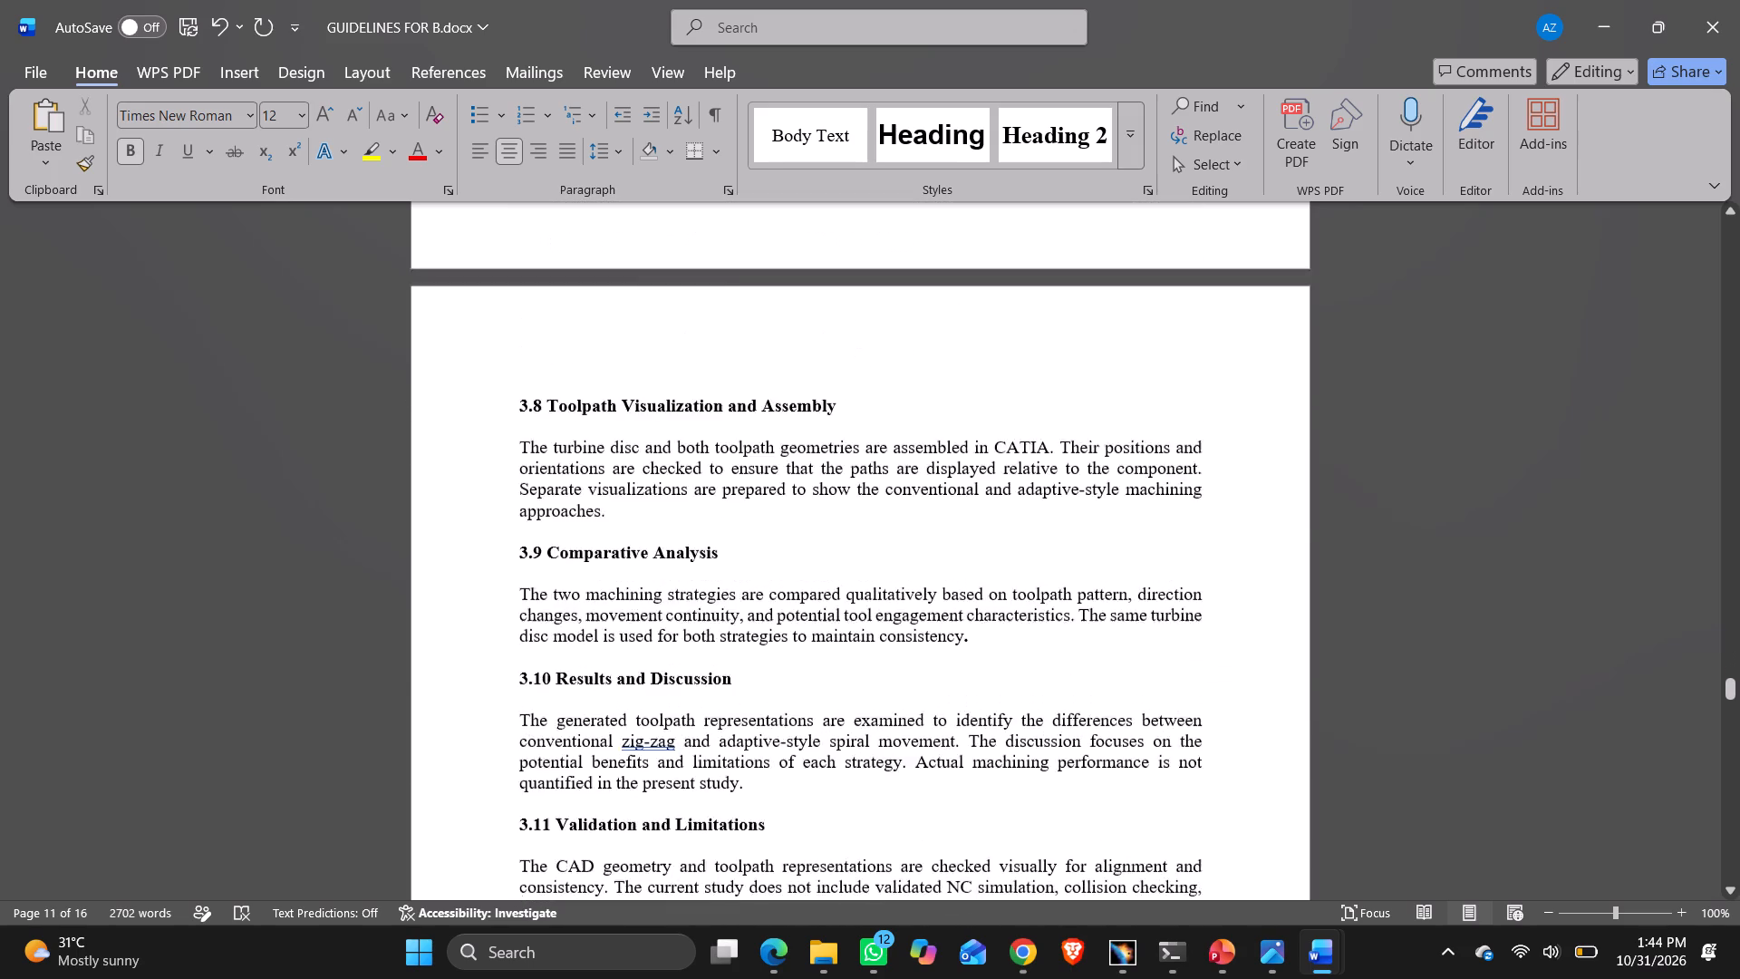
{"action": "scroll", "coordinate": [848, 521], "scroll_direction": "down", "scroll_amount": 3}
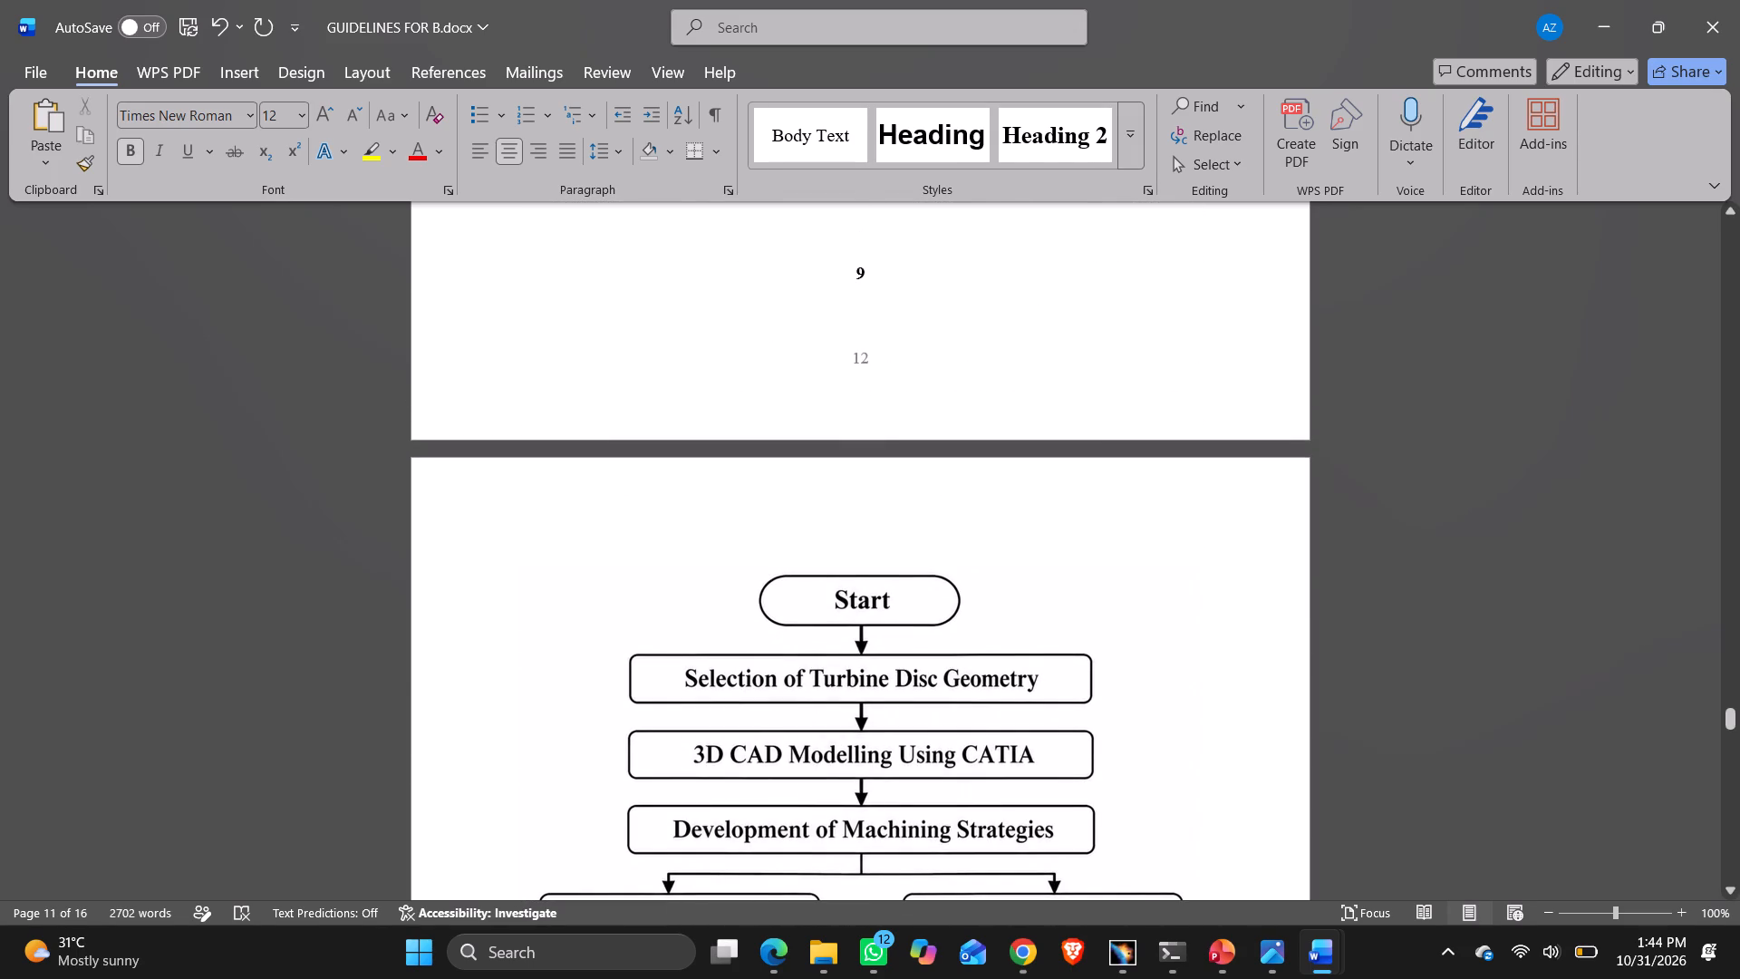
{"action": "left_click_drag", "start_coordinate": [865, 267], "coordinate": [850, 273]}
{"action": "key", "text": "BackSpace"}
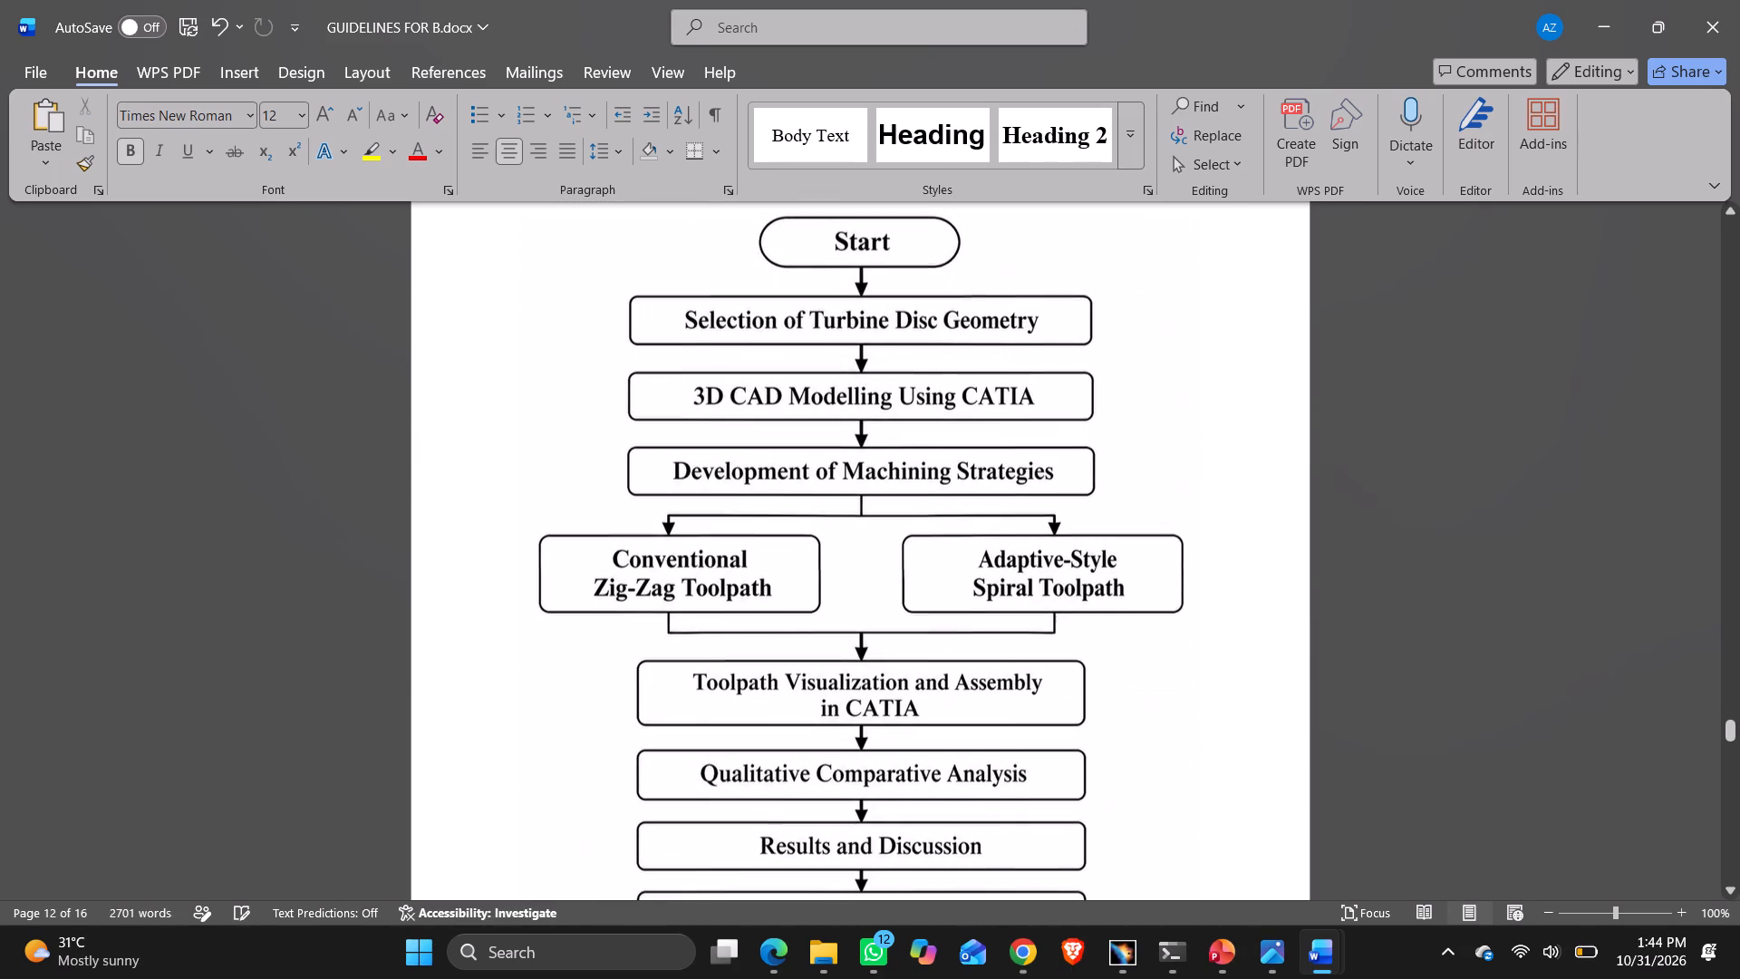
Delete the manually typed number 10 below the Fig 3.1 caption and push the Chapter IV heading back onto the next page.
{"action": "scroll", "coordinate": [850, 273], "scroll_direction": "up", "scroll_amount": 2}
{"action": "scroll", "coordinate": [850, 273], "scroll_direction": "right", "scroll_amount": 1}
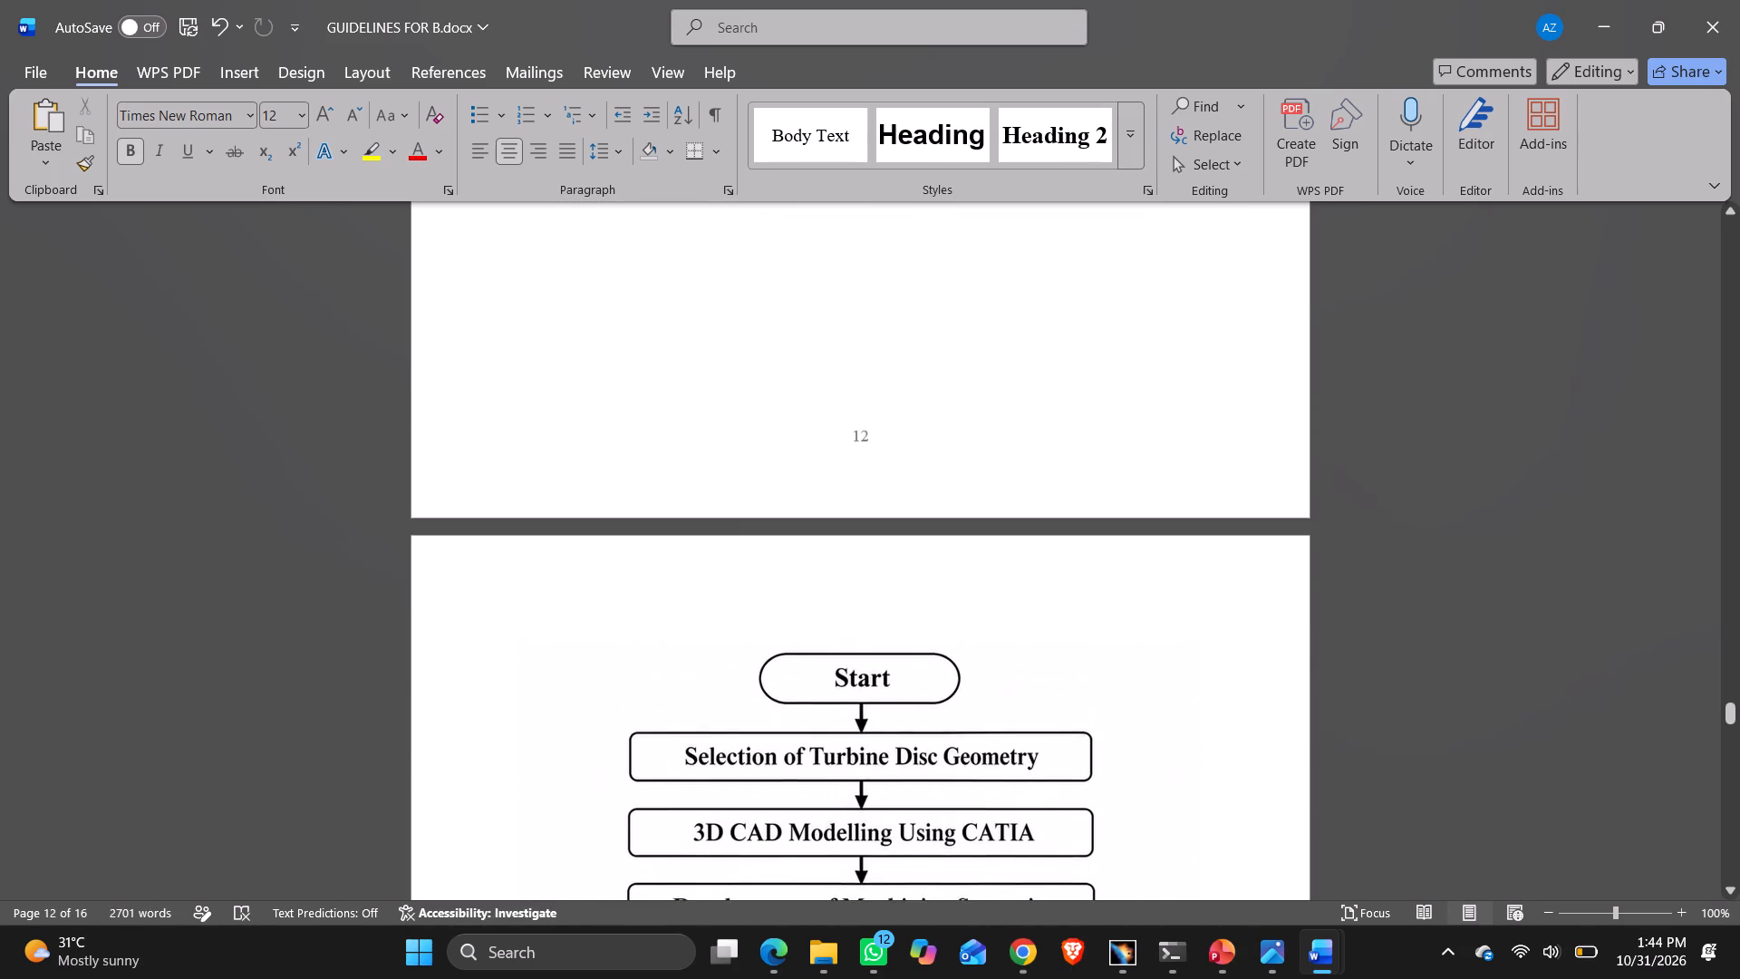
{"action": "scroll", "coordinate": [850, 273], "scroll_direction": "right", "scroll_amount": 1}
{"action": "scroll", "coordinate": [850, 273], "scroll_direction": "down", "scroll_amount": 3}
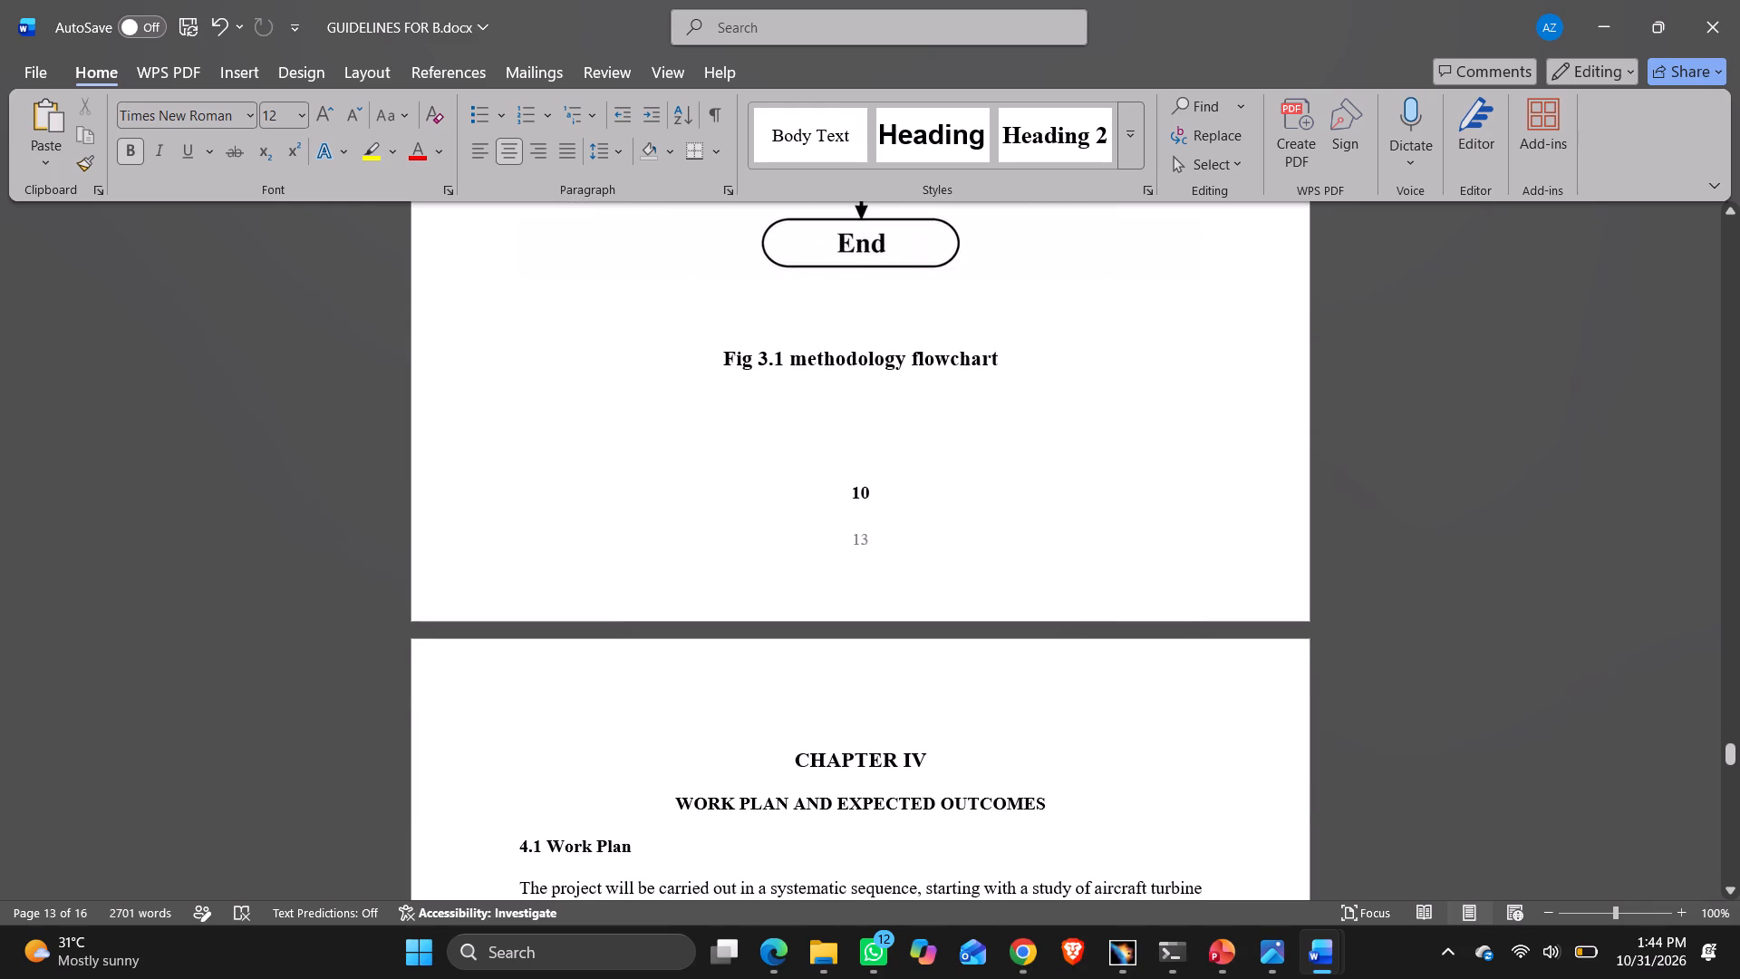
{"action": "left_click_drag", "start_coordinate": [870, 491], "coordinate": [814, 495]}
{"action": "key", "text": "BackSpace"}
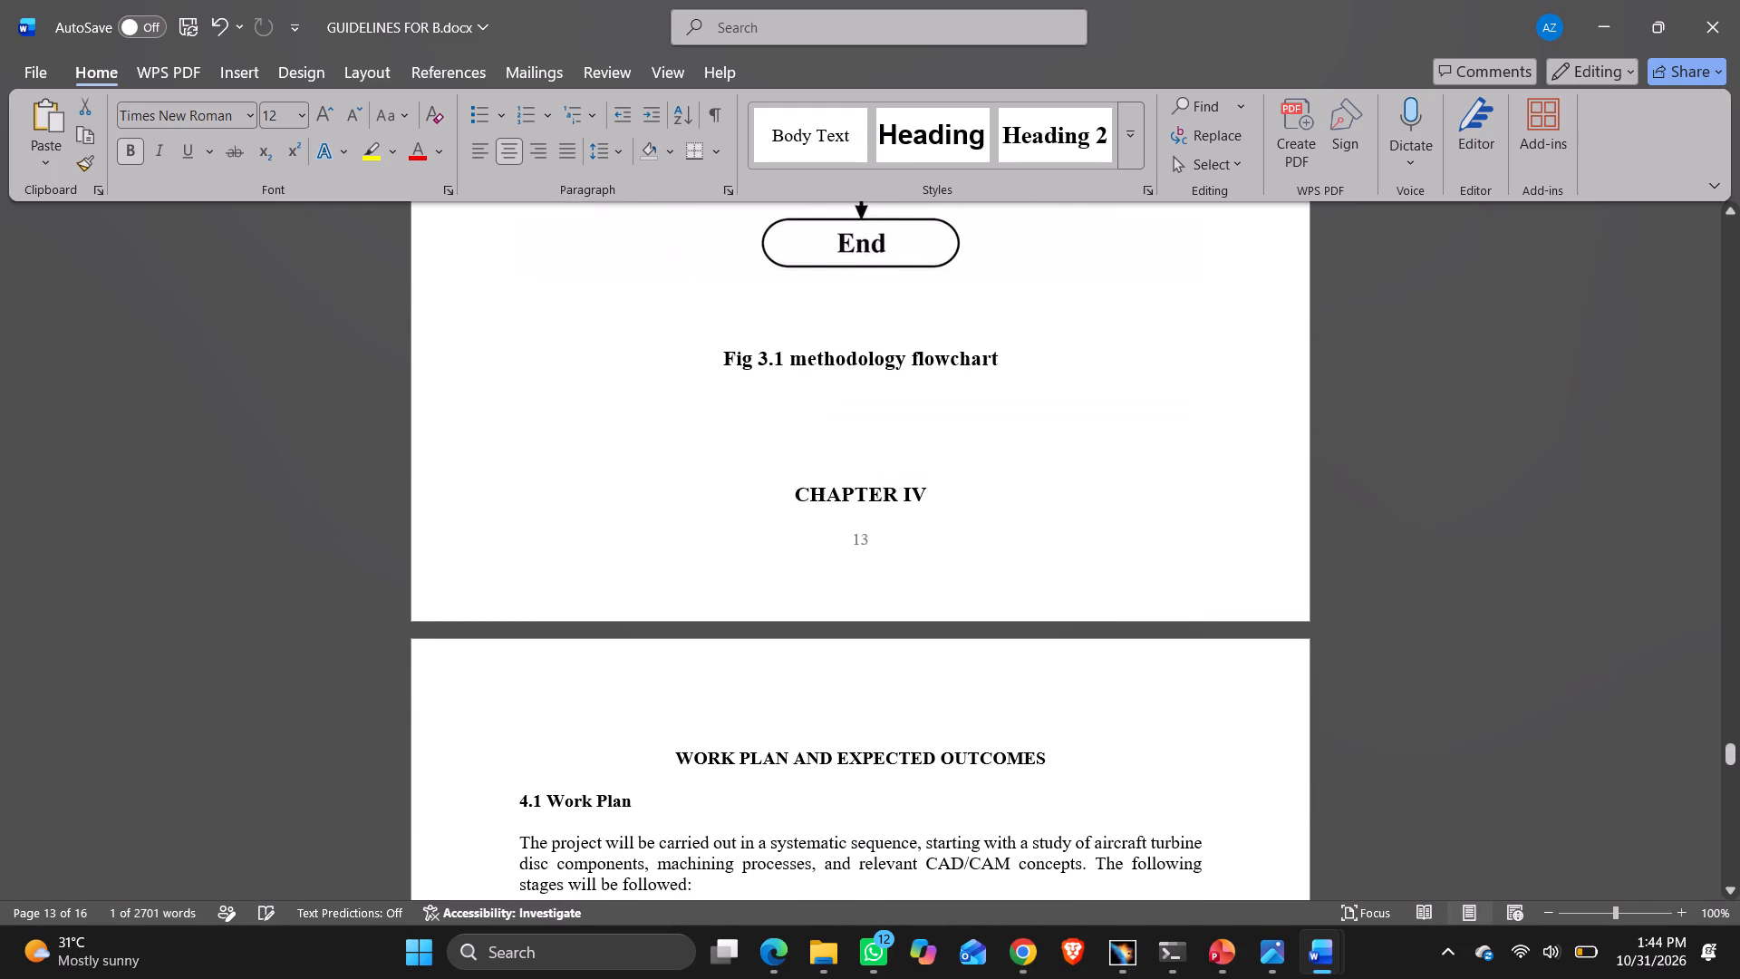
{"action": "key", "text": "Return"}
{"action": "scroll", "coordinate": [814, 495], "scroll_direction": "down", "scroll_amount": 3}
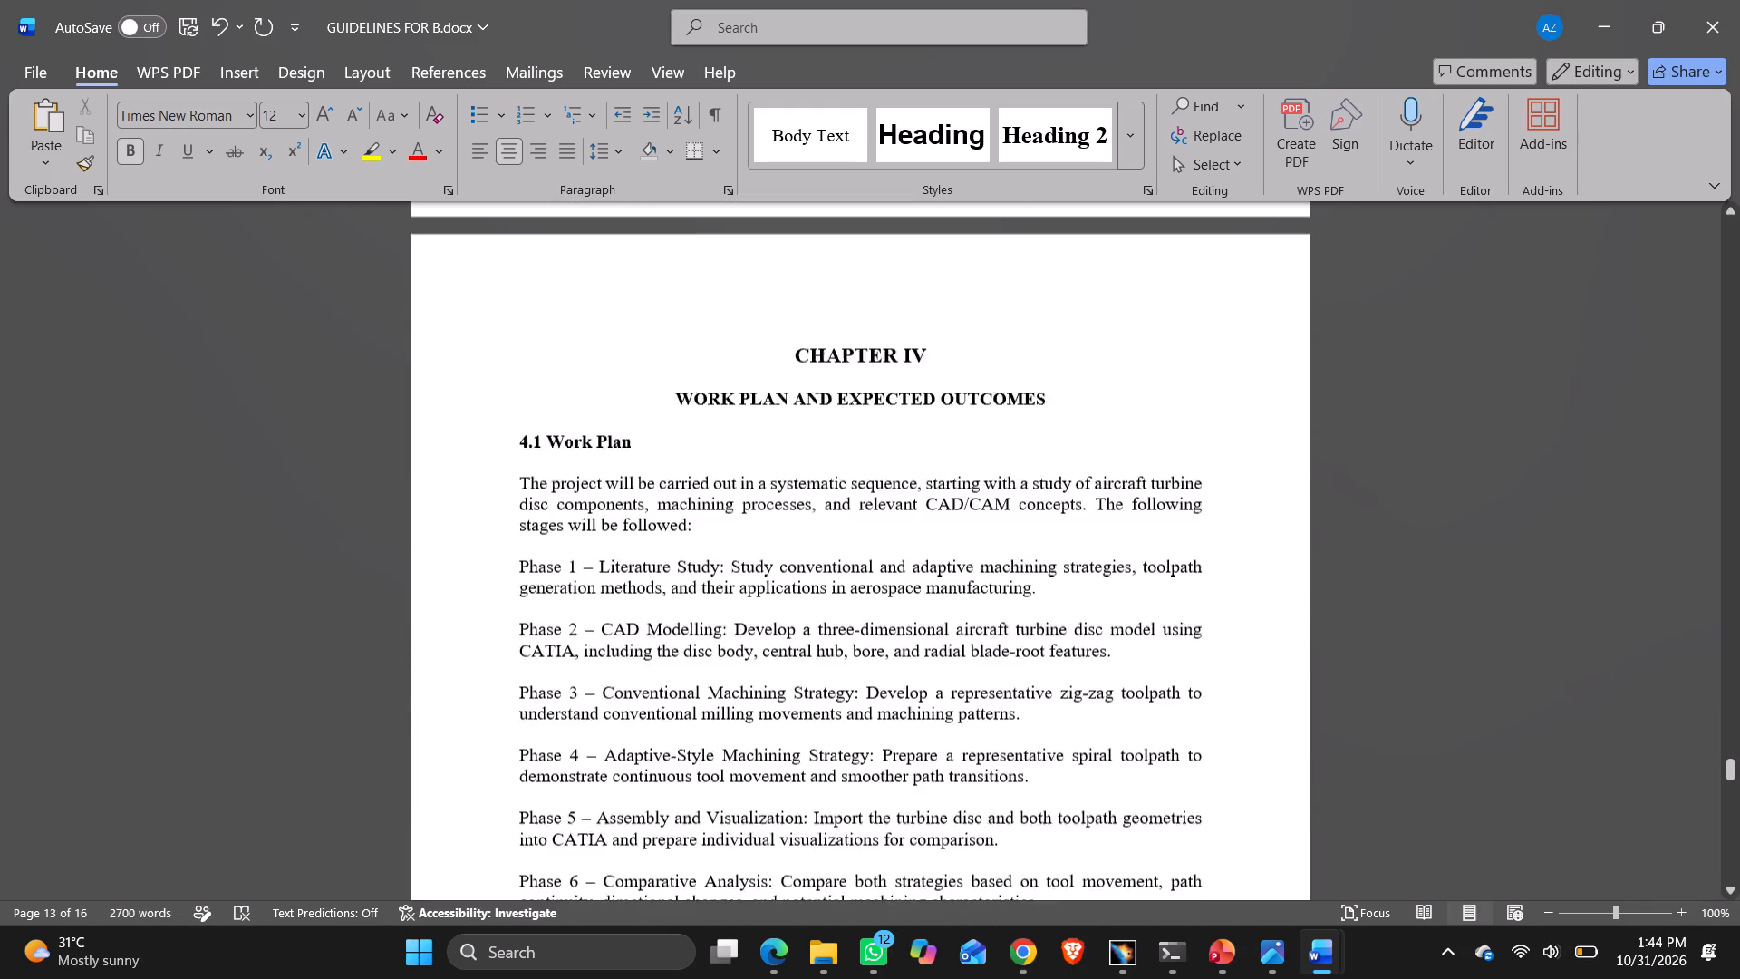
Delete the manually typed number 11 below section 4.2 Expected Outcomes and push the Chapter V heading back onto the next page.
{"action": "scroll", "coordinate": [814, 495], "scroll_direction": "down", "scroll_amount": 6}
{"action": "scroll", "coordinate": [814, 495], "scroll_direction": "up", "scroll_amount": 1}
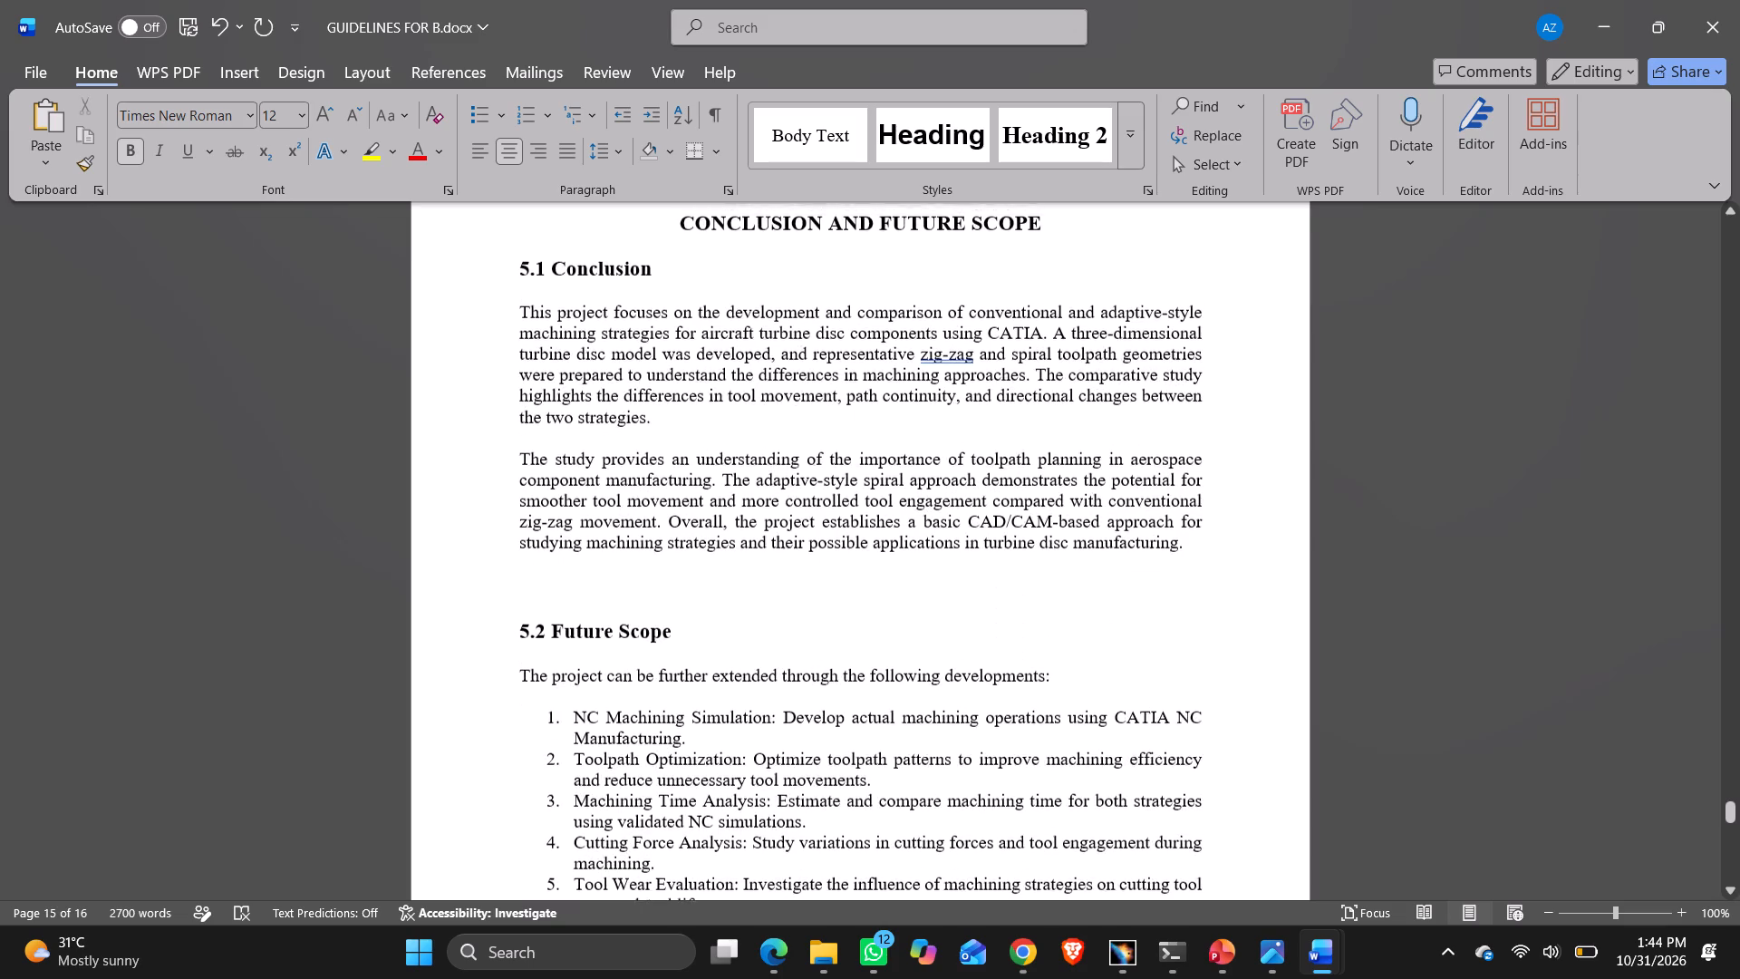
{"action": "scroll", "coordinate": [814, 495], "scroll_direction": "up", "scroll_amount": 1}
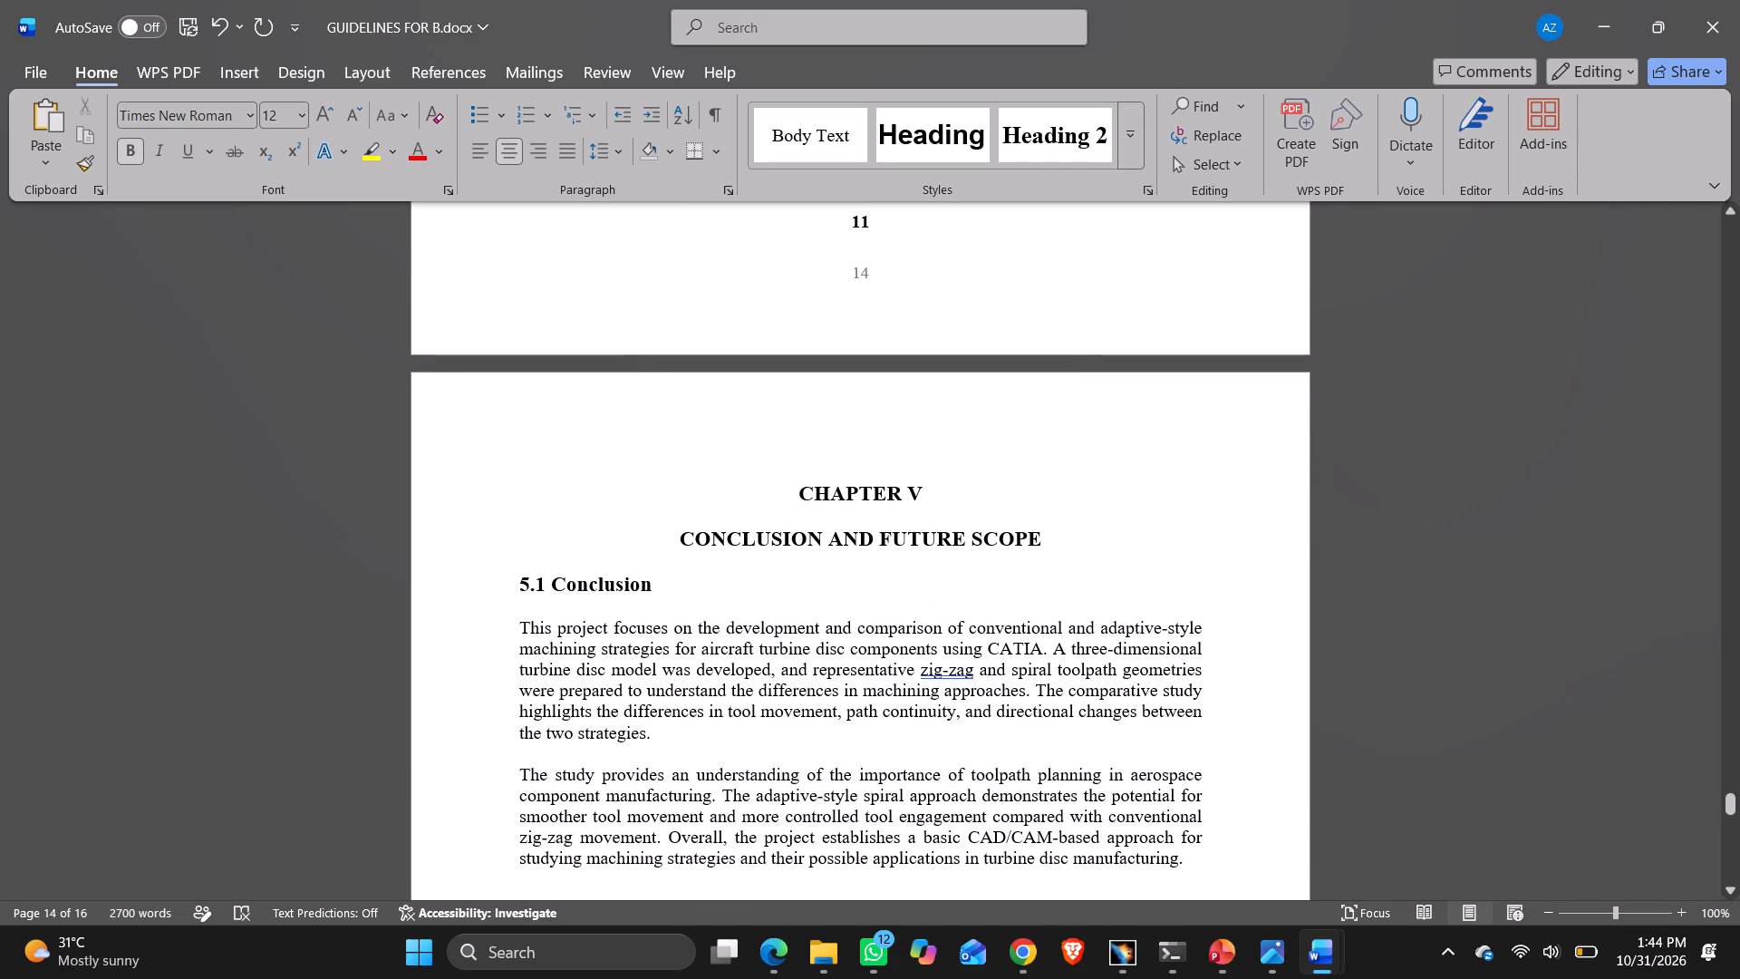
{"action": "left_click_drag", "start_coordinate": [868, 227], "coordinate": [848, 228]}
{"action": "key", "text": "BackSpace"}
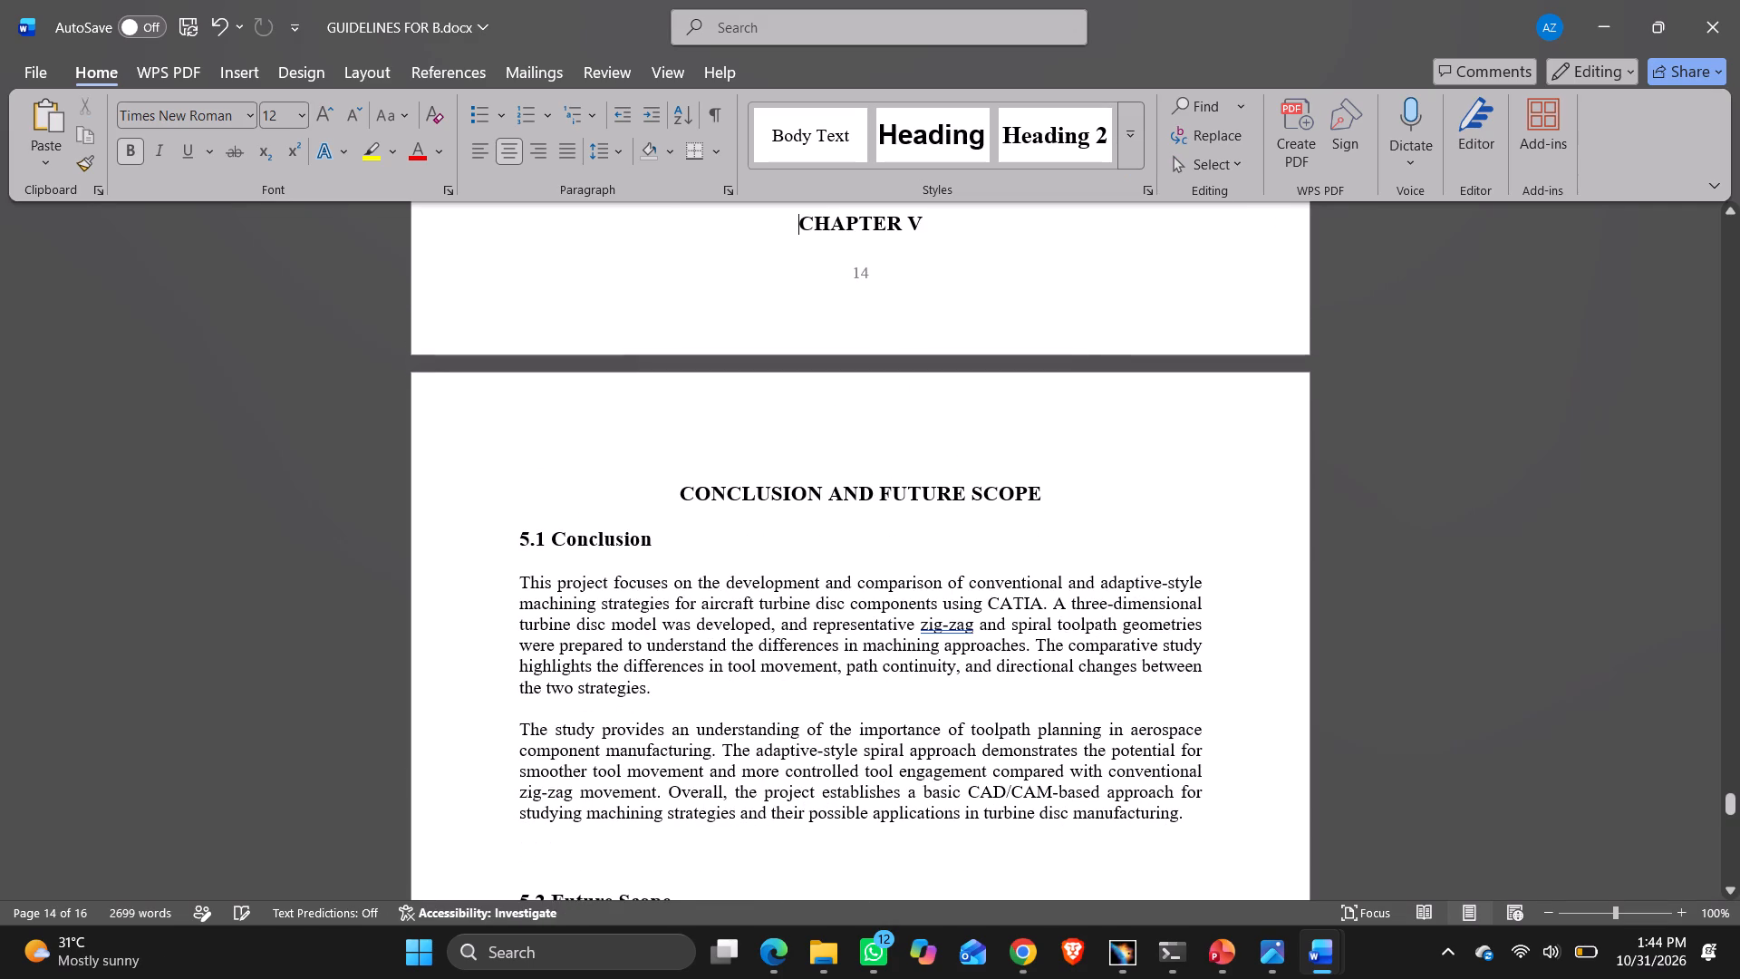
{"action": "key", "text": "Return"}
Delete the manually typed number 12 below the section 5.2 Future Scope list and push the References heading back onto the next page.
{"action": "scroll", "coordinate": [848, 228], "scroll_direction": "down", "scroll_amount": 3}
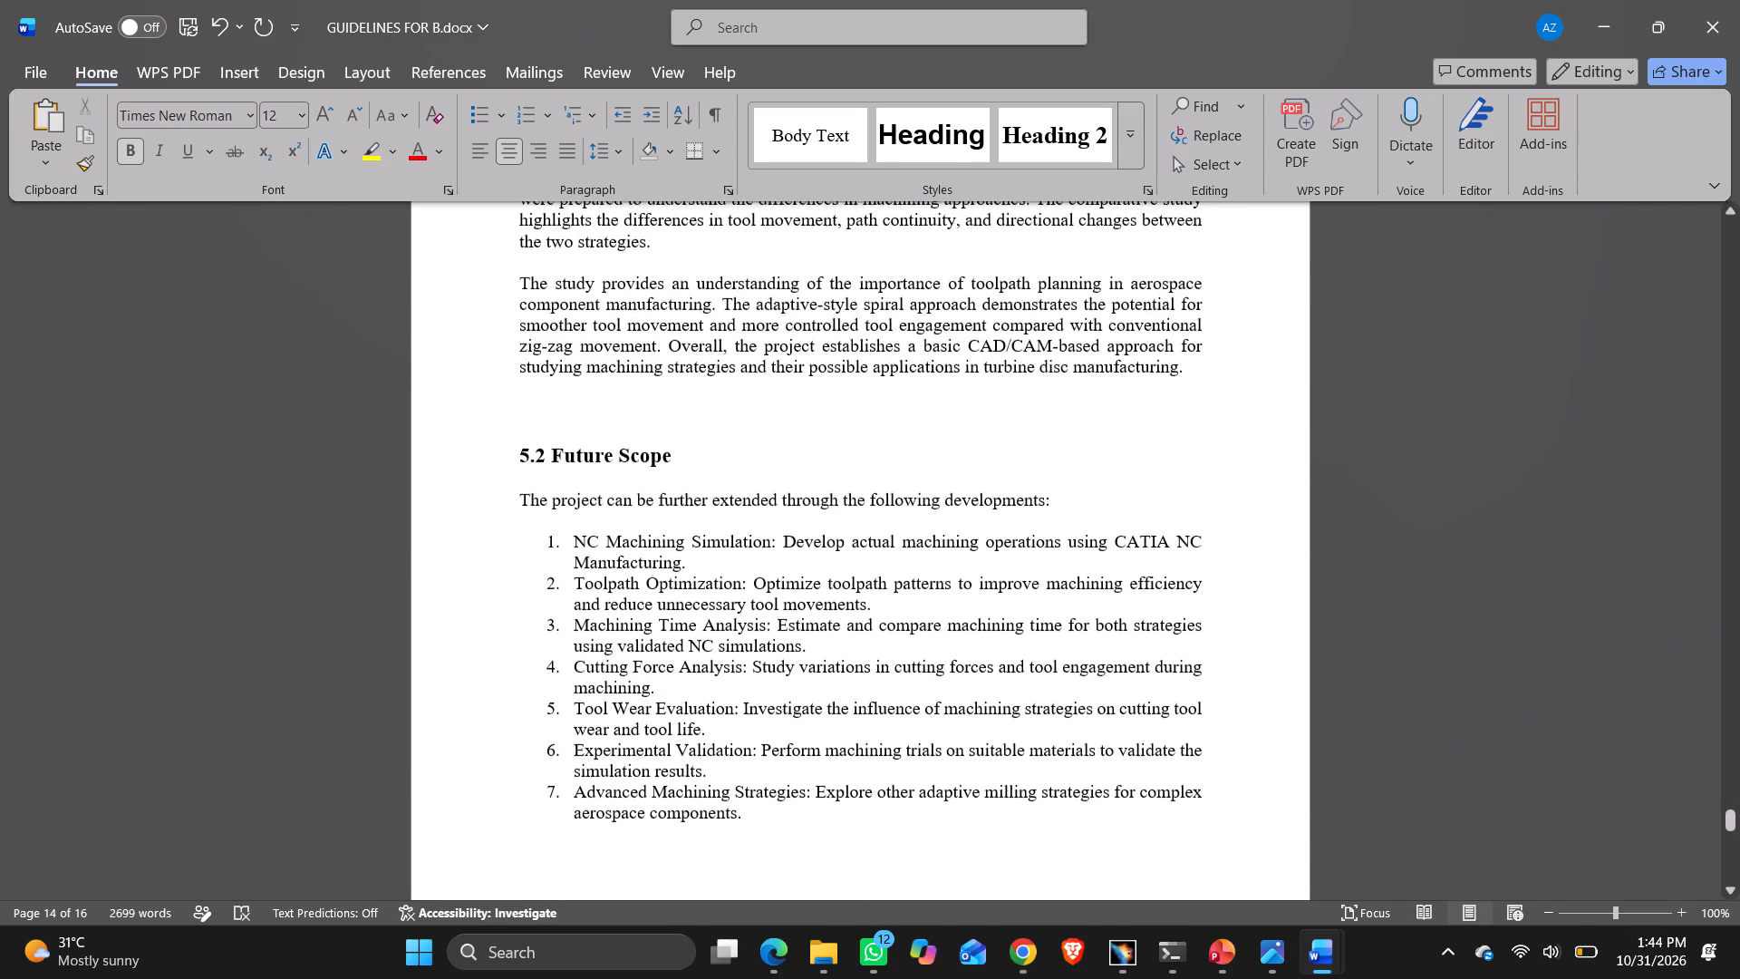
{"action": "scroll", "coordinate": [848, 228], "scroll_direction": "down", "scroll_amount": 2}
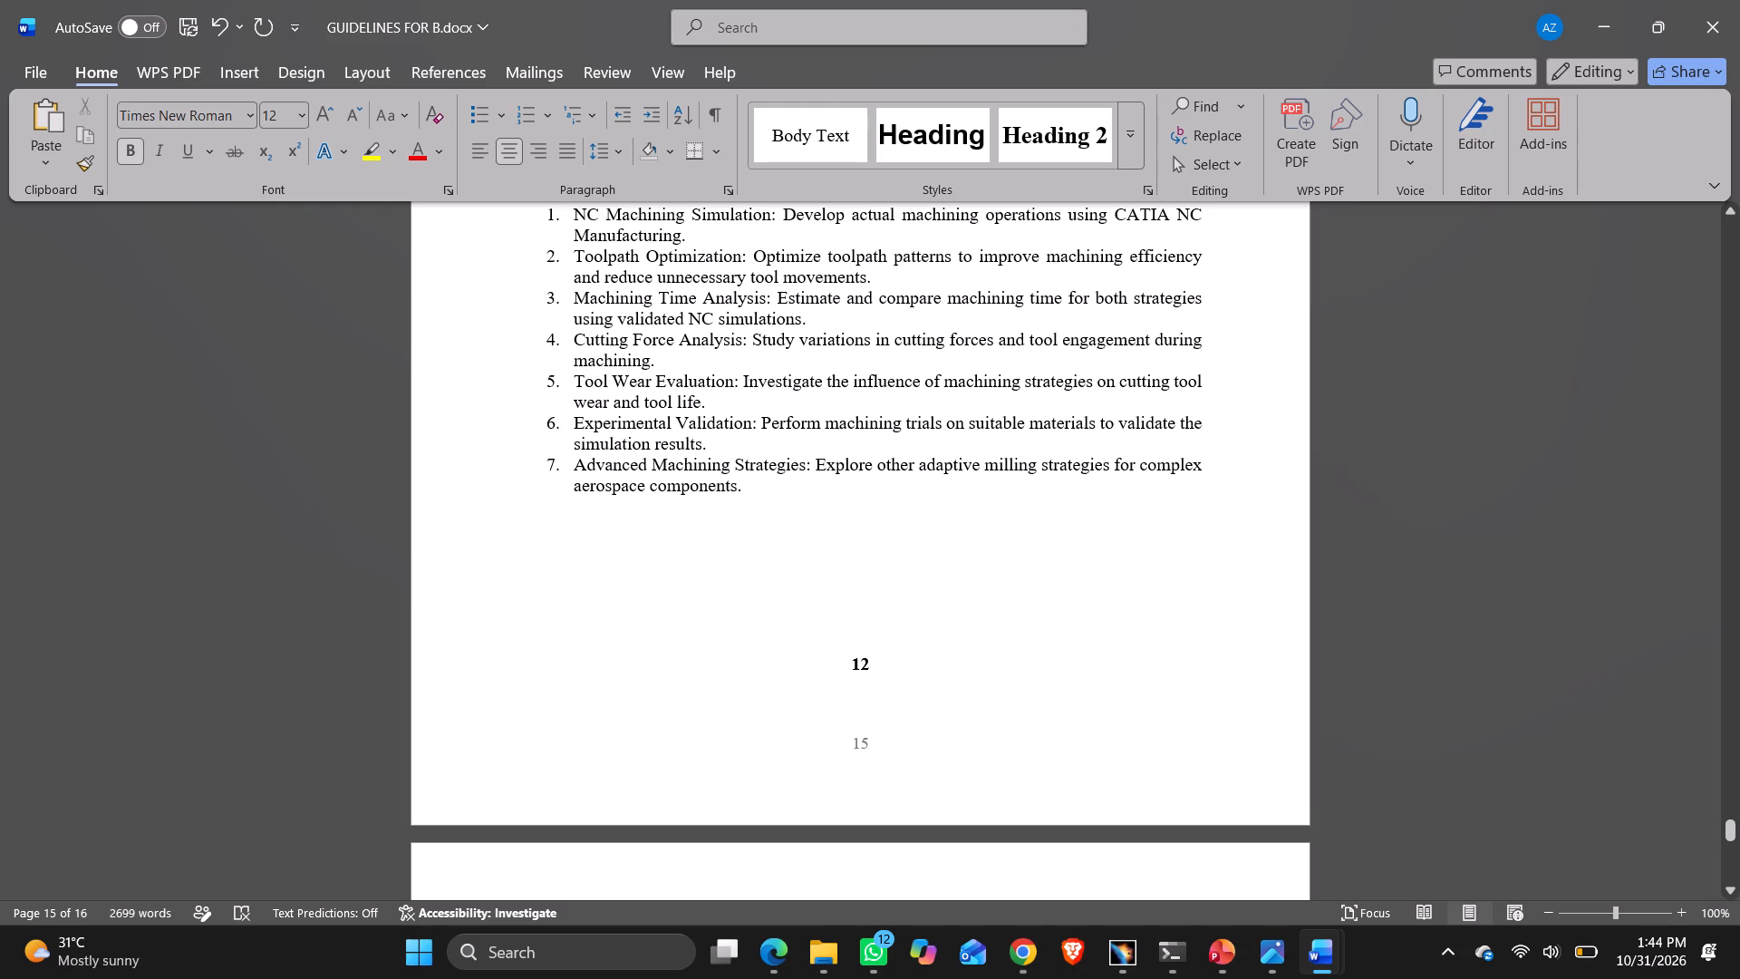
{"action": "left_click_drag", "start_coordinate": [873, 664], "coordinate": [826, 672]}
{"action": "key", "text": "BackSpace"}
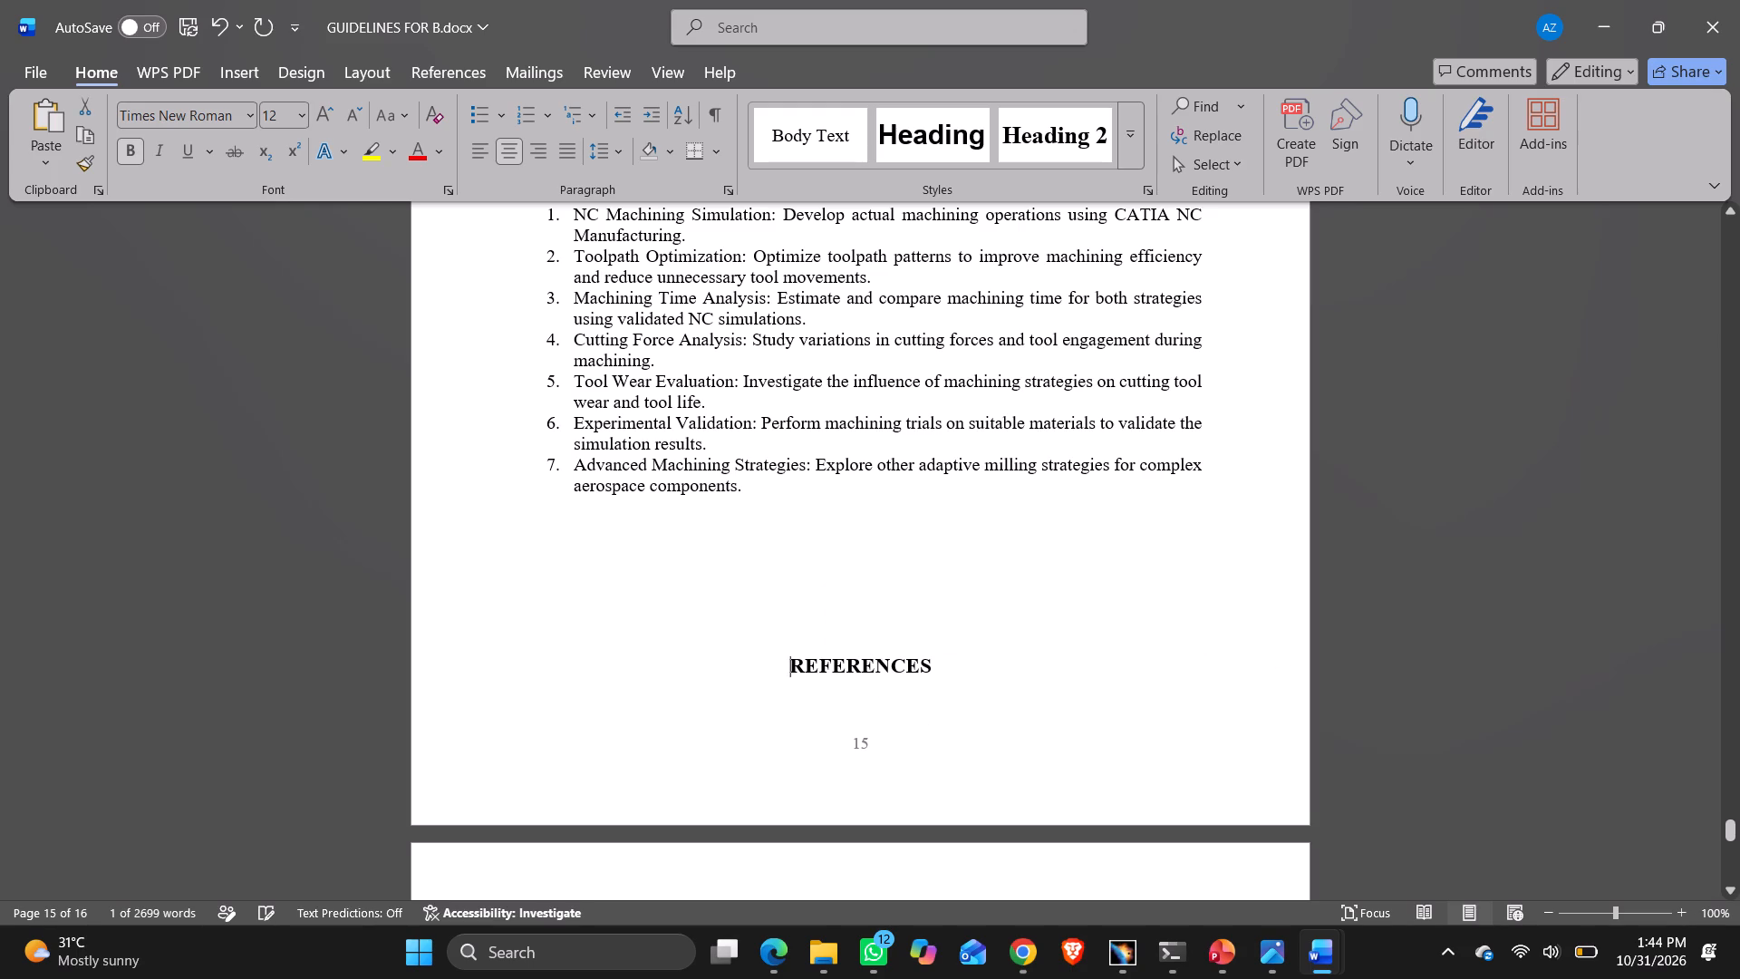
{"action": "key", "text": "Return"}
Delete the manually typed number 13 below the last entry on the References page.
{"action": "scroll", "coordinate": [826, 672], "scroll_direction": "down", "scroll_amount": 4}
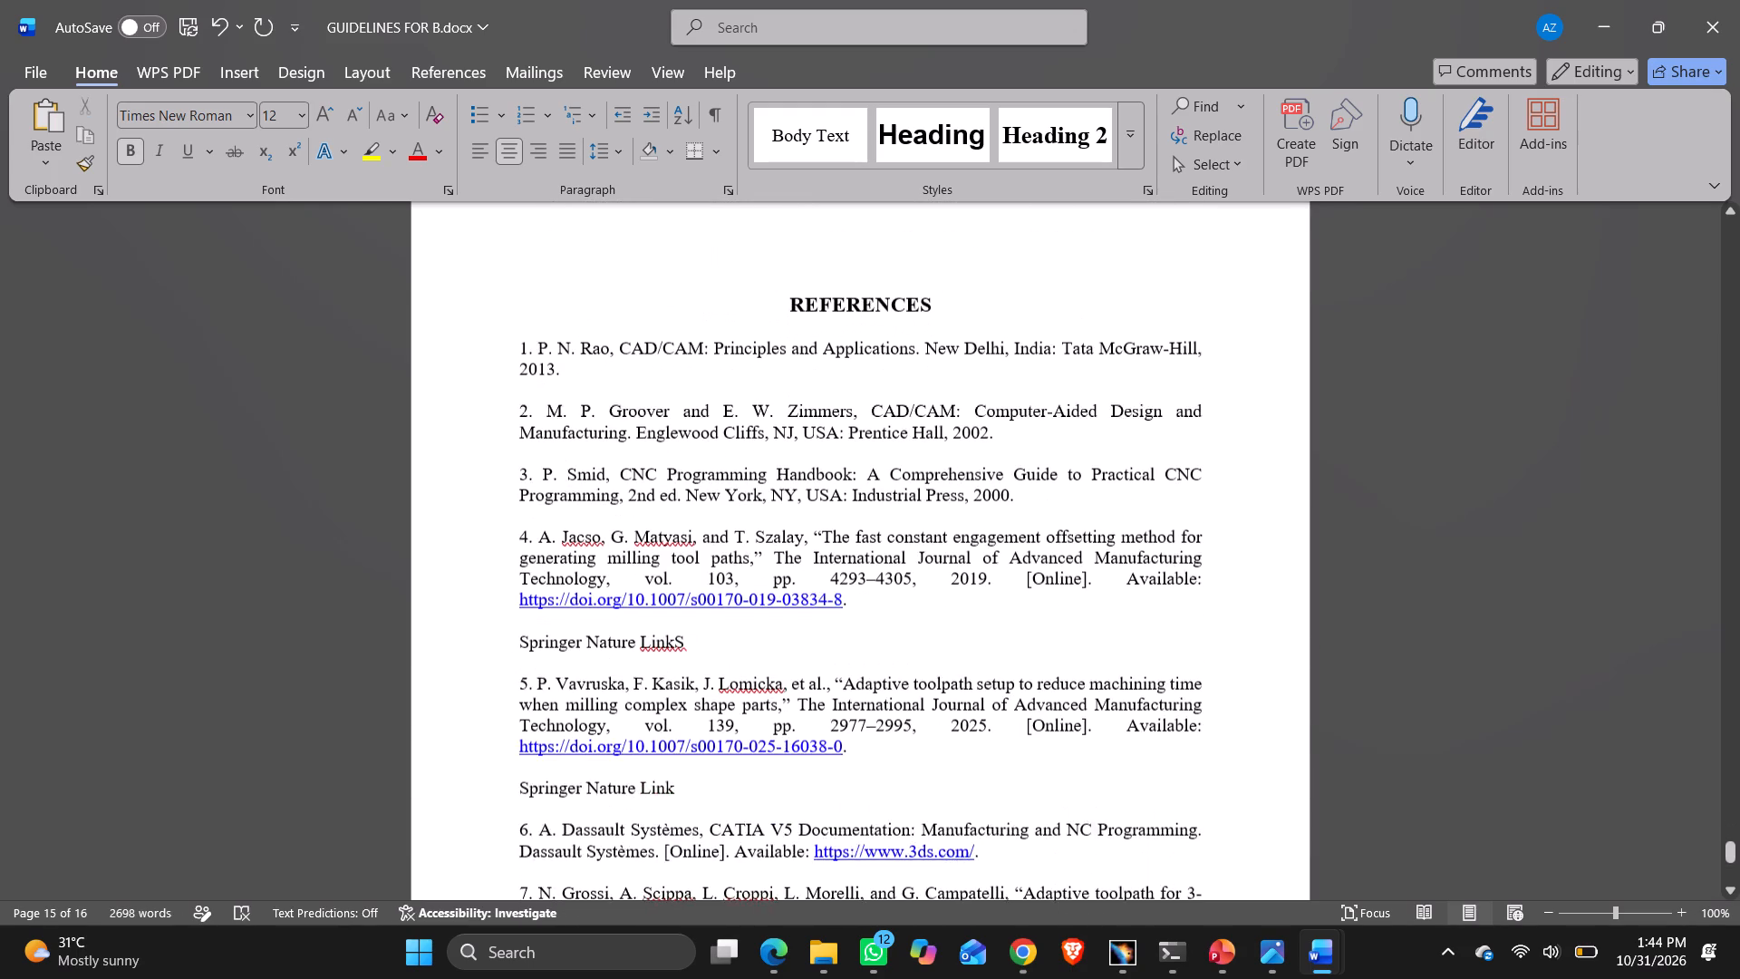
{"action": "scroll", "coordinate": [826, 672], "scroll_direction": "down", "scroll_amount": 3}
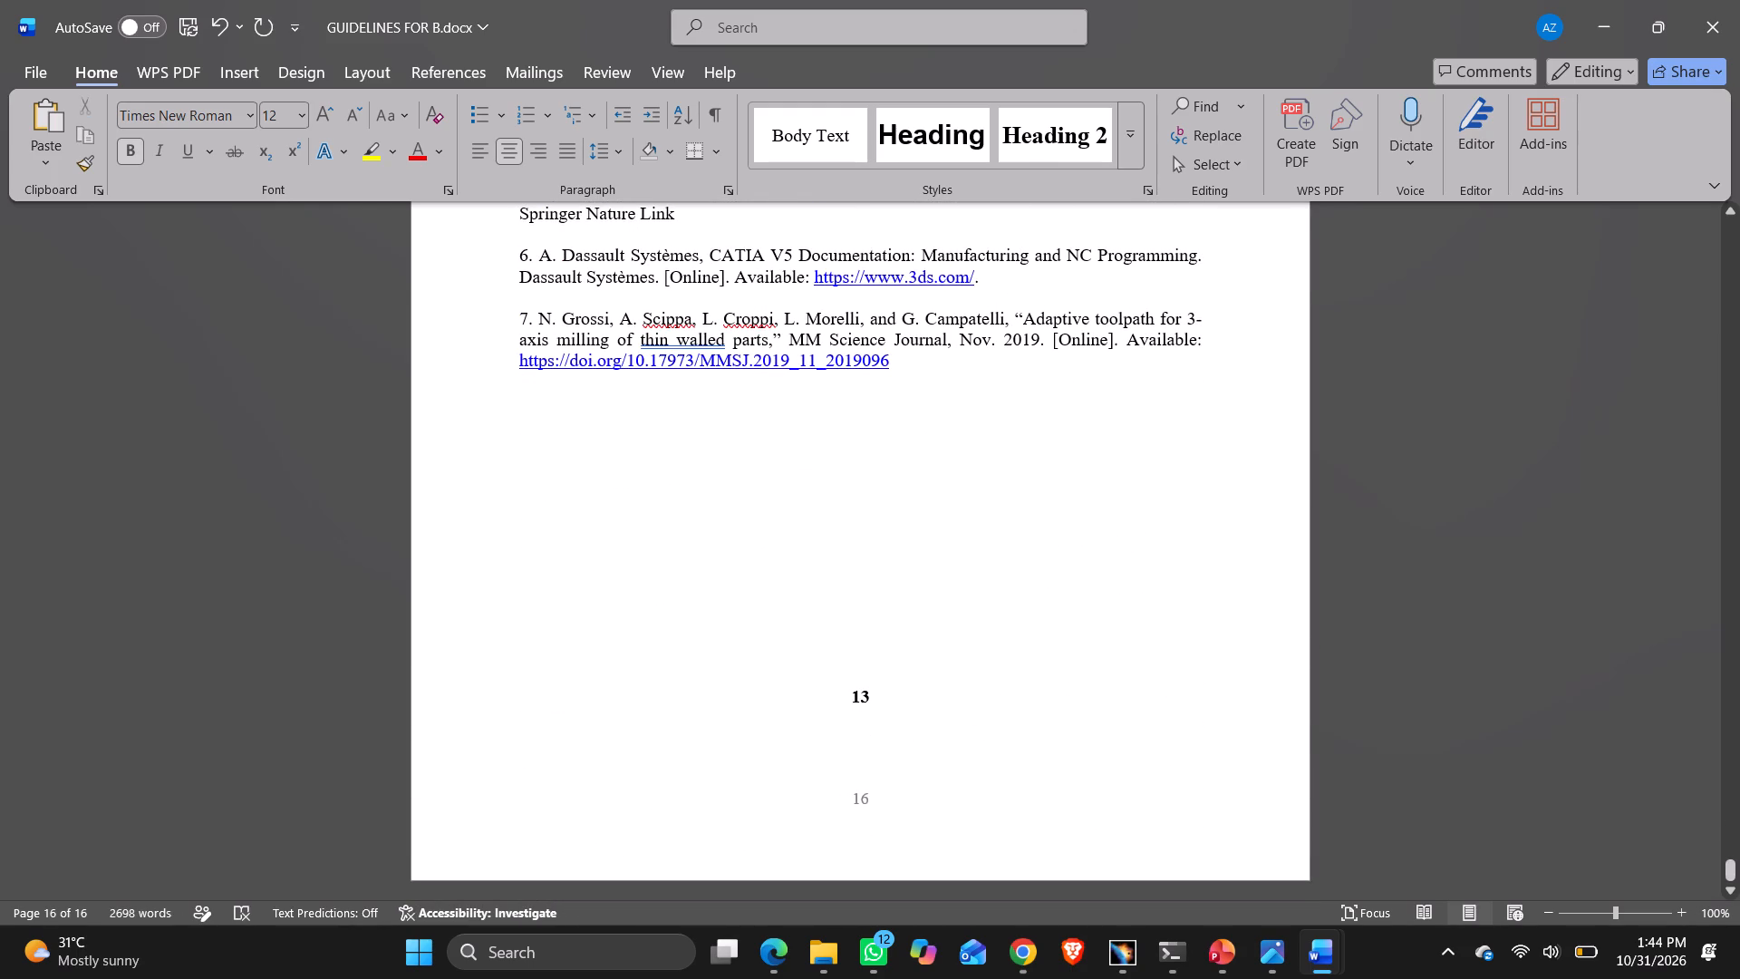
{"action": "left_click_drag", "start_coordinate": [874, 696], "coordinate": [841, 701]}
{"action": "key", "text": "BackSpace"}
Review the pages from the References back to the Contents and Abstract, checking the footer numbers against the contents list.
{"action": "scroll", "coordinate": [841, 701], "scroll_direction": "up", "scroll_amount": 10}
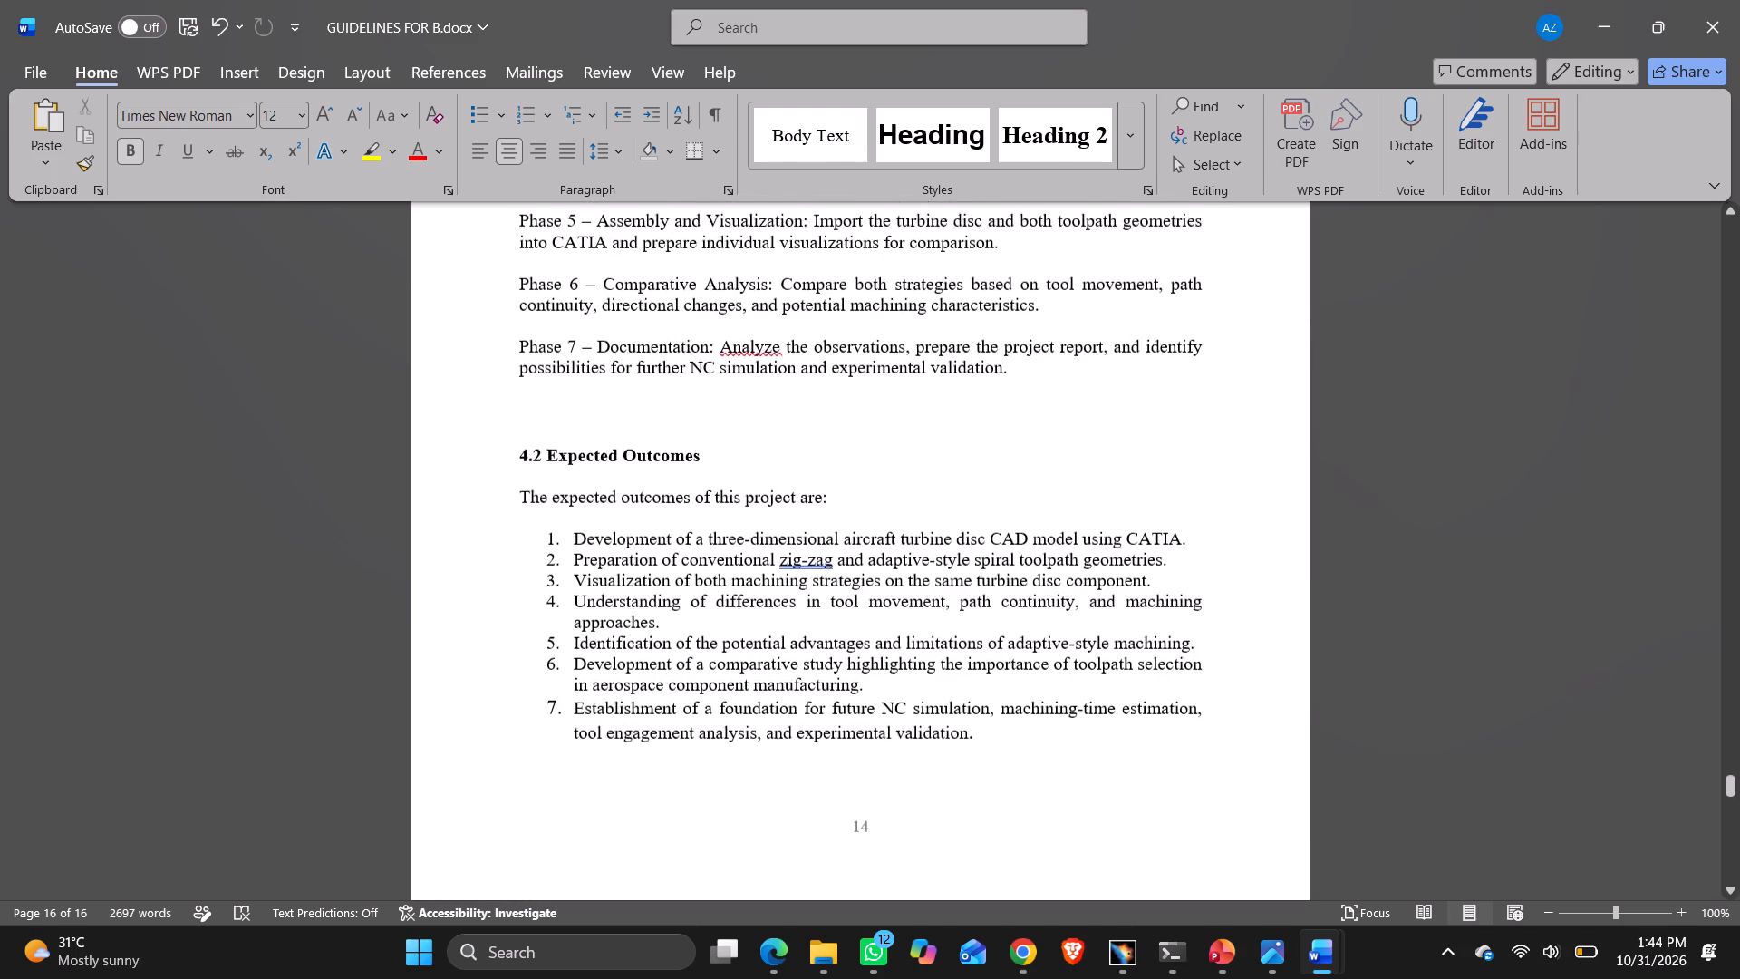
{"action": "scroll", "coordinate": [841, 701], "scroll_direction": "up", "scroll_amount": 7}
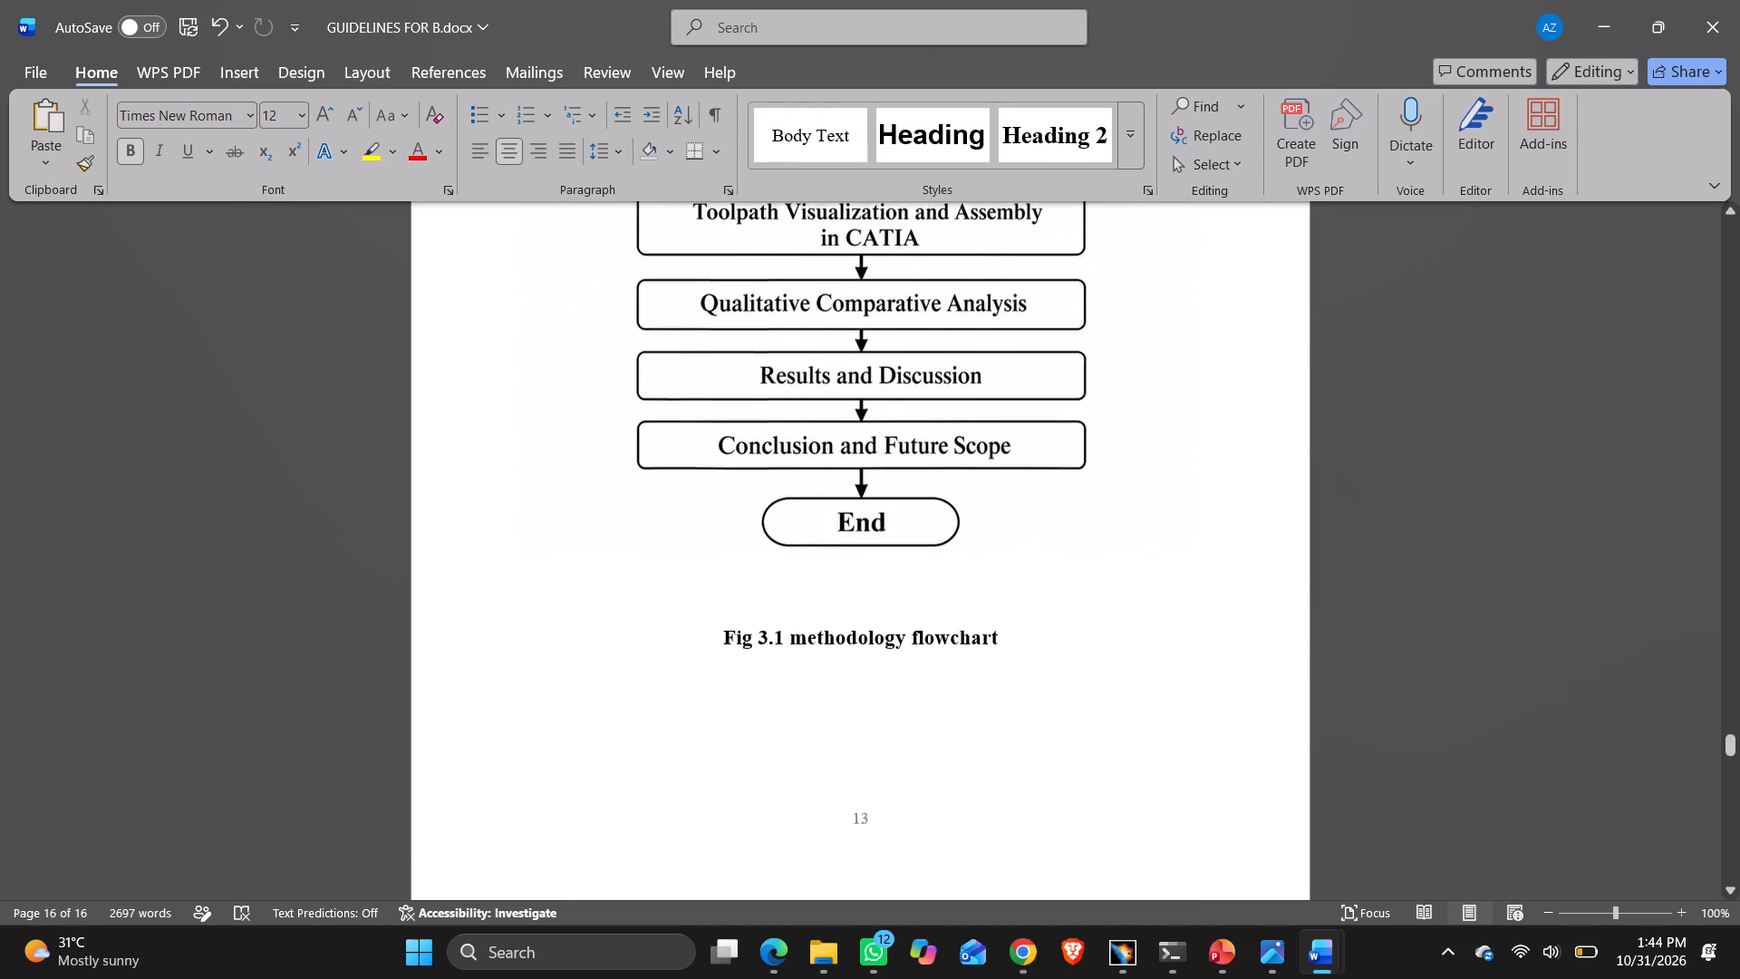
{"action": "scroll", "coordinate": [841, 701], "scroll_direction": "up", "scroll_amount": 6}
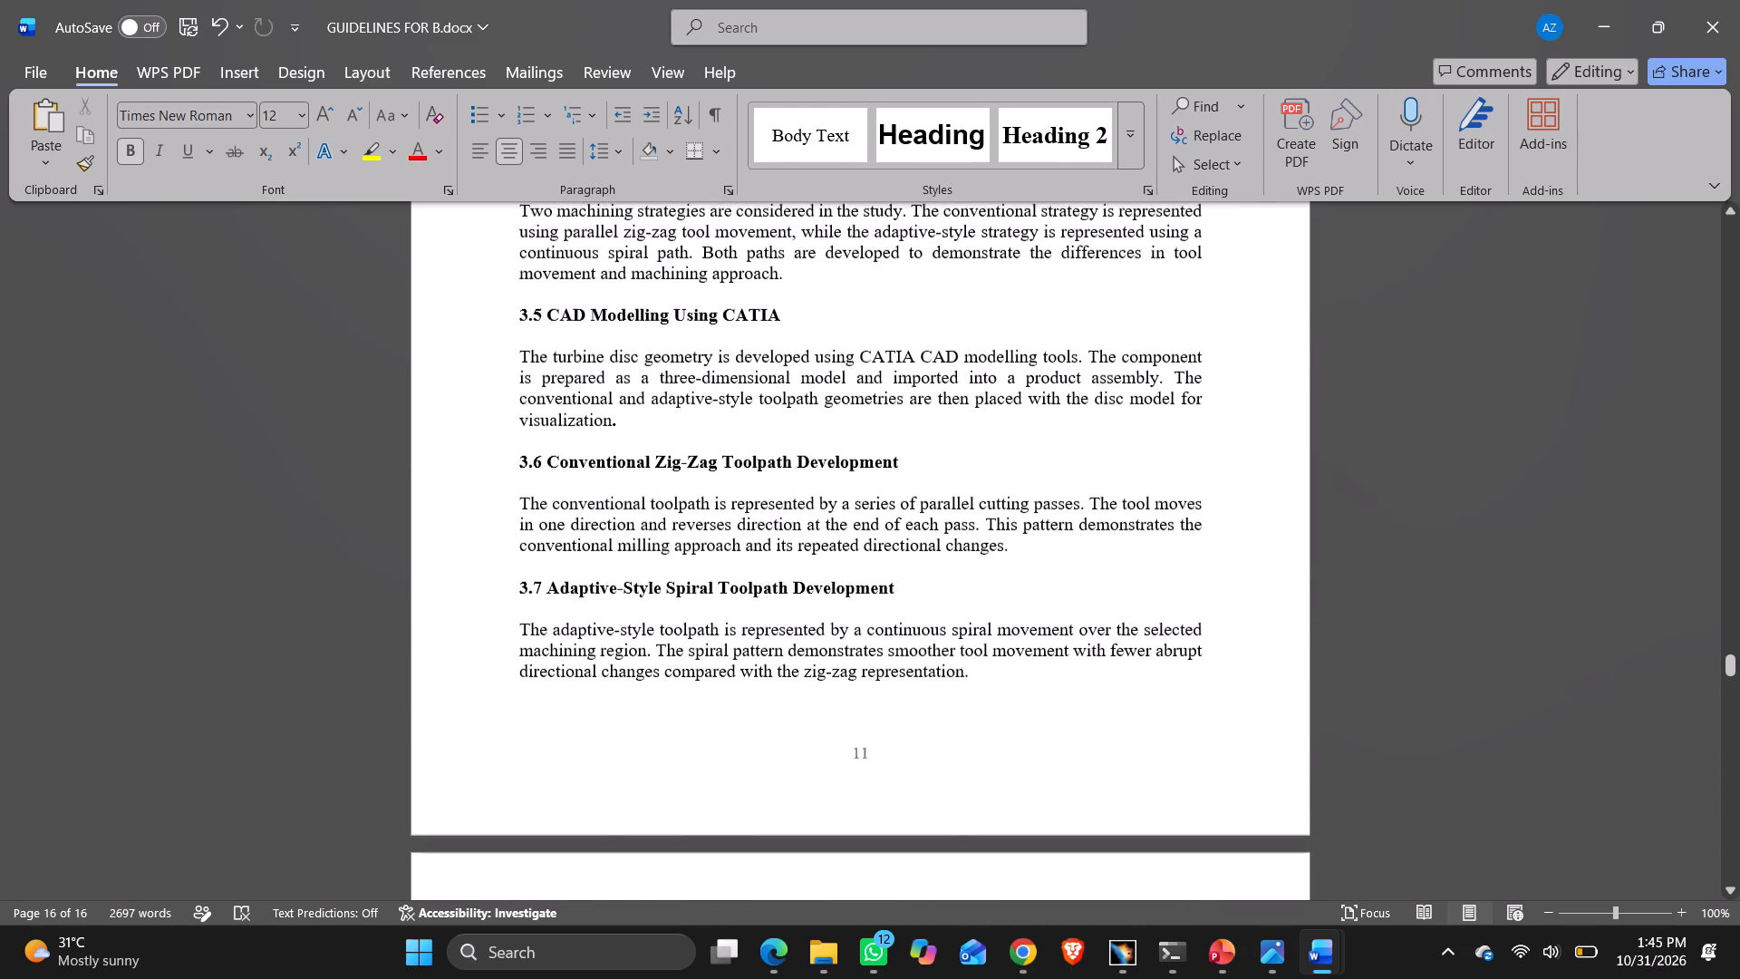
{"action": "scroll", "coordinate": [841, 701], "scroll_direction": "up", "scroll_amount": 5}
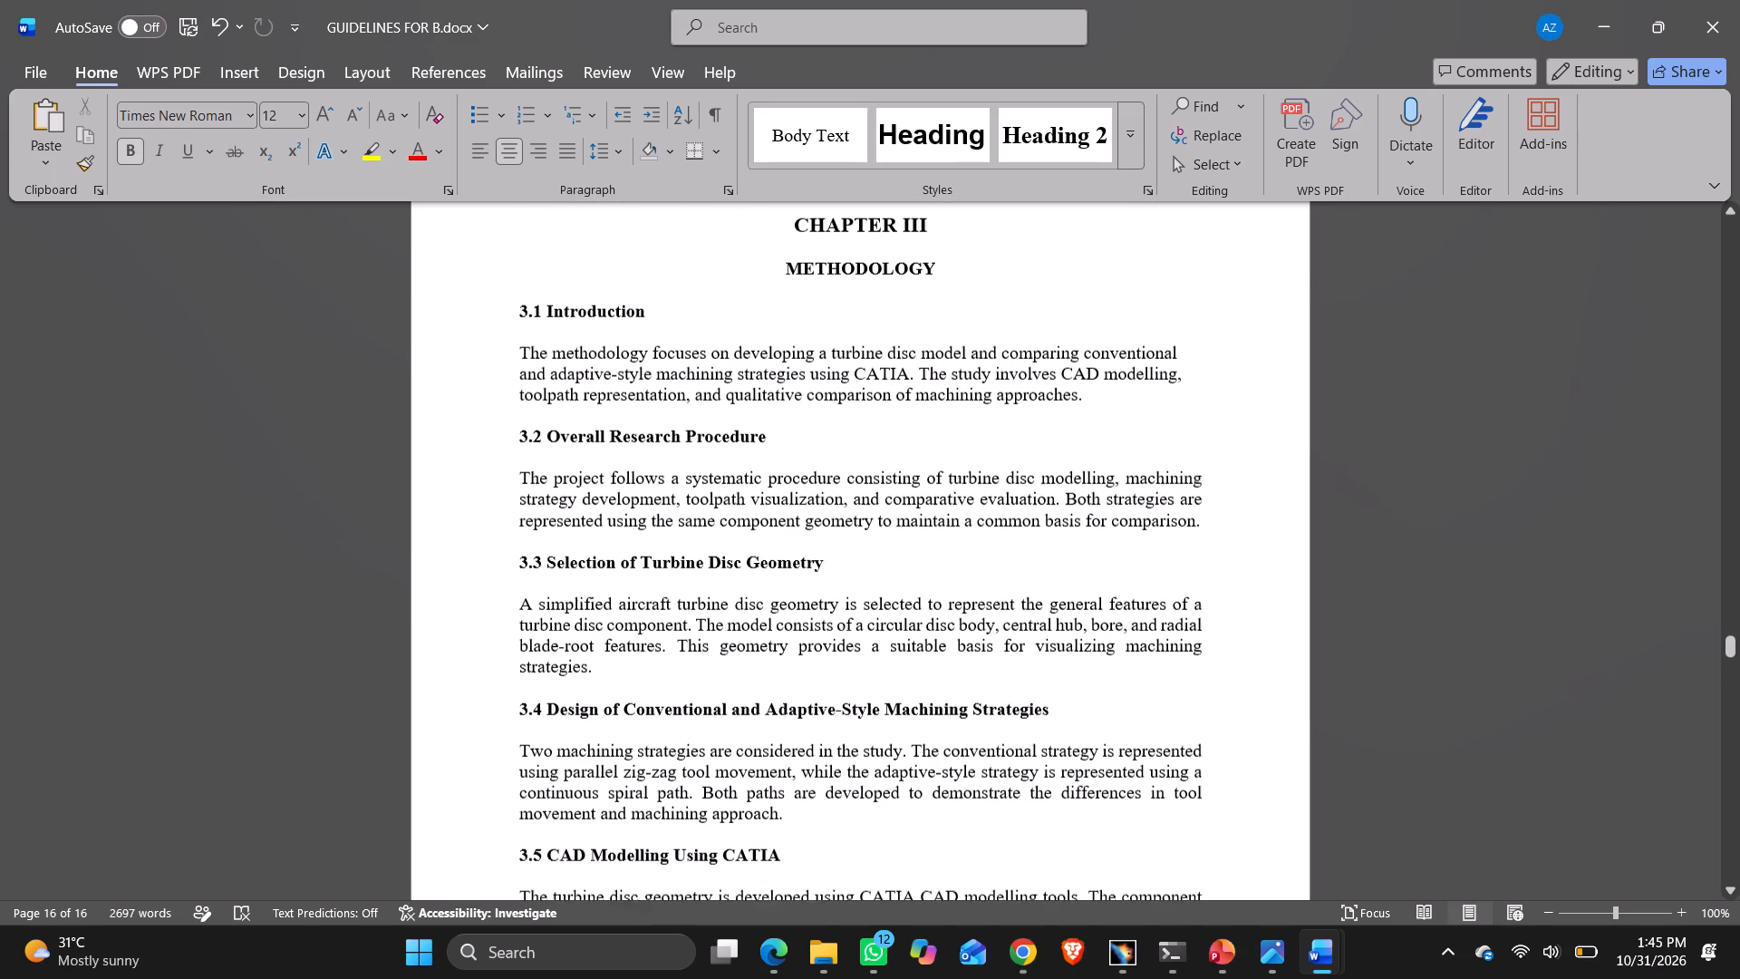
{"action": "scroll", "coordinate": [841, 701], "scroll_direction": "up", "scroll_amount": 5}
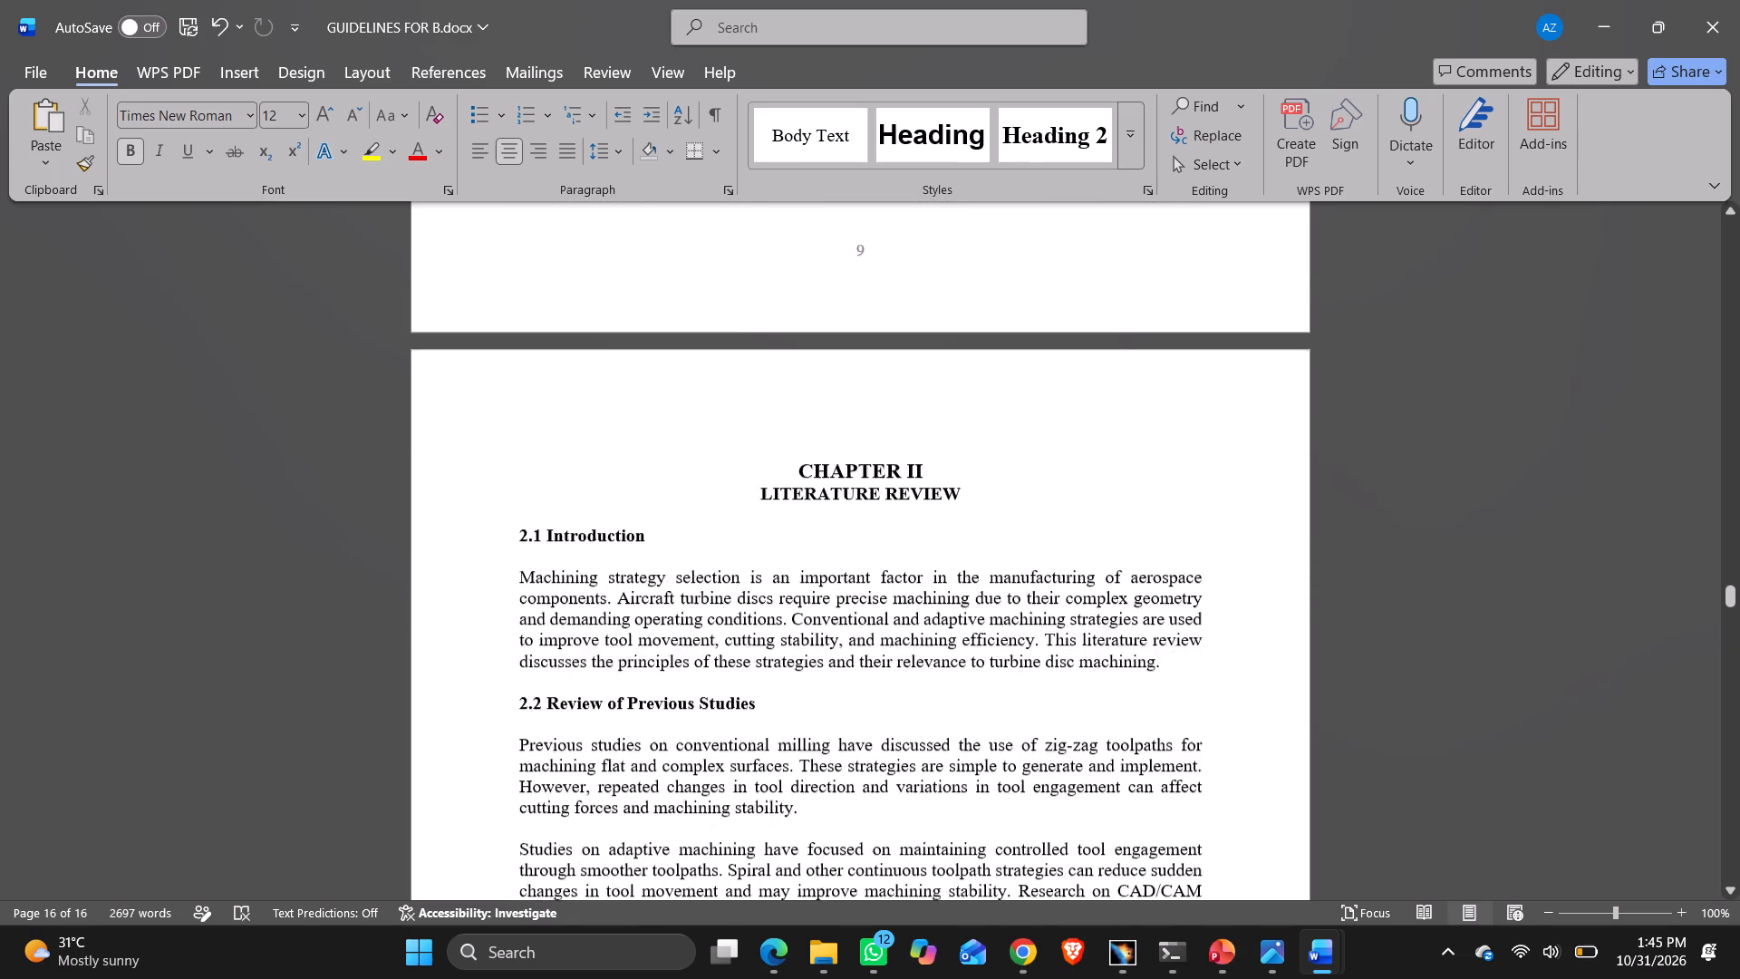
{"action": "scroll", "coordinate": [841, 701], "scroll_direction": "up", "scroll_amount": 3}
{"action": "scroll", "coordinate": [841, 701], "scroll_direction": "down", "scroll_amount": 1}
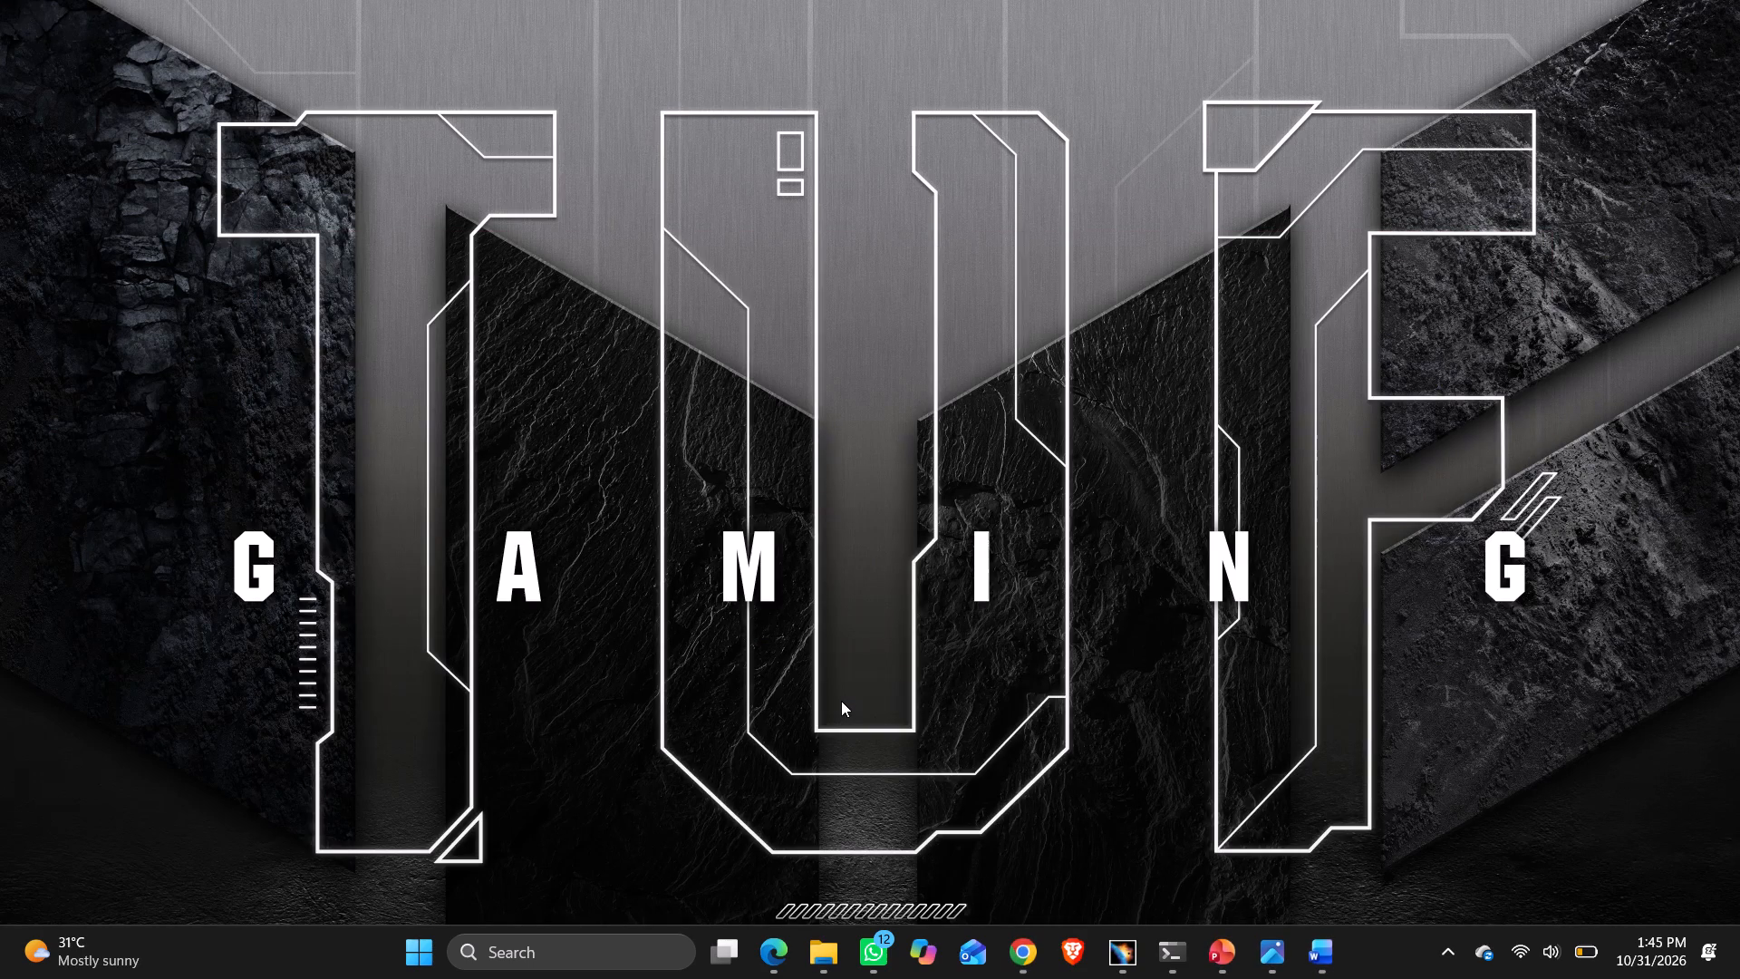
{"action": "scroll", "coordinate": [841, 701], "scroll_direction": "down", "scroll_amount": 2}
{"action": "scroll", "coordinate": [841, 701], "scroll_direction": "up", "scroll_amount": 3}
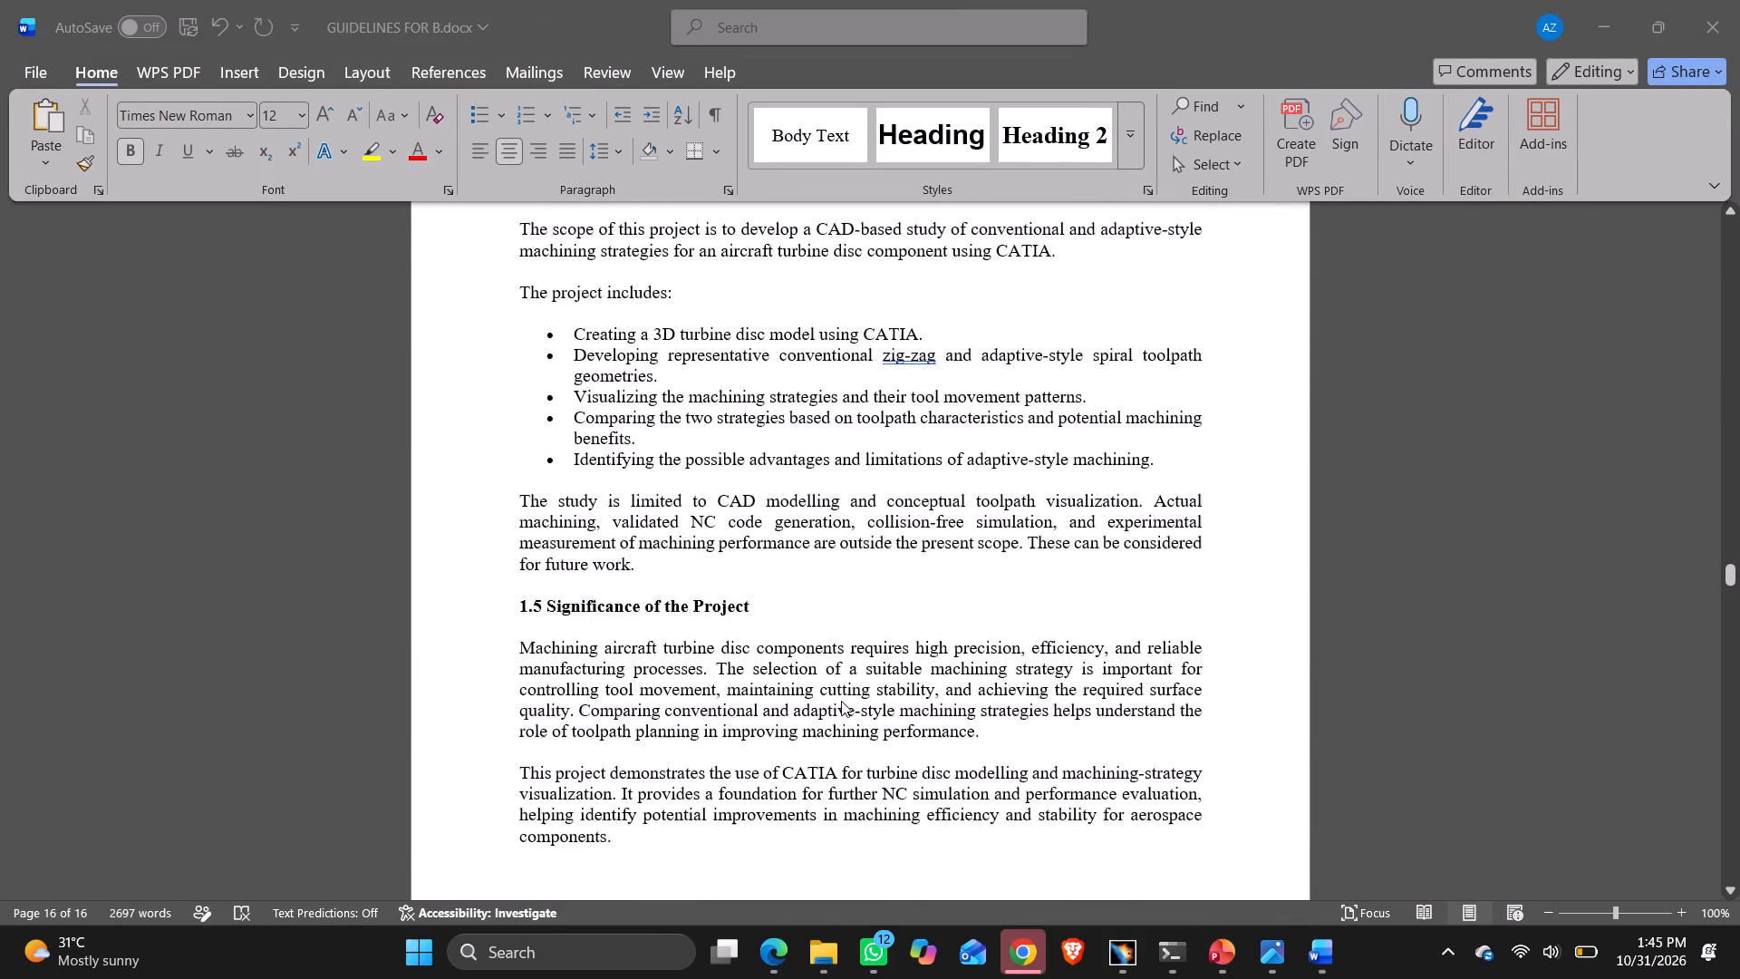
{"action": "scroll", "coordinate": [841, 701], "scroll_direction": "up", "scroll_amount": 9}
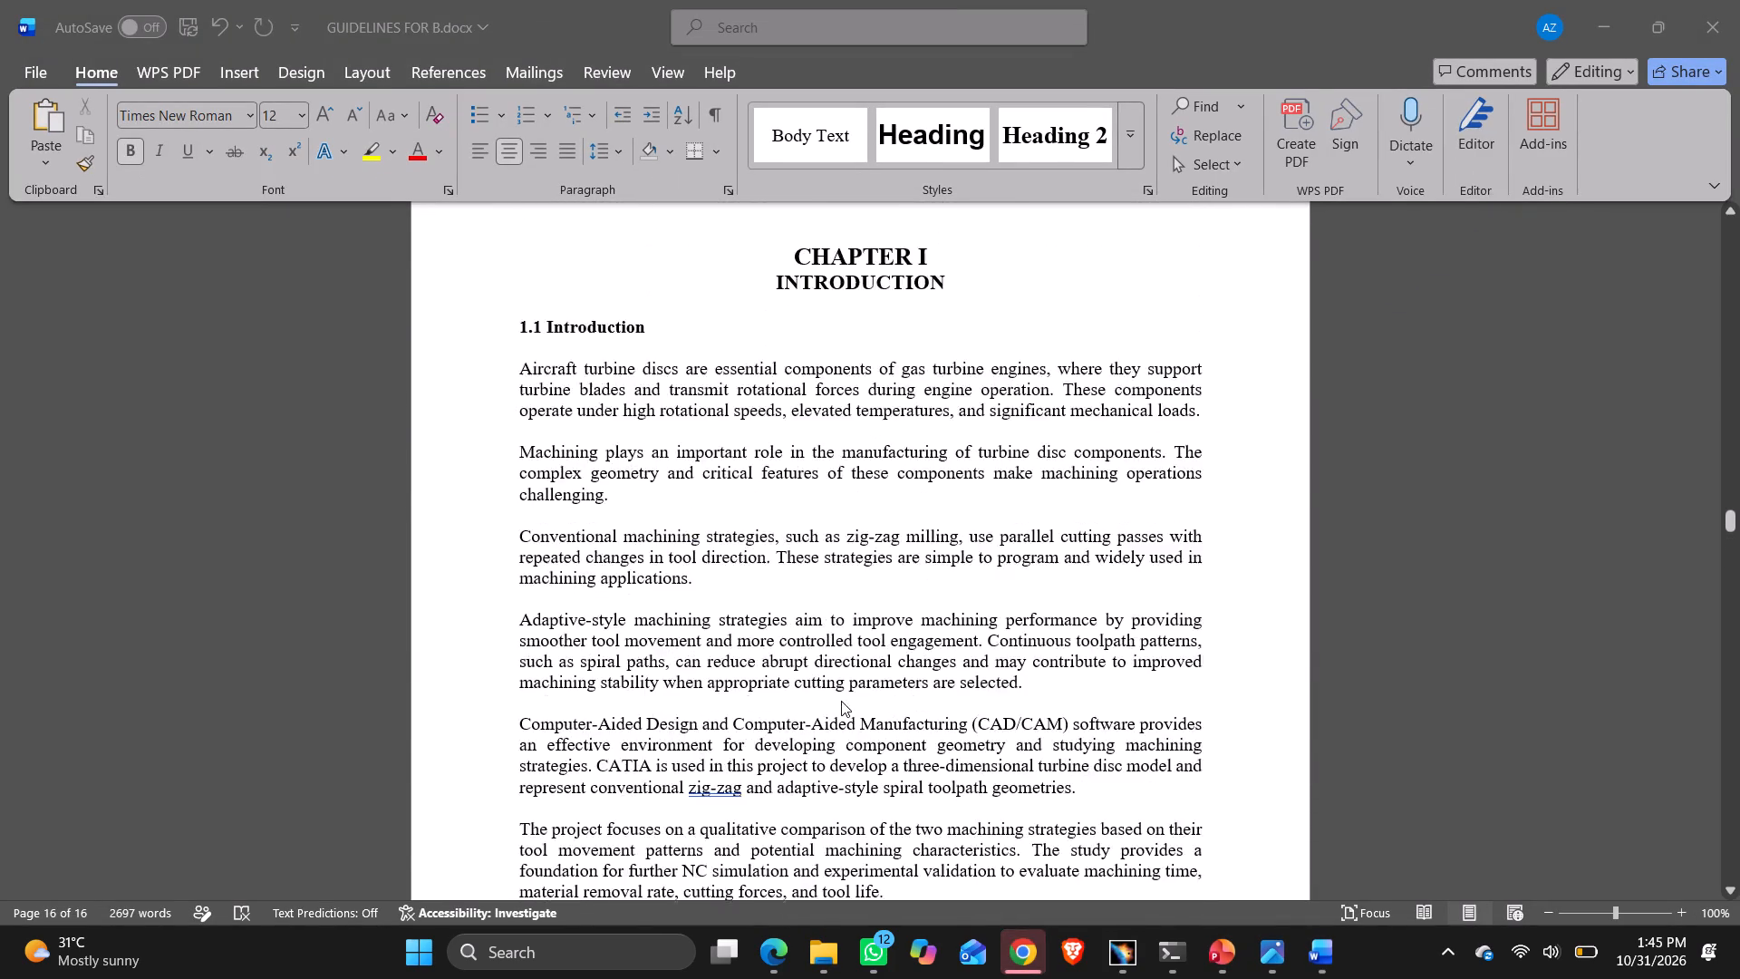
{"action": "scroll", "coordinate": [841, 701], "scroll_direction": "up", "scroll_amount": 4}
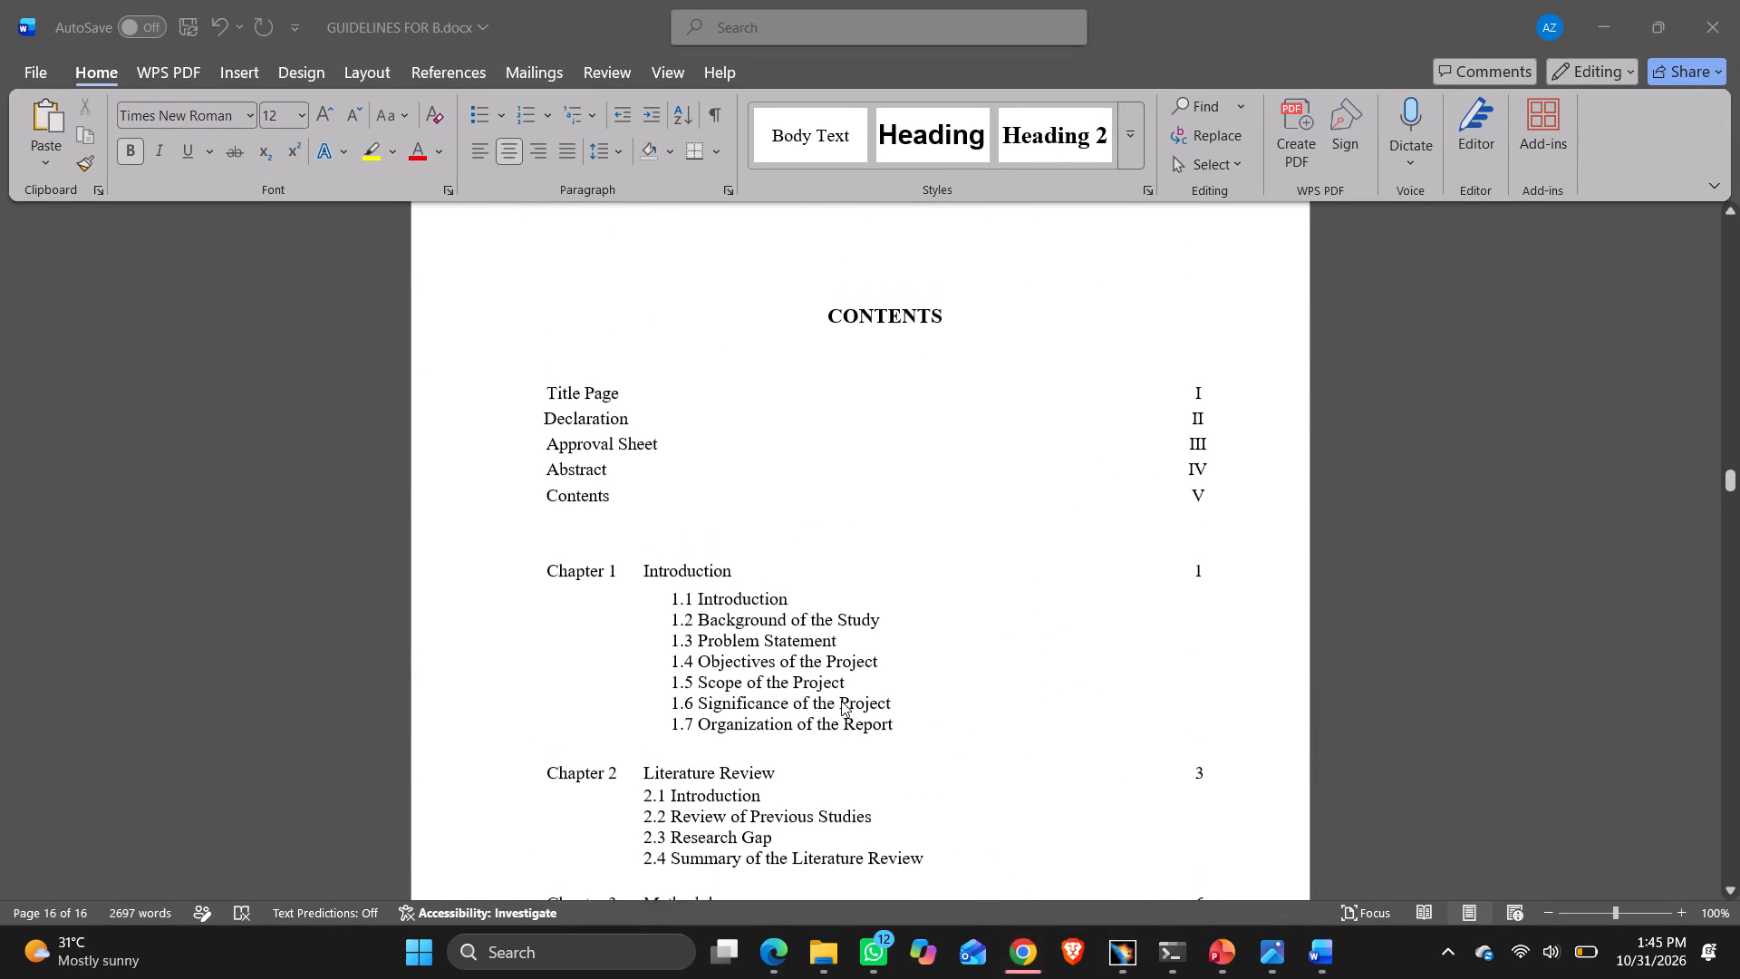
{"action": "scroll", "coordinate": [841, 701], "scroll_direction": "up", "scroll_amount": 1}
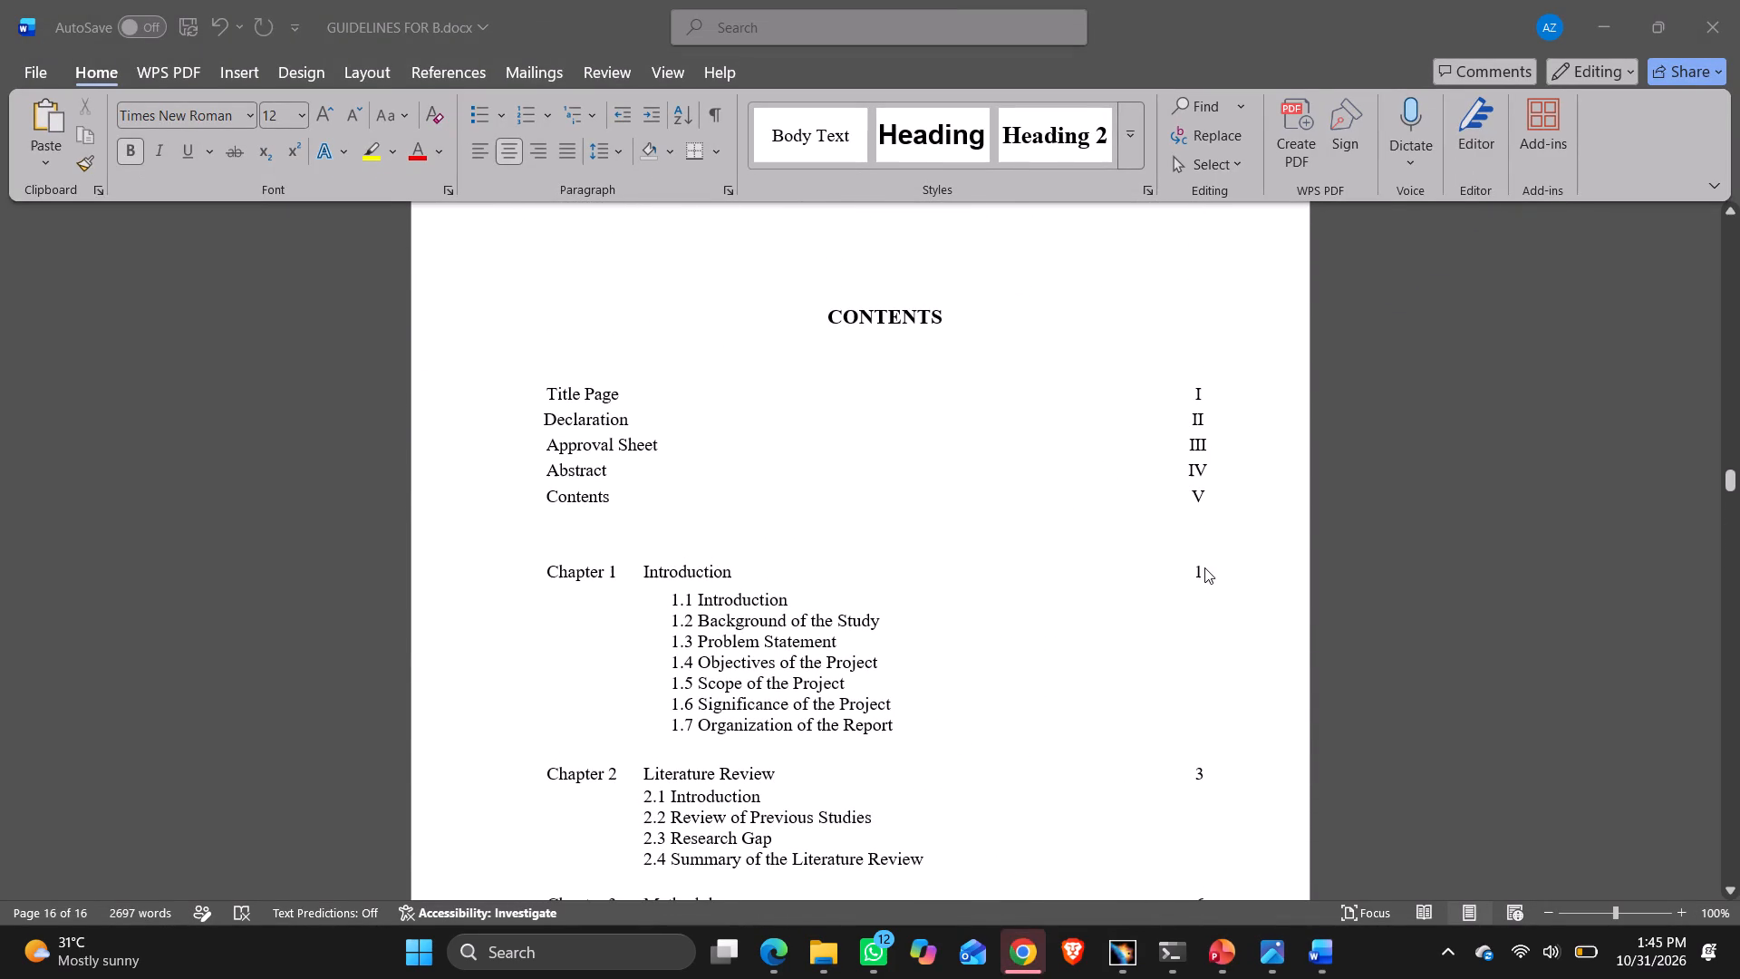
{"action": "scroll", "coordinate": [1199, 569], "scroll_direction": "up", "scroll_amount": 2}
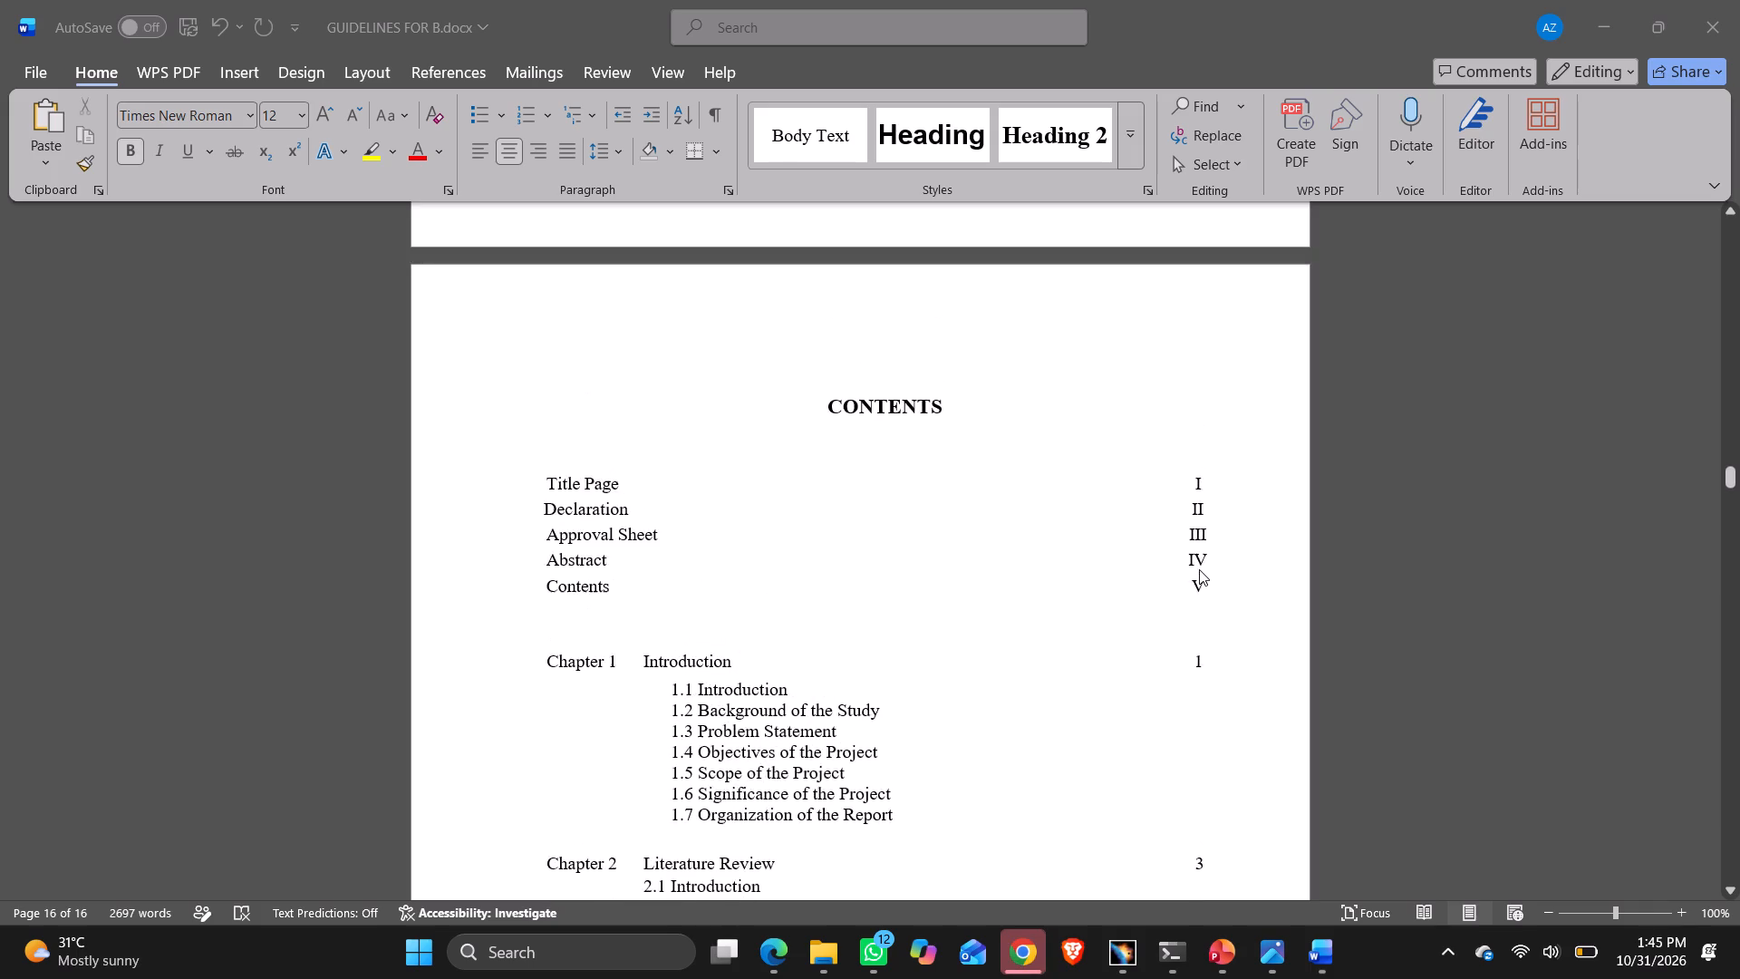
{"action": "scroll", "coordinate": [1199, 569], "scroll_direction": "up", "scroll_amount": 5}
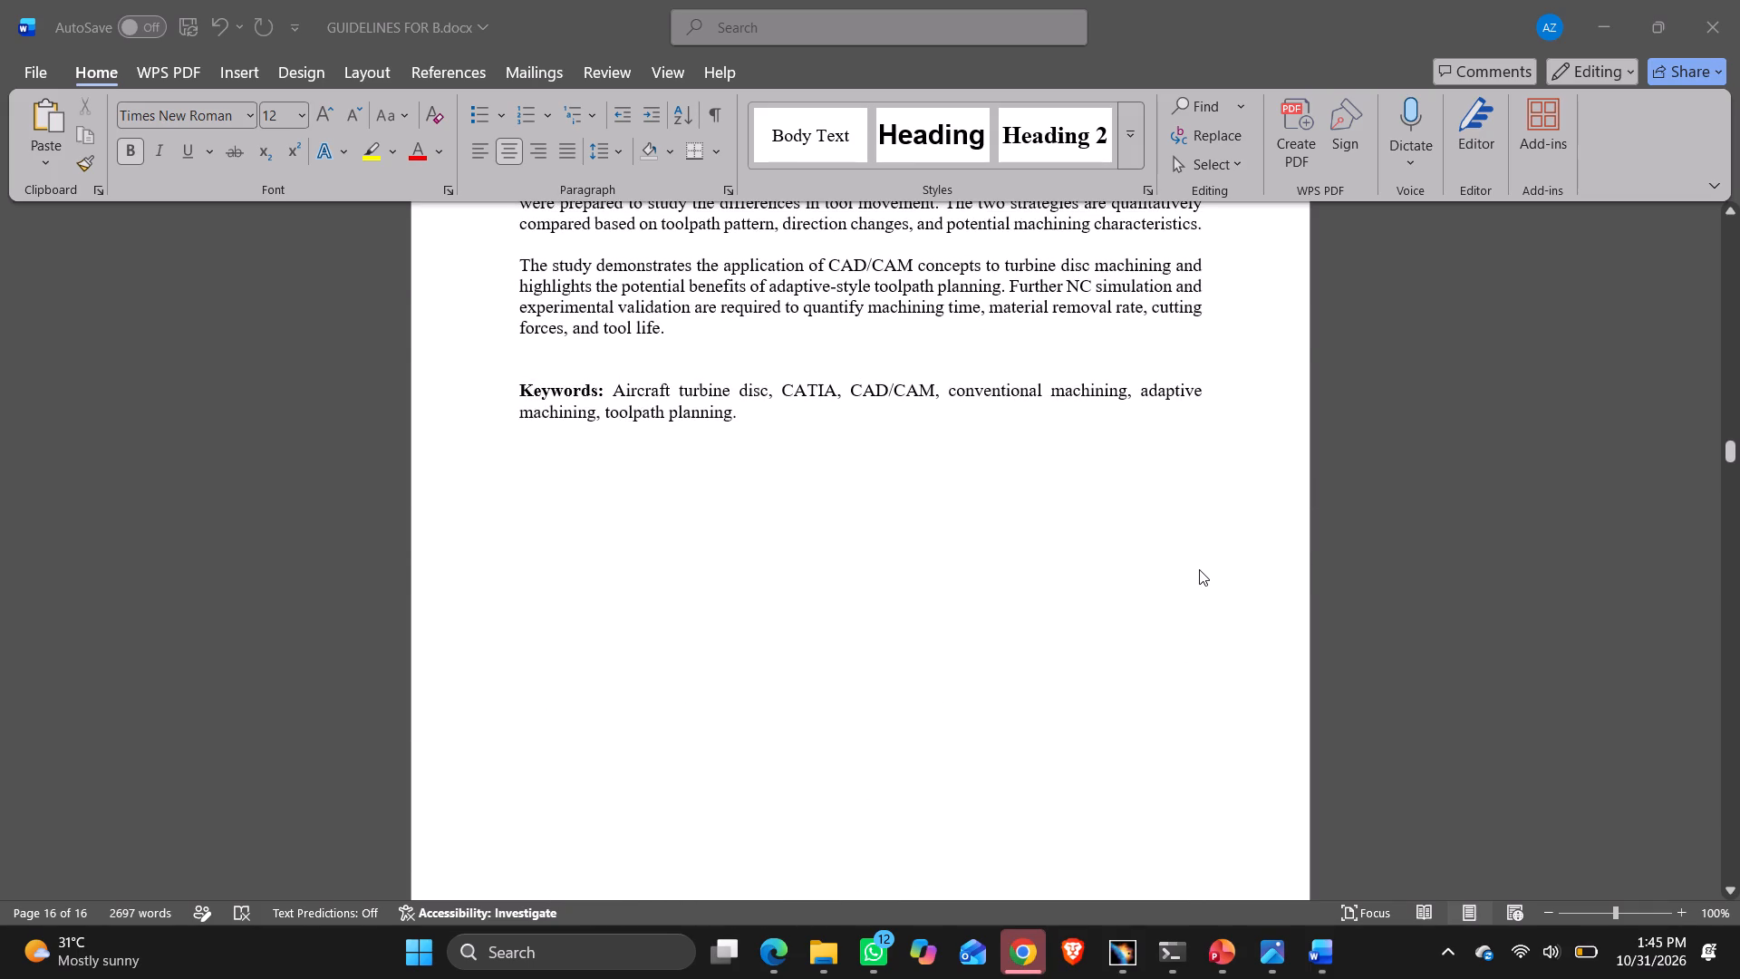
Replace the Roman numeral page number of the Title Page entry in the Contents with 1.
{"action": "scroll", "coordinate": [1199, 569], "scroll_direction": "down", "scroll_amount": 1}
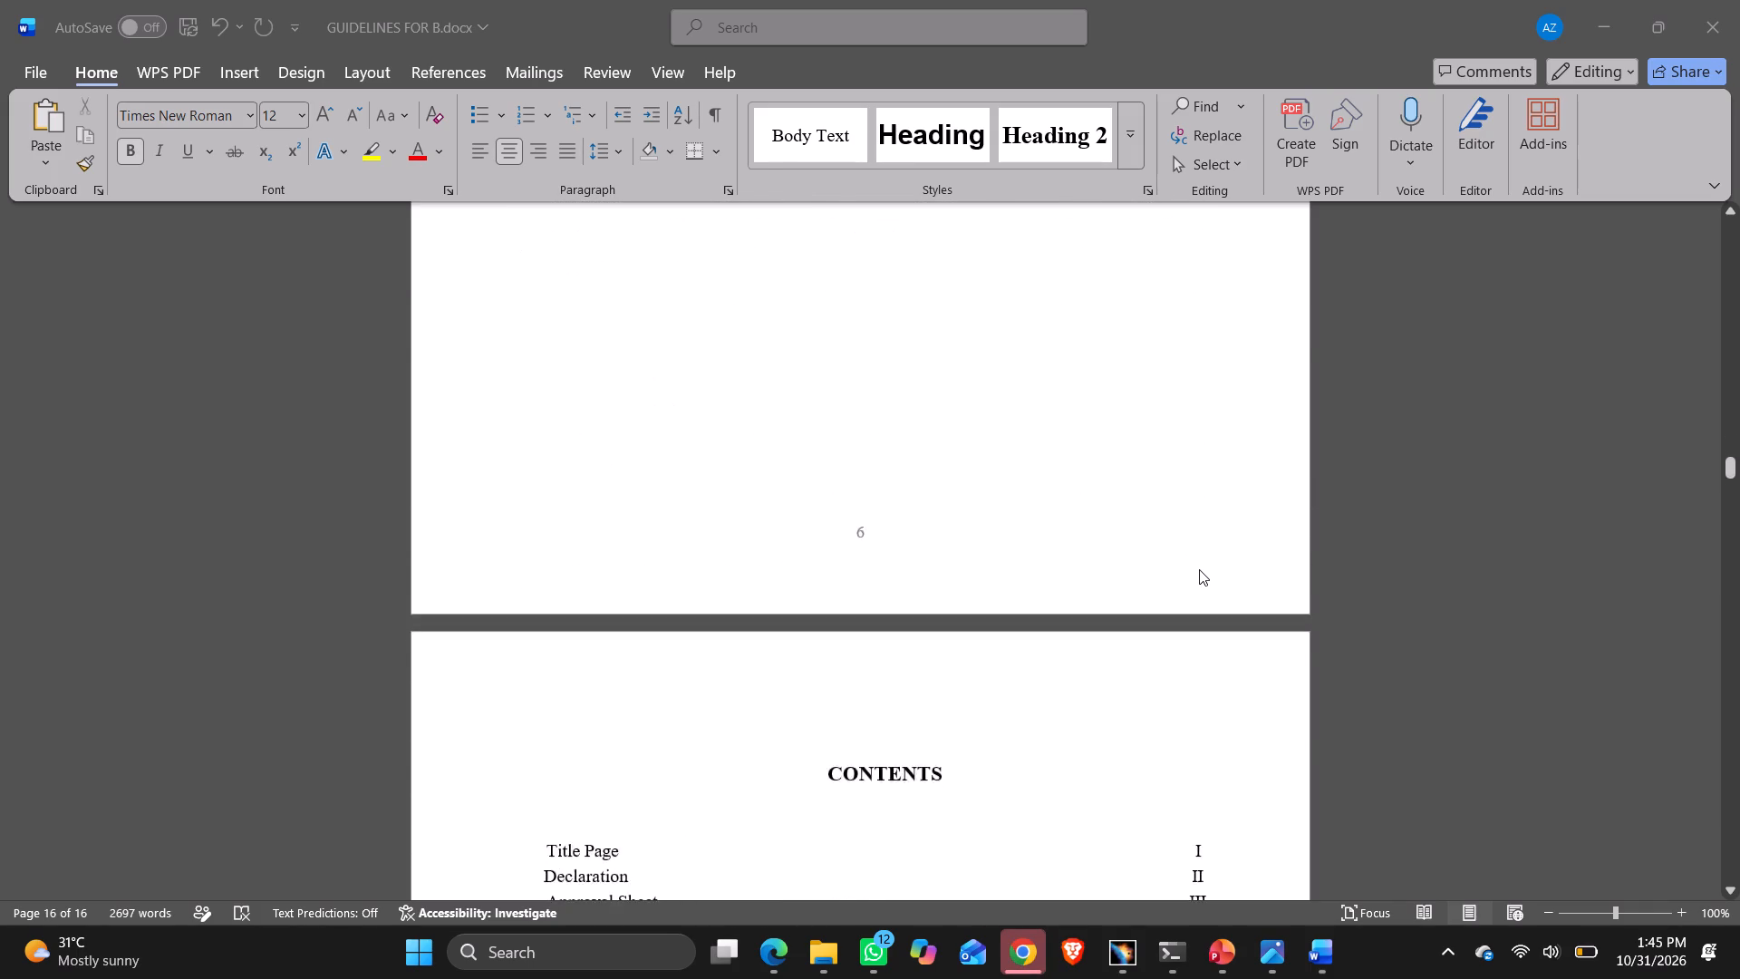
{"action": "scroll", "coordinate": [1199, 569], "scroll_direction": "down", "scroll_amount": 1}
{"action": "left_click", "coordinate": [1196, 626]}
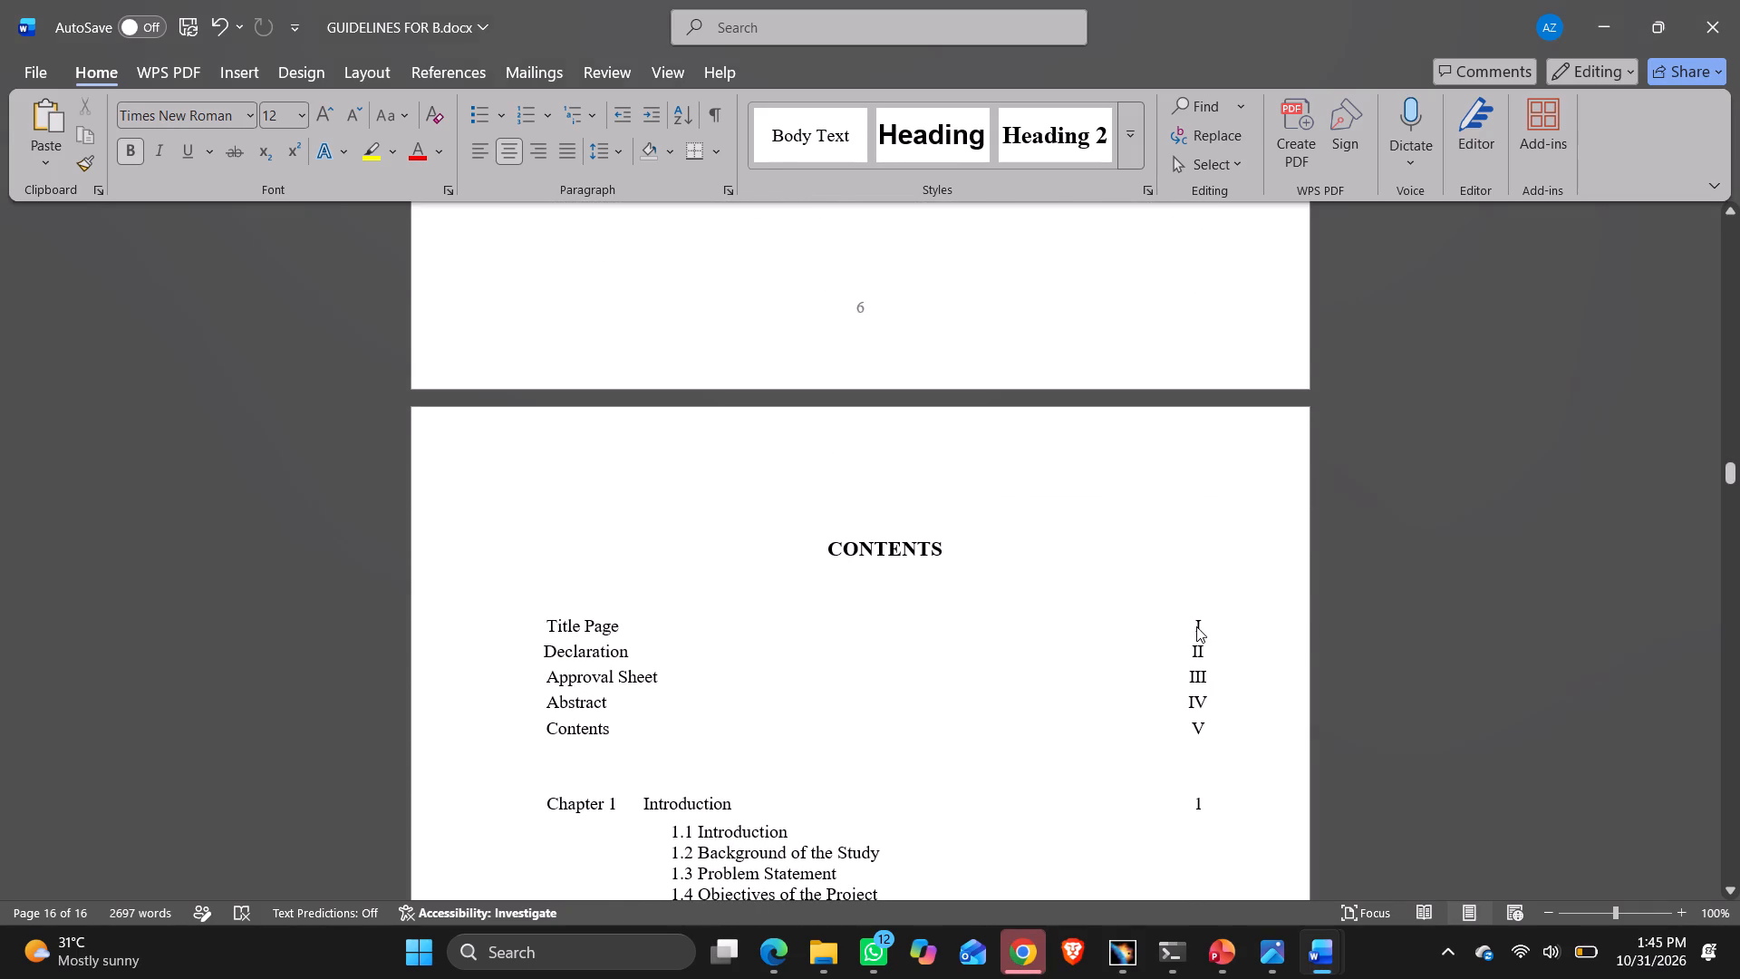
{"action": "triple_click", "coordinate": [1196, 626]}
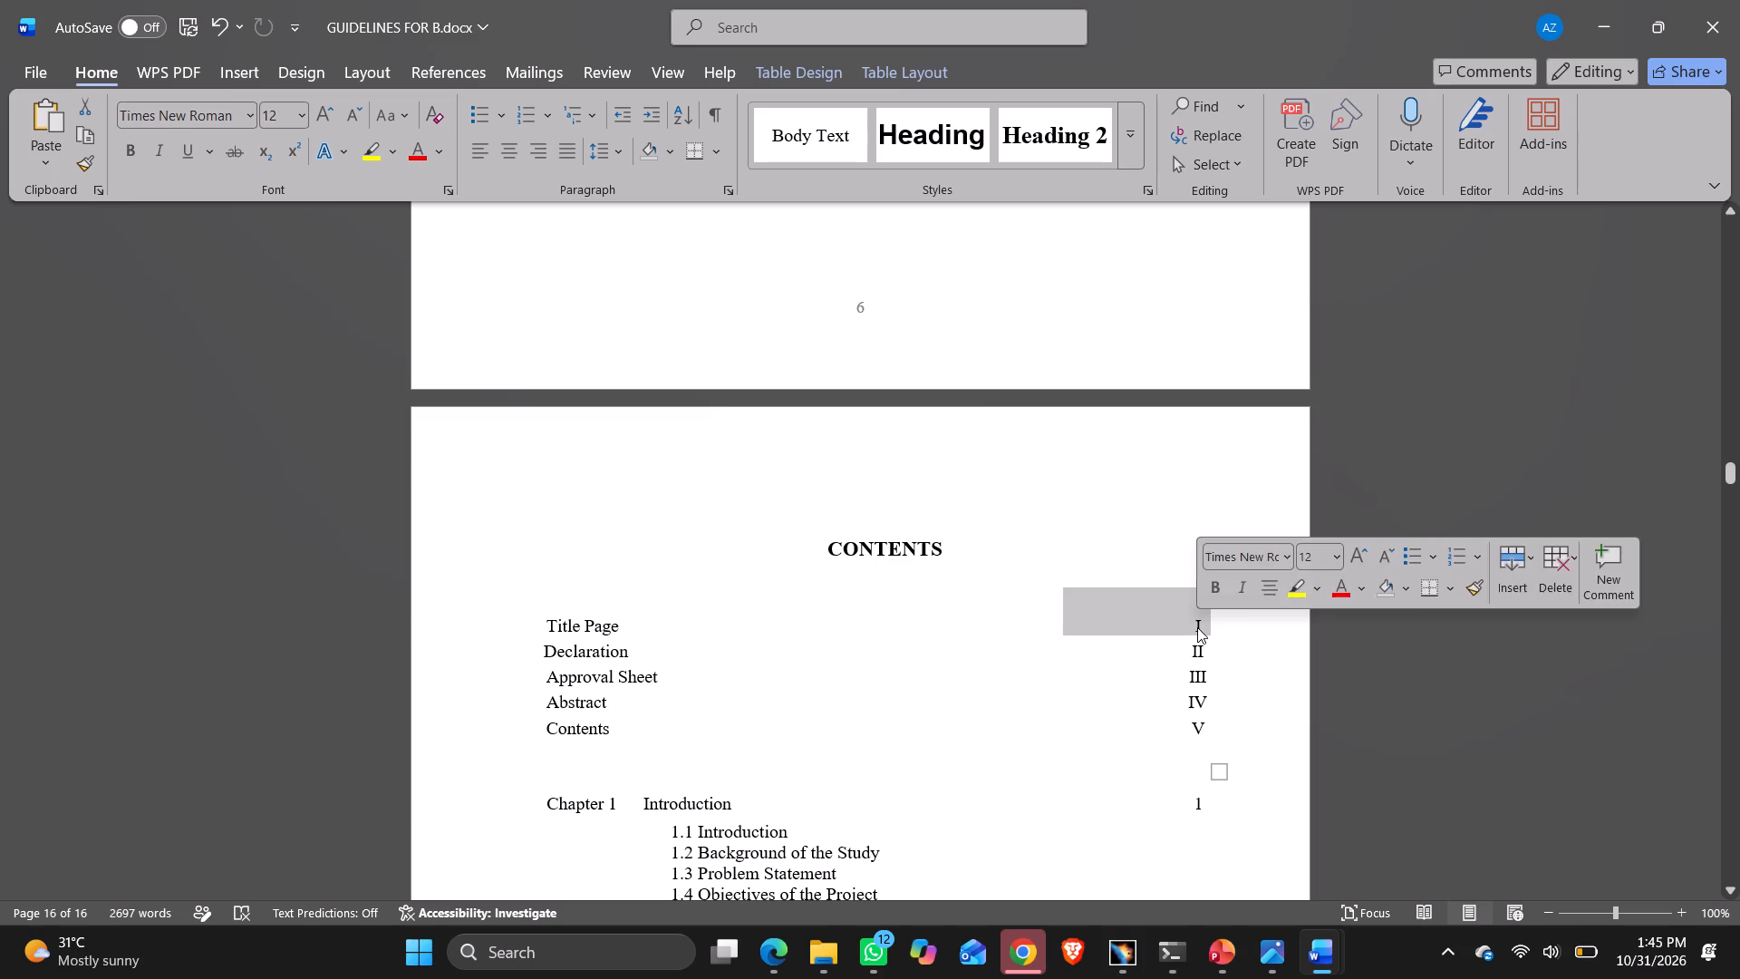
{"action": "left_click", "coordinate": [1197, 627]}
{"action": "key", "text": "Right"}
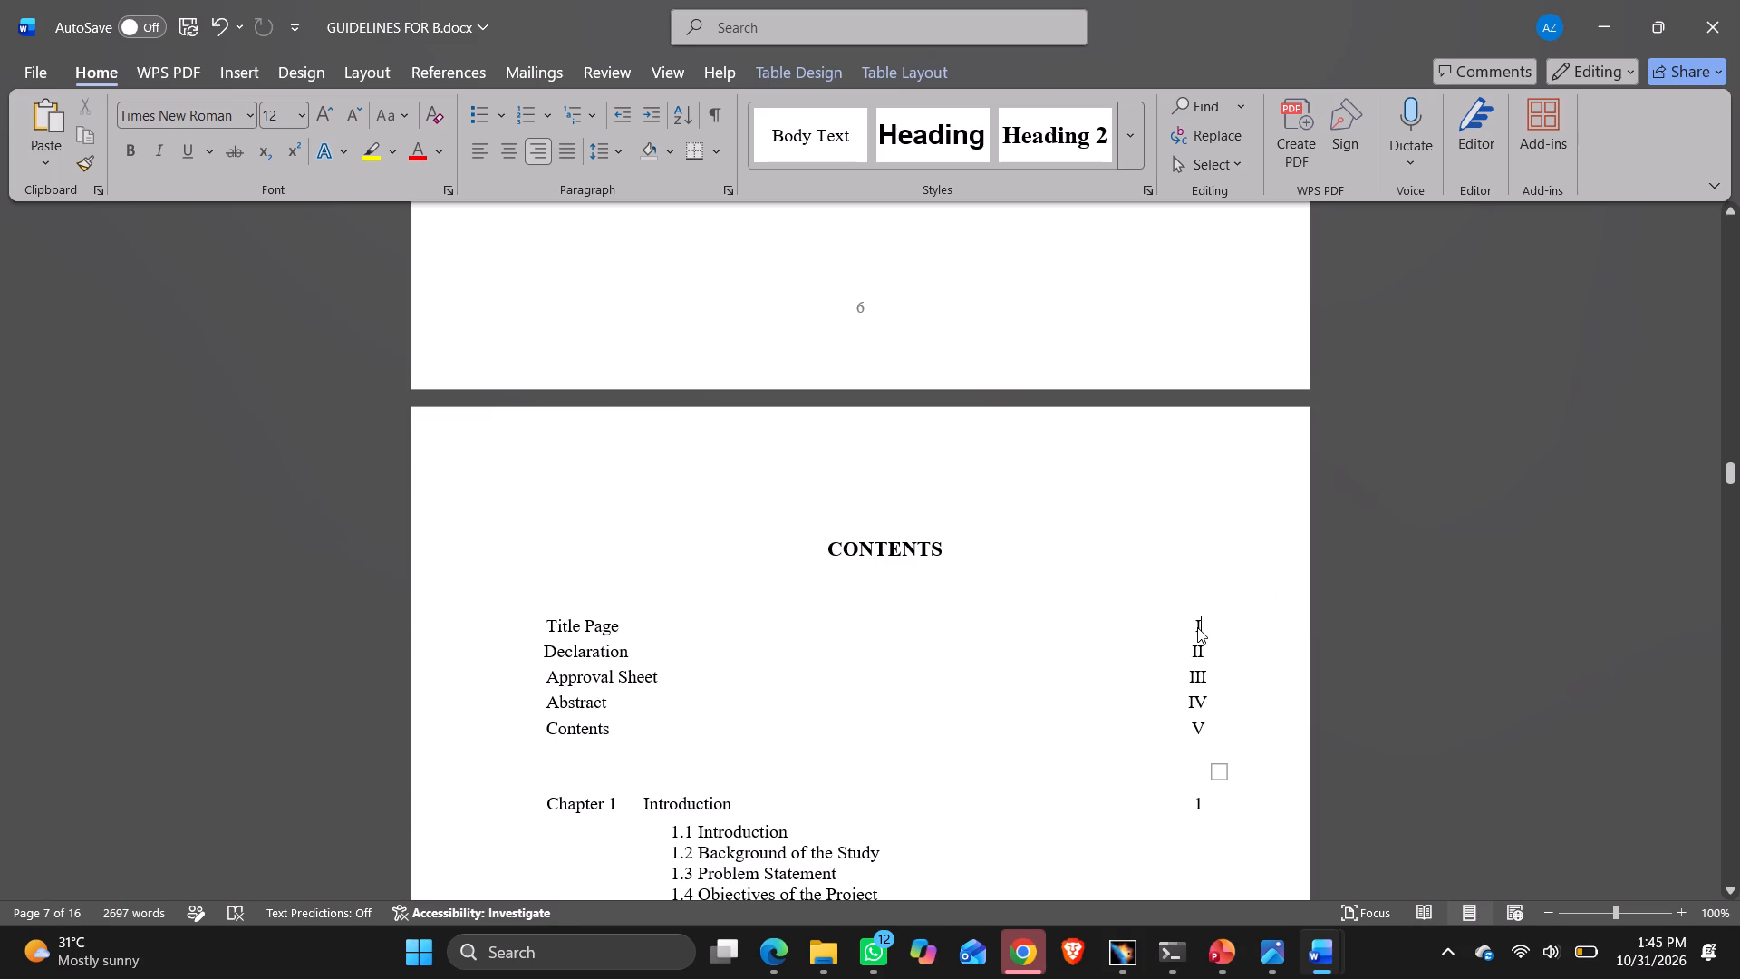
{"action": "key", "text": "BackSpace"}
{"action": "key", "text": "1"}
Check the footer page numbers of the Declaration, Approval Sheet and Abstract pages for the entries in the Contents.
{"action": "scroll", "coordinate": [1197, 627], "scroll_direction": "down", "scroll_amount": 1}
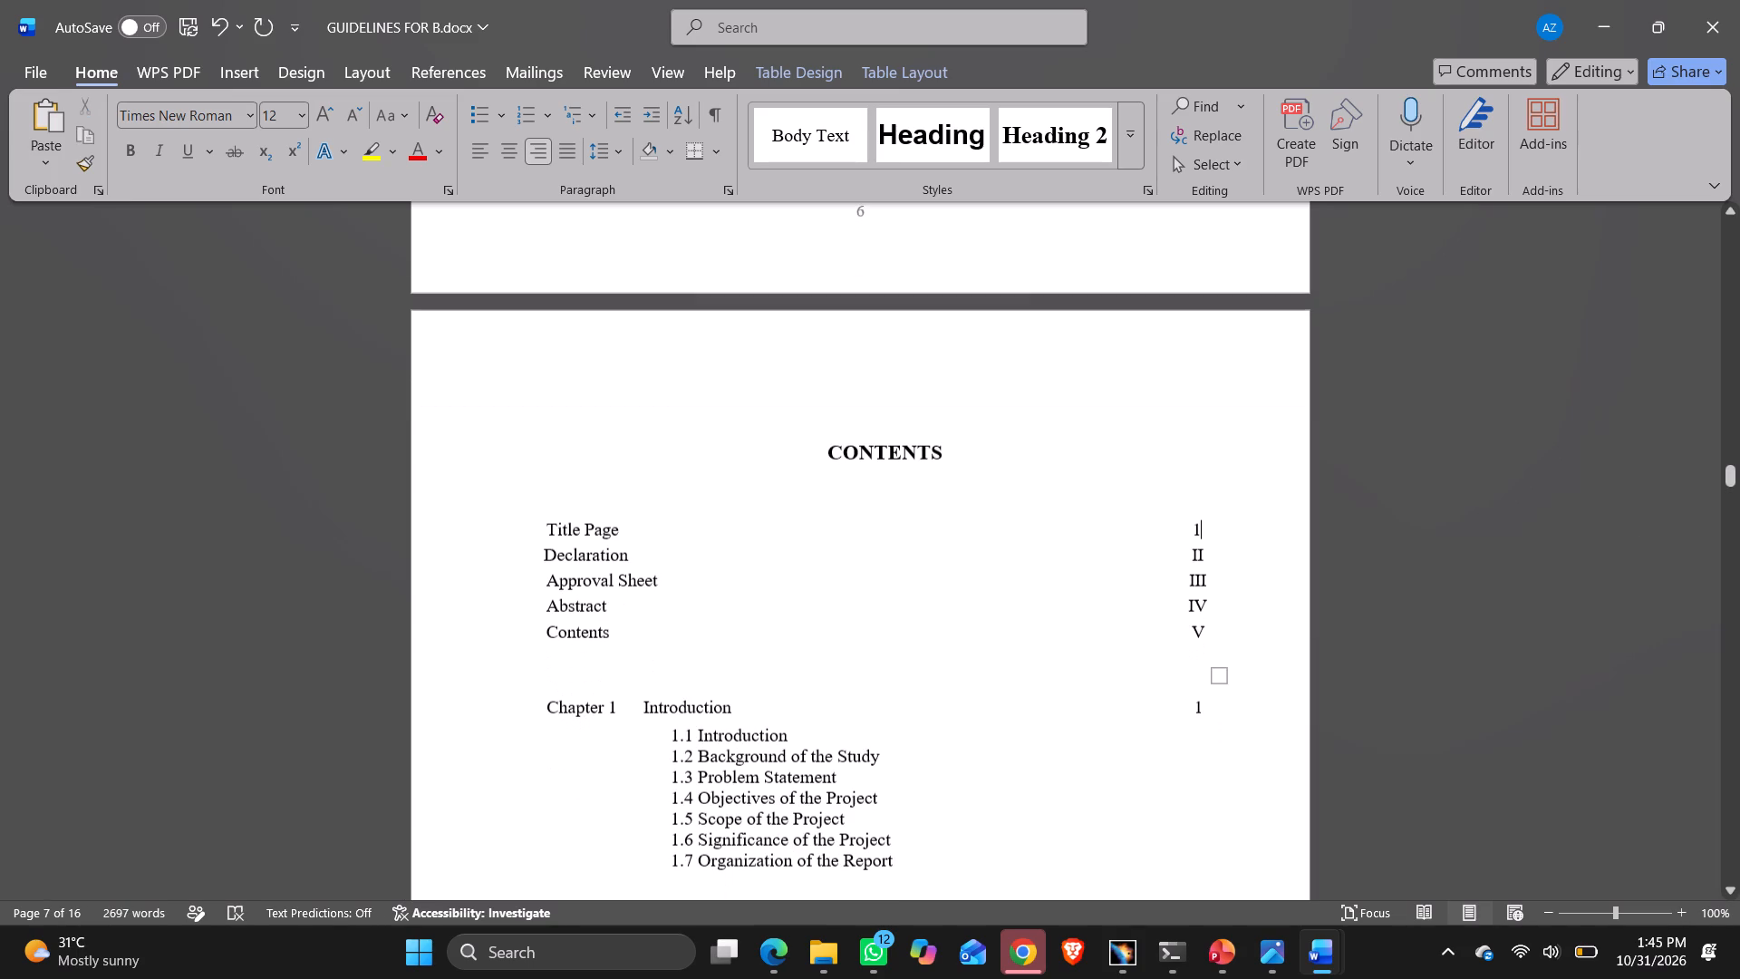
{"action": "scroll", "coordinate": [1197, 627], "scroll_direction": "down", "scroll_amount": 1}
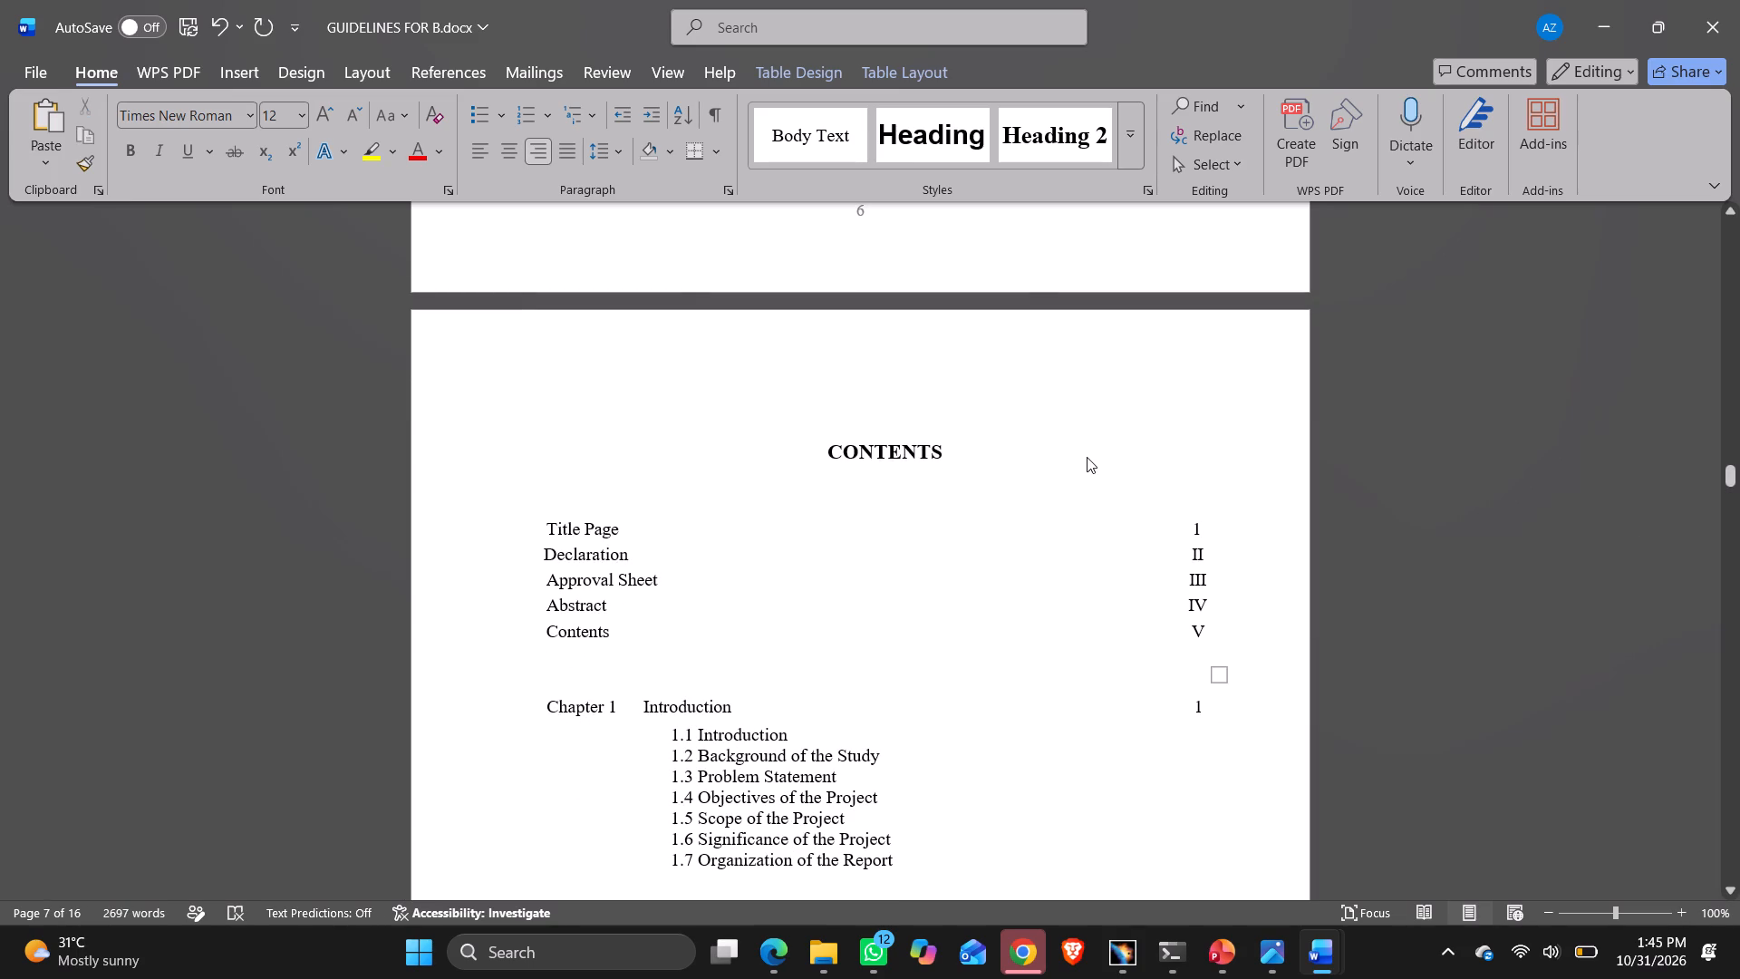
{"action": "scroll", "coordinate": [1086, 456], "scroll_direction": "up", "scroll_amount": 16}
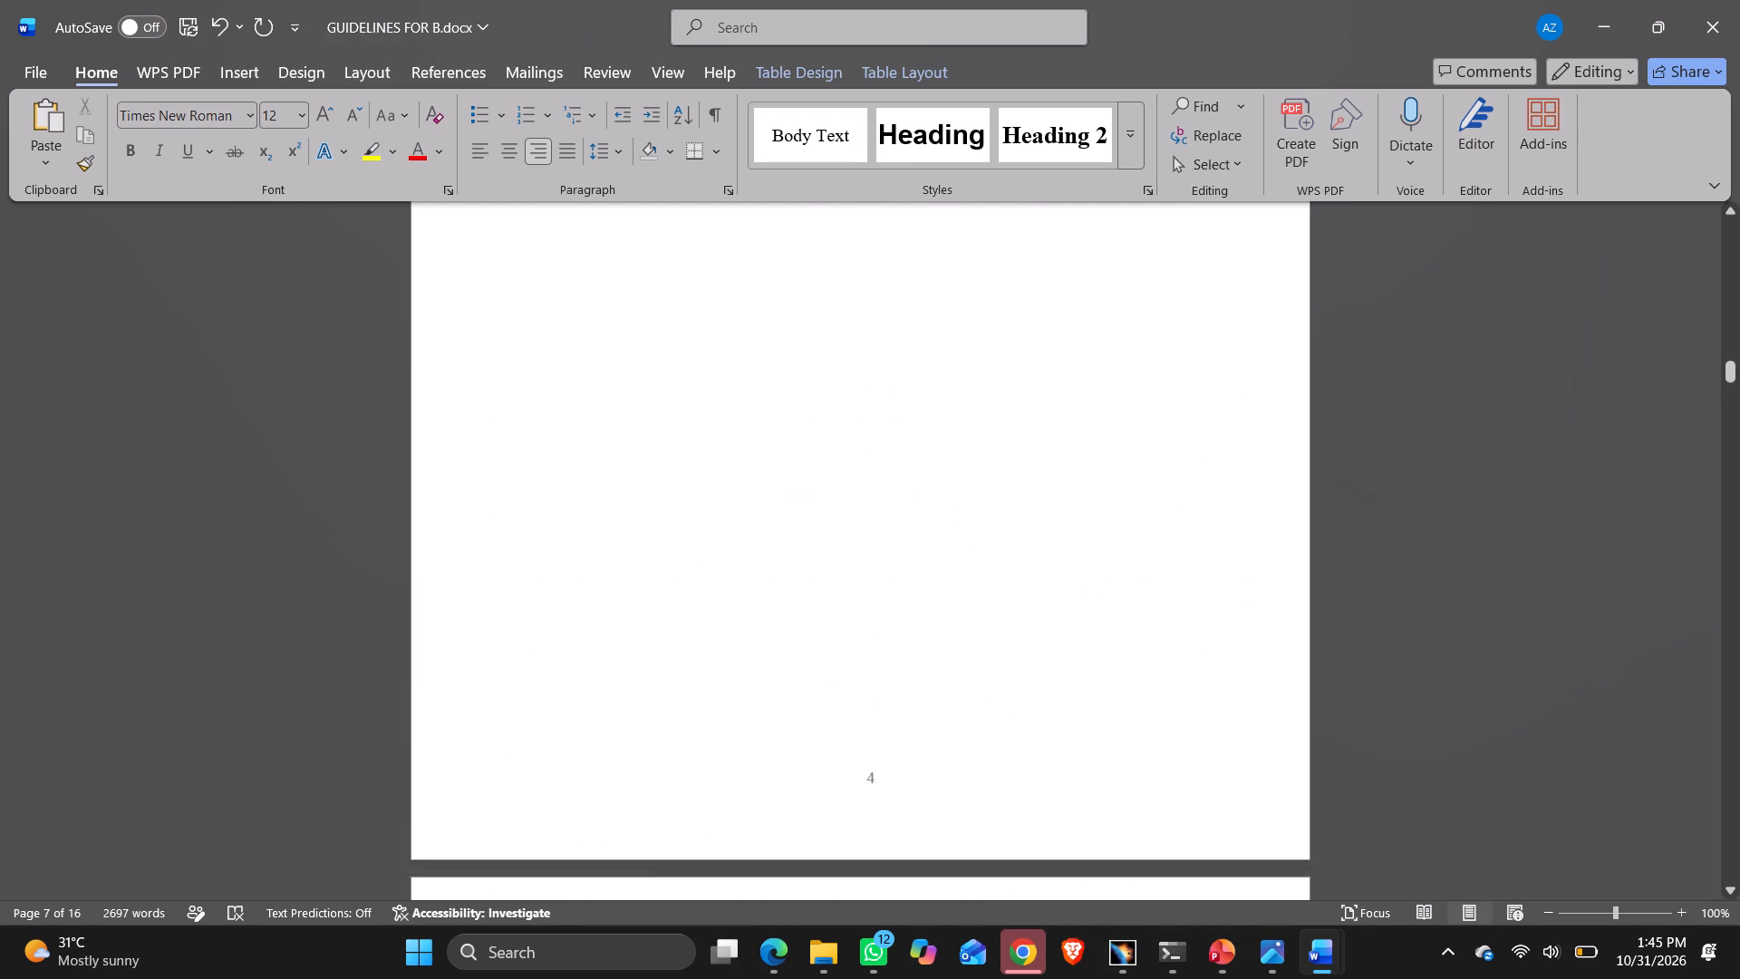
{"action": "scroll", "coordinate": [1086, 456], "scroll_direction": "down", "scroll_amount": 1}
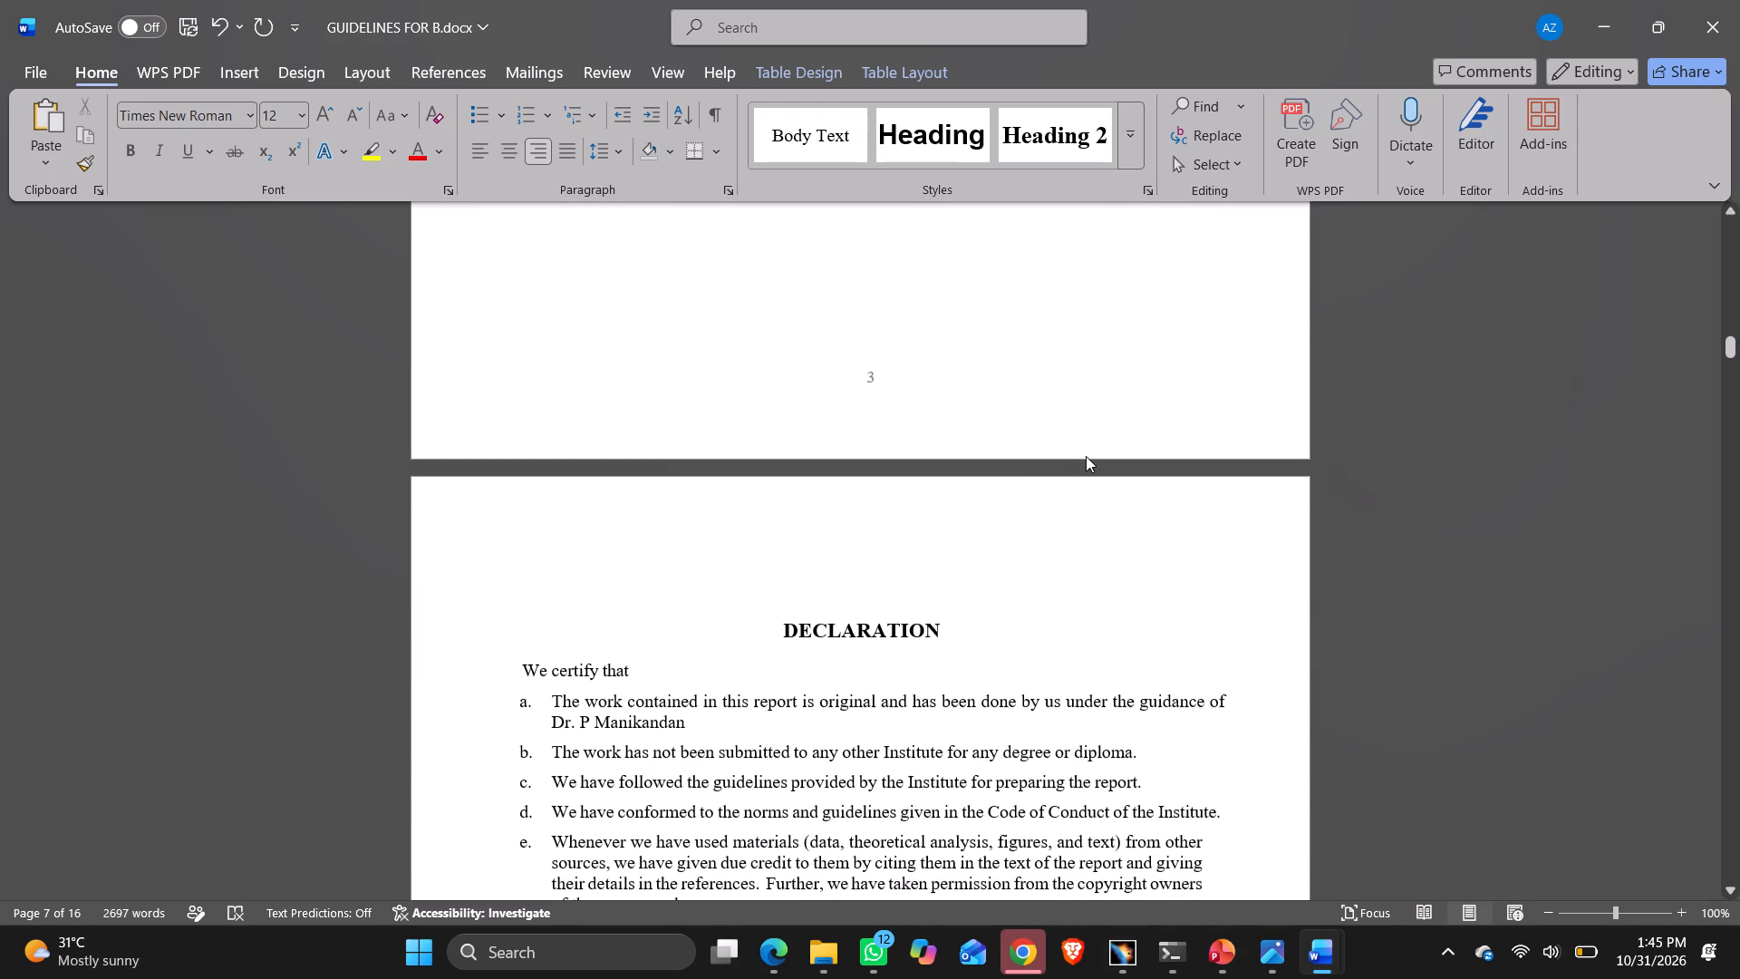
{"action": "scroll", "coordinate": [1086, 456], "scroll_direction": "down", "scroll_amount": 2}
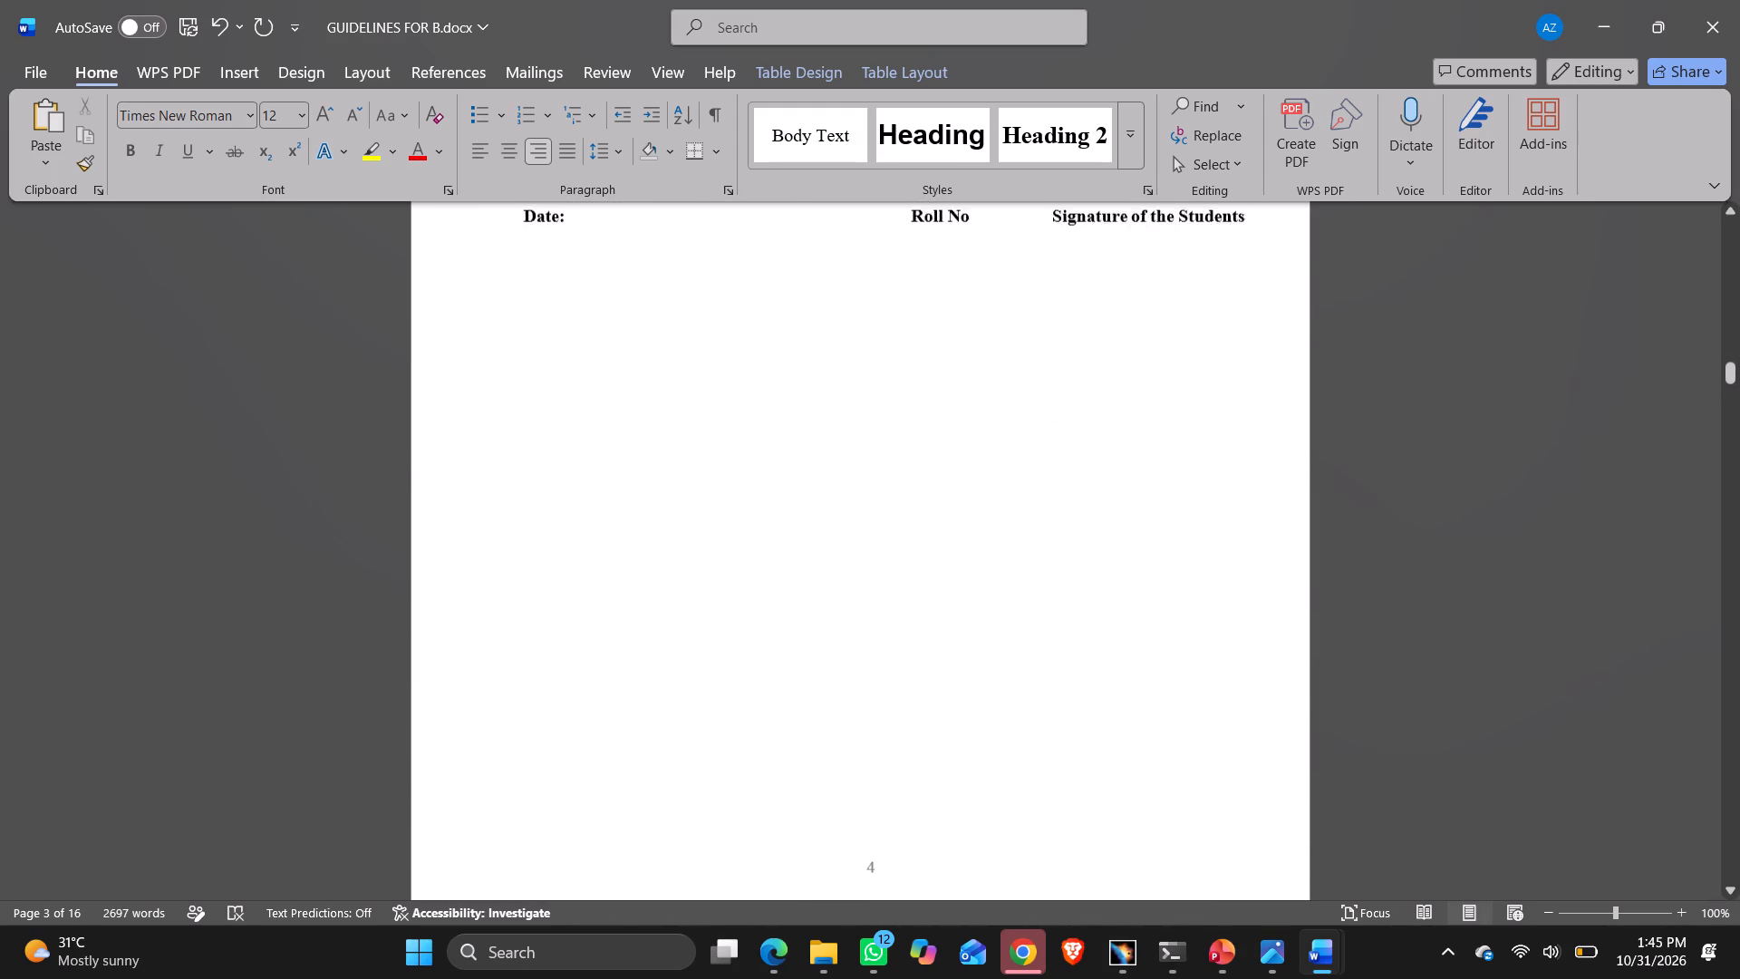
{"action": "scroll", "coordinate": [1086, 456], "scroll_direction": "down", "scroll_amount": 3}
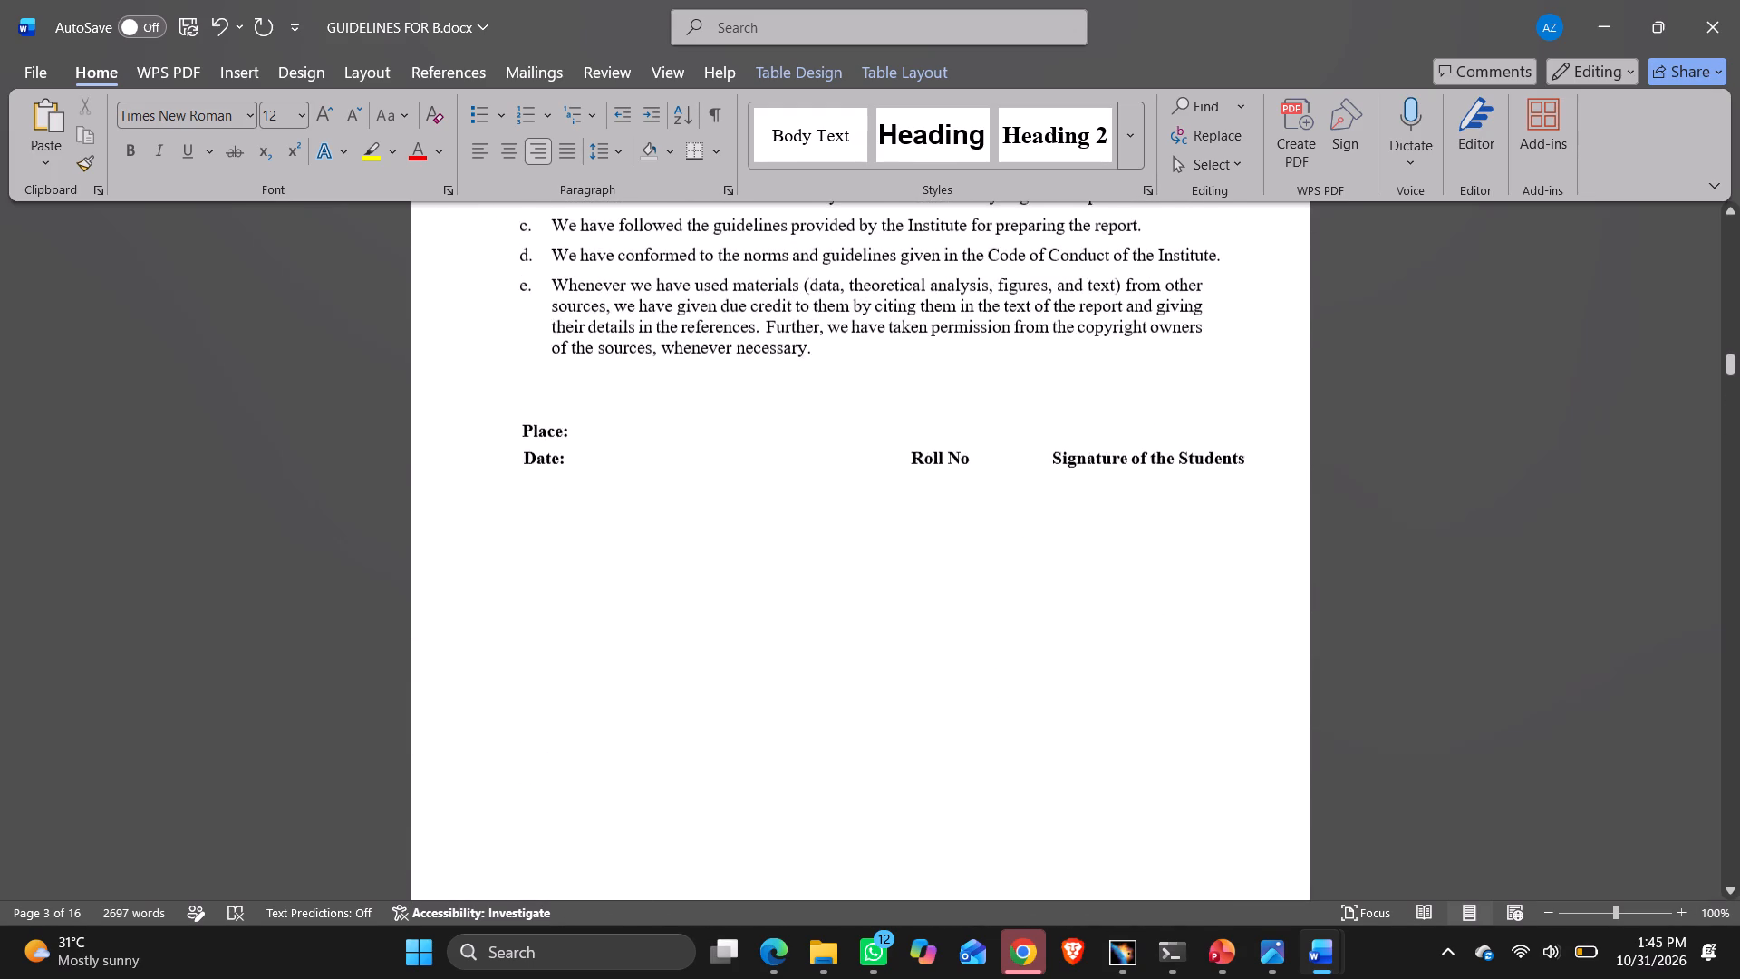
{"action": "scroll", "coordinate": [1086, 456], "scroll_direction": "down", "scroll_amount": 5}
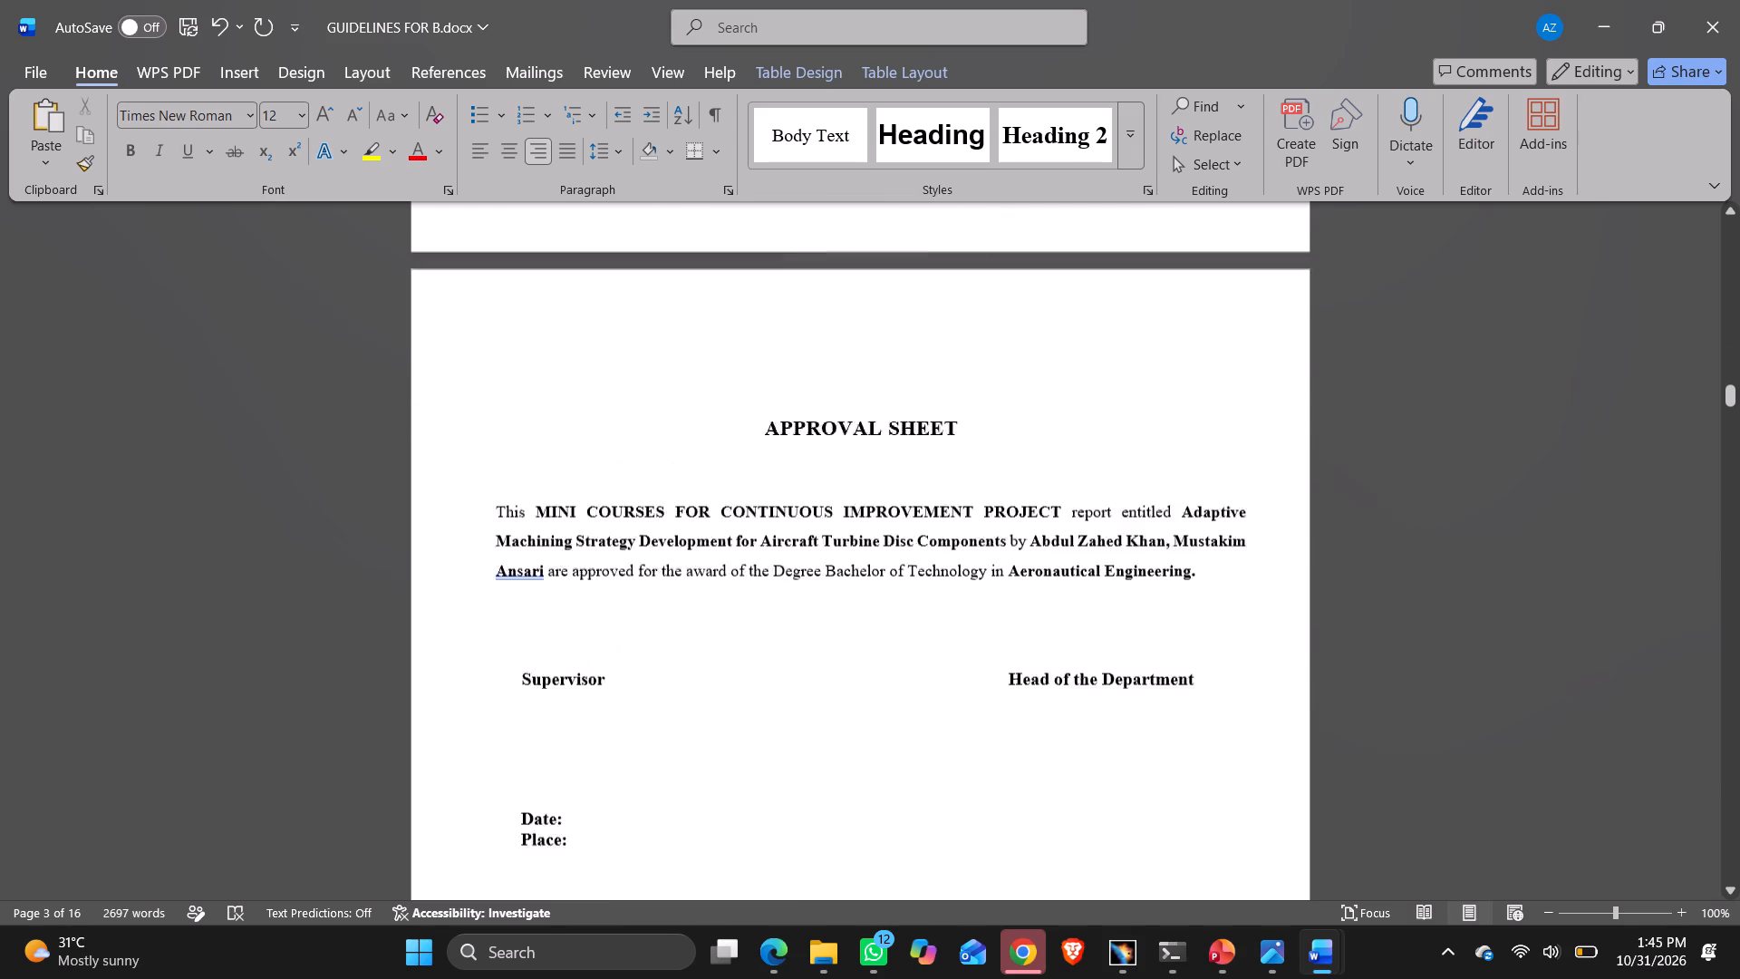
{"action": "scroll", "coordinate": [1086, 456], "scroll_direction": "down", "scroll_amount": 6}
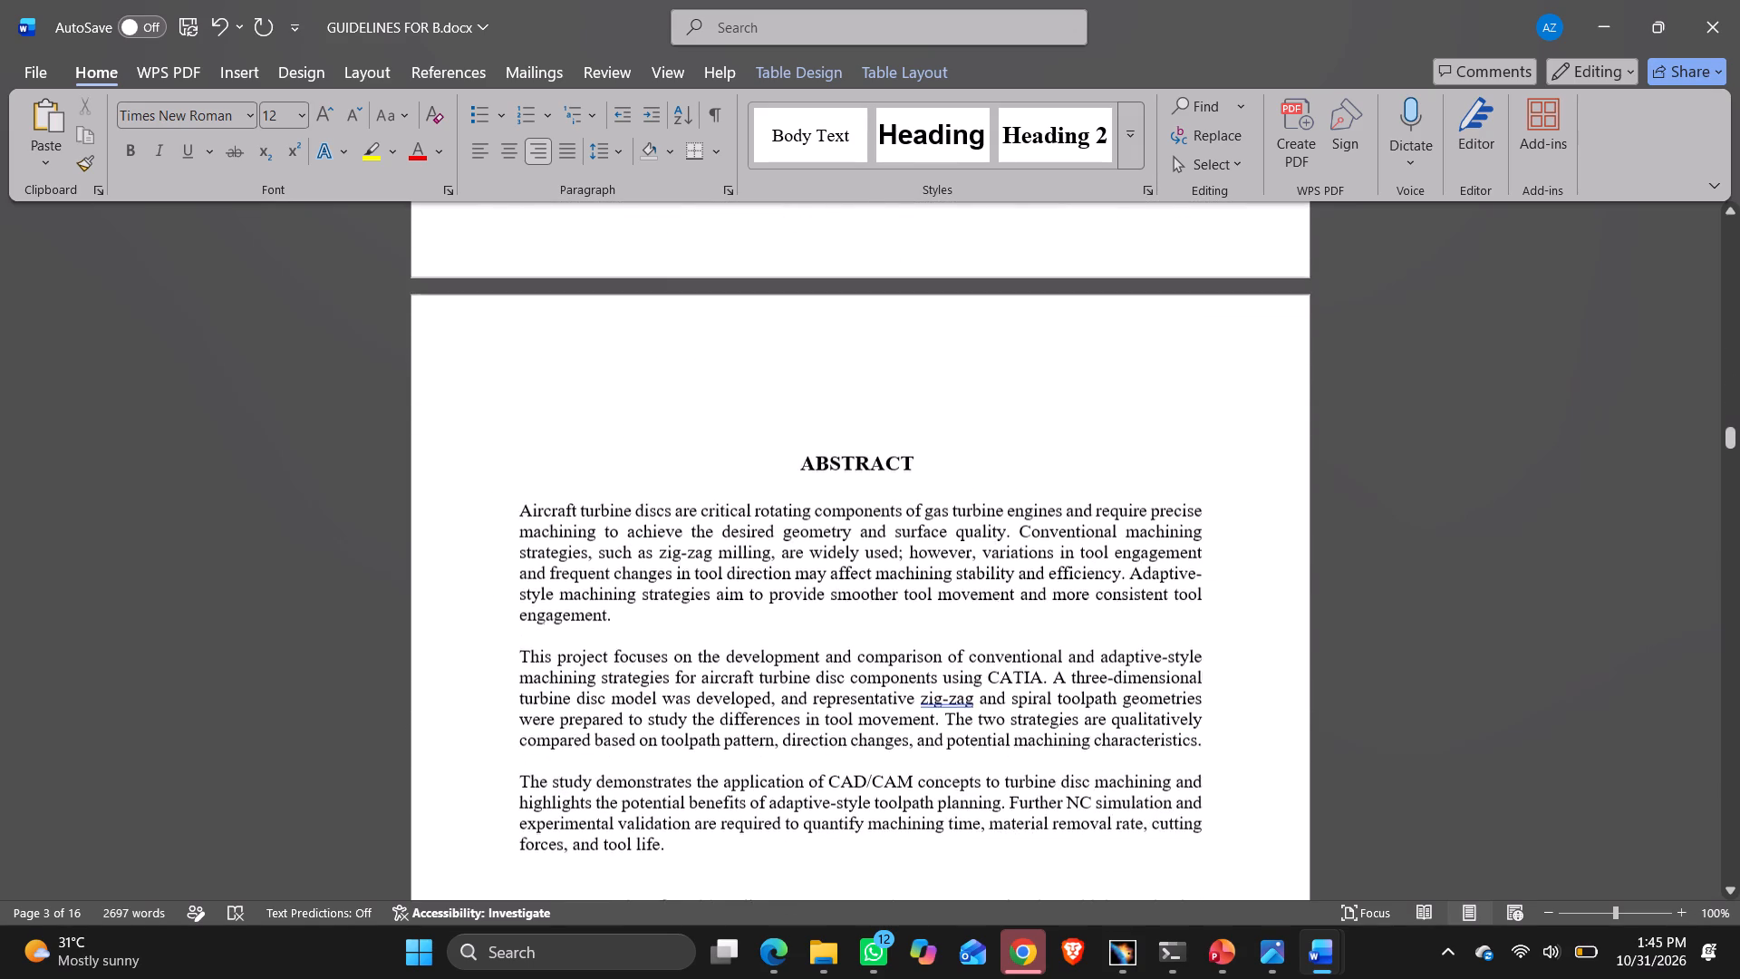
{"action": "scroll", "coordinate": [1086, 456], "scroll_direction": "down", "scroll_amount": 4}
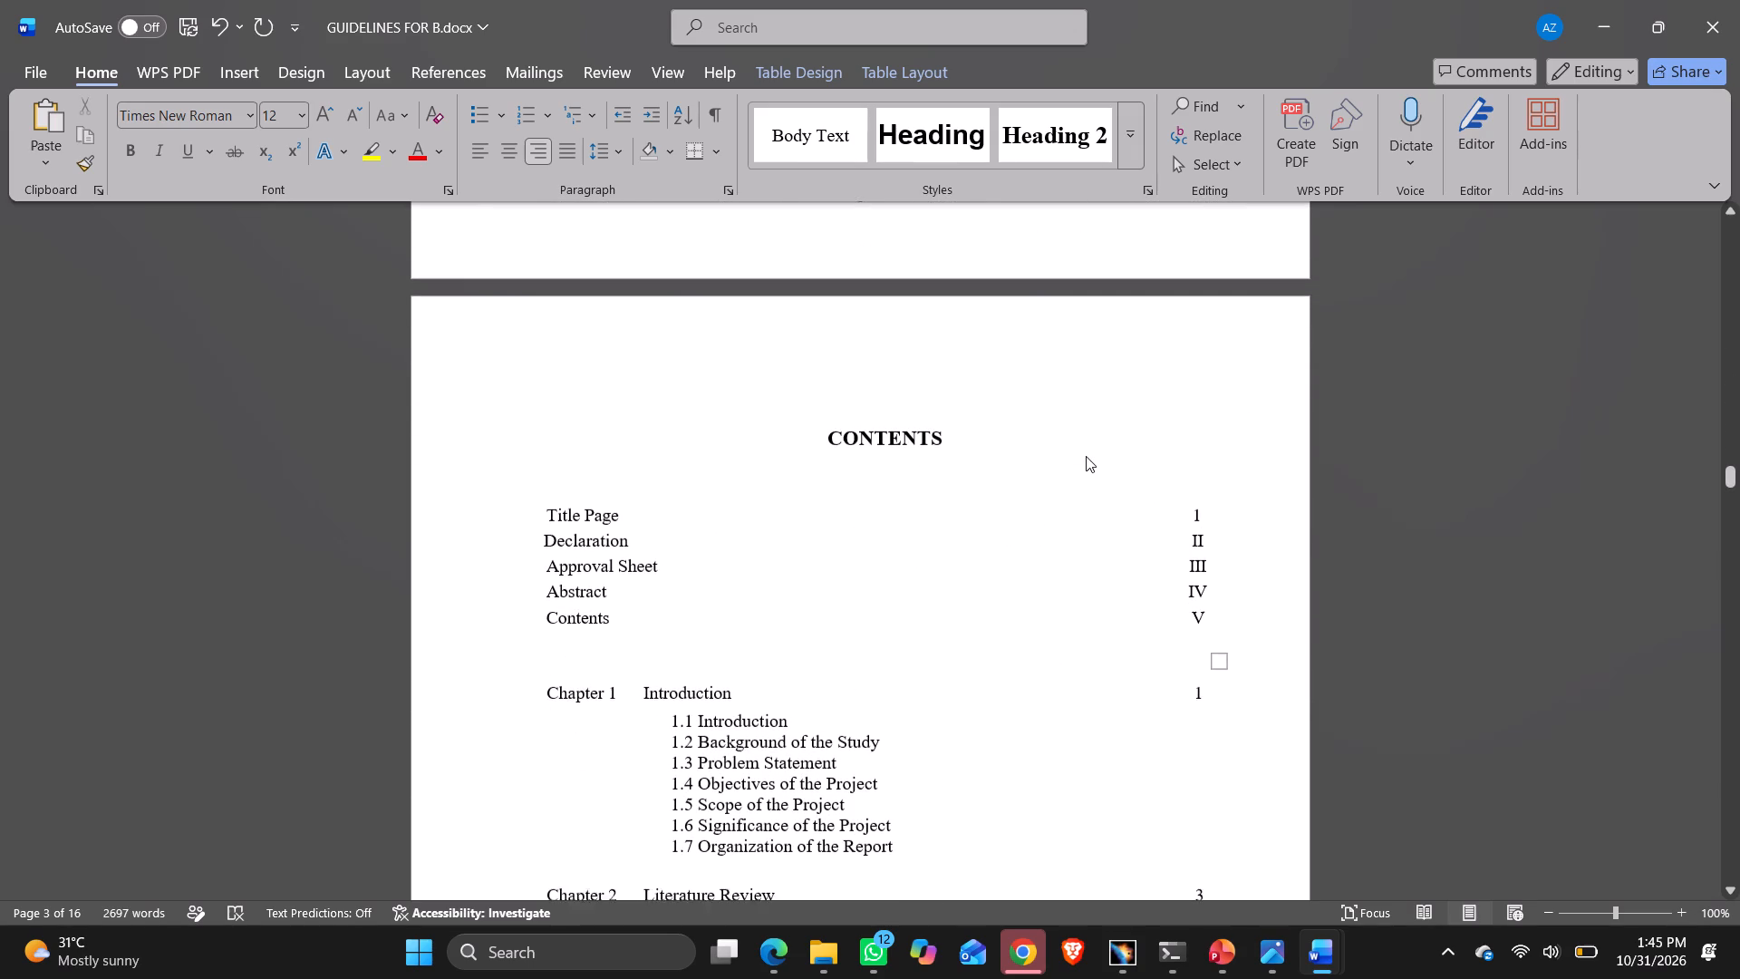
Replace the Roman numeral page number of the Declaration entry in the Contents with 4.
{"action": "scroll", "coordinate": [1086, 456], "scroll_direction": "down", "scroll_amount": 1}
{"action": "double_click", "coordinate": [1202, 538]}
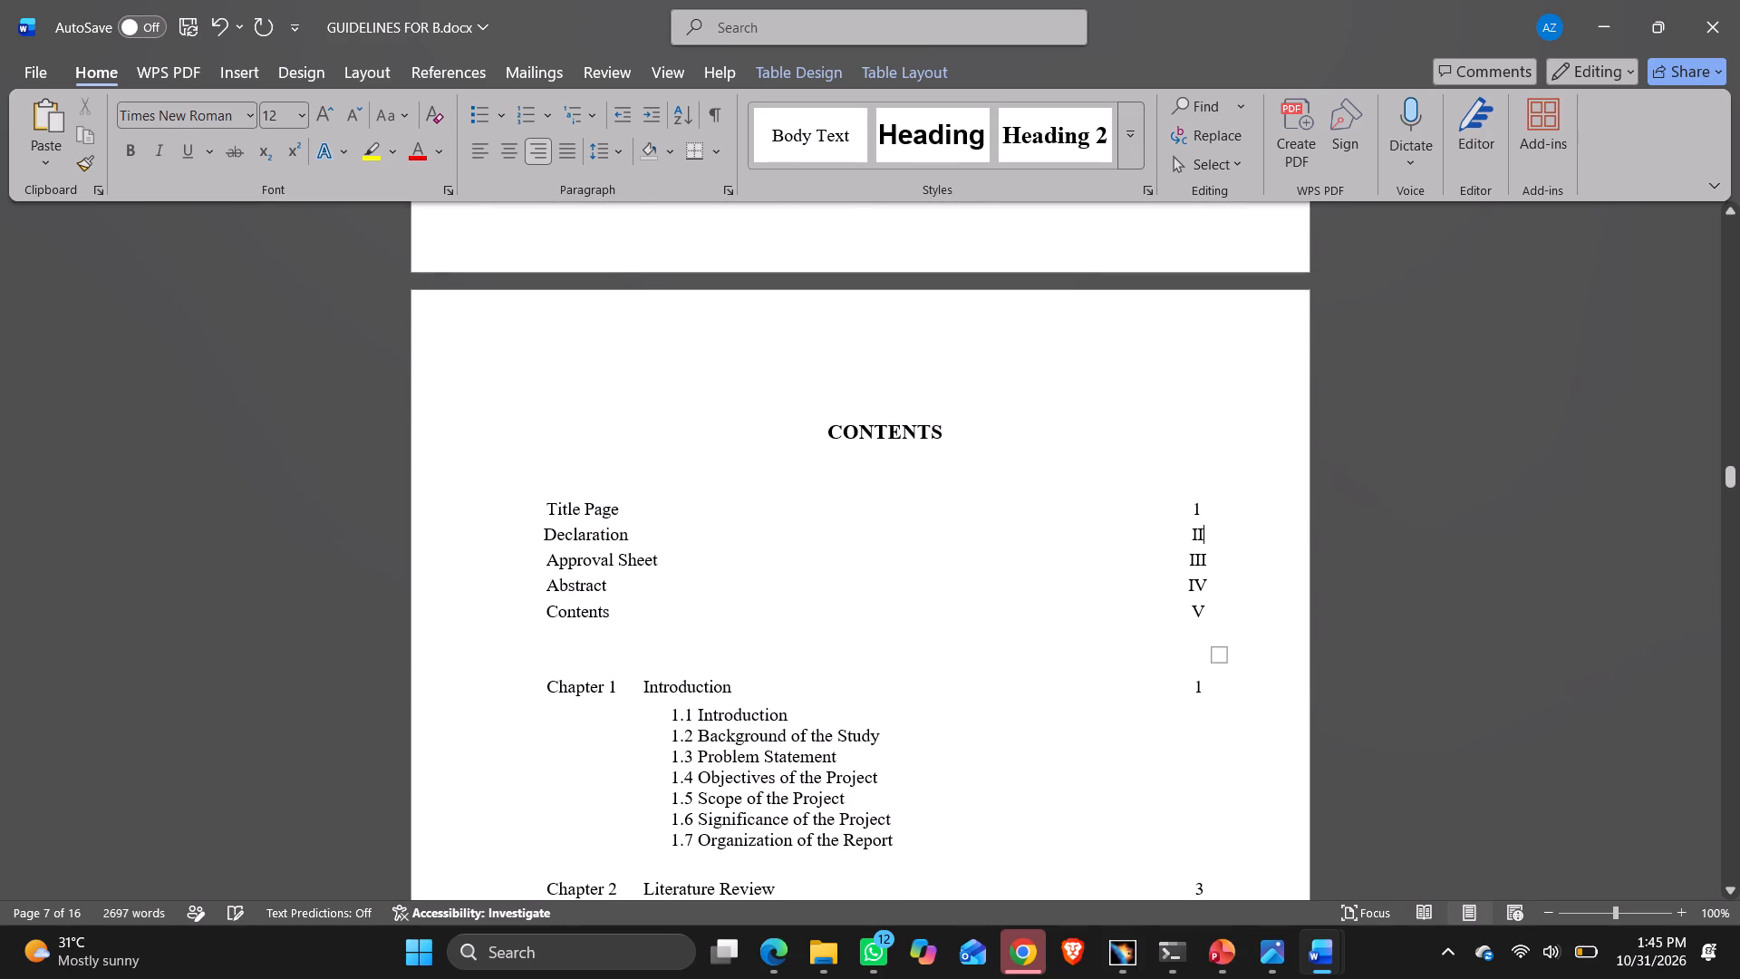
{"action": "left_click", "coordinate": [1202, 538]}
{"action": "key", "text": "BackSpace"}
{"action": "key", "text": "BackSpace"}
{"action": "key", "text": "4"}
Realign the Declaration entry's page number with spaces so it sits under the Title Page number.
{"action": "key", "text": "Left"}
{"action": "key", "text": "BackSpace"}
{"action": "key", "text": "space"}
{"action": "key", "text": "space"}
{"action": "key", "text": "space"}
{"action": "key", "text": "space"}
{"action": "key", "text": "space"}
{"action": "key", "text": "space"}
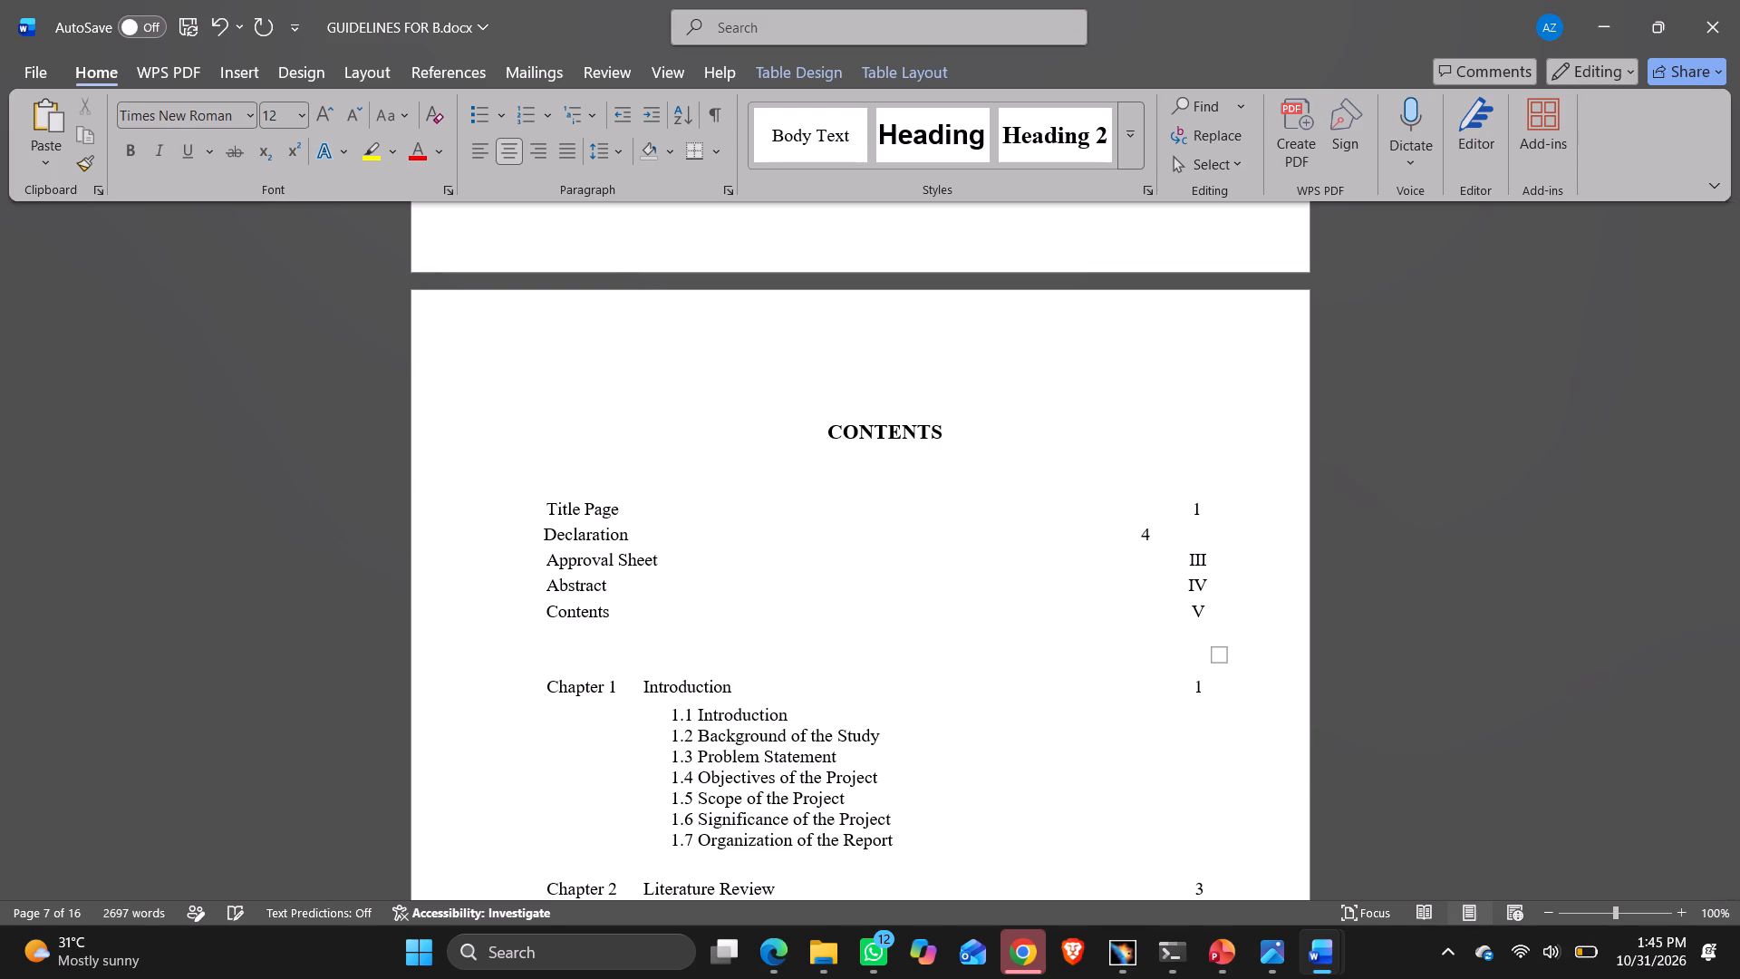
{"action": "key", "text": "space"}
{"action": "key", "text": "space"}
{"action": "key", "text": "space"}
{"action": "key", "text": "space"}
{"action": "key", "text": "space"}
{"action": "key", "text": "space"}
{"action": "key", "text": "space"}
{"action": "key", "text": "space"}
{"action": "key", "text": "space"}
{"action": "key", "text": "space"}
{"action": "key", "text": "space"}
{"action": "key", "text": "space"}
{"action": "key", "text": "space"}
{"action": "key", "text": "space"}
{"action": "key", "text": "space"}
{"action": "key", "text": "space"}
{"action": "key", "text": "space"}
{"action": "key", "text": "space"}
{"action": "key", "text": "space"}
{"action": "key", "text": "space"}
{"action": "key", "text": "space"}
{"action": "key", "text": "space"}
{"action": "key", "text": "space"}
{"action": "key", "text": "space"}
Replace the Roman numeral page number of the Approval Sheet entry in the Contents with 5.
{"action": "left_click_drag", "start_coordinate": [1202, 557], "coordinate": [1198, 557]}
{"action": "left_click_drag", "start_coordinate": [1198, 557], "coordinate": [1191, 560]}
{"action": "key", "text": "BackSpace"}
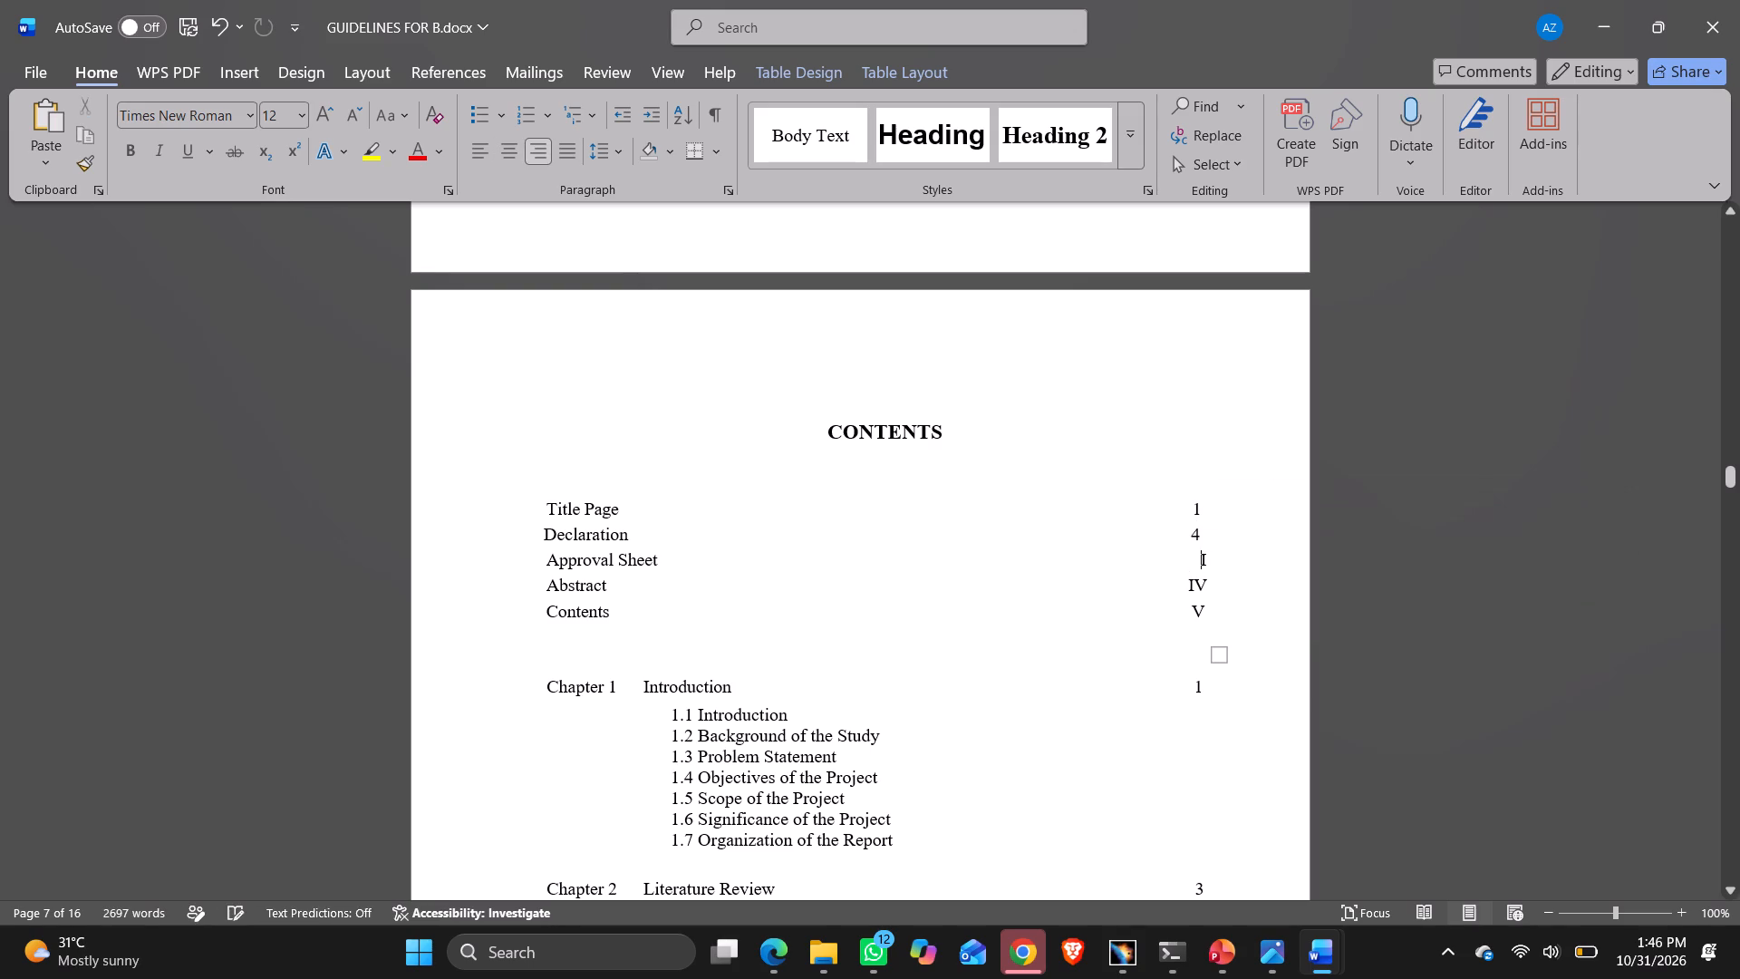
{"action": "key", "text": "5"}
{"action": "key", "text": "Right"}
{"action": "key", "text": "backslash"}
{"action": "key", "text": "BackSpace"}
{"action": "key", "text": "BackSpace"}
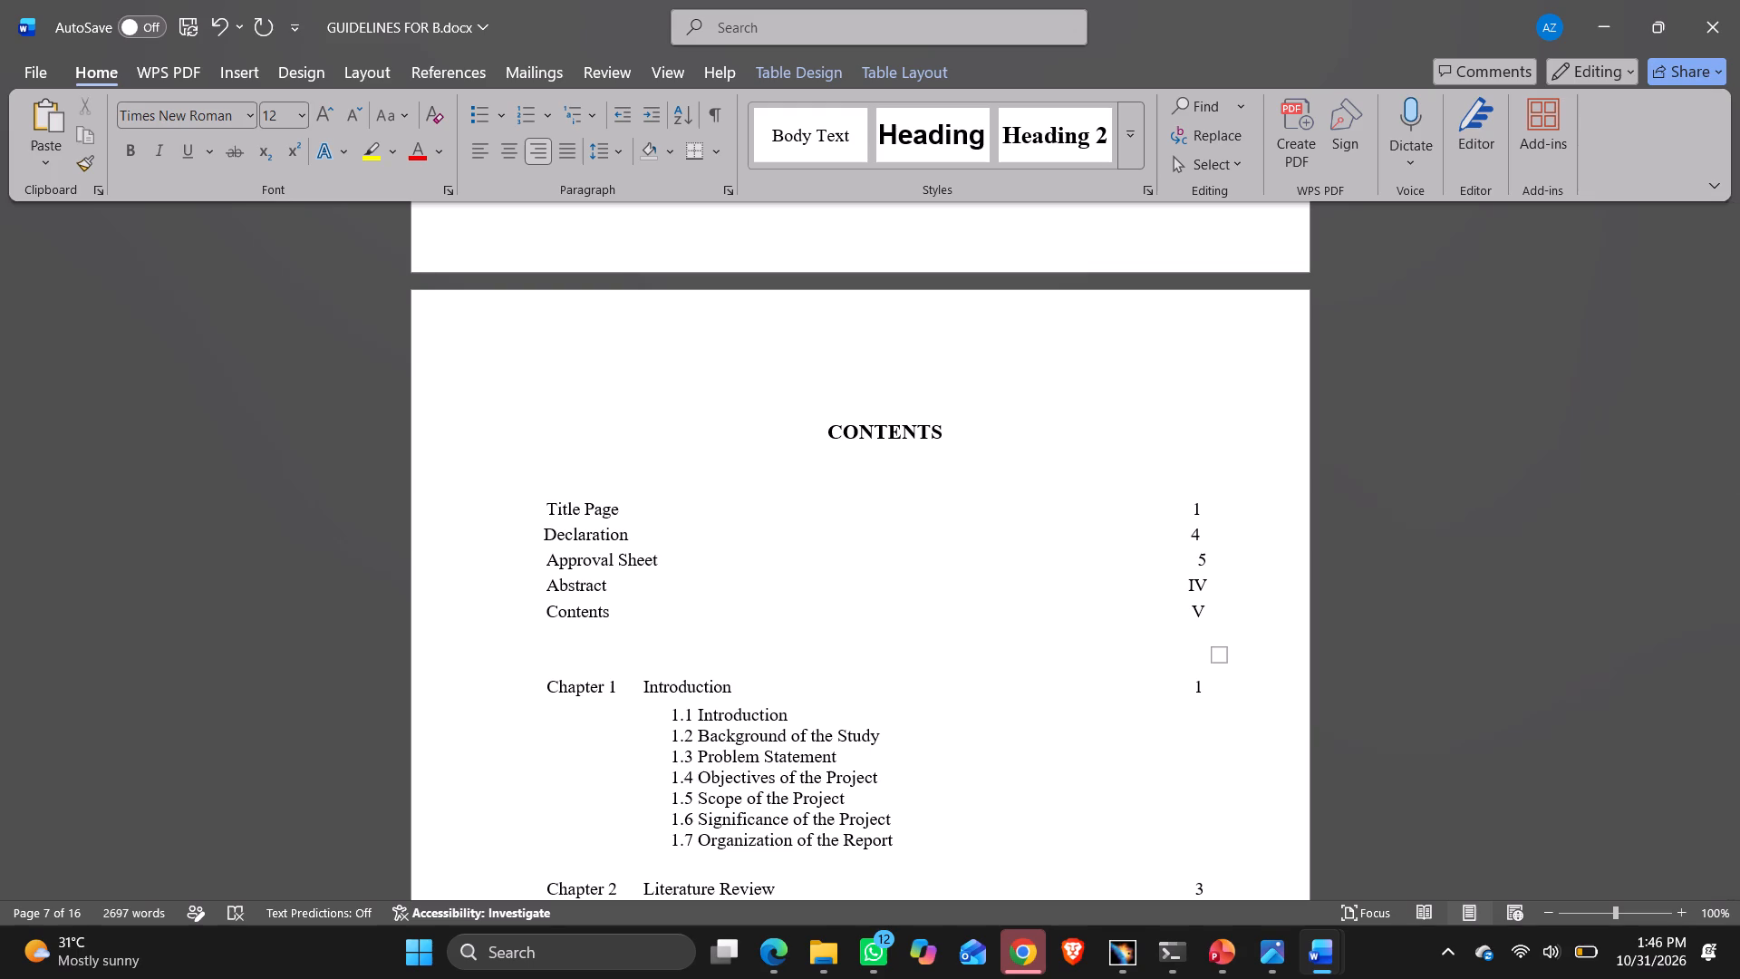
Realign the Approval Sheet entry's page number with spaces so it sits under the Declaration number.
{"action": "key", "text": "Left"}
{"action": "key", "text": "BackSpace"}
{"action": "key", "text": "space"}
{"action": "key", "text": "space"}
{"action": "key", "text": "space"}
{"action": "key", "text": "space"}
{"action": "key", "text": "space"}
{"action": "key", "text": "space"}
{"action": "key", "text": "space"}
{"action": "key", "text": "space"}
{"action": "key", "text": "space"}
{"action": "key", "text": "space"}
{"action": "key", "text": "space"}
{"action": "key", "text": "space"}
{"action": "key", "text": "space"}
{"action": "key", "text": "space"}
{"action": "key", "text": "space"}
{"action": "key", "text": "space"}
{"action": "key", "text": "space"}
{"action": "key", "text": "space"}
{"action": "key", "text": "space"}
{"action": "key", "text": "space"}
{"action": "key", "text": "BackSpace"}
Check the Abstract page's footer number and replace the Roman numeral of the Abstract entry in the Contents with 6.
{"action": "scroll", "coordinate": [1201, 565], "scroll_direction": "down", "scroll_amount": 2}
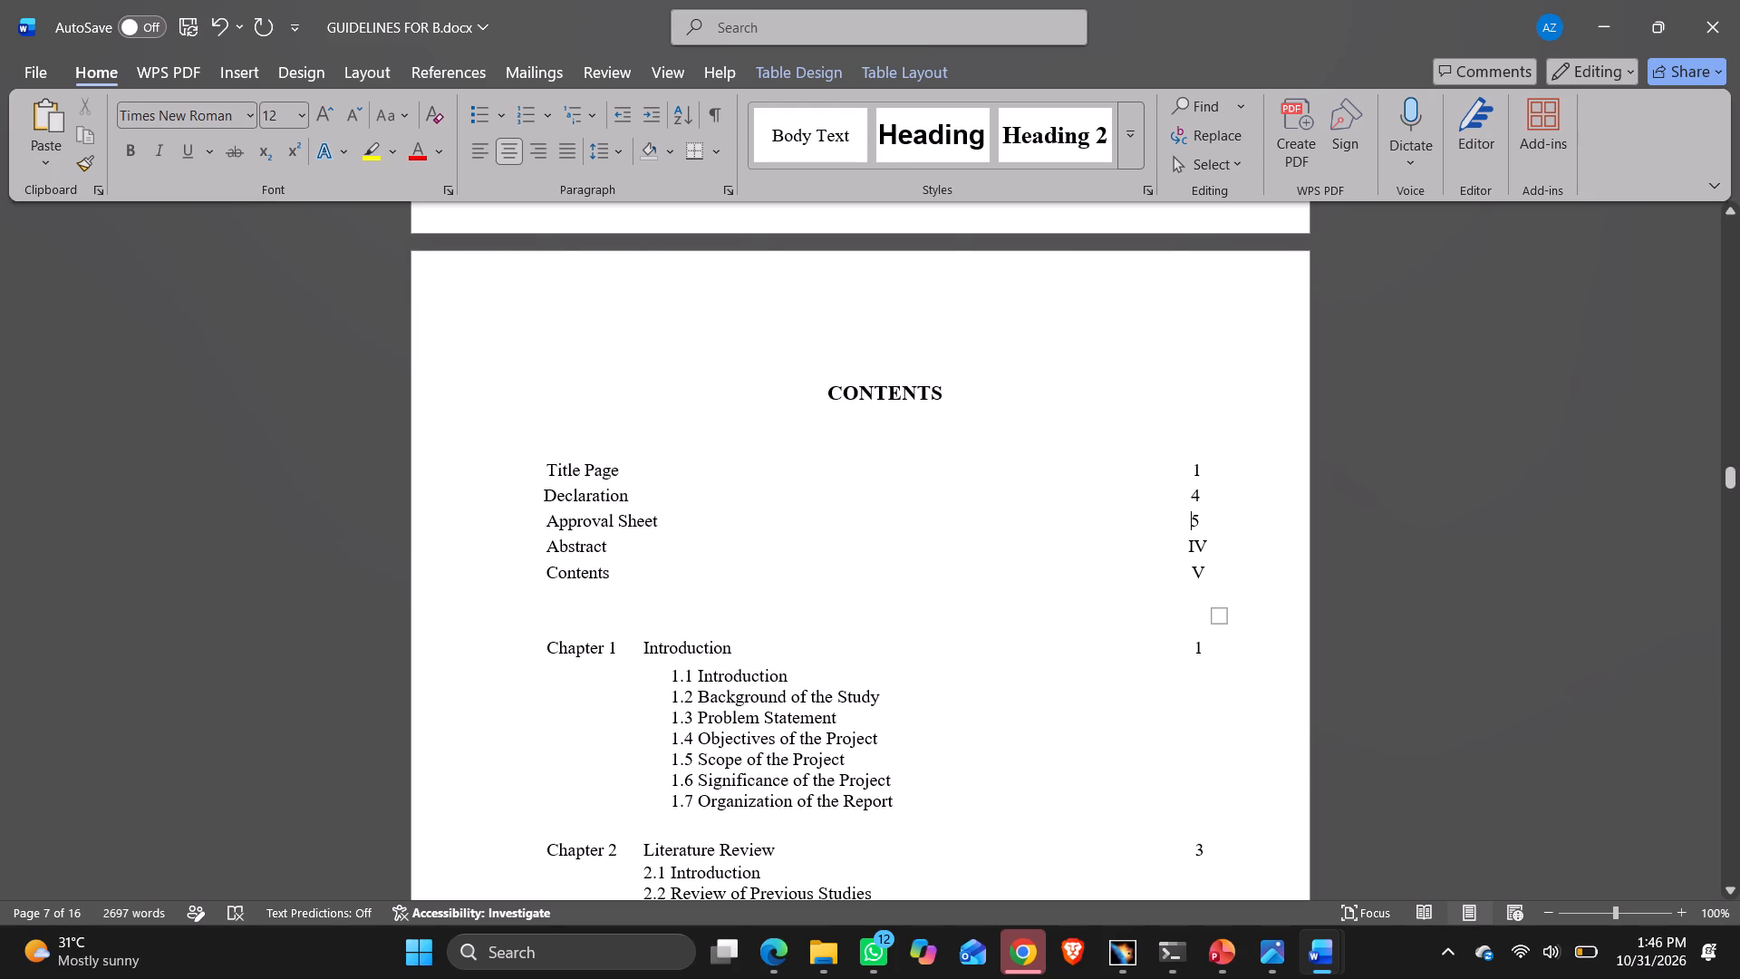
{"action": "left_click_drag", "start_coordinate": [1202, 548], "coordinate": [1188, 547]}
{"action": "scroll", "coordinate": [1029, 451], "scroll_direction": "up", "scroll_amount": 6}
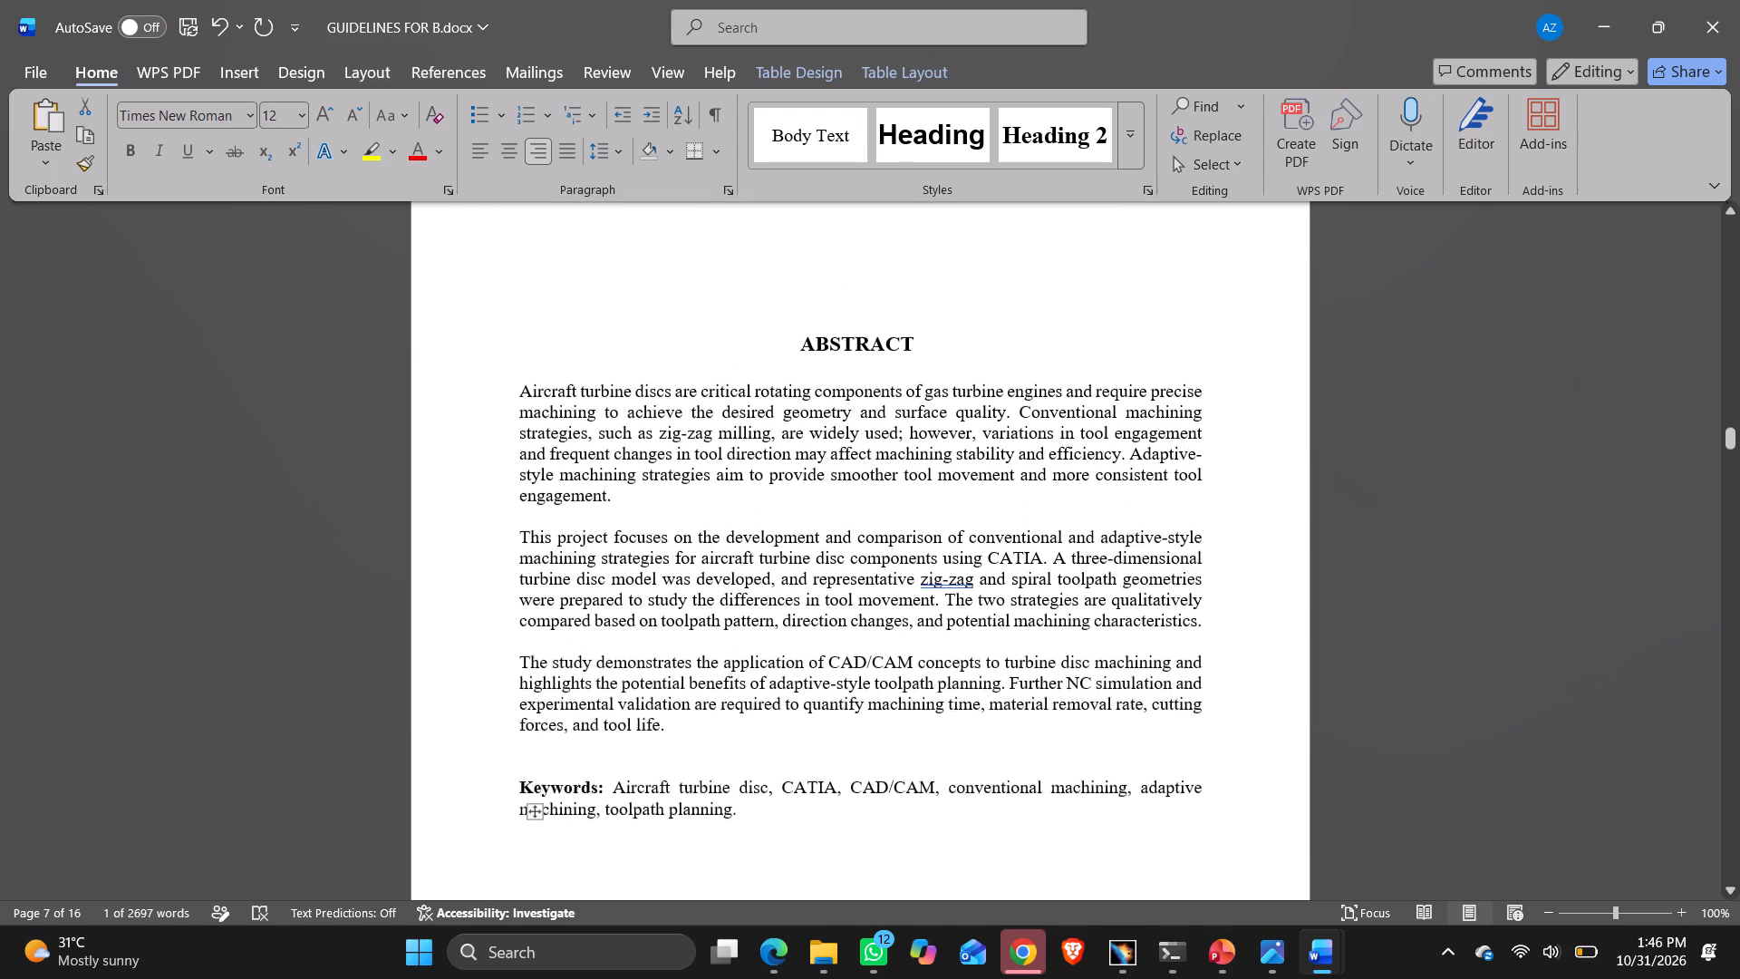
{"action": "scroll", "coordinate": [1029, 451], "scroll_direction": "up", "scroll_amount": 1}
{"action": "scroll", "coordinate": [1029, 451], "scroll_direction": "down", "scroll_amount": 7}
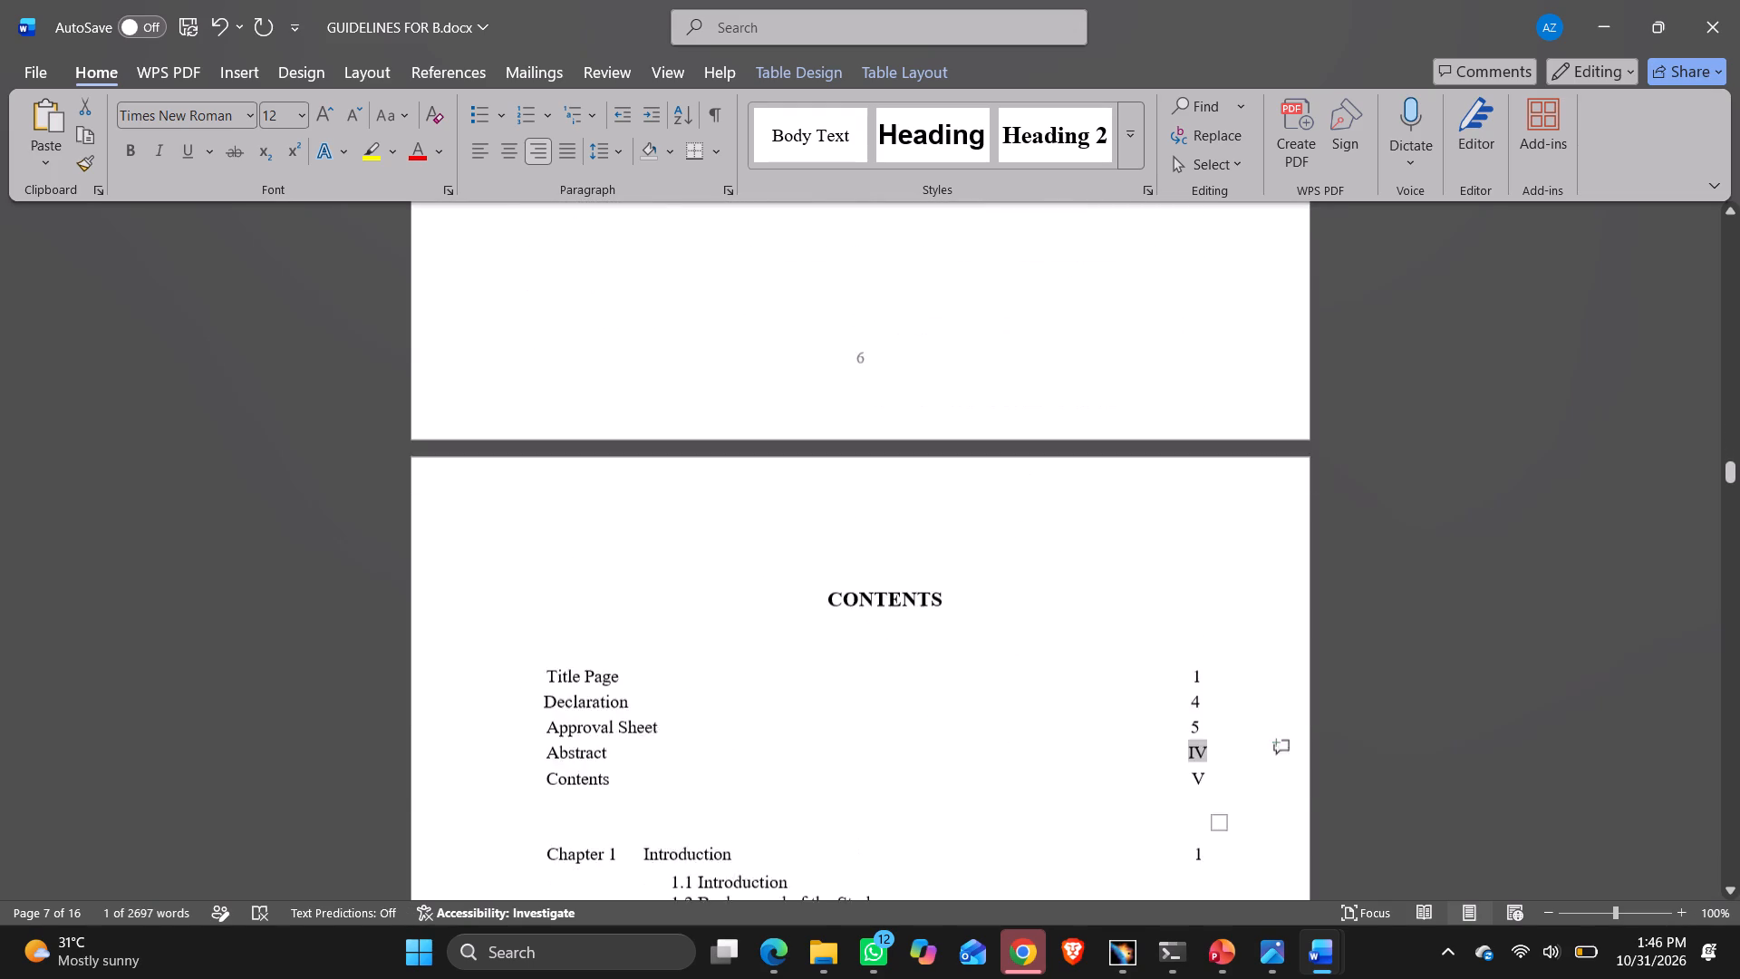
{"action": "scroll", "coordinate": [1029, 451], "scroll_direction": "down", "scroll_amount": 1}
{"action": "key", "text": "6"}
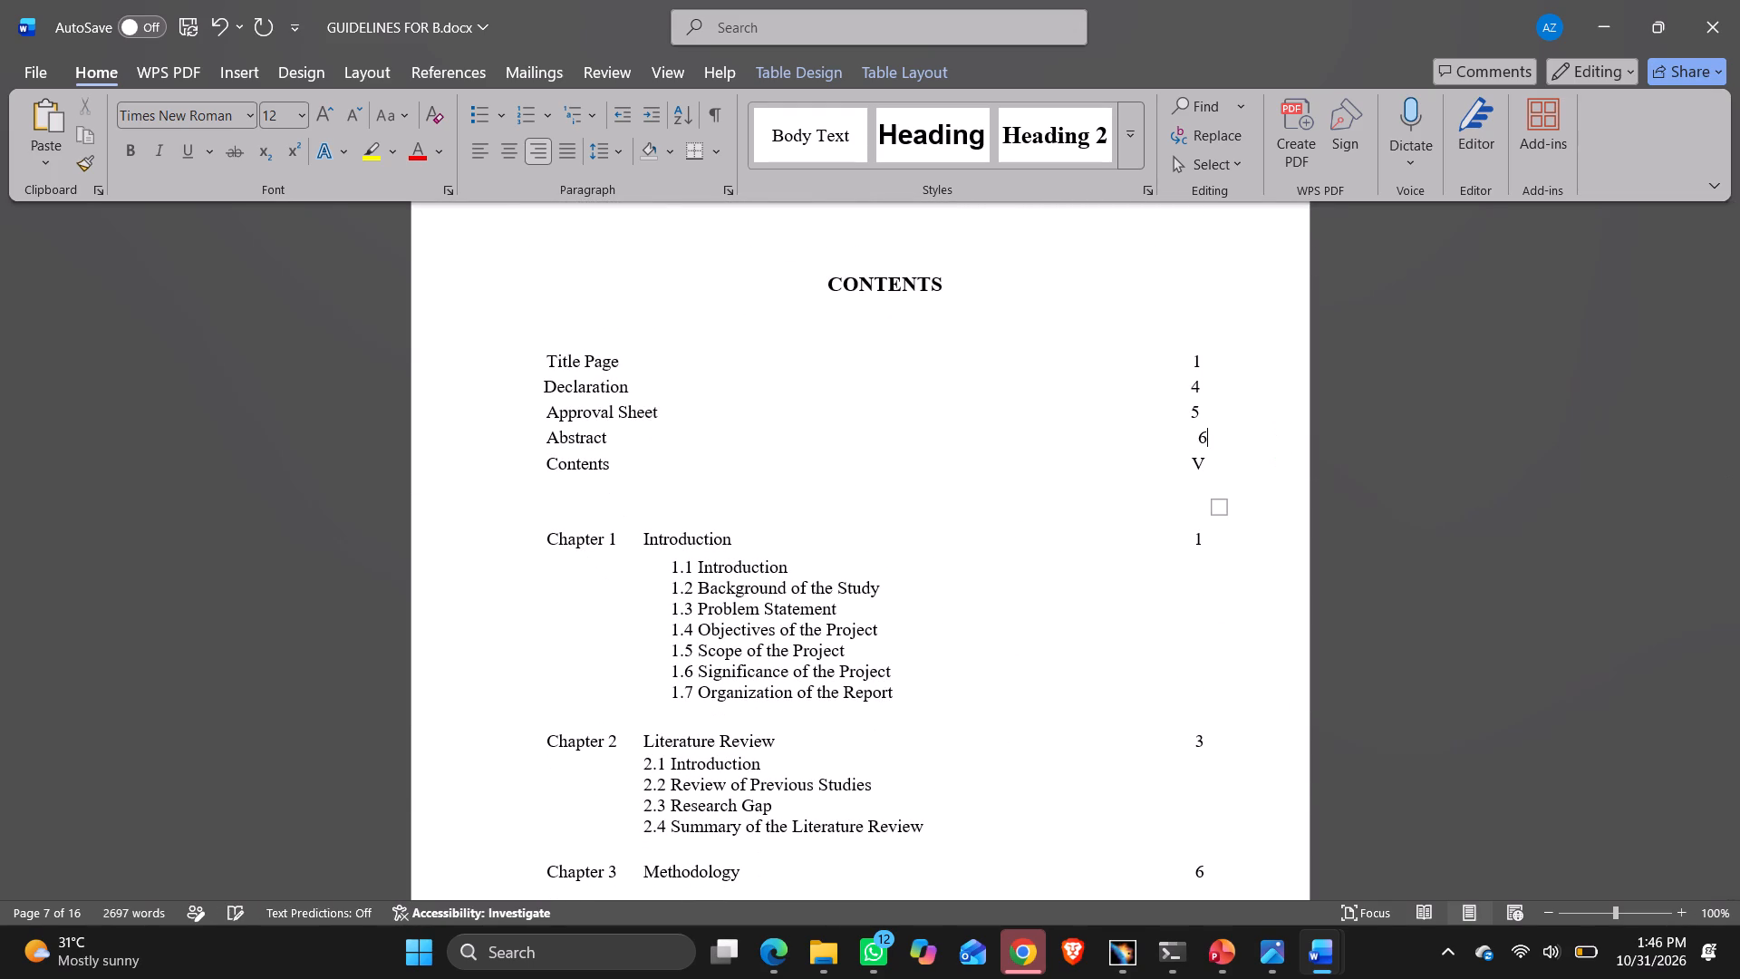
Realign the Abstract entry's page number with spaces so it sits under the Approval Sheet number.
{"action": "key", "text": "Left"}
{"action": "key", "text": "BackSpace"}
{"action": "key", "text": "space"}
{"action": "key", "text": "space"}
{"action": "key", "text": "space"}
{"action": "key", "text": "space"}
{"action": "key", "text": "space"}
{"action": "key", "text": "space"}
{"action": "key", "text": "space"}
{"action": "key", "text": "space"}
{"action": "key", "text": "space"}
{"action": "key", "text": "space"}
{"action": "key", "text": "space"}
{"action": "key", "text": "space"}
{"action": "key", "text": "space"}
{"action": "key", "text": "space"}
{"action": "key", "text": "space"}
{"action": "key", "text": "space"}
{"action": "key", "text": "space"}
{"action": "key", "text": "space"}
{"action": "key", "text": "space"}
{"action": "key", "text": "space"}
{"action": "key", "text": "space"}
{"action": "key", "text": "space"}
{"action": "key", "text": "space"}
{"action": "key", "text": "space"}
{"action": "key", "text": "space"}
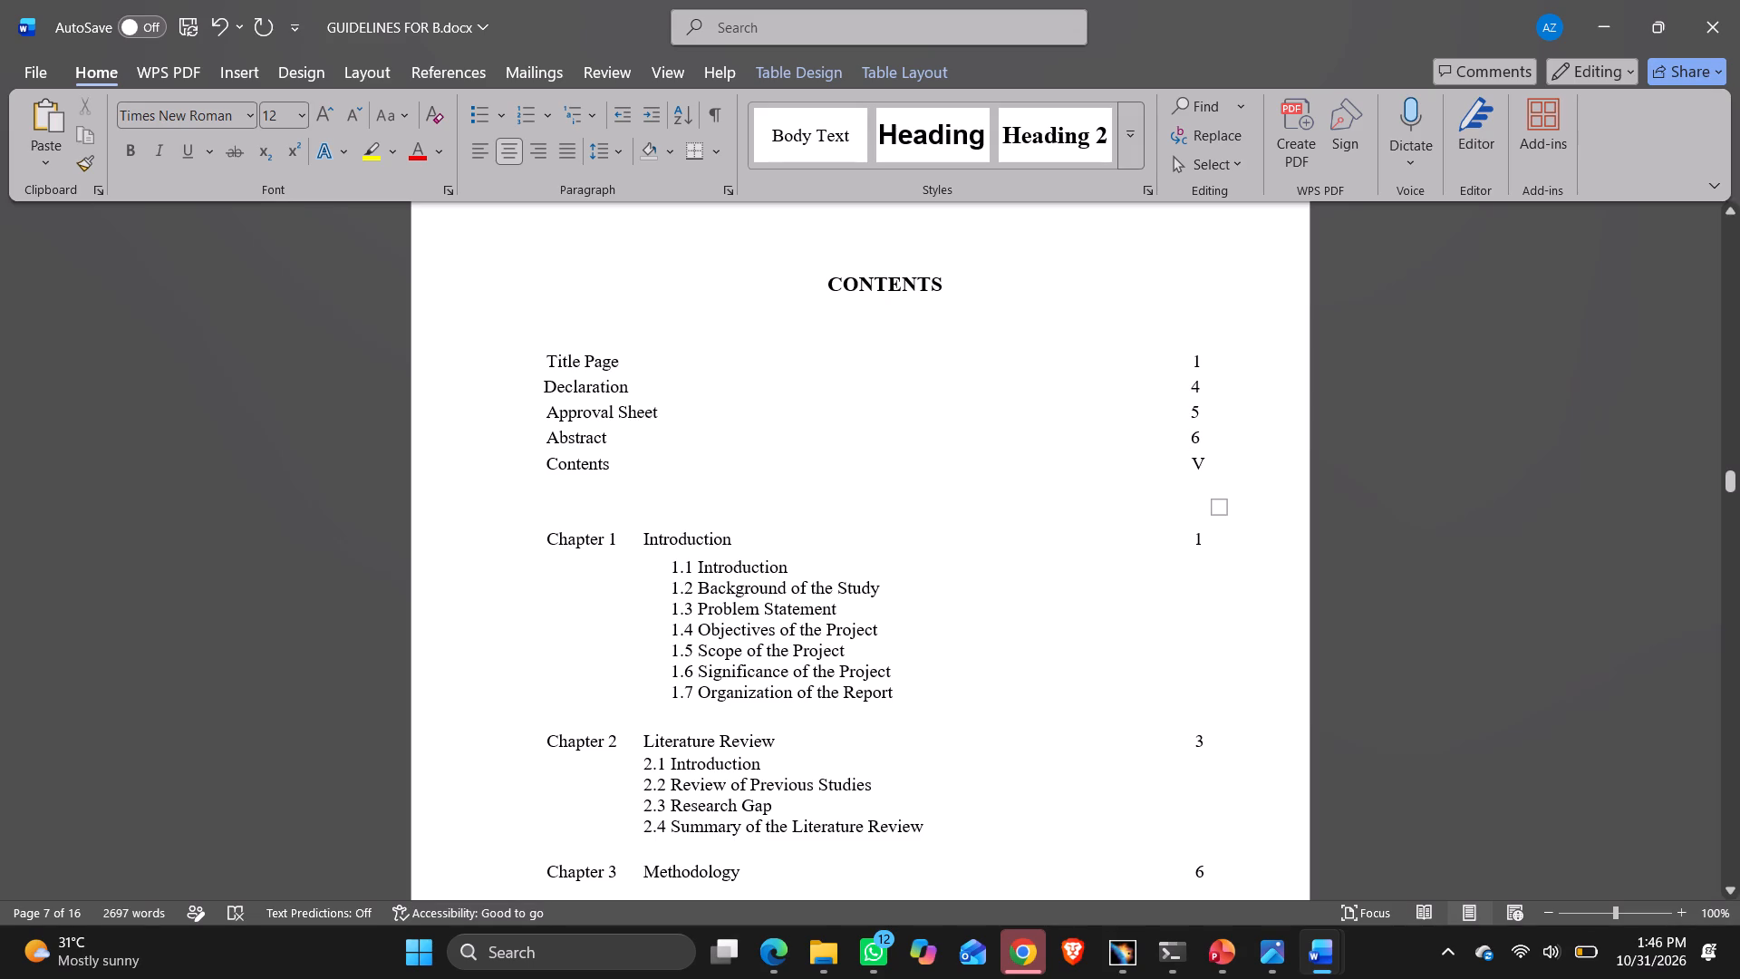
Replace the Roman numeral page number of the Contents entry with 7.
{"action": "left_click_drag", "start_coordinate": [1192, 460], "coordinate": [1203, 461]}
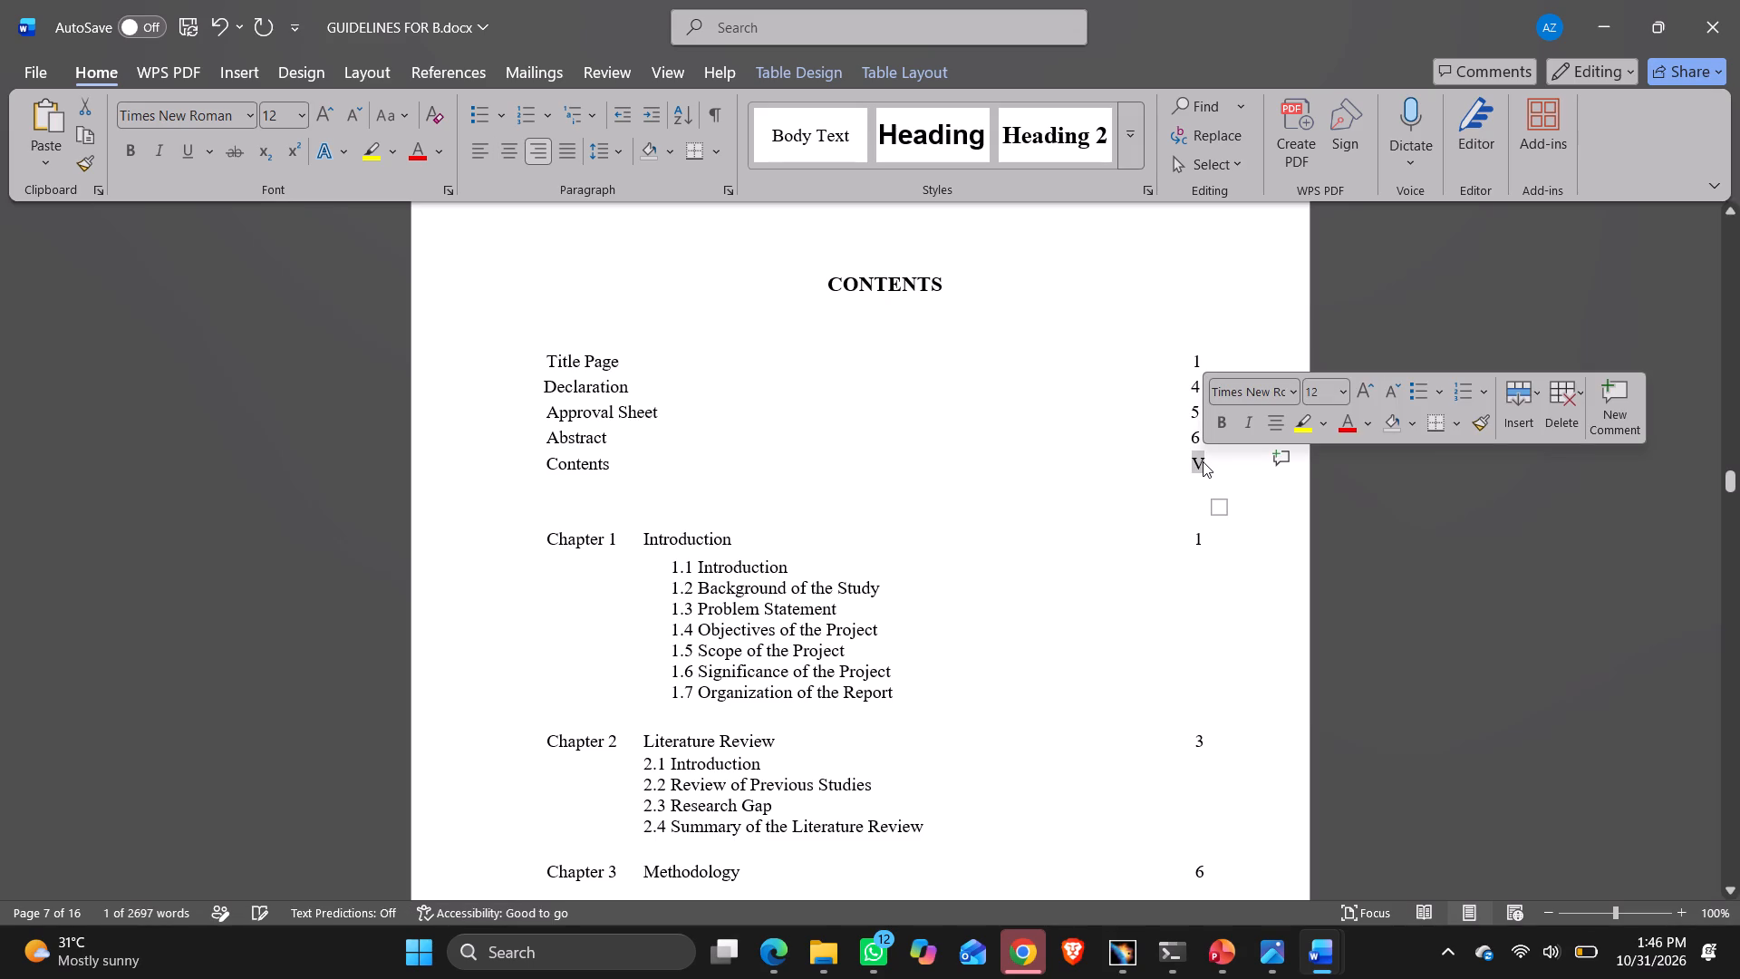
{"action": "key", "text": "7"}
Realign the Contents entry's page number with spaces so it sits under the Abstract number.
{"action": "key", "text": "Left"}
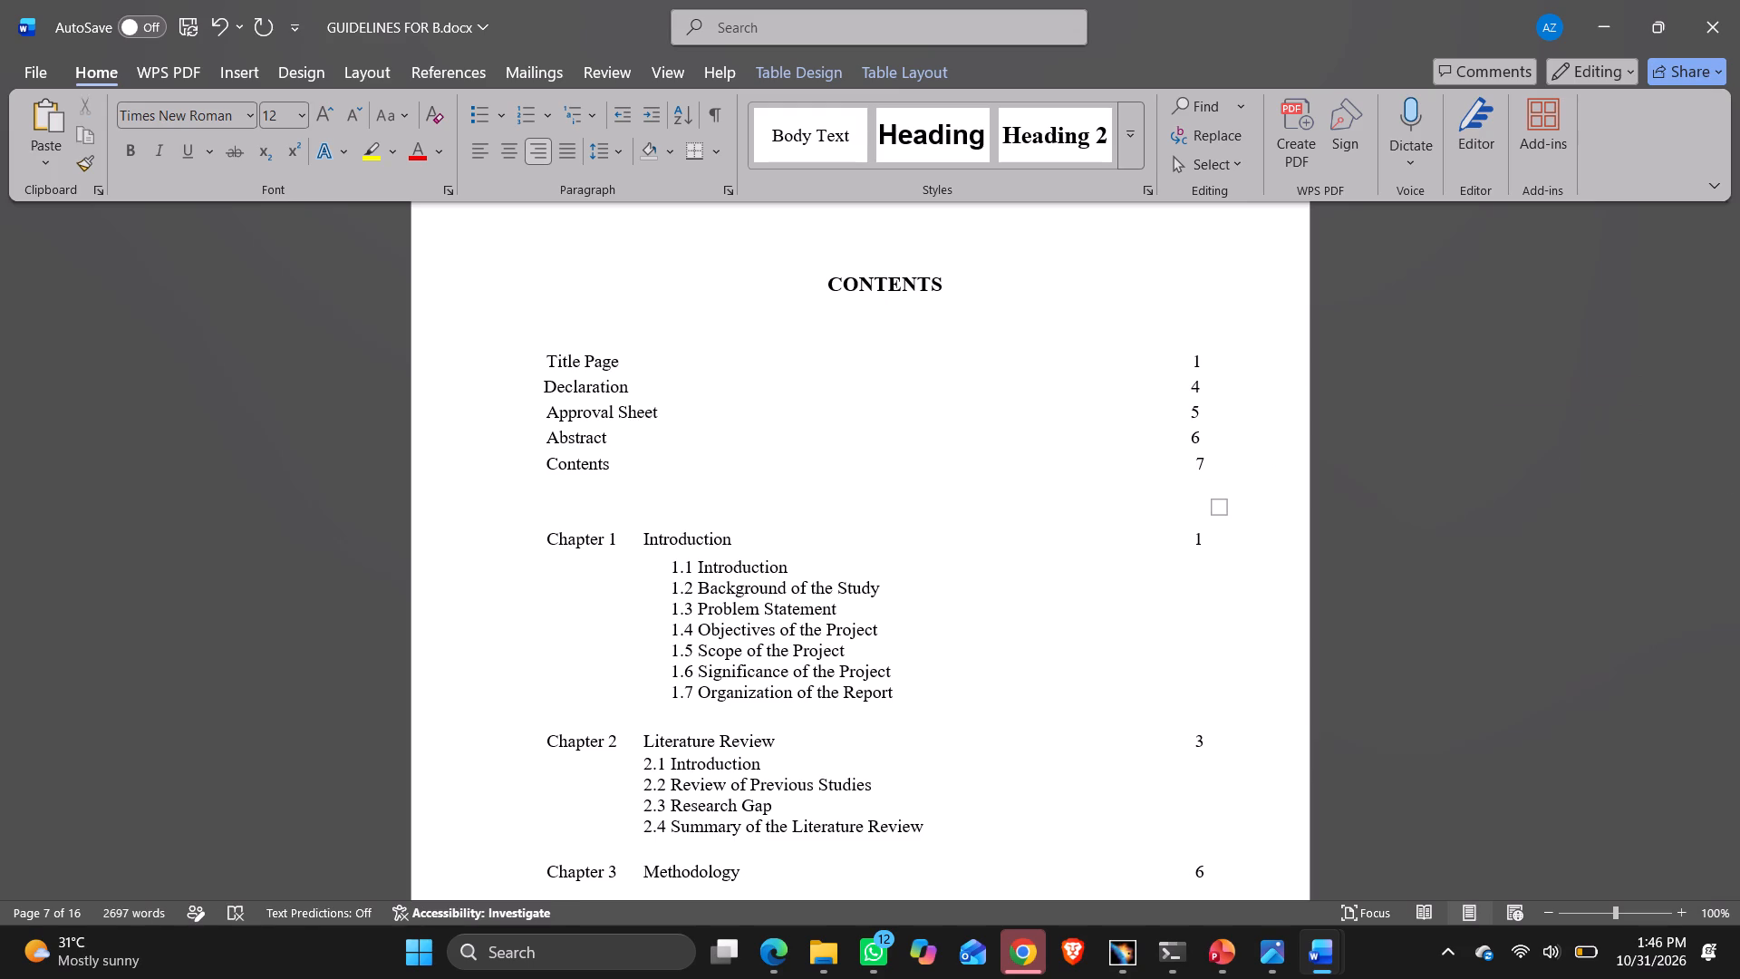
{"action": "key", "text": "Down"}
{"action": "key", "text": "Down"}
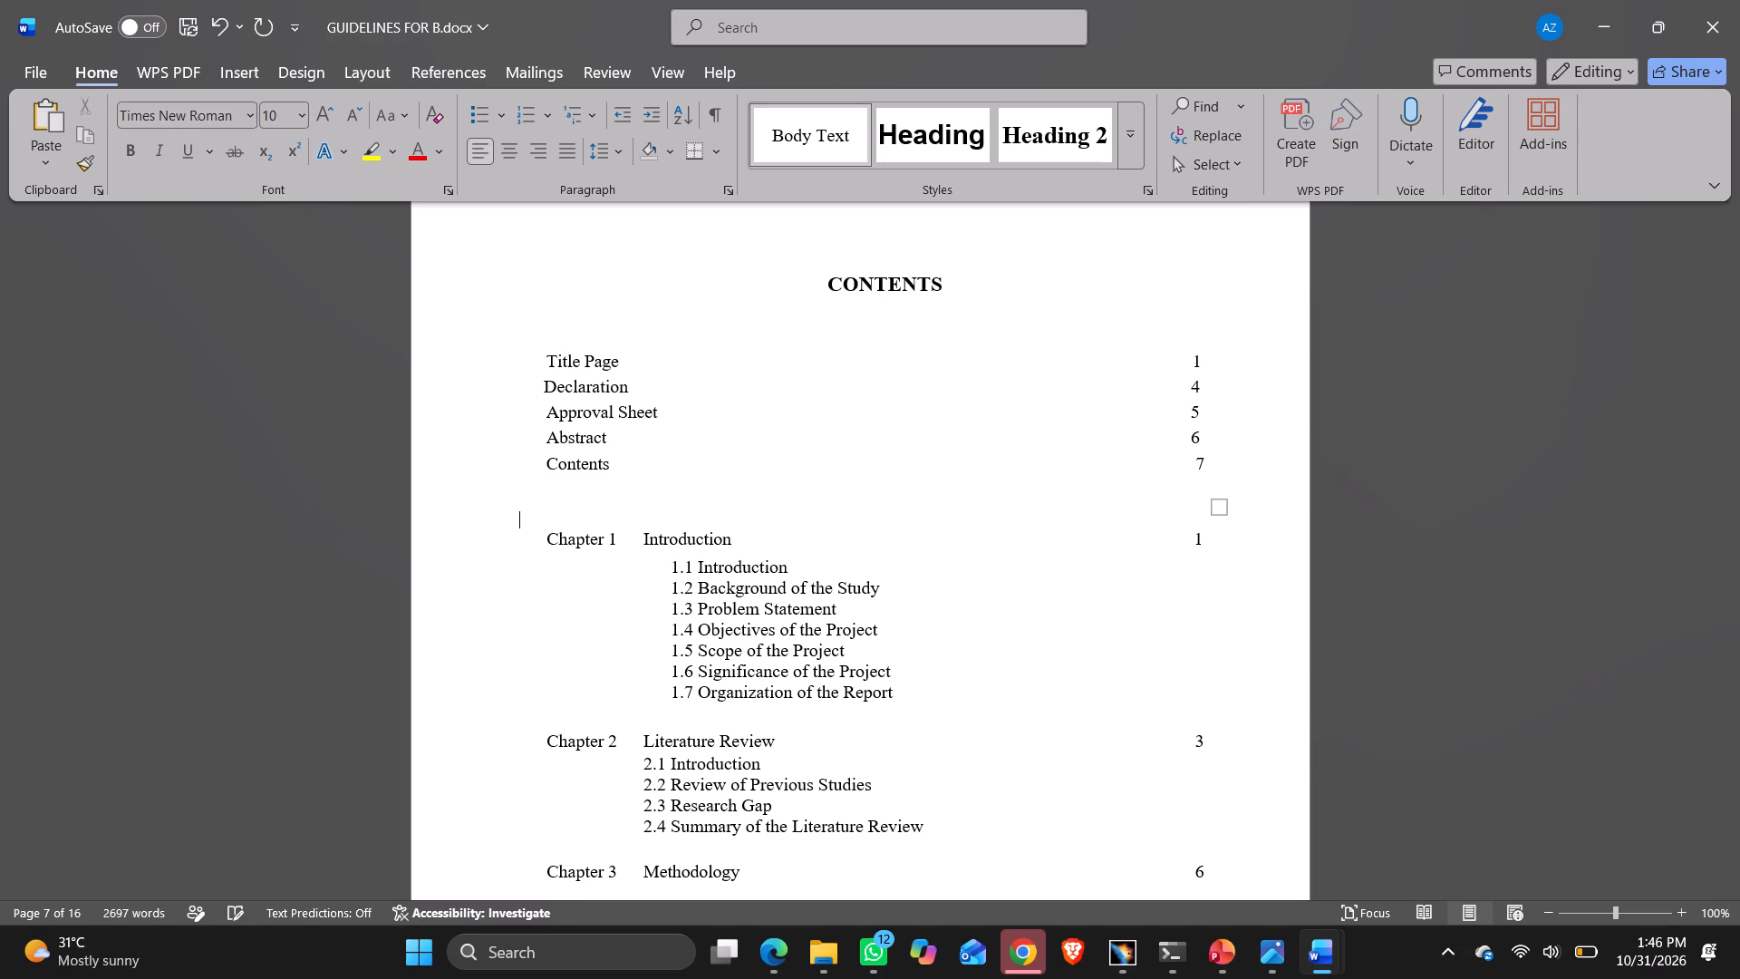
{"action": "key", "text": "Left"}
{"action": "key", "text": "Left"}
{"action": "key", "text": "Right"}
{"action": "key", "text": "Up"}
{"action": "key", "text": "Right"}
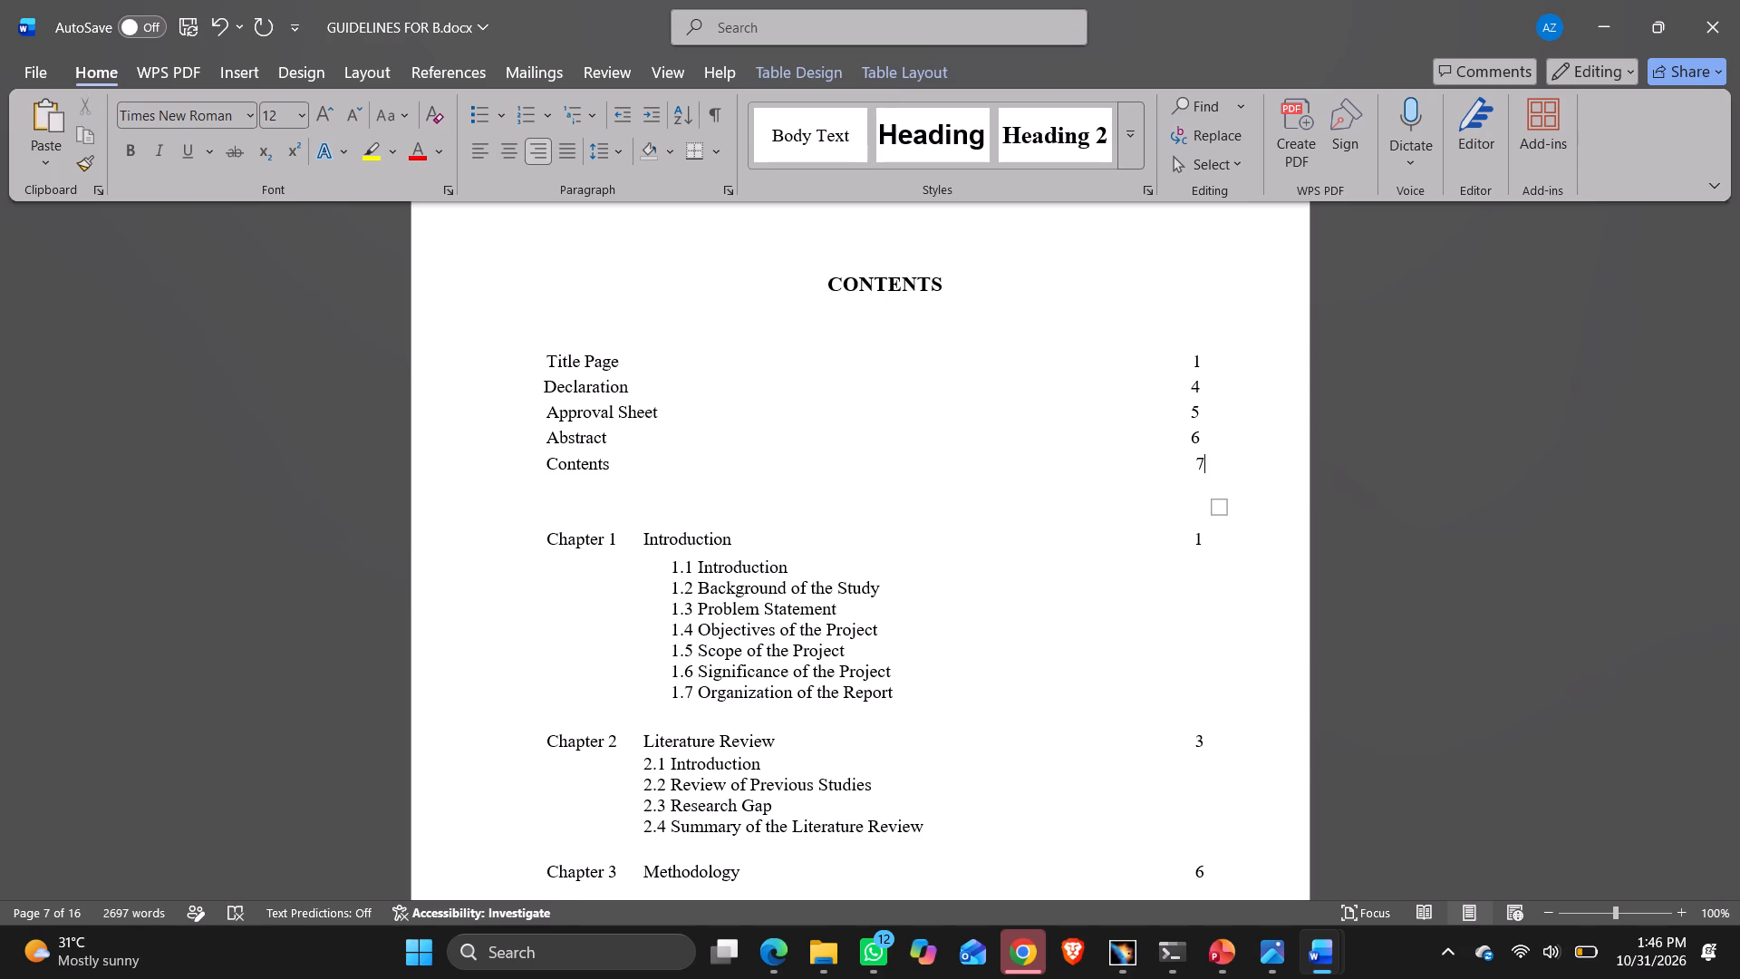
{"action": "key", "text": "Right"}
{"action": "key", "text": "Left"}
{"action": "key", "text": "BackSpace"}
{"action": "key", "text": "BackSpace"}
{"action": "key", "text": "BackSpace"}
{"action": "key", "text": "BackSpace"}
{"action": "key", "text": "Left"}
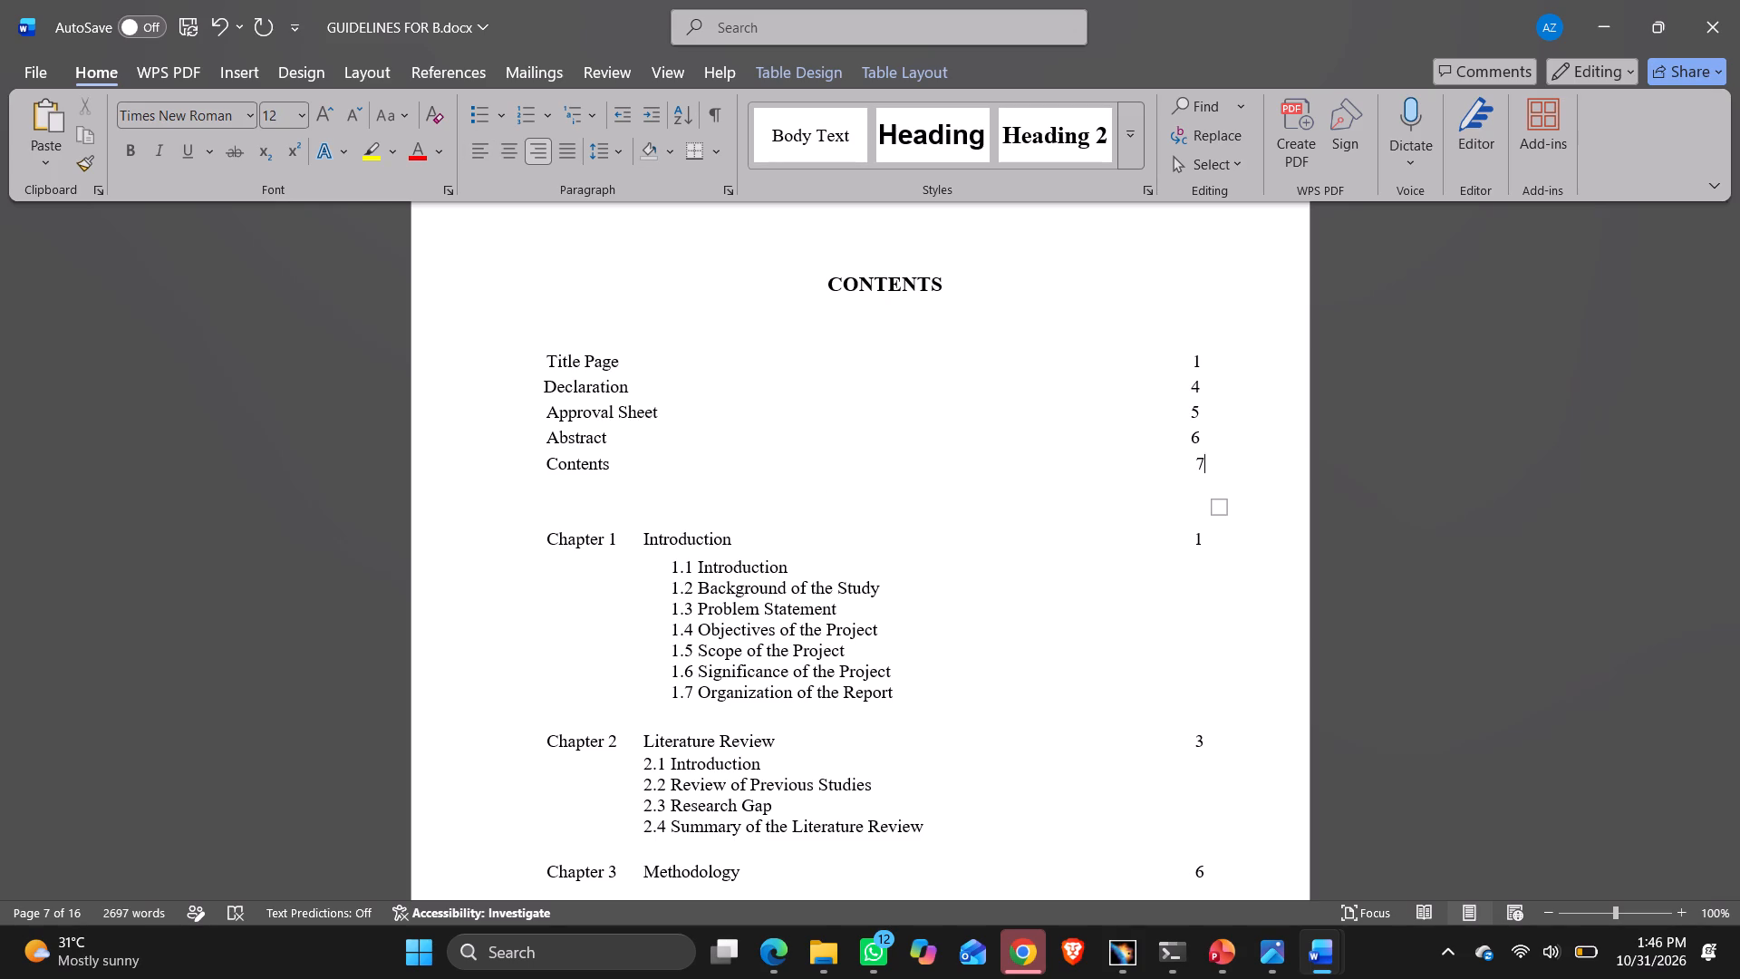
{"action": "key", "text": "Left"}
{"action": "key", "text": "BackSpace"}
{"action": "key", "text": "space"}
{"action": "key", "text": "space"}
{"action": "key", "text": "space"}
{"action": "key", "text": "space"}
{"action": "key", "text": "space"}
{"action": "key", "text": "space"}
{"action": "key", "text": "space"}
{"action": "key", "text": "space"}
{"action": "key", "text": "space"}
{"action": "key", "text": "space"}
{"action": "key", "text": "space"}
{"action": "key", "text": "space"}
{"action": "key", "text": "space"}
{"action": "key", "text": "space"}
{"action": "key", "text": "space"}
{"action": "key", "text": "space"}
{"action": "key", "text": "space"}
{"action": "key", "text": "space"}
{"action": "key", "text": "space"}
{"action": "key", "text": "space"}
{"action": "key", "text": "space"}
{"action": "key", "text": "space"}
{"action": "key", "text": "space"}
Check the footer number of the Chapter I Introduction page and change the Chapter 1 page number in the Contents to 8.
{"action": "scroll", "coordinate": [1203, 460], "scroll_direction": "down", "scroll_amount": 1}
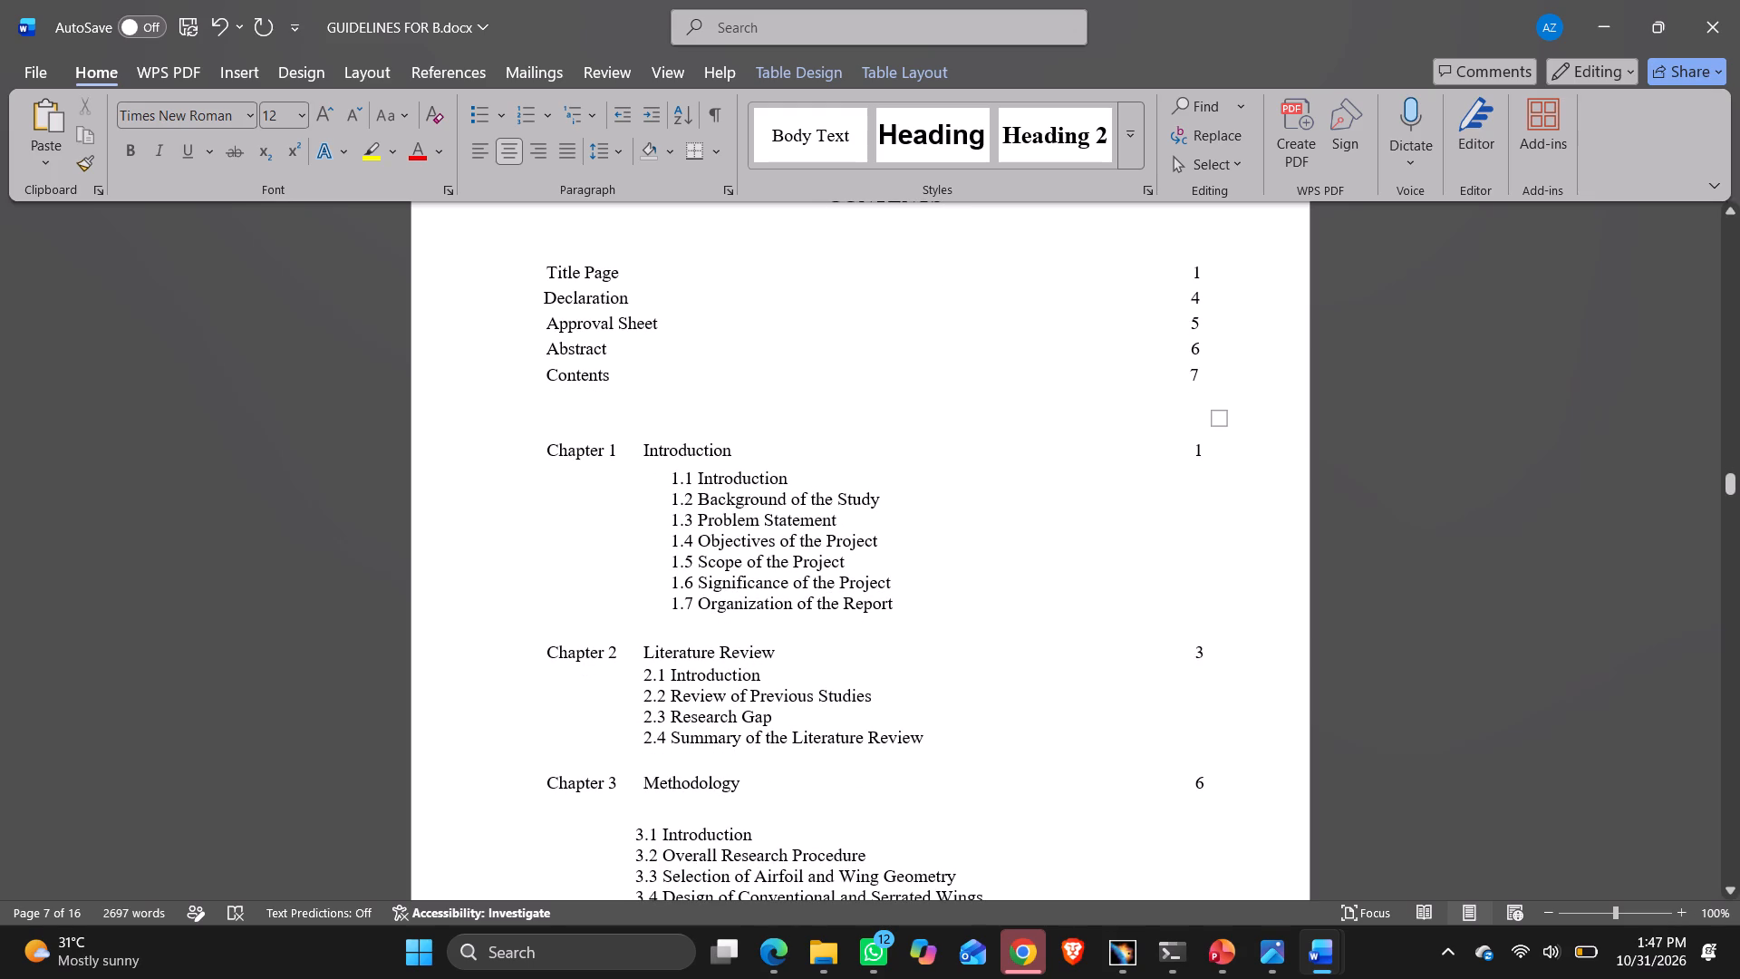
{"action": "left_click_drag", "start_coordinate": [1202, 451], "coordinate": [1191, 449]}
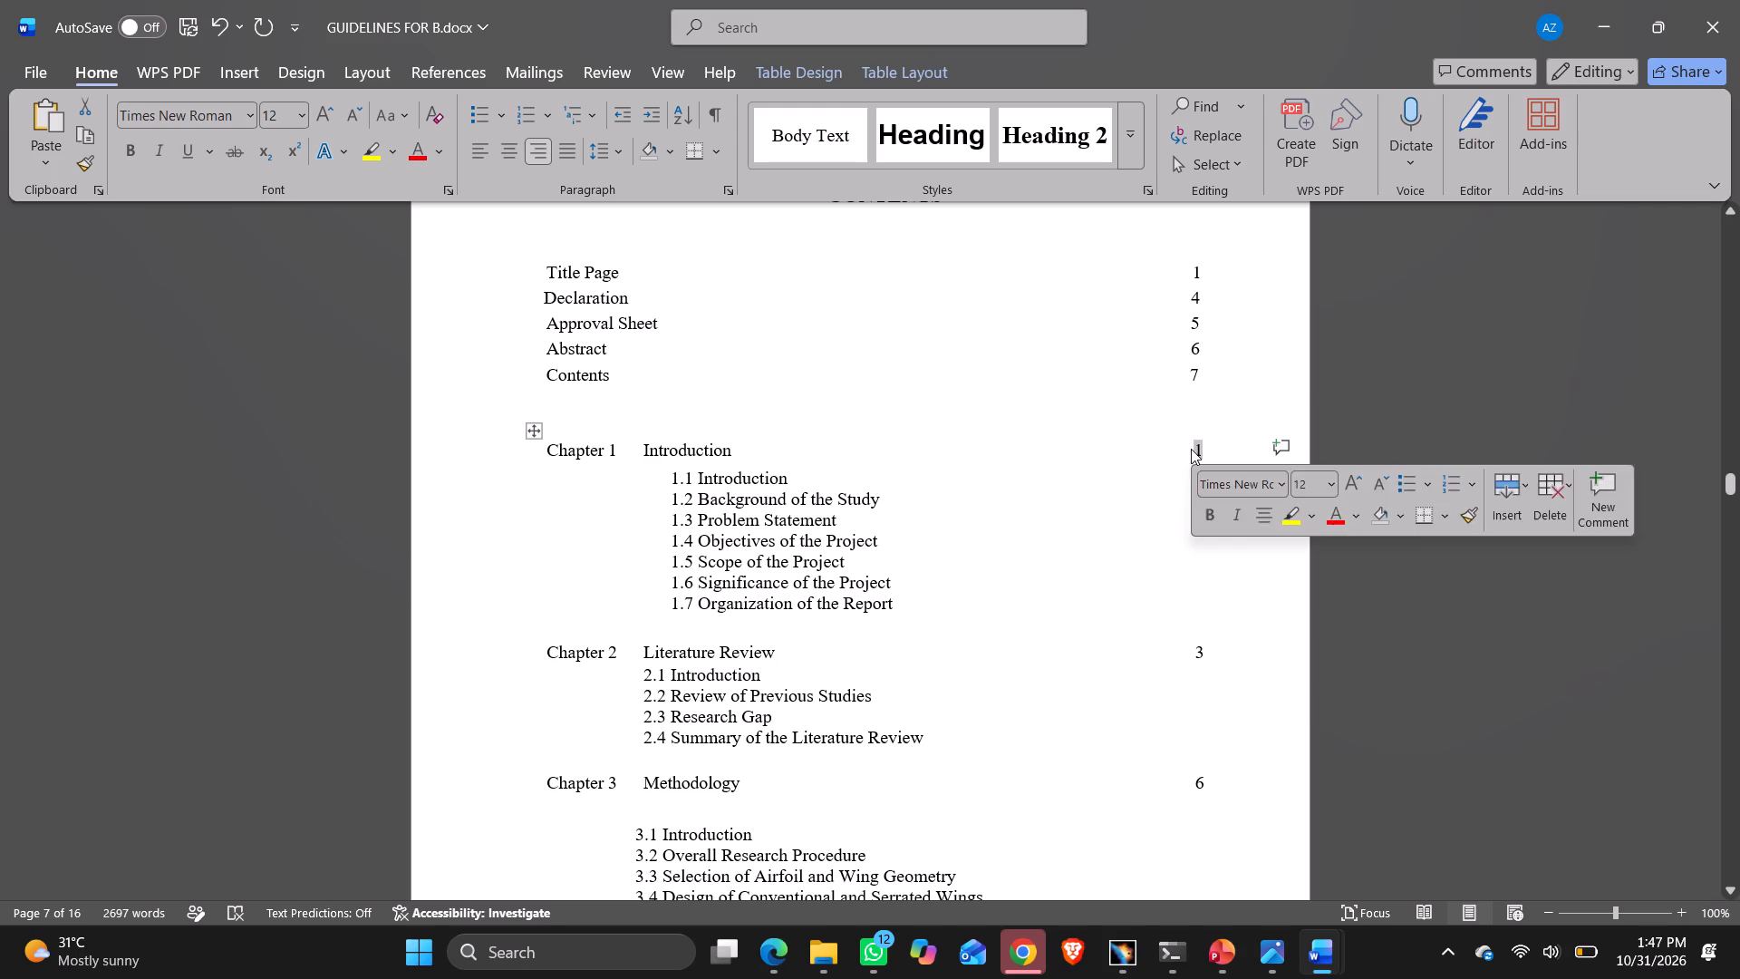
{"action": "scroll", "coordinate": [1076, 480], "scroll_direction": "down", "scroll_amount": 5}
{"action": "scroll", "coordinate": [1076, 480], "scroll_direction": "up", "scroll_amount": 1}
{"action": "scroll", "coordinate": [1076, 480], "scroll_direction": "down", "scroll_amount": 1}
{"action": "scroll", "coordinate": [1076, 480], "scroll_direction": "up", "scroll_amount": 1}
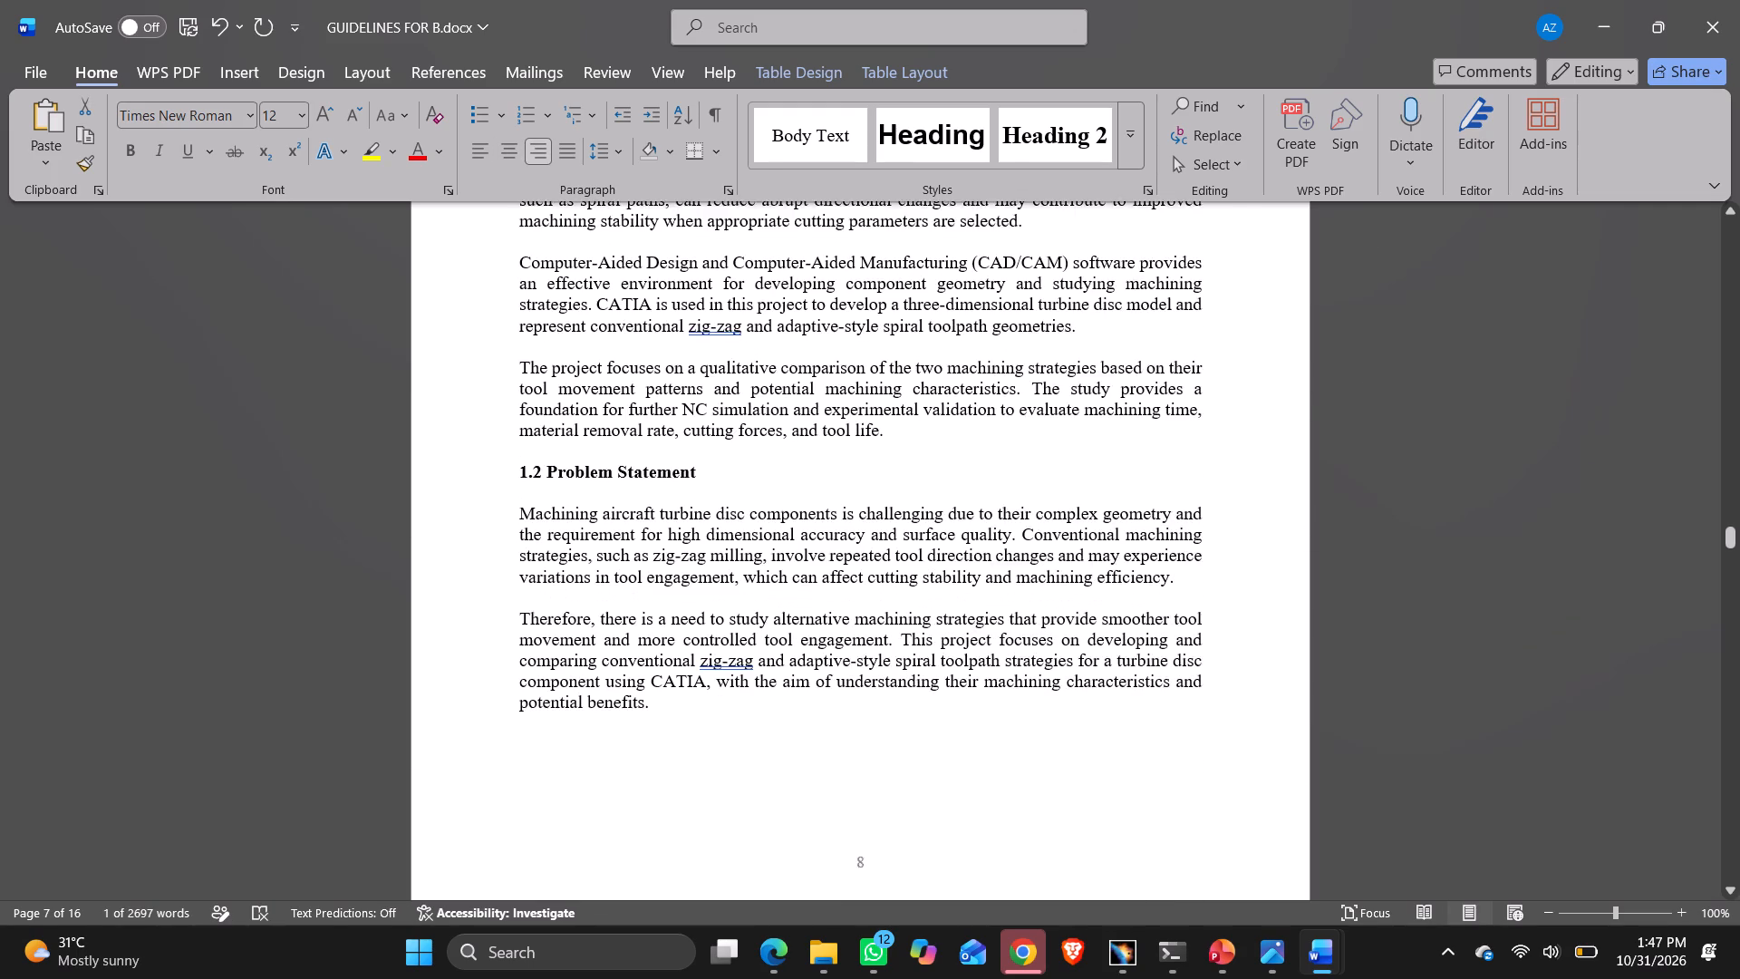
{"action": "scroll", "coordinate": [1076, 480], "scroll_direction": "up", "scroll_amount": 2}
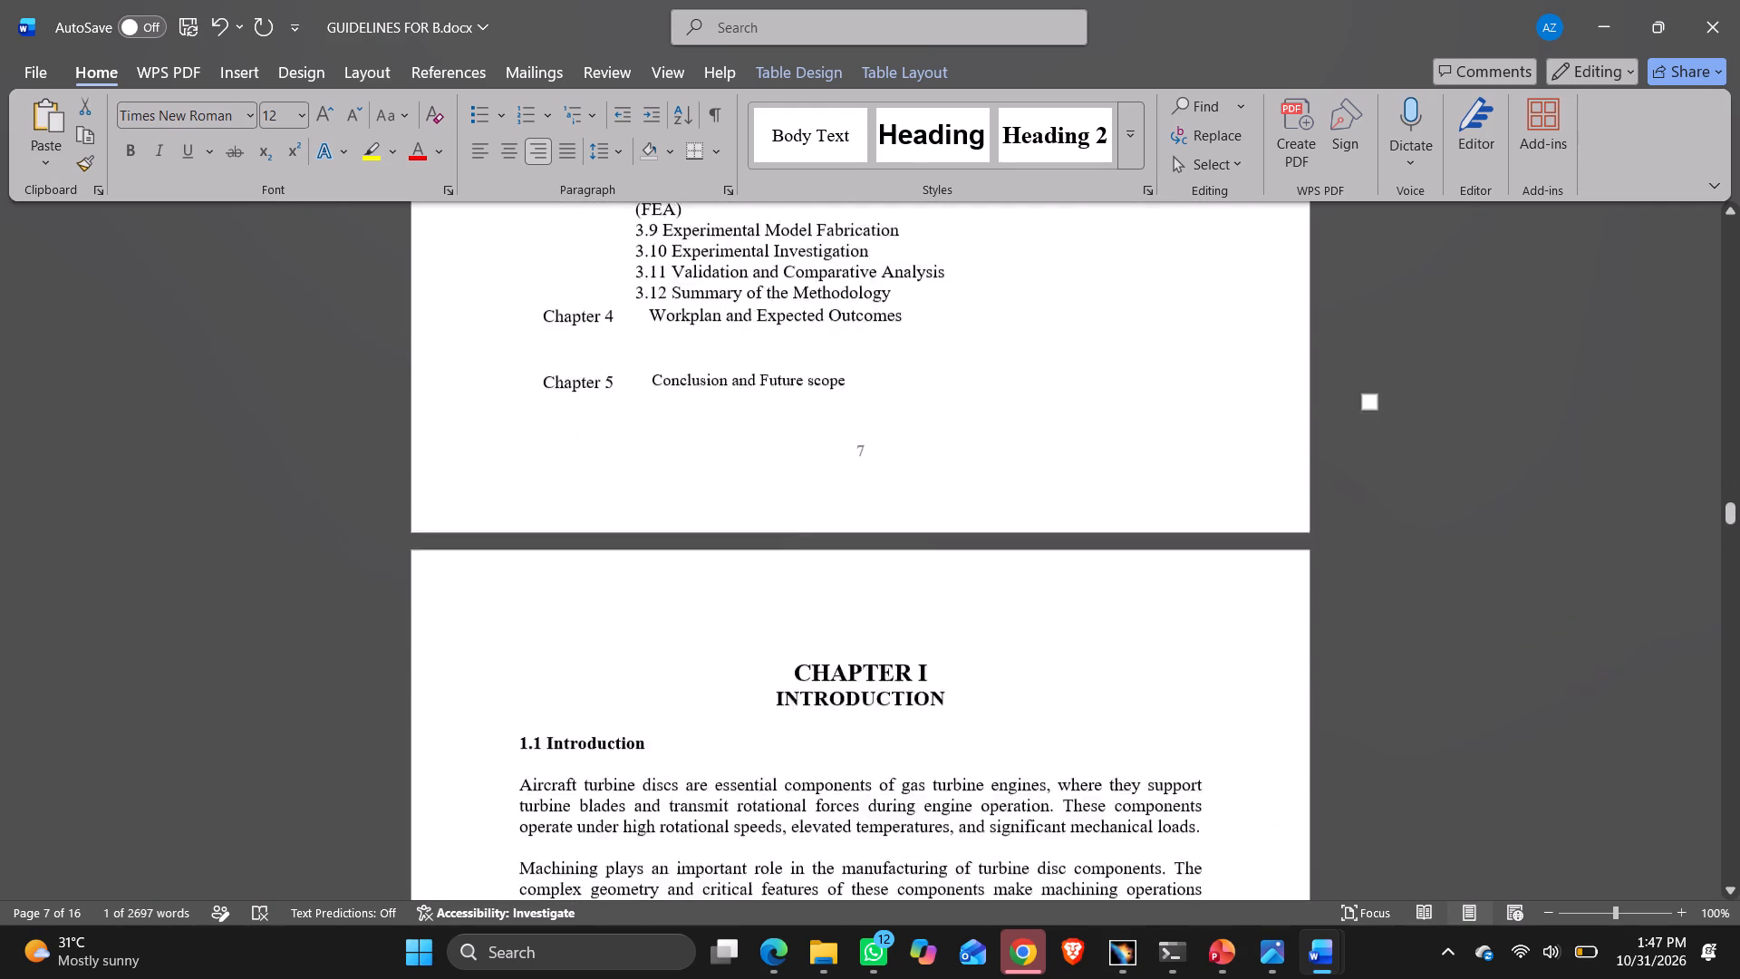
{"action": "scroll", "coordinate": [1076, 480], "scroll_direction": "up", "scroll_amount": 1}
{"action": "key", "text": "8"}
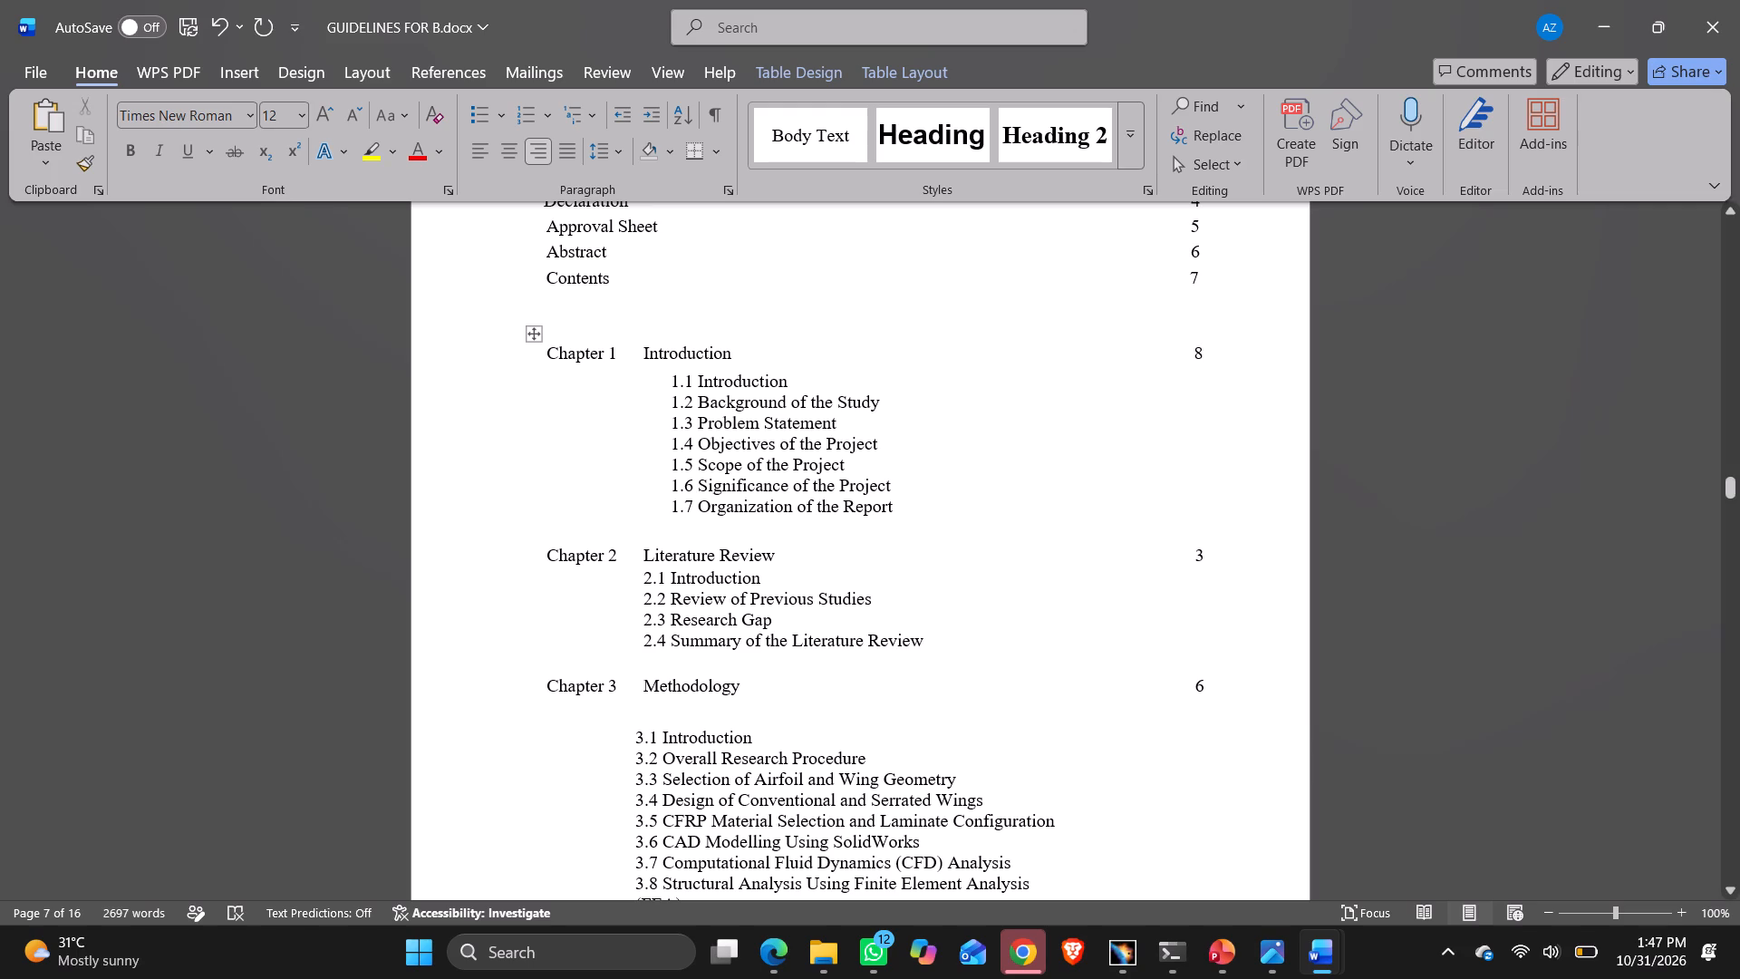
Check where the Literature Review chapter begins and change the Chapter 2 page number in the Contents to 10.
{"action": "left_click_drag", "start_coordinate": [1202, 556], "coordinate": [1194, 557]}
{"action": "scroll", "coordinate": [1123, 620], "scroll_direction": "down", "scroll_amount": 2}
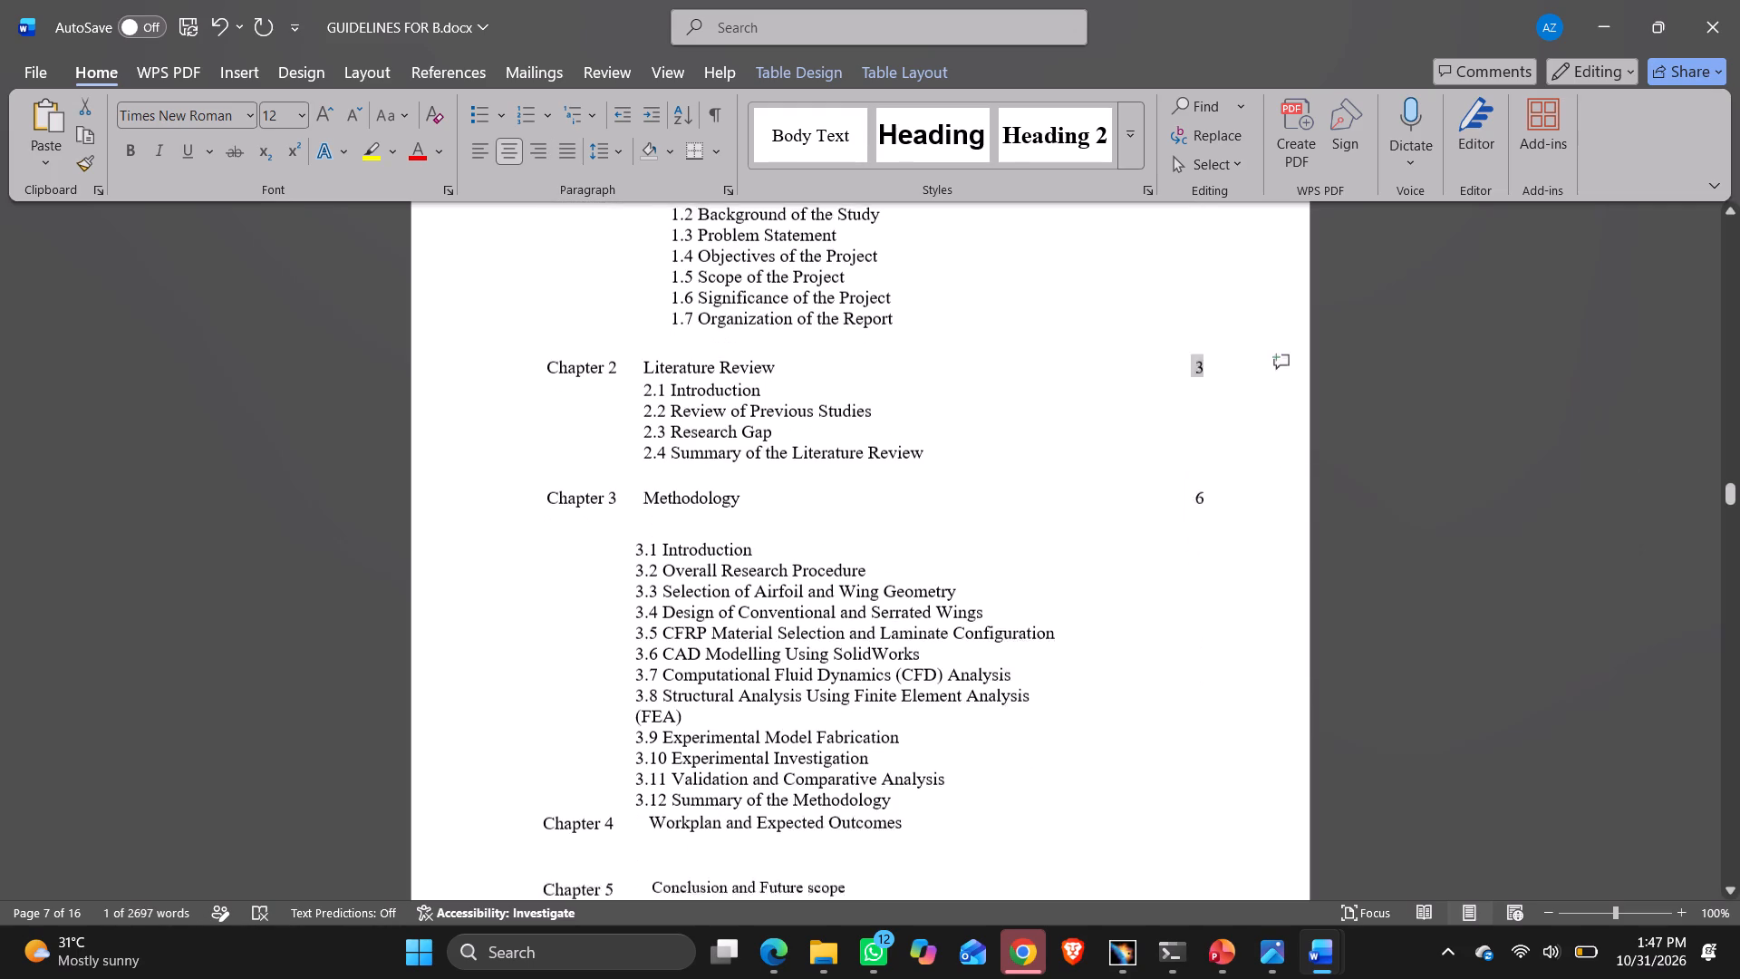
{"action": "scroll", "coordinate": [1123, 620], "scroll_direction": "down", "scroll_amount": 6}
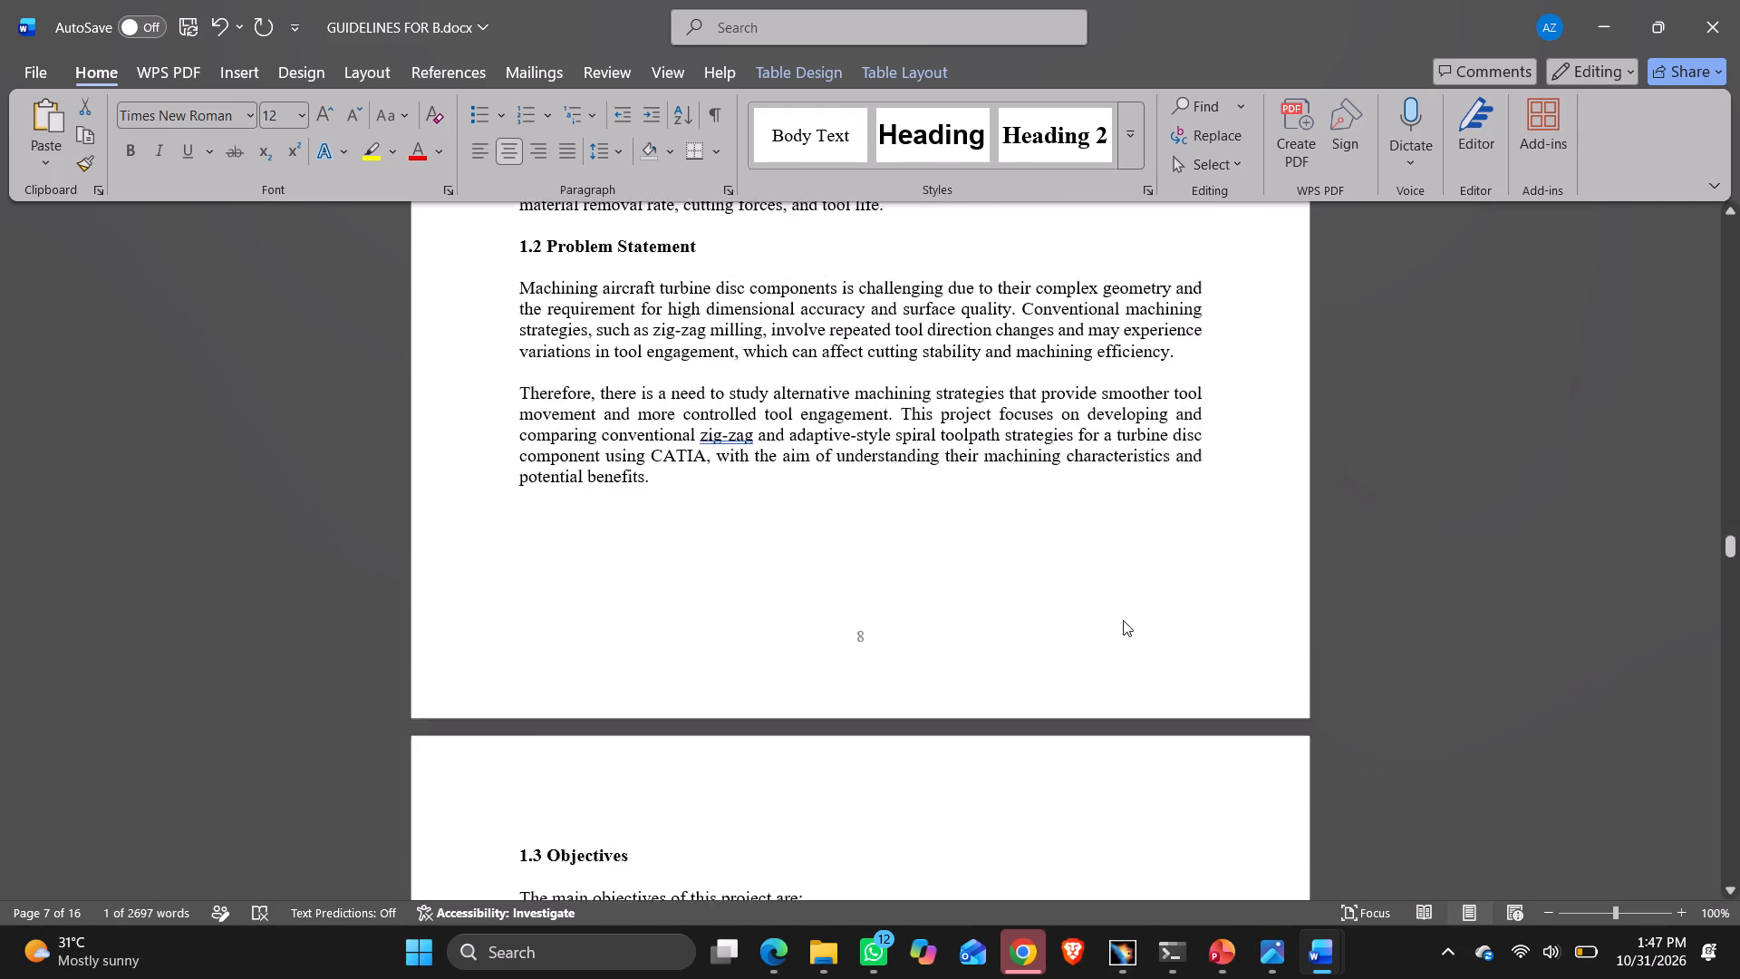
{"action": "scroll", "coordinate": [1123, 620], "scroll_direction": "down", "scroll_amount": 5}
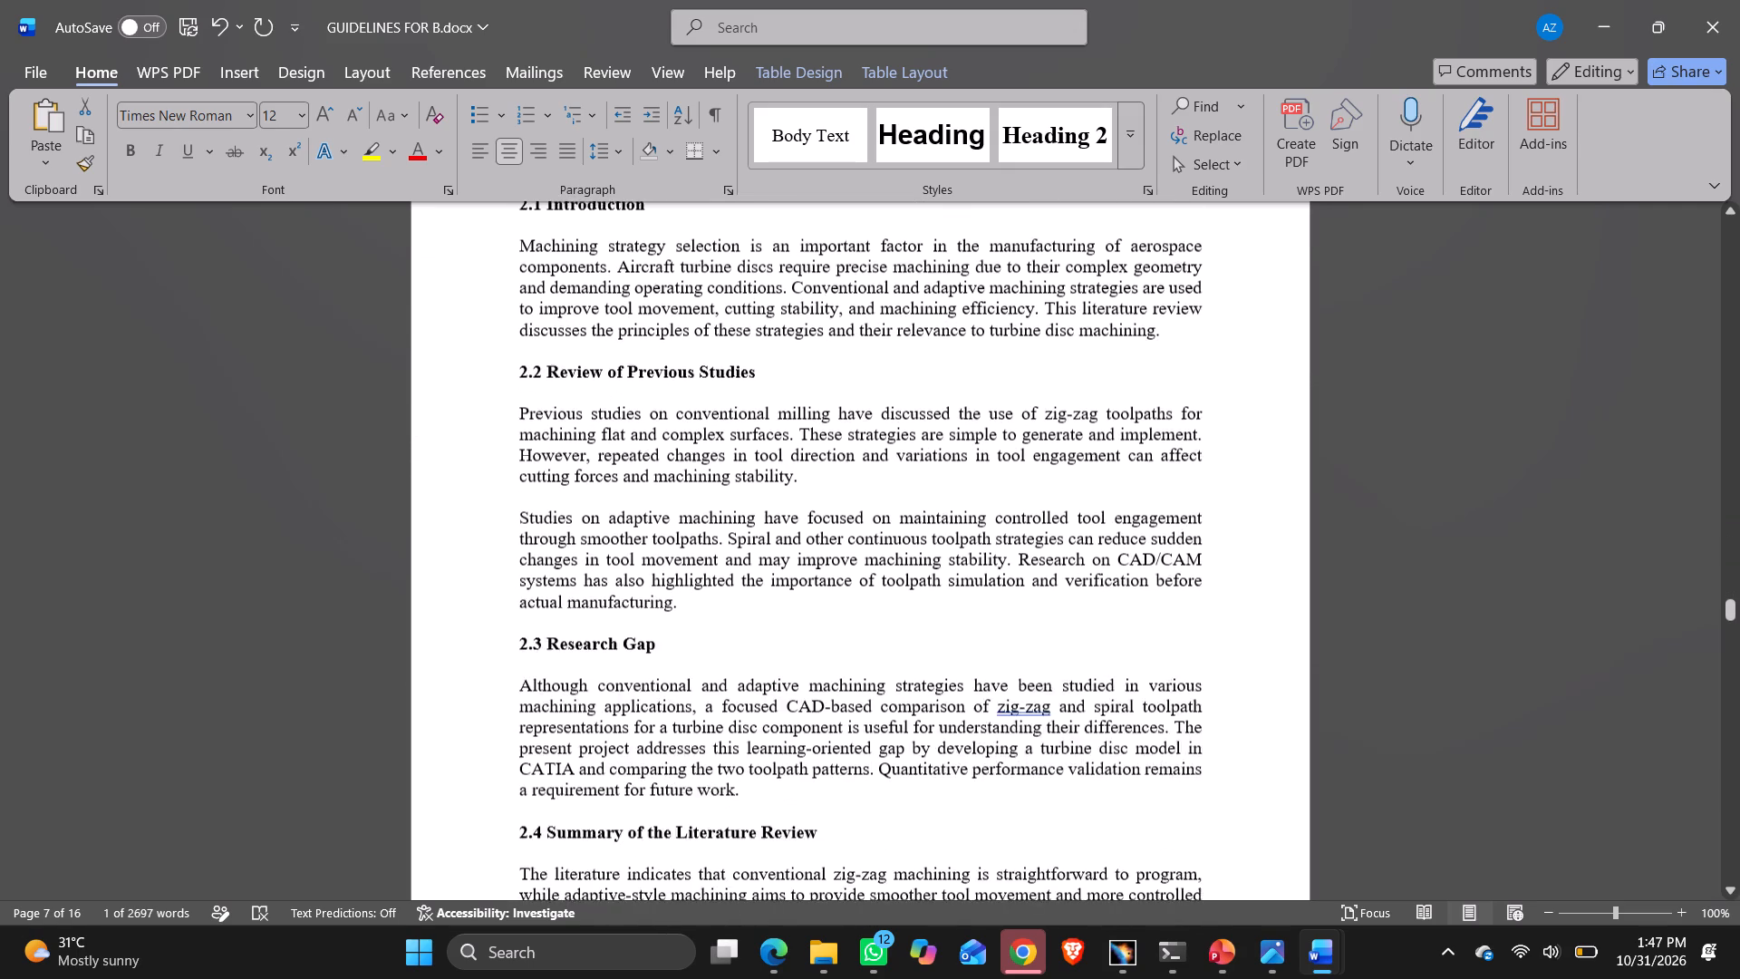
{"action": "scroll", "coordinate": [1123, 620], "scroll_direction": "down", "scroll_amount": 2}
{"action": "scroll", "coordinate": [1123, 620], "scroll_direction": "up", "scroll_amount": 10}
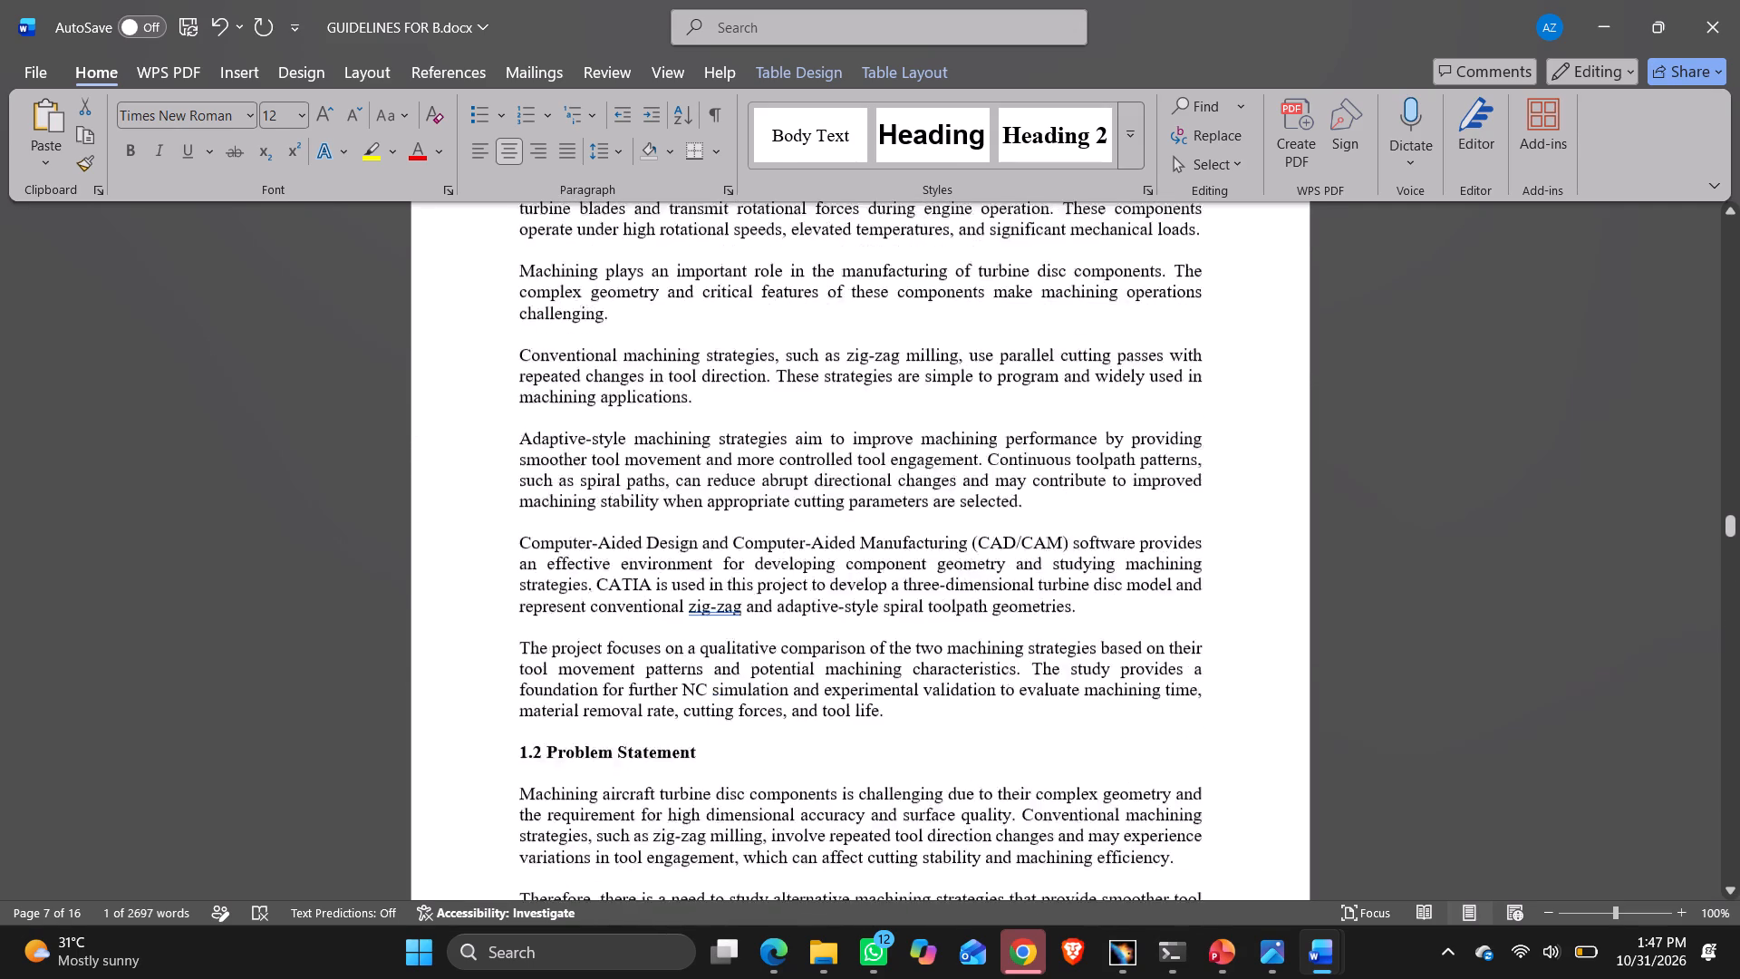
{"action": "scroll", "coordinate": [1123, 620], "scroll_direction": "up", "scroll_amount": 6}
{"action": "scroll", "coordinate": [1123, 620], "scroll_direction": "down", "scroll_amount": 1}
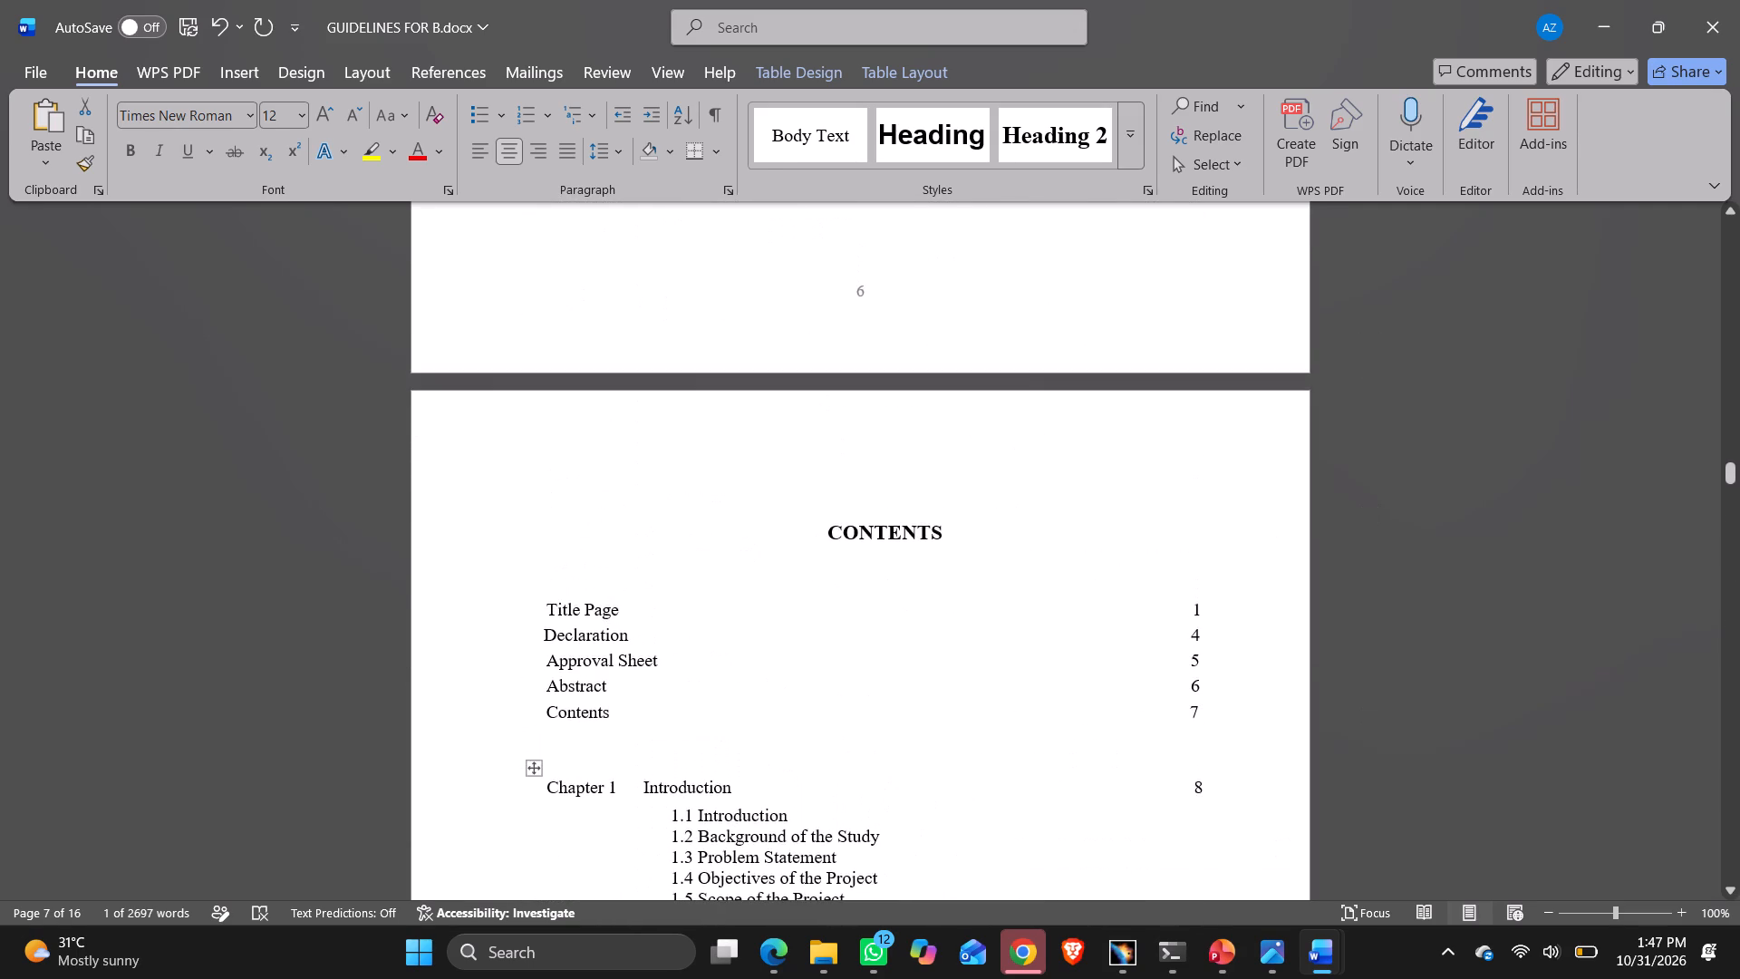
{"action": "scroll", "coordinate": [1123, 620], "scroll_direction": "down", "scroll_amount": 1}
{"action": "type", "text": "10"}
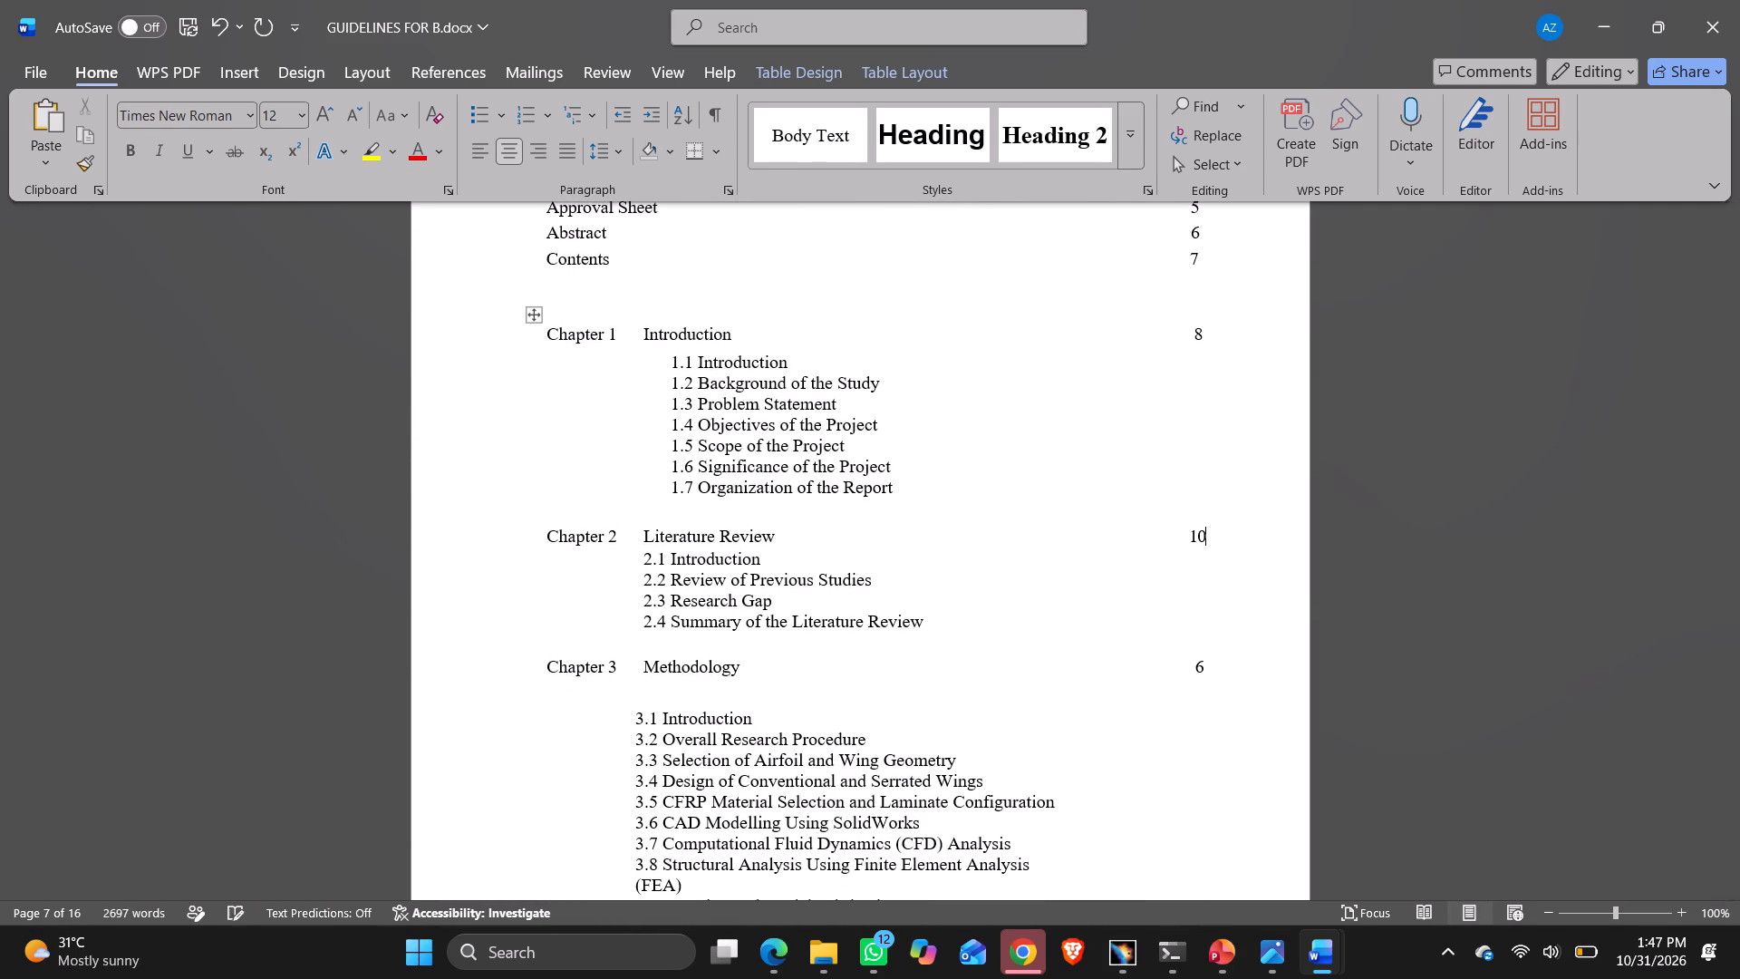
Check where the Methodology chapter begins and change the Chapter 3 page number in the Contents to 11.
{"action": "scroll", "coordinate": [1123, 620], "scroll_direction": "down", "scroll_amount": 1}
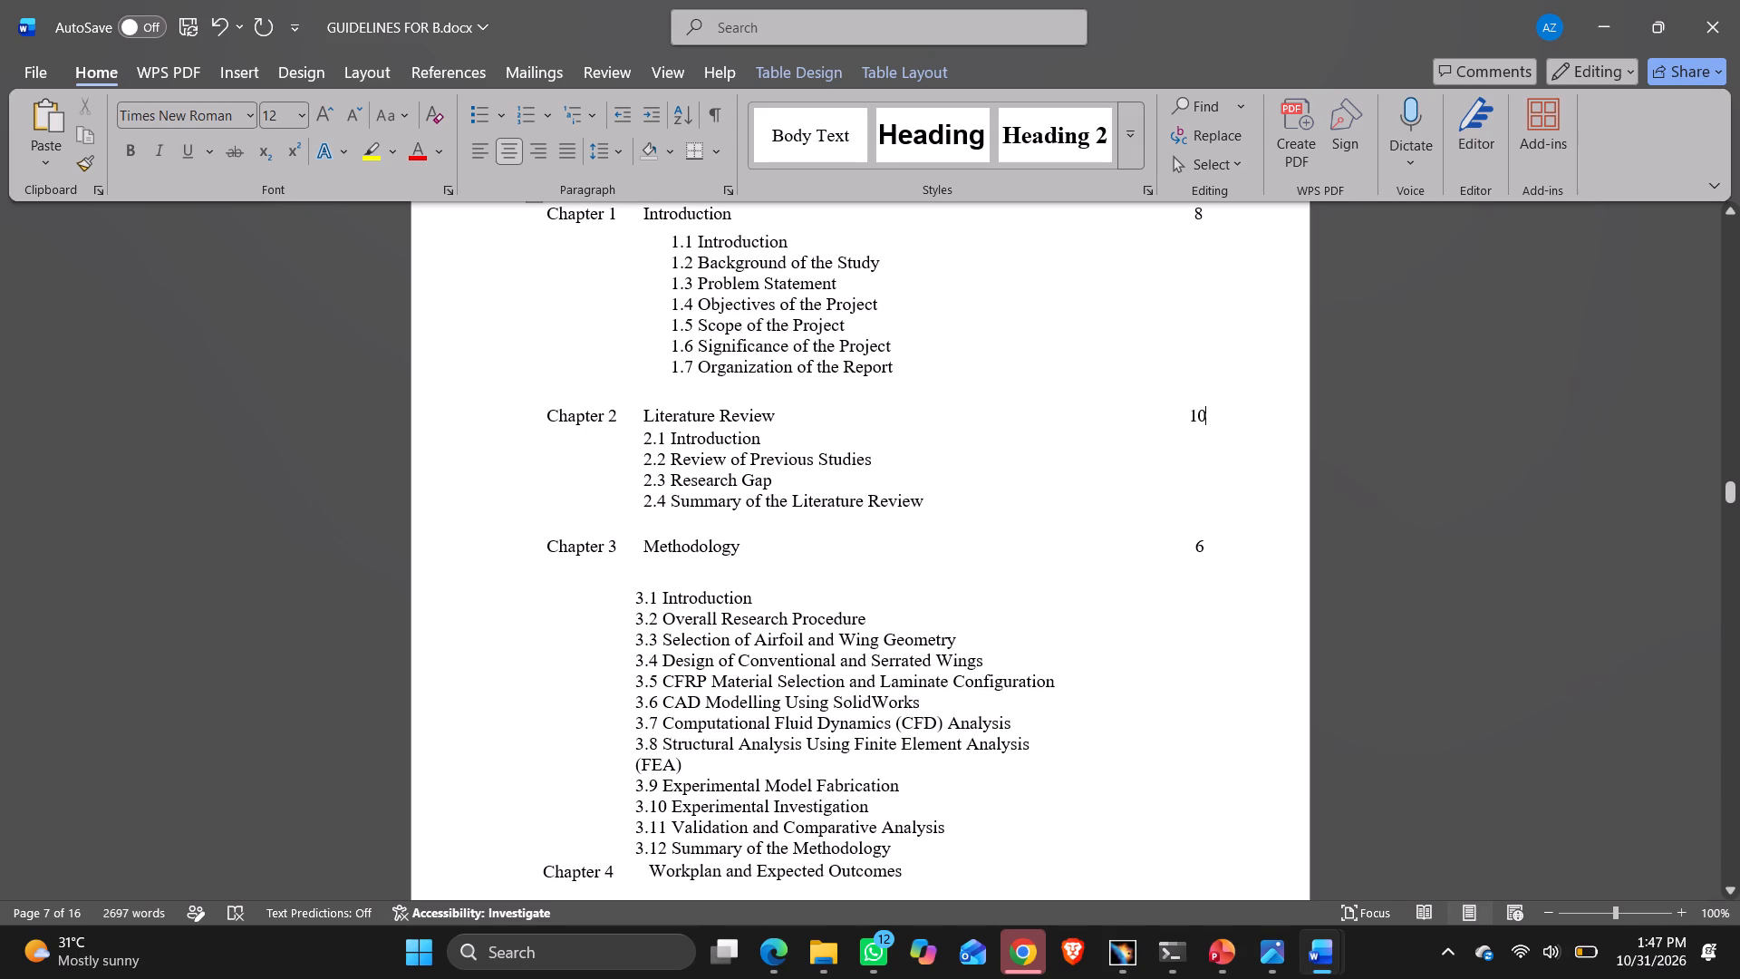
{"action": "left_click", "coordinate": [1200, 544]}
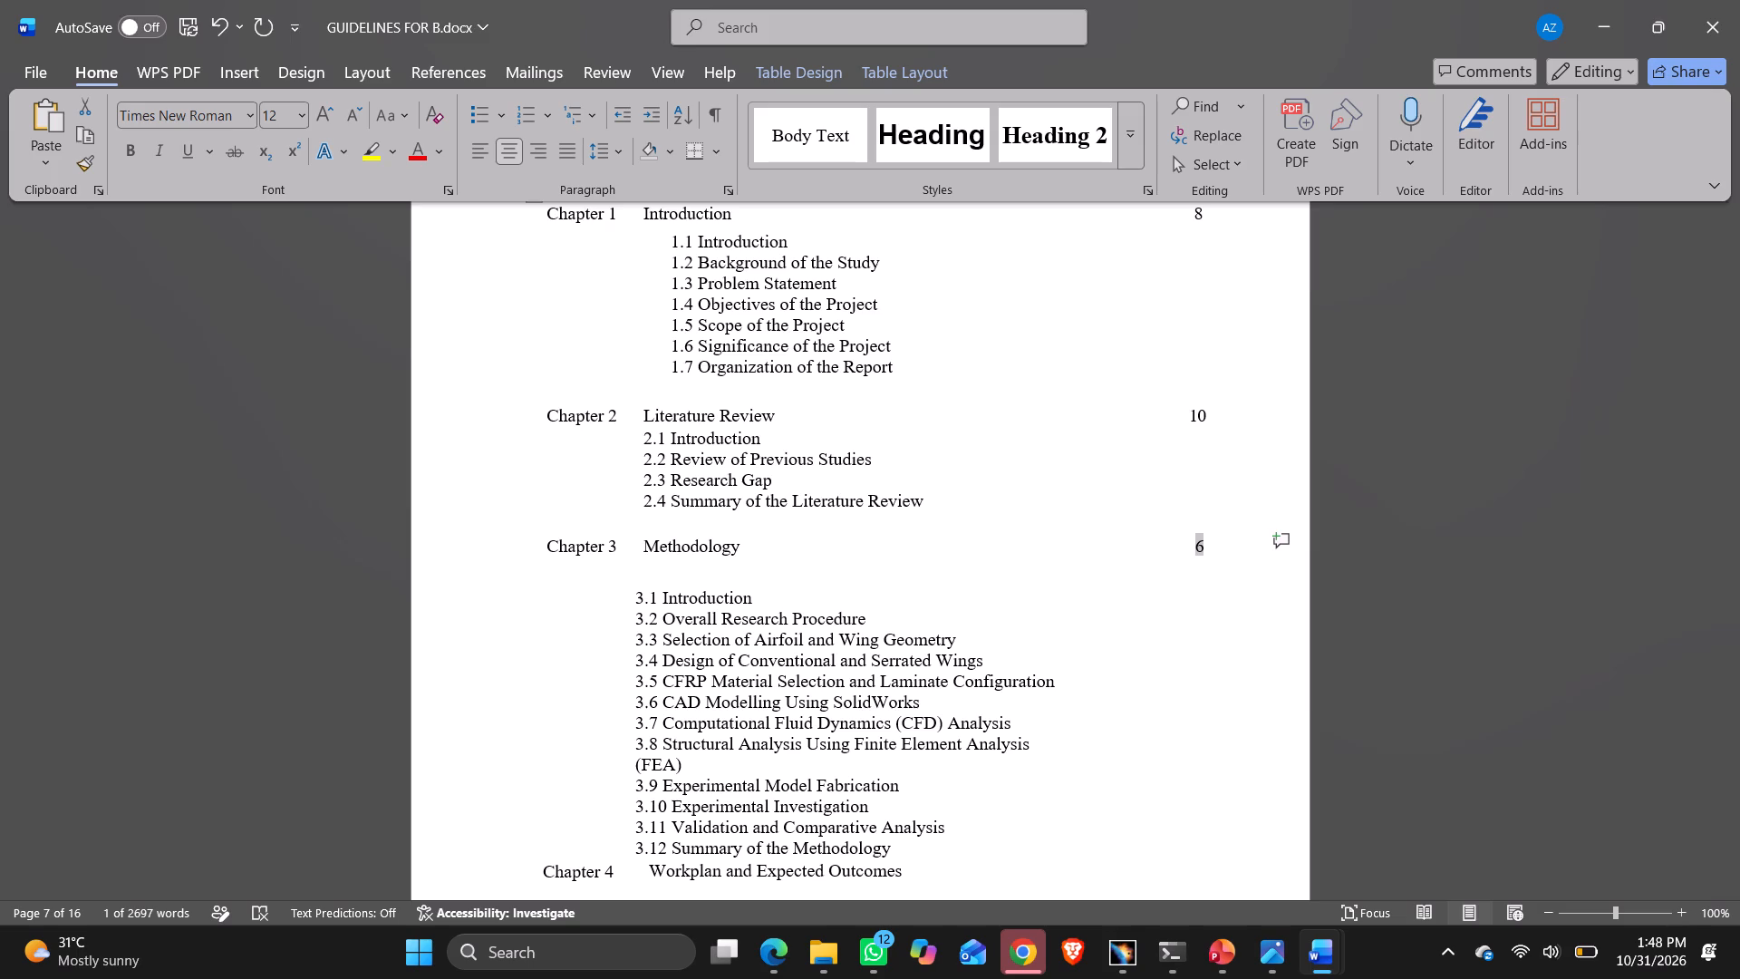
{"action": "key", "text": "alt+Tab"}
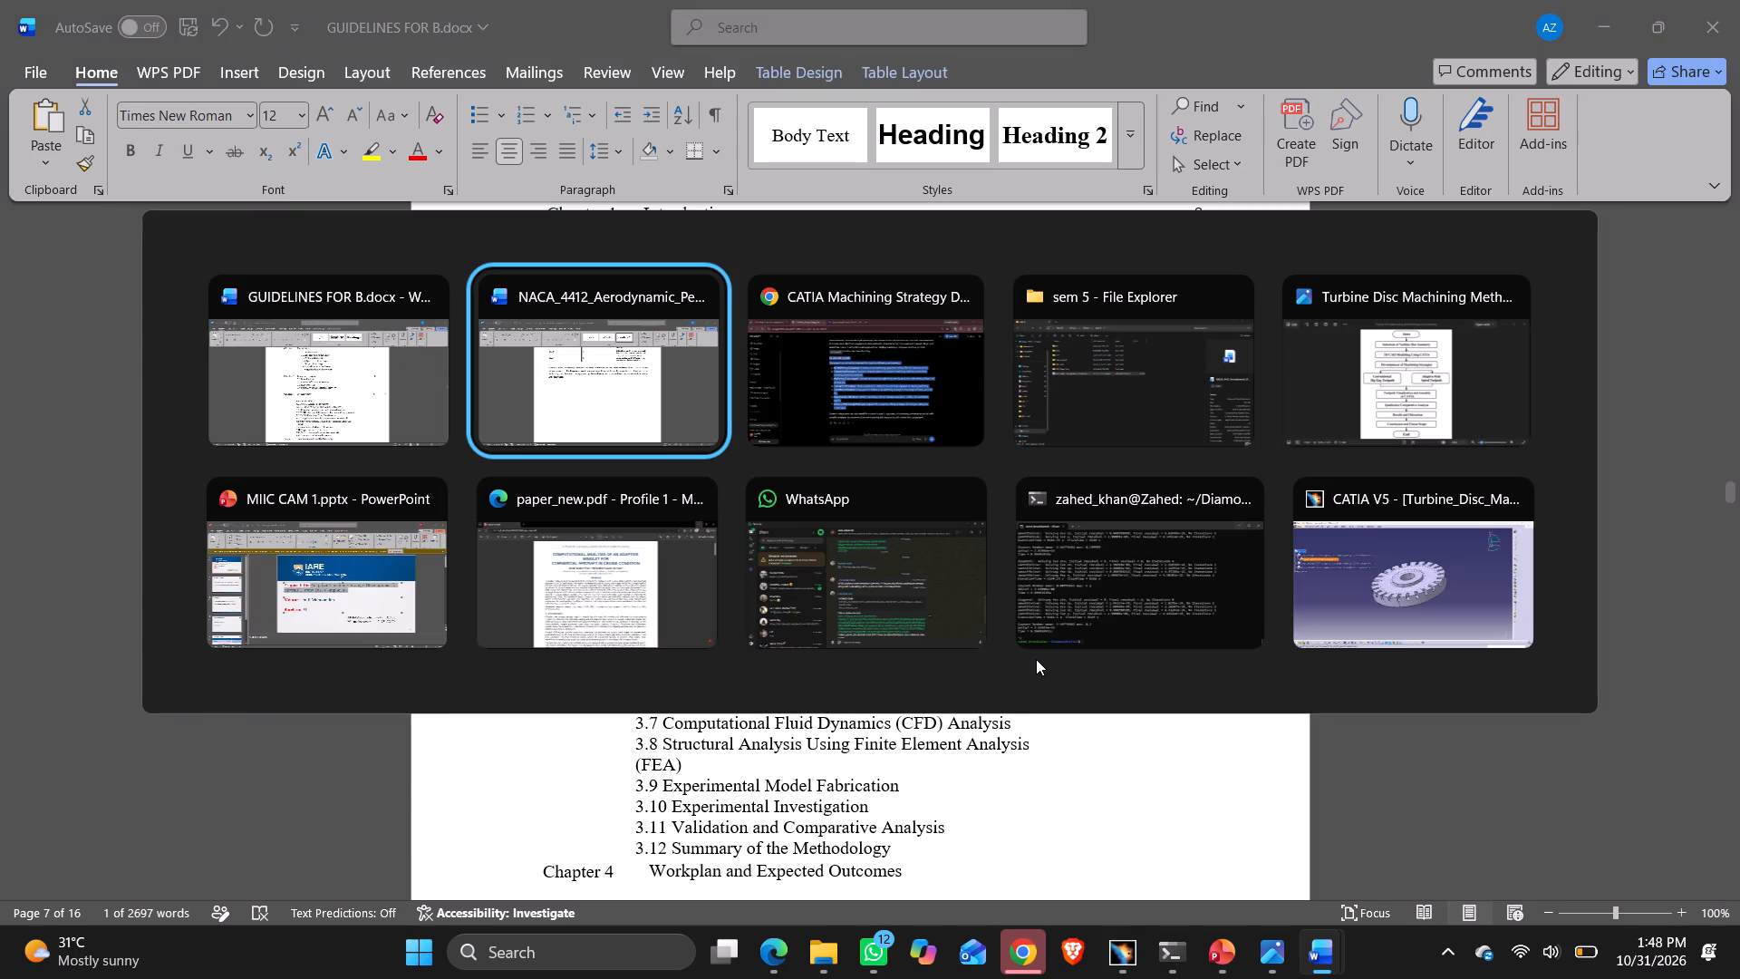
{"action": "key", "text": "alt+Left"}
{"action": "scroll", "coordinate": [1036, 659], "scroll_direction": "down", "scroll_amount": 13}
{"action": "scroll", "coordinate": [1036, 659], "scroll_direction": "up", "scroll_amount": 1}
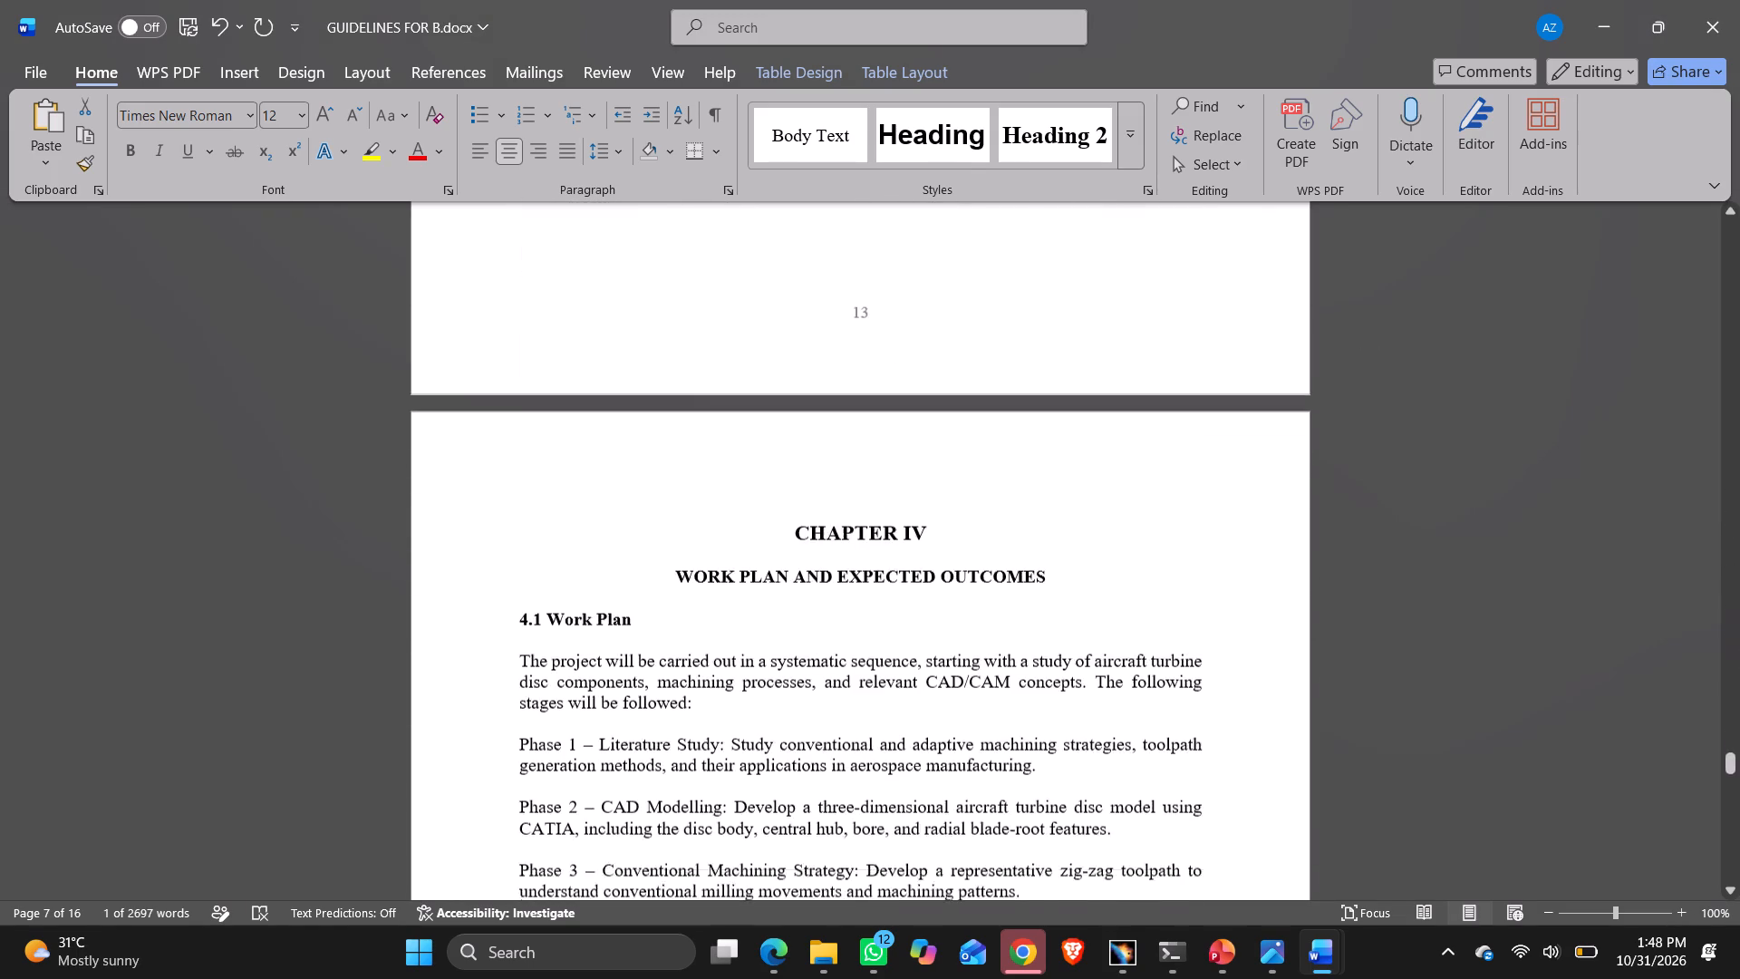
{"action": "scroll", "coordinate": [1036, 659], "scroll_direction": "up", "scroll_amount": 1}
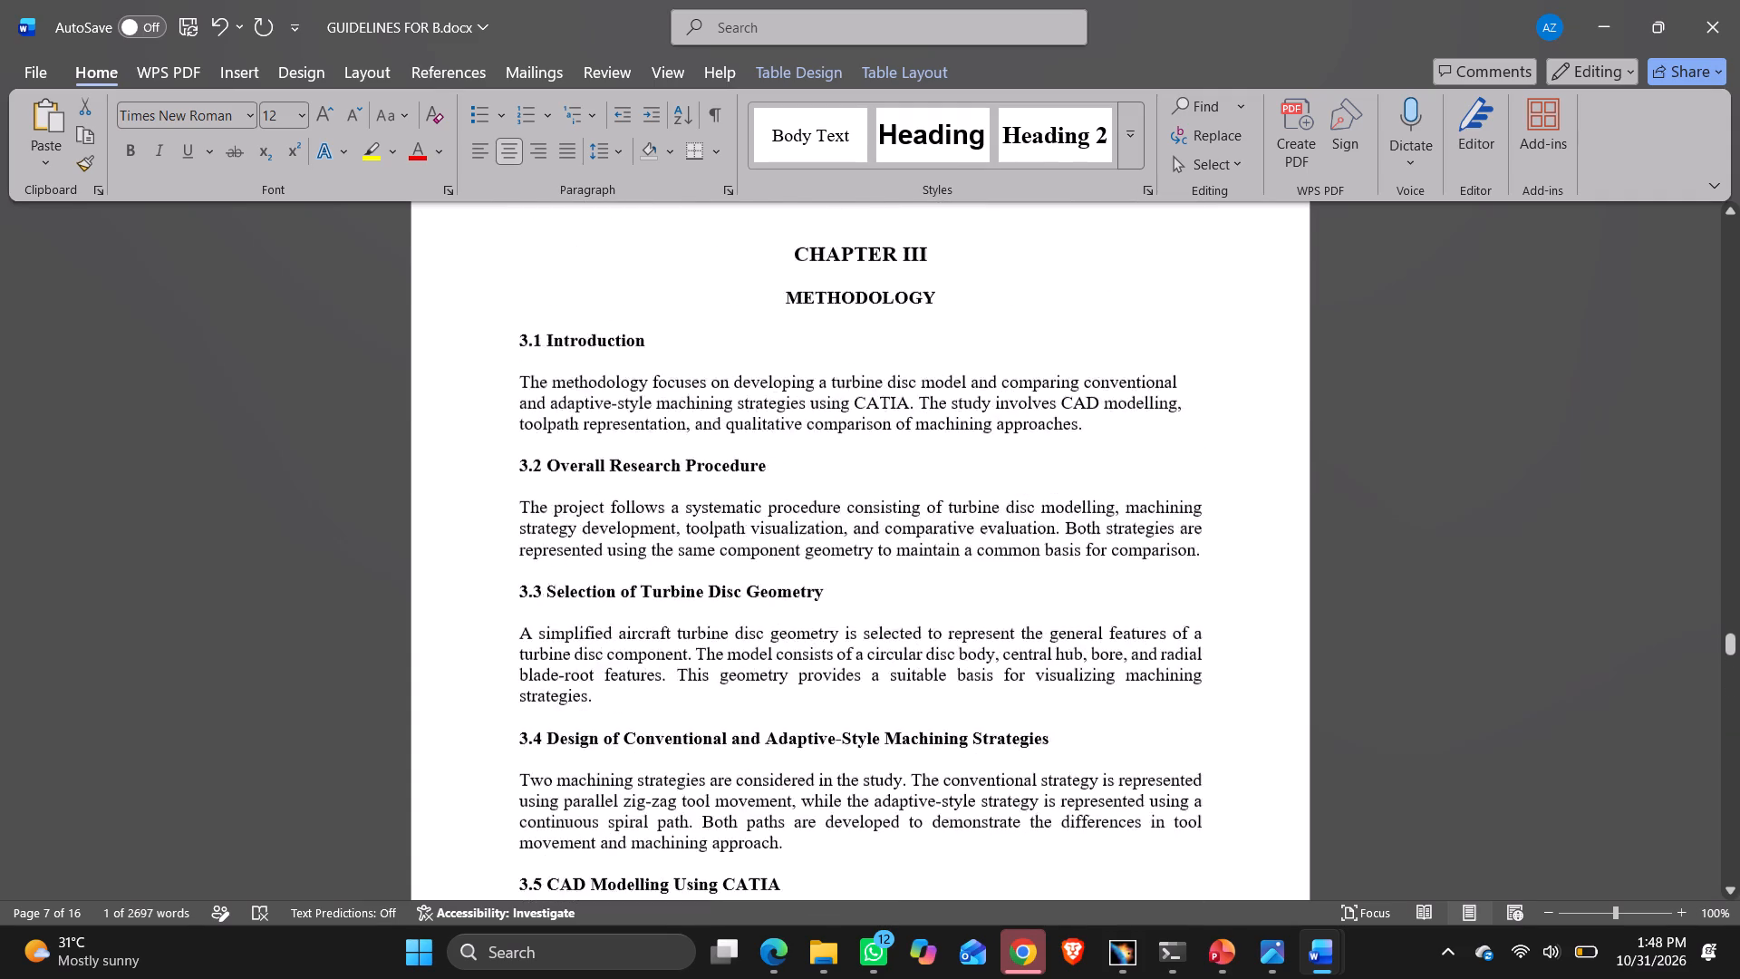
{"action": "scroll", "coordinate": [1036, 659], "scroll_direction": "up", "scroll_amount": 1}
{"action": "scroll", "coordinate": [1036, 659], "scroll_direction": "down", "scroll_amount": 2}
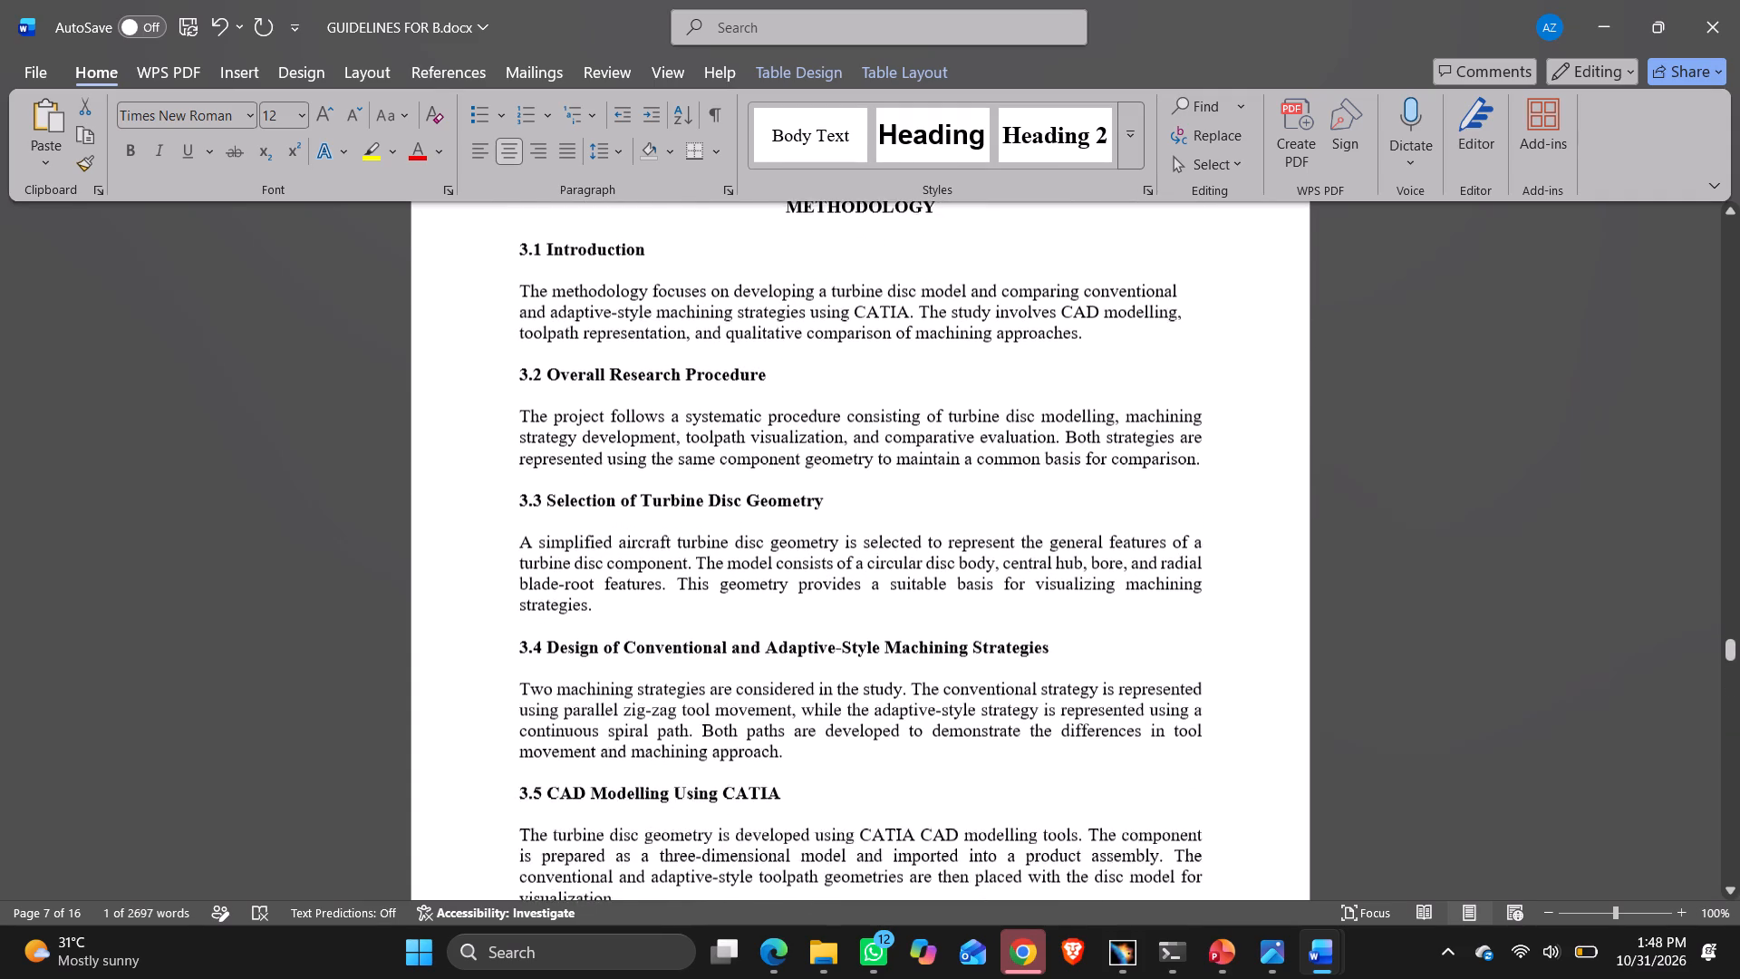
{"action": "scroll", "coordinate": [1036, 659], "scroll_direction": "down", "scroll_amount": 2}
{"action": "scroll", "coordinate": [1036, 659], "scroll_direction": "up", "scroll_amount": 9}
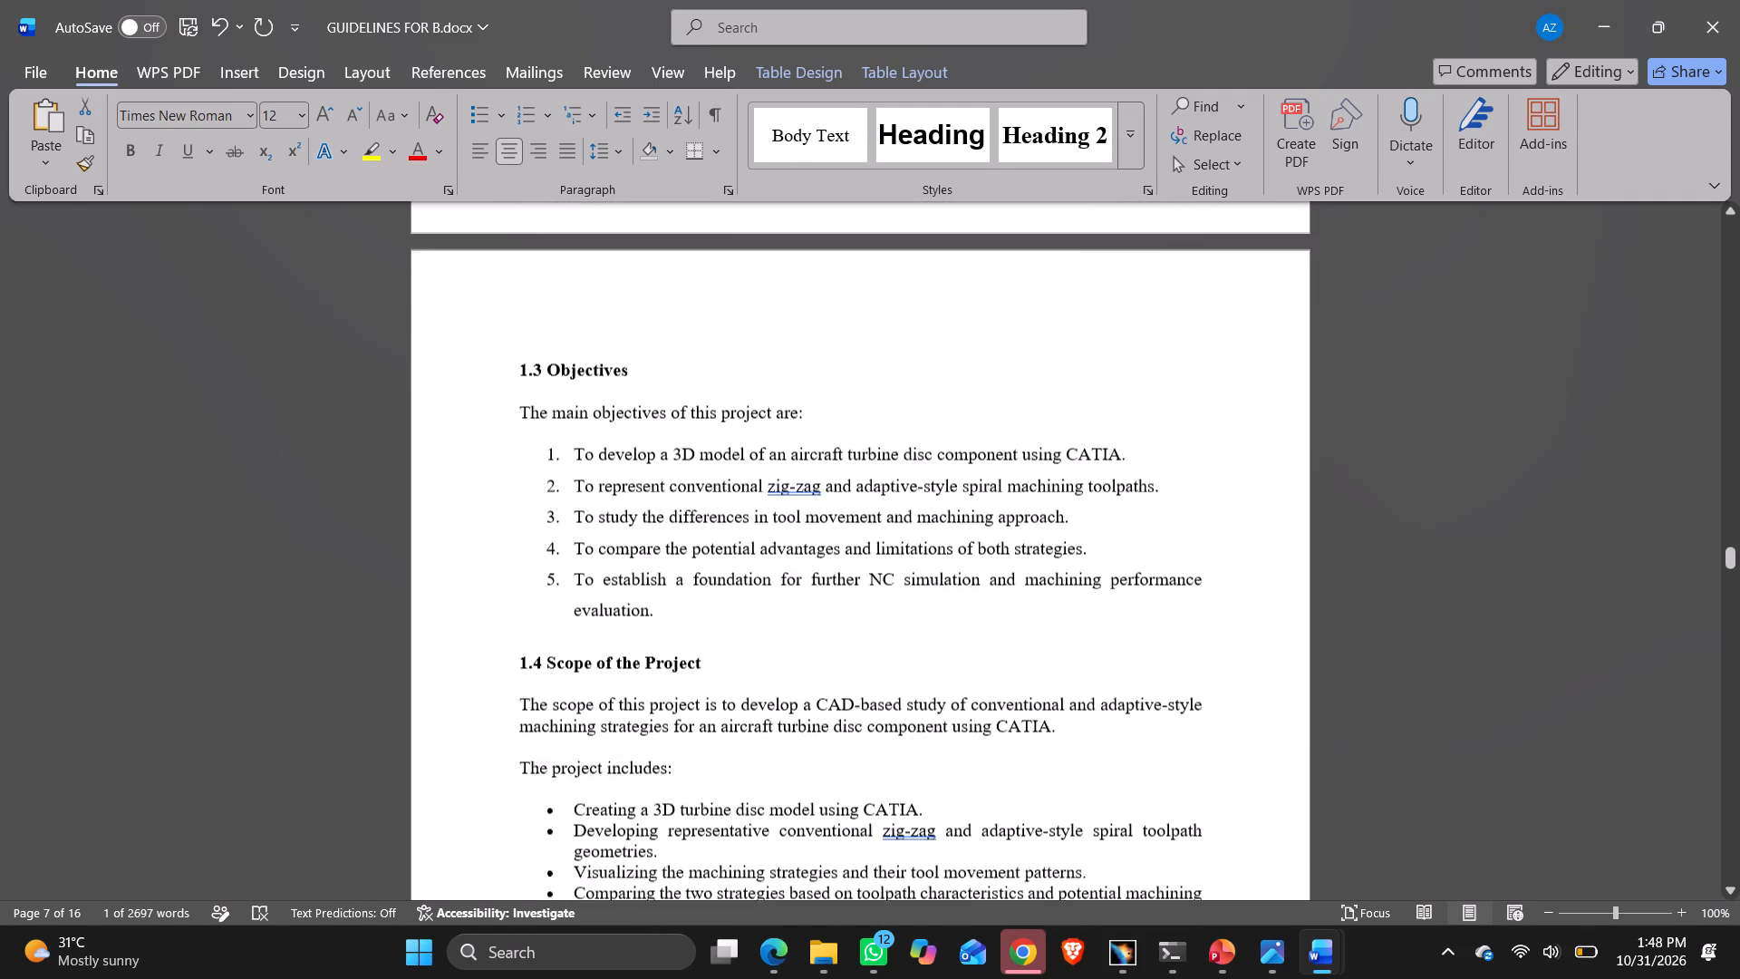
{"action": "scroll", "coordinate": [1036, 659], "scroll_direction": "up", "scroll_amount": 7}
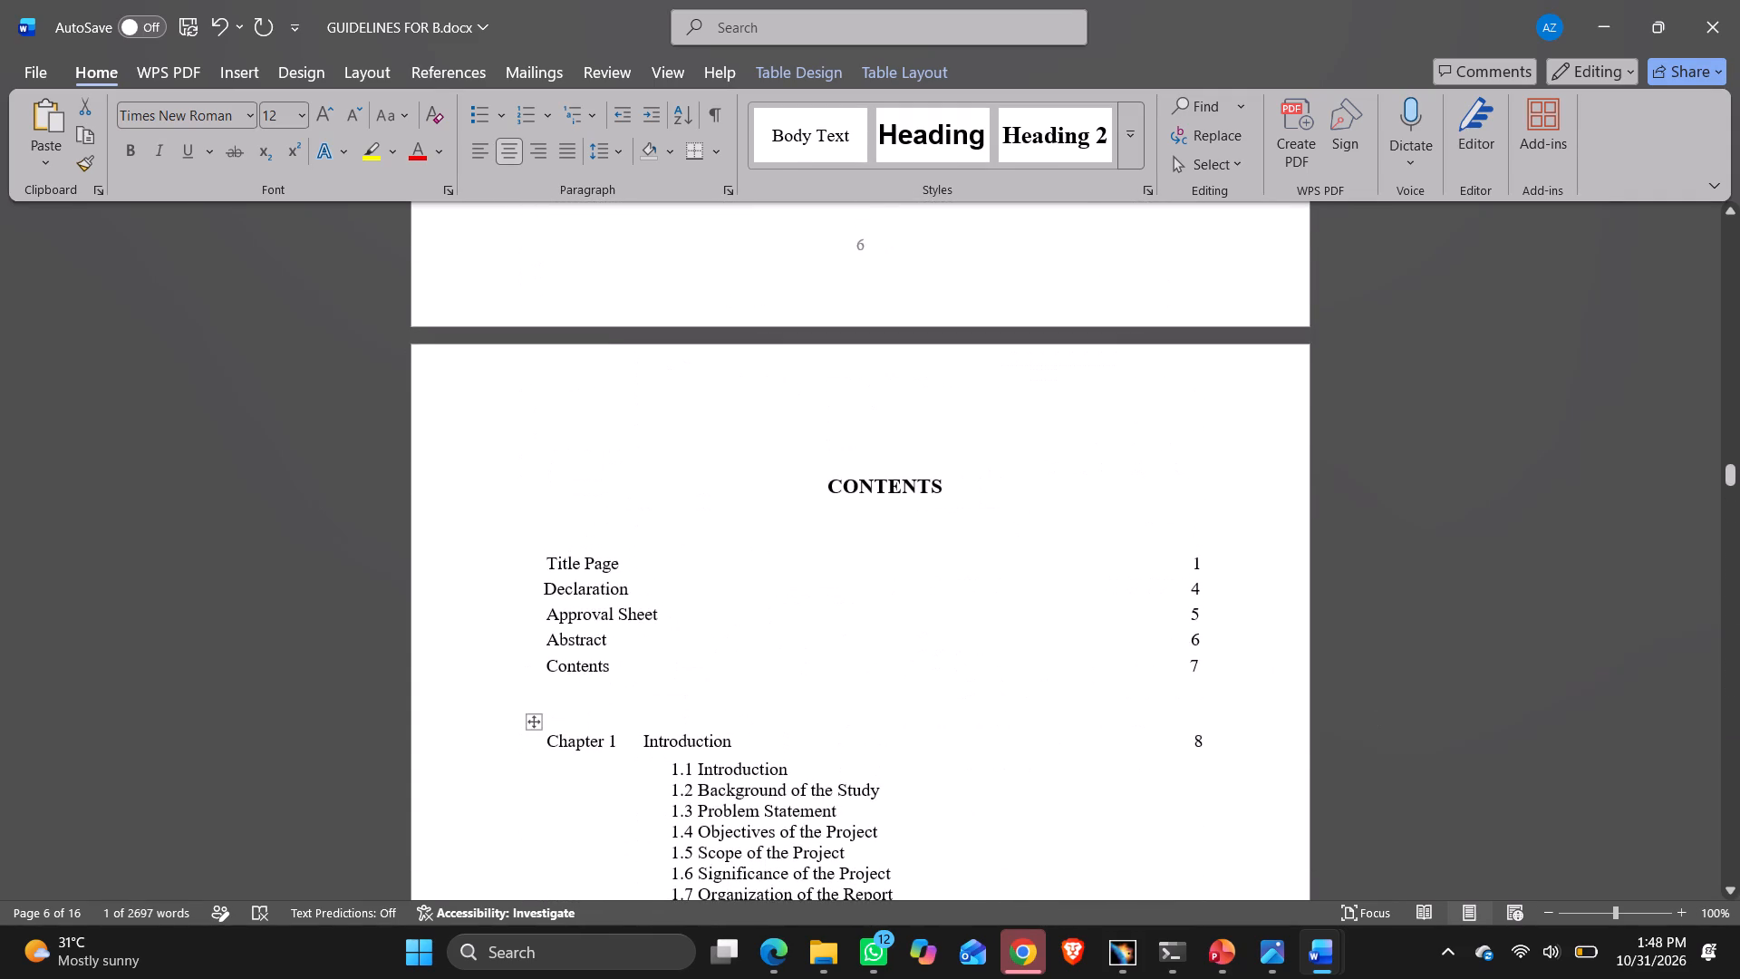
{"action": "scroll", "coordinate": [1036, 659], "scroll_direction": "down", "scroll_amount": 3}
{"action": "type", "text": "11"}
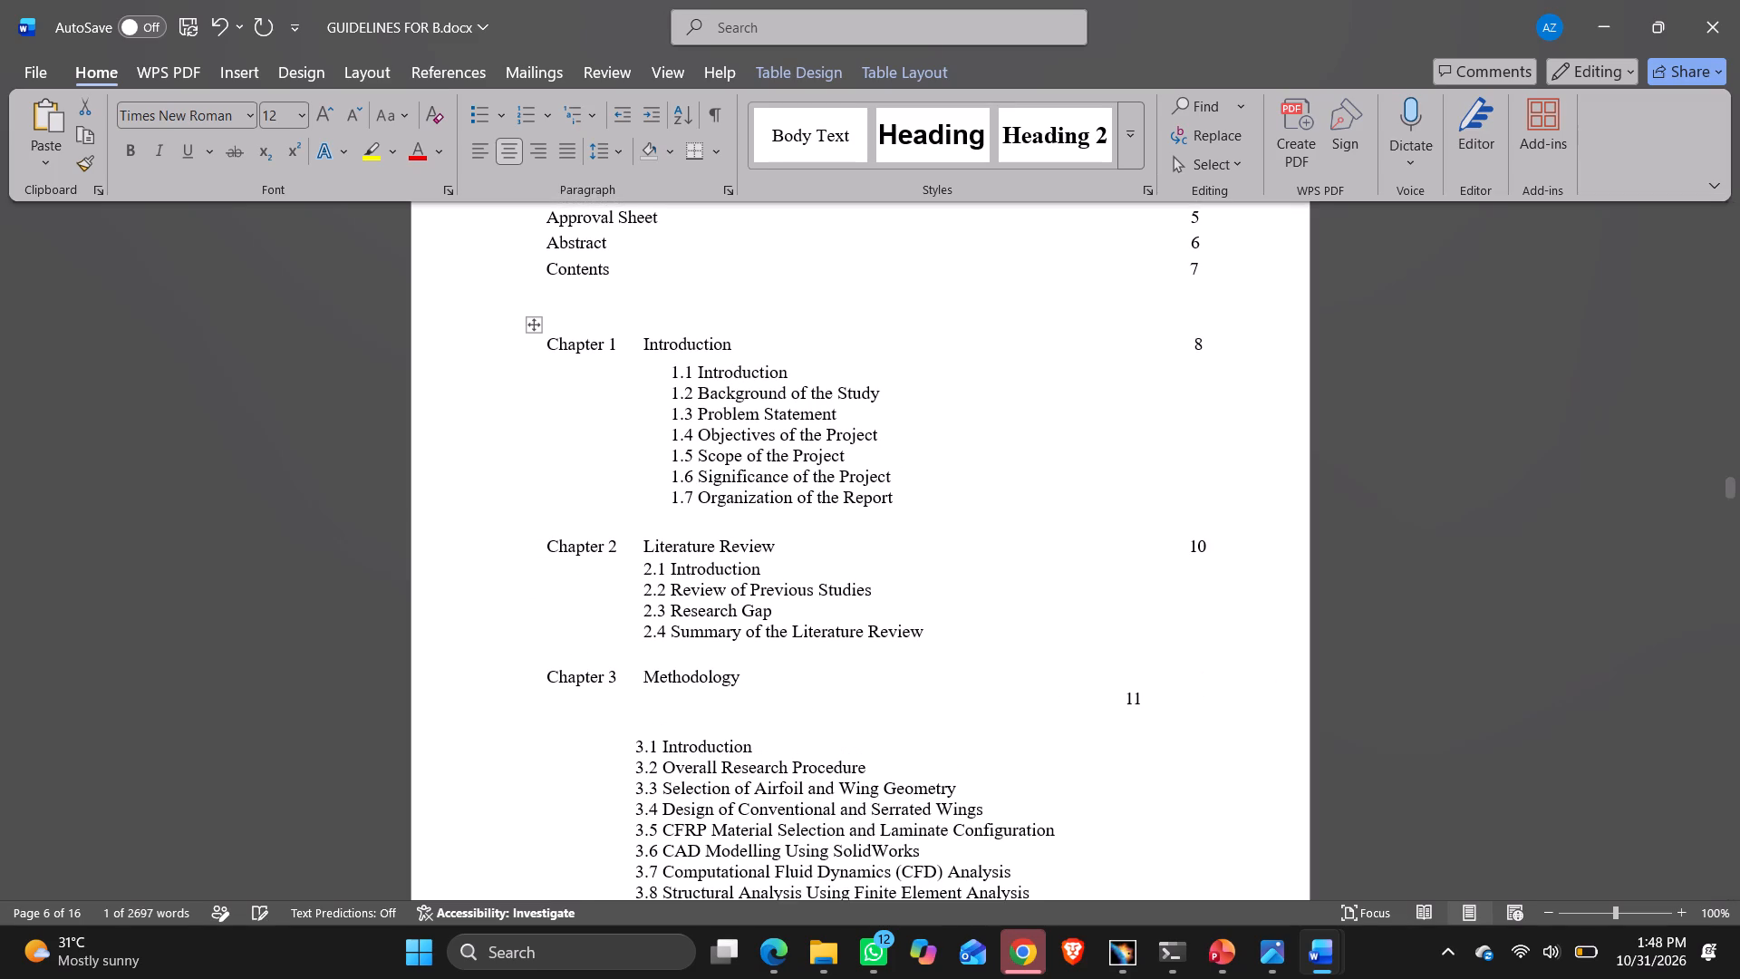
Delete spaces before the Chapter 3 page number so it sits on the Methodology line under the Chapter 2 number.
{"action": "key", "text": "Left"}
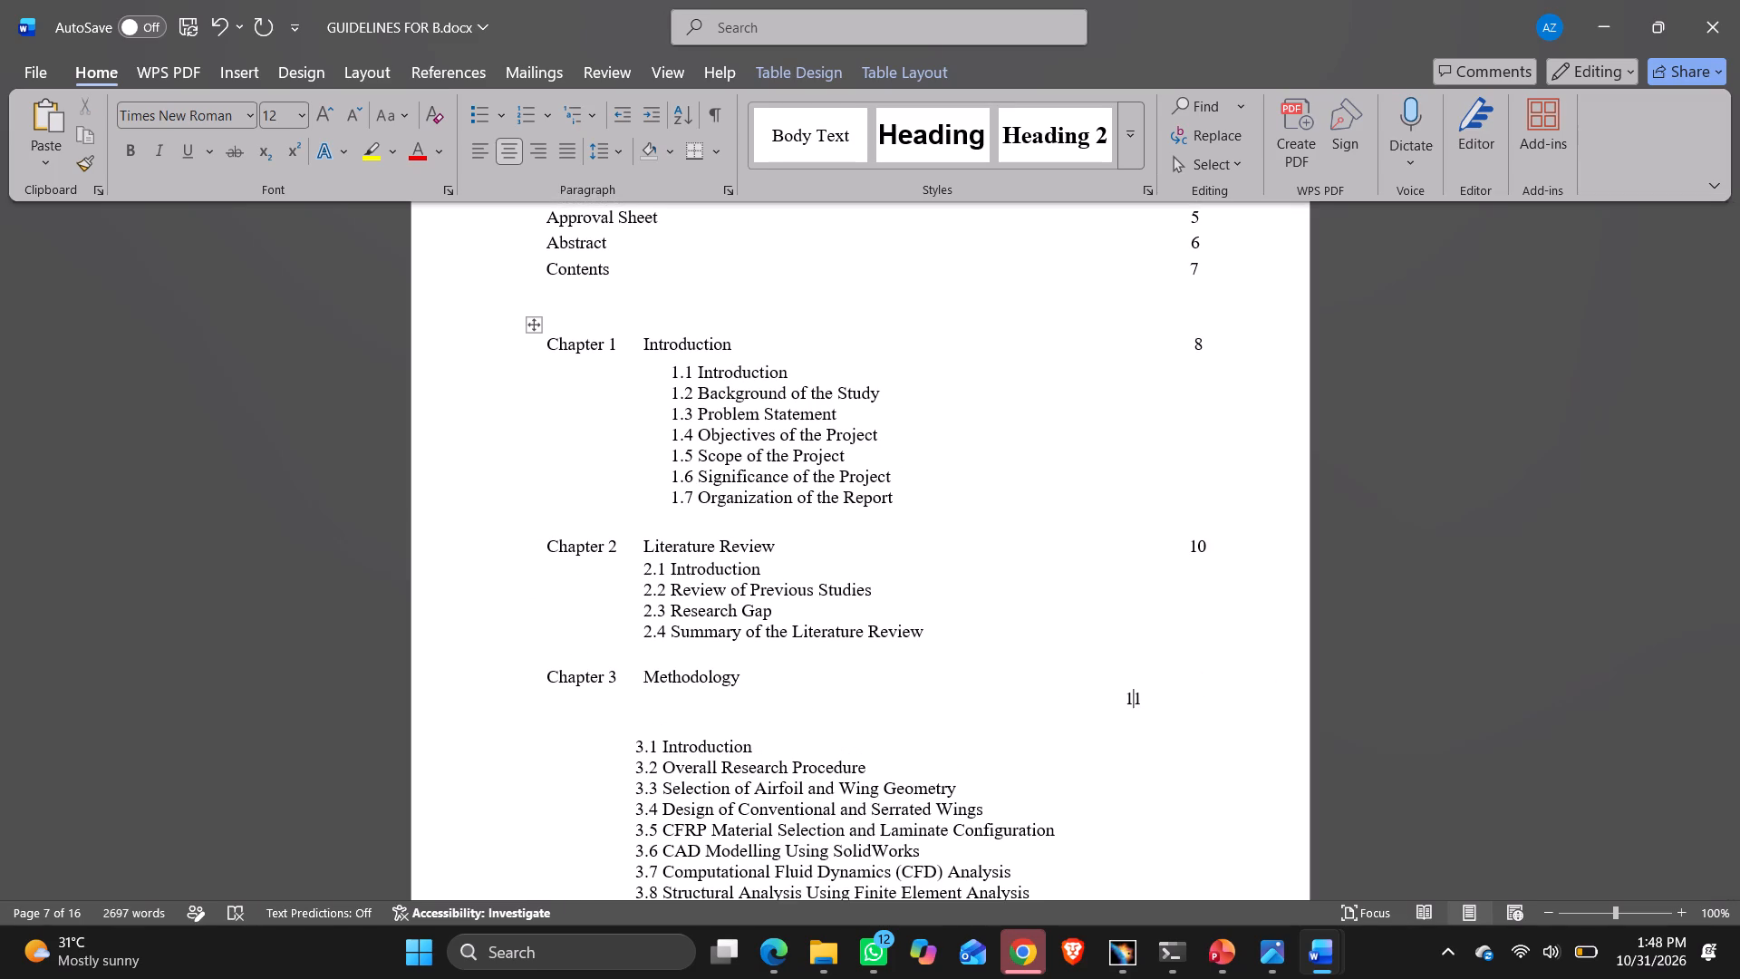
{"action": "key", "text": "Left"}
{"action": "key", "text": "BackSpace"}
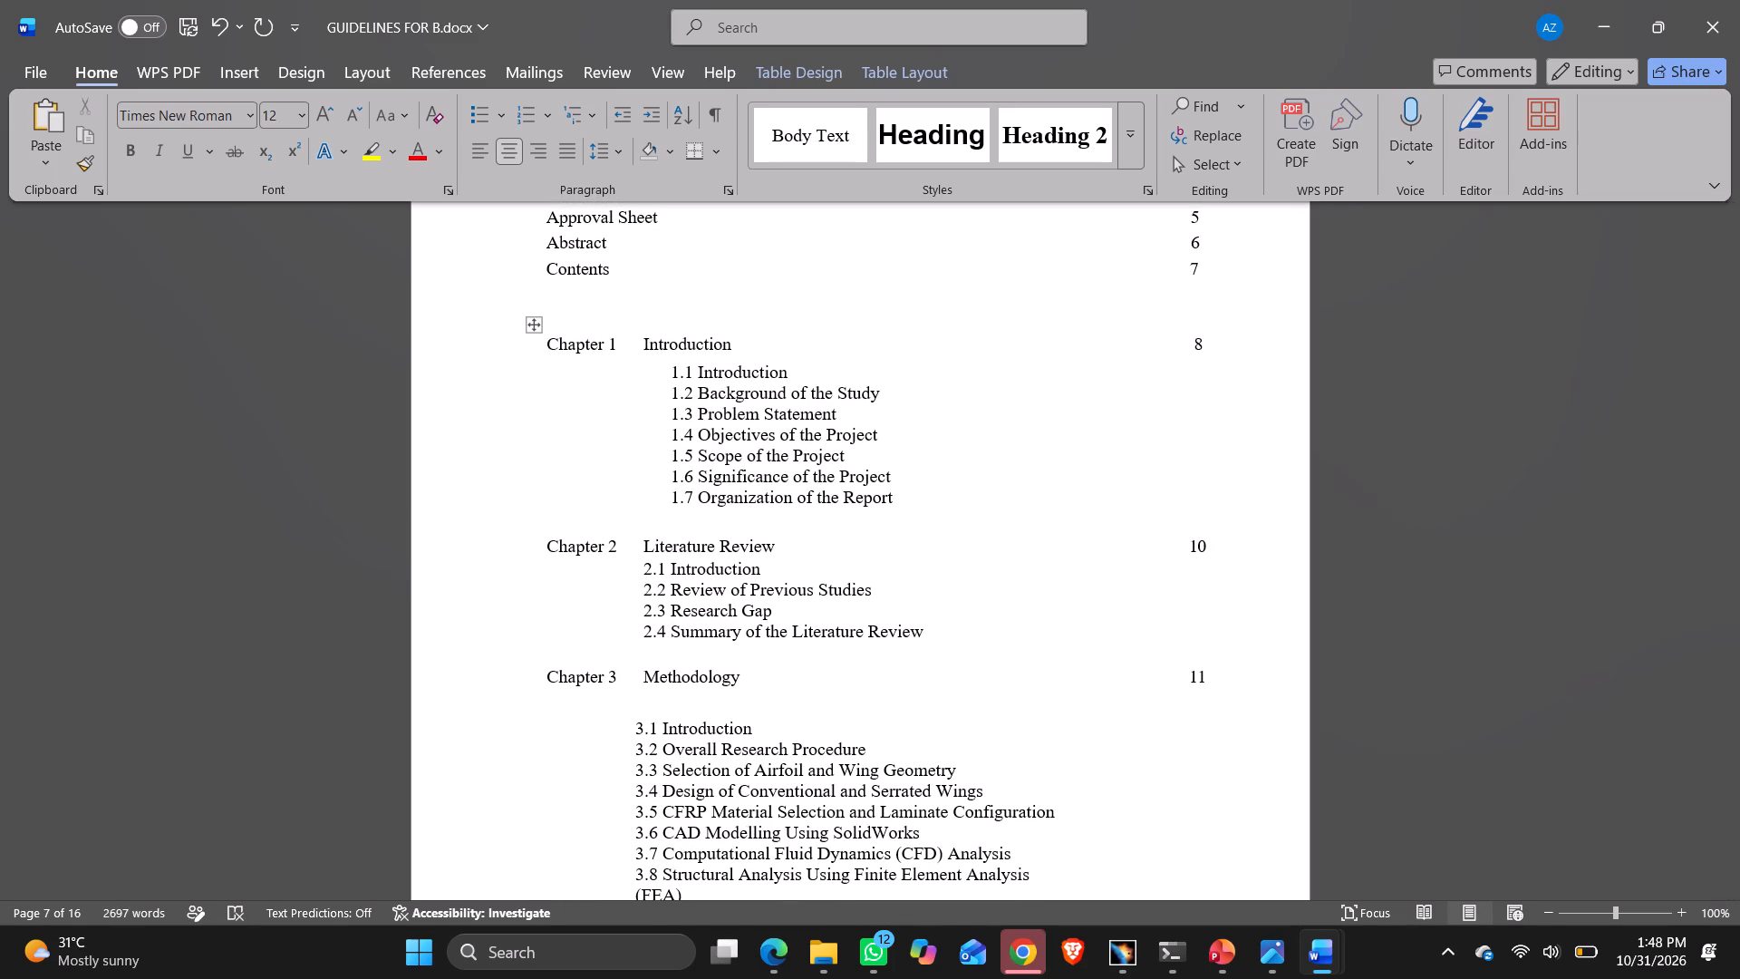
{"action": "key", "text": "BackSpace"}
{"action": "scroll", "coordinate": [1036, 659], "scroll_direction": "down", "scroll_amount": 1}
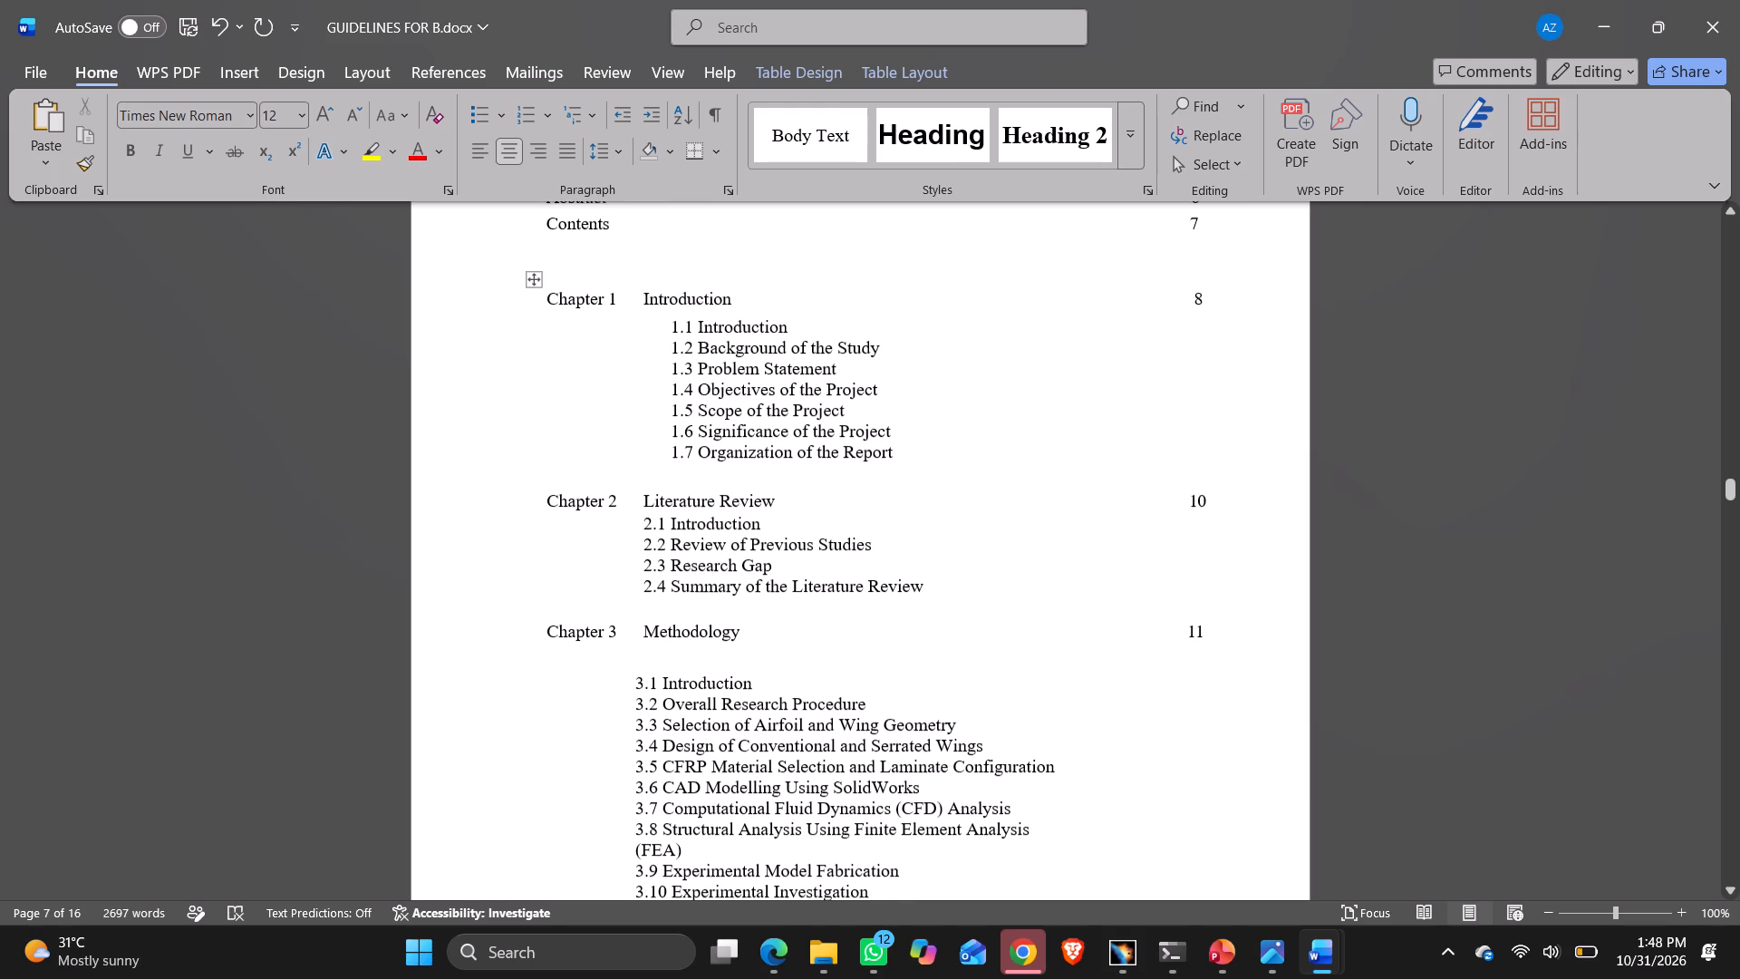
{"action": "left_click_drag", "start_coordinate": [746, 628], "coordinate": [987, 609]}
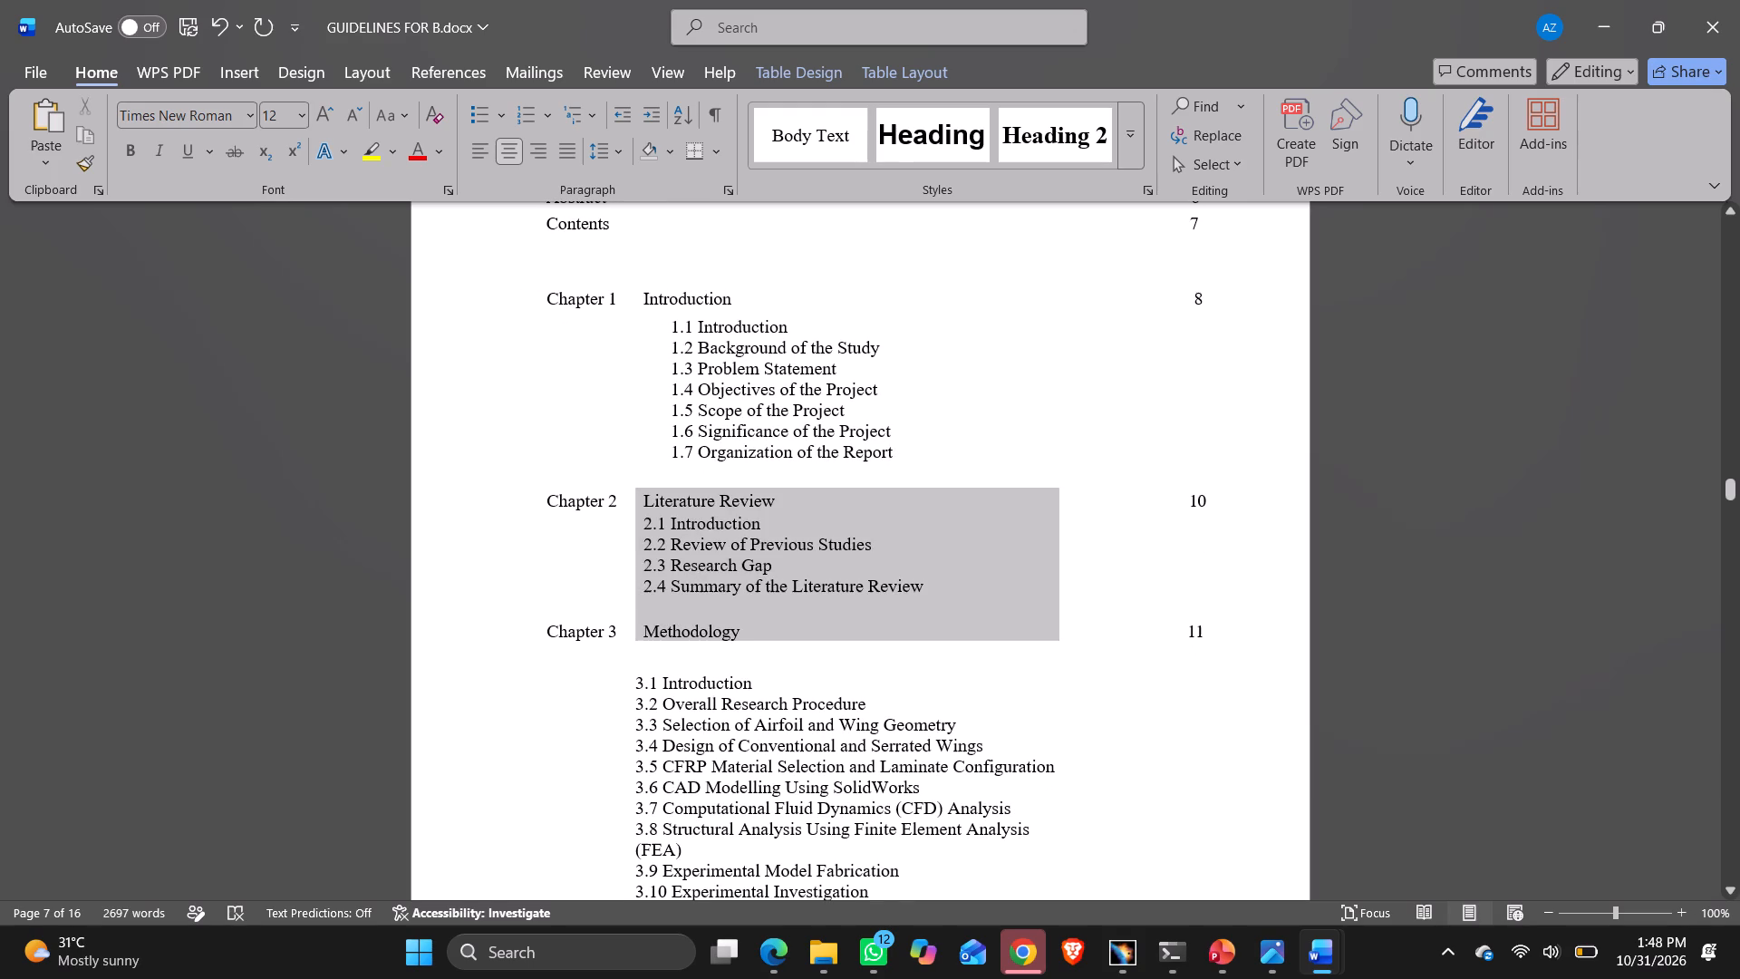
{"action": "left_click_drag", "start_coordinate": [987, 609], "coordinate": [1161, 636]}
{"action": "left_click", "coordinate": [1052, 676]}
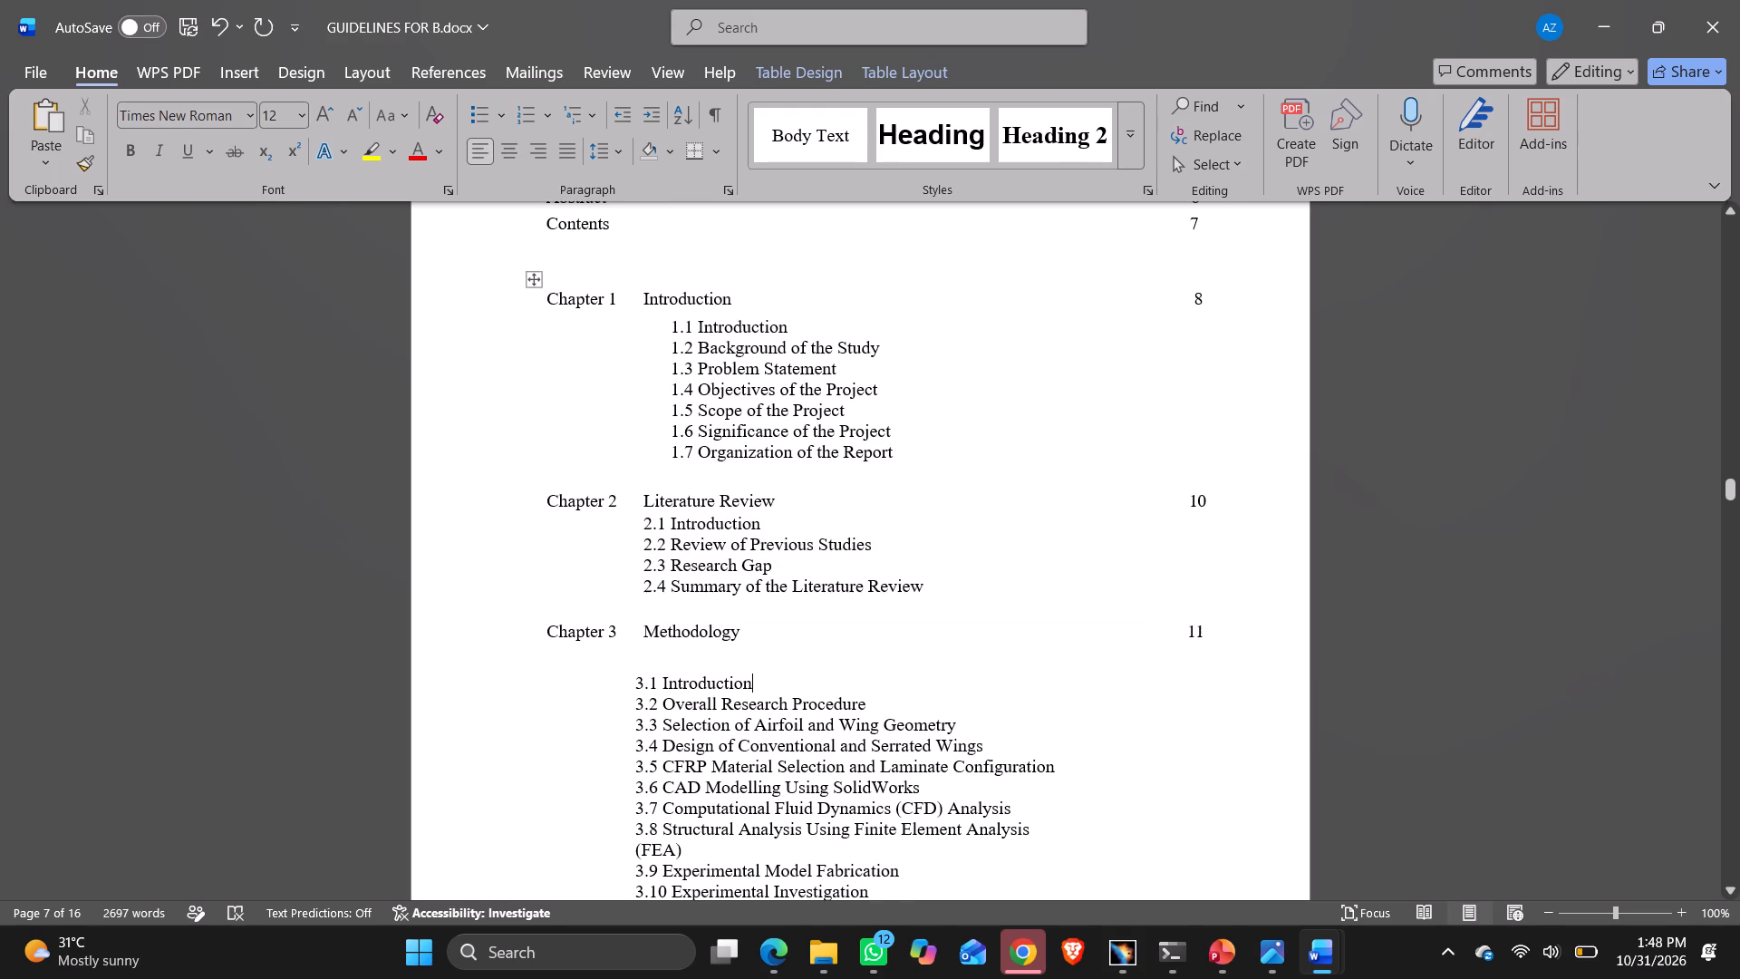
Insert a blank line after the 3.12 Summary of the Methodology entry, above the Workplan and Expected Outcomes title.
{"action": "scroll", "coordinate": [1052, 676], "scroll_direction": "down", "scroll_amount": 2}
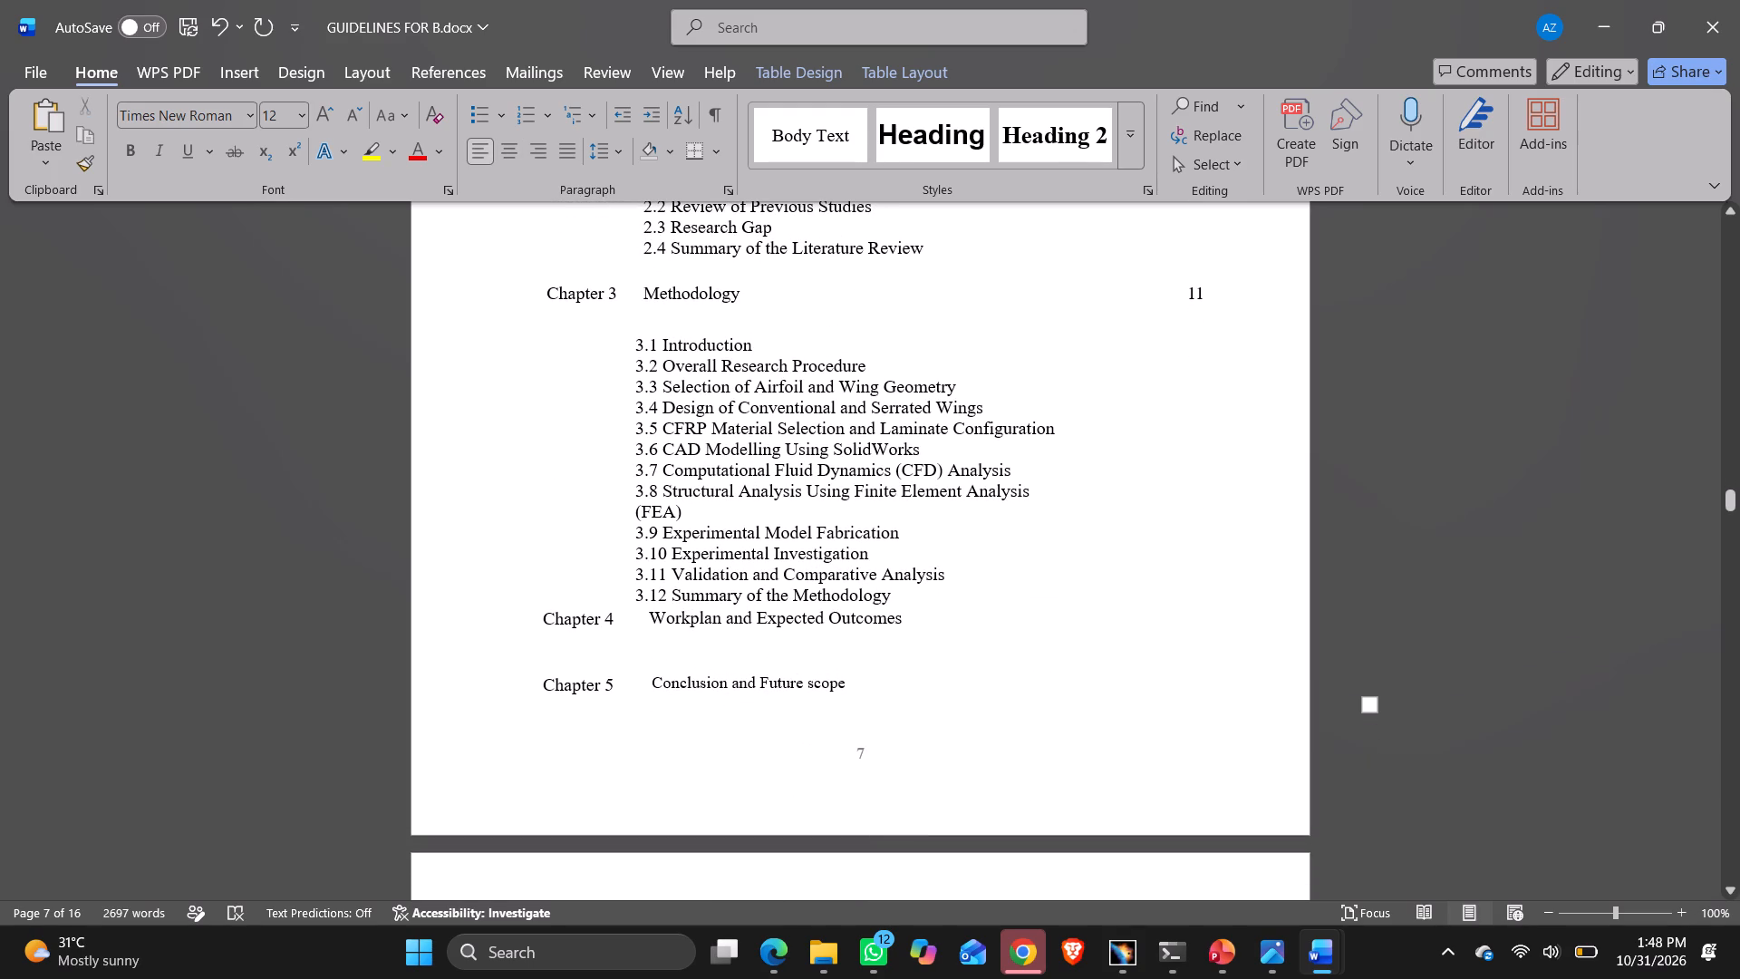
{"action": "left_click", "coordinate": [903, 600]}
{"action": "key", "text": "Return"}
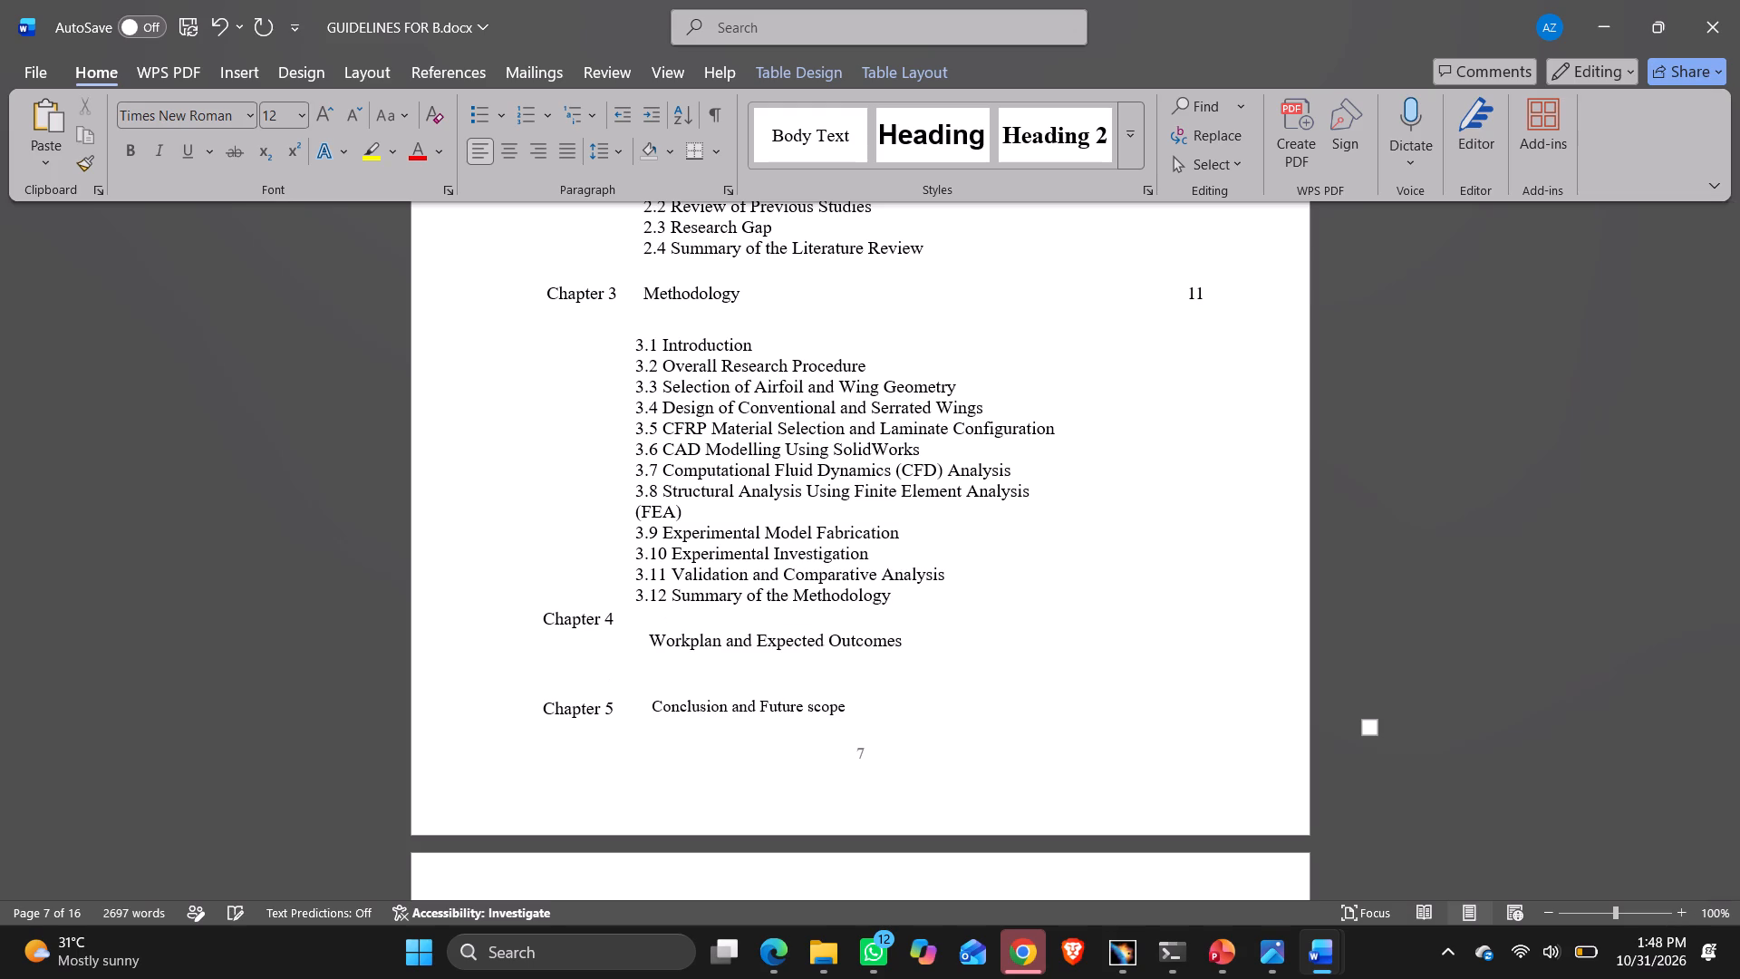